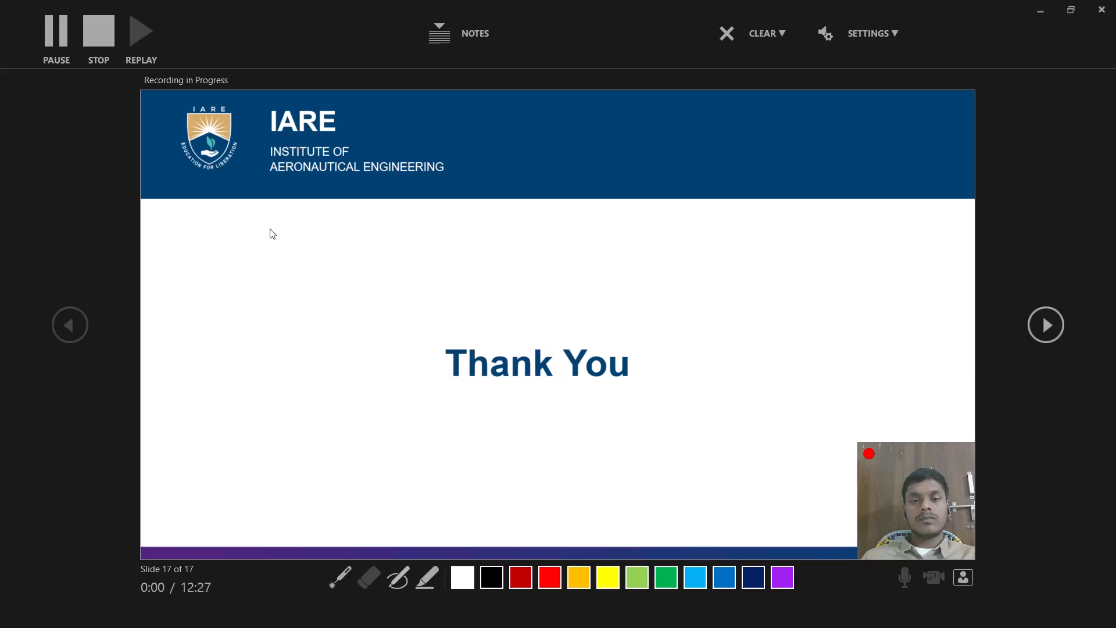
Advance past the final Thank You slide to finish recording the slide show.
key(Right)
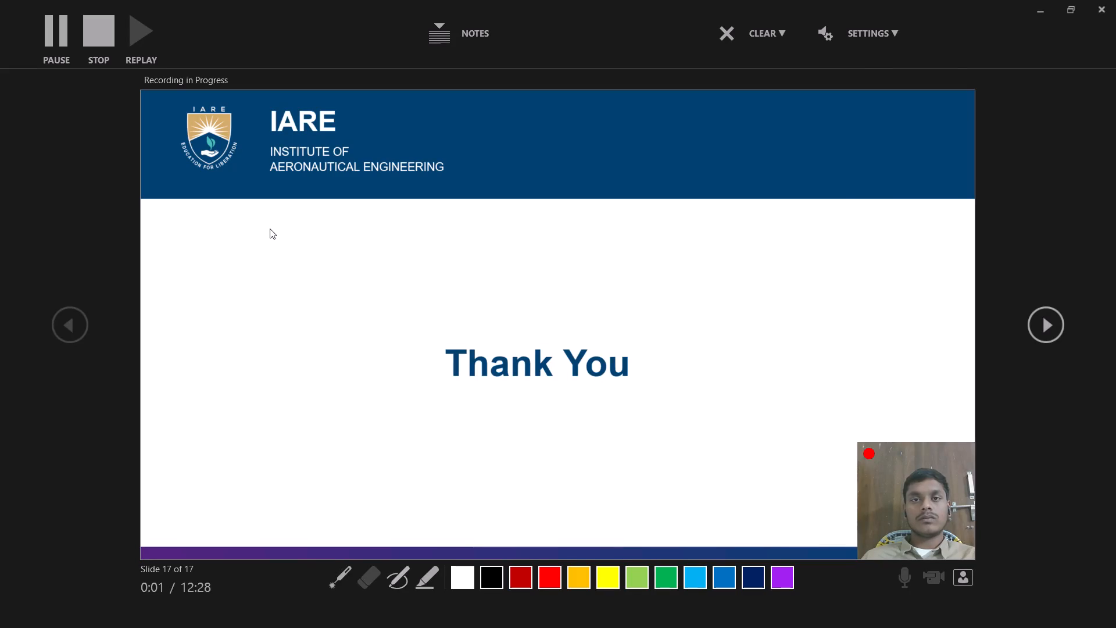
key(Right)
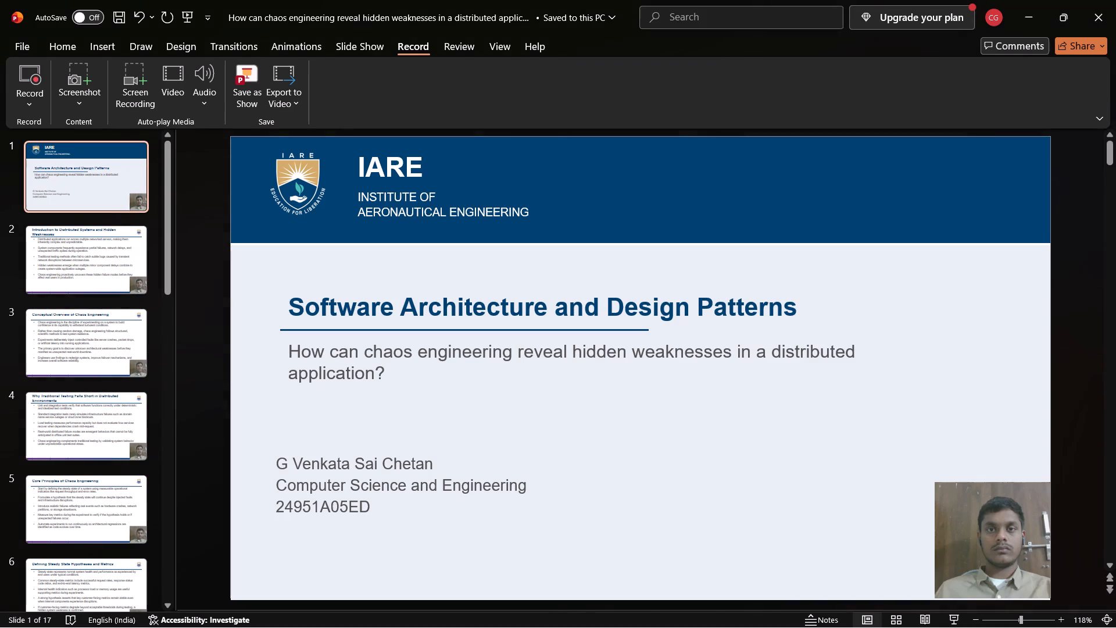
Export the recorded presentation as an MPEG-4 video named SADP CEP in the Captures folder.
click(288, 88)
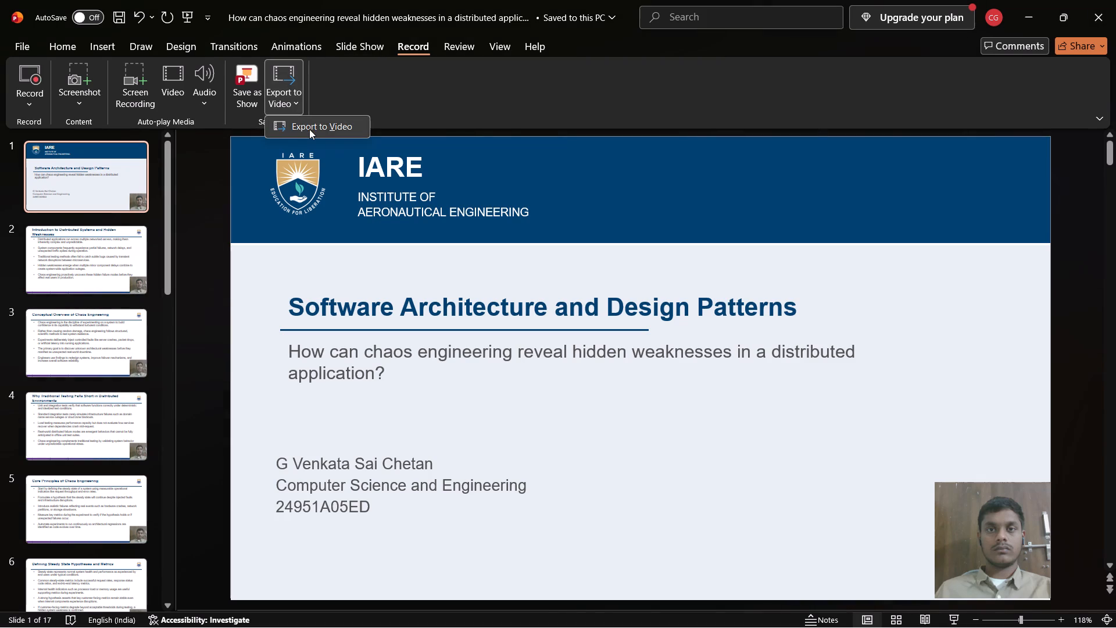
click(309, 129)
click(395, 295)
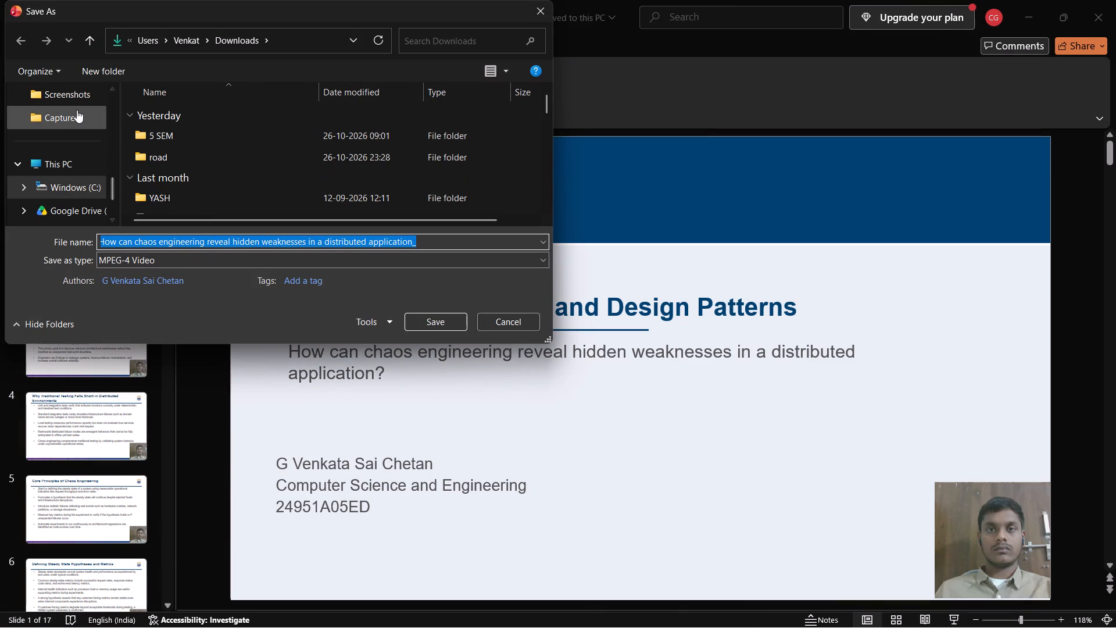
click(77, 110)
click(241, 246)
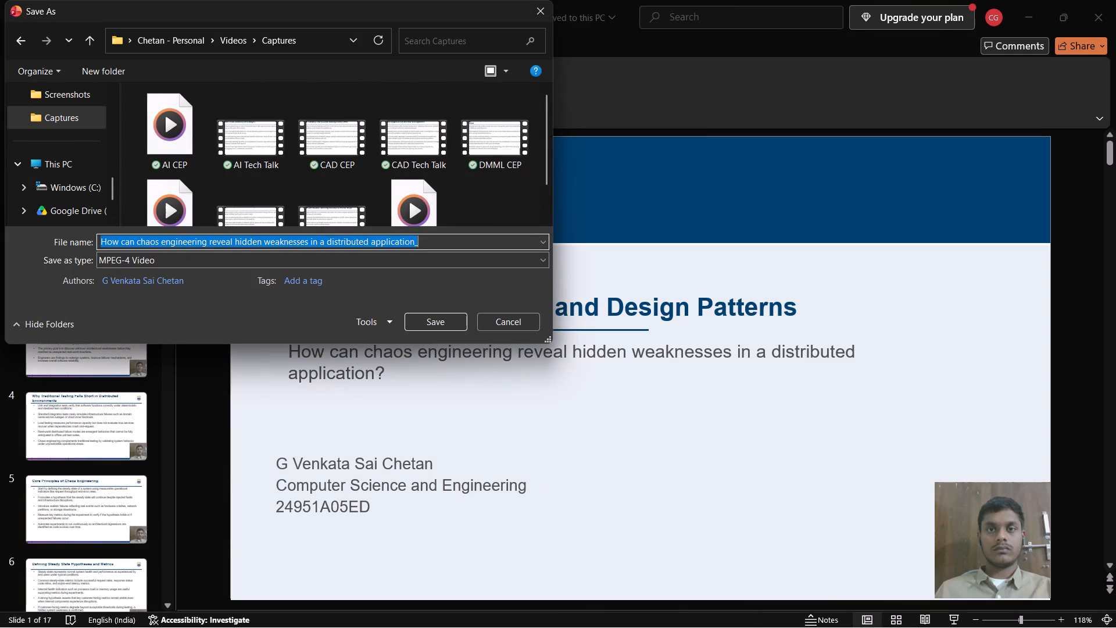
text(SADP)
key(space)
text(CEP)
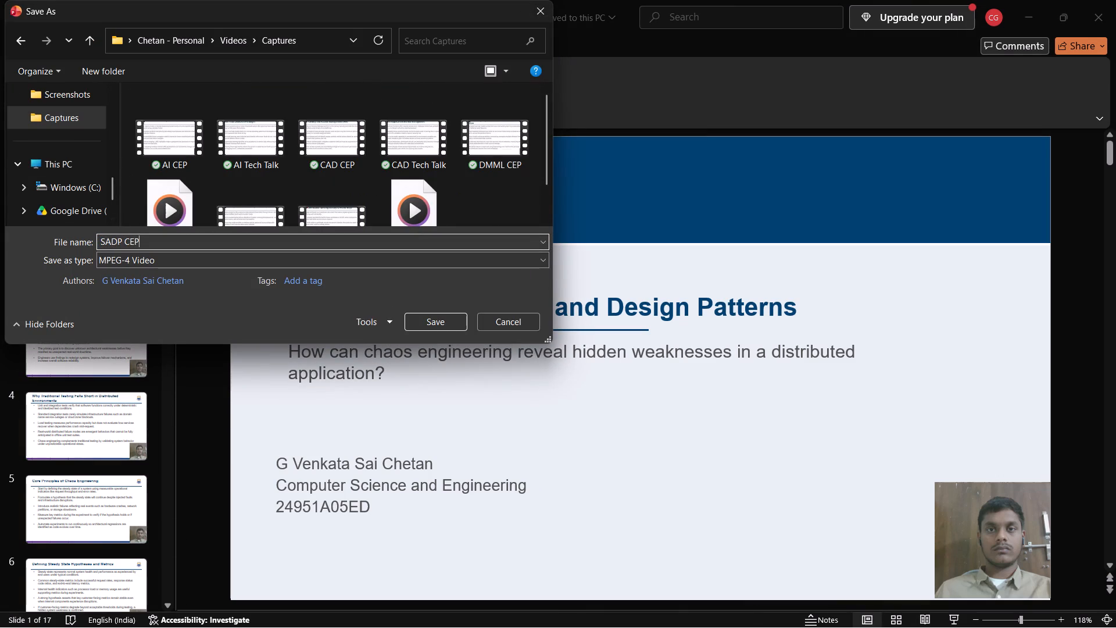
click(413, 325)
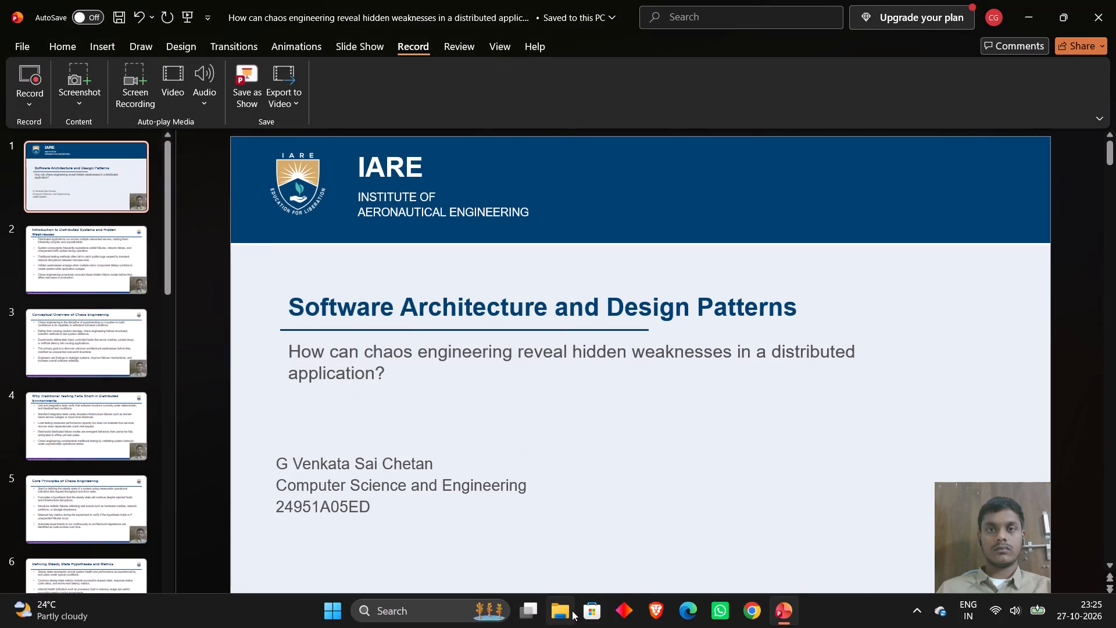
Open the How_can_chaos_engineering_reveal_hidden_weaknesses report in Word from the Downloads folder.
click(572, 611)
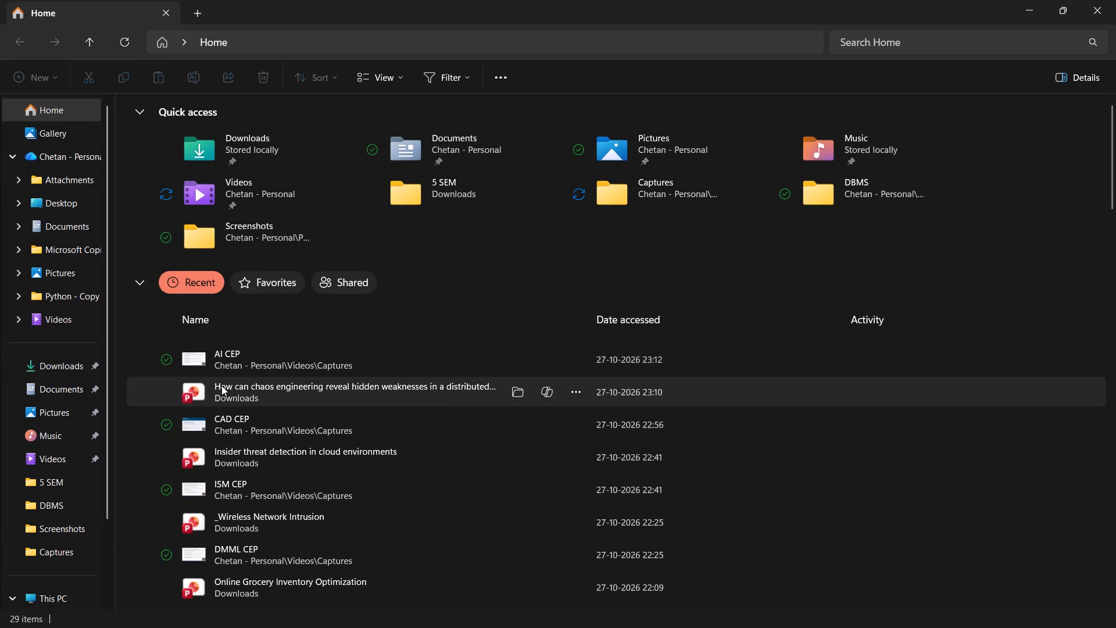
click(71, 354)
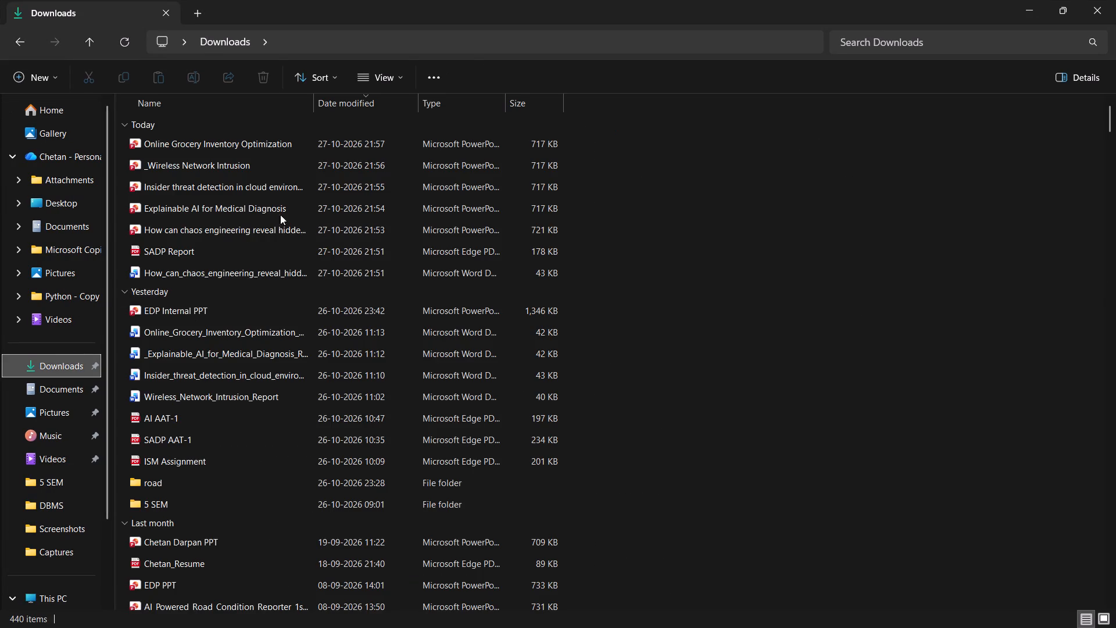
double_click(264, 270)
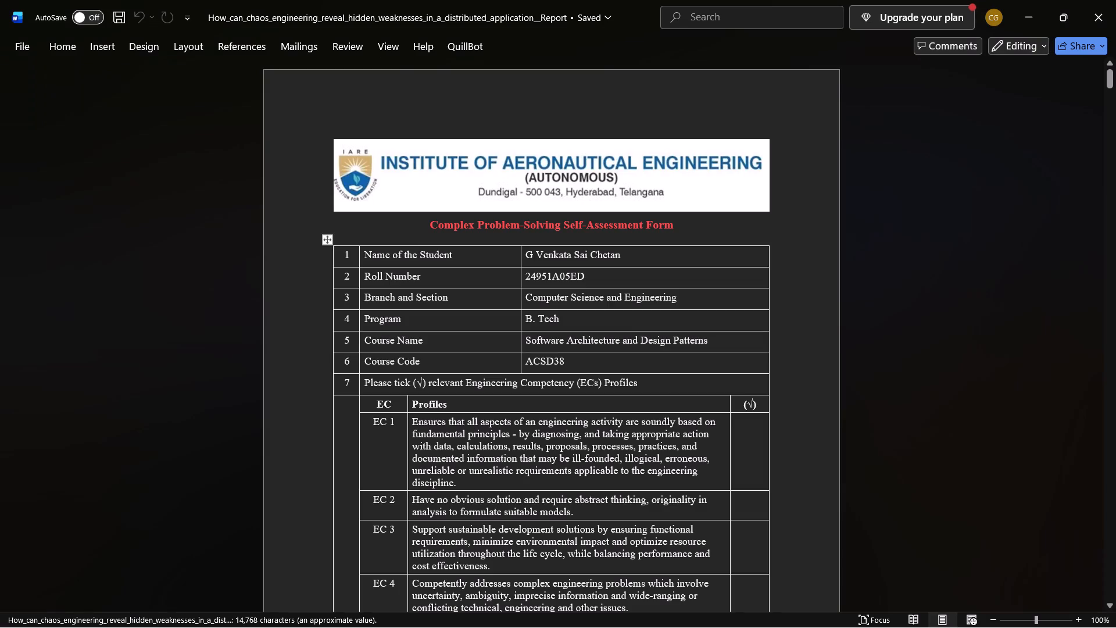
Disconnect the Indy Evo Bluetooth headset and return to the report.
click(1018, 620)
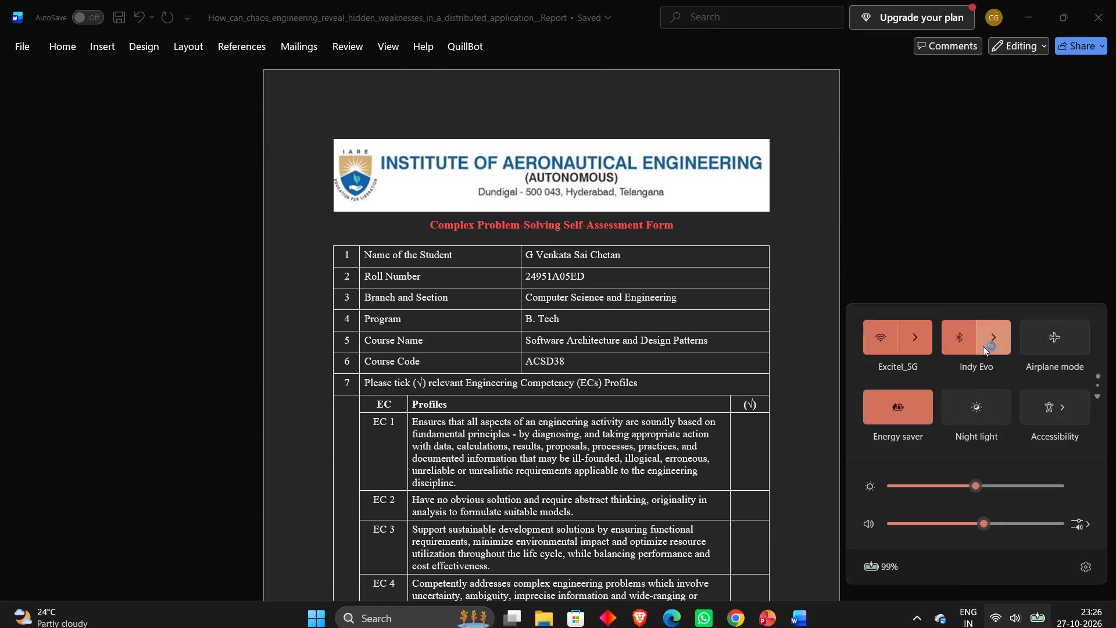
click(983, 340)
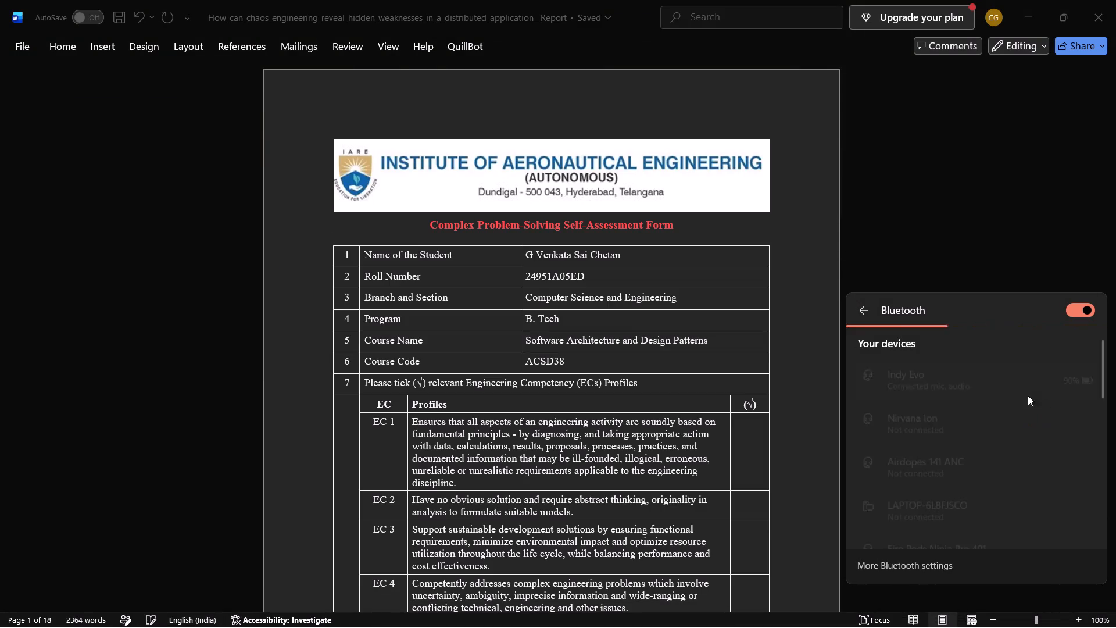
click(1024, 392)
click(1039, 417)
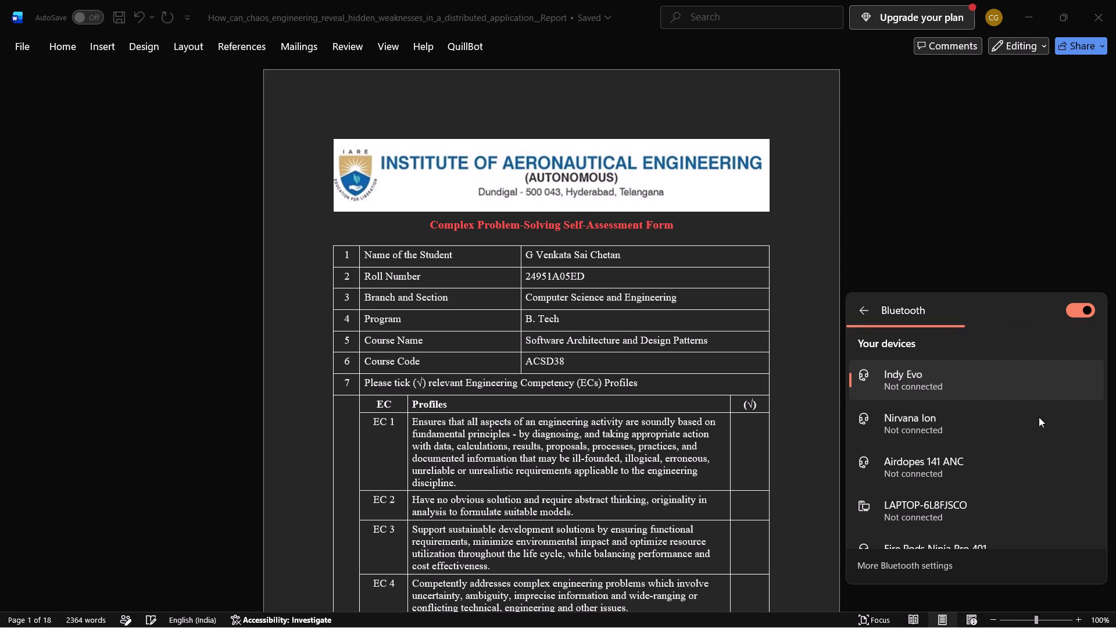
click(989, 193)
Look through the report's opening pages, from the self-assessment form to the certificate page.
scroll(842, 333, down, 2)
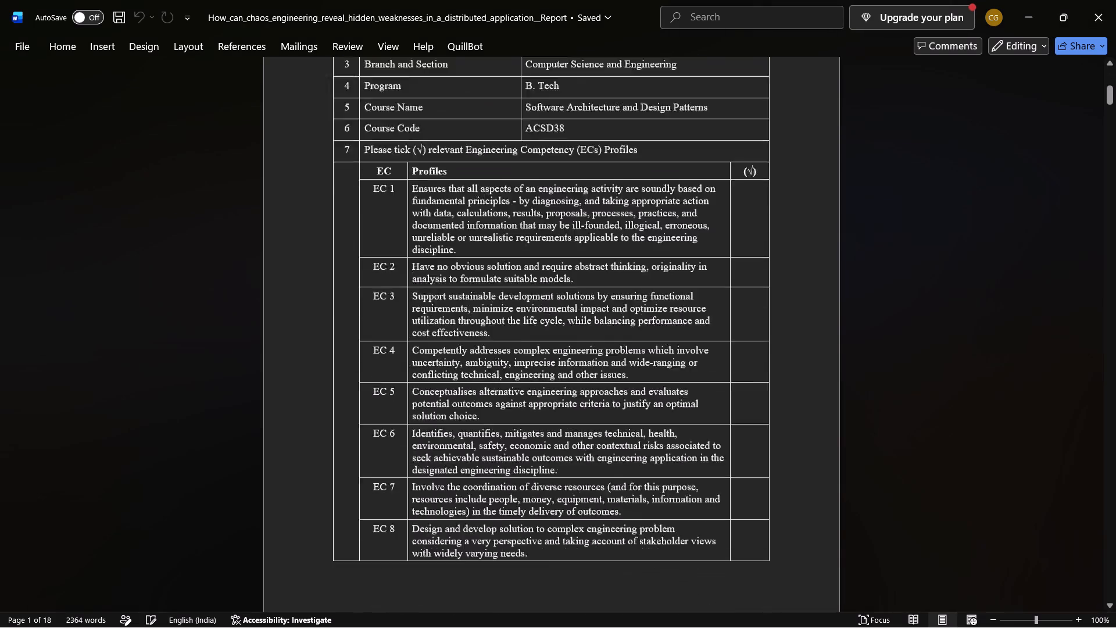
scroll(842, 333, down, 6)
scroll(842, 333, up, 1)
scroll(842, 333, down, 1)
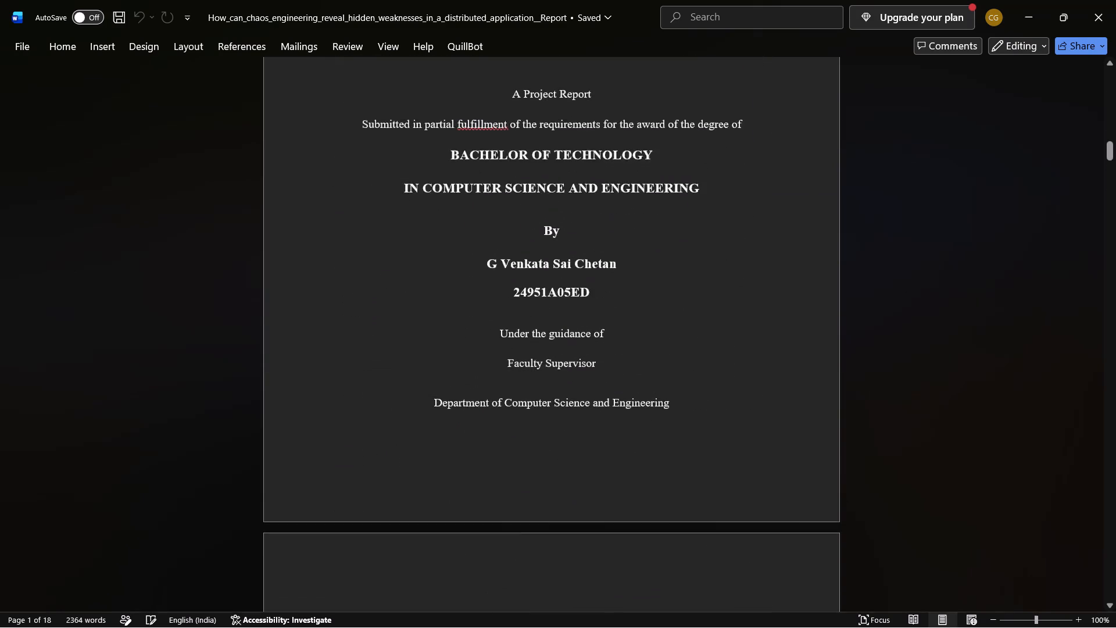
scroll(842, 333, down, 2)
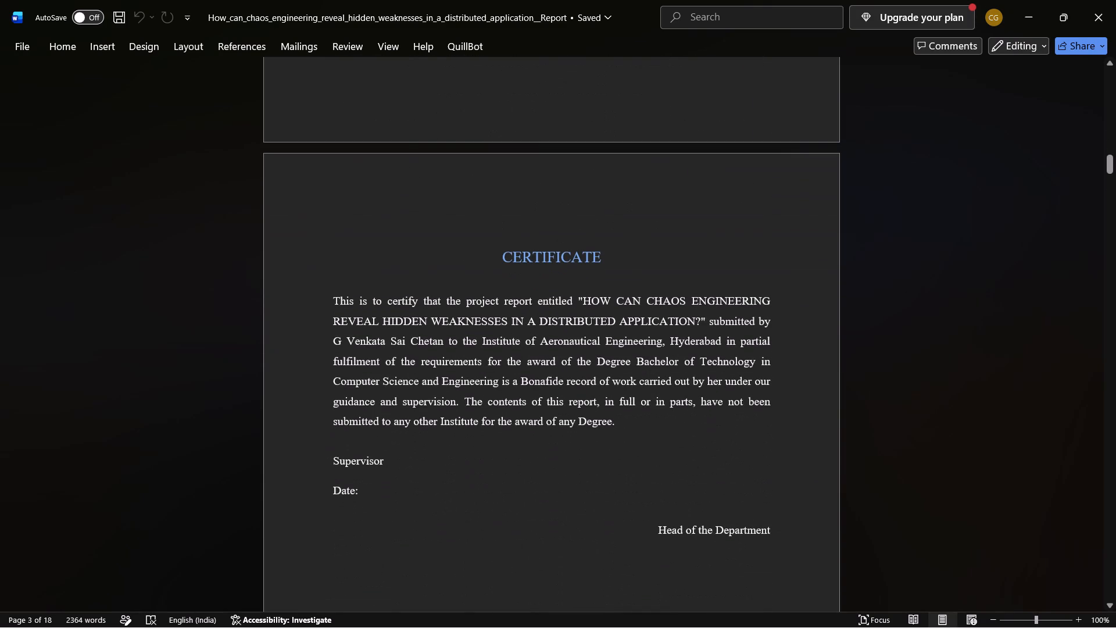
scroll(842, 333, down, 1)
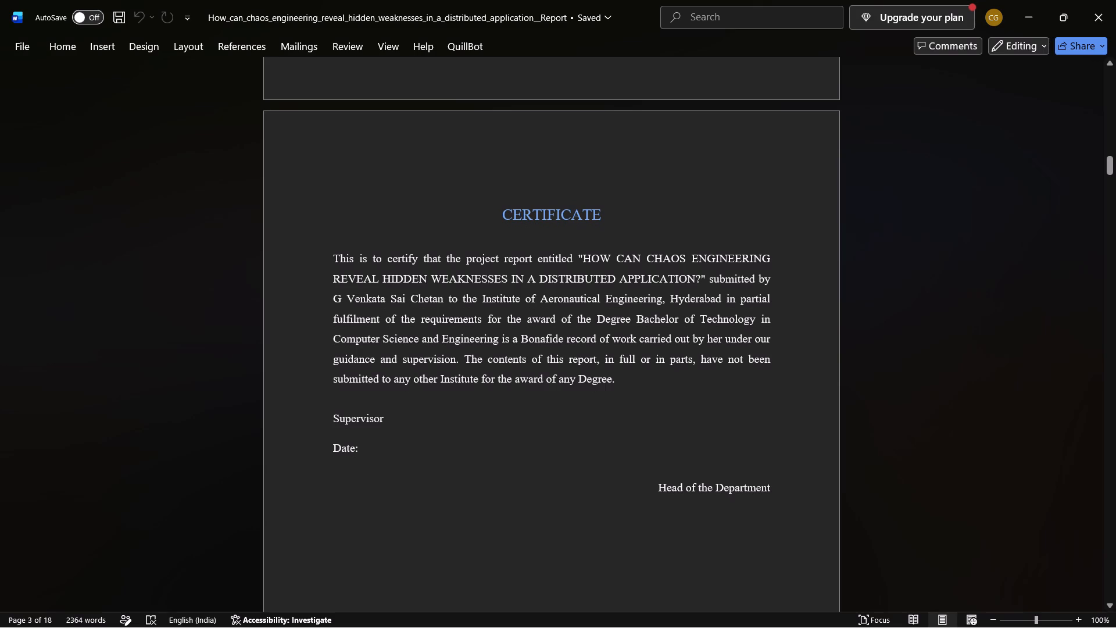
scroll(842, 333, down, 2)
scroll(337, 419, up, 2)
scroll(337, 419, down, 2)
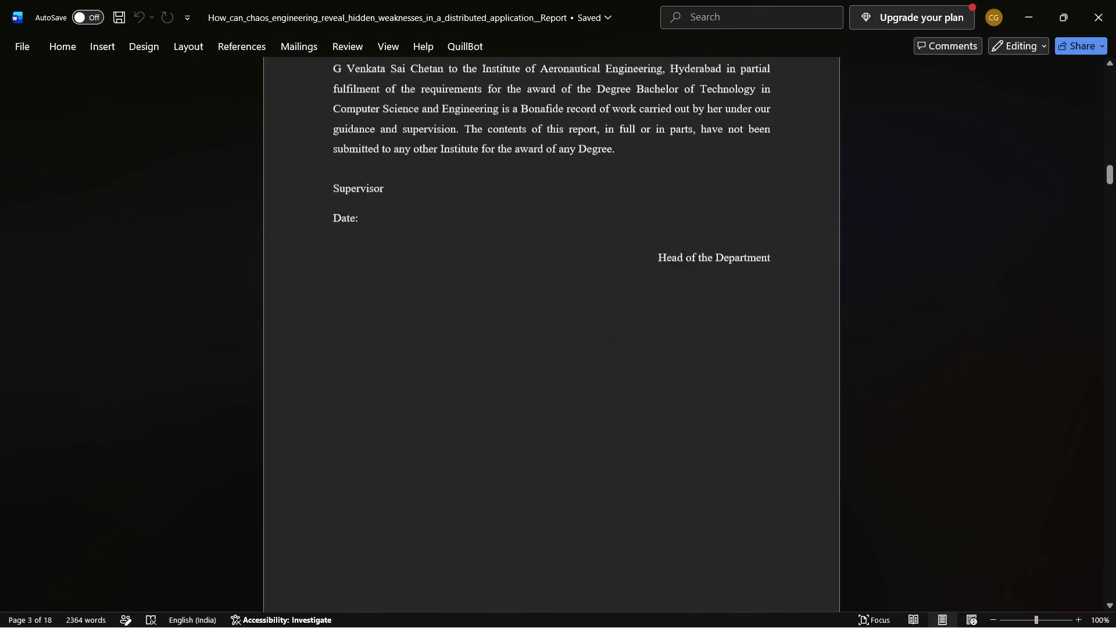
scroll(337, 419, up, 1)
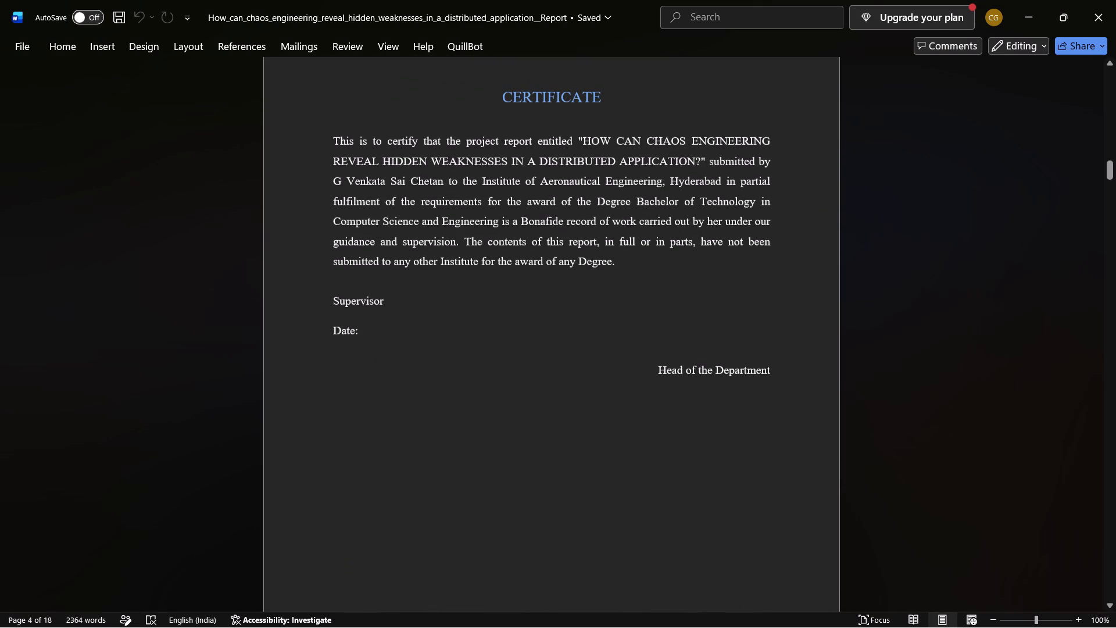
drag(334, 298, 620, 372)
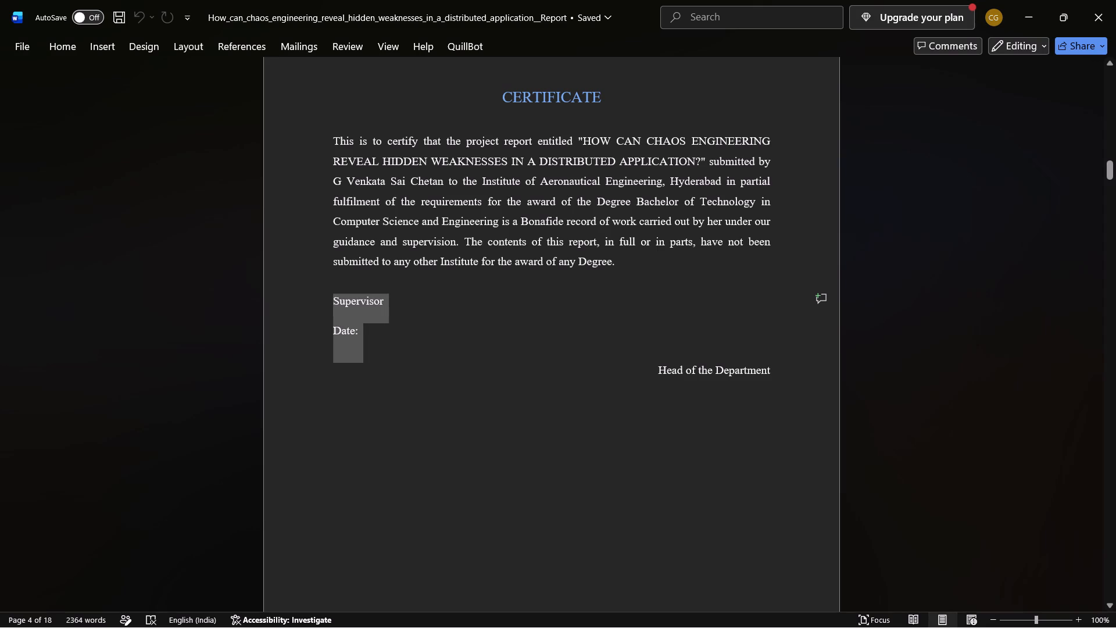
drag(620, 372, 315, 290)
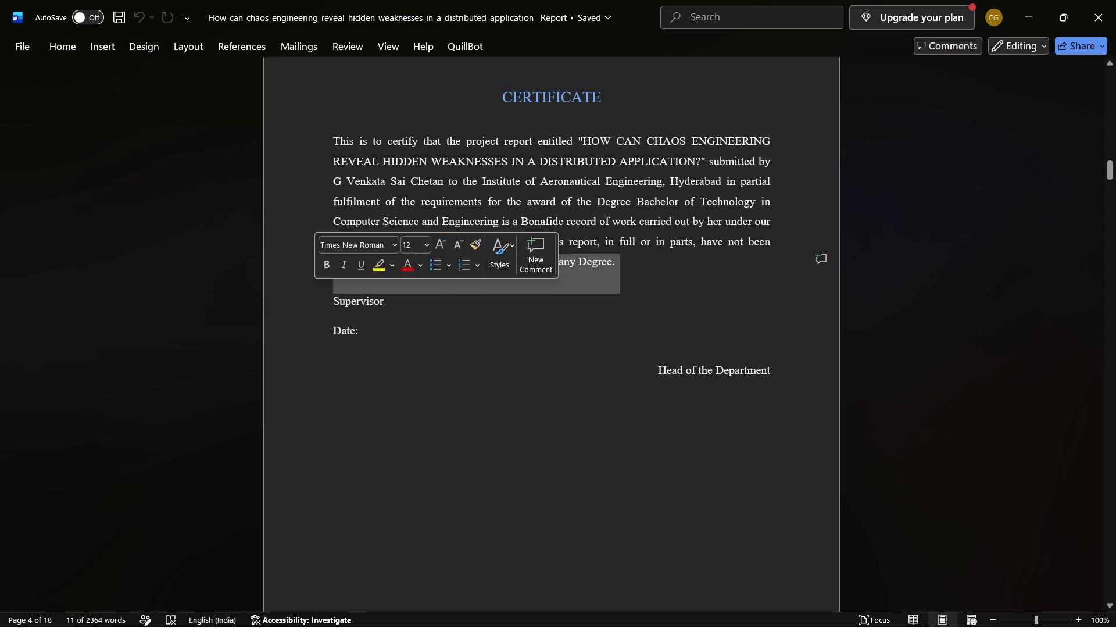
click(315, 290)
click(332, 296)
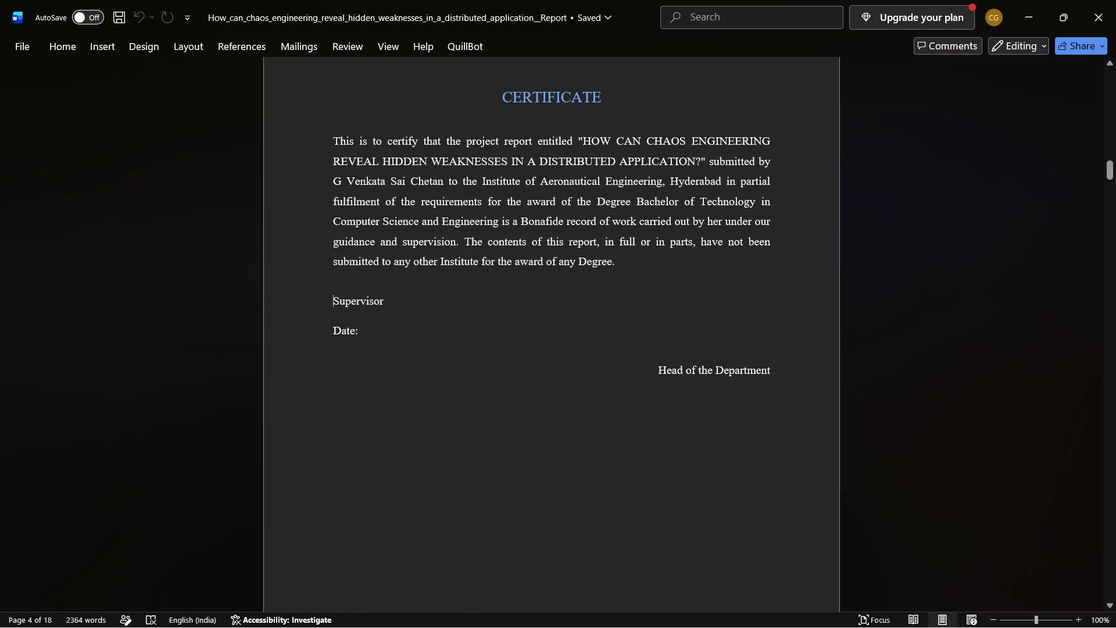
Delete the "Under the guidance of" and "Faculty Supervisor" lines from the report's title page.
scroll(375, 309, up, 5)
scroll(375, 309, down, 1)
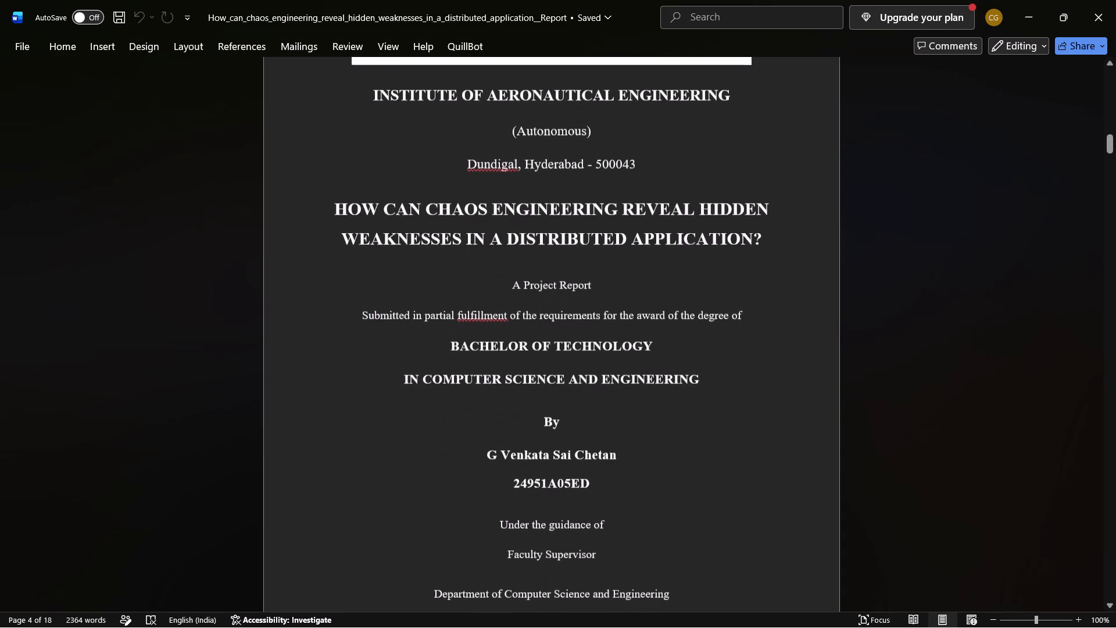
scroll(523, 305, up, 1)
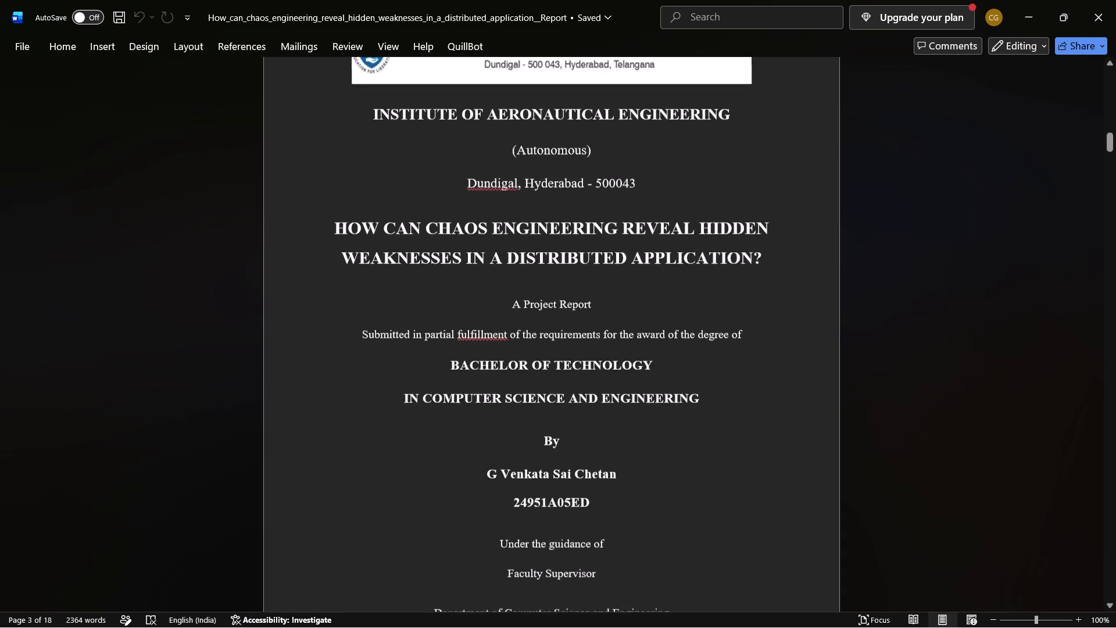
scroll(523, 305, up, 1)
scroll(523, 305, down, 1)
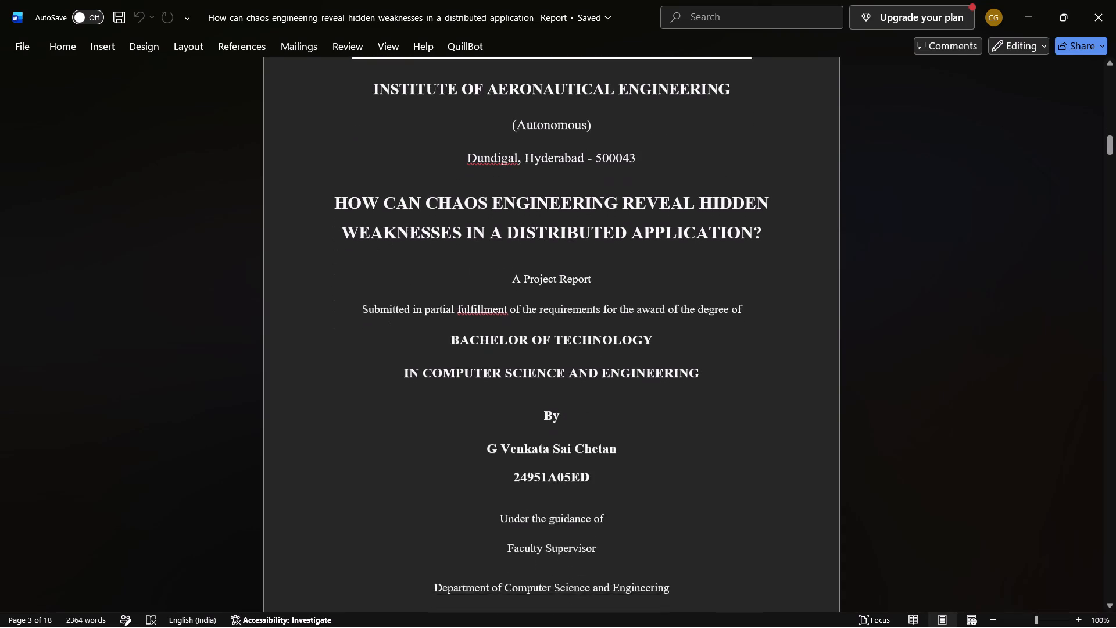
scroll(523, 305, down, 2)
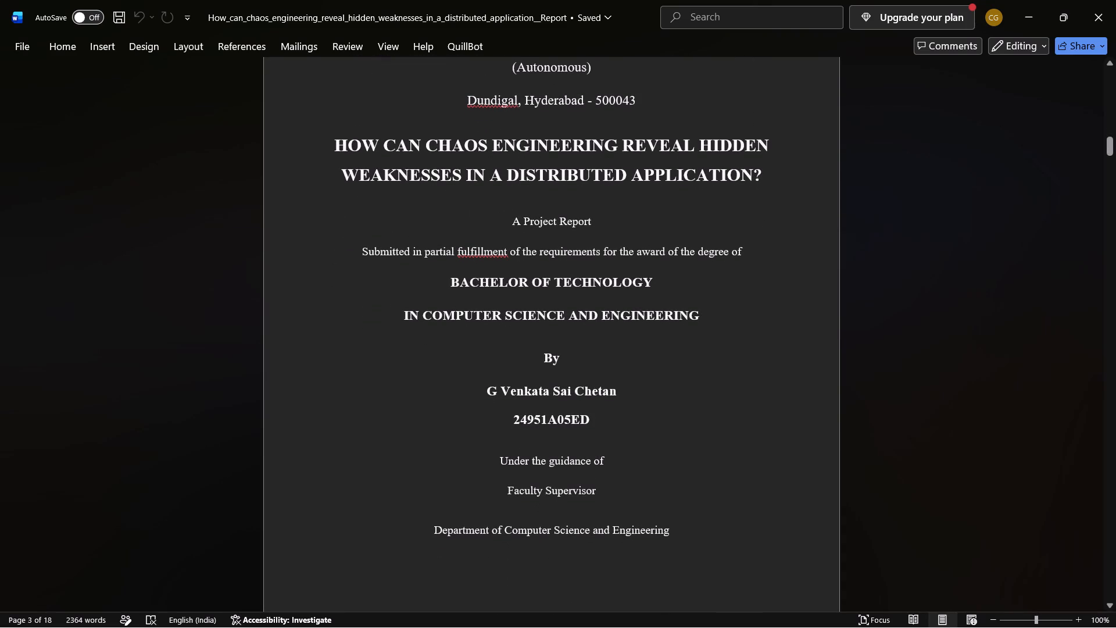
drag(607, 491, 463, 453)
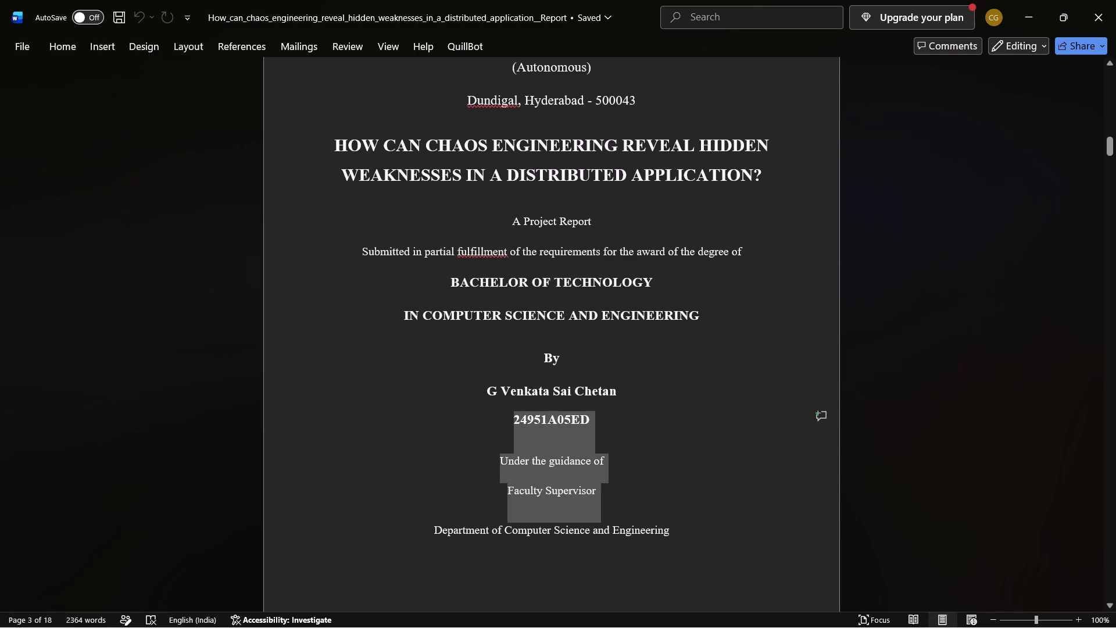
drag(463, 453, 463, 453)
double_click(463, 453)
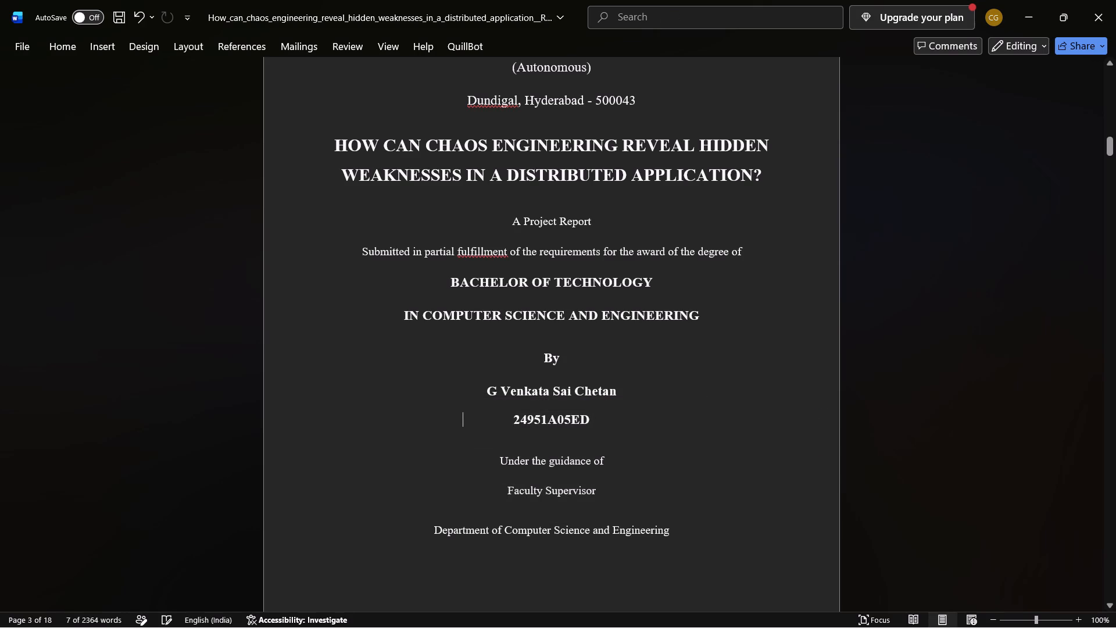
drag(498, 459, 587, 489)
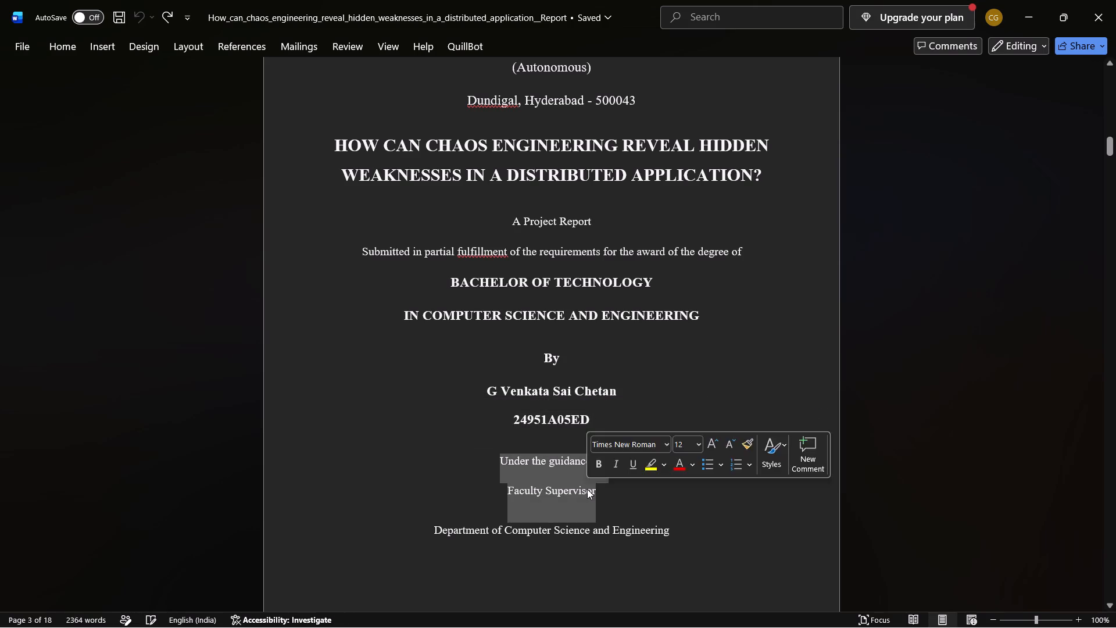
key(BackSpace)
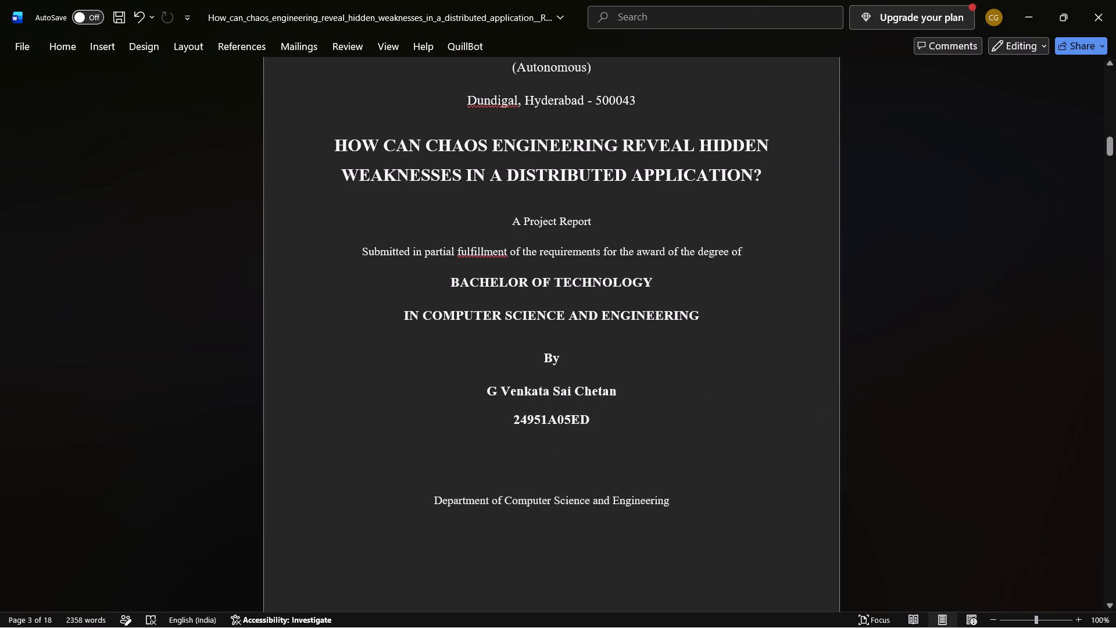
Move the institute name, "(Autonomous)" and location lines from above the report title to below the Department of Computer Science and Engineering line.
scroll(739, 190, up, 2)
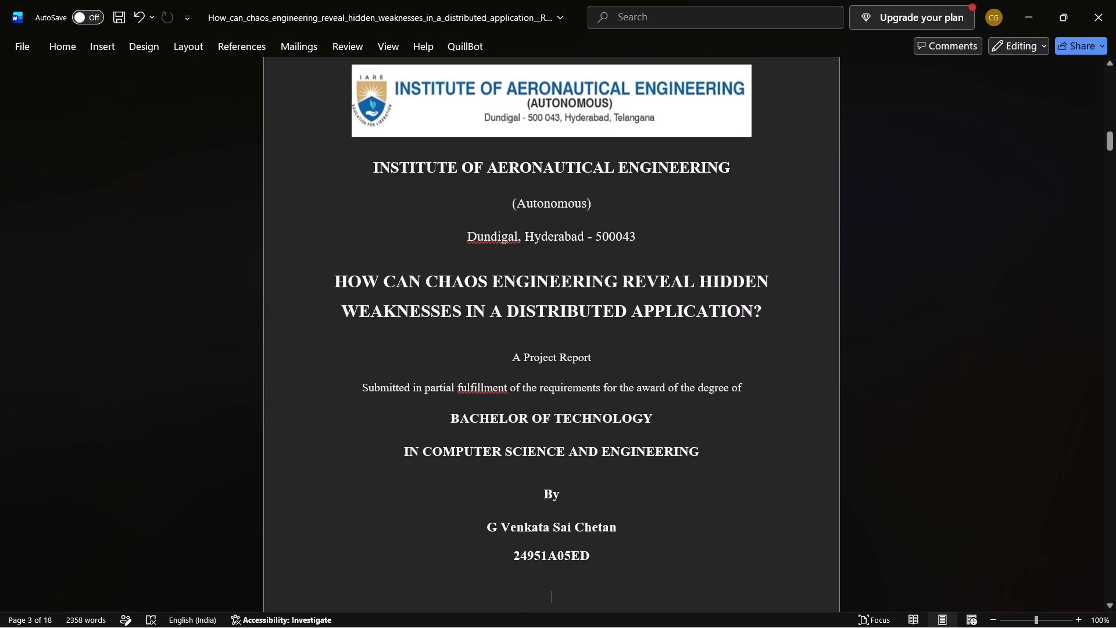
drag(652, 249, 394, 170)
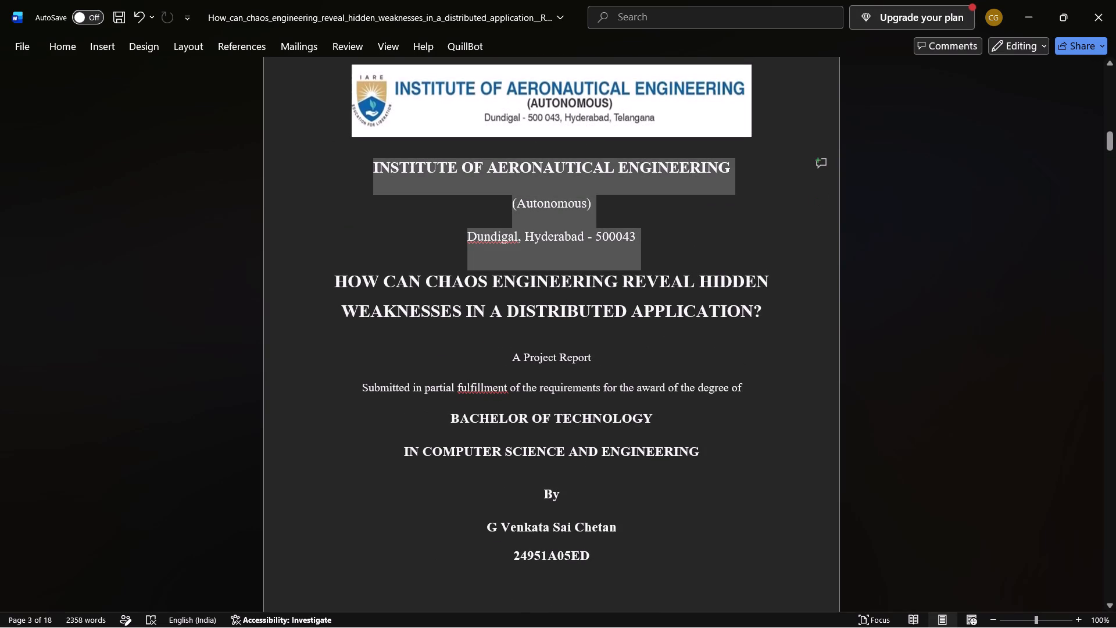
drag(394, 170, 394, 170)
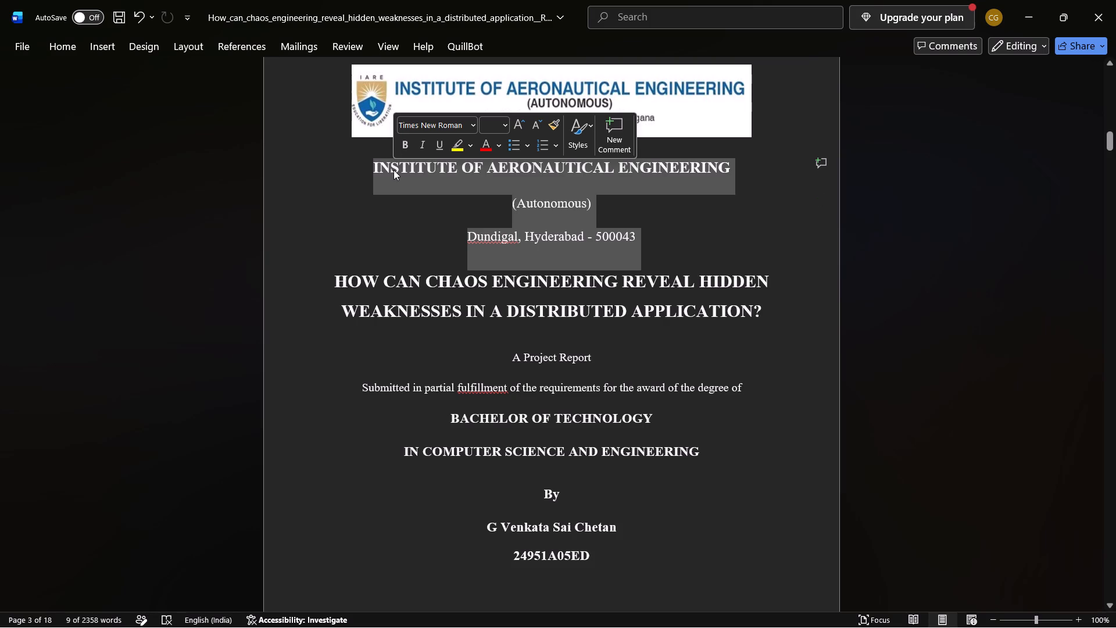
key(ctrl+c)
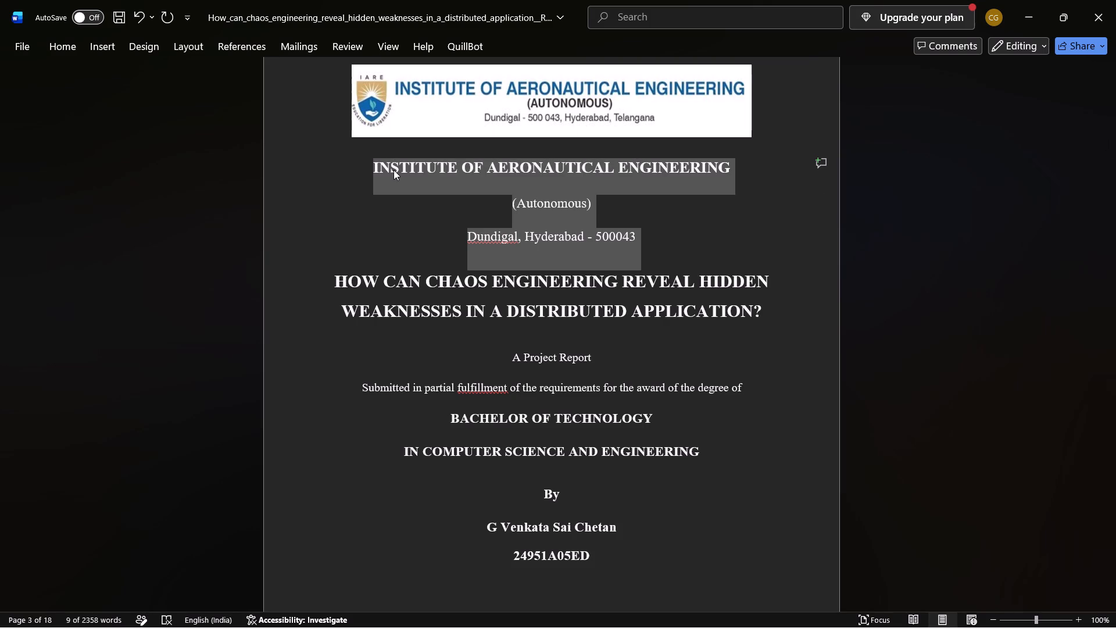
key(BackSpace)
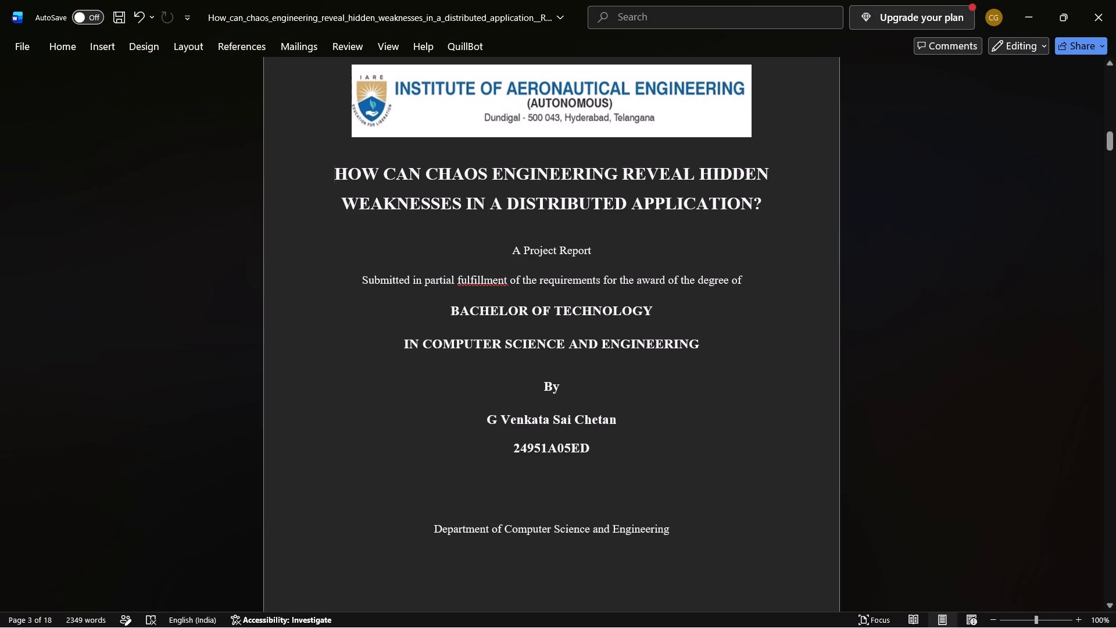
scroll(574, 476, down, 1)
click(574, 476)
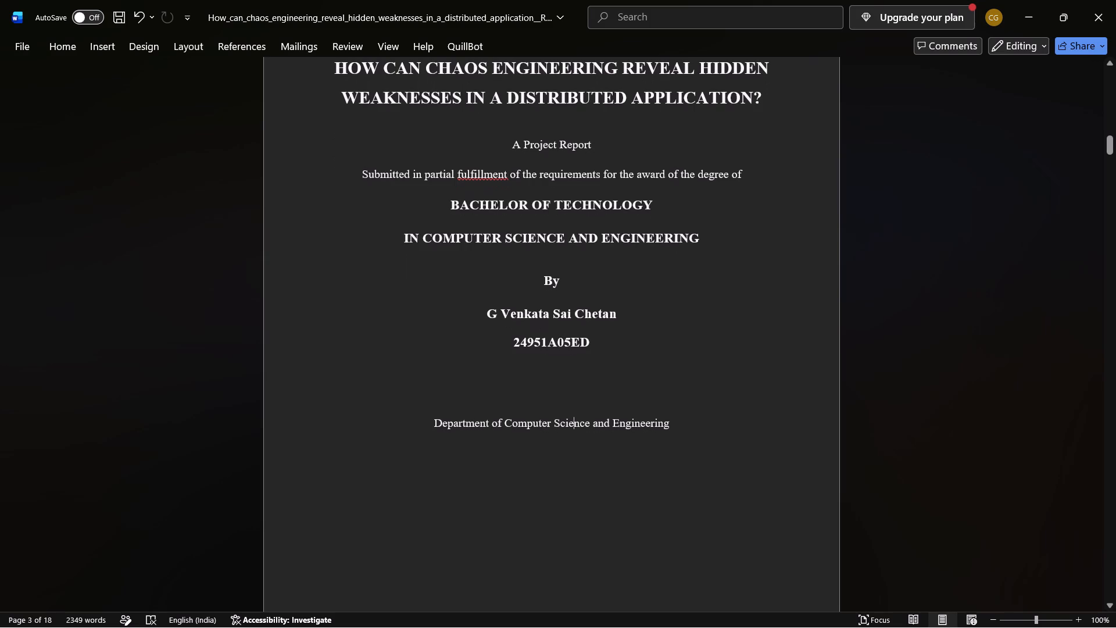
click(674, 430)
key(Return)
key(ctrl+v)
Remove the blank page and empty lines between the title page and the CERTIFICATE heading.
scroll(674, 430, down, 3)
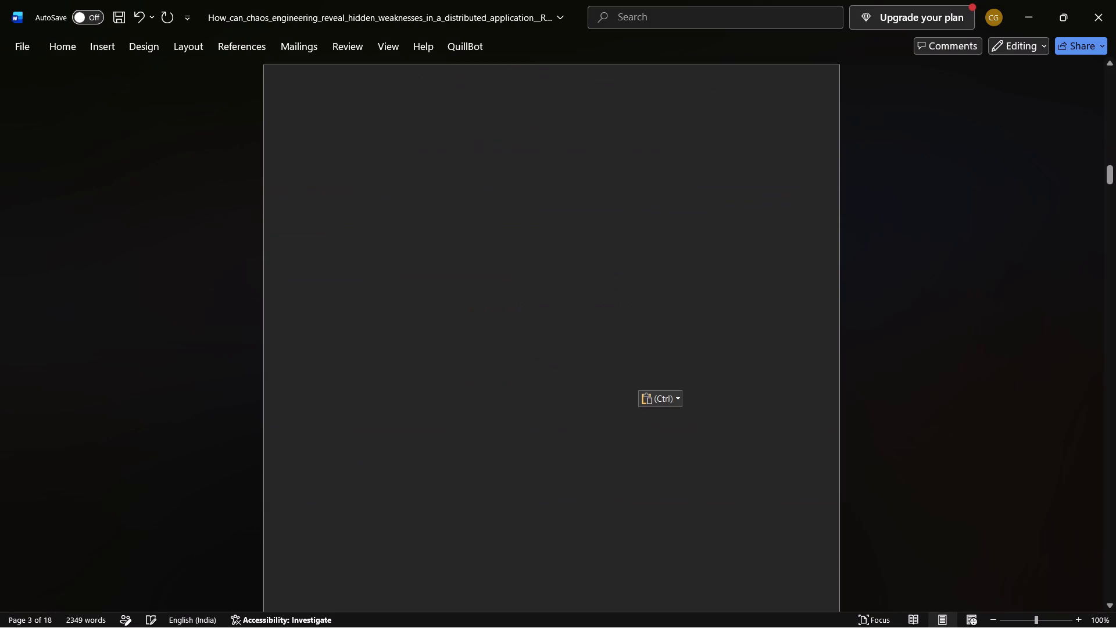
scroll(674, 430, down, 1)
scroll(674, 430, up, 4)
scroll(674, 430, down, 1)
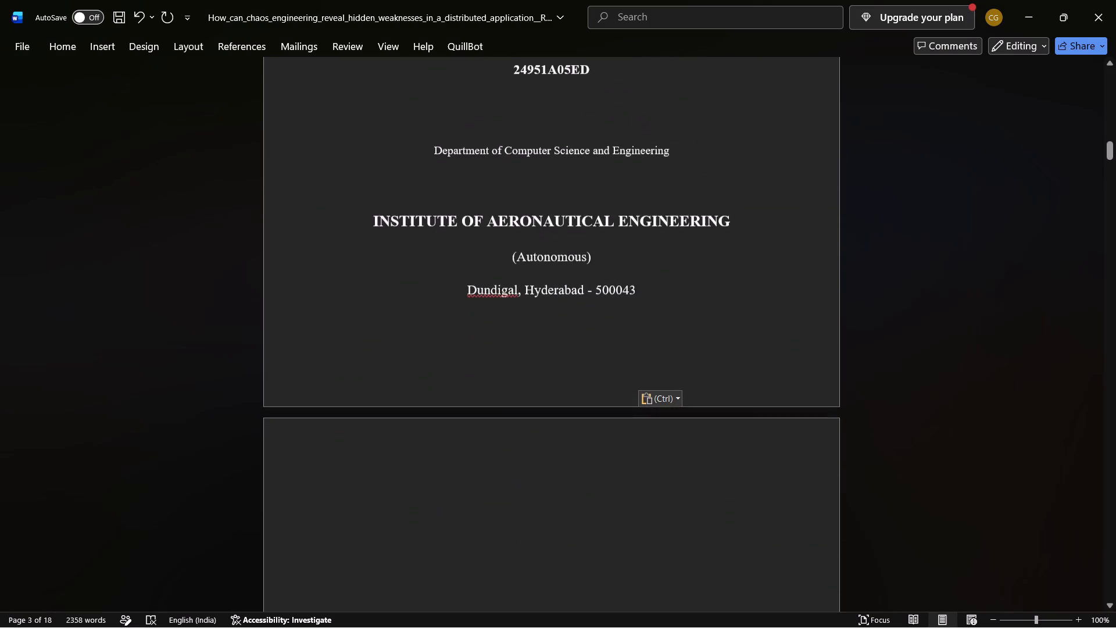
scroll(593, 558, down, 2)
scroll(593, 558, up, 2)
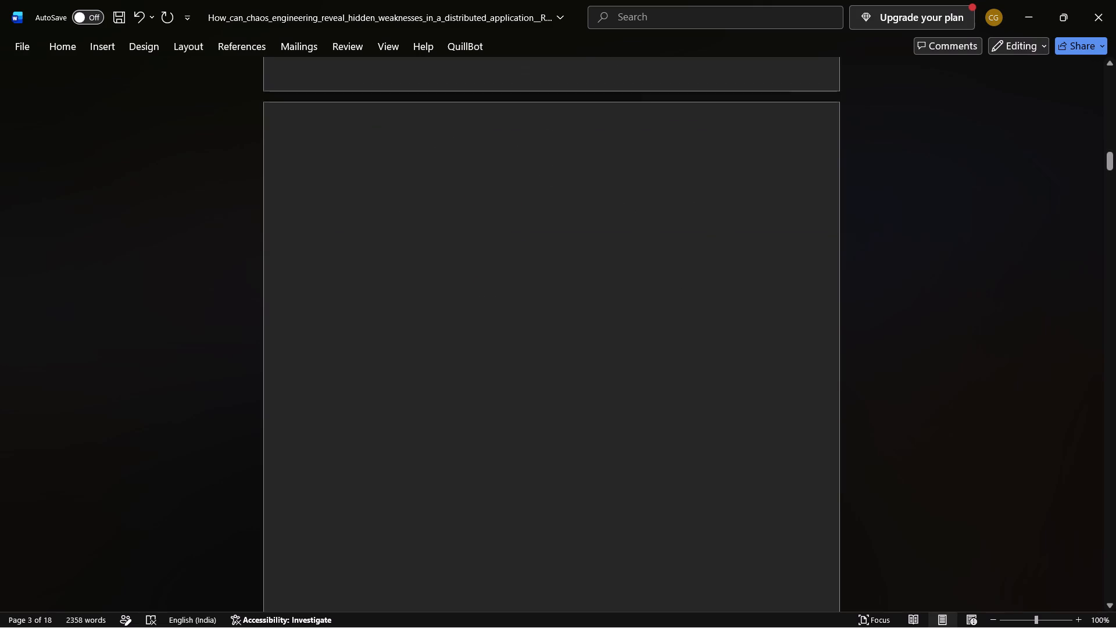
scroll(593, 558, up, 1)
scroll(593, 558, down, 7)
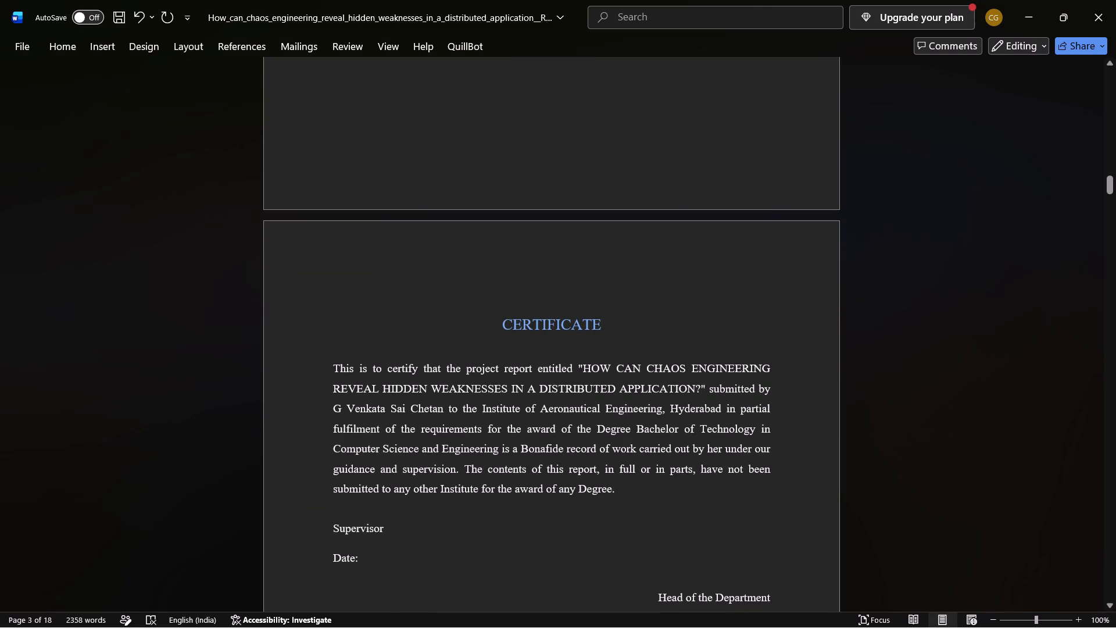
click(382, 192)
key(BackSpace)
click(349, 248)
key(BackSpace)
key(BackSpace)
key(BackSpace)
click(342, 323)
key(BackSpace)
key(BackSpace)
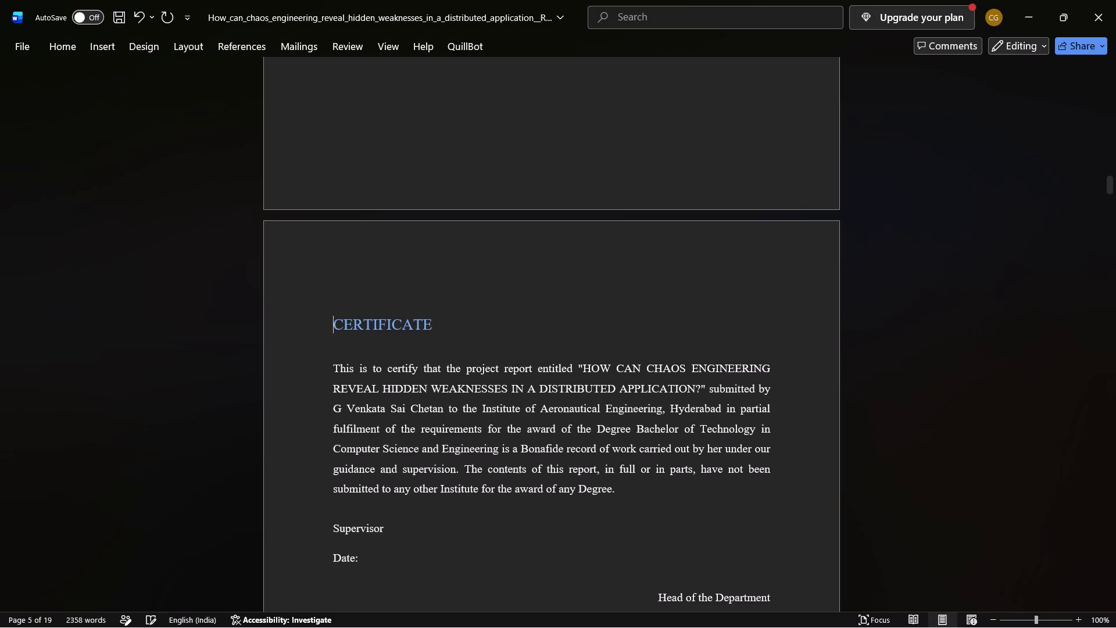
key(BackSpace)
Centre the CERTIFICATE heading on its page.
scroll(459, 461, up, 1)
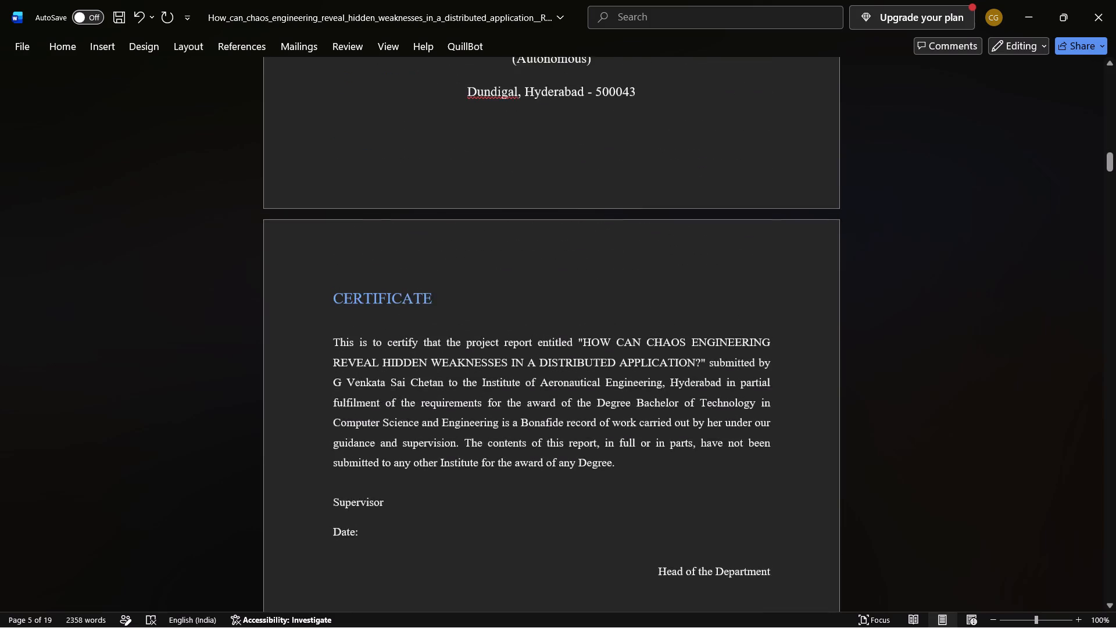
scroll(459, 461, up, 1)
click(71, 40)
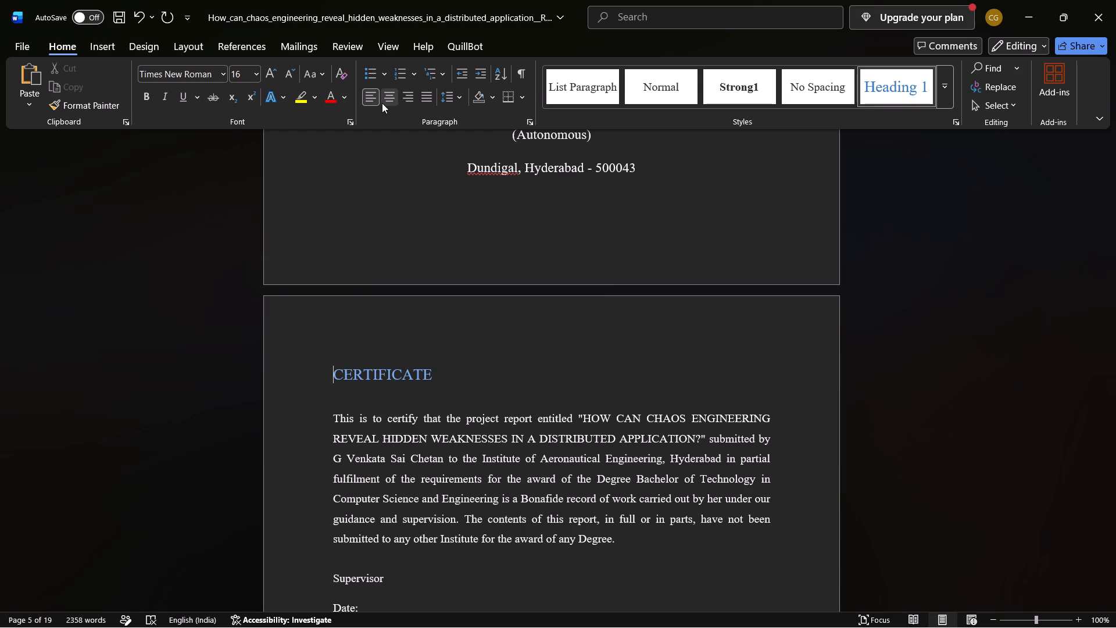
click(383, 102)
click(435, 263)
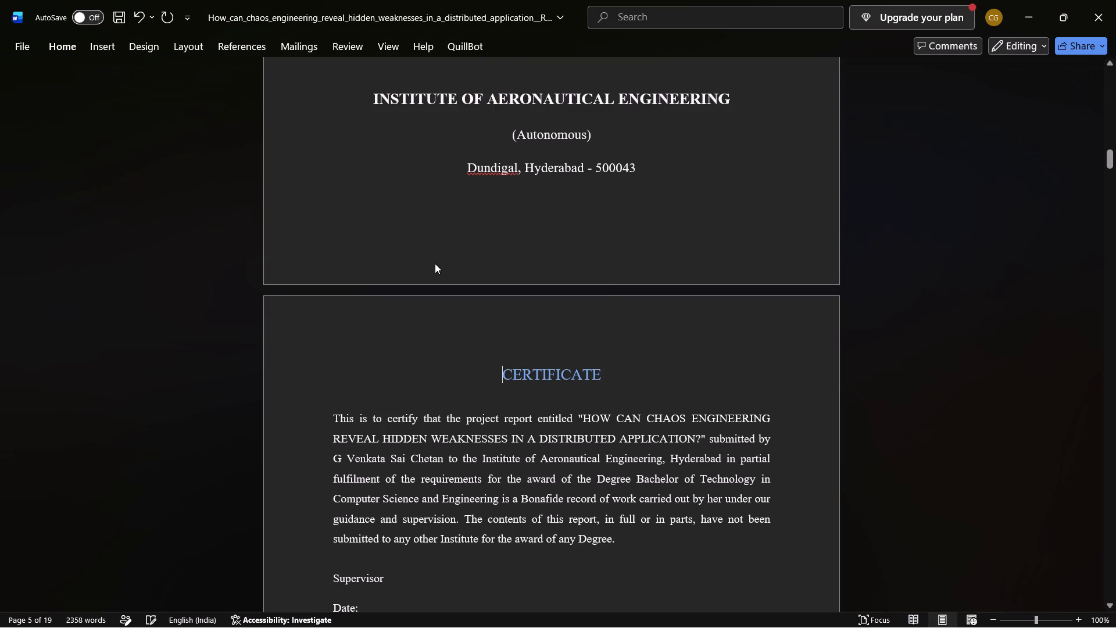
Move the institute logo banner up to the empty line at the top of the title page.
scroll(435, 263, up, 4)
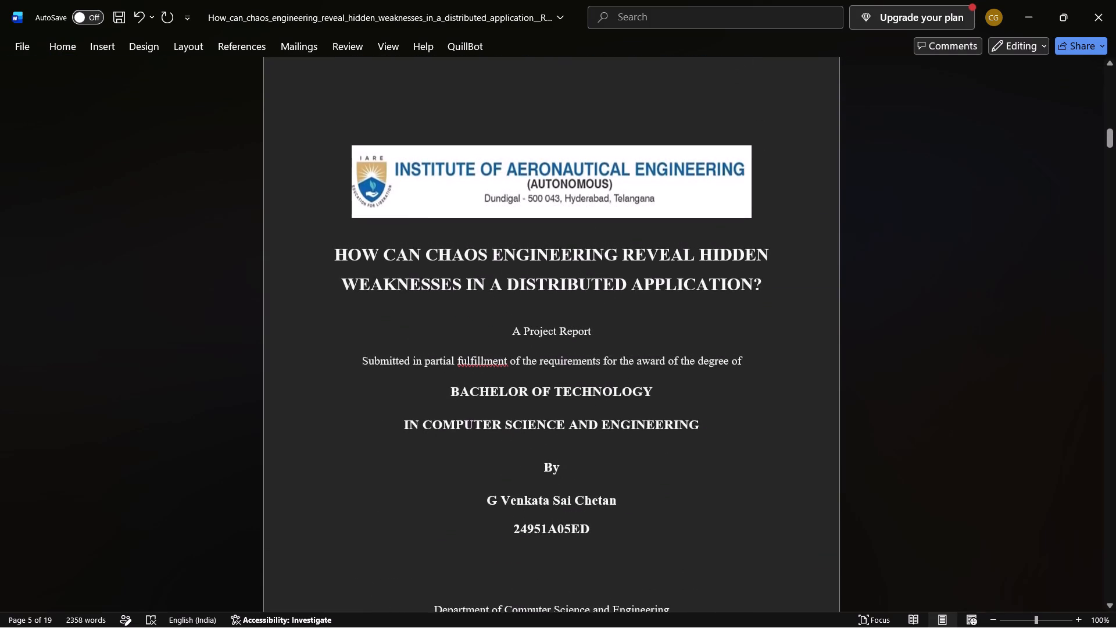
scroll(442, 288, up, 1)
drag(445, 291, 473, 262)
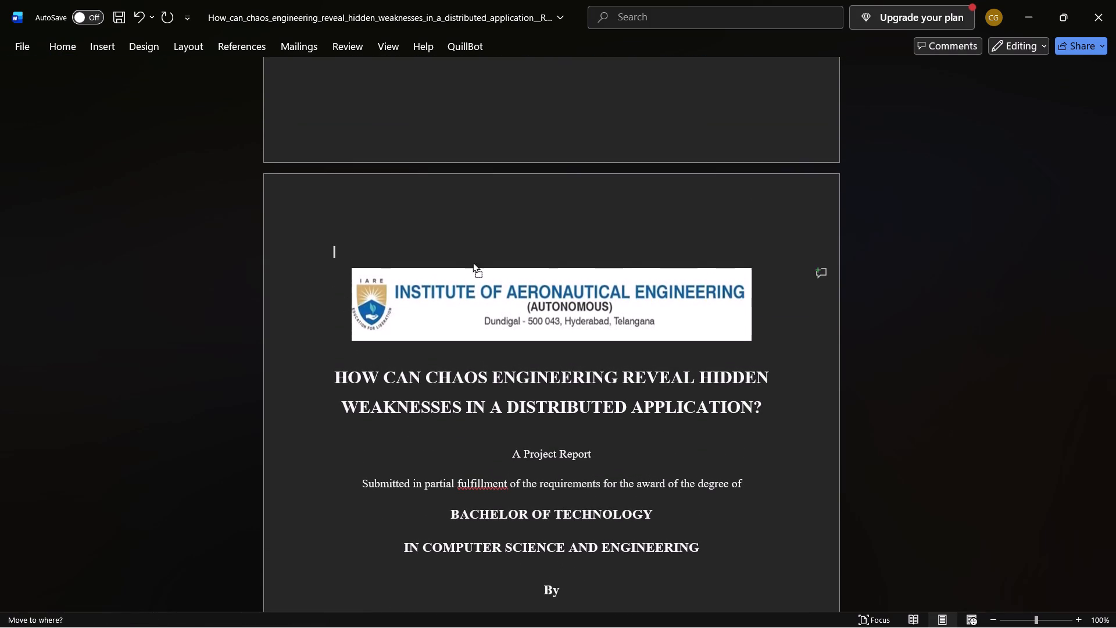
drag(473, 262, 488, 238)
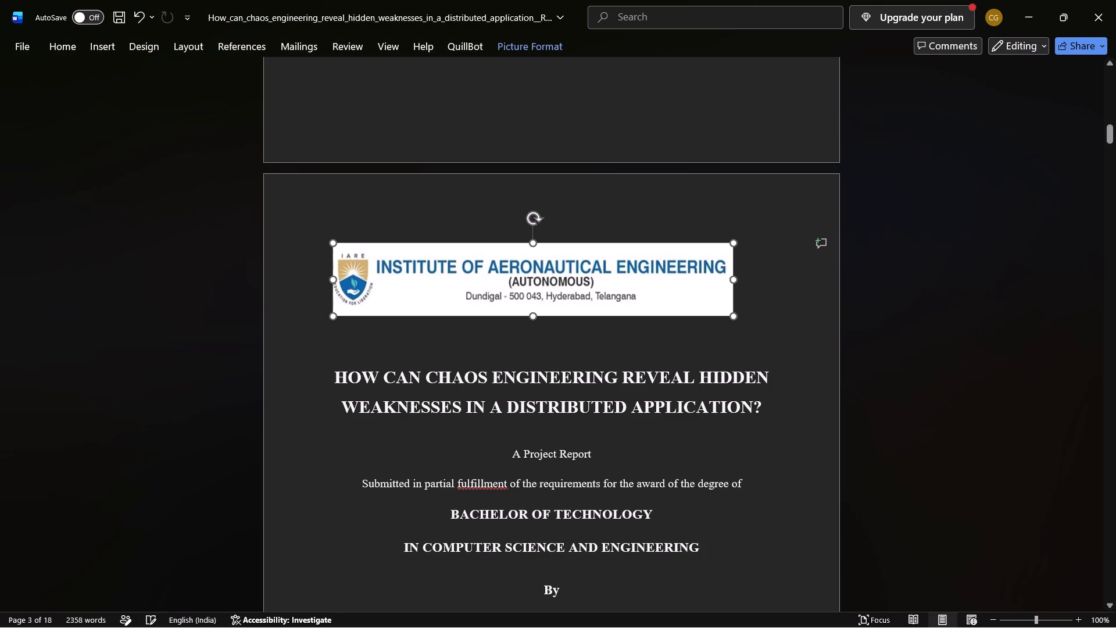
drag(533, 277, 700, 242)
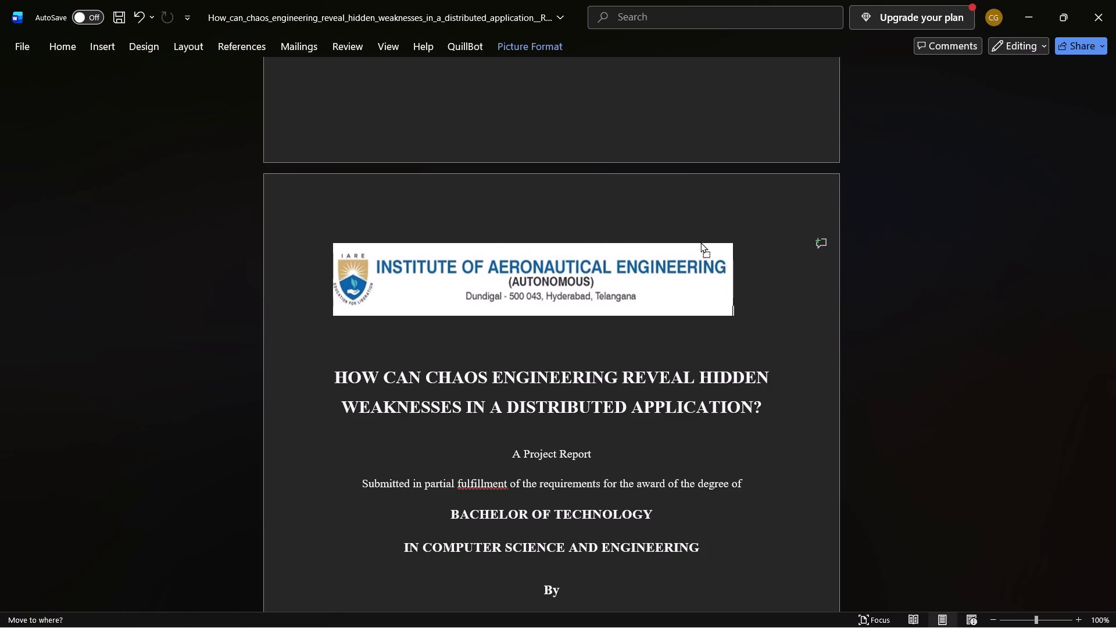
drag(700, 242, 732, 249)
click(785, 320)
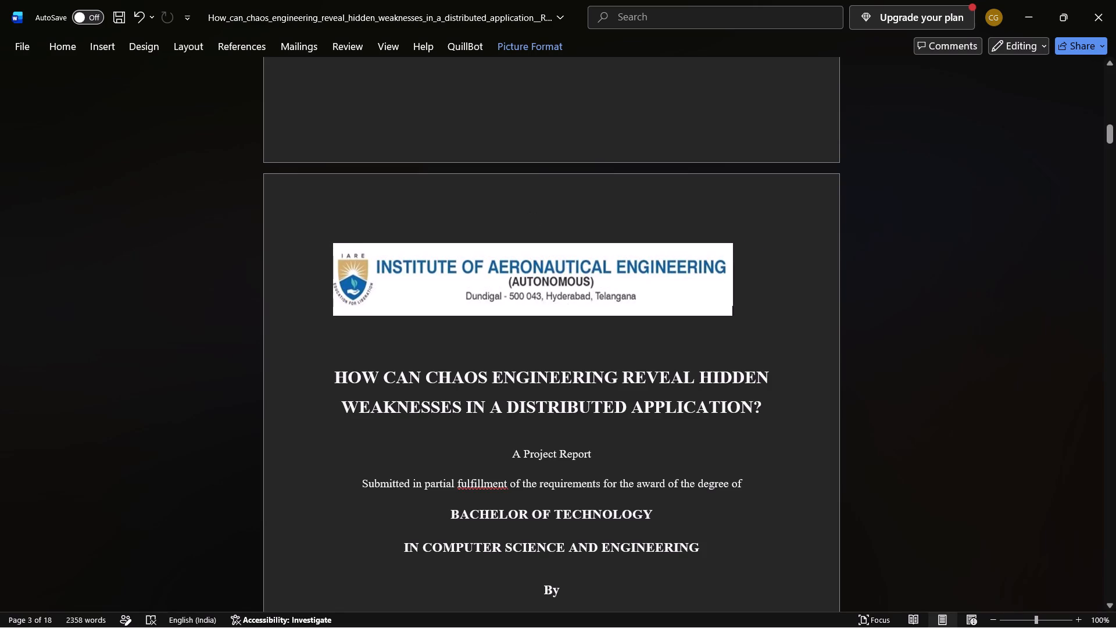
click(764, 407)
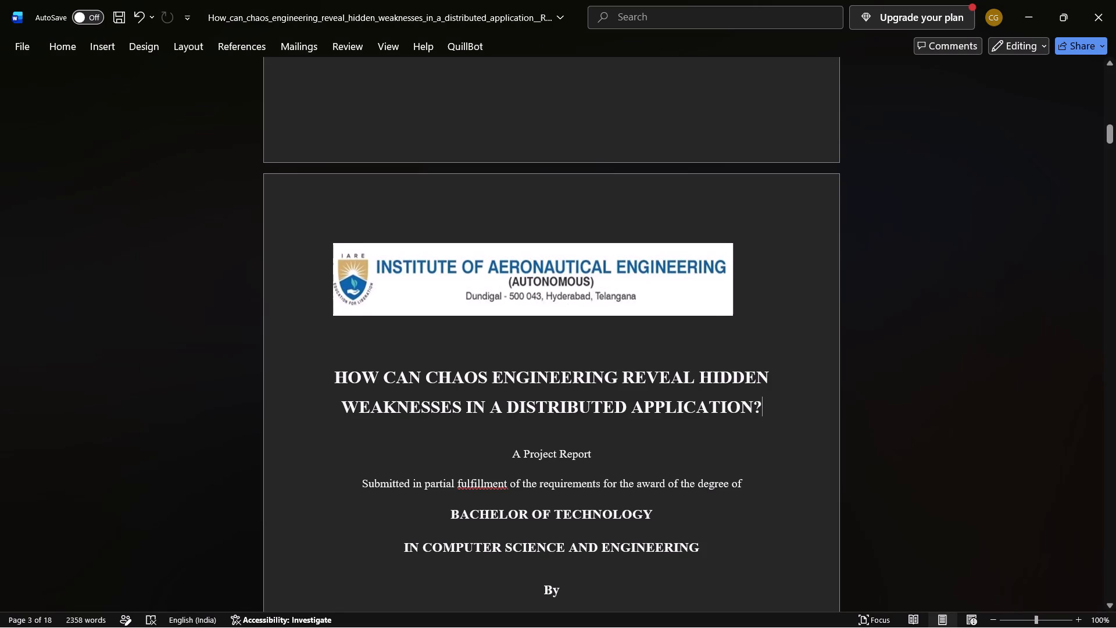
Delete the "Examiners", "Supervisor(s)" and "Principal" signature lines from the approval sheet.
scroll(764, 407, down, 2)
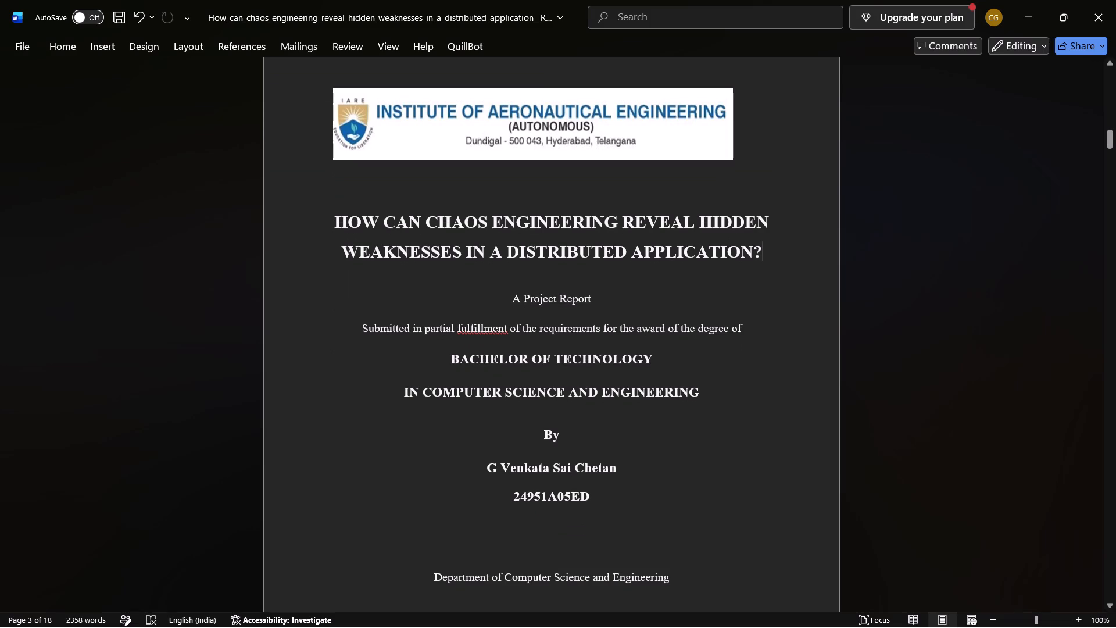
scroll(728, 367, down, 1)
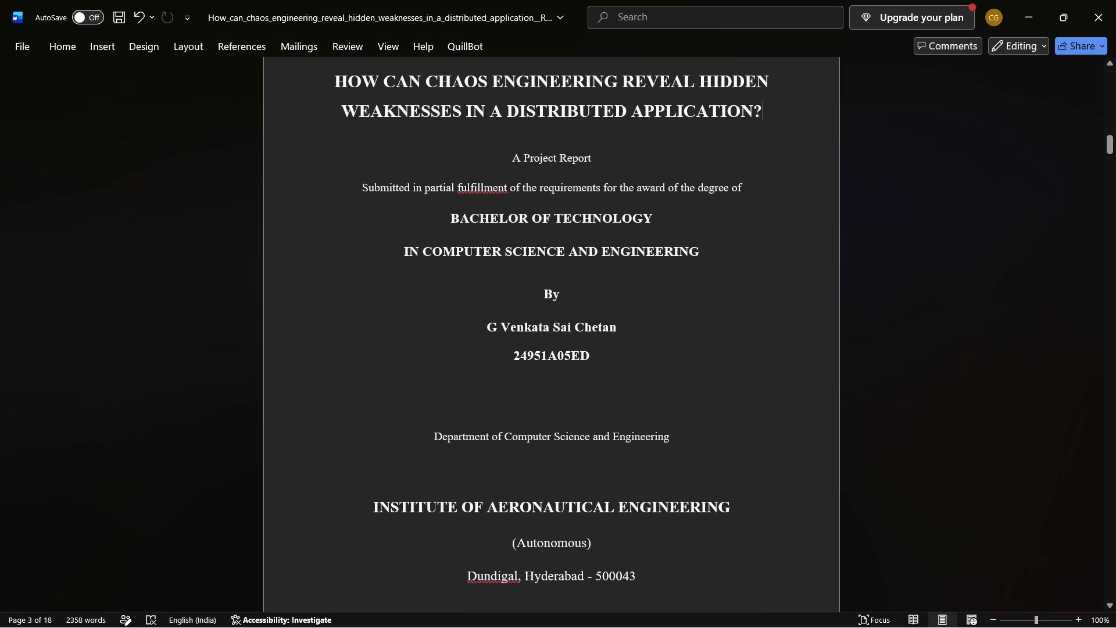
click(566, 406)
scroll(566, 406, down, 4)
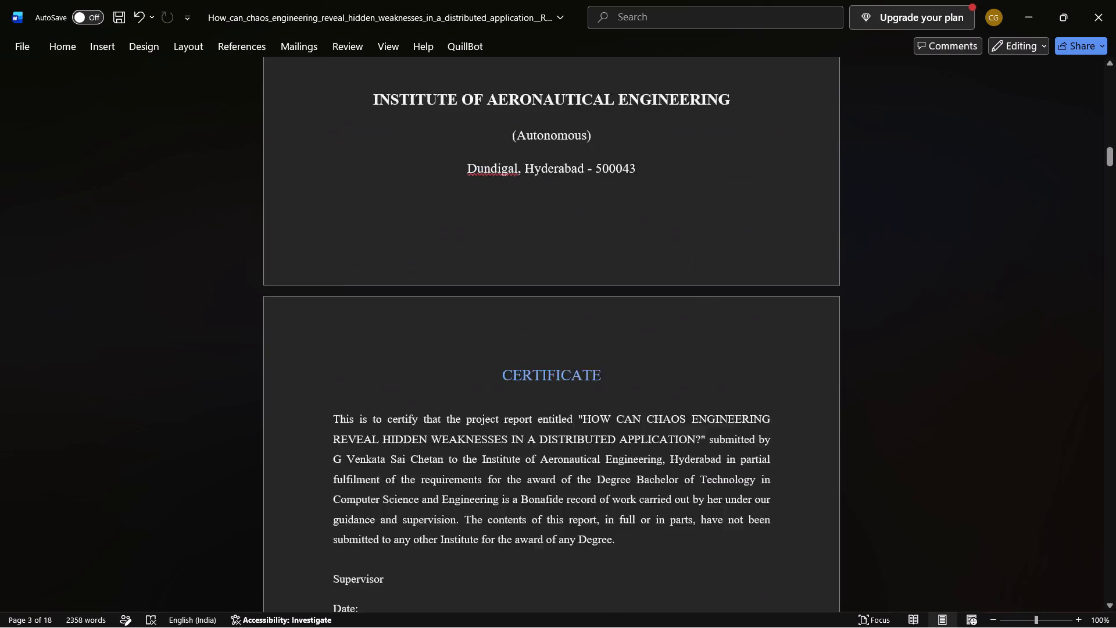
scroll(566, 406, down, 5)
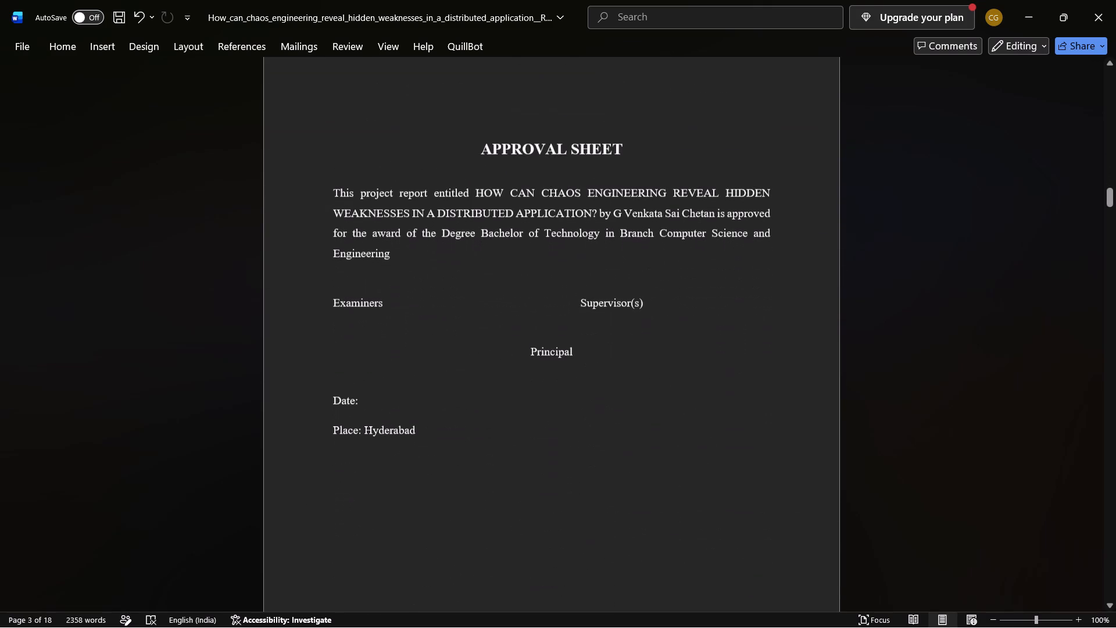
drag(331, 305, 667, 342)
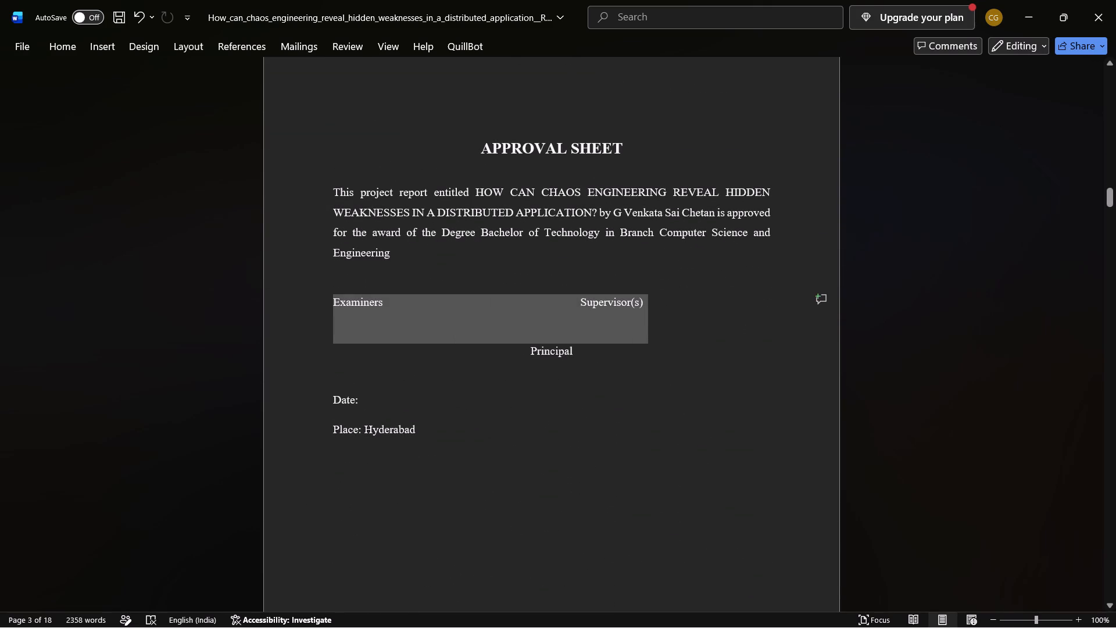
drag(667, 342, 673, 348)
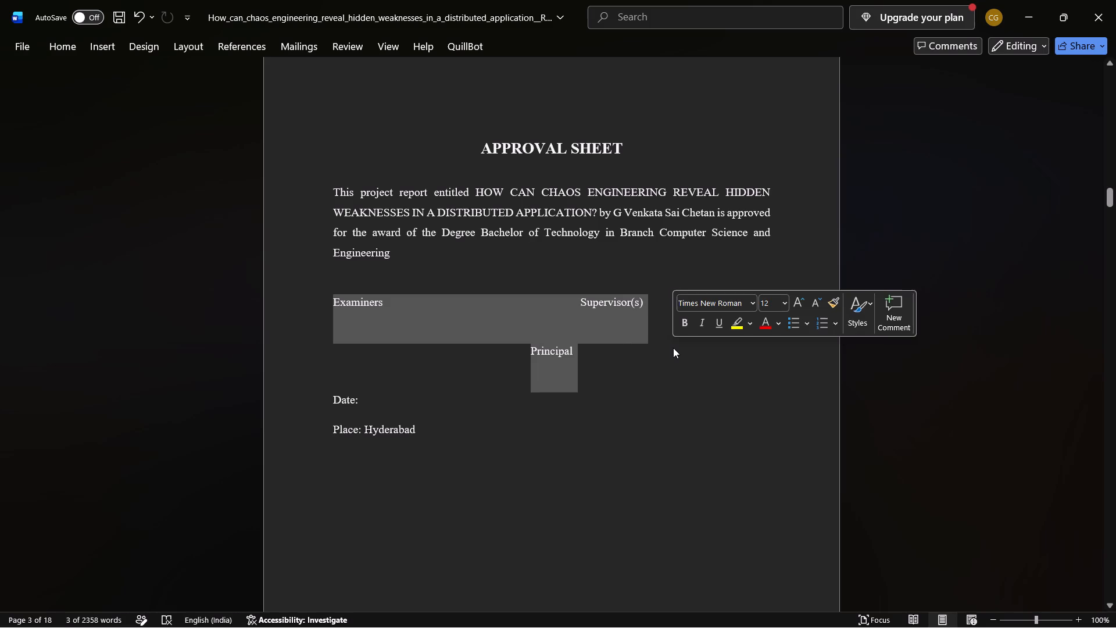
key(BackSpace)
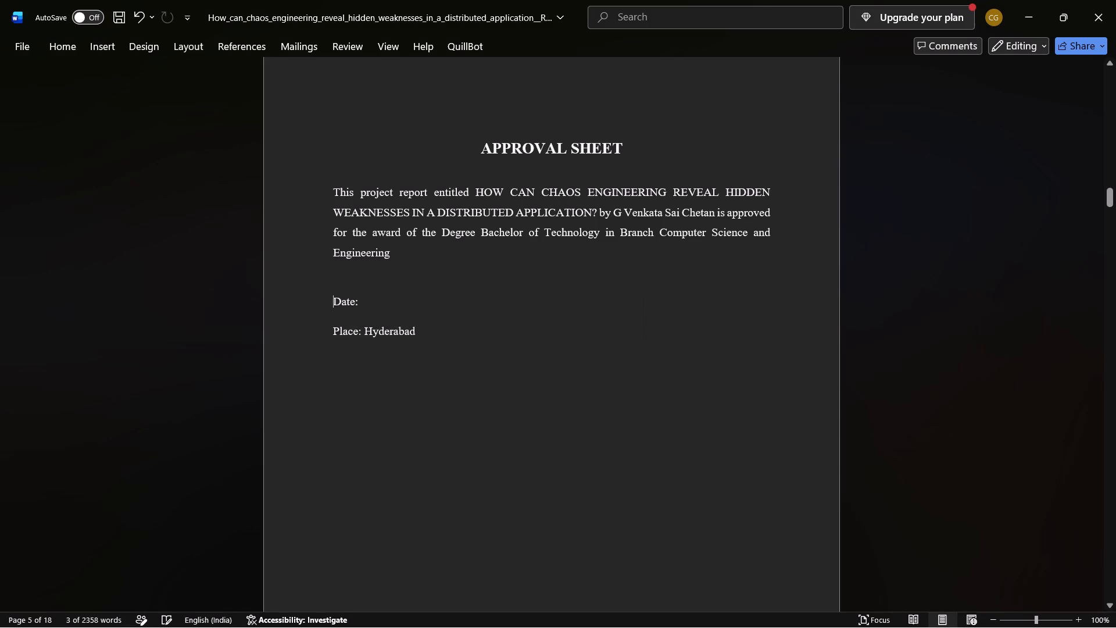
Enter 27-10-2026 as the date on the approval sheet.
click(415, 304)
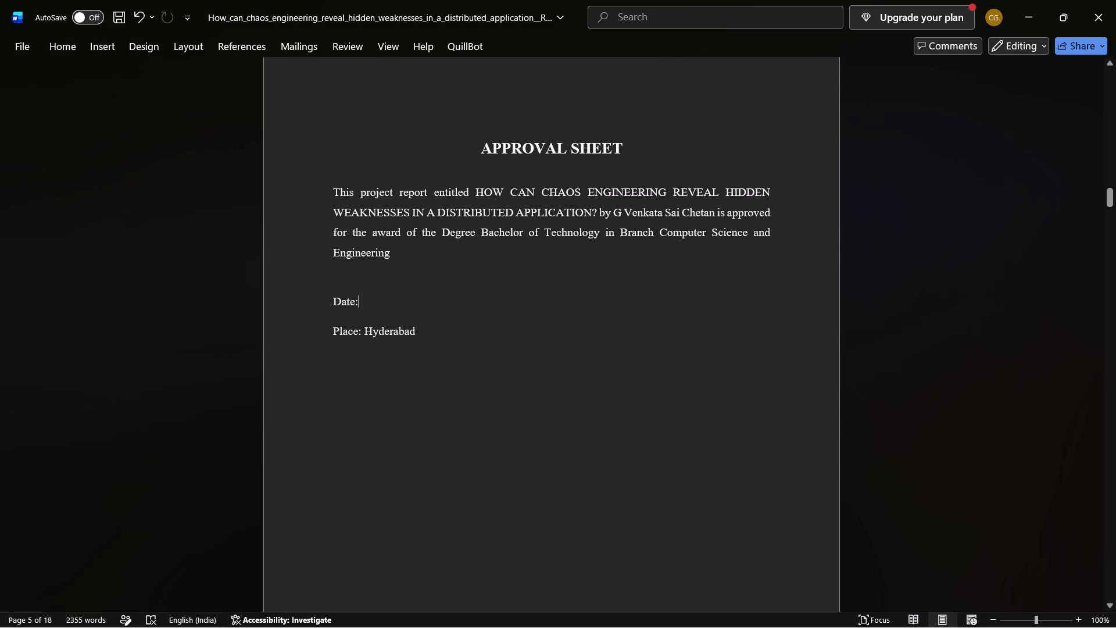
text(27-10-)
text(202)
key(6)
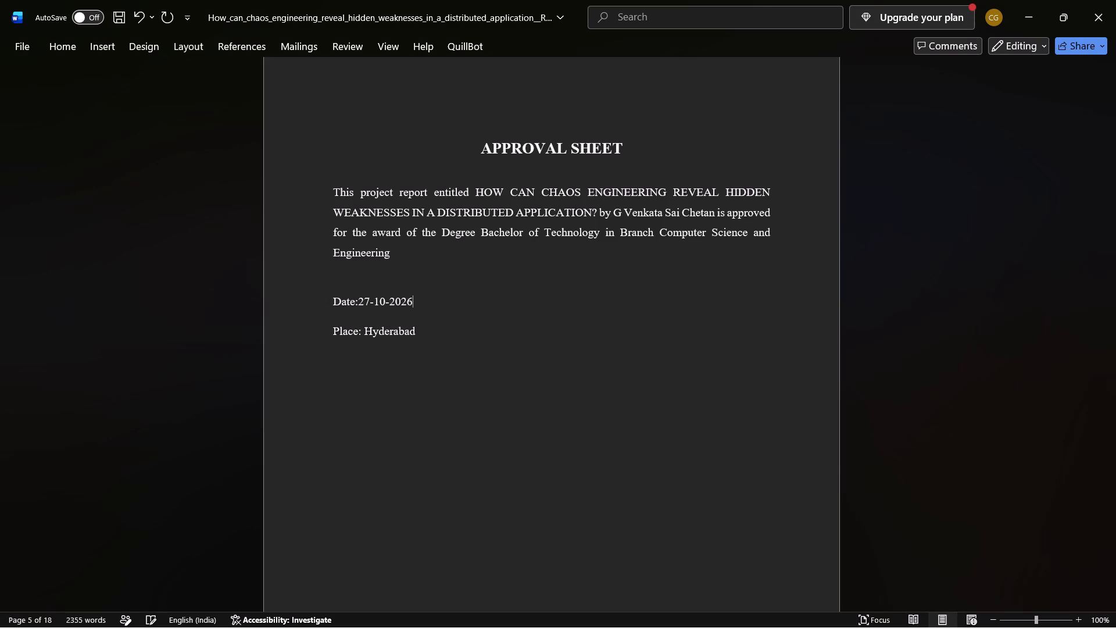
Copy the IARE emblem above the DECLARATION heading, then remove it from the page along with its empty line.
scroll(496, 368, down, 2)
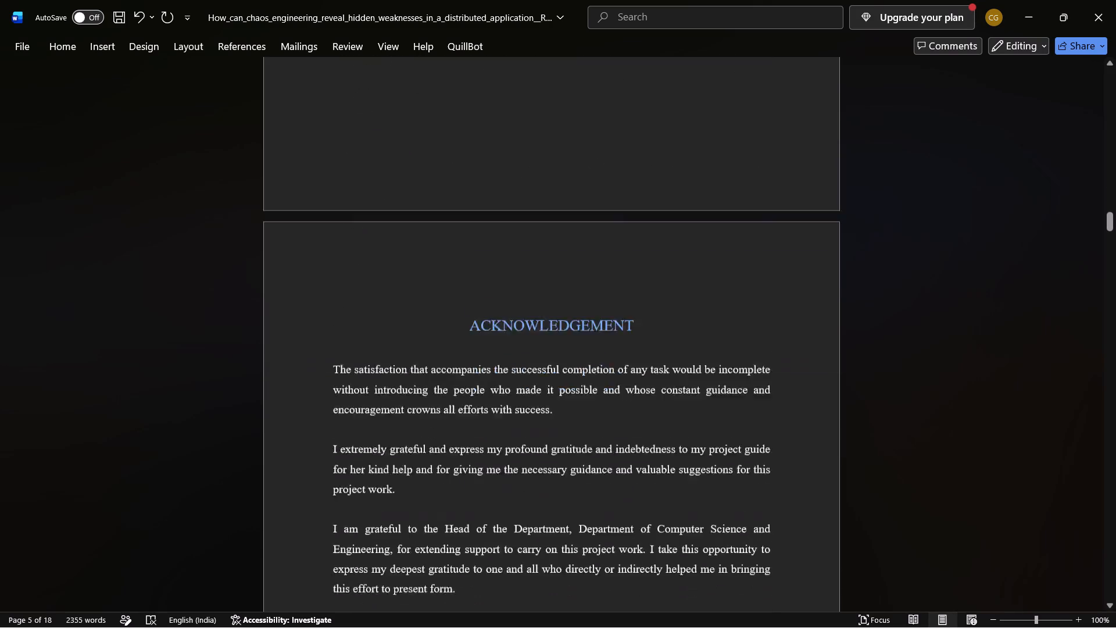
scroll(496, 368, down, 4)
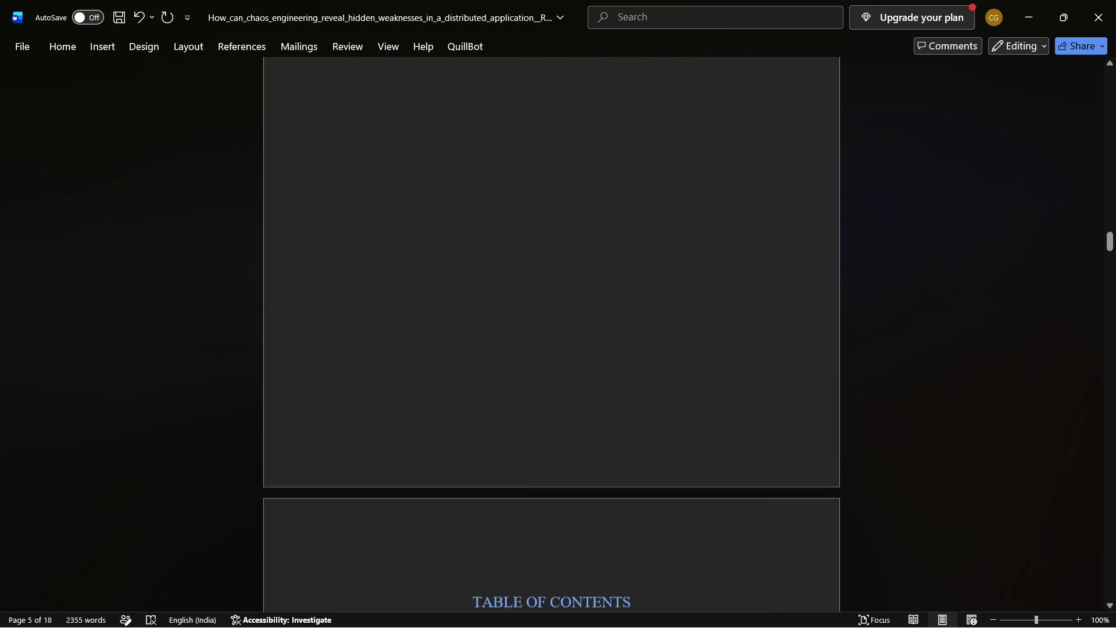
scroll(496, 368, down, 4)
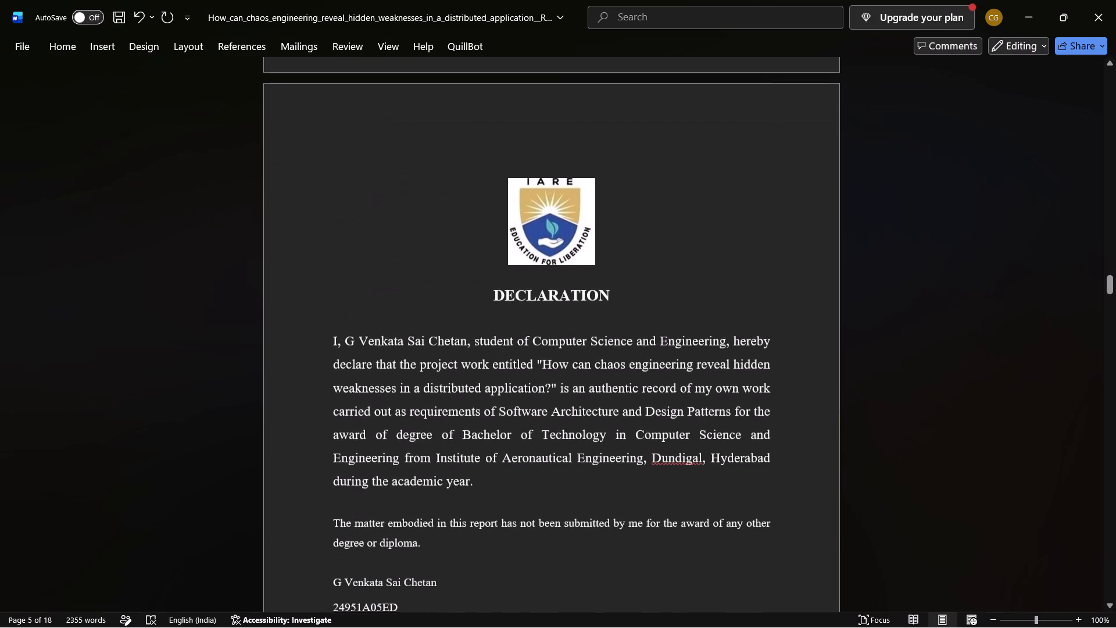
click(552, 252)
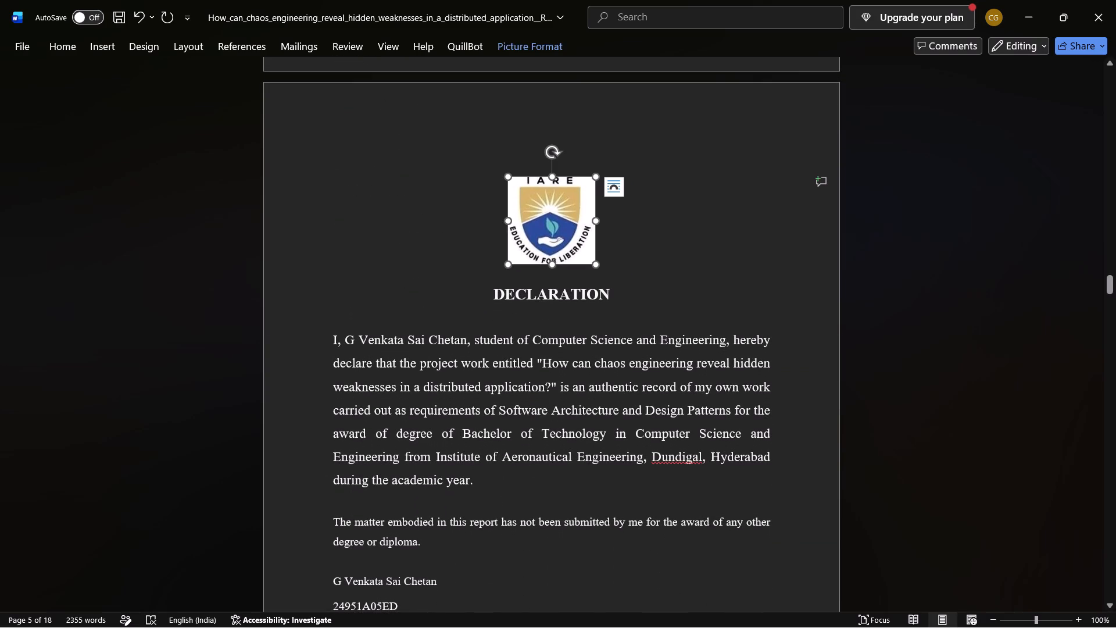
key(ctrl+c)
key(Delete)
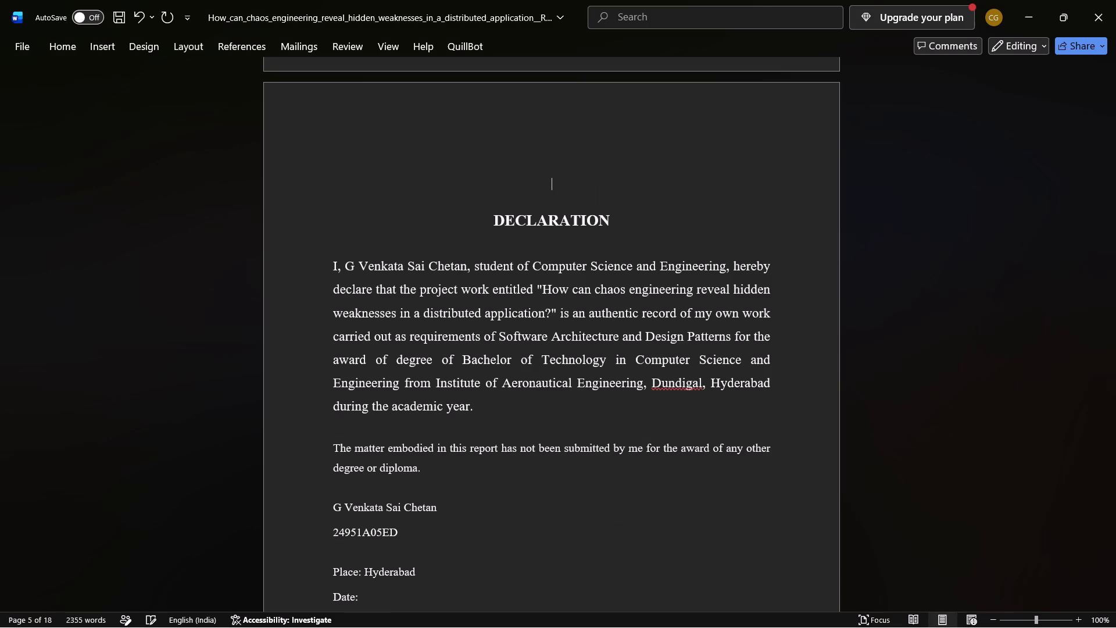
key(BackSpace)
key(BackSpace)
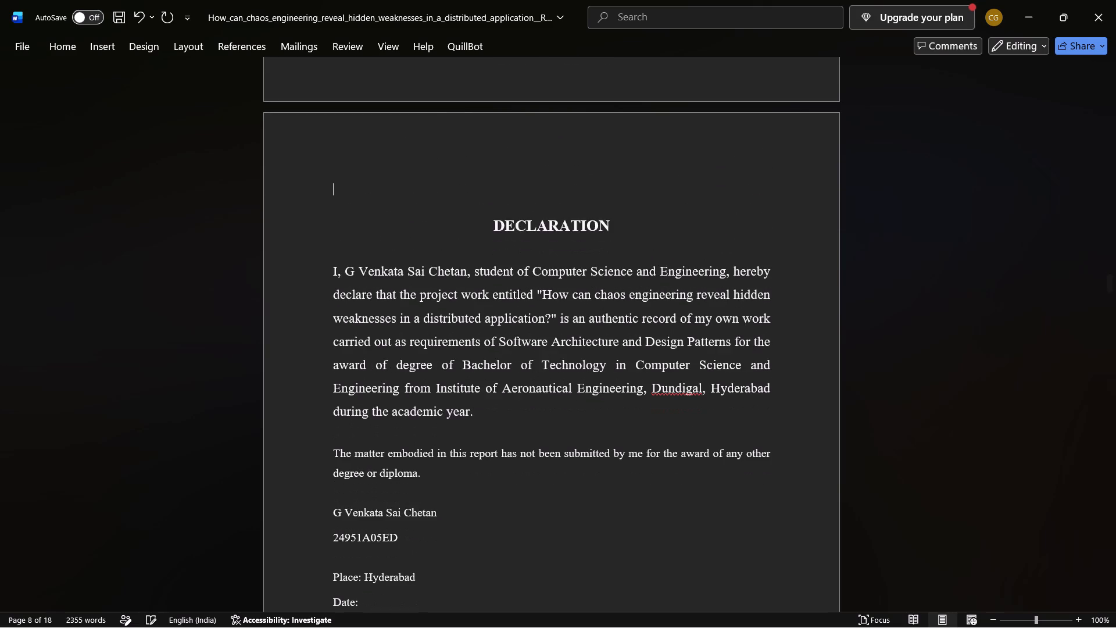
Delete the word "undergraduate" before "project report" in the abstract.
scroll(552, 252, down, 4)
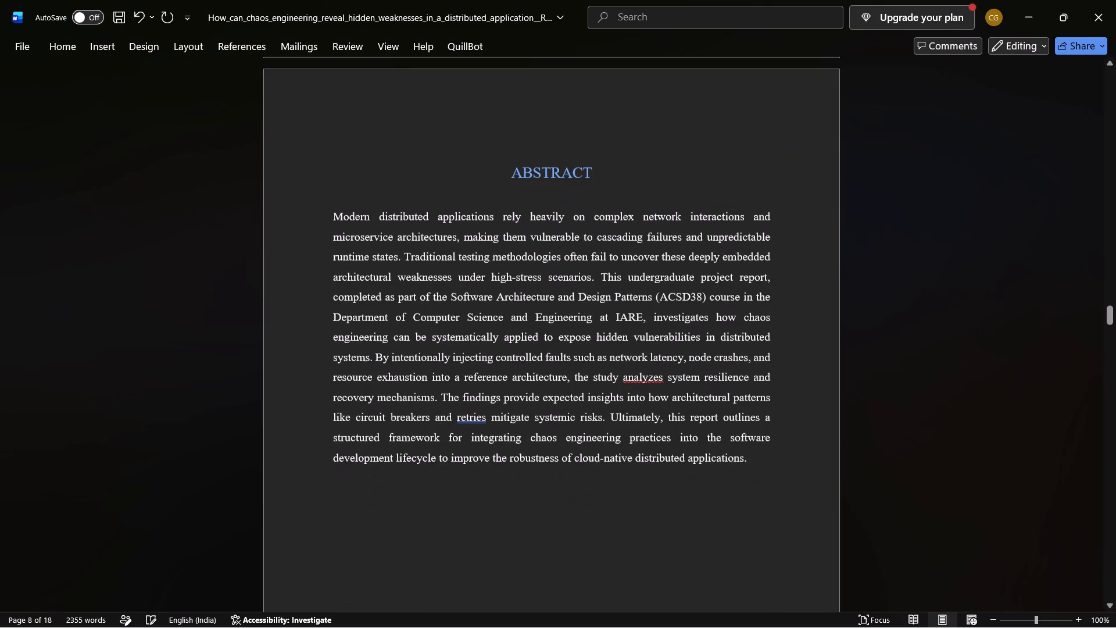
scroll(552, 252, down, 1)
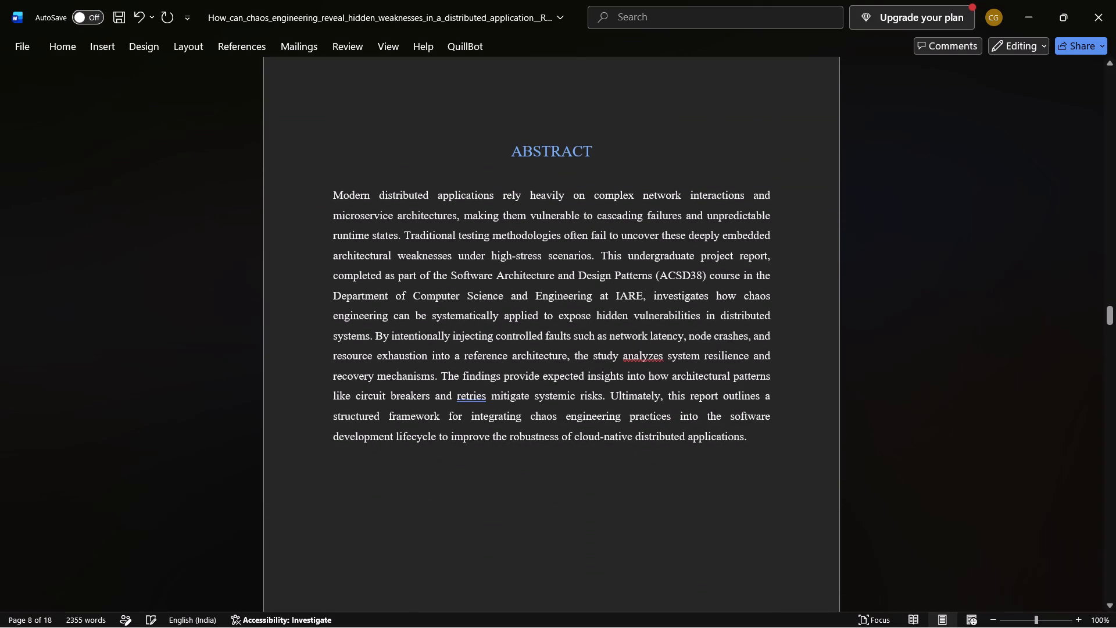
drag(605, 256, 674, 277)
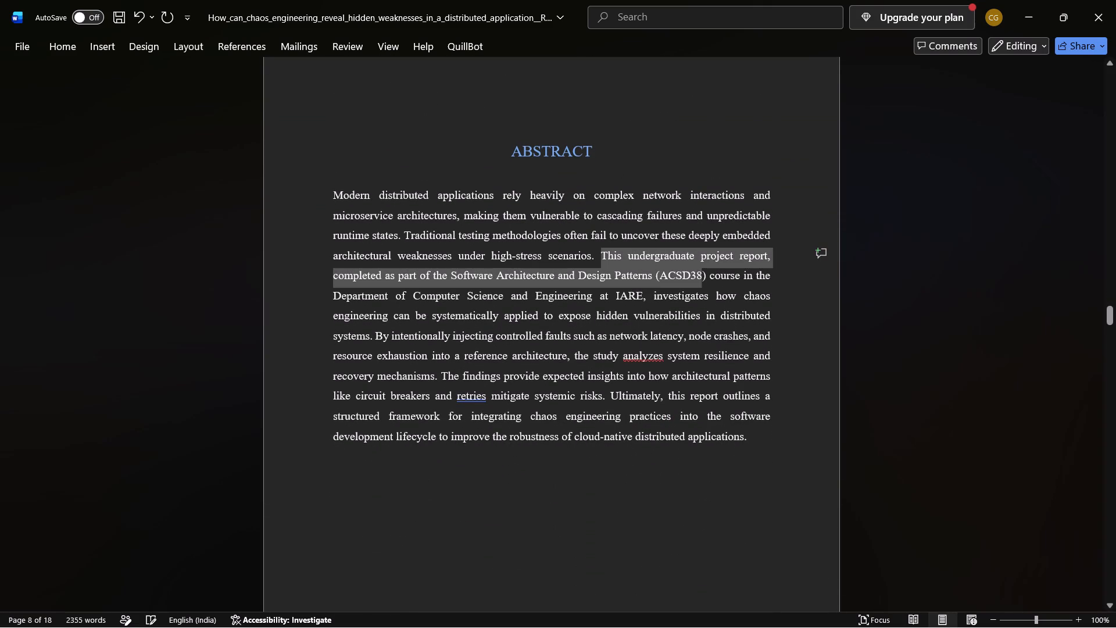
drag(674, 277, 676, 279)
drag(676, 279, 674, 280)
drag(674, 280, 674, 280)
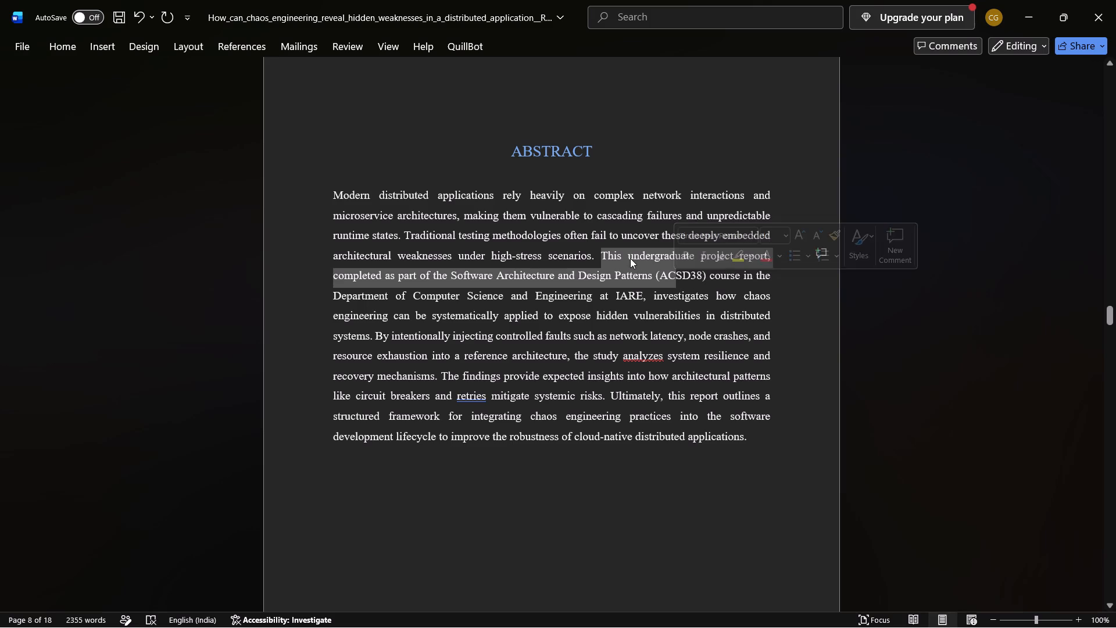
click(630, 258)
drag(630, 258, 681, 256)
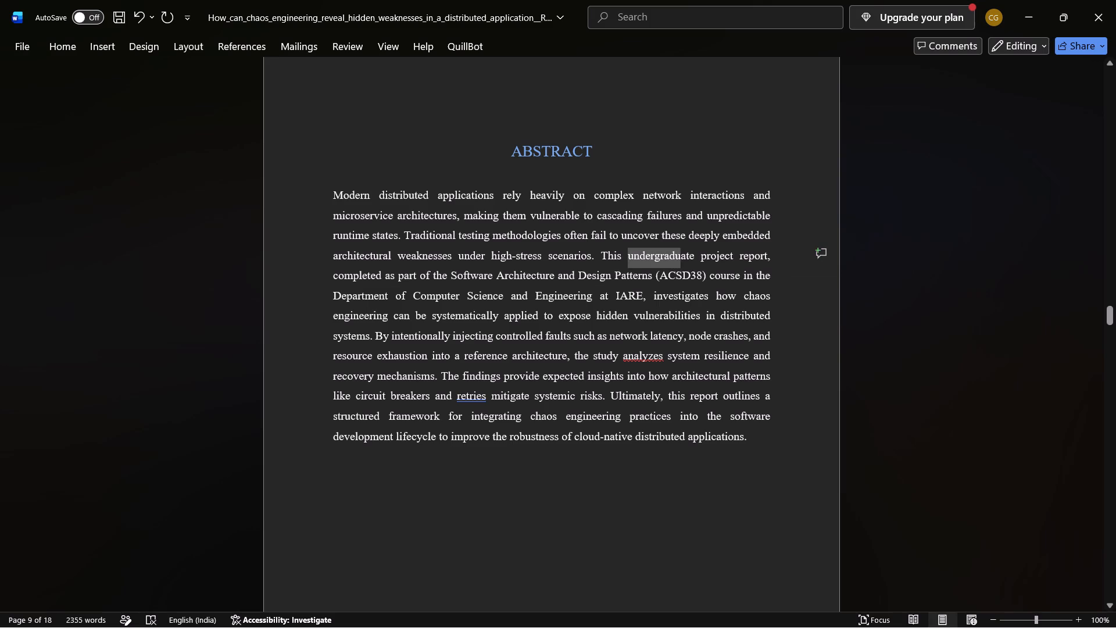
drag(681, 256, 694, 256)
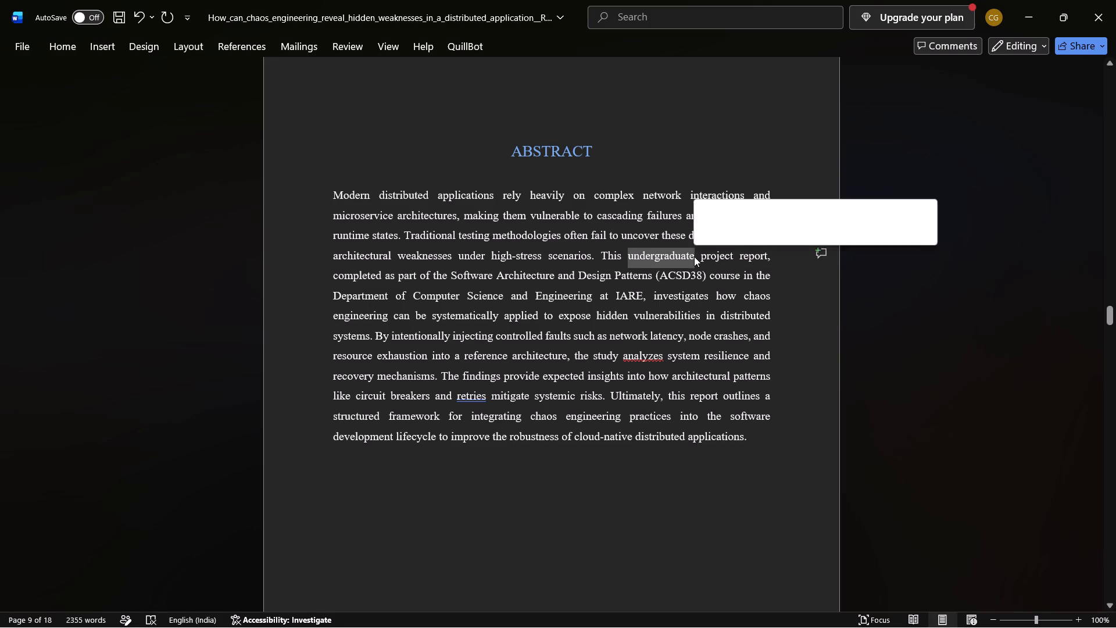
key(BackSpace)
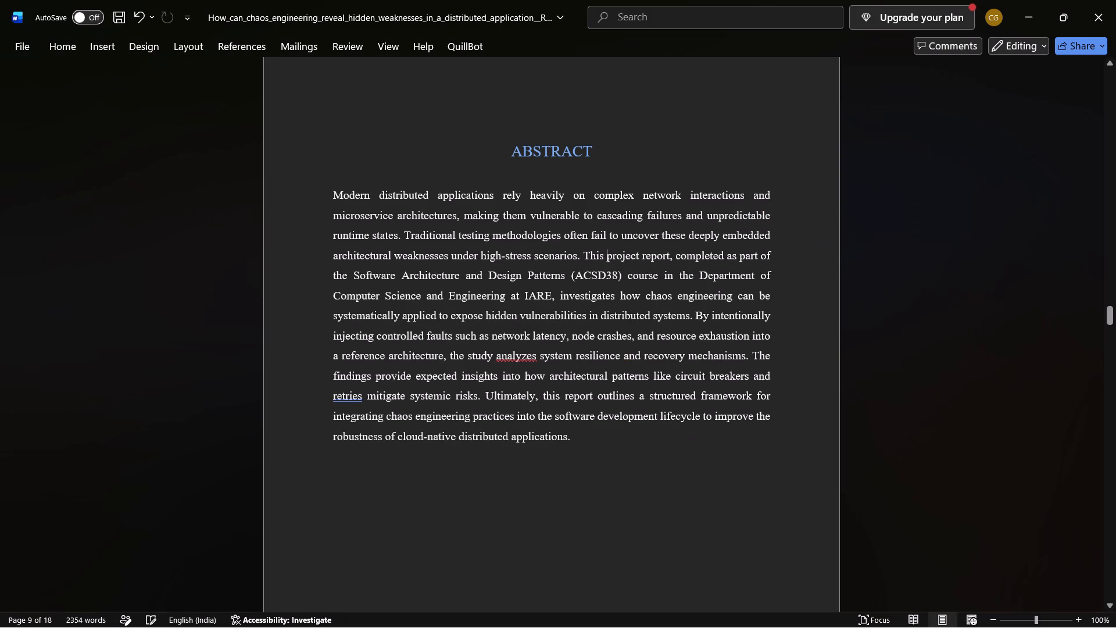
Delete "report, completed as part of the Software Architecture and Design Patterns (ACSD38) course … at IARE," from the abstract's project sentence.
drag(642, 257, 664, 265)
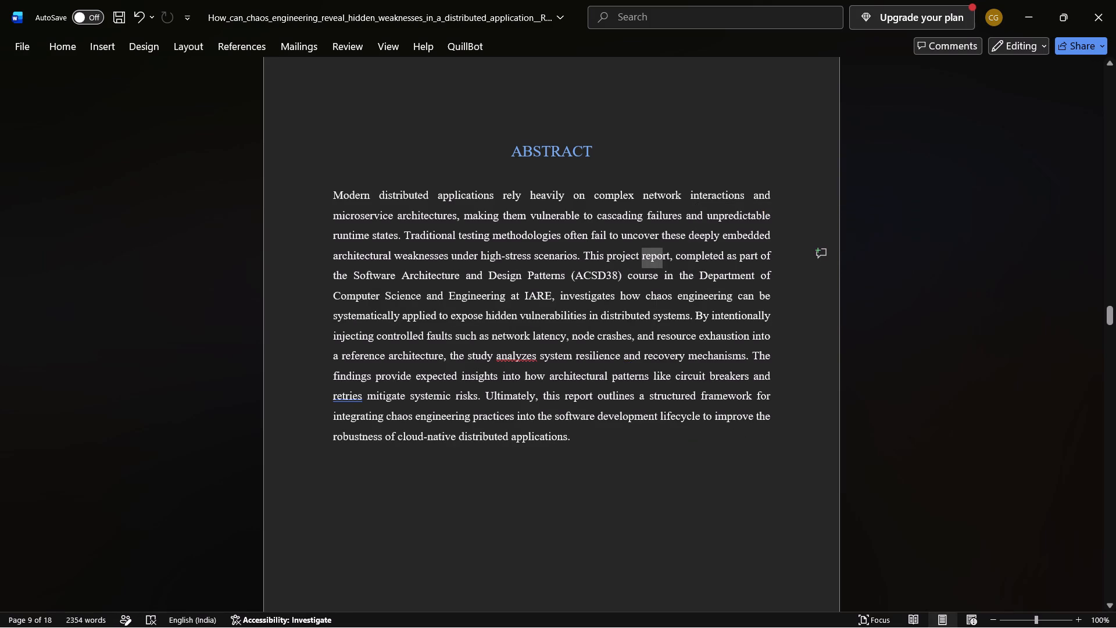
drag(664, 265, 554, 297)
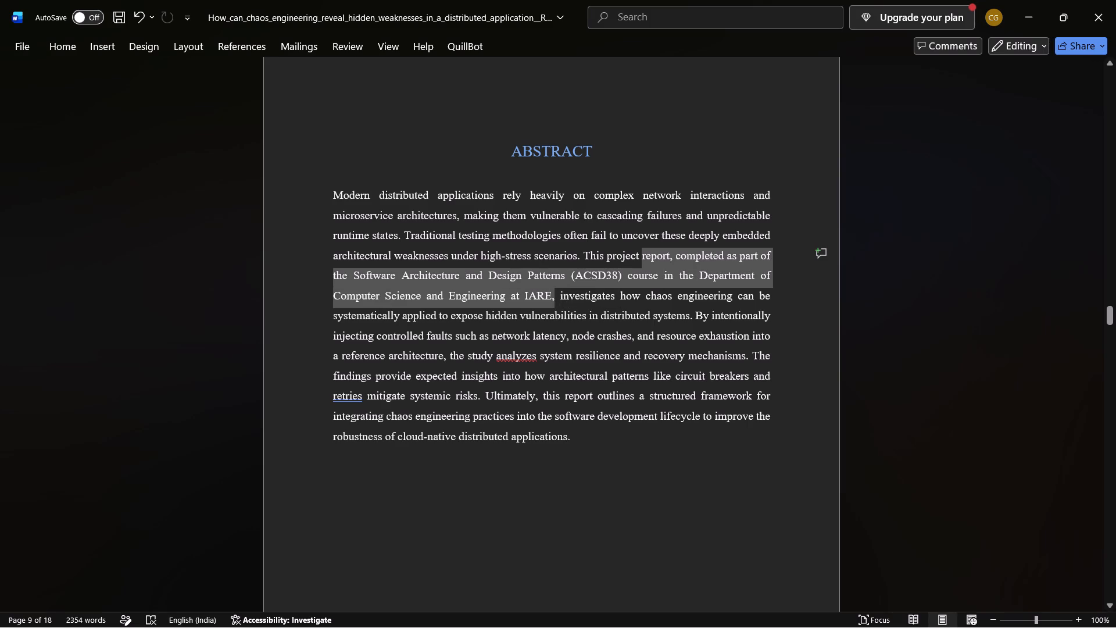
drag(554, 297, 555, 297)
drag(555, 297, 556, 297)
key(BackSpace)
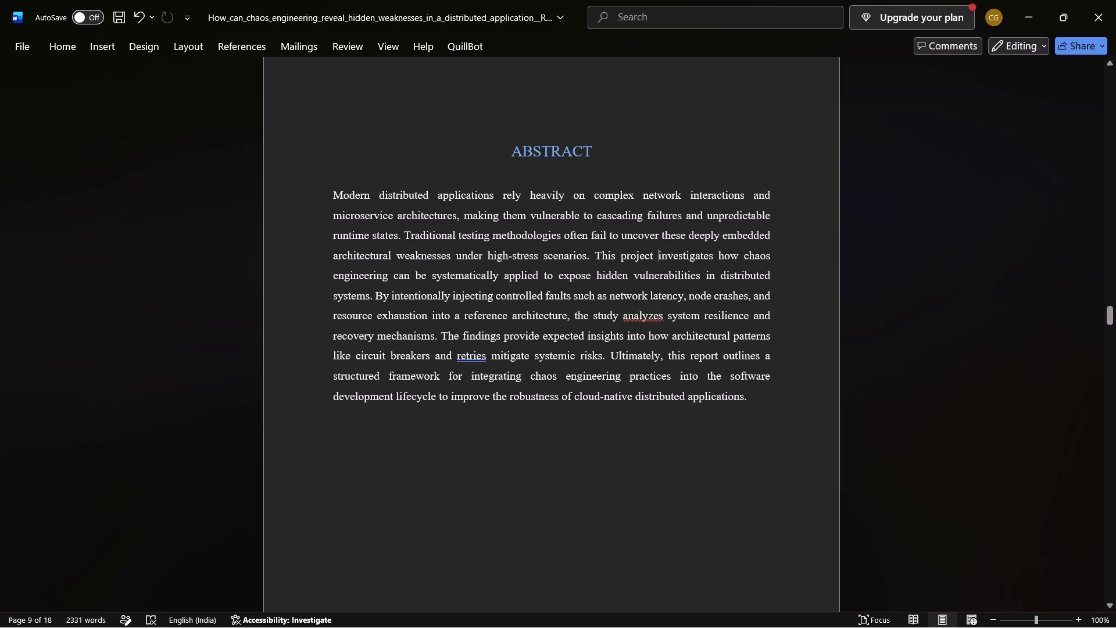
Examine the report's remaining pages, from the objectives and requirements sections through to the references.
scroll(613, 472, down, 8)
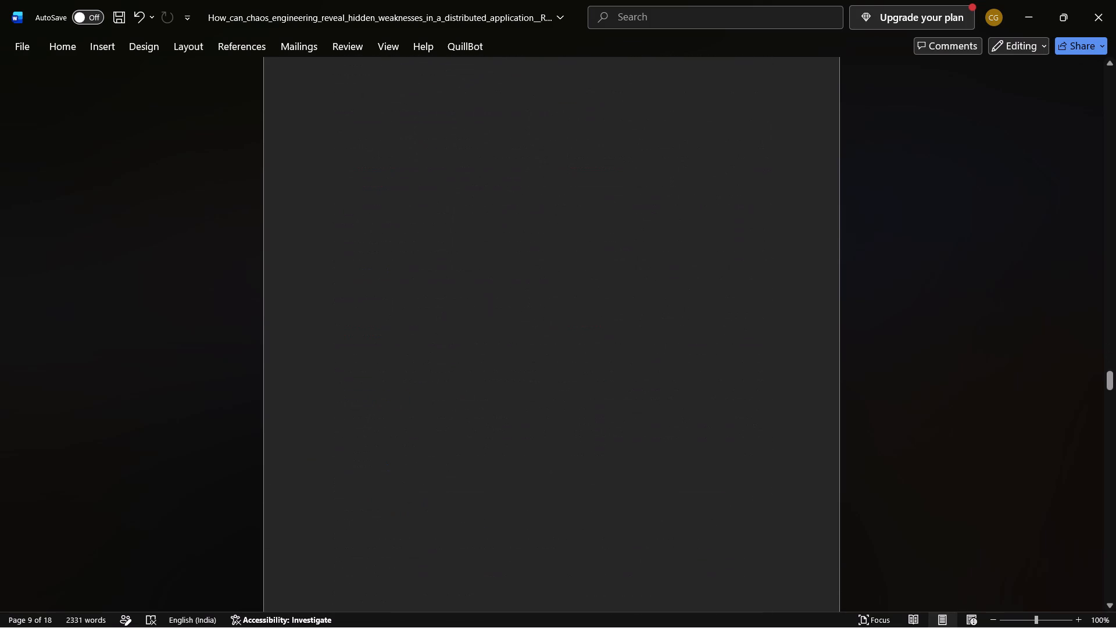
scroll(613, 472, up, 2)
scroll(613, 472, down, 2)
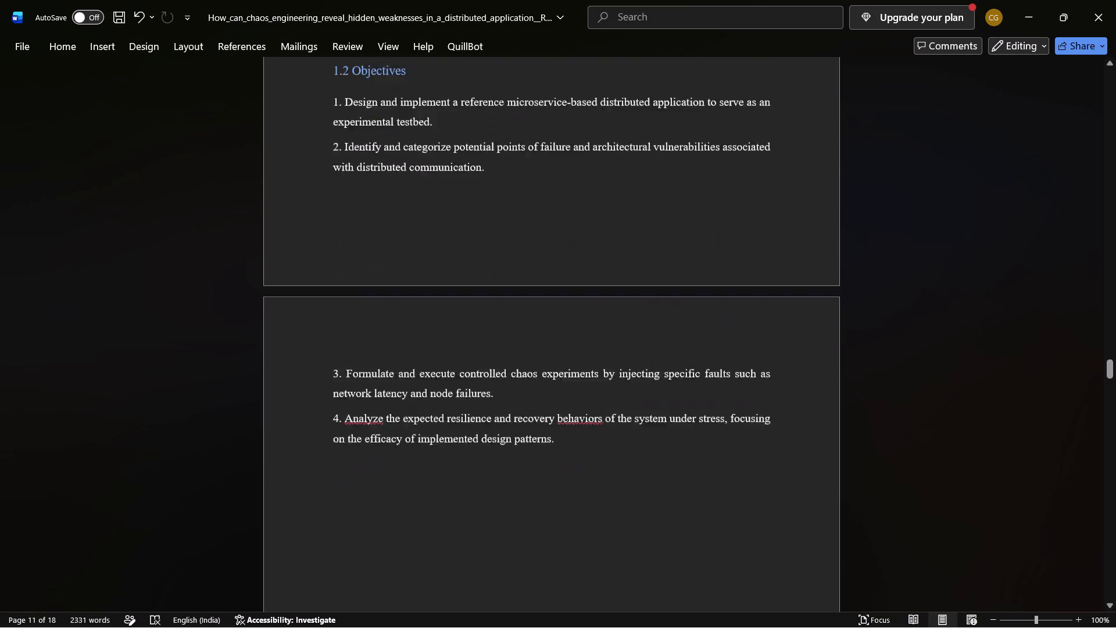
scroll(613, 472, down, 2)
scroll(613, 472, up, 1)
scroll(613, 472, down, 4)
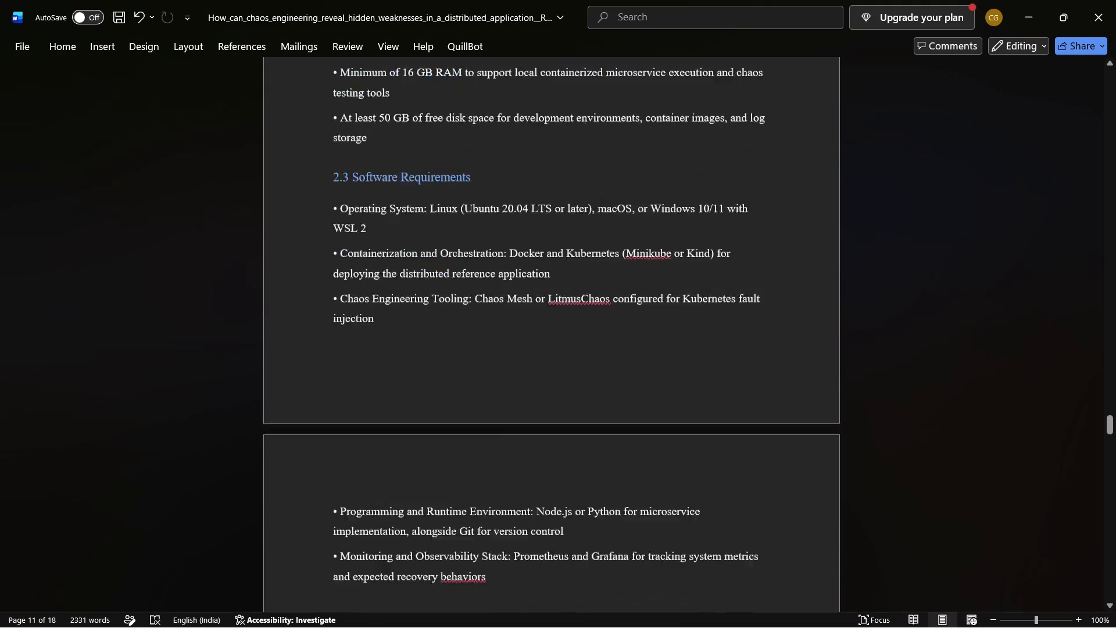
scroll(613, 472, down, 11)
scroll(613, 472, up, 5)
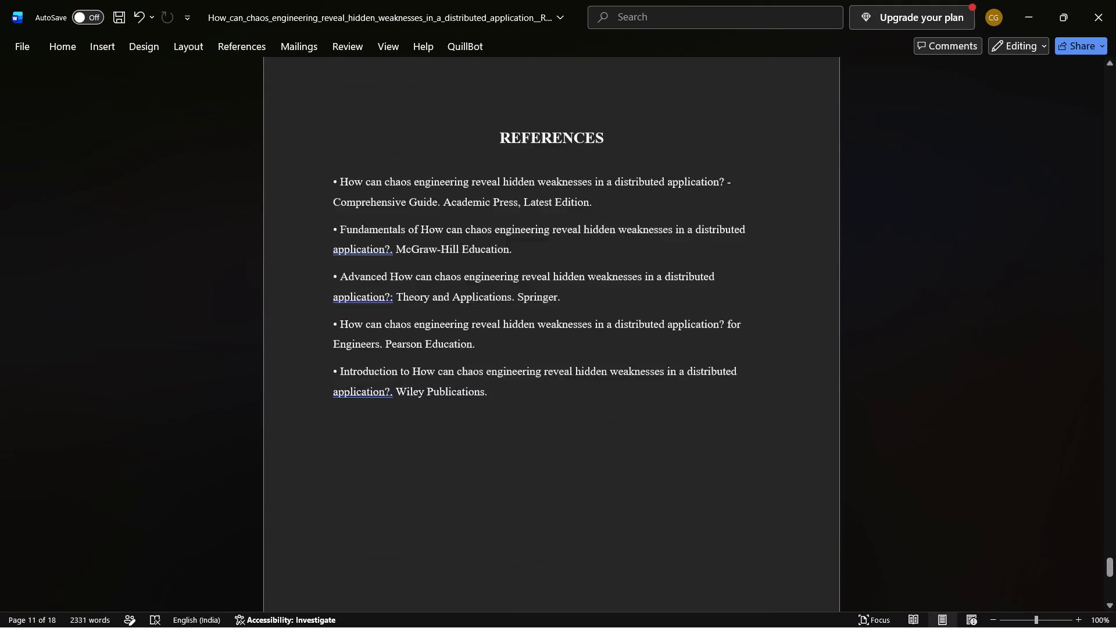
Paste the copied IARE emblem on the title page, between the student's roll number and the department line.
scroll(613, 472, up, 20)
scroll(613, 472, up, 17)
scroll(613, 472, down, 1)
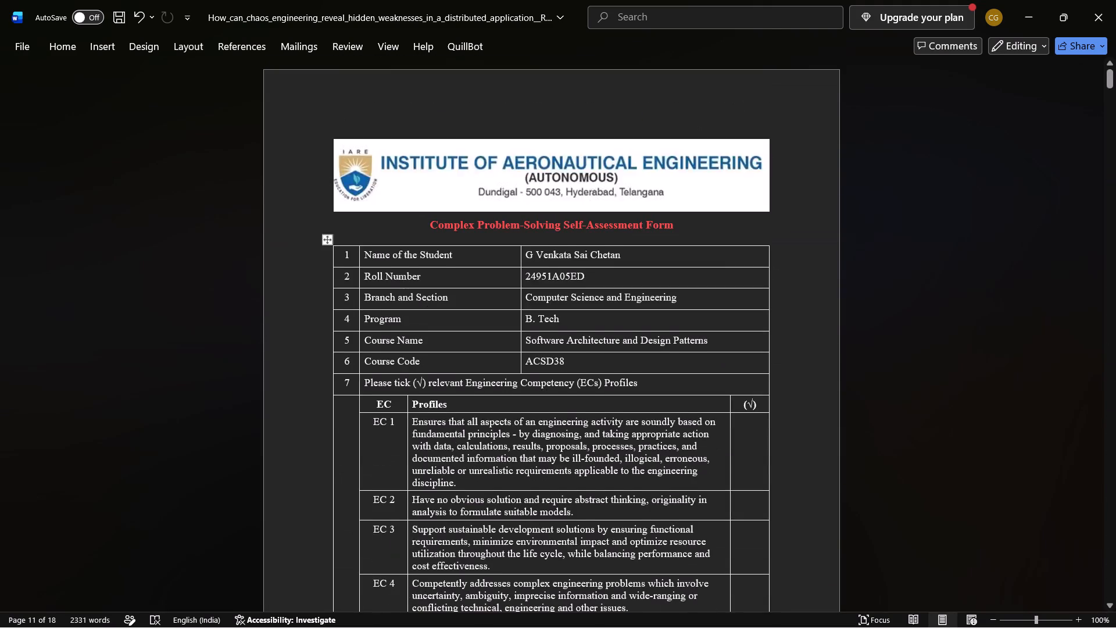
scroll(613, 472, down, 4)
scroll(613, 472, up, 1)
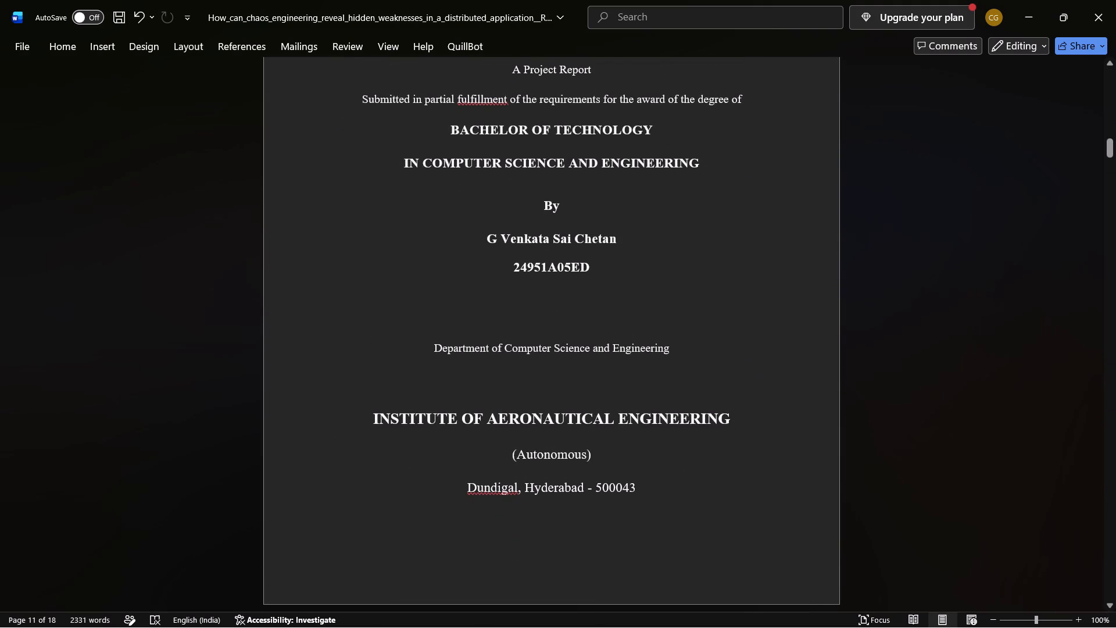
click(557, 322)
key(ctrl+v)
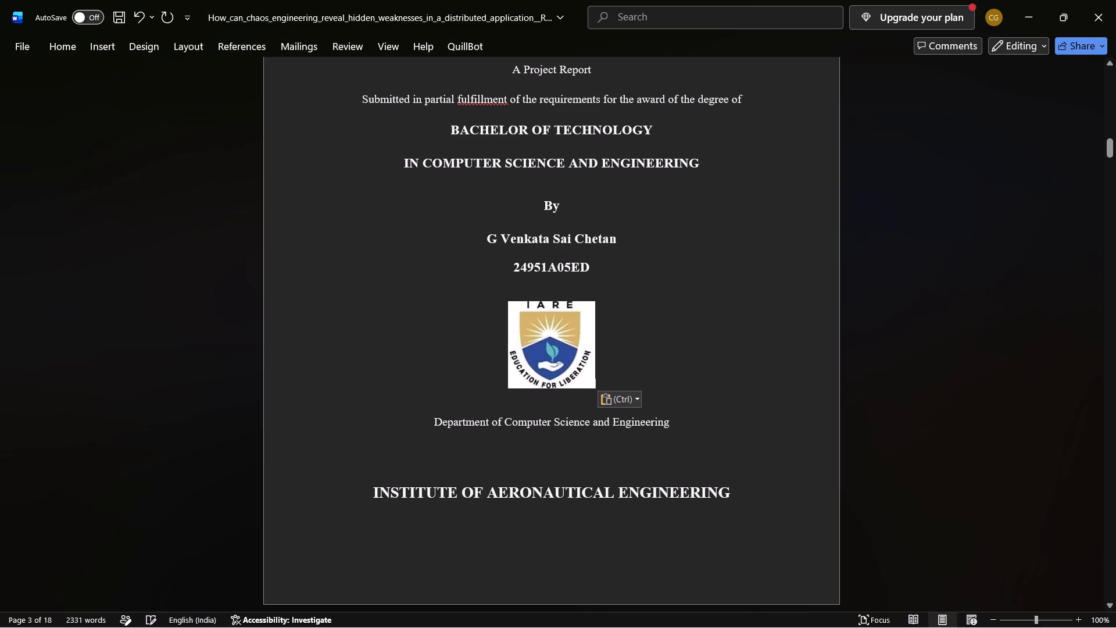
Set the report title on the title page to font size 16.
scroll(749, 402, up, 1)
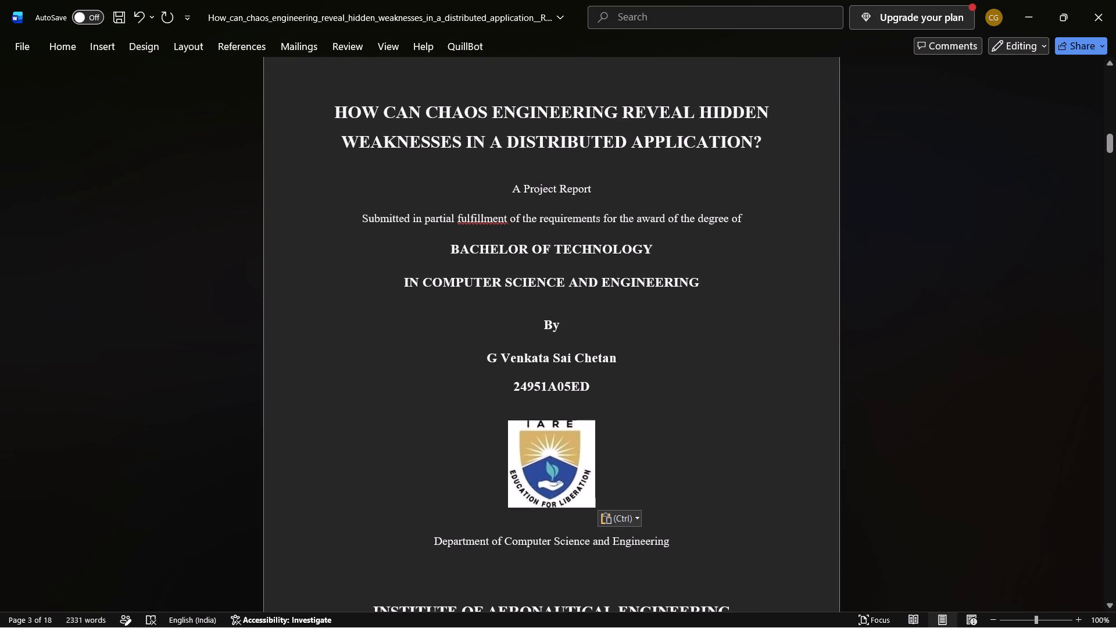
drag(320, 110, 685, 154)
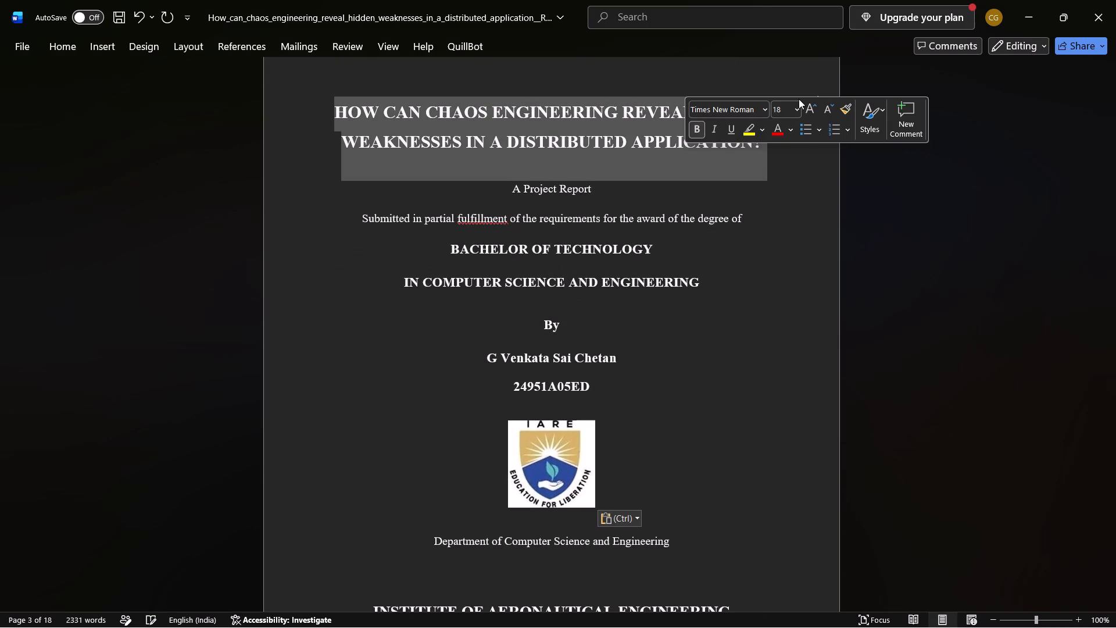
click(797, 104)
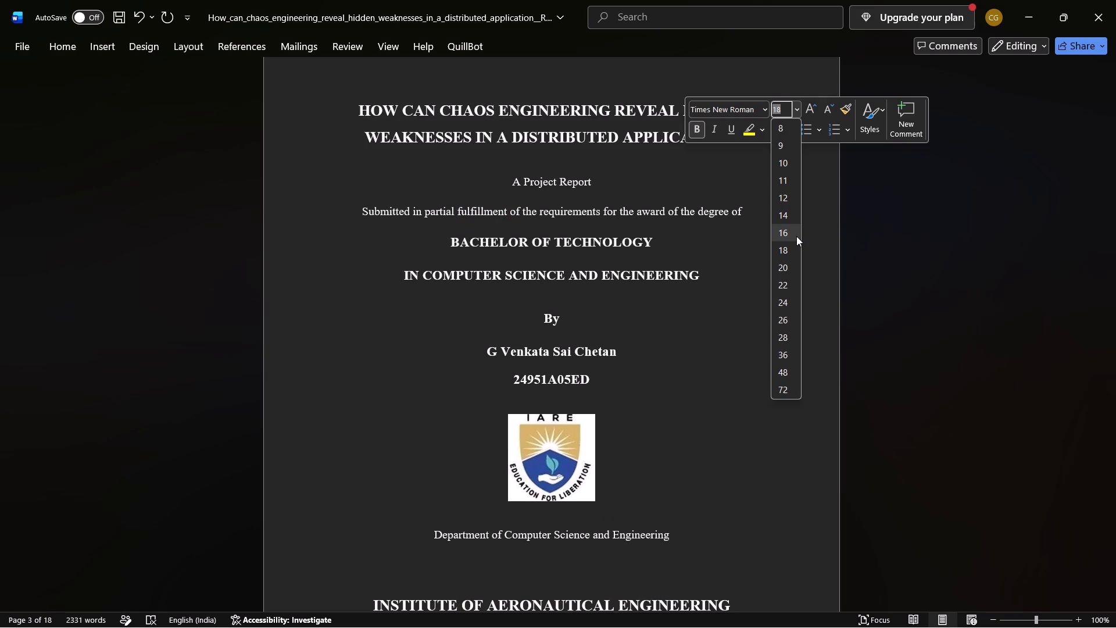
click(796, 236)
Set the "INSTITUTE OF AERONAUTICAL ENGINEERING" and "(Autonomous)" lines on the title page to font size 14.
scroll(729, 504, down, 1)
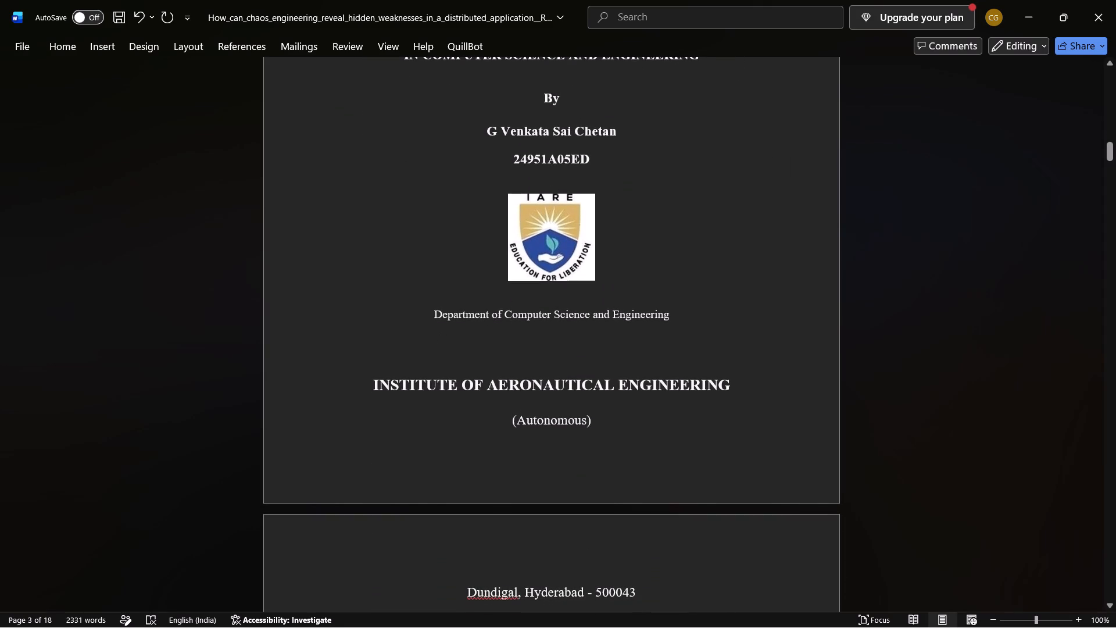
drag(368, 392, 606, 425)
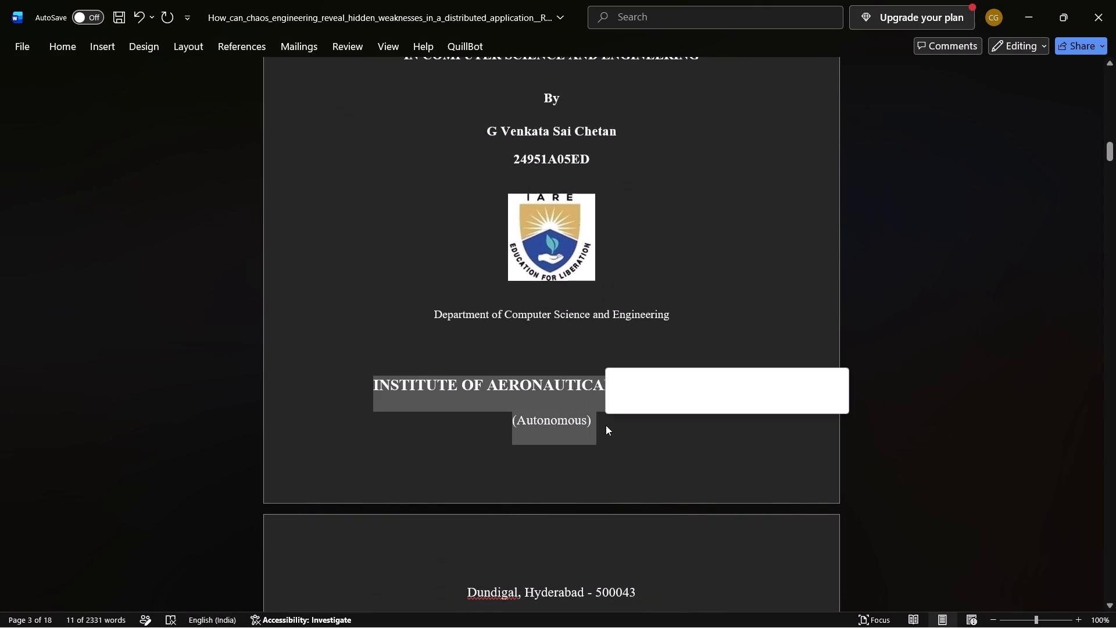
click(716, 385)
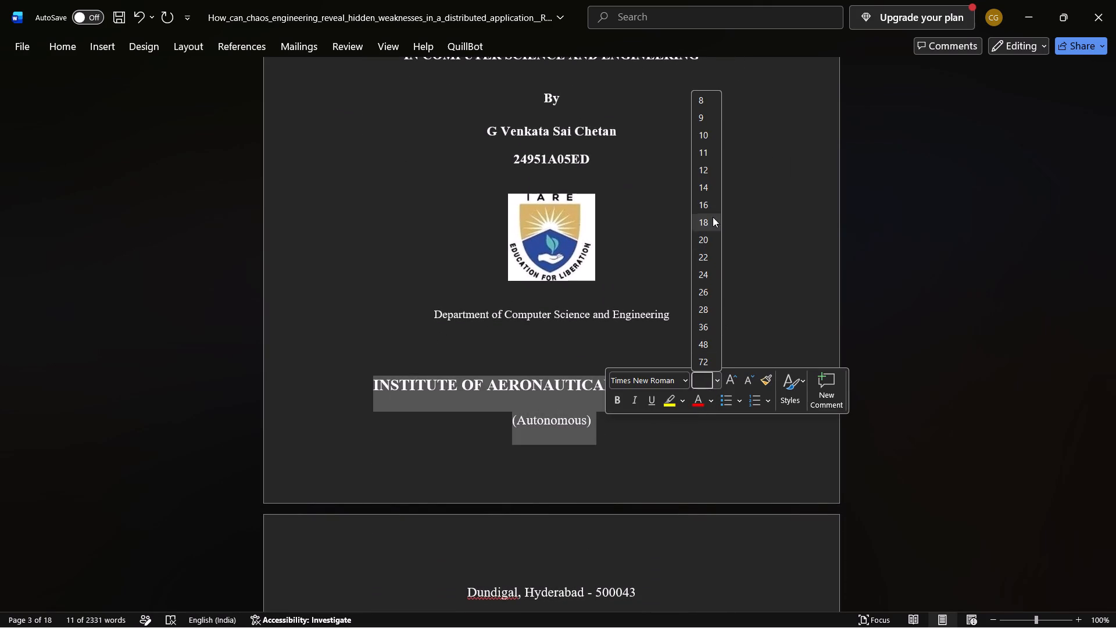
click(711, 183)
click(589, 347)
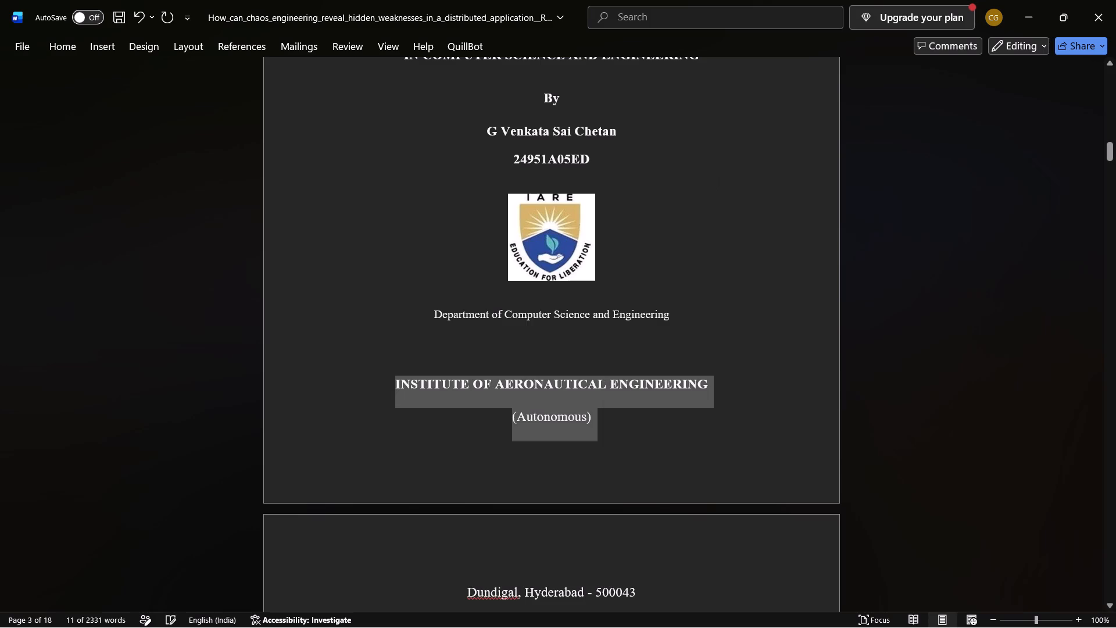
click(424, 361)
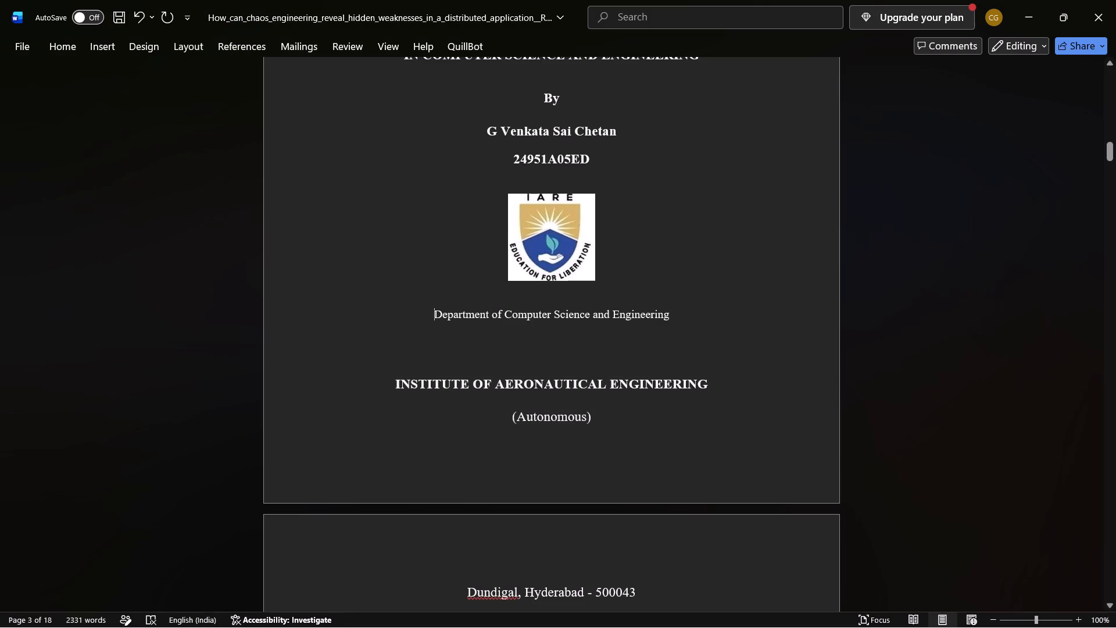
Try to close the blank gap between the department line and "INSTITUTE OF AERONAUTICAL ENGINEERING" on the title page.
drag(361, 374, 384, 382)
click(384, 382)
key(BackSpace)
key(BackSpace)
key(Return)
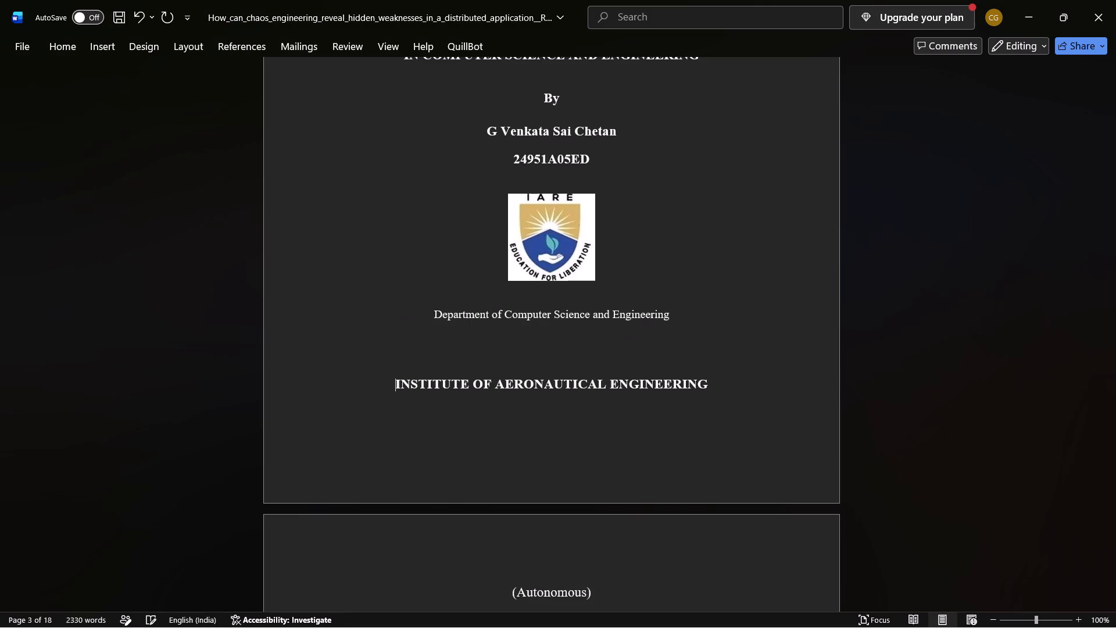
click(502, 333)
Remove the blank line between the institute banner and the report title on the title page.
scroll(502, 333, up, 3)
drag(539, 185, 553, 152)
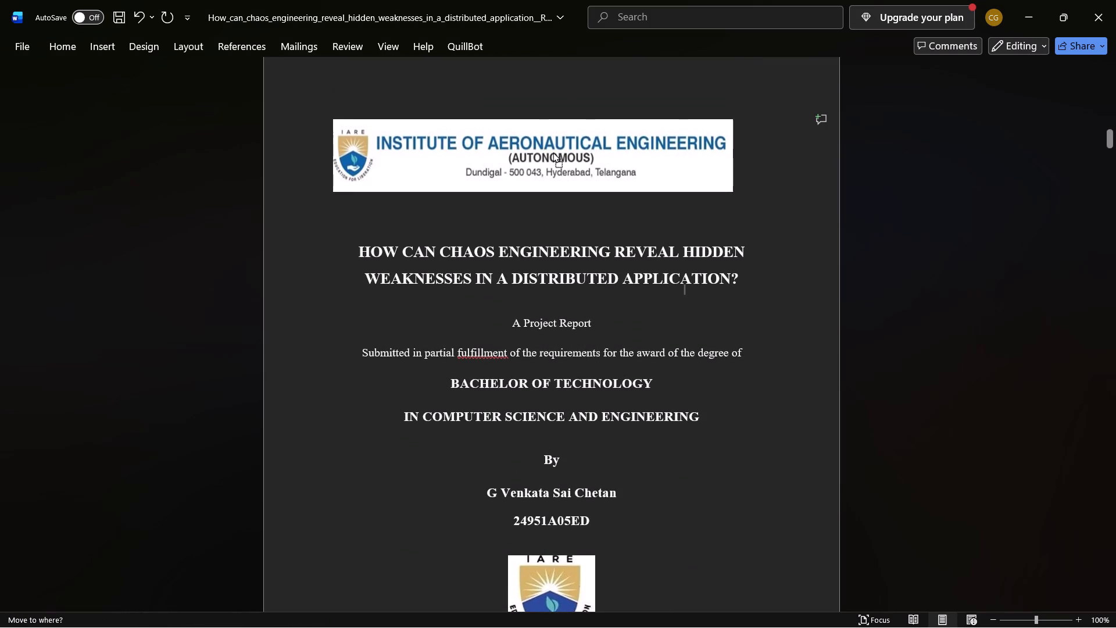
drag(553, 152, 556, 142)
click(384, 231)
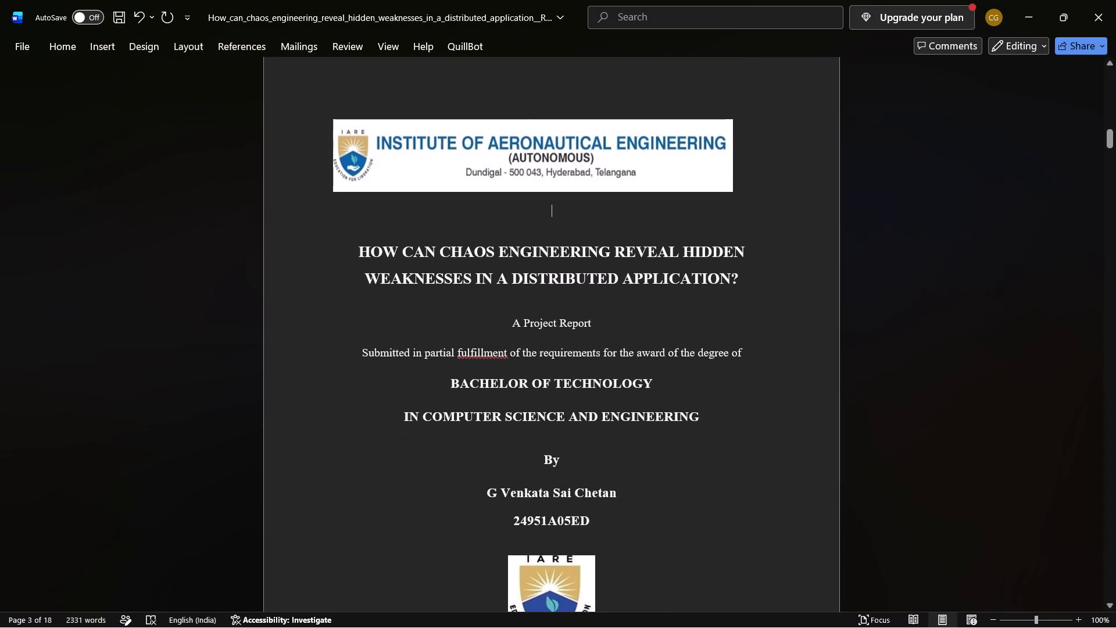
key(BackSpace)
key(BackSpace)
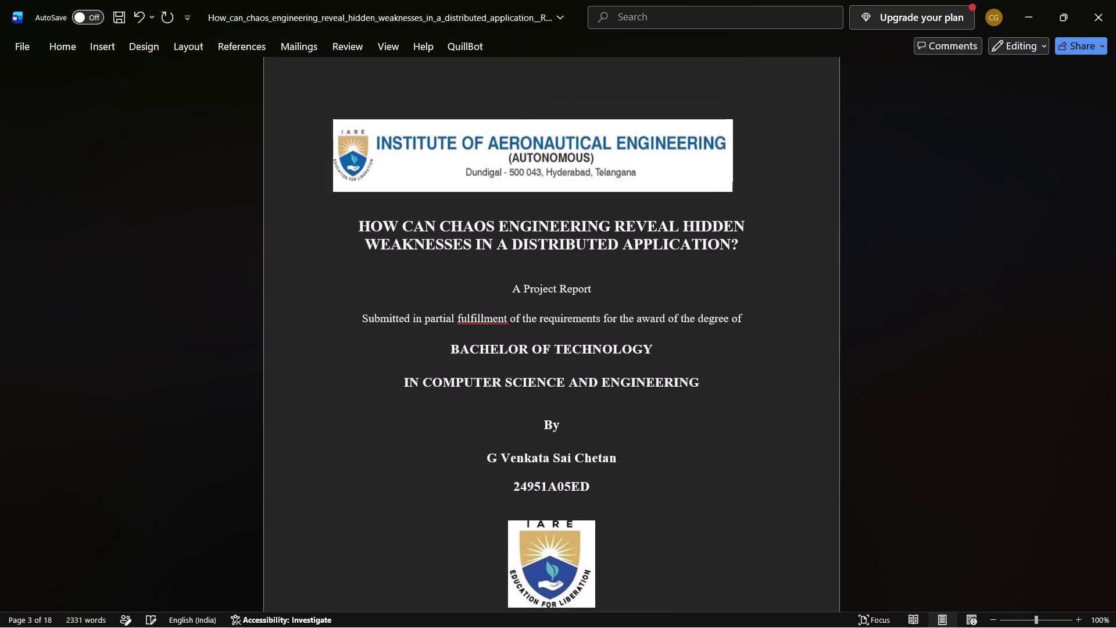
Delete the "(Autonomous)" line and its paragraph below "INSTITUTE OF AERONAUTICAL ENGINEERING" on the title page.
scroll(510, 413, down, 2)
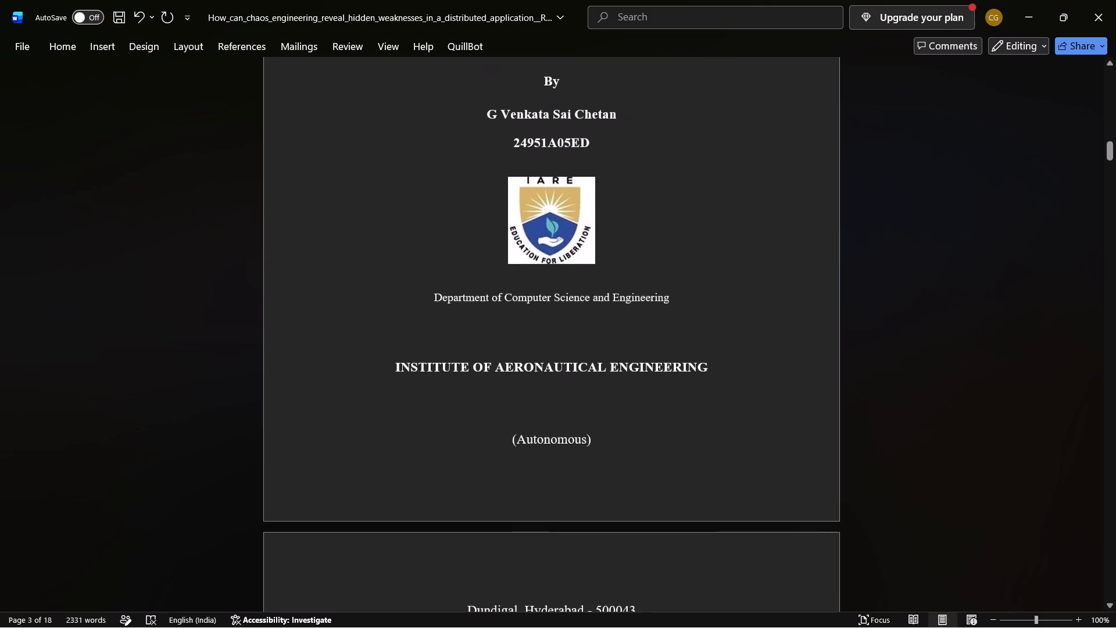
scroll(540, 564, down, 1)
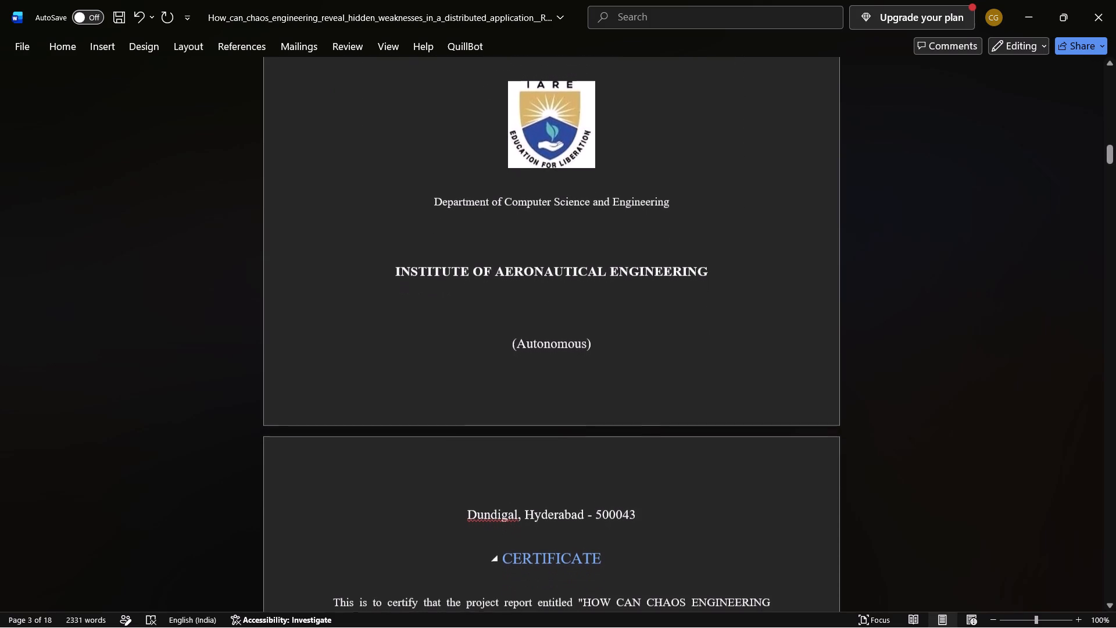
click(593, 345)
key(ctrl+BackSpace)
key(ctrl+BackSpace)
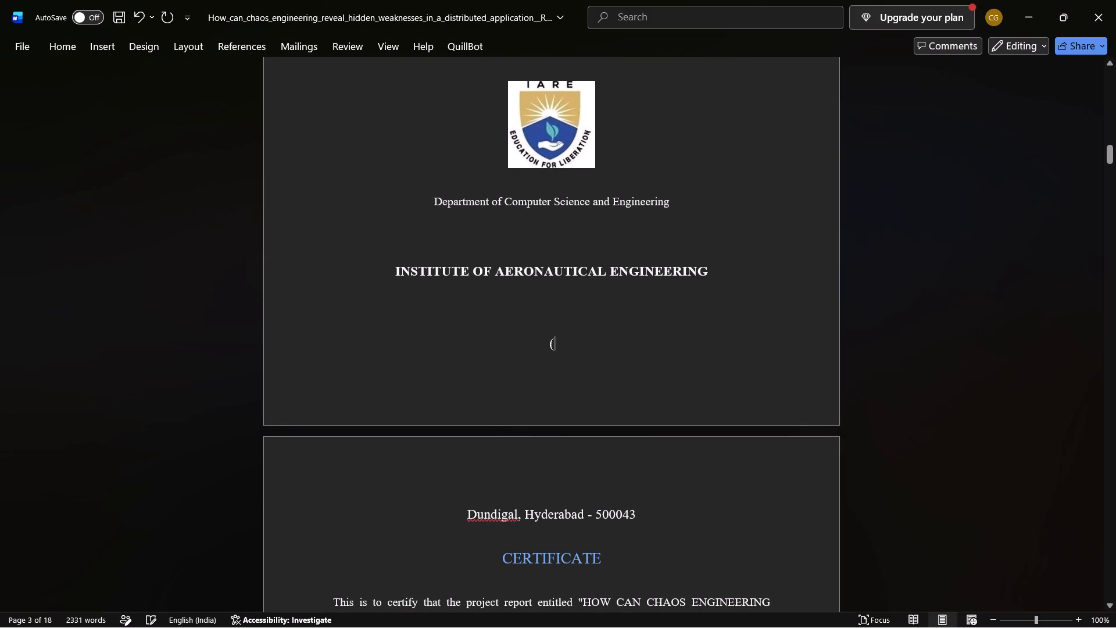
key(ctrl+BackSpace)
key(BackSpace)
key(BackSpace)
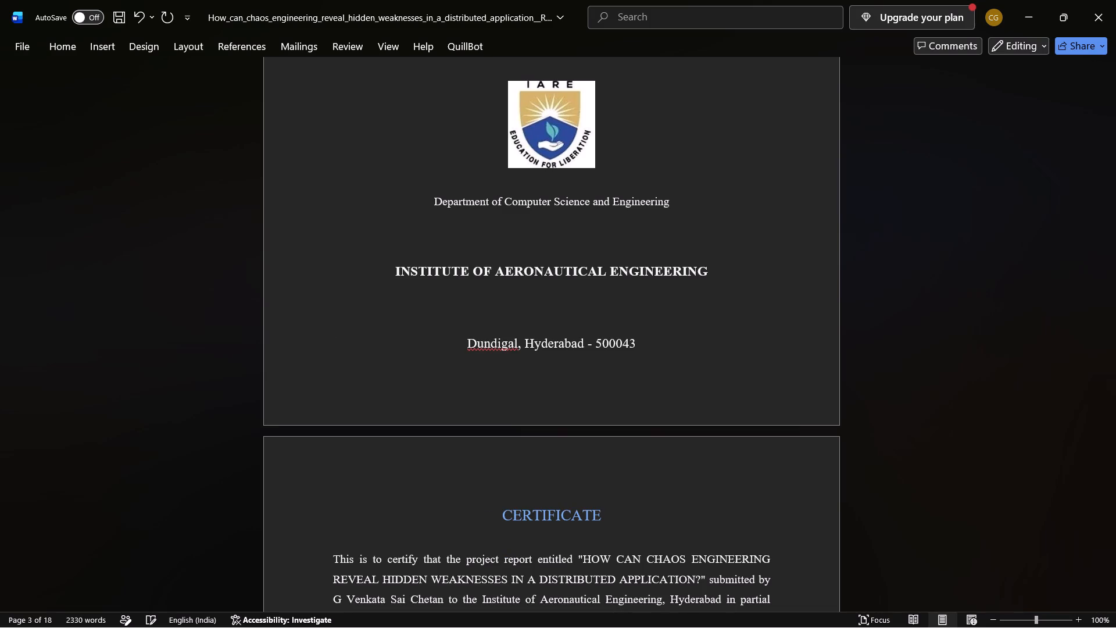
Append bracketed text, starting with "(", directly after "INSTITUTE OF AERONAUTICAL ENGINEERING" on the title page.
scroll(697, 285, up, 2)
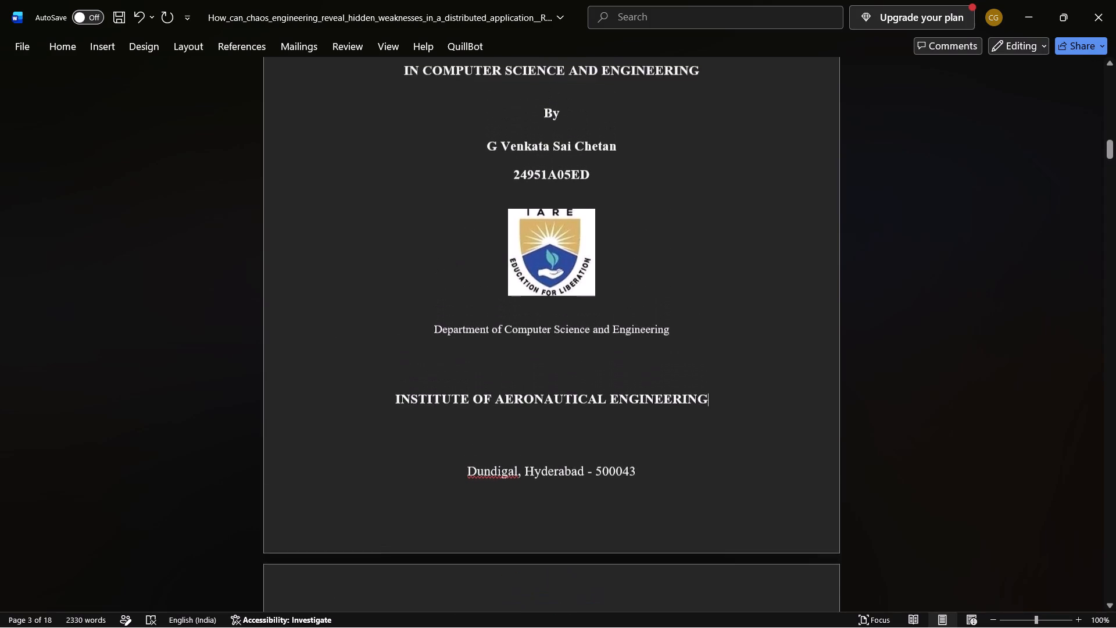
scroll(697, 285, up, 1)
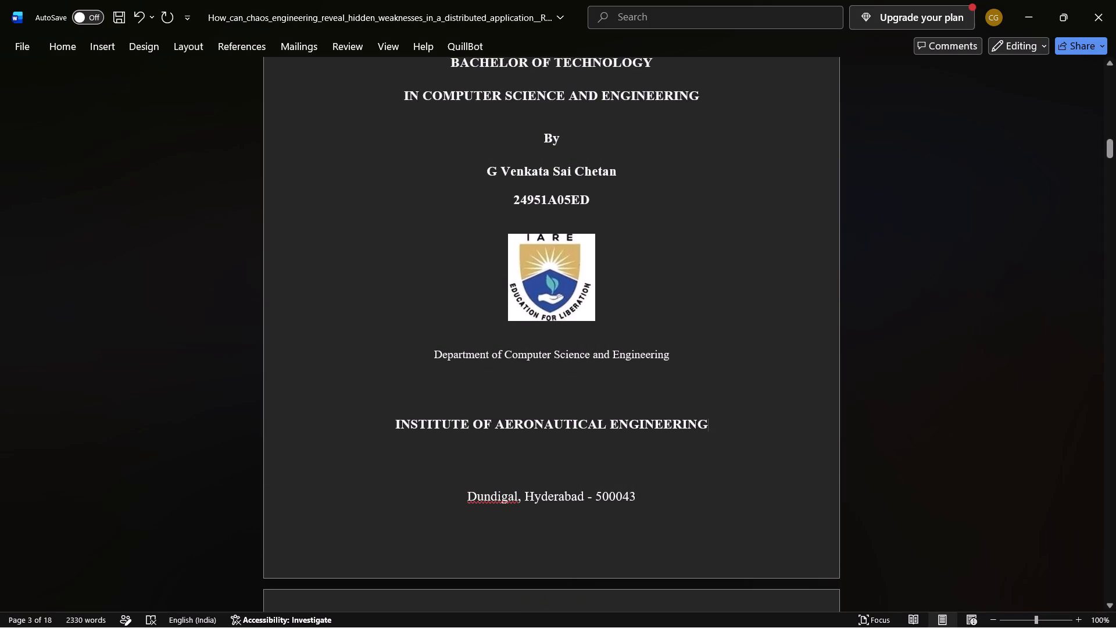
key(shift+parenleft)
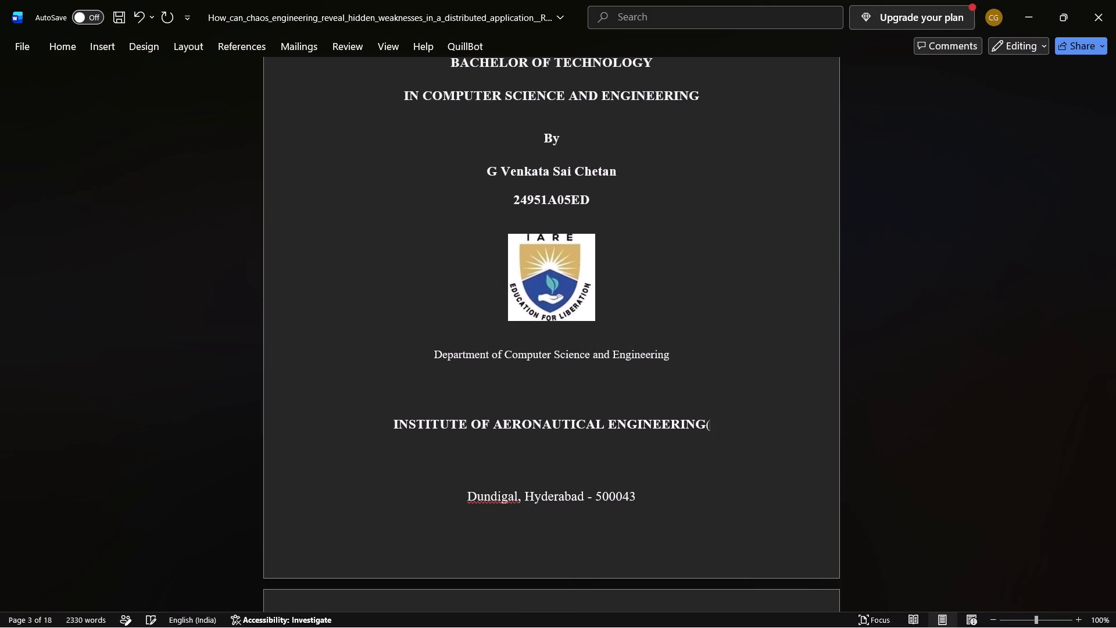
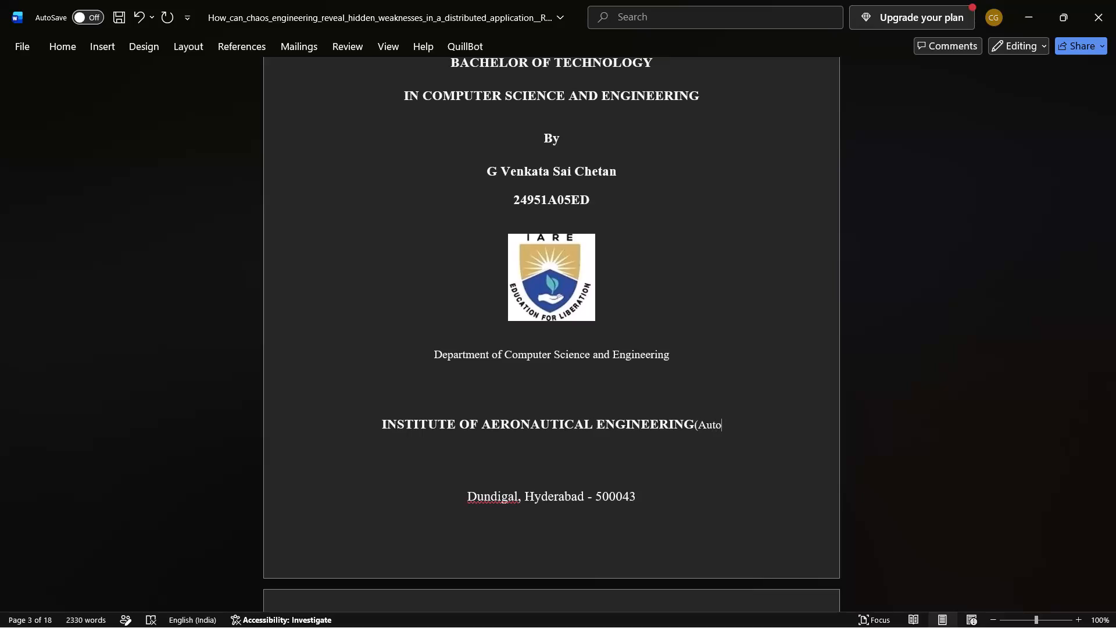
Complete the bracketed text after "INSTITUTE OF AERONAUTICAL ENGINEERING" on the title page as "(Autonomous)".
scroll(739, 443, up, 2)
scroll(739, 443, down, 1)
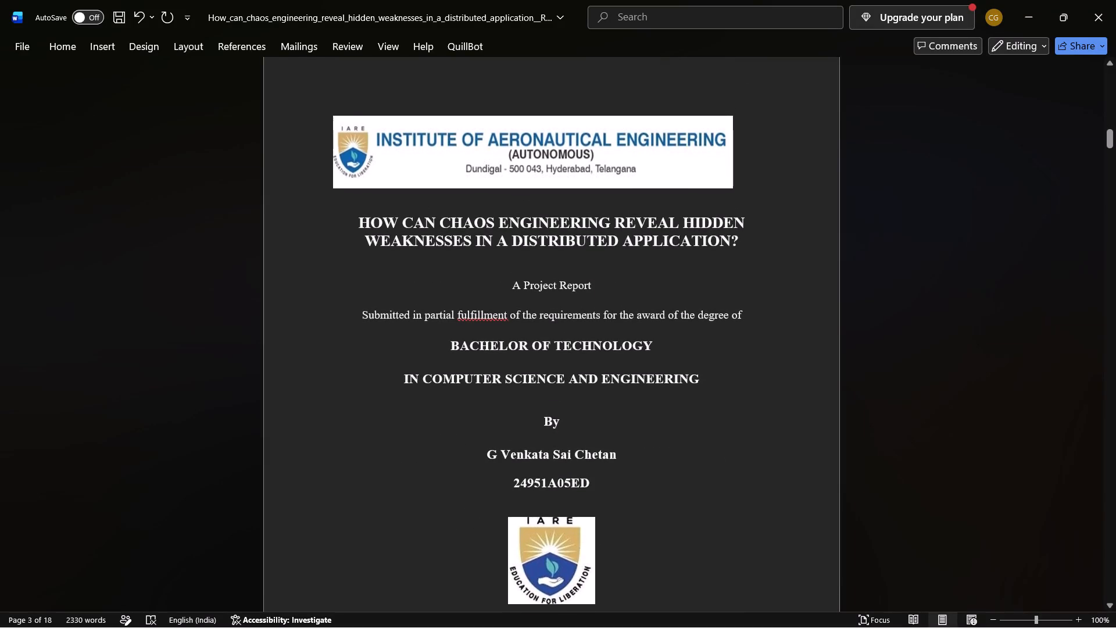
scroll(739, 443, down, 2)
text(no)
text(mous)
key(shift+parenright)
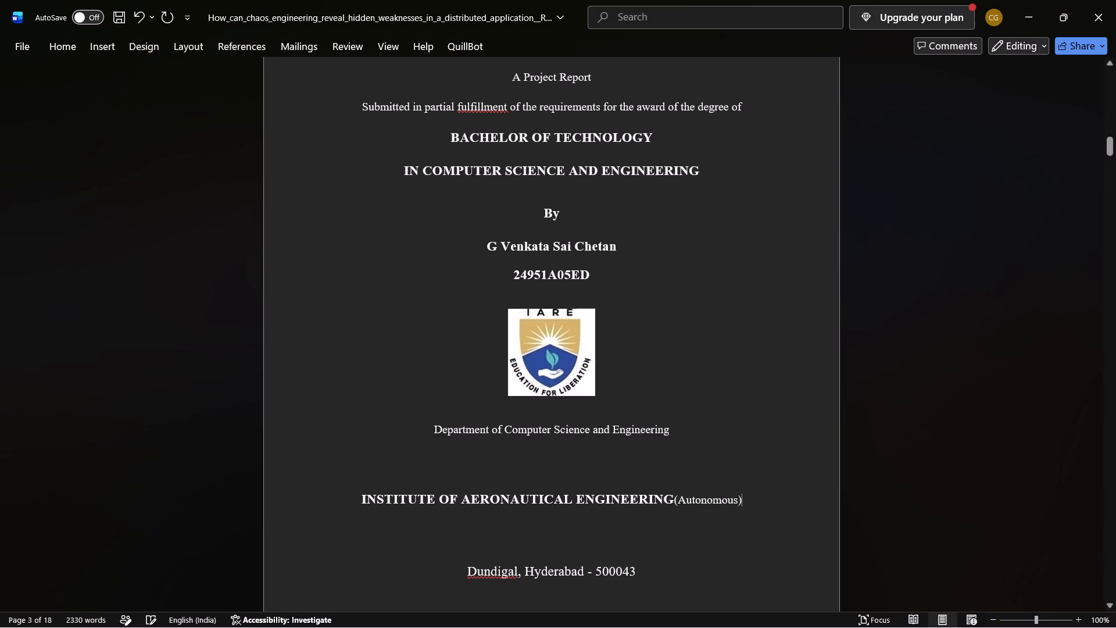
Set the font size of "(Autonomous)" after the institute name to 16.
drag(751, 498, 690, 501)
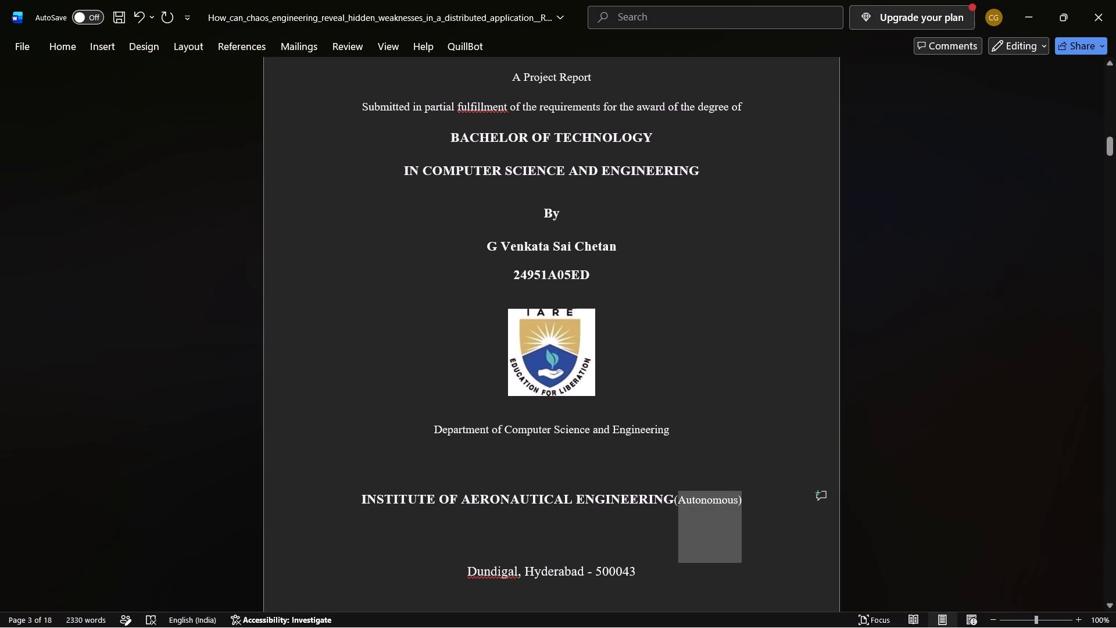
drag(690, 501, 675, 502)
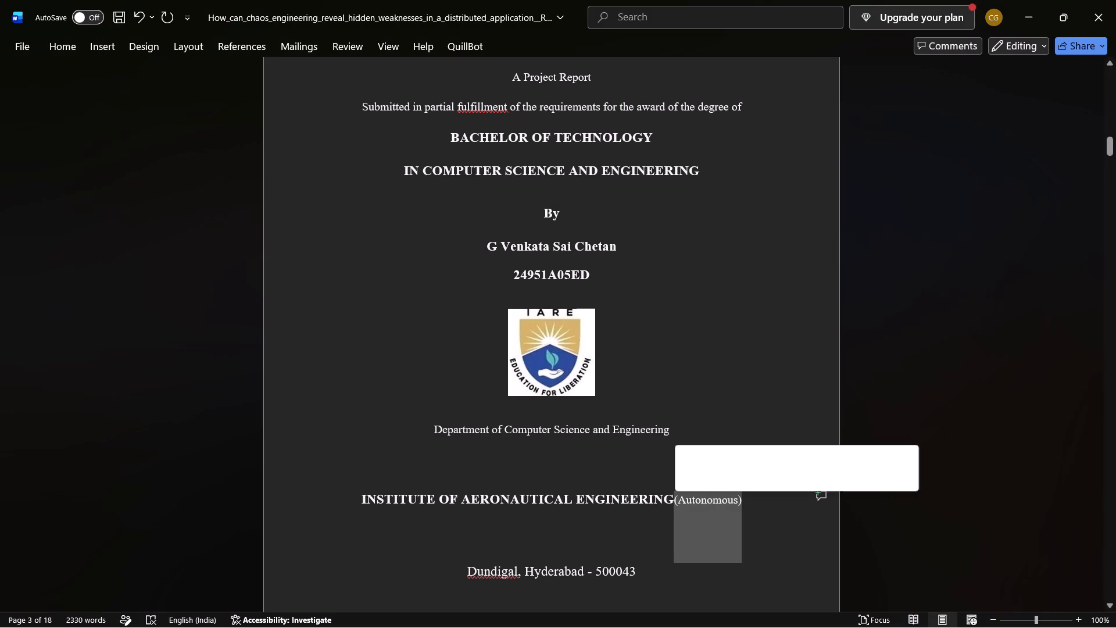
click(785, 458)
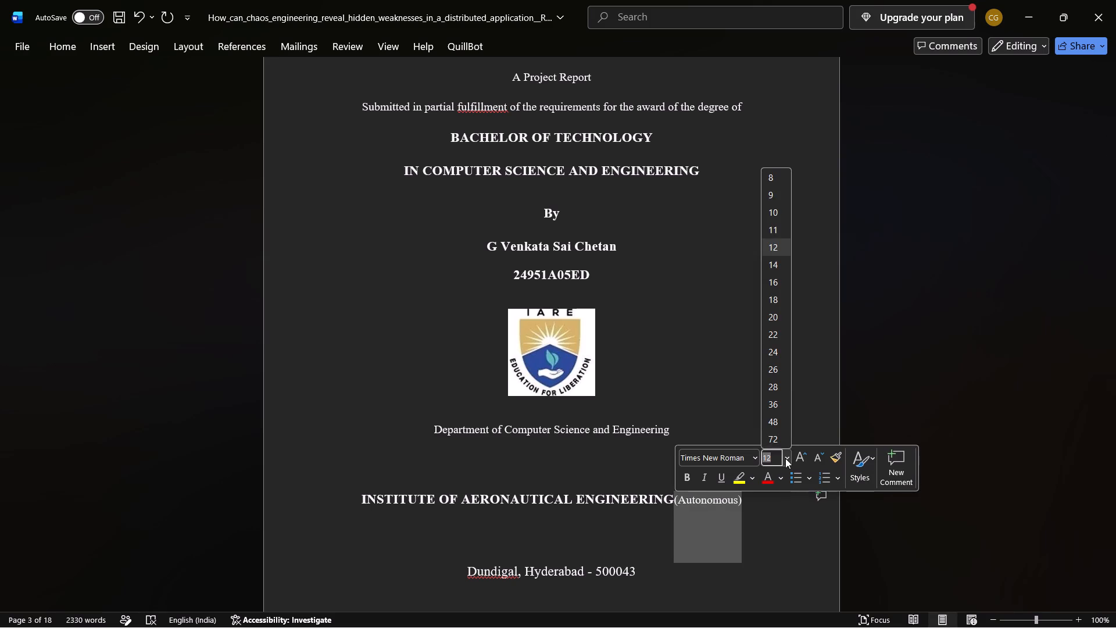
click(774, 286)
click(722, 396)
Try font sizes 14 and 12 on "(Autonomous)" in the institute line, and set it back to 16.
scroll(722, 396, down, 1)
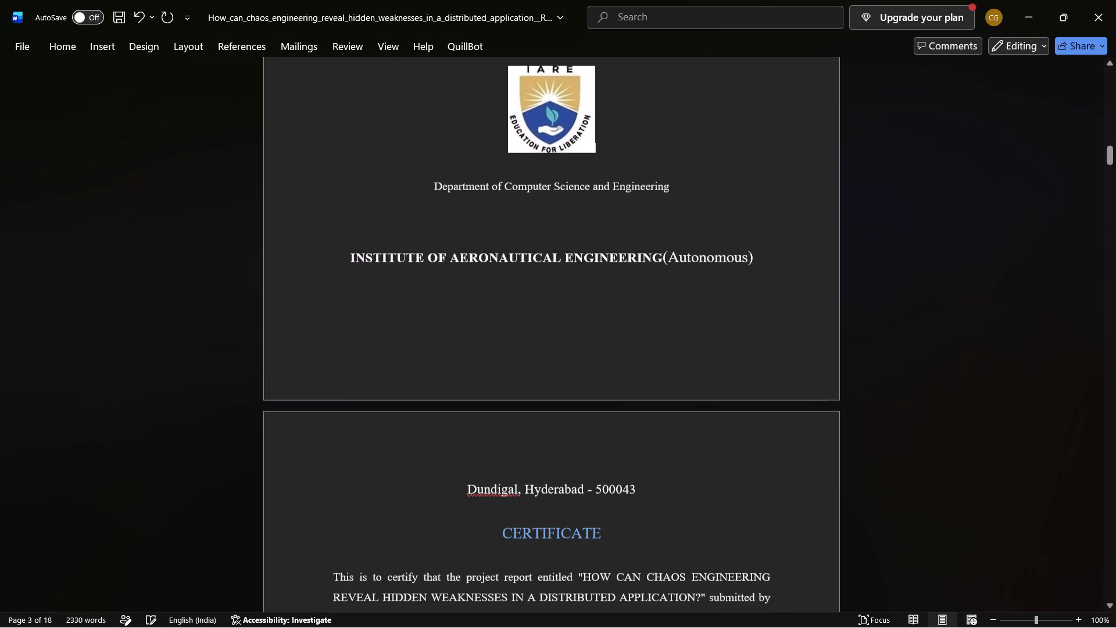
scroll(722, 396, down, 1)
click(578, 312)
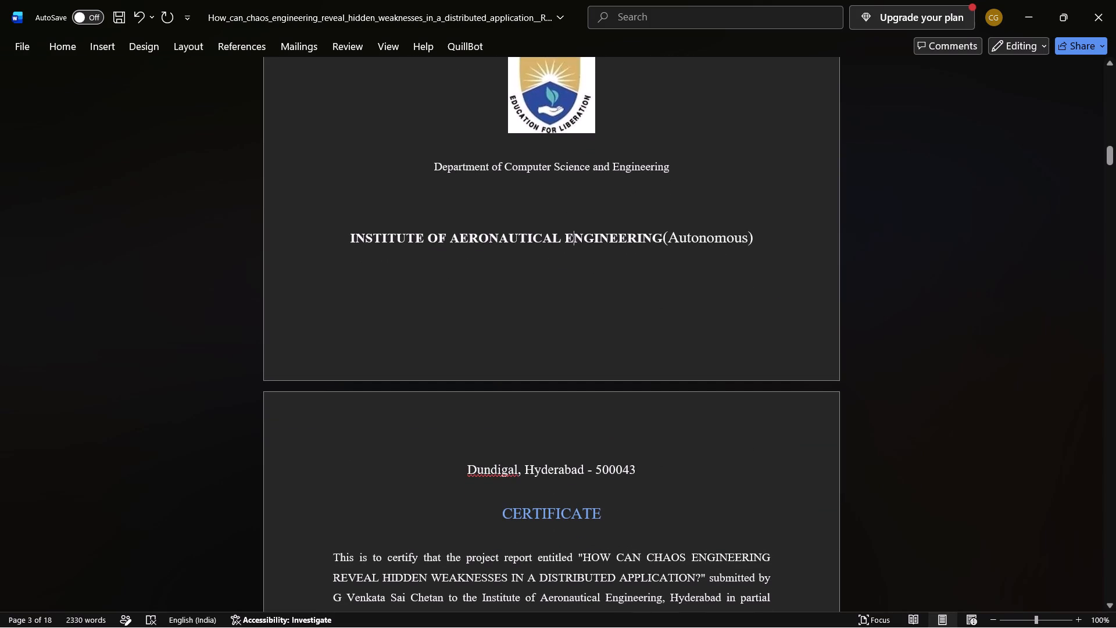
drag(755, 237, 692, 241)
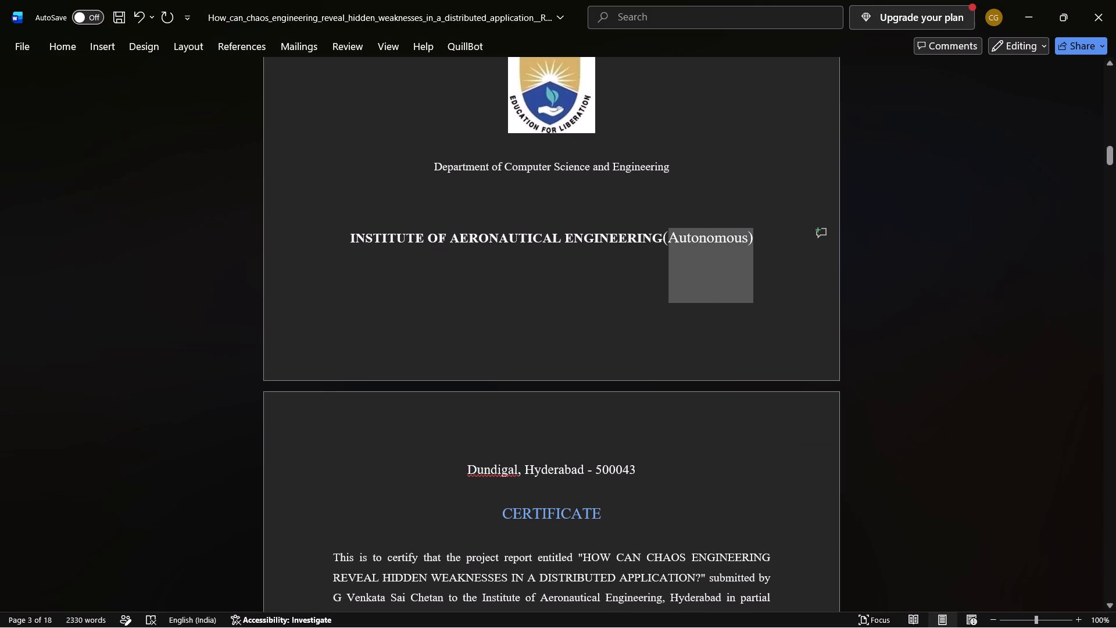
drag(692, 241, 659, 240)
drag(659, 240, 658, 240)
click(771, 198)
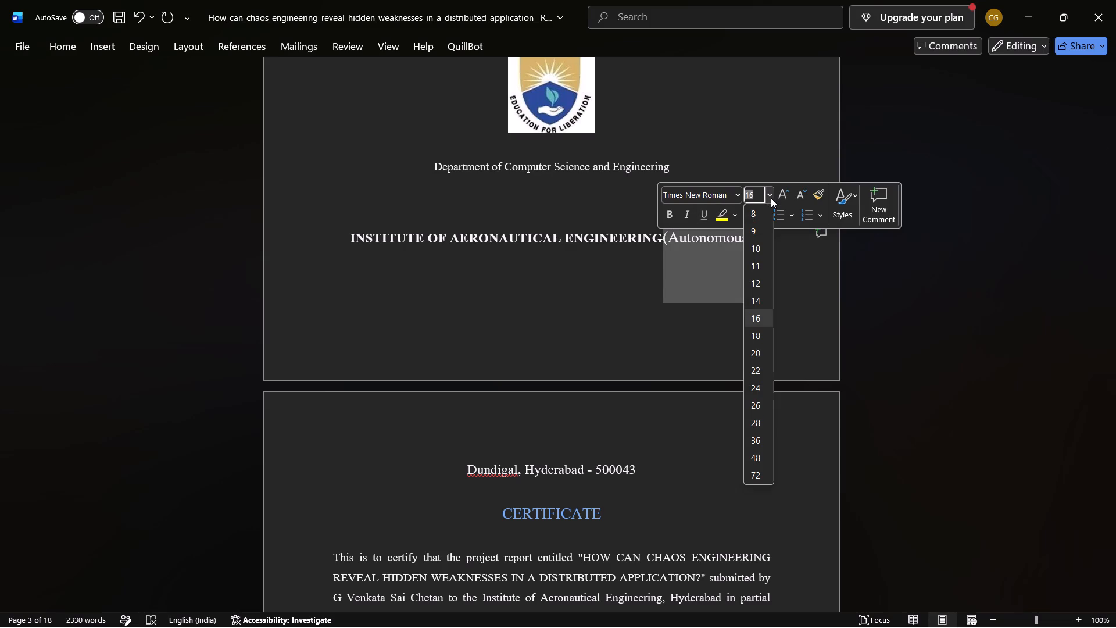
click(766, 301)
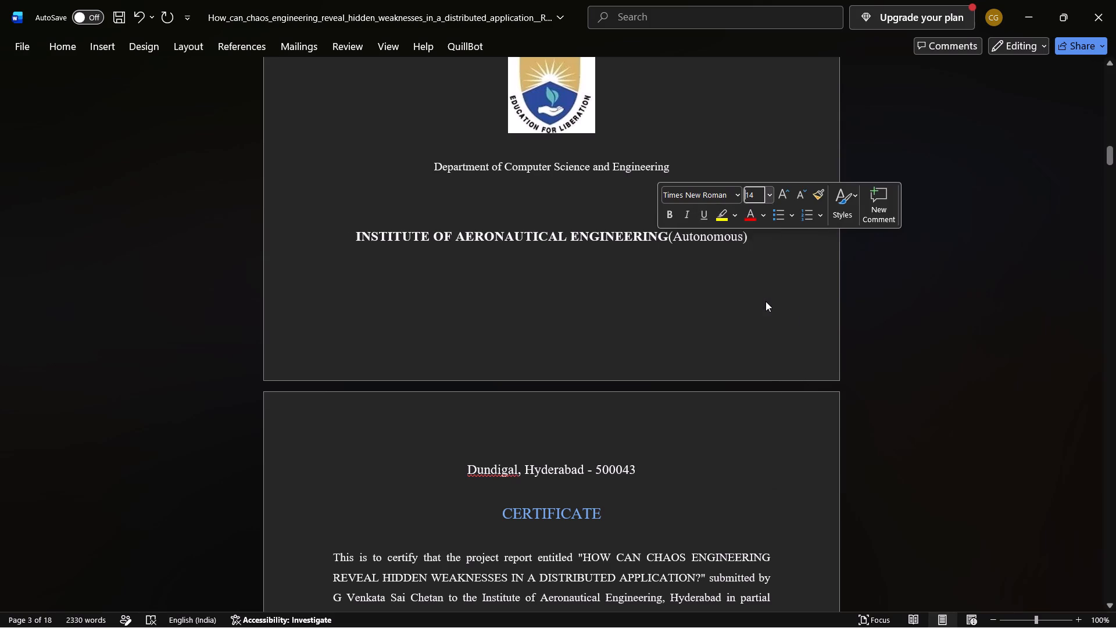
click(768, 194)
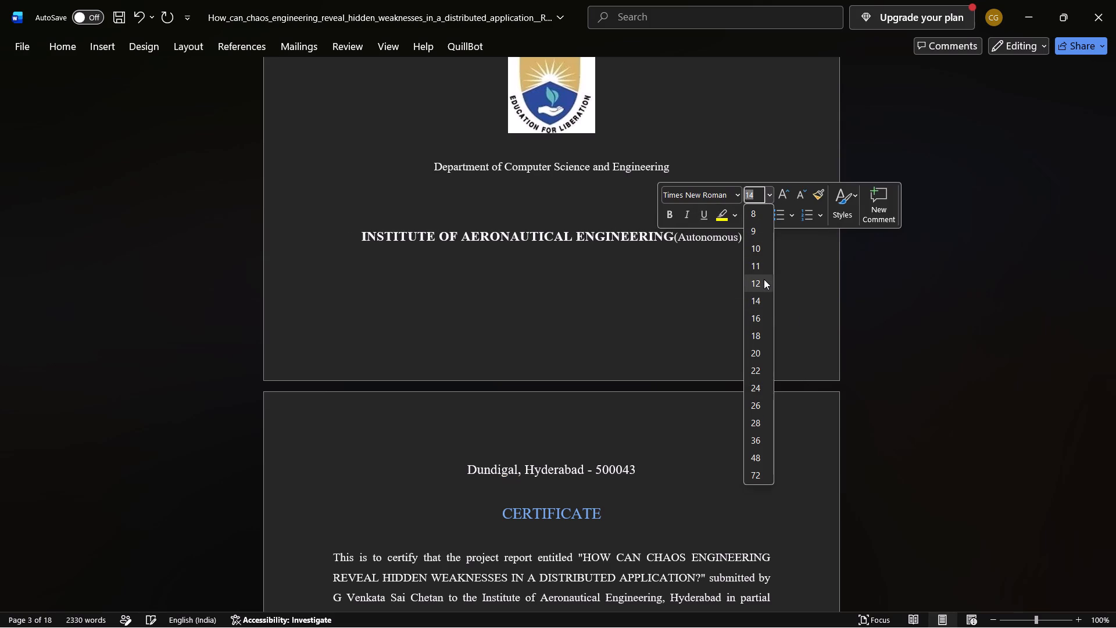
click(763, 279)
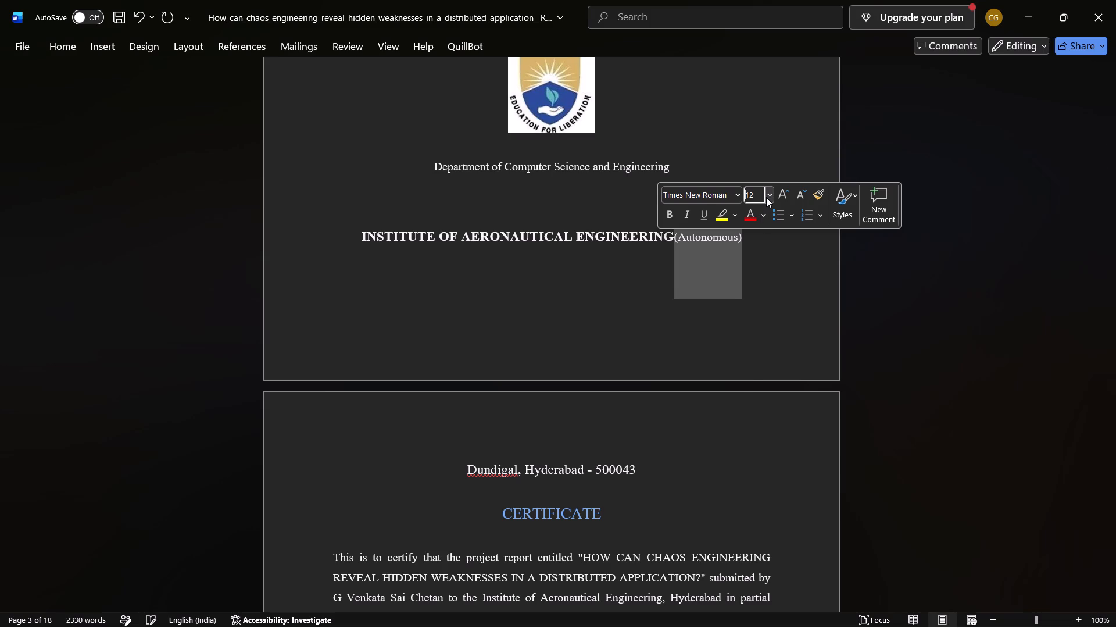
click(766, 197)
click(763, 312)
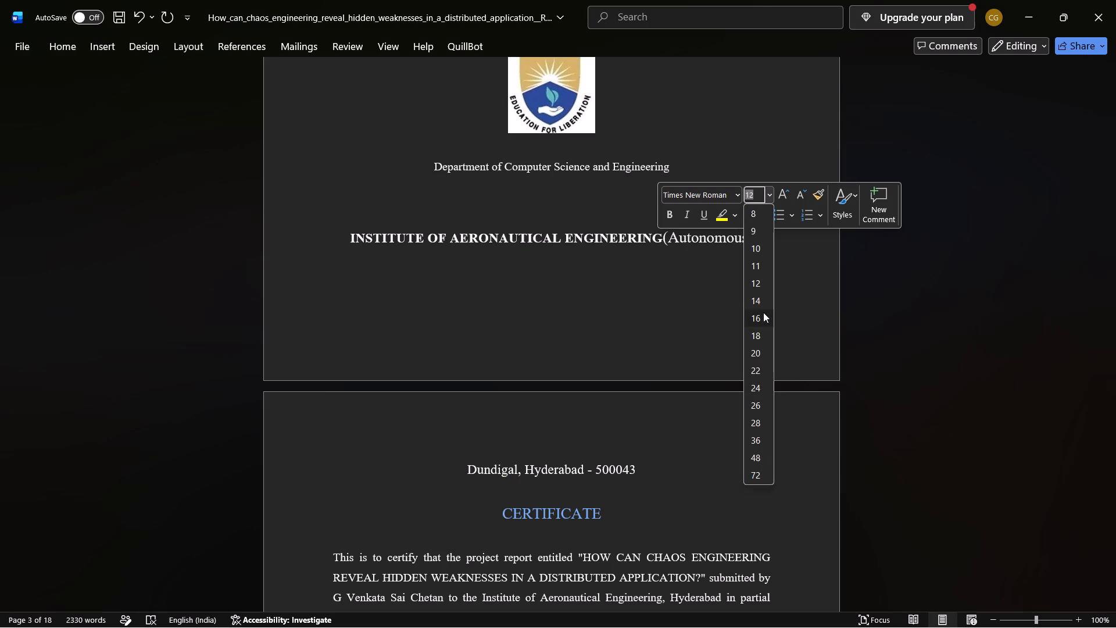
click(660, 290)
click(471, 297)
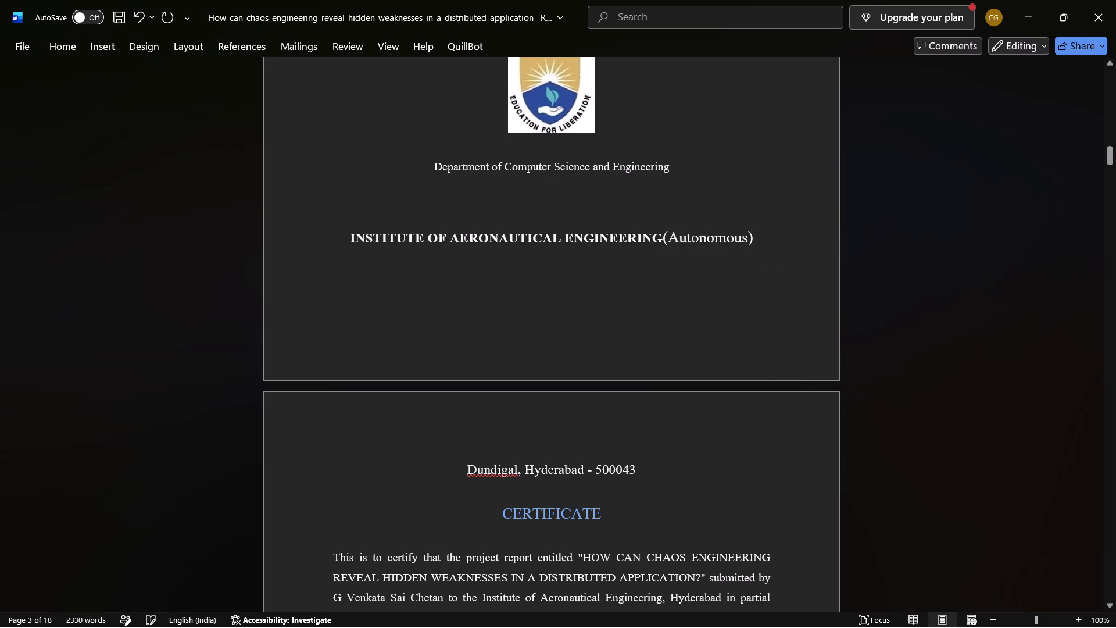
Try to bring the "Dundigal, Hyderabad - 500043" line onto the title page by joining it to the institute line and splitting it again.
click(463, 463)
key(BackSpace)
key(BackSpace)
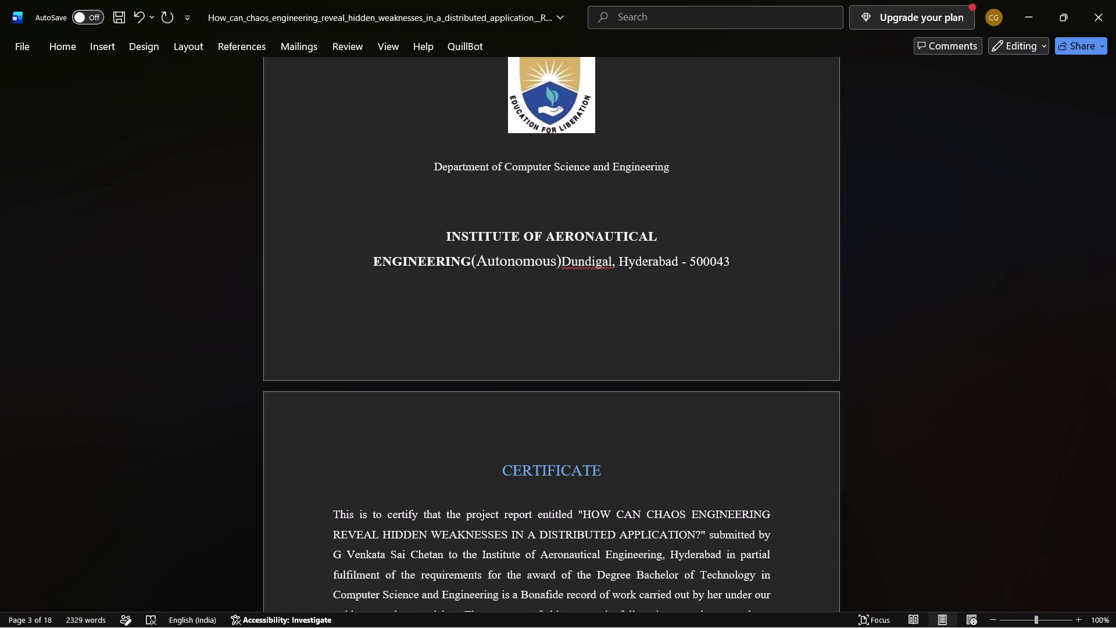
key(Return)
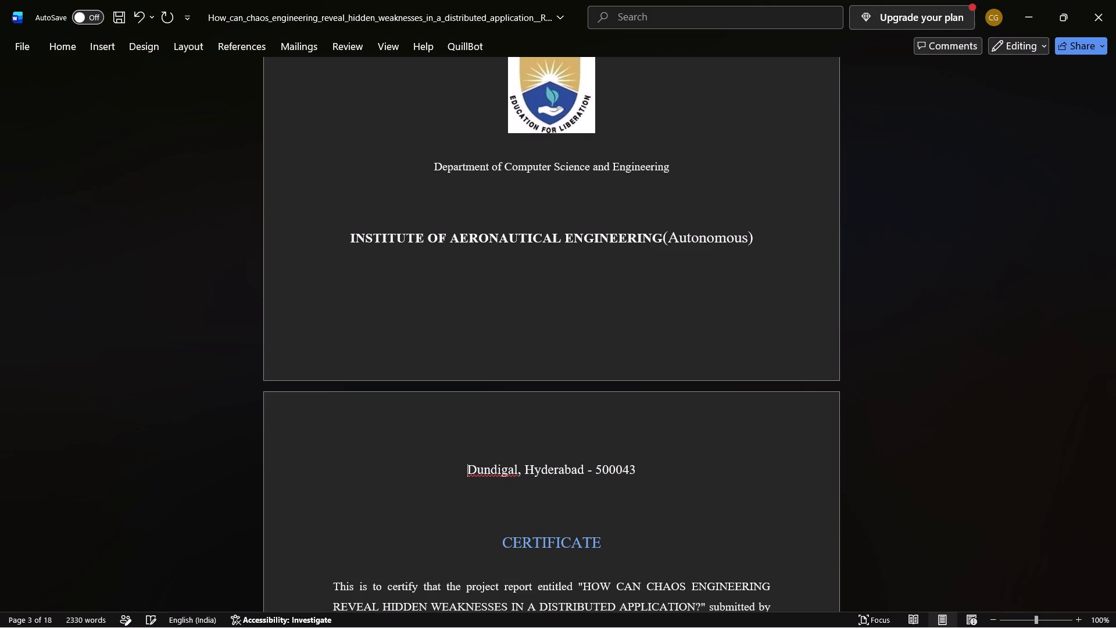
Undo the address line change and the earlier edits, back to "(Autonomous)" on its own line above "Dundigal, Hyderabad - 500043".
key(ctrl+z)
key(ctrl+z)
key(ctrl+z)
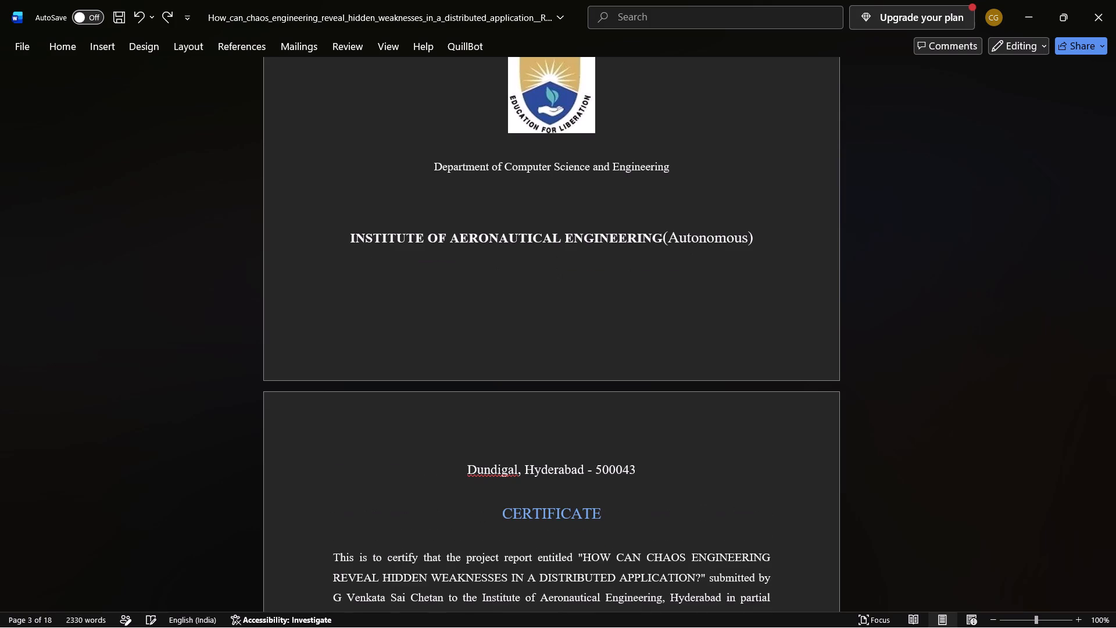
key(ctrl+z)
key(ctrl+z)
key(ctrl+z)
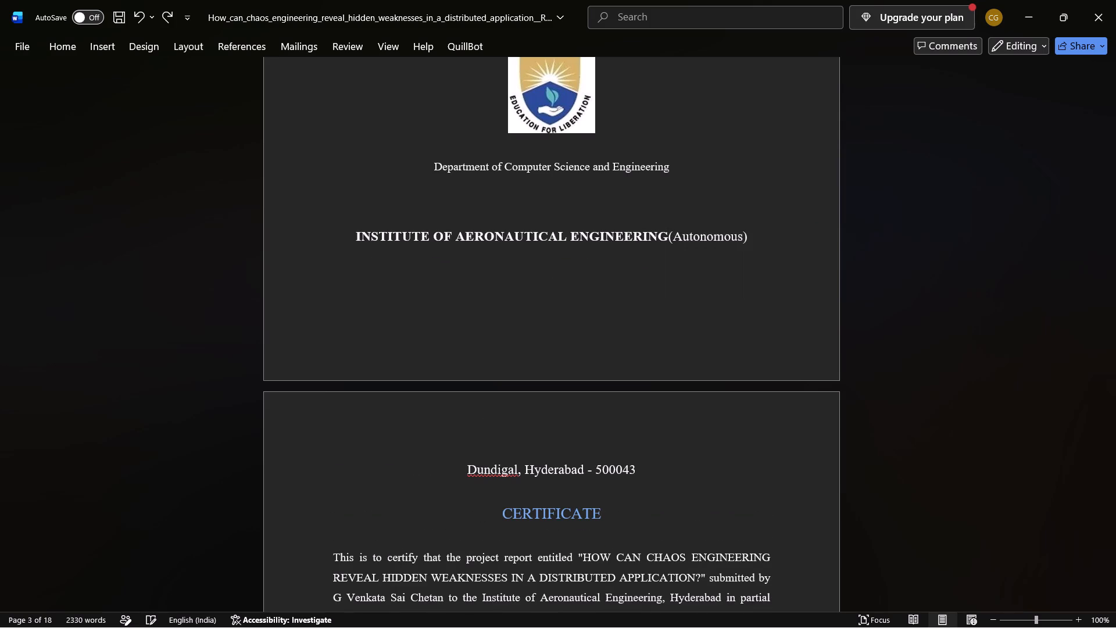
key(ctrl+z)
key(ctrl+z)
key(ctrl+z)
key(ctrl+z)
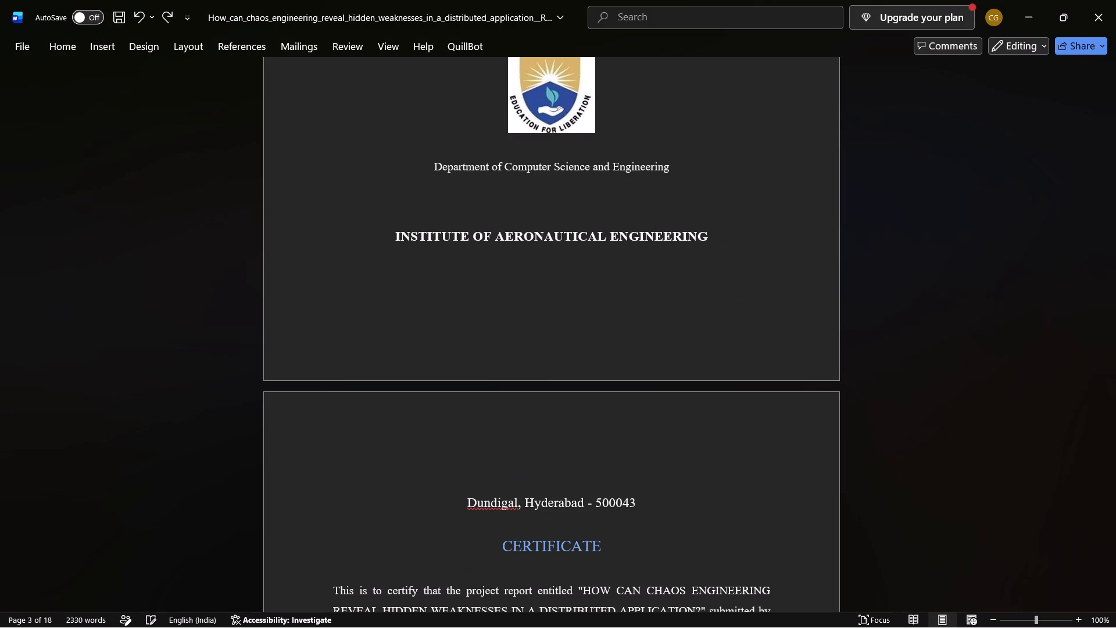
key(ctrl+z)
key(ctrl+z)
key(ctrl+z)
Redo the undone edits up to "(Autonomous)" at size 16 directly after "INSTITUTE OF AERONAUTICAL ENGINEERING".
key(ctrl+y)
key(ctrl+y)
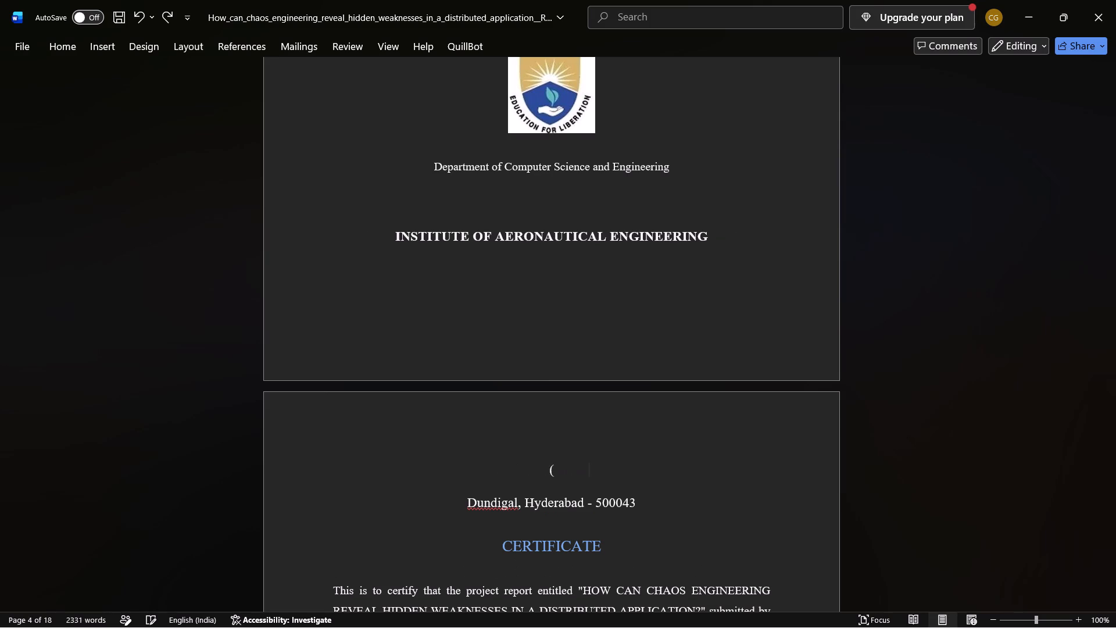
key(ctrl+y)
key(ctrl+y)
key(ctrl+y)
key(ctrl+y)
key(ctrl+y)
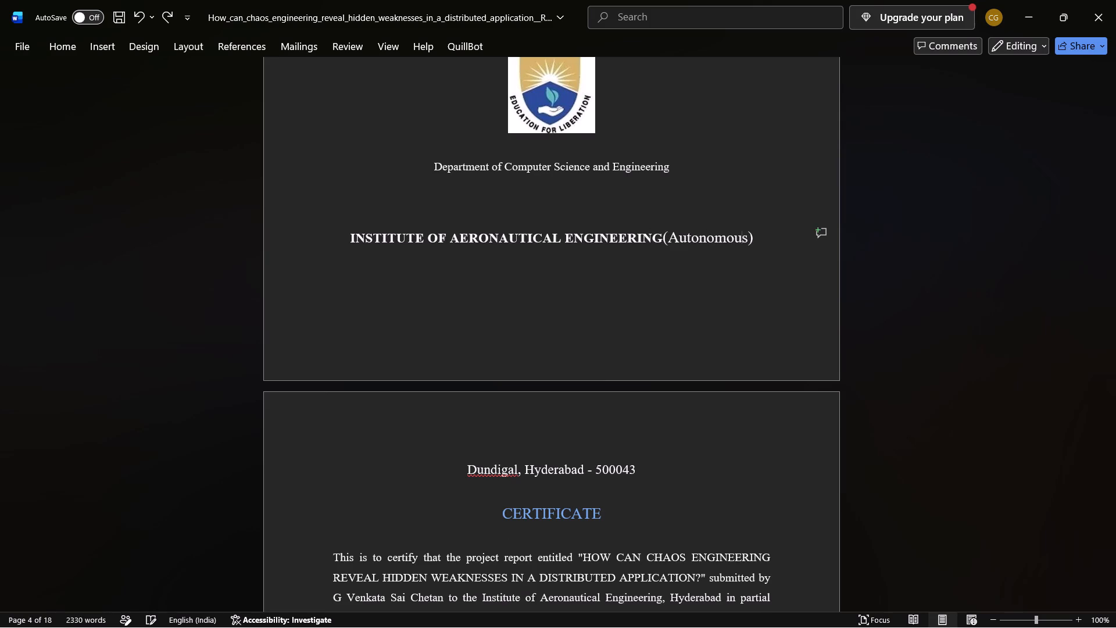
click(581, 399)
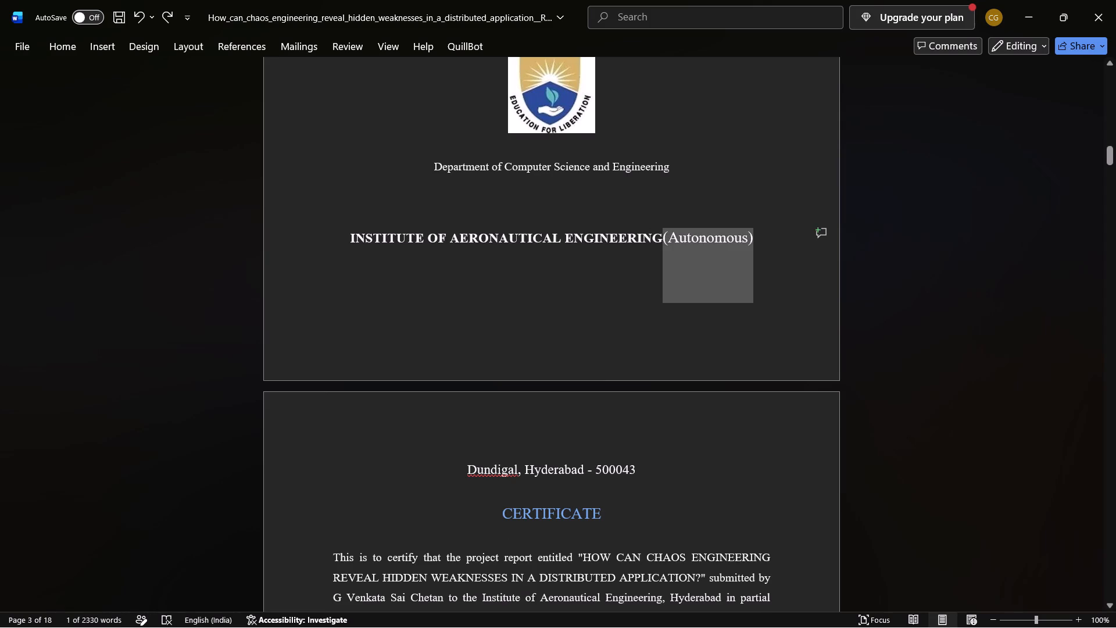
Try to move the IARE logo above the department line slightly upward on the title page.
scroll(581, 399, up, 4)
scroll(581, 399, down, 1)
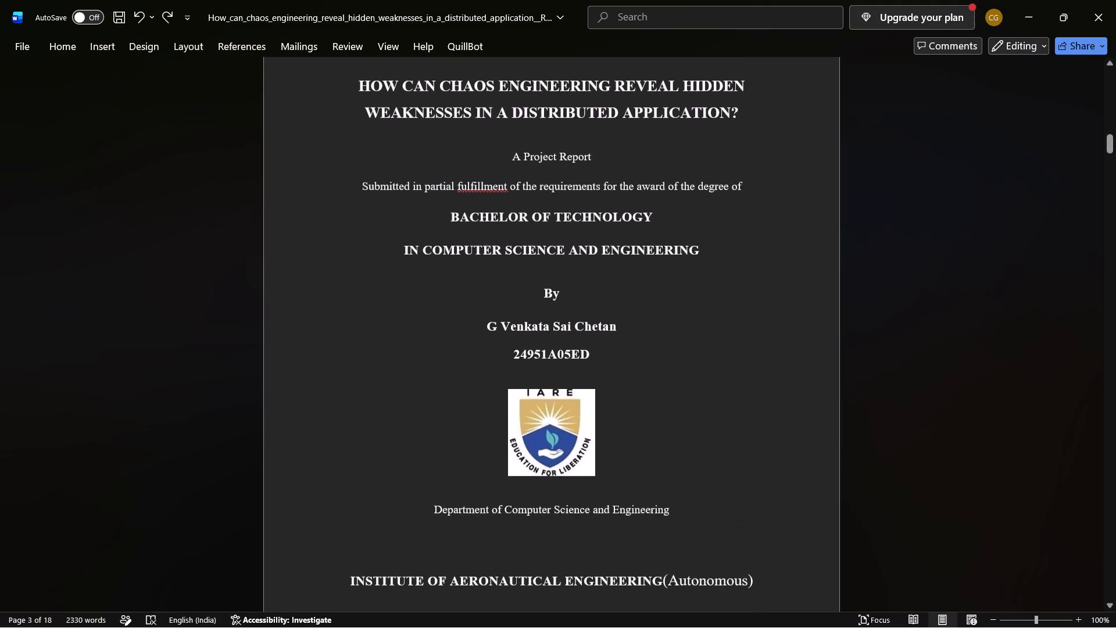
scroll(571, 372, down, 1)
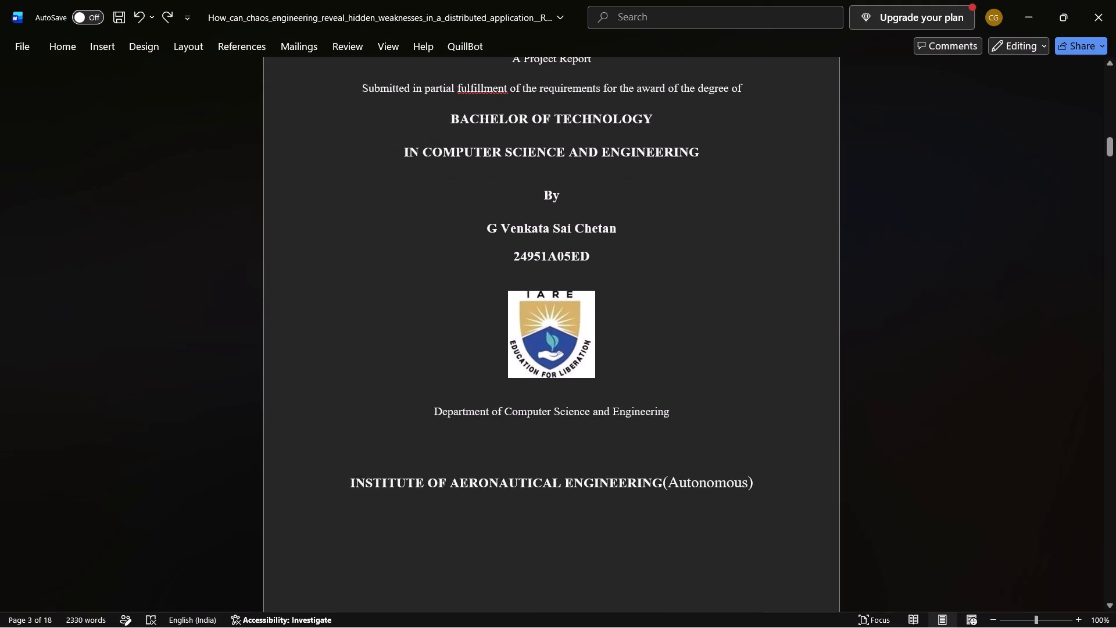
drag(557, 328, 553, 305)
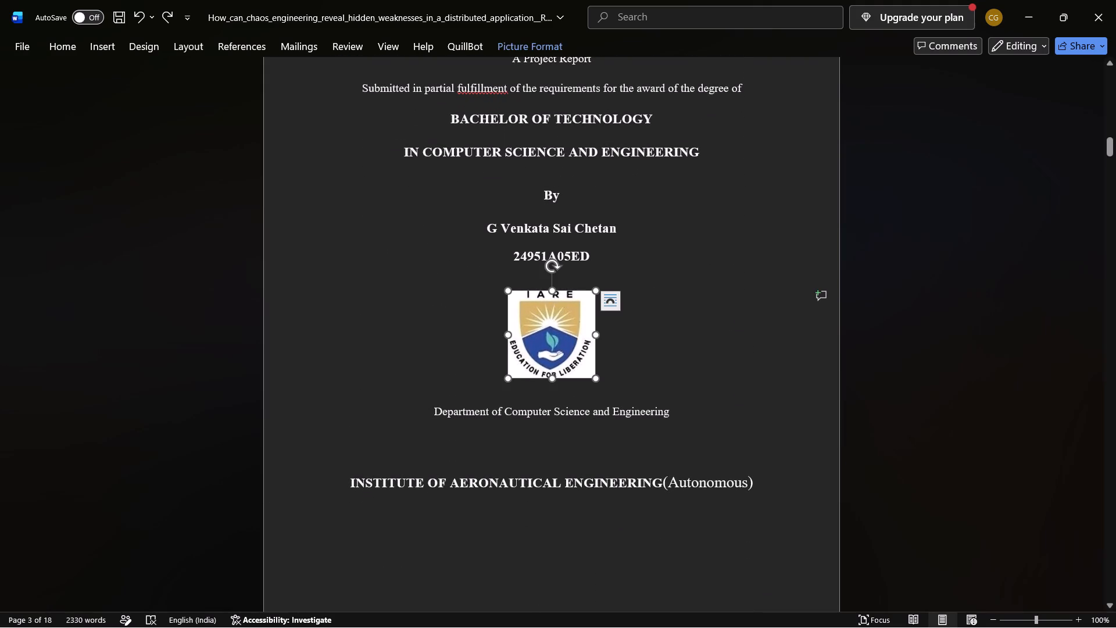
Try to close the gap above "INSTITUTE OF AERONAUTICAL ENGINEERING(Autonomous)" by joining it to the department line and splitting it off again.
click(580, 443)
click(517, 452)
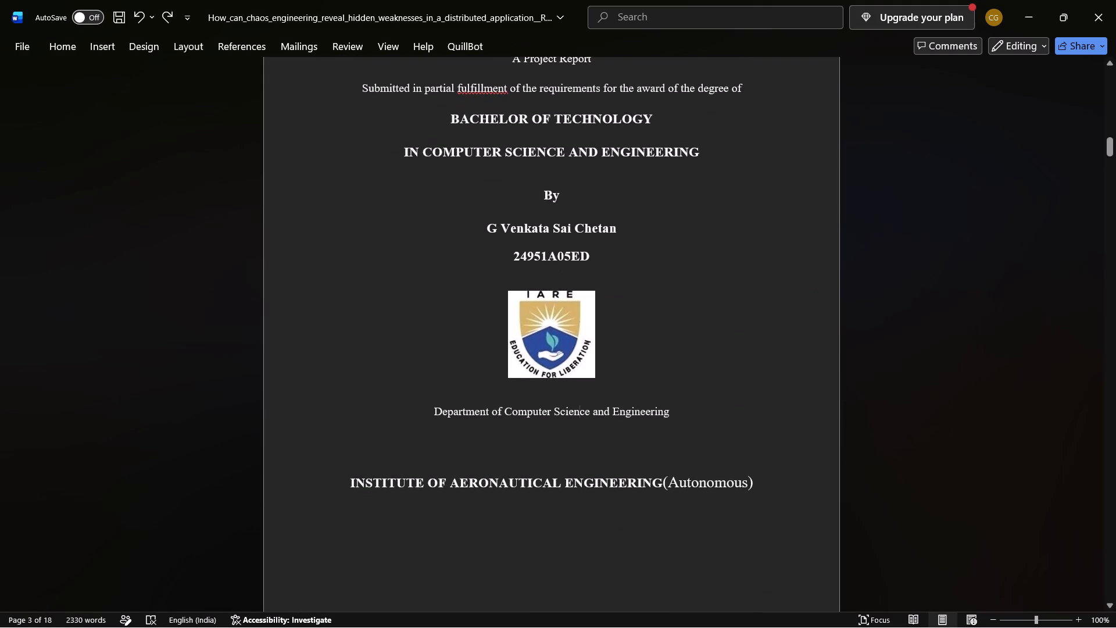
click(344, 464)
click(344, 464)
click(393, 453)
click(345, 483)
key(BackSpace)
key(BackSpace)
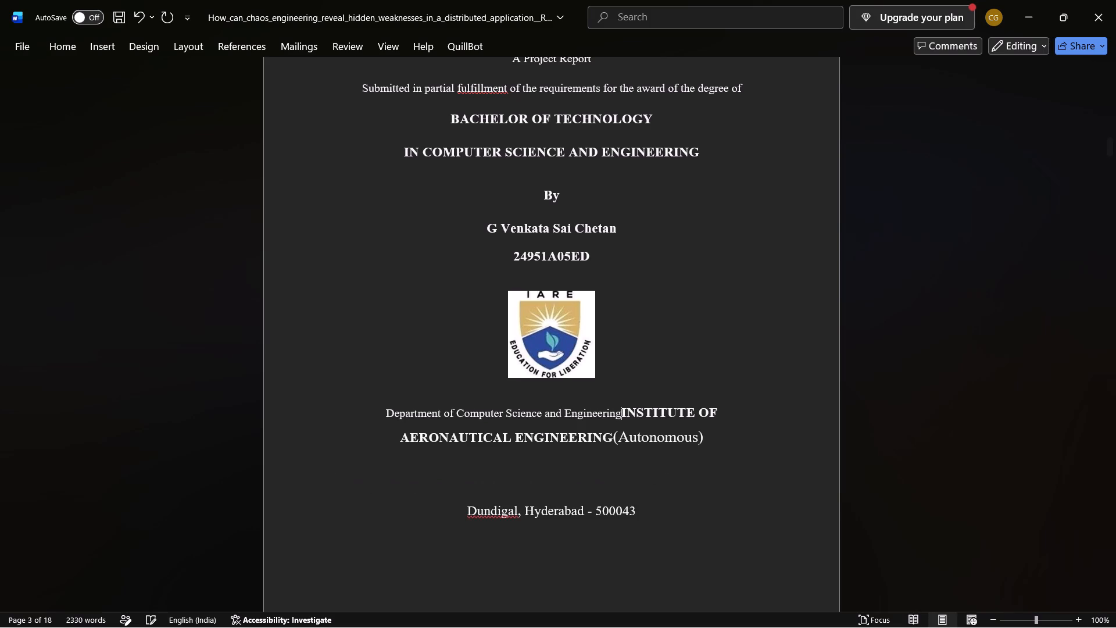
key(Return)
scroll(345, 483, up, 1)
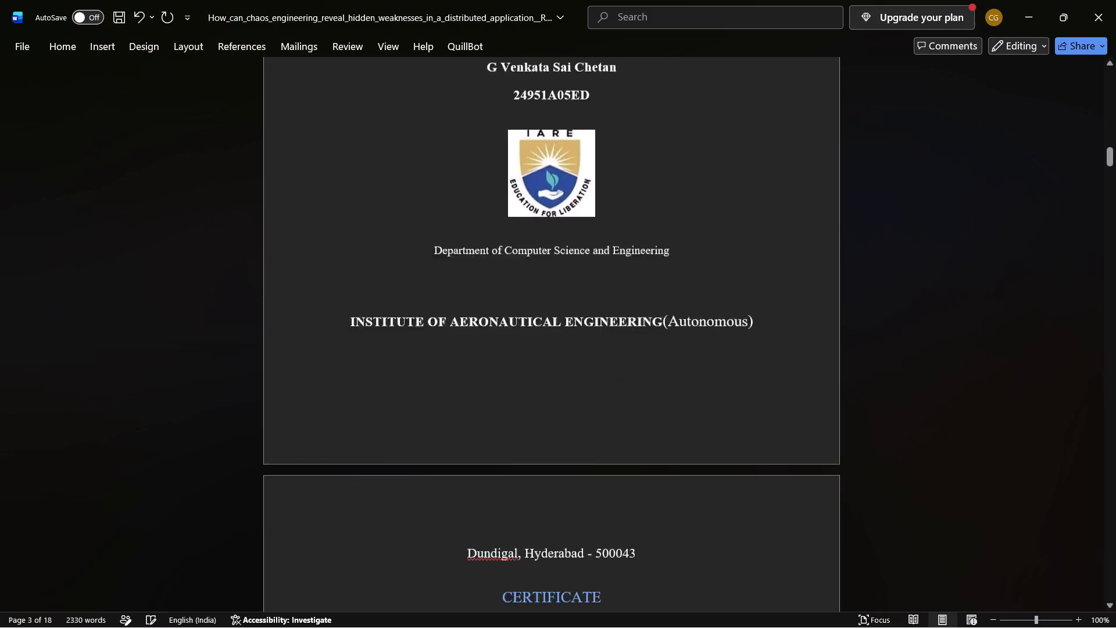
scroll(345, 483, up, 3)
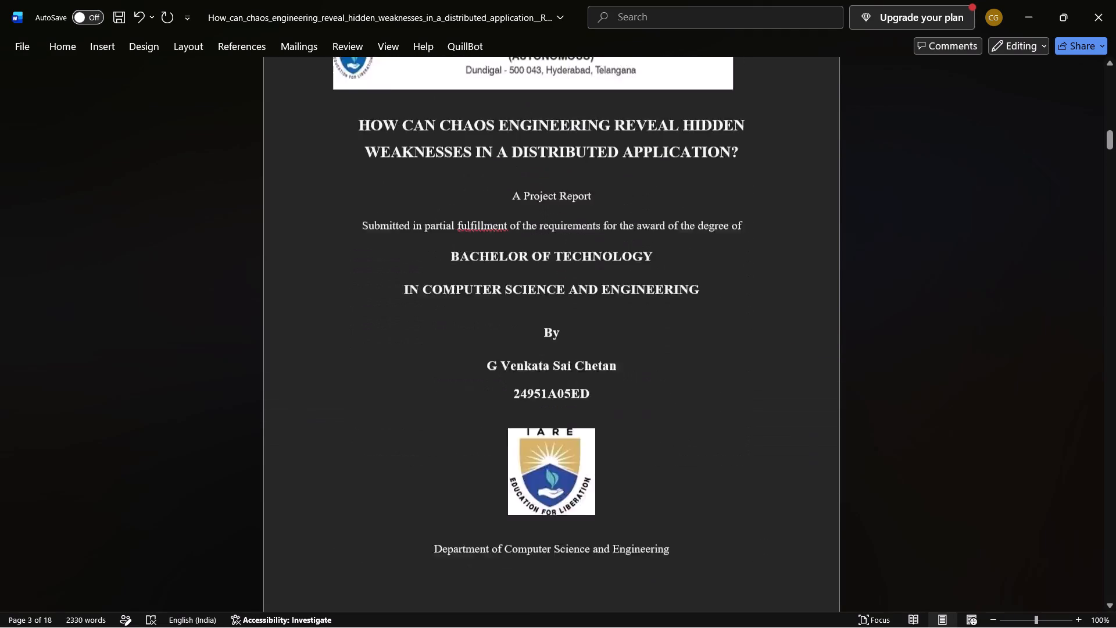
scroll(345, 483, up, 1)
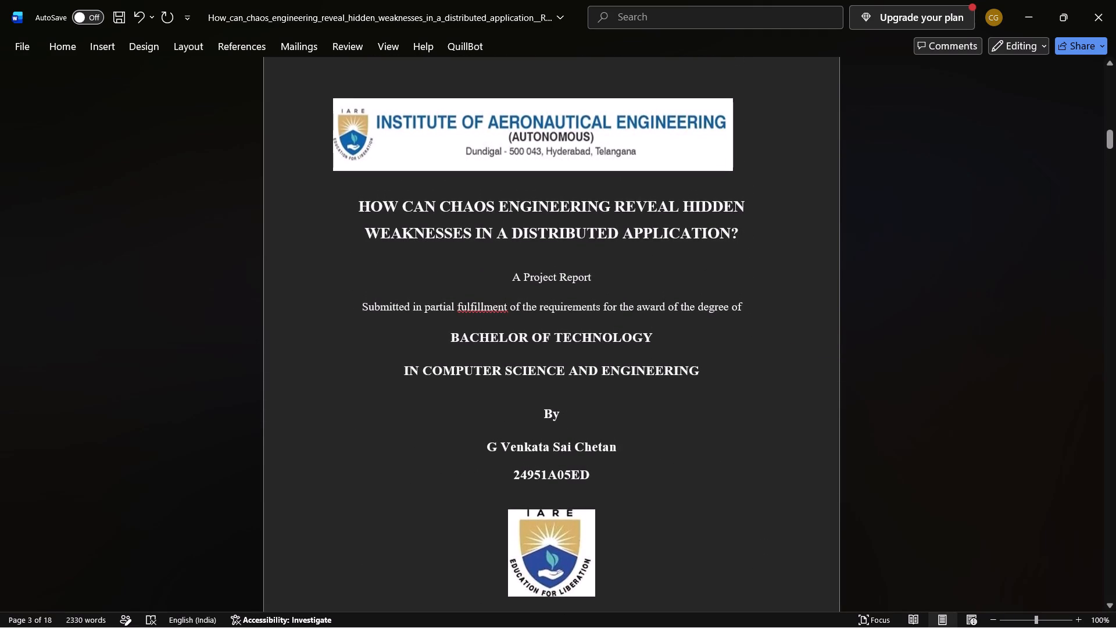
Delete the line "Submitted in partial fulfillment of the requirements for the award of the degree of" from the title page.
drag(753, 306, 572, 302)
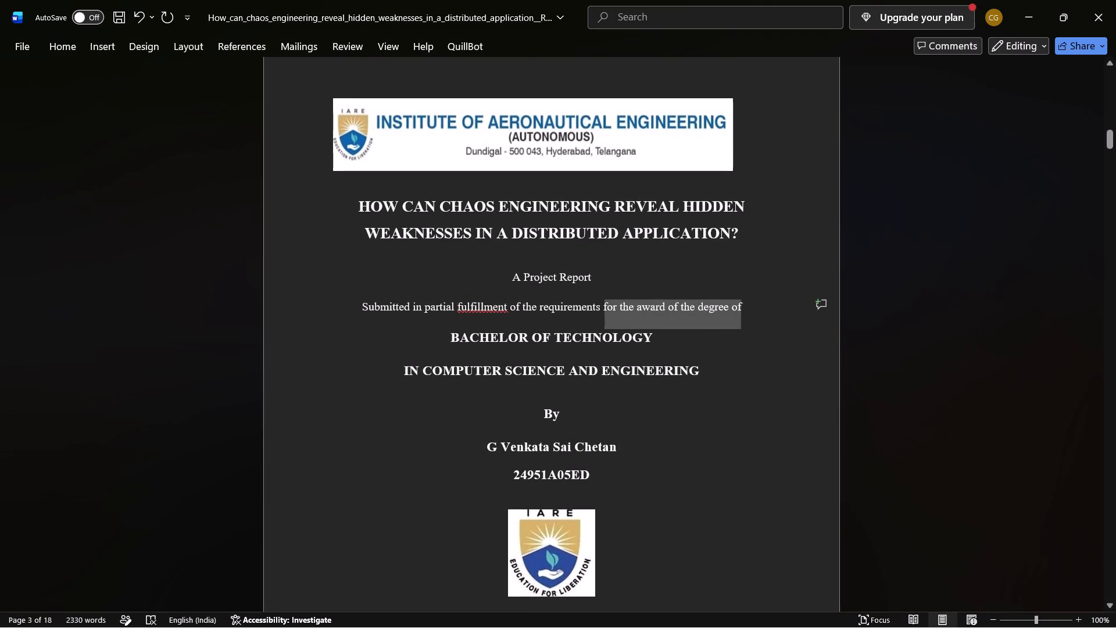
drag(572, 302, 384, 309)
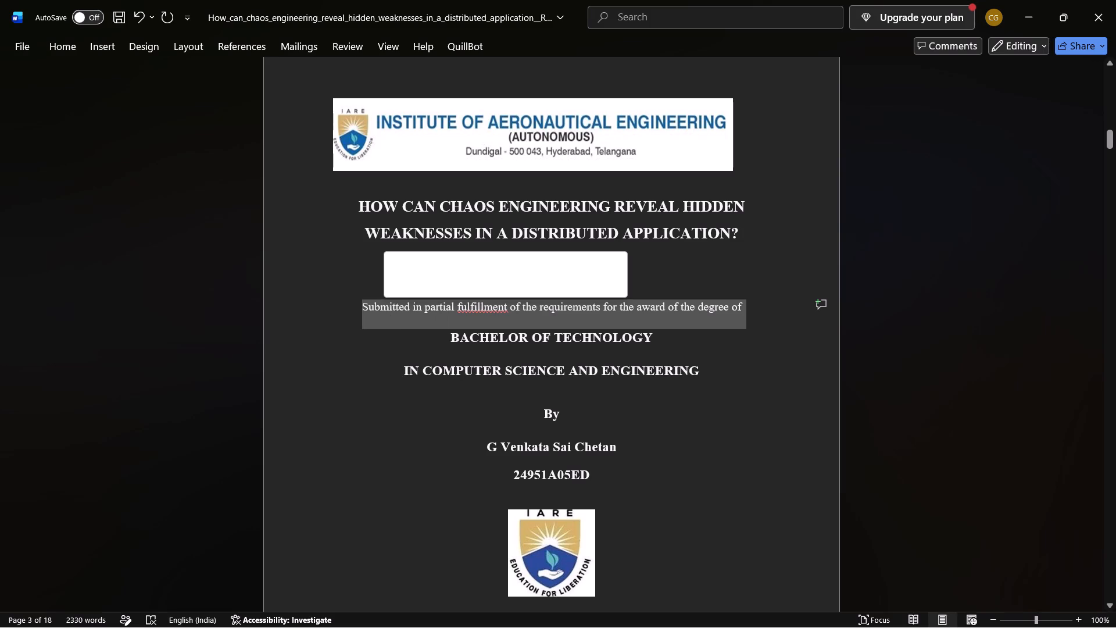
key(BackSpace)
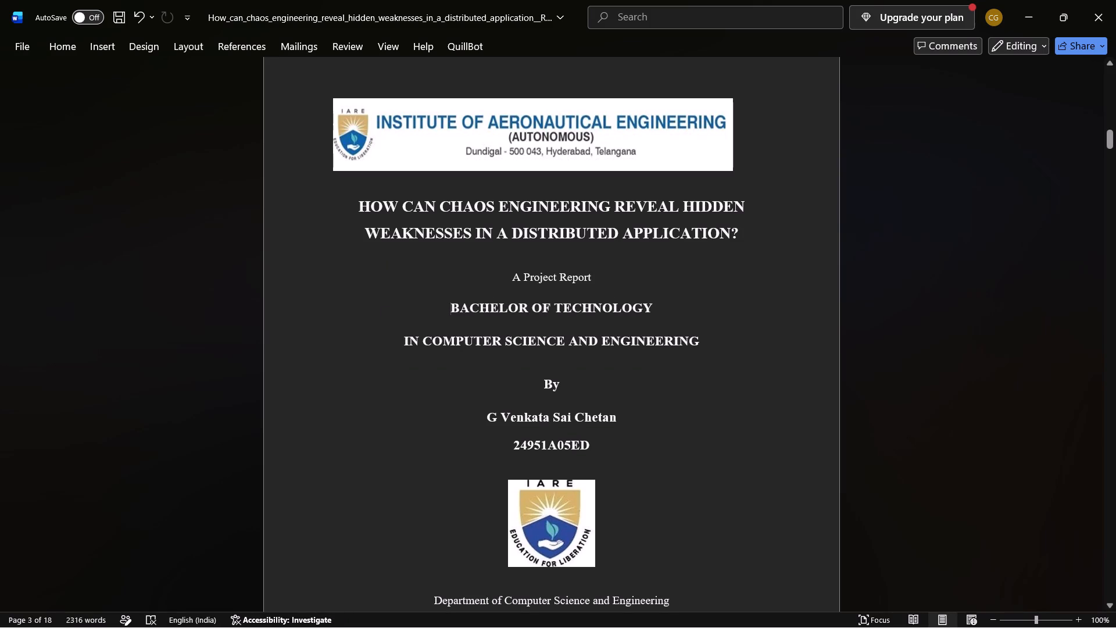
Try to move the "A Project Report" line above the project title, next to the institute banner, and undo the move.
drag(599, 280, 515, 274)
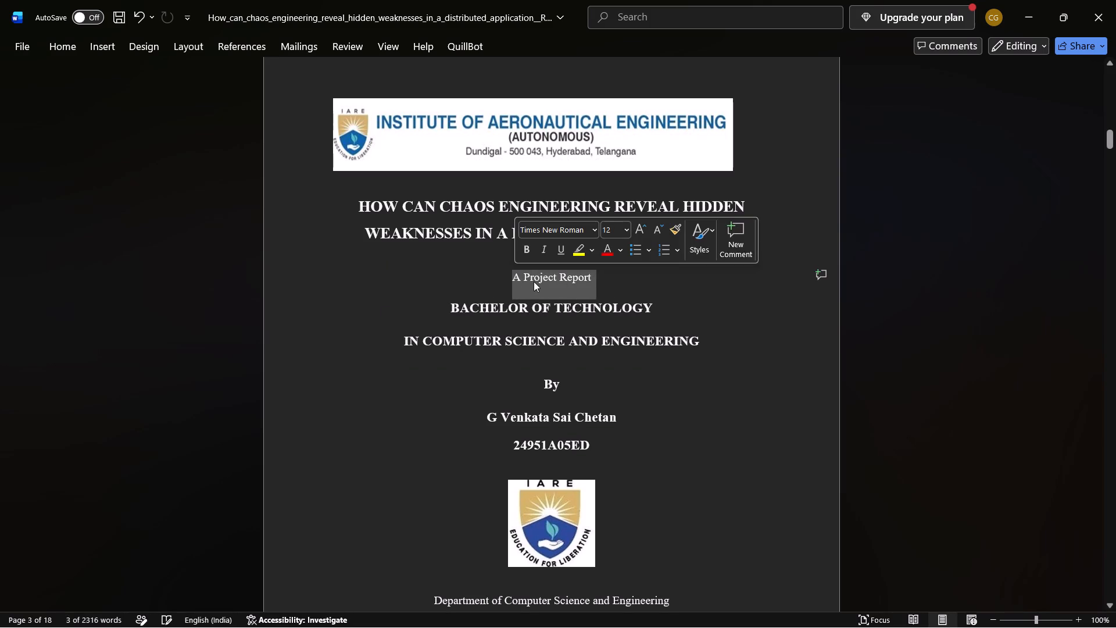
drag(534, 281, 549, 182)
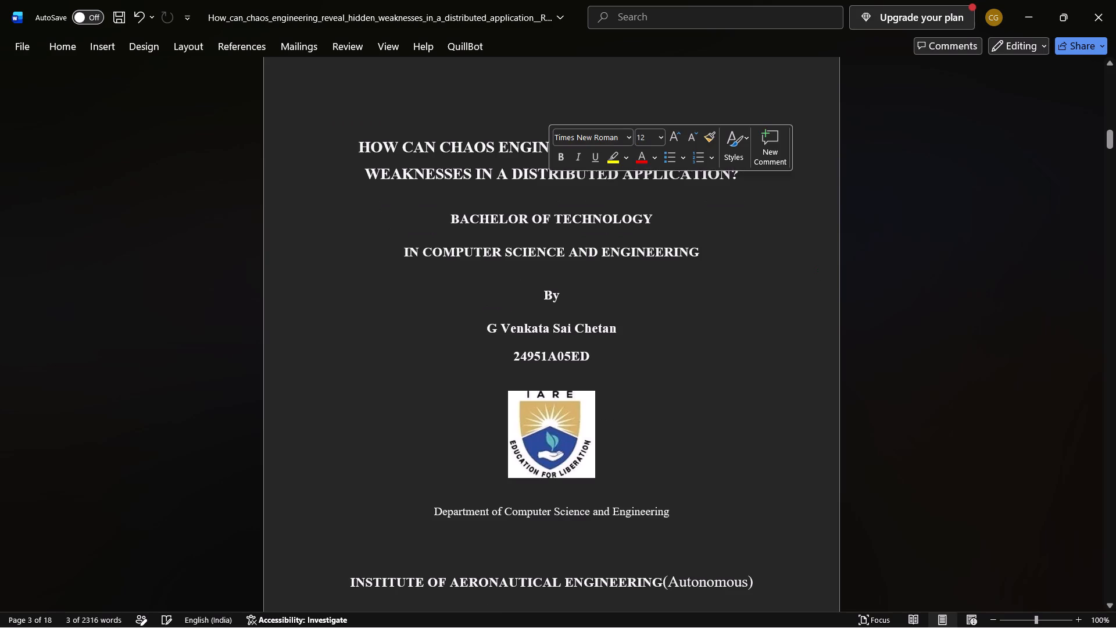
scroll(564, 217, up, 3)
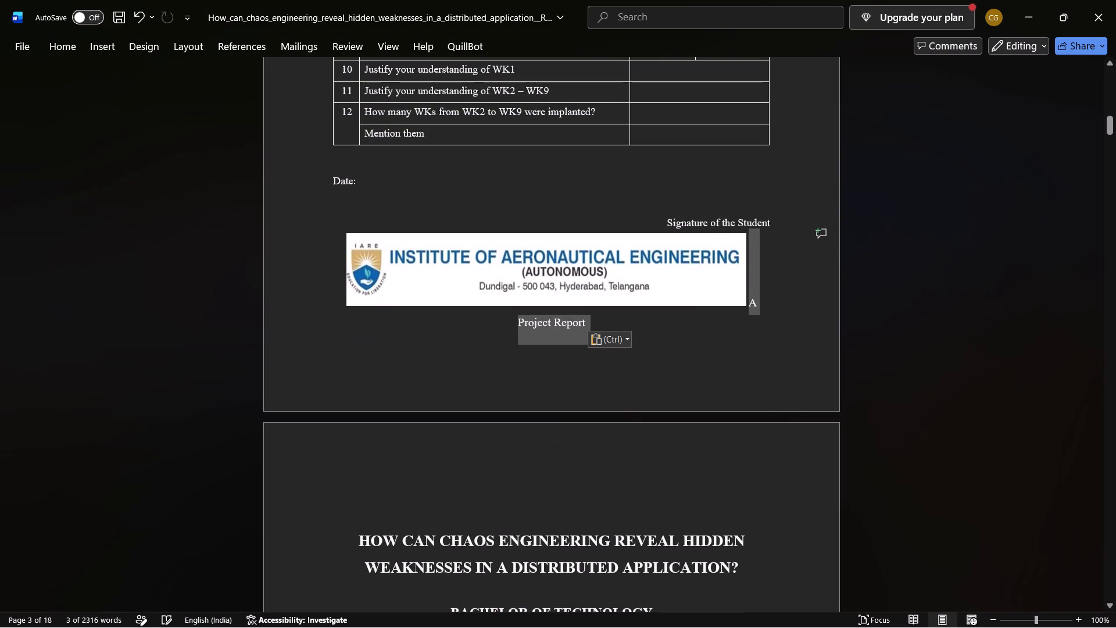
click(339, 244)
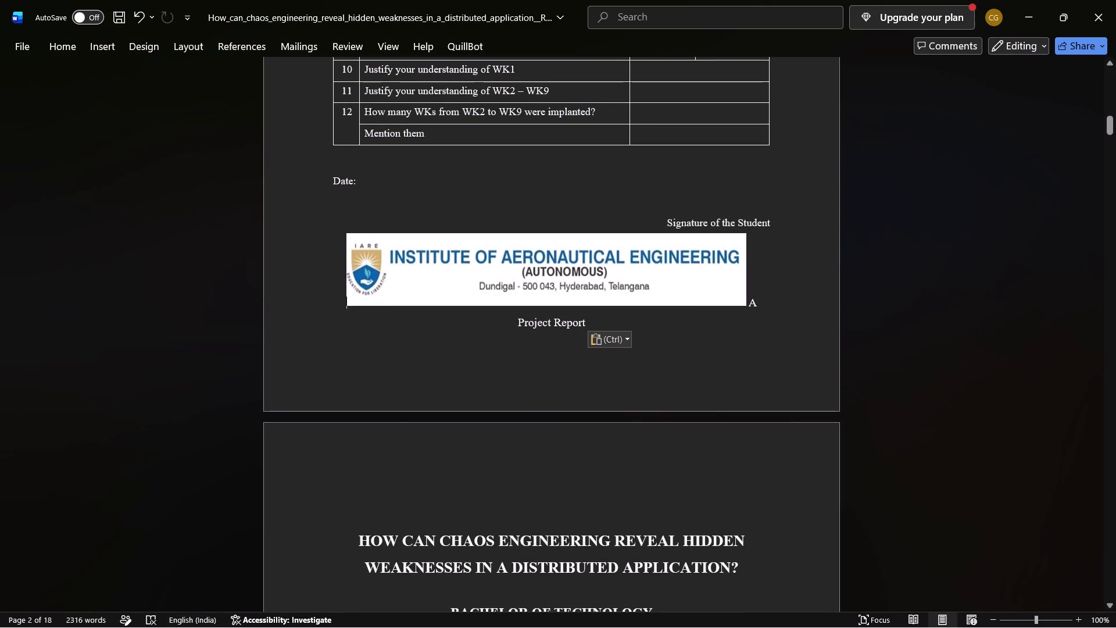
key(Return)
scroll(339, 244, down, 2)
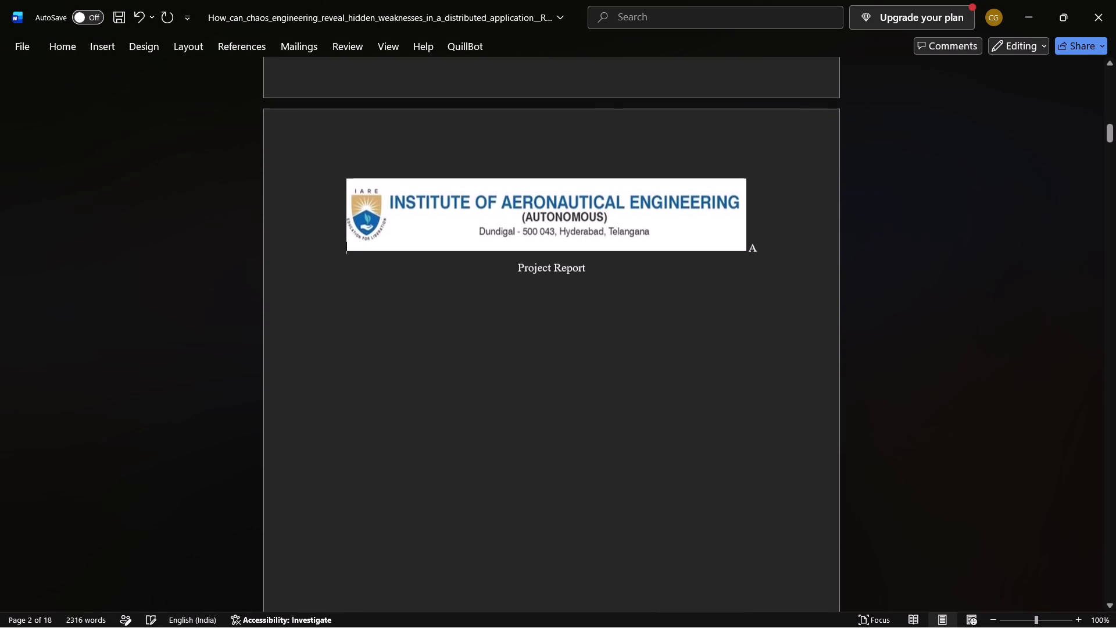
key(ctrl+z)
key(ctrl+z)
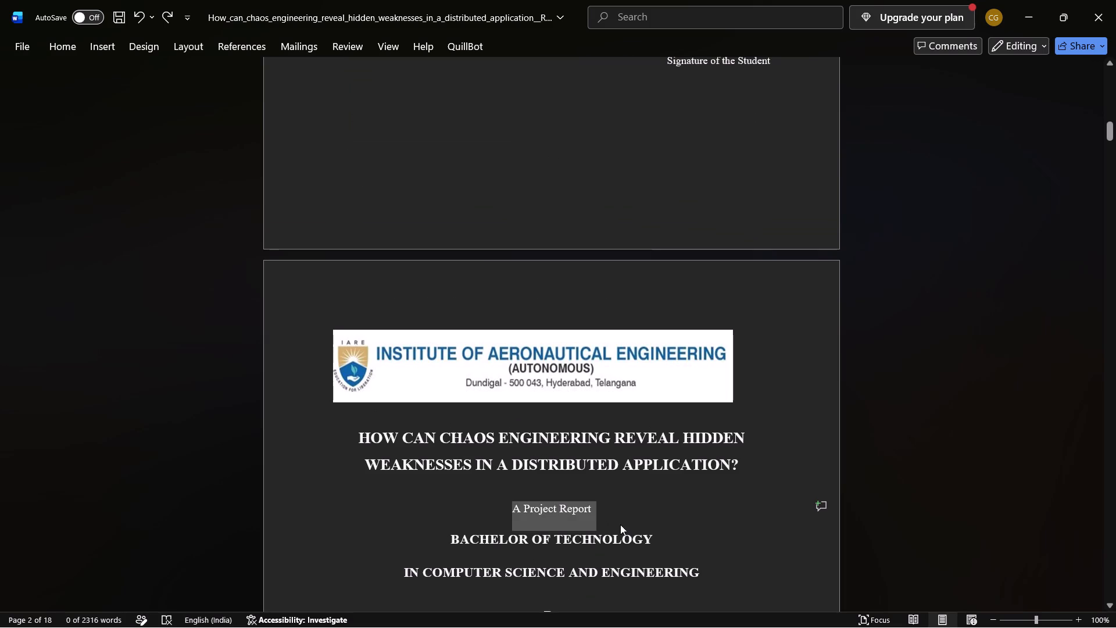
Extend the "A Project Report" line on the title page to read "A Project Report On".
click(595, 515)
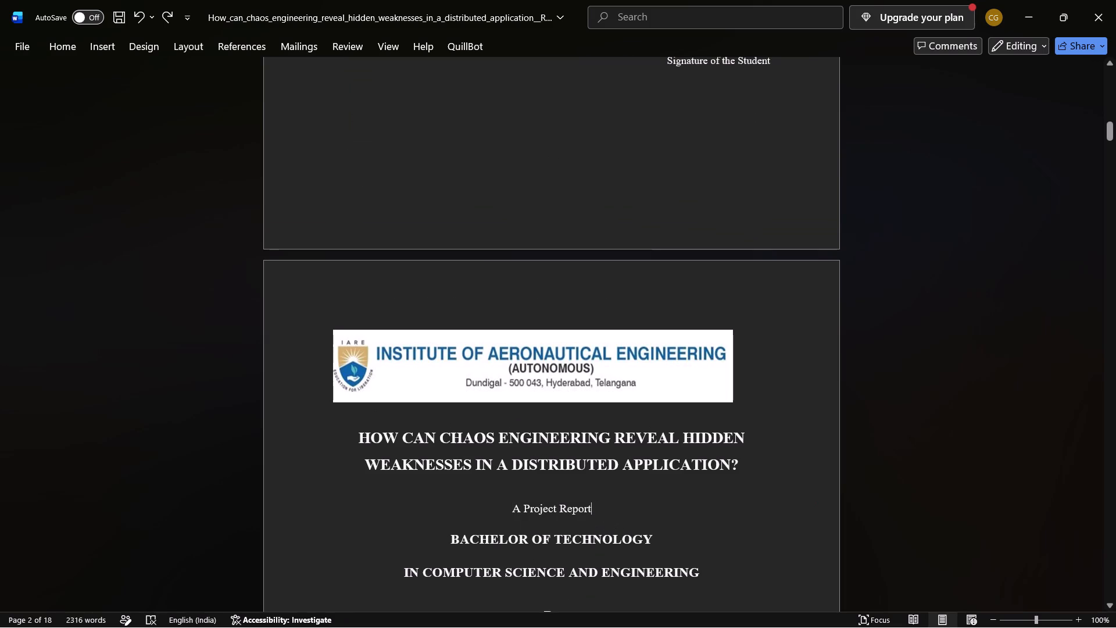
key(shift+o)
key(BackSpace)
key(space)
text(O)
key(n)
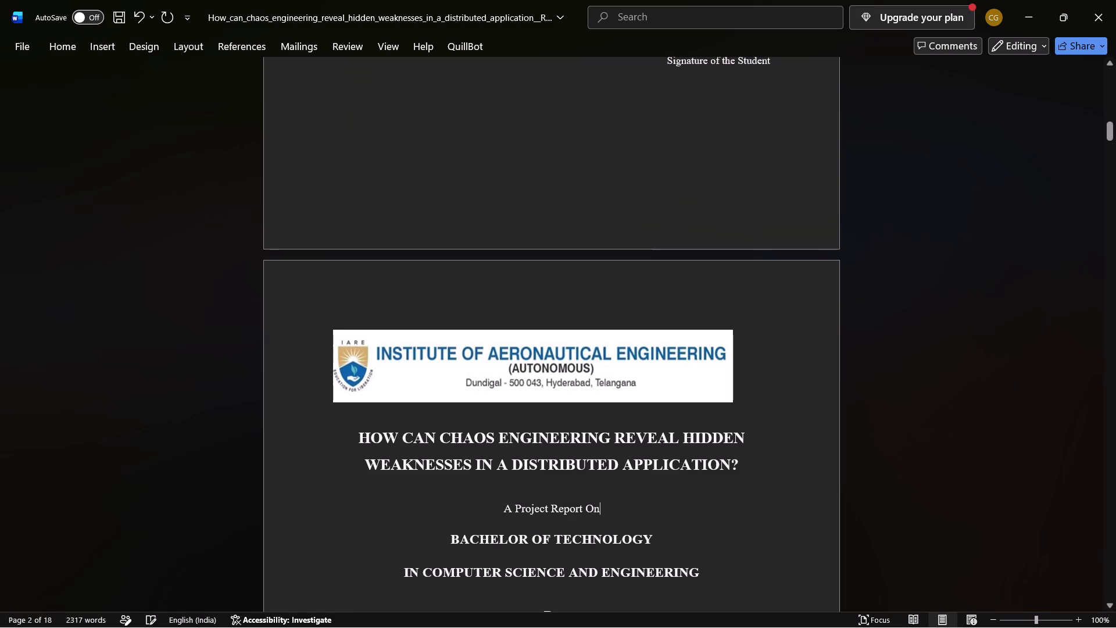
Move the "A Project Report On" line between the institute banner and the project title, leaving no empty lines around it.
drag(613, 511, 499, 506)
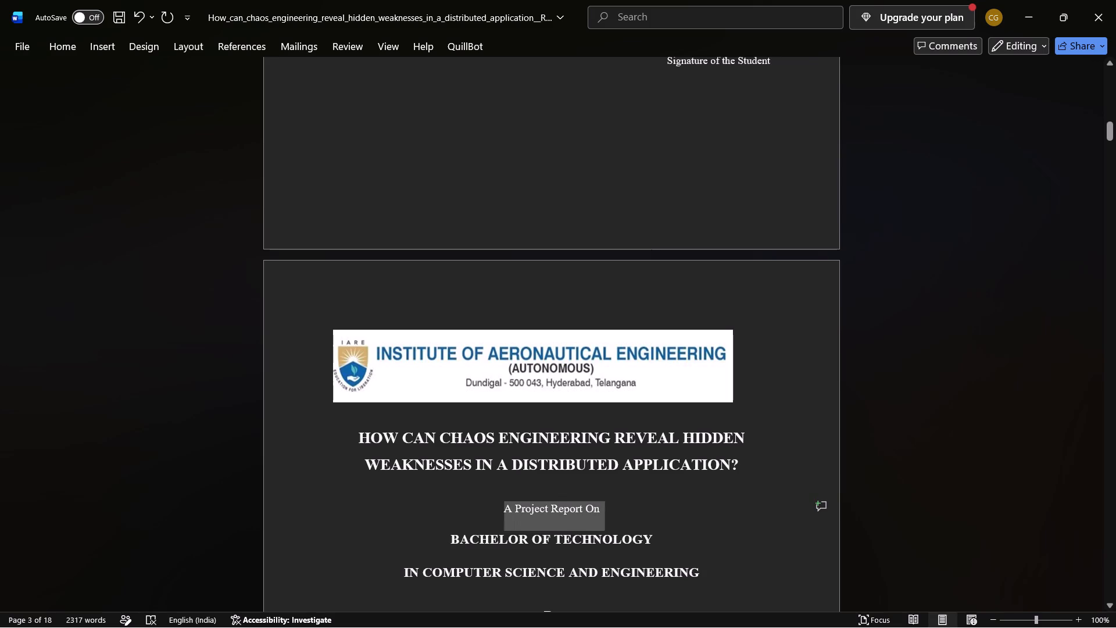
drag(499, 506, 498, 506)
key(ctrl+c)
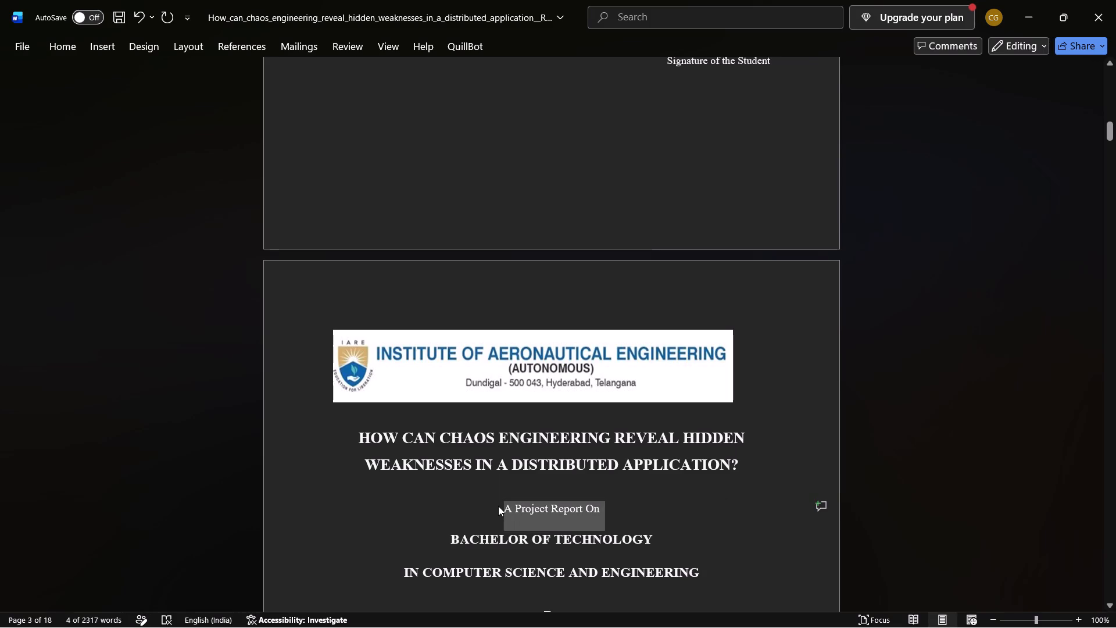
key(BackSpace)
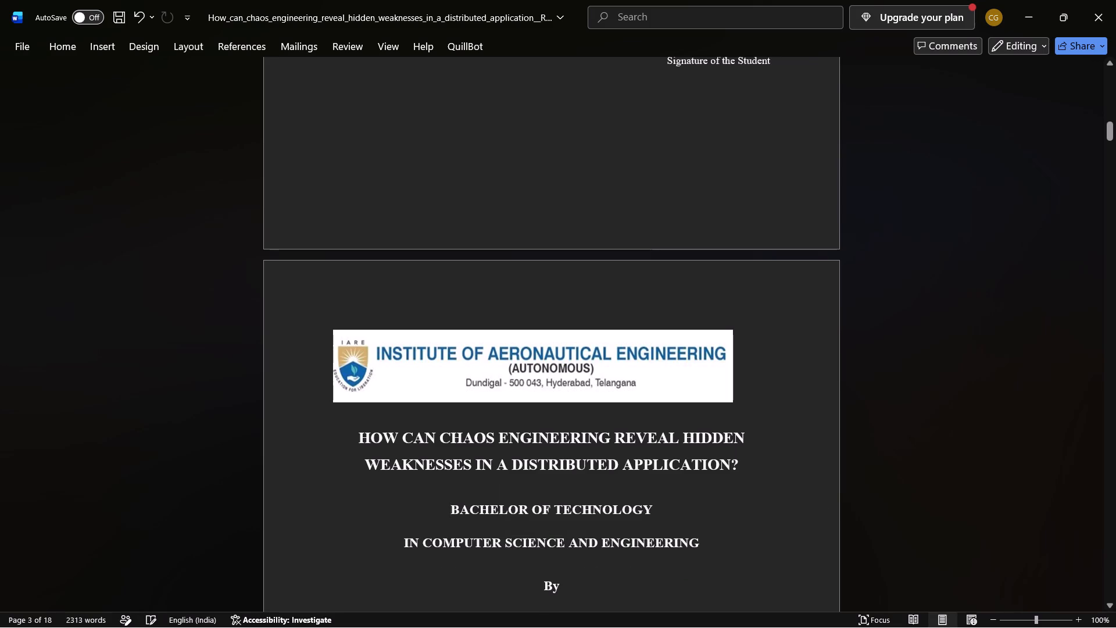
click(358, 436)
key(Return)
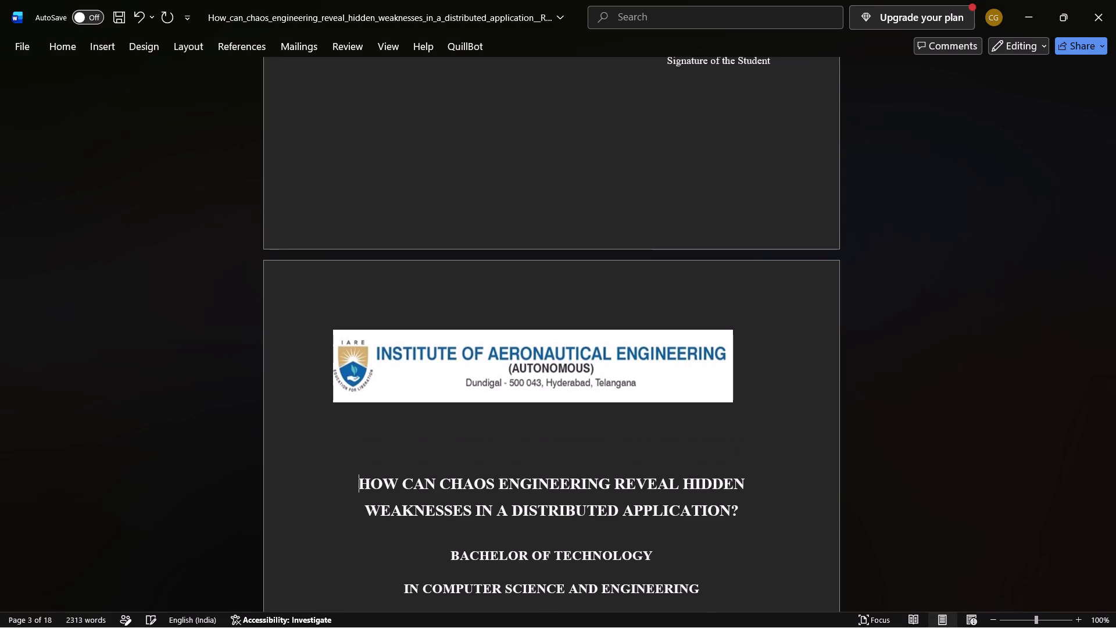
click(368, 434)
key(ctrl+v)
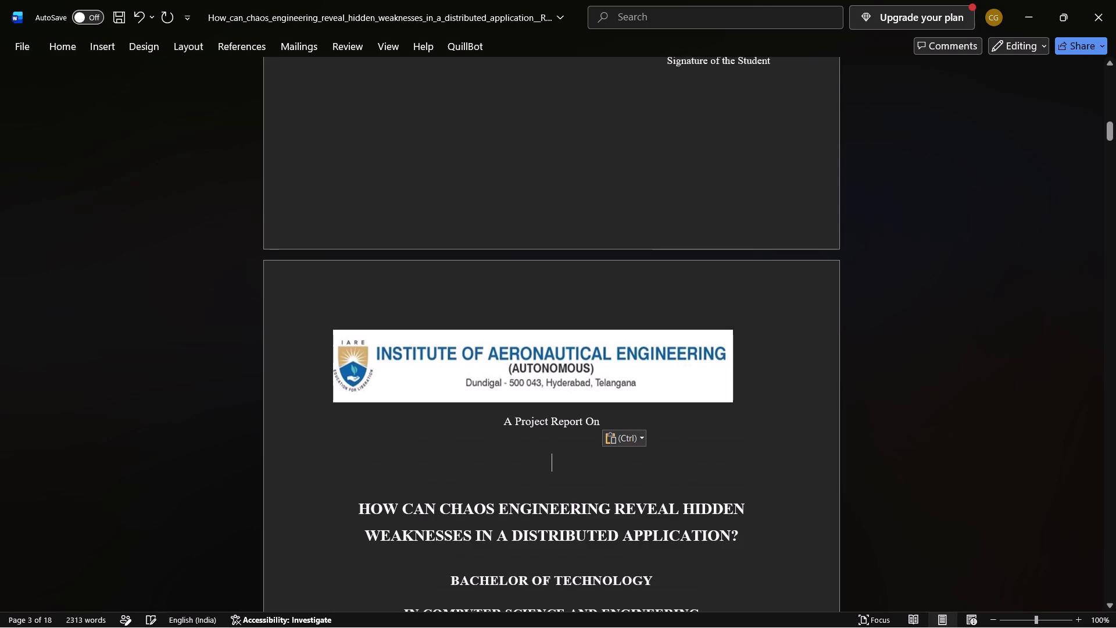
key(BackSpace)
key(BackSpace)
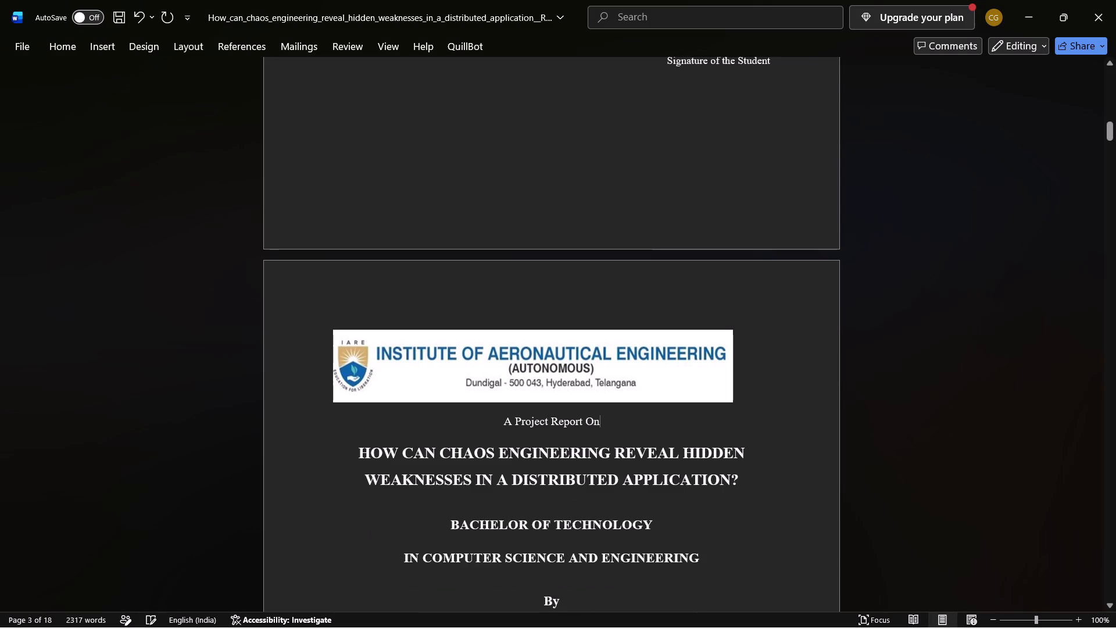
Set the font size of "A Project Report On" to 16.
drag(607, 428, 506, 422)
click(616, 377)
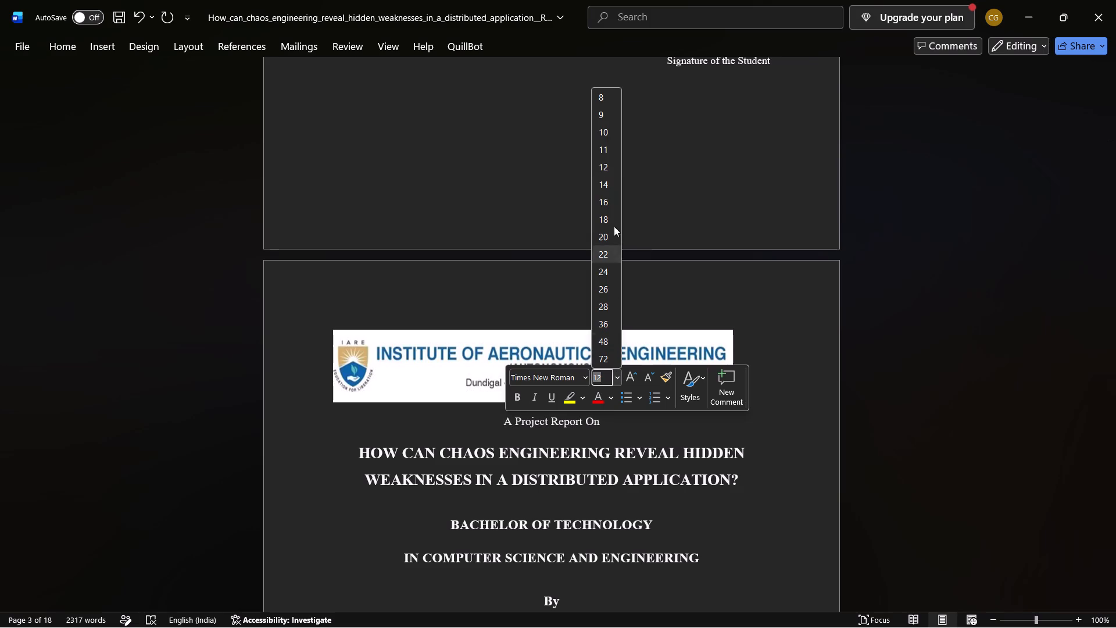
click(606, 197)
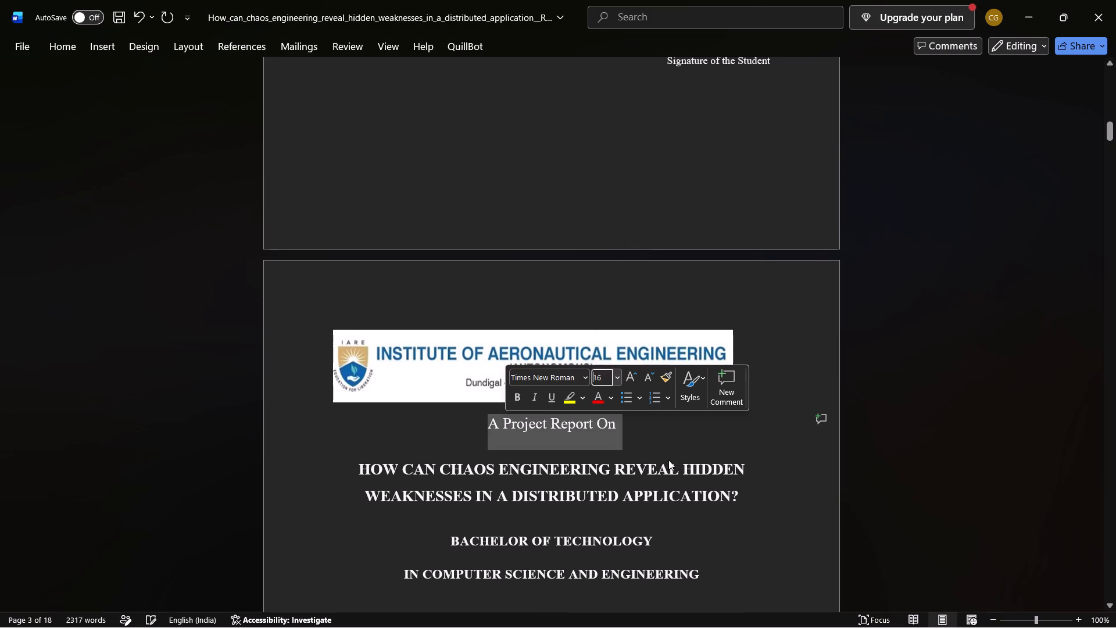
Set the font size of the project title "HOW CAN CHAOS ENGINEERING REVEAL HIDDEN WEAKNESSES IN A DISTRIBUTED APPLICATION?" to 14.
click(740, 499)
drag(740, 499, 419, 460)
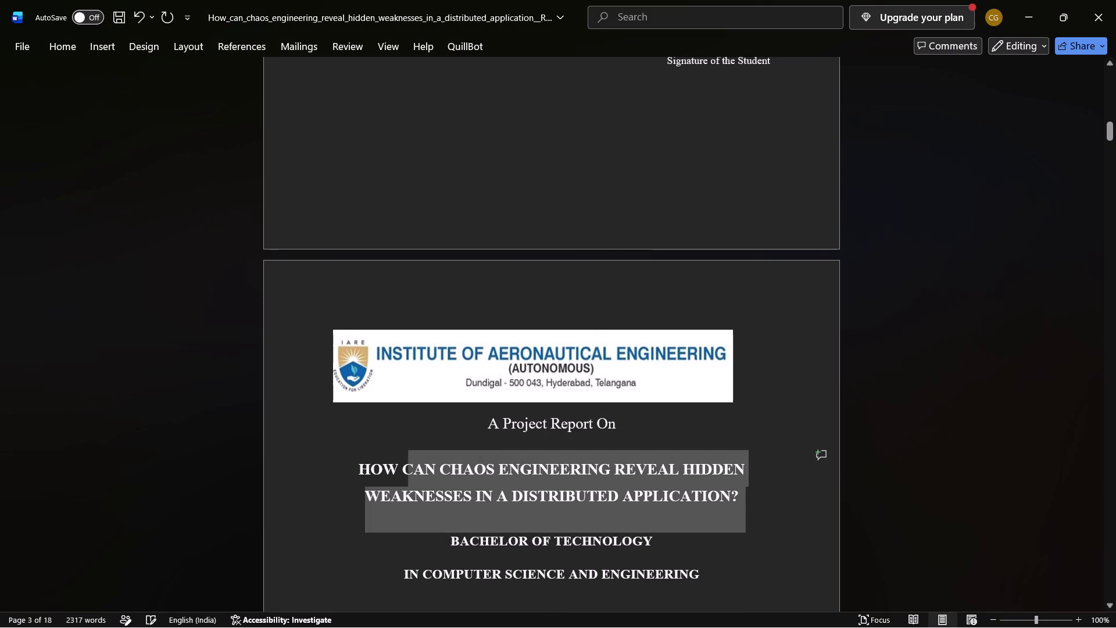
drag(419, 460, 386, 466)
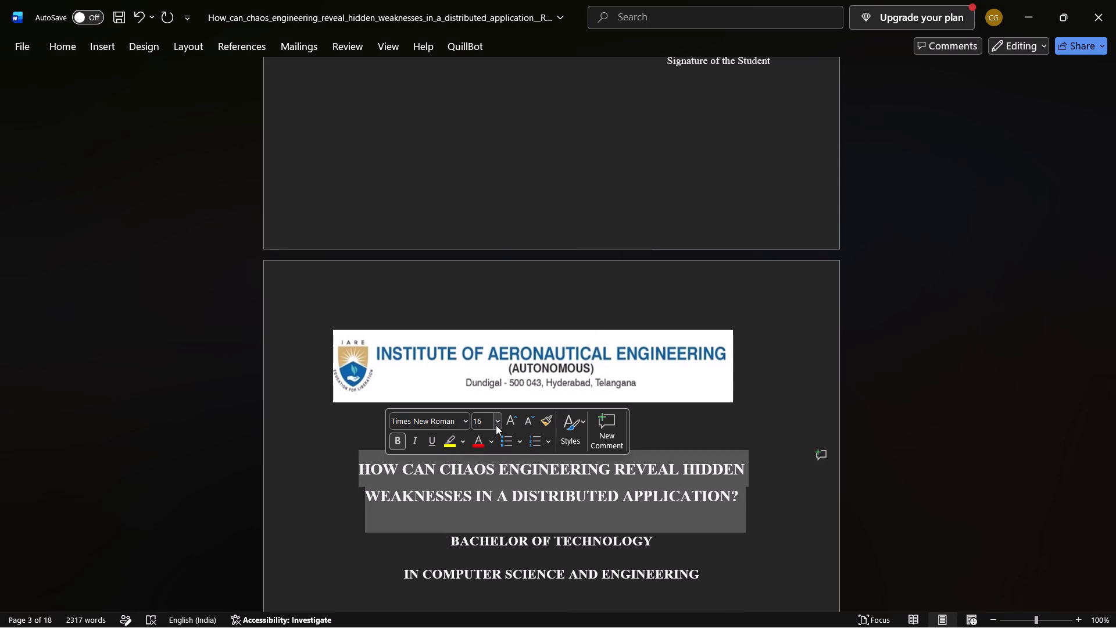
click(496, 425)
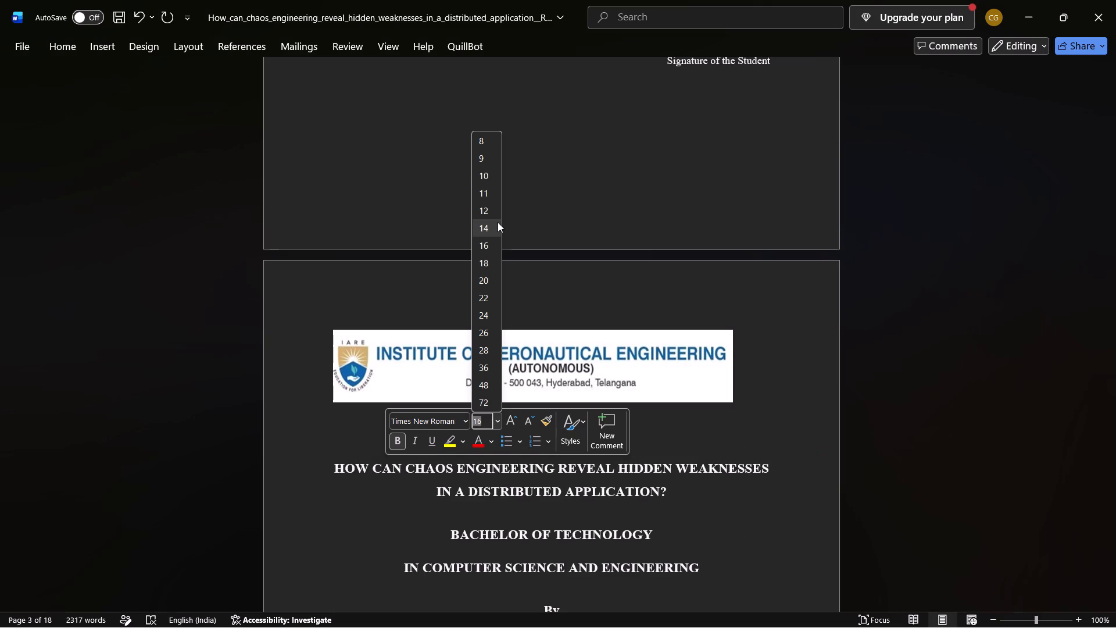
click(498, 222)
click(776, 533)
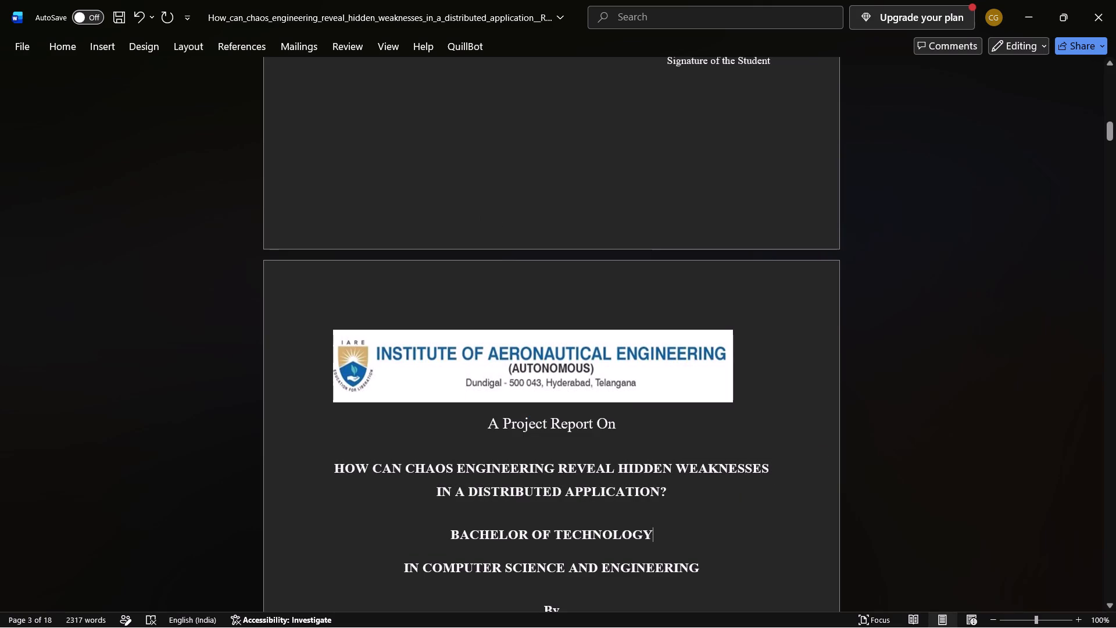
Make the "A Project Report On" line on the title page bold.
drag(625, 431, 490, 424)
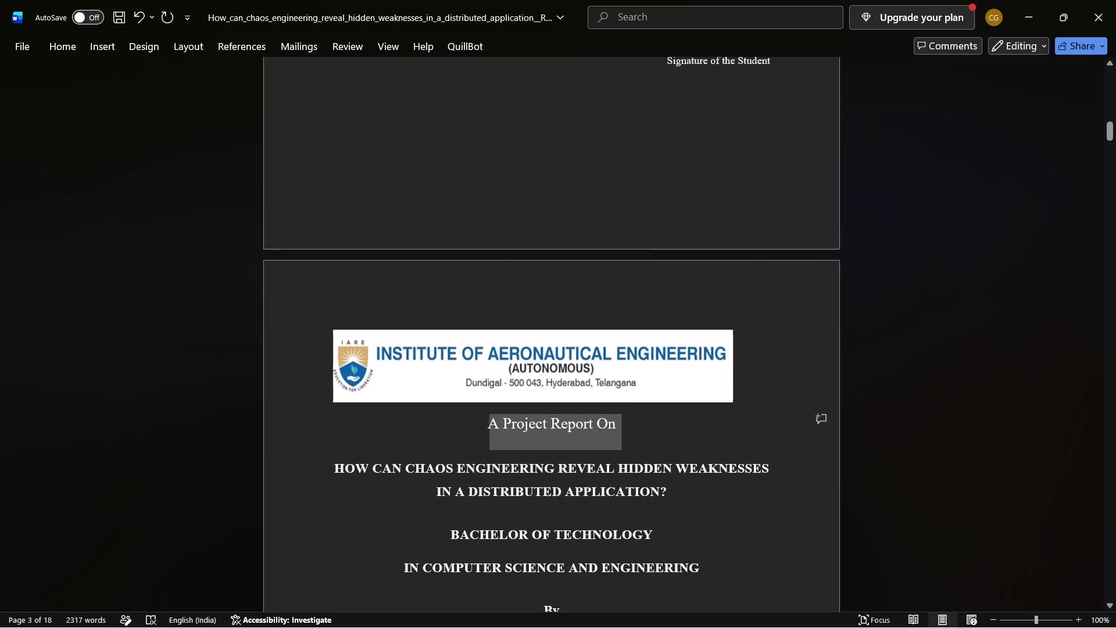
drag(490, 424, 484, 423)
click(495, 395)
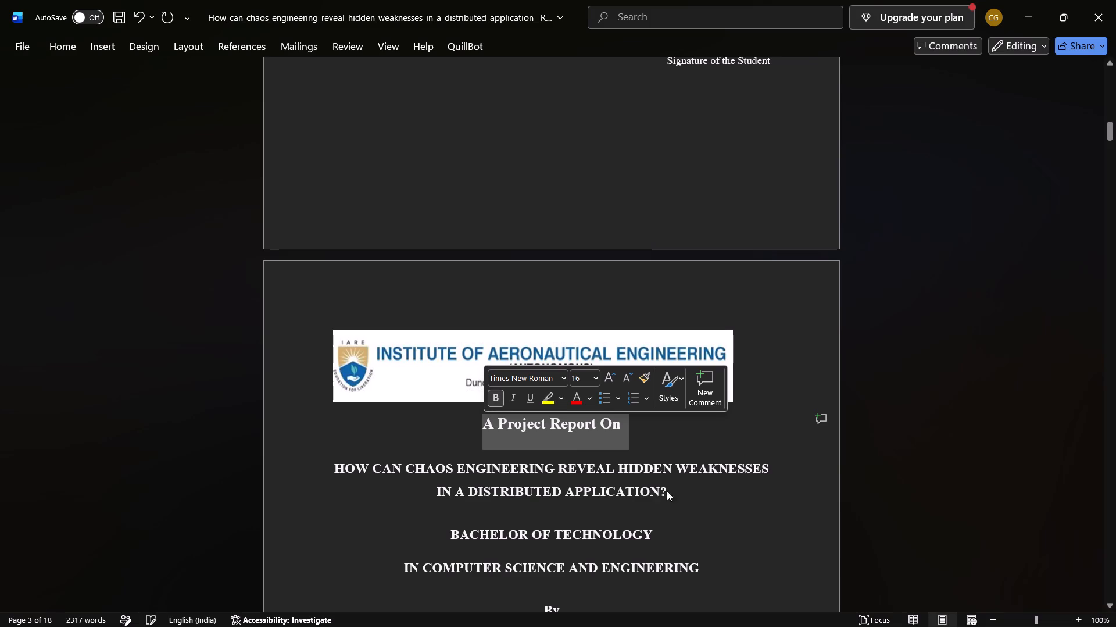
drag(680, 492, 374, 466)
click(692, 554)
Review the rest of the title page and the front pages that follow it, through the certificate and contents to the declaration.
scroll(692, 554, down, 2)
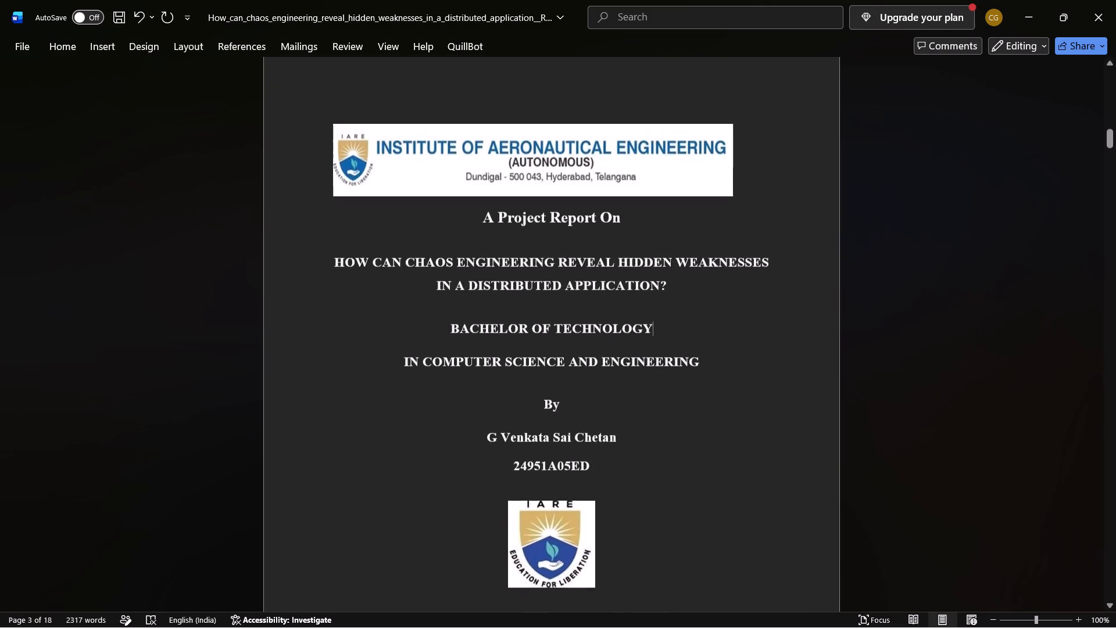
scroll(692, 554, down, 1)
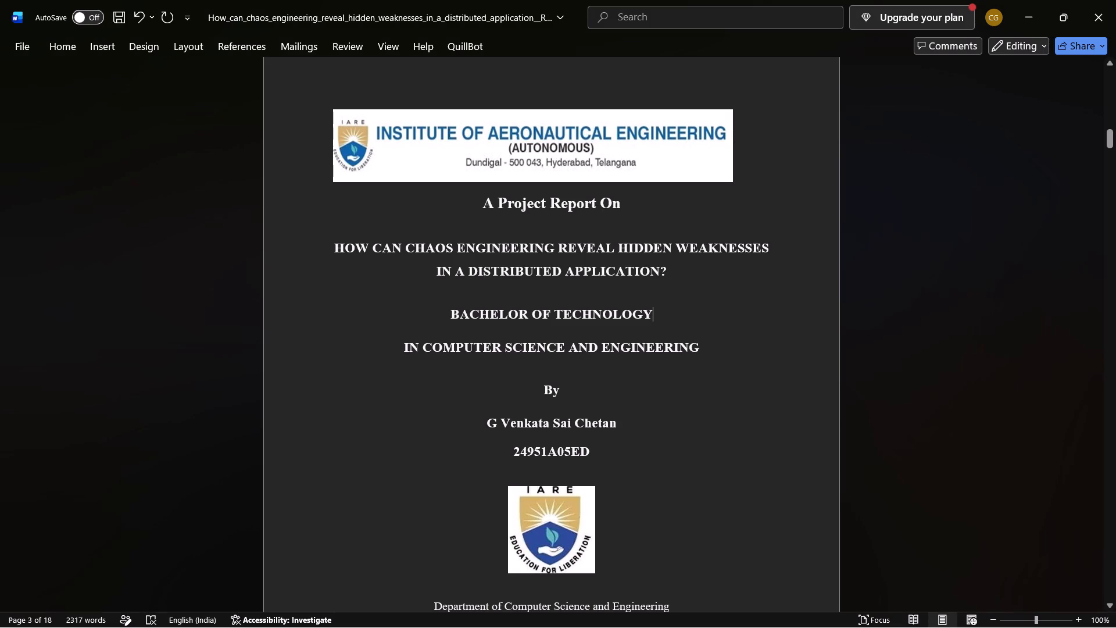
scroll(515, 384, down, 4)
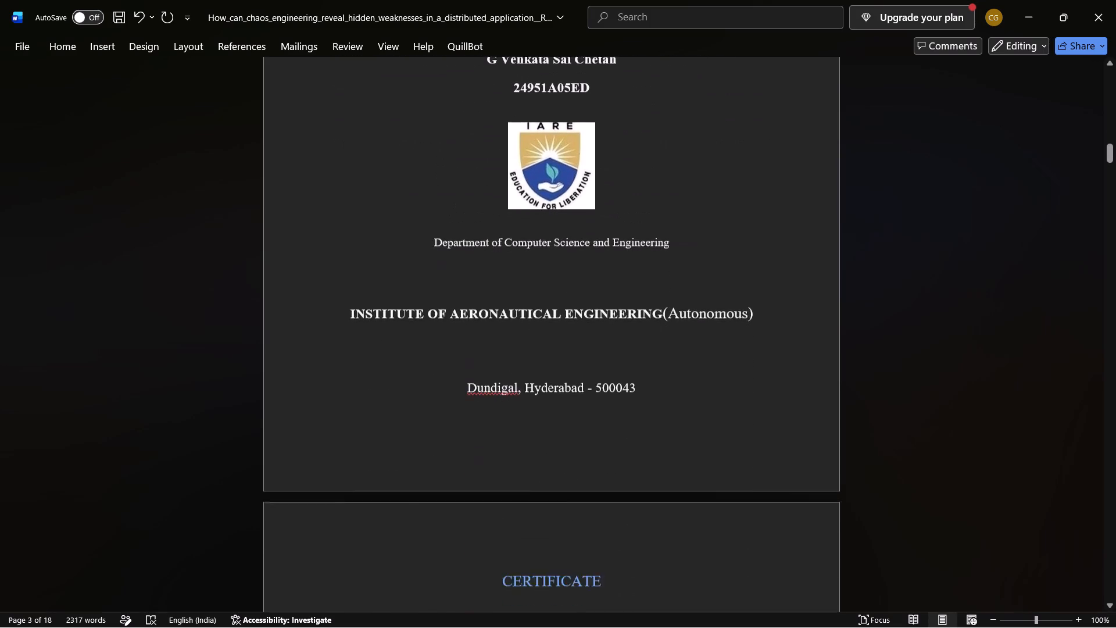
scroll(515, 384, down, 4)
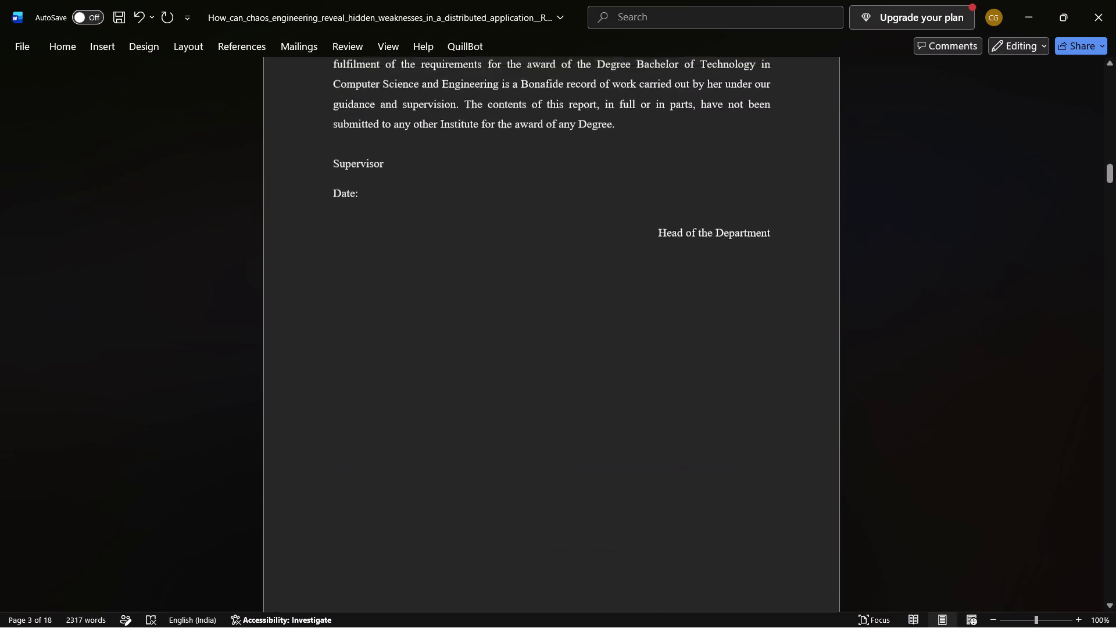
scroll(515, 384, down, 5)
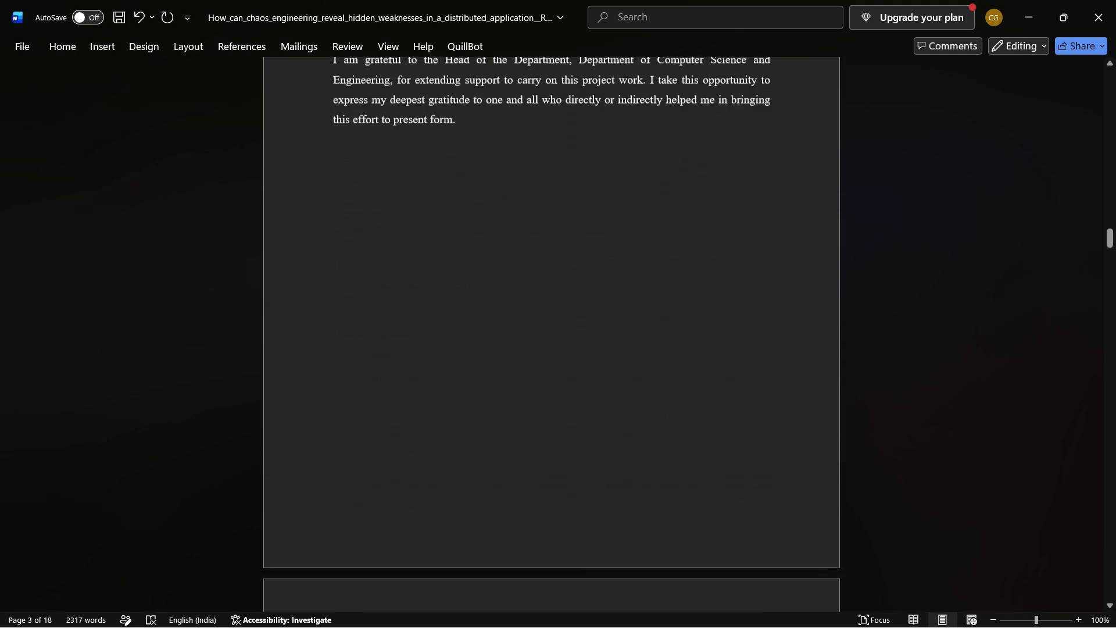
scroll(515, 384, down, 5)
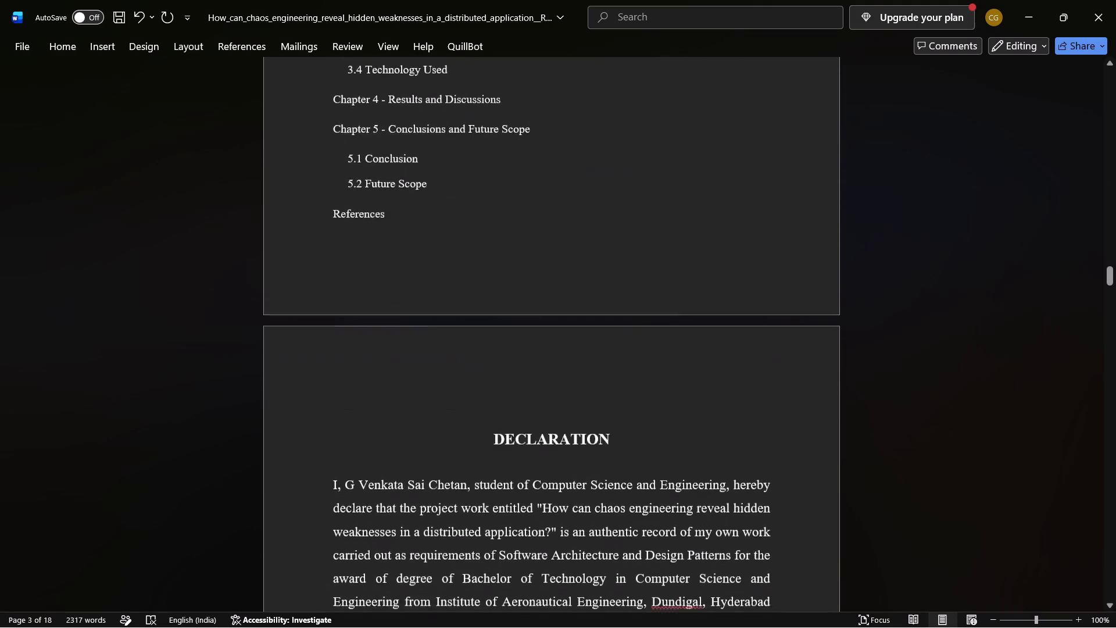
scroll(515, 384, down, 3)
scroll(515, 384, up, 4)
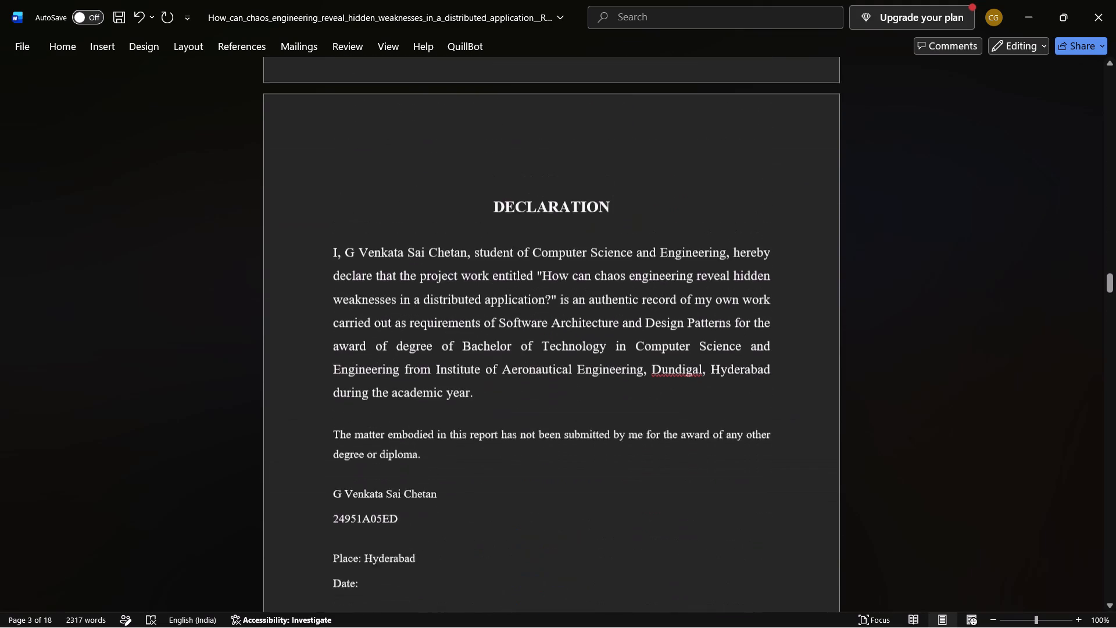
scroll(515, 384, down, 2)
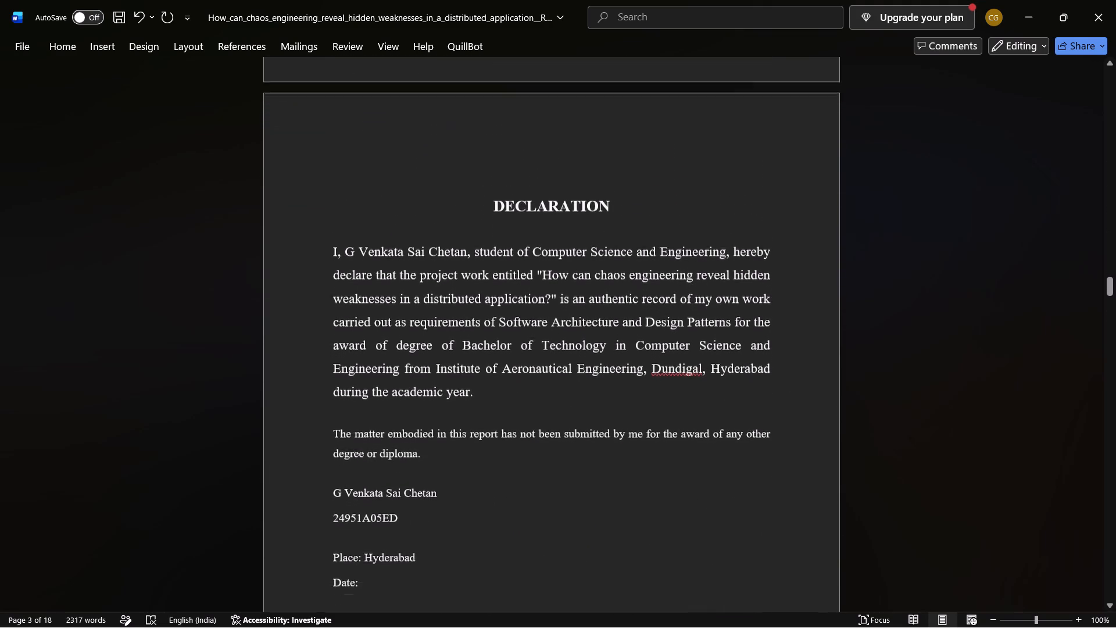
Set the font colour of the entire report text to Automatic.
scroll(515, 384, down, 1)
scroll(515, 384, up, 2)
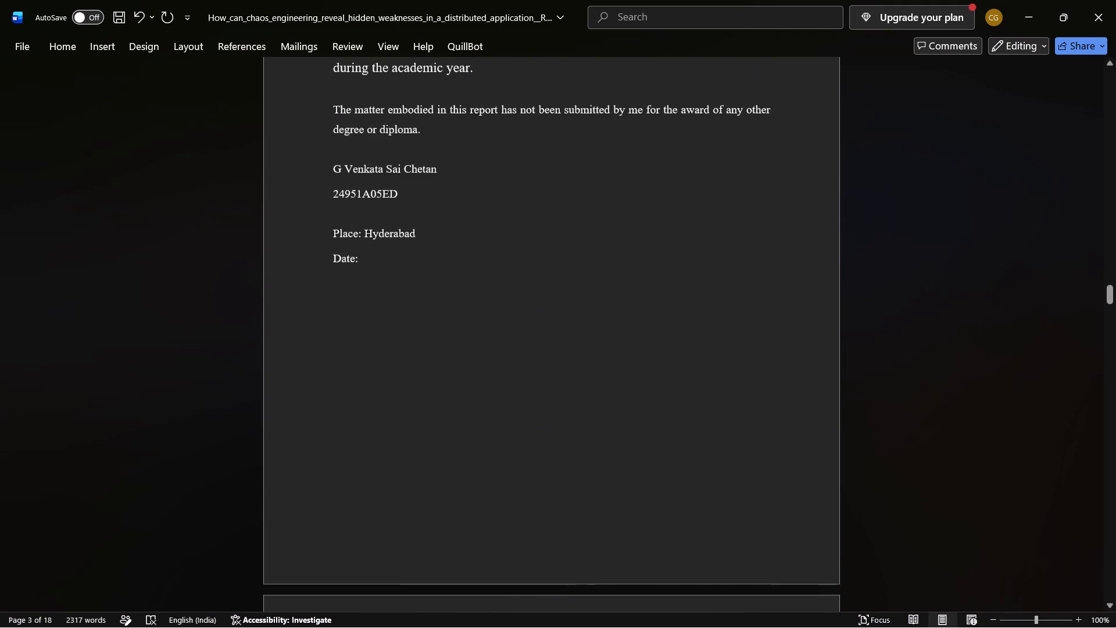
scroll(515, 384, up, 1)
drag(425, 416, 402, 341)
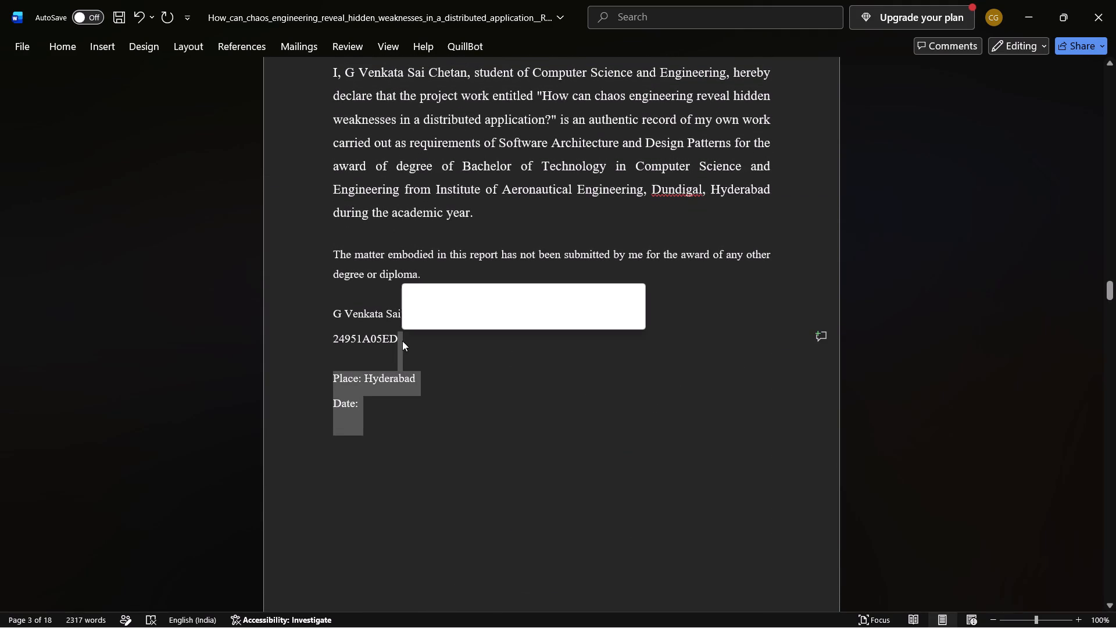
click(483, 376)
key(ctrl+a)
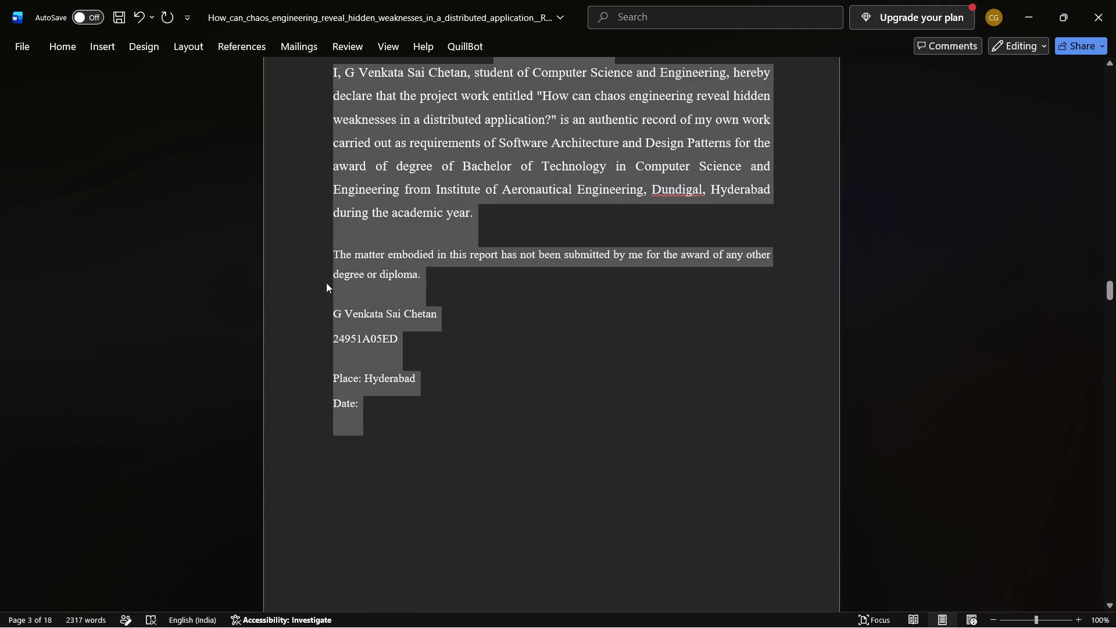
click(71, 40)
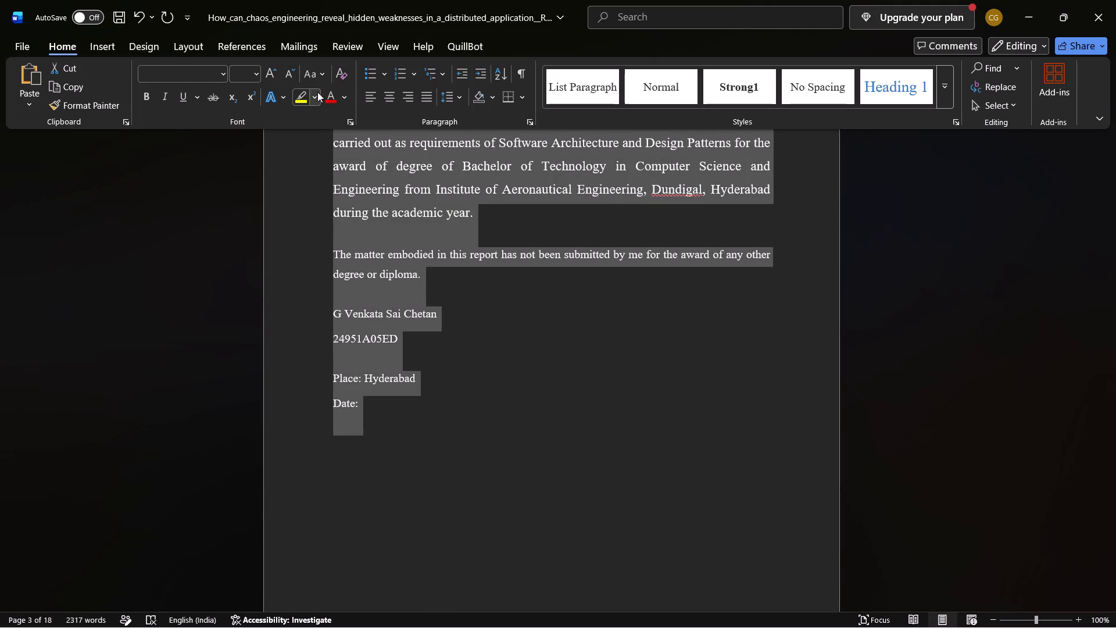
click(341, 98)
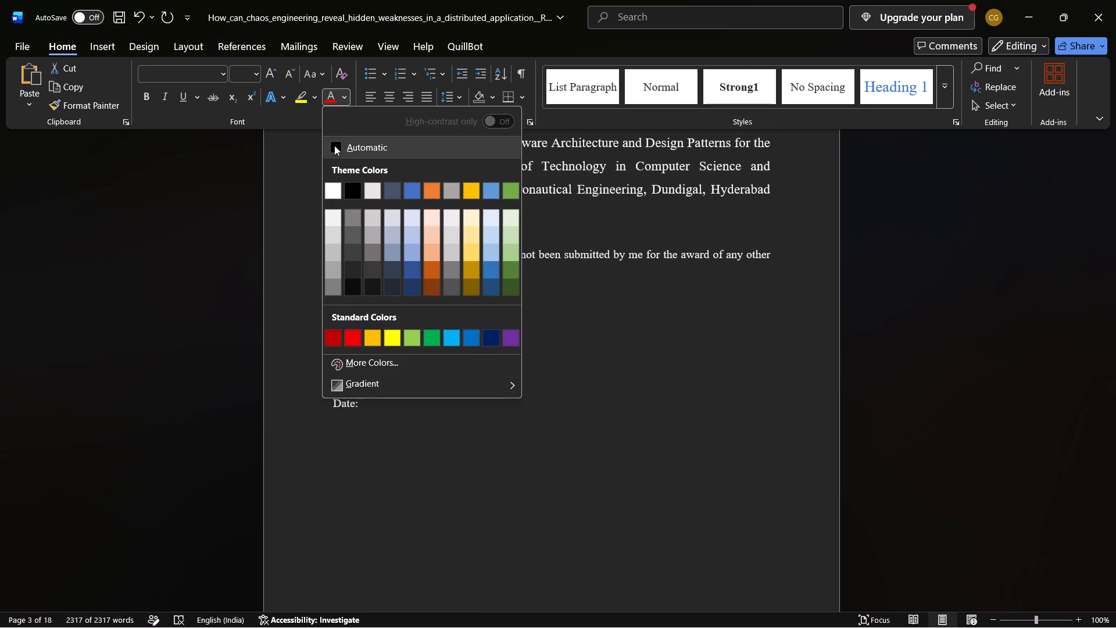
click(334, 145)
click(539, 350)
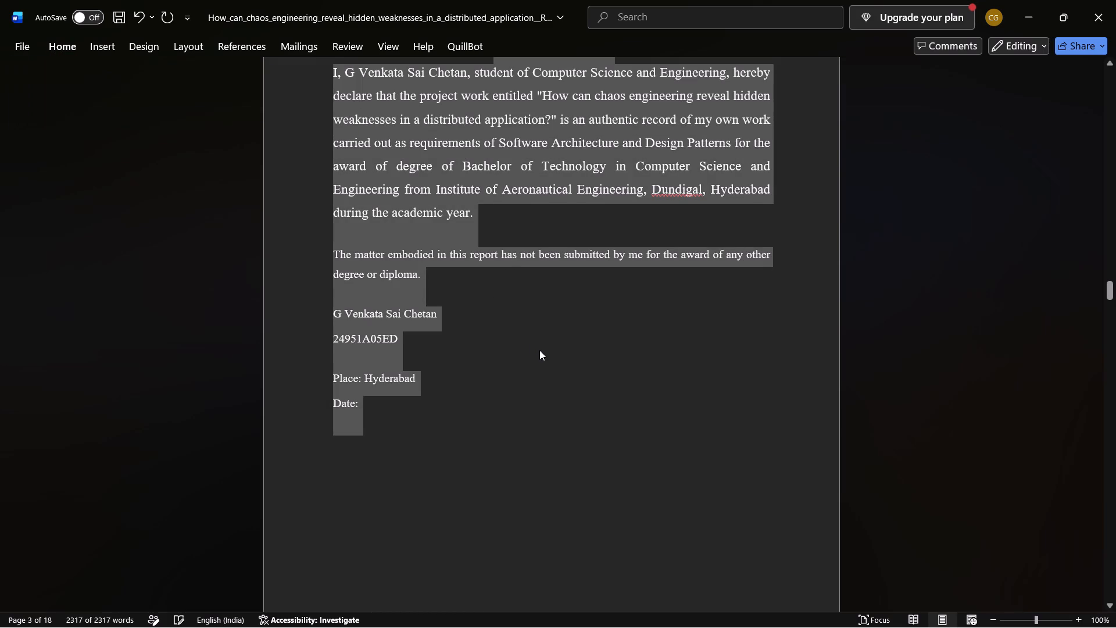
scroll(539, 350, down, 1)
click(539, 350)
Save the report document.
scroll(539, 350, down, 4)
scroll(539, 350, up, 16)
scroll(539, 350, up, 8)
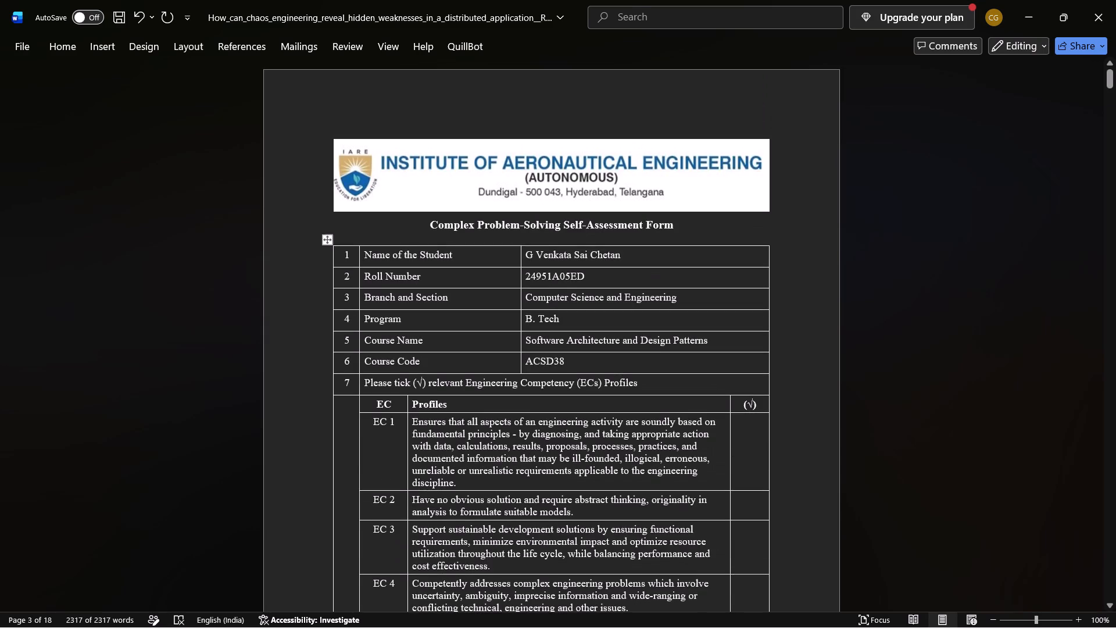
key(ctrl+s)
Save a copy of the report as a PDF in Downloads, replacing the existing SADP Report file.
click(22, 55)
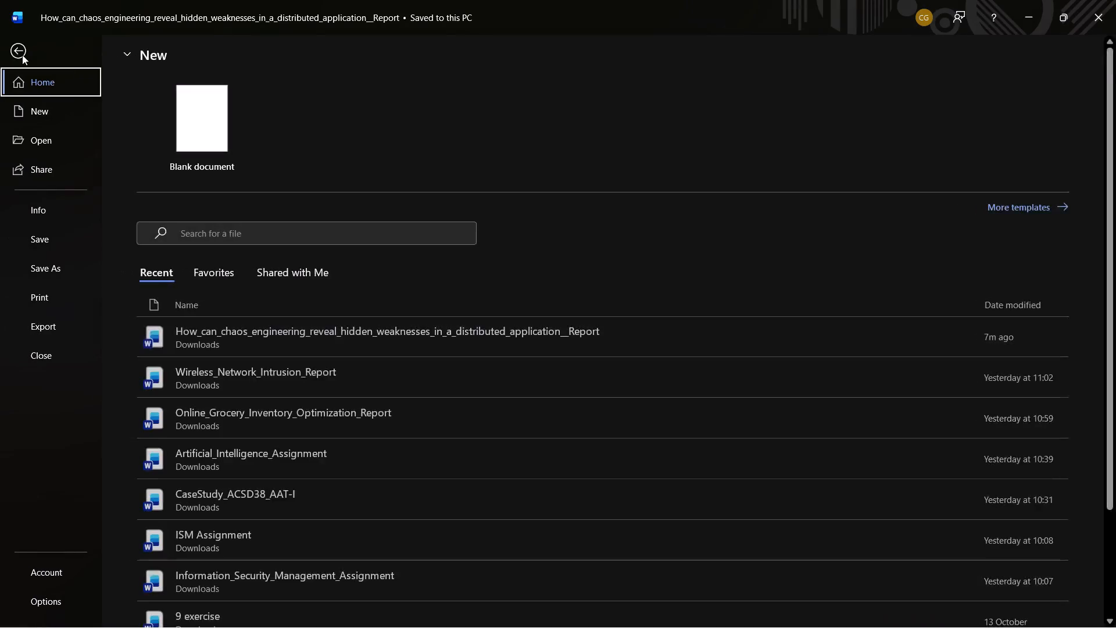
click(60, 265)
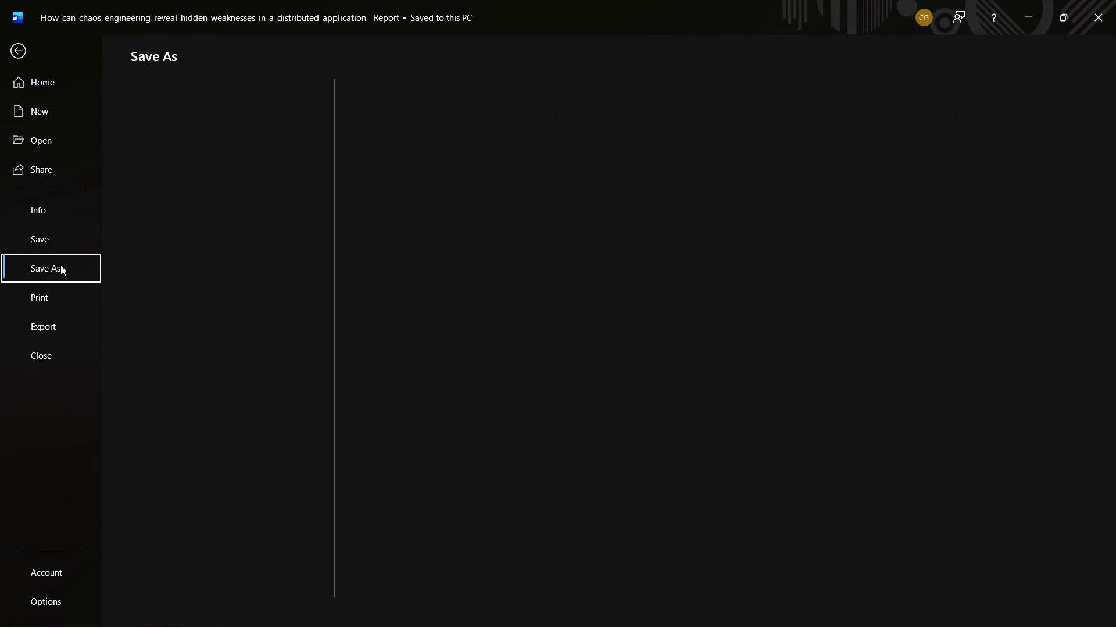
click(484, 154)
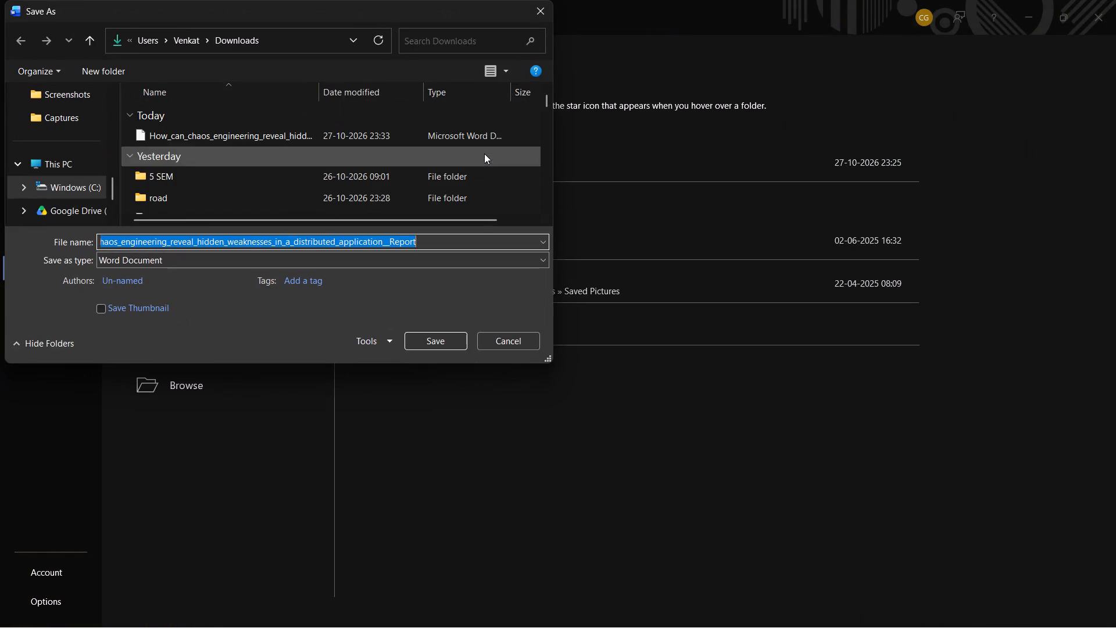
click(143, 261)
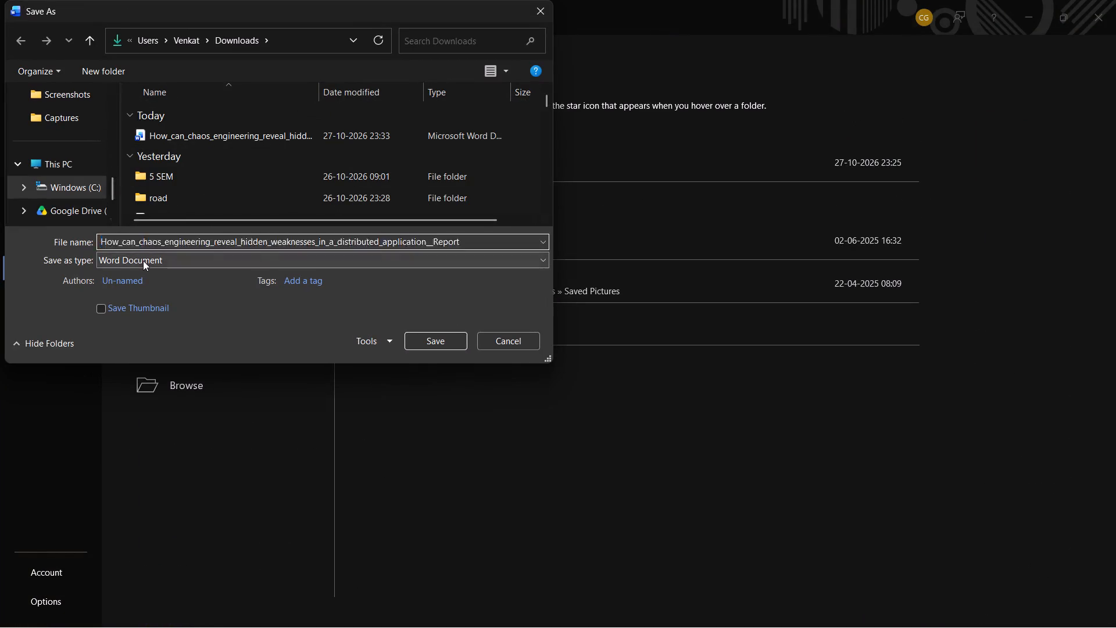
click(128, 340)
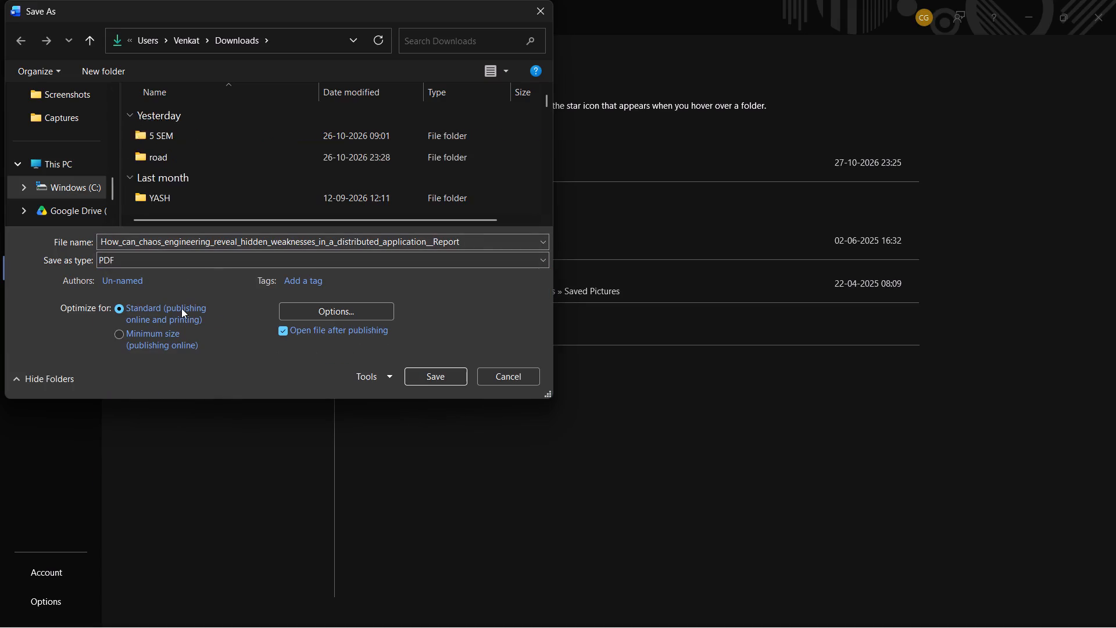
double_click(275, 140)
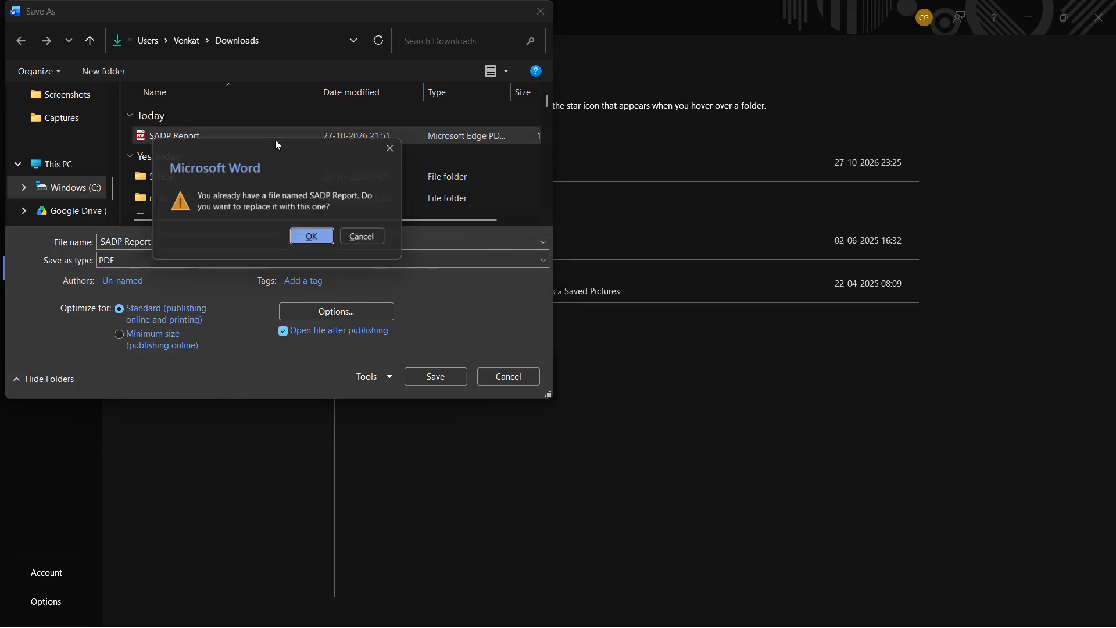
click(324, 248)
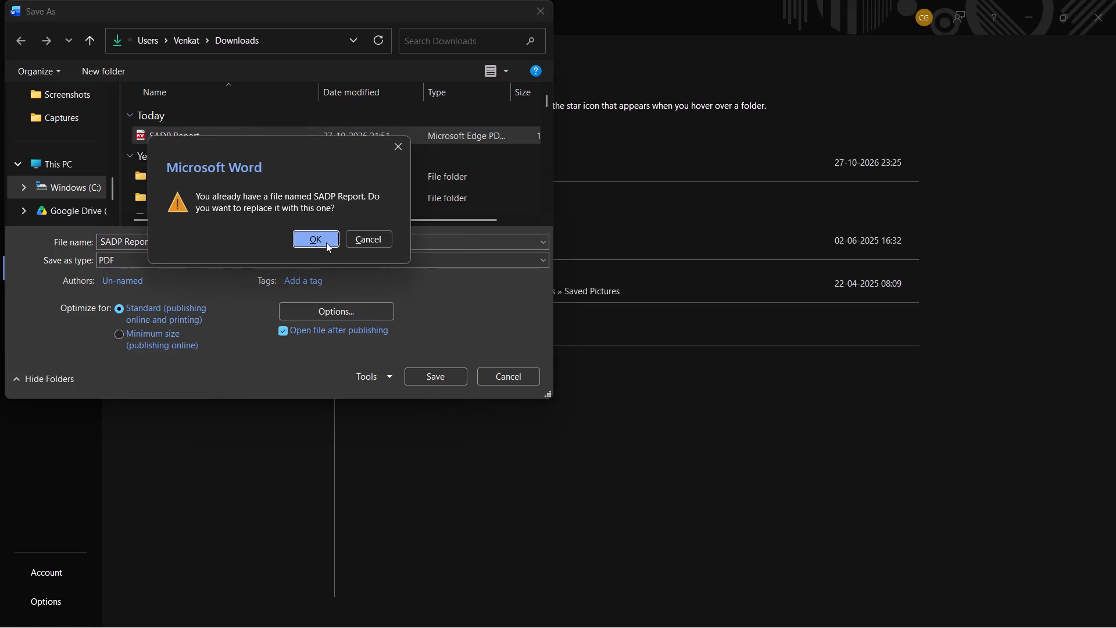
click(327, 242)
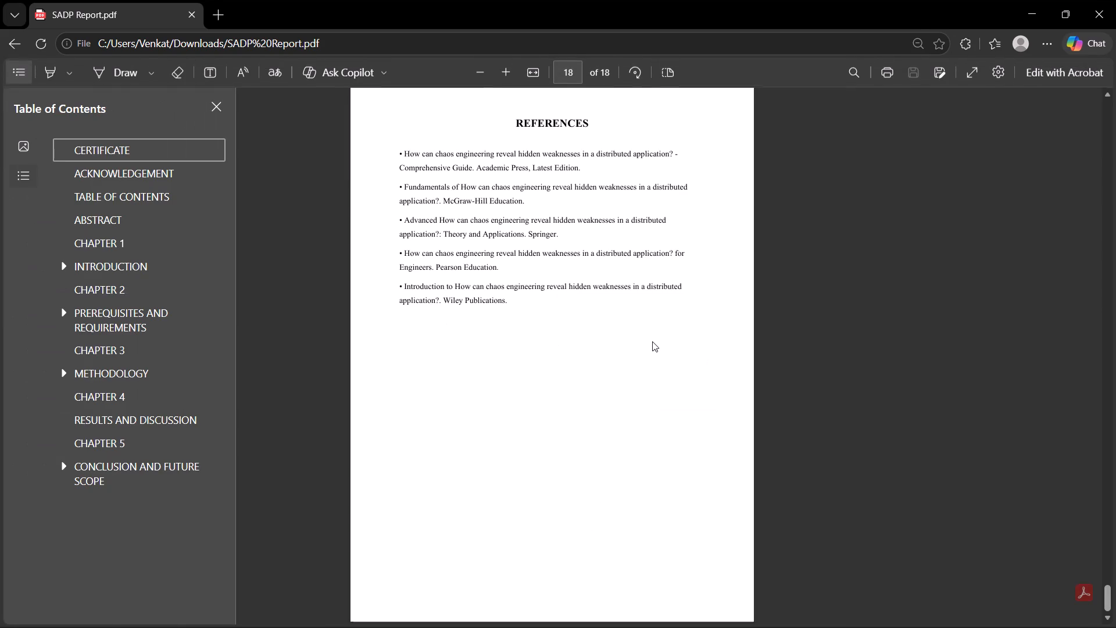
Check the exported SADP Report PDF from the self-assessment form and title page through the front matter to the abstract and objectives.
scroll(652, 341, up, 20)
scroll(652, 341, up, 20)
scroll(652, 341, up, 8)
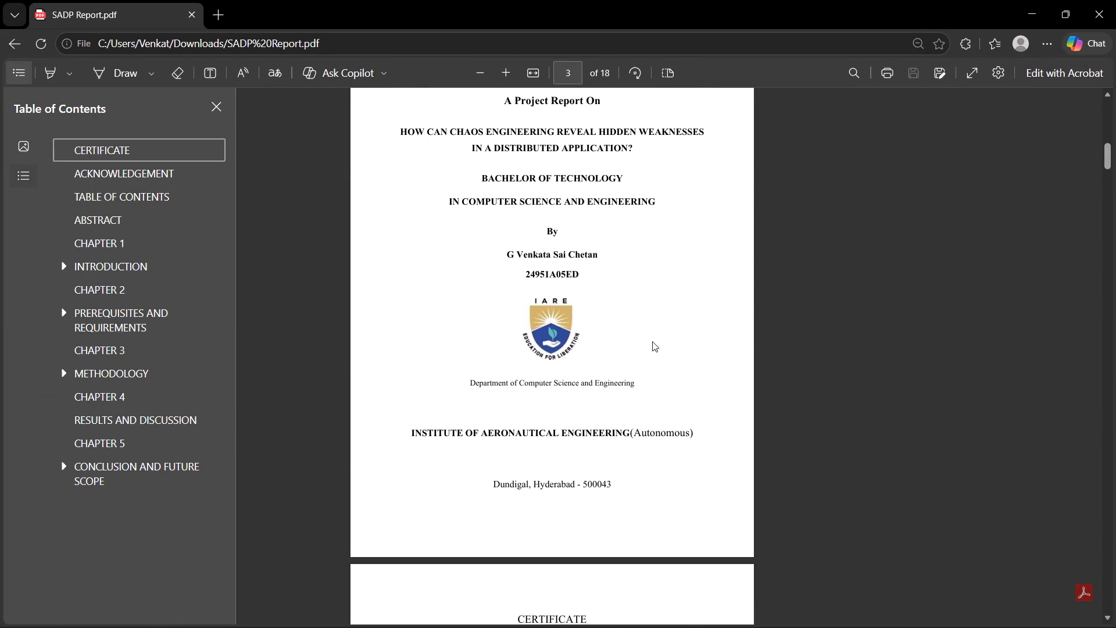
scroll(652, 341, up, 1)
scroll(652, 341, down, 4)
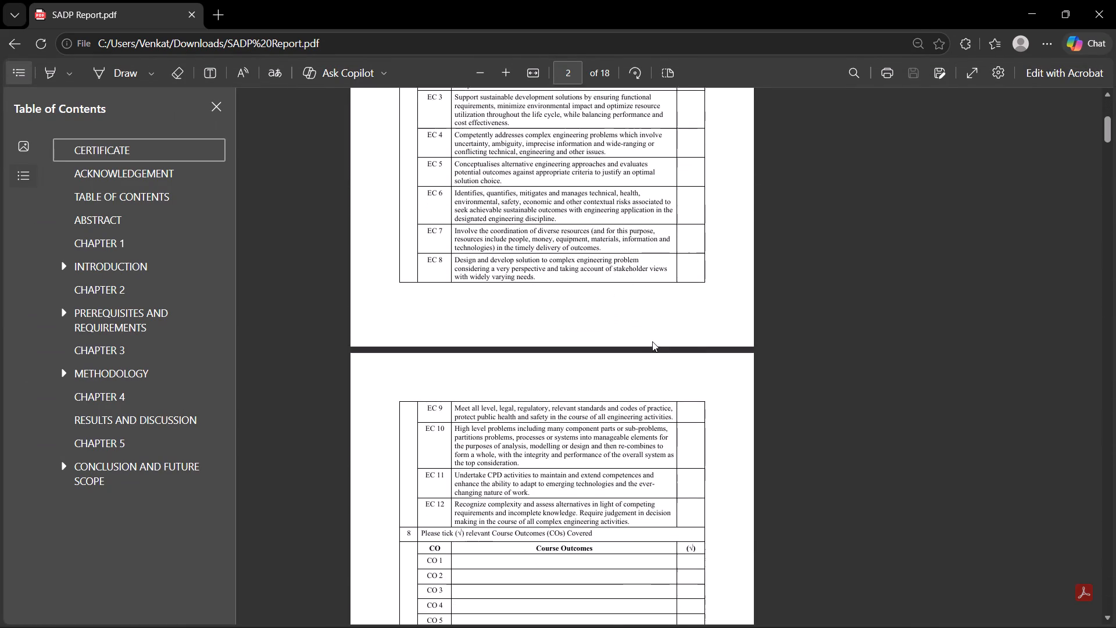
scroll(652, 341, down, 4)
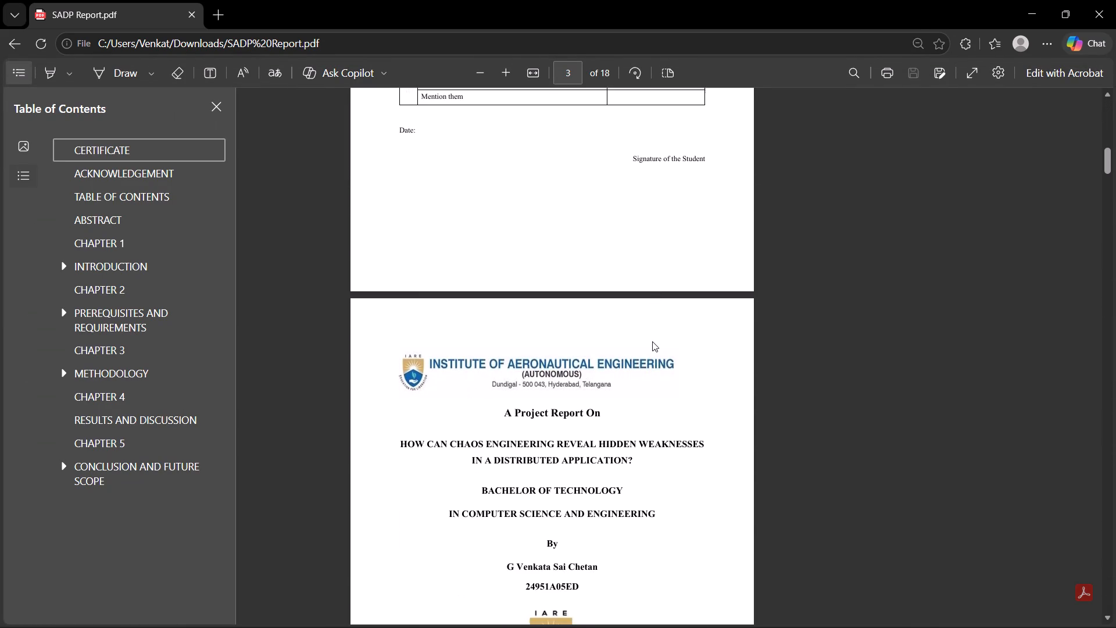
scroll(652, 341, down, 1)
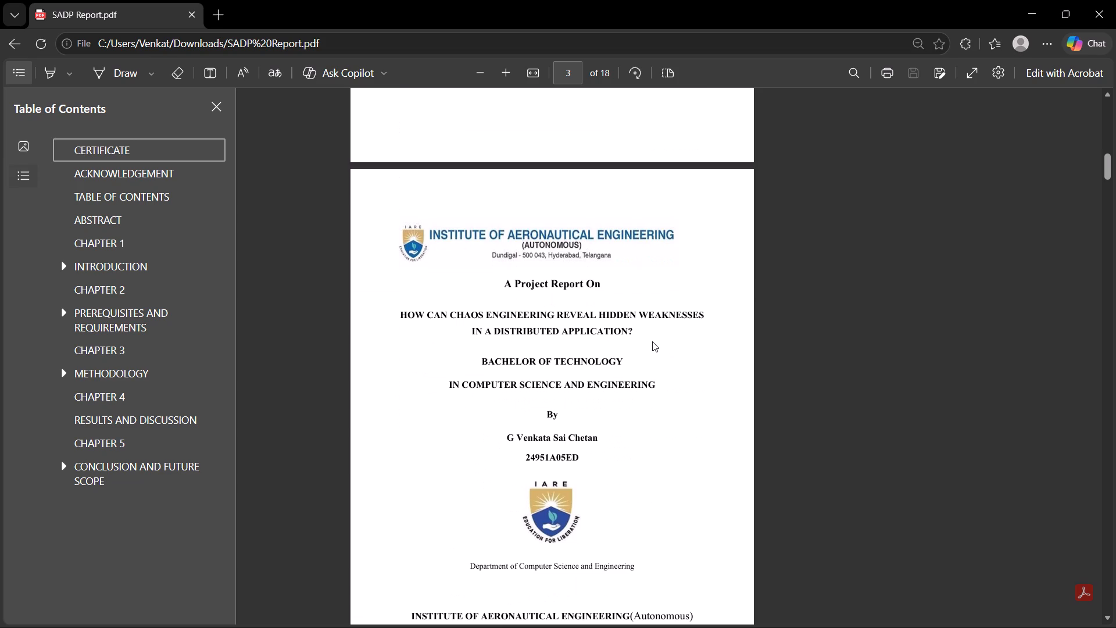
scroll(652, 341, down, 4)
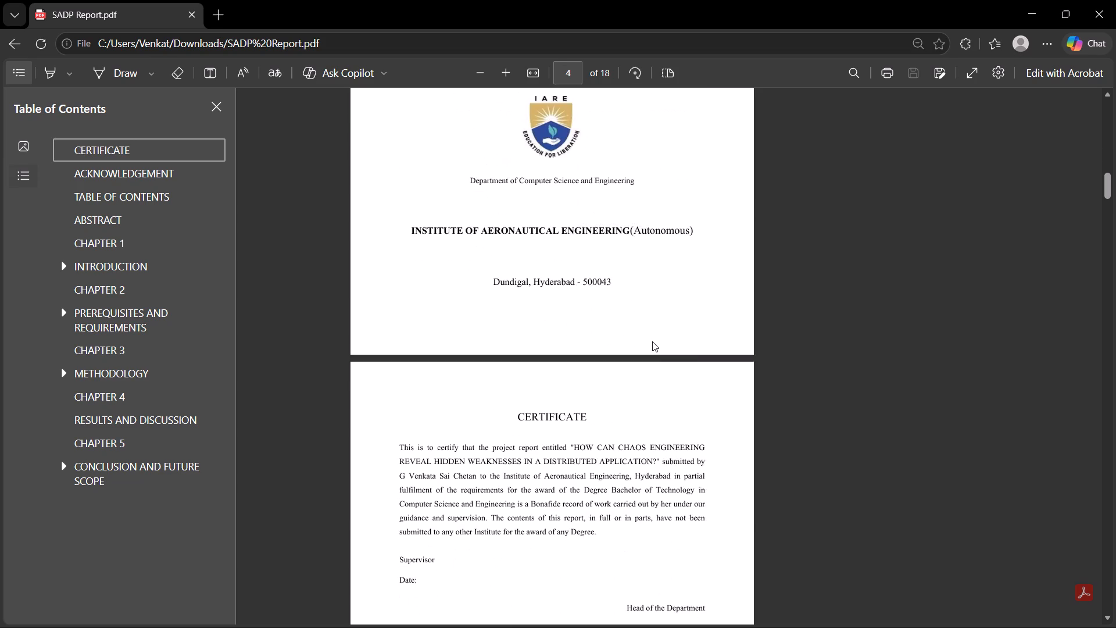
scroll(652, 341, down, 7)
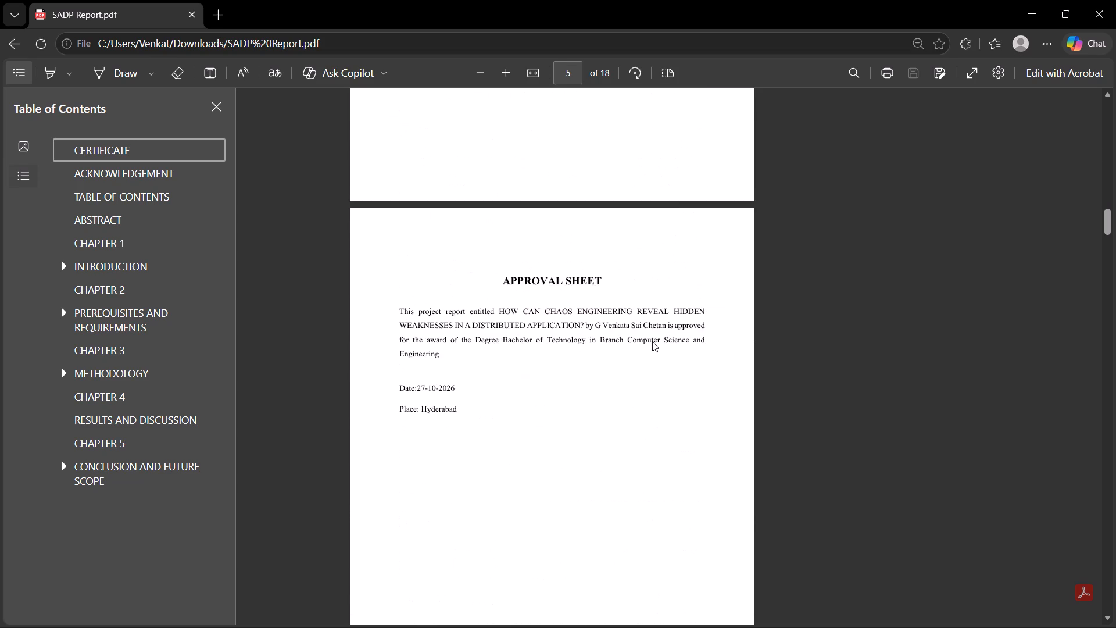
scroll(652, 341, down, 5)
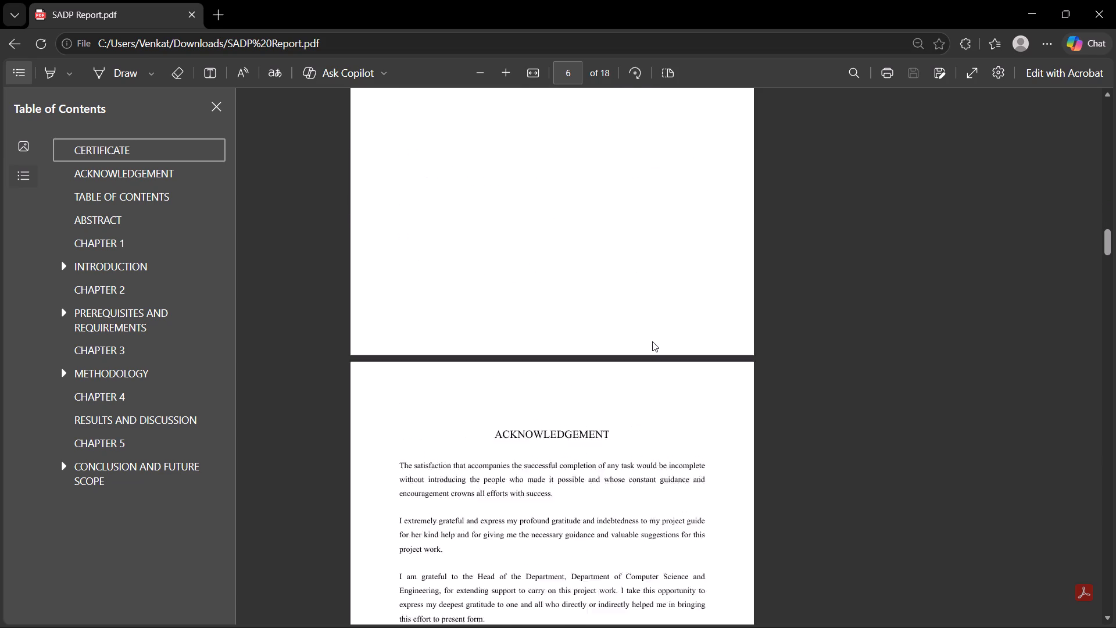
scroll(652, 341, down, 7)
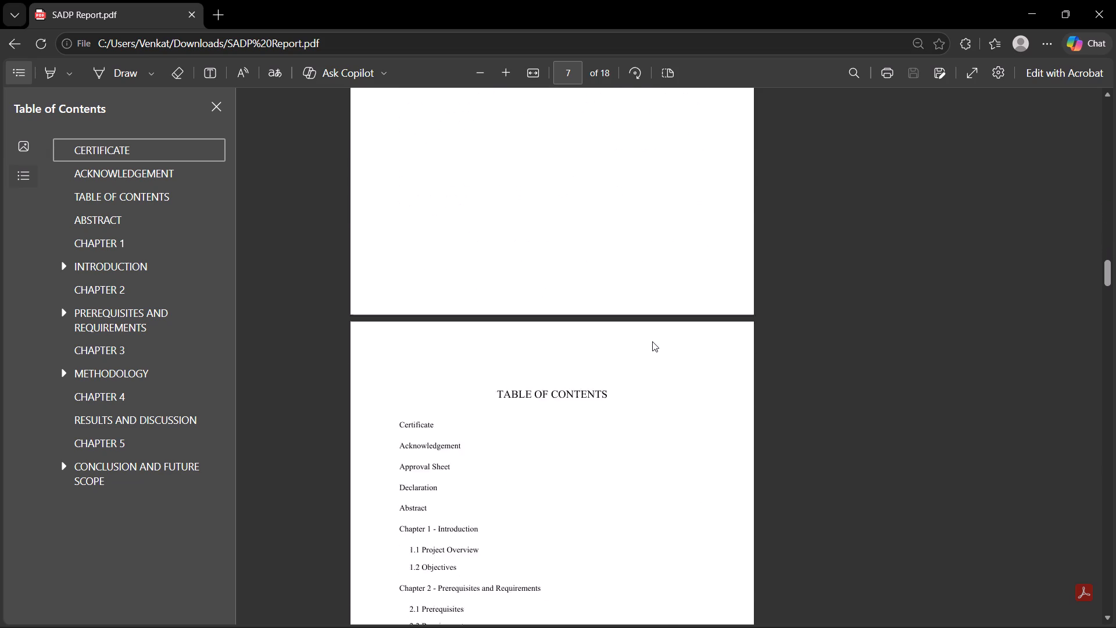
scroll(652, 341, down, 7)
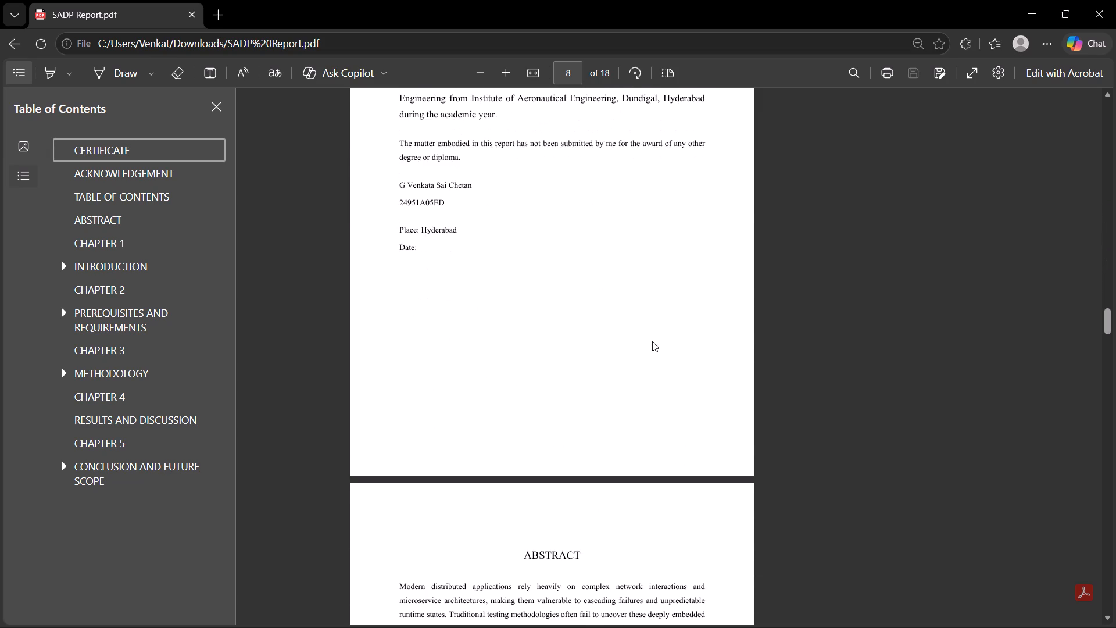
scroll(652, 341, down, 5)
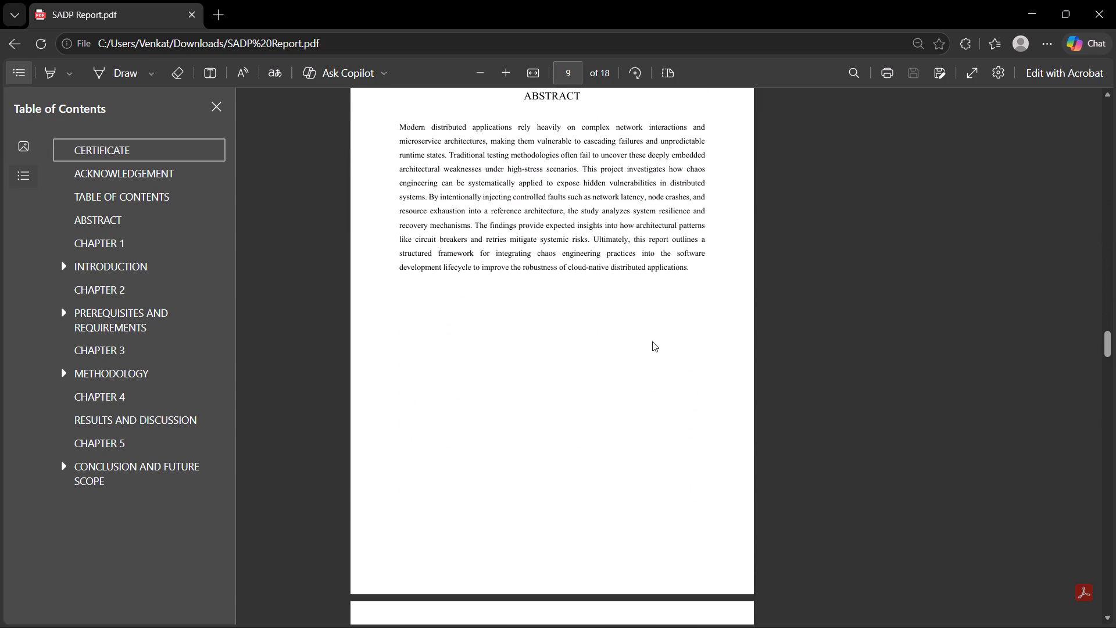
scroll(652, 341, down, 5)
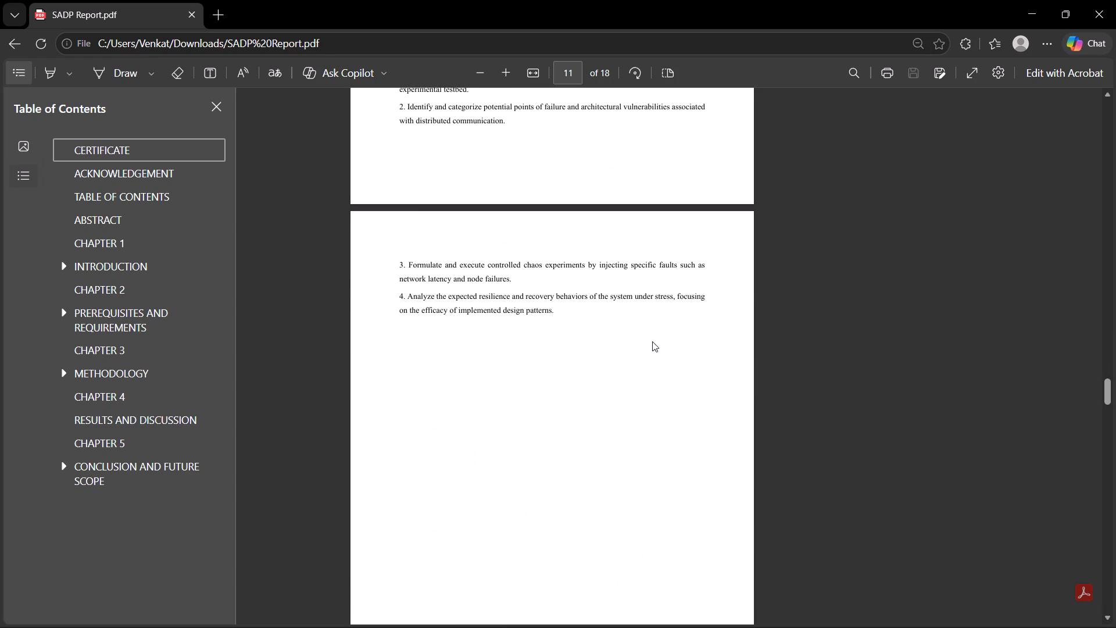
Check the PDF's chapters from the Introduction through to the References, and close the PDF.
scroll(652, 341, up, 4)
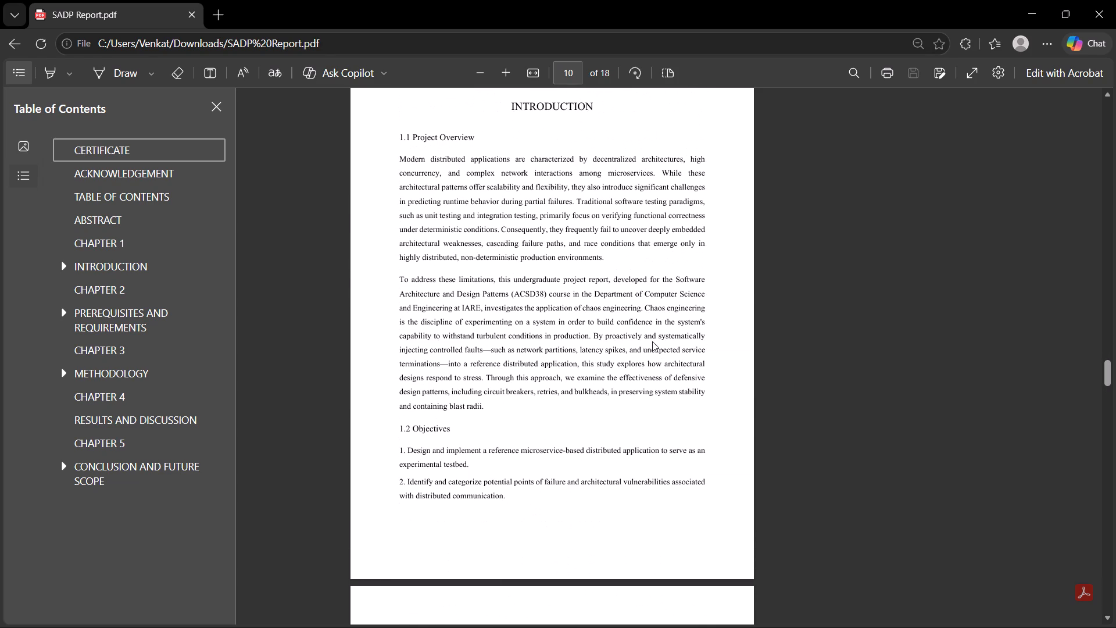
scroll(652, 341, up, 2)
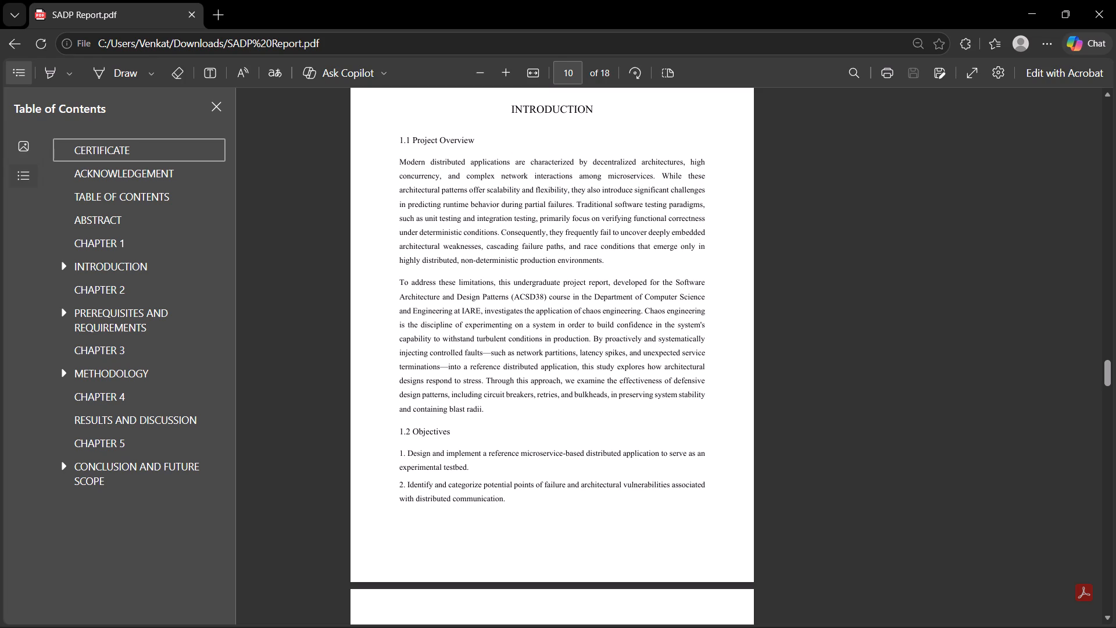
scroll(652, 343, down, 8)
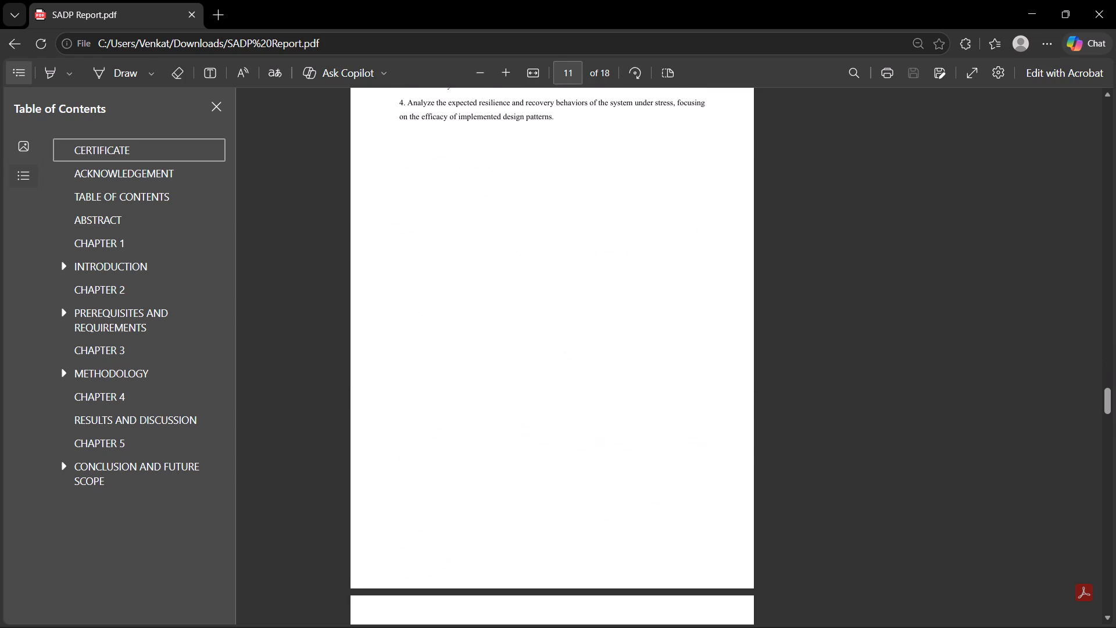
scroll(652, 343, down, 10)
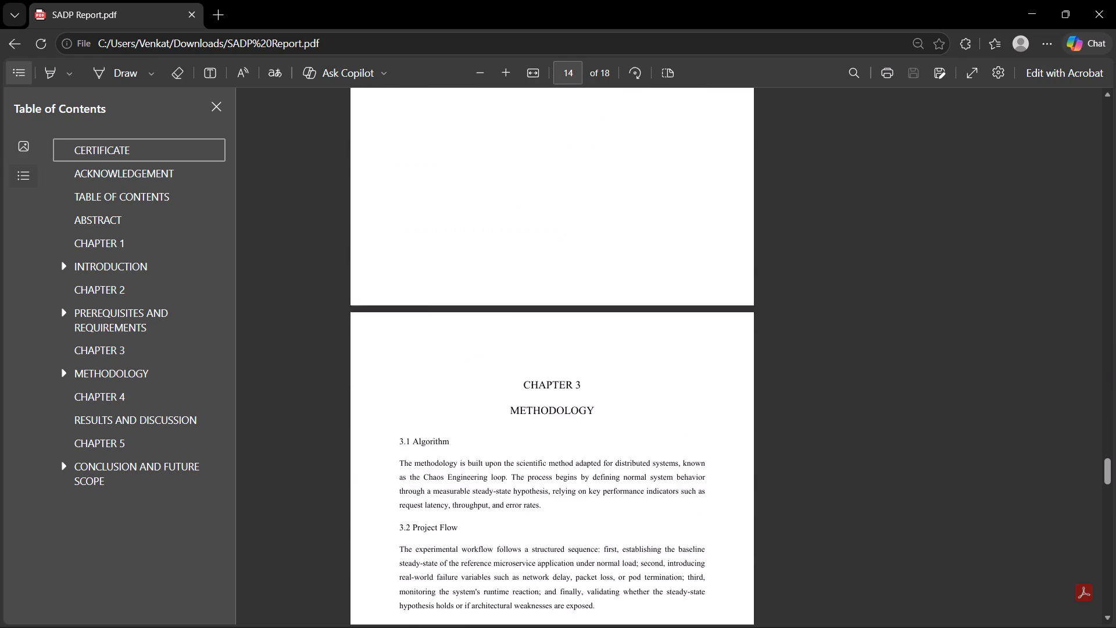
scroll(652, 343, down, 10)
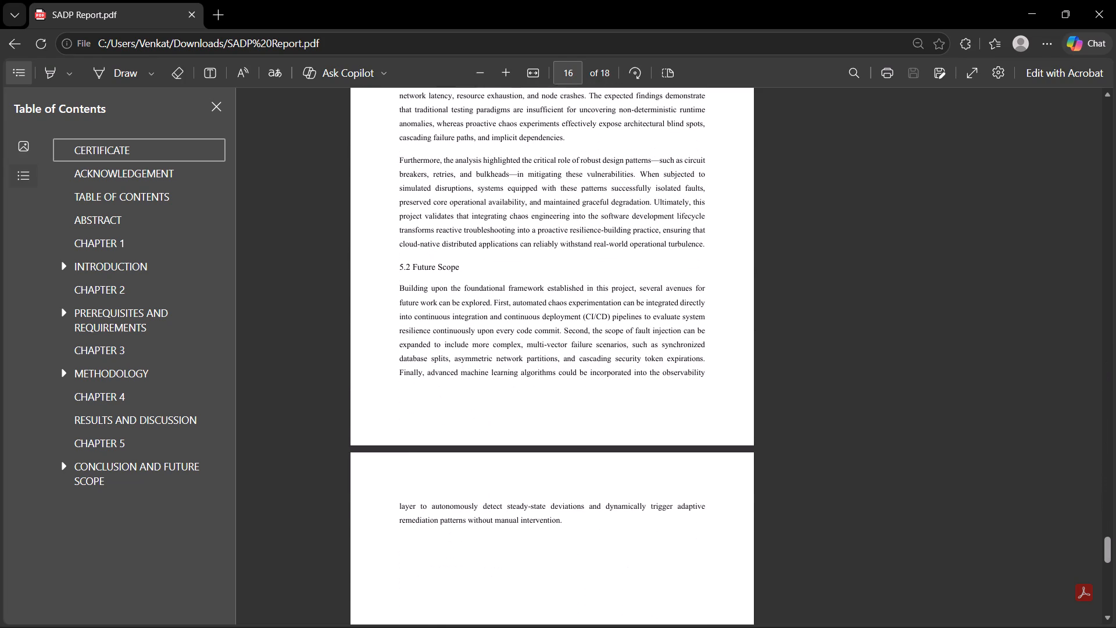
scroll(652, 343, down, 10)
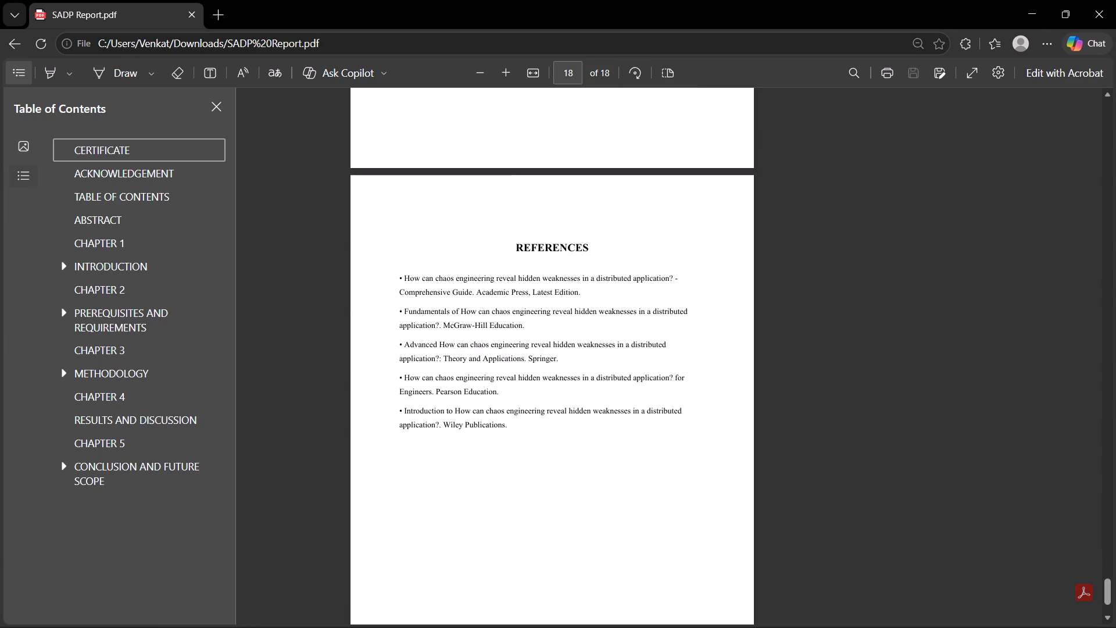
scroll(652, 343, down, 3)
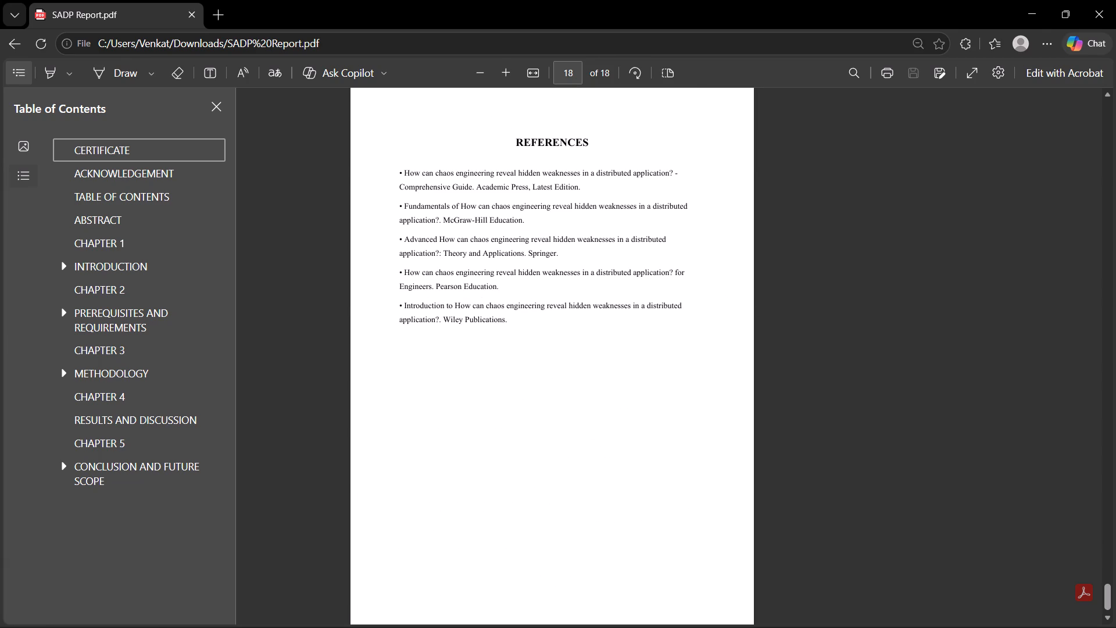
click(1115, 24)
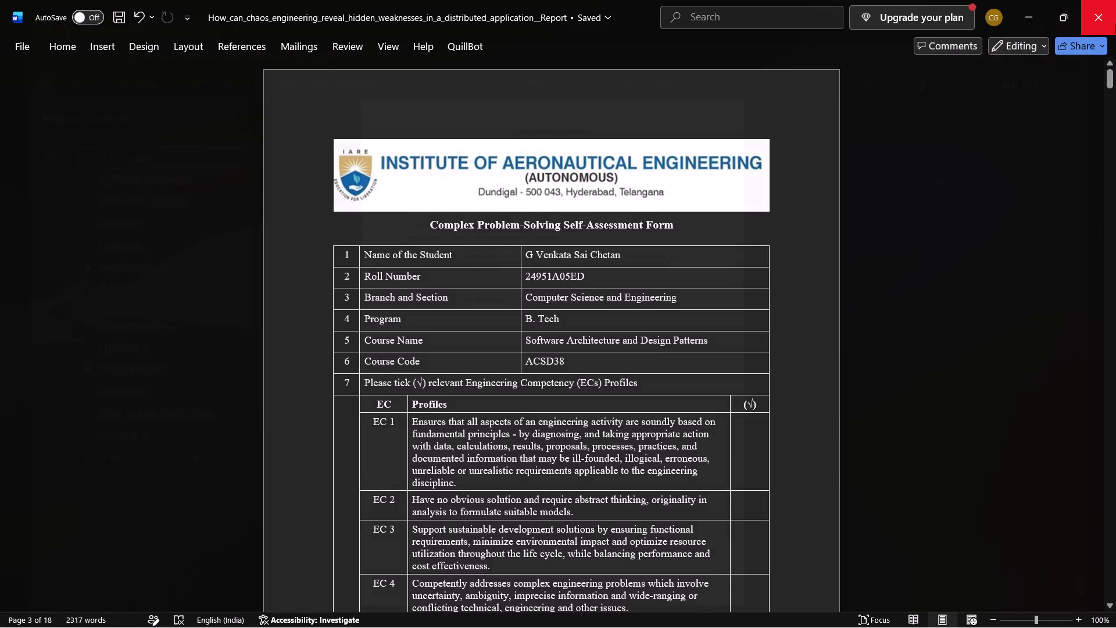
In the second Project Overview paragraph, delete "undergraduate" and the wording from "report, developed for" through "at IARE,", and save the report.
scroll(763, 390, down, 12)
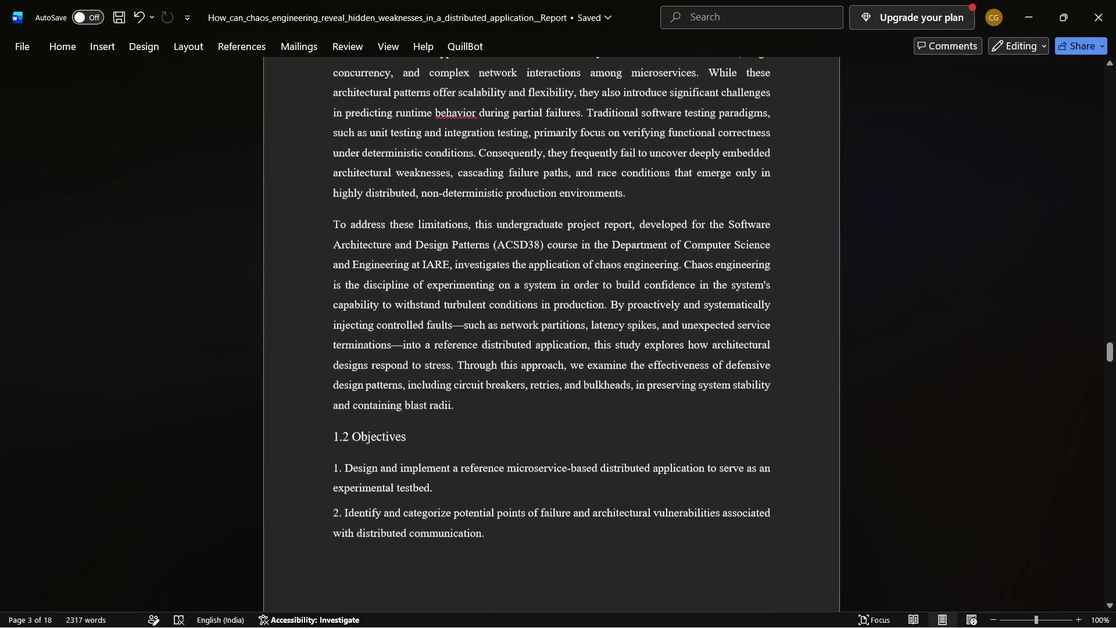
scroll(763, 390, down, 14)
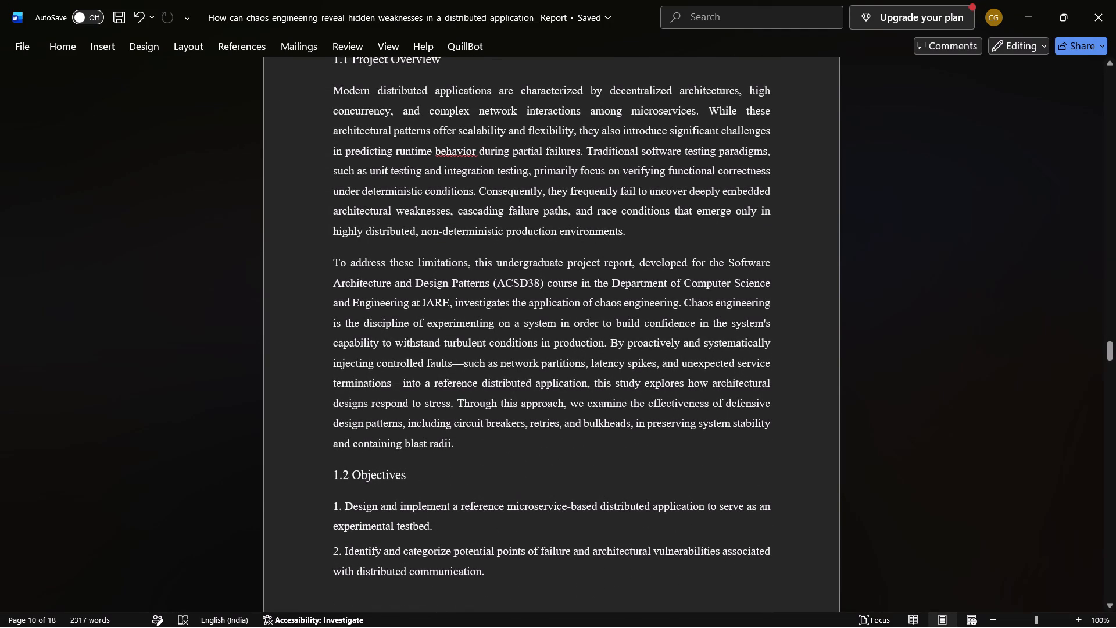
drag(496, 263, 561, 267)
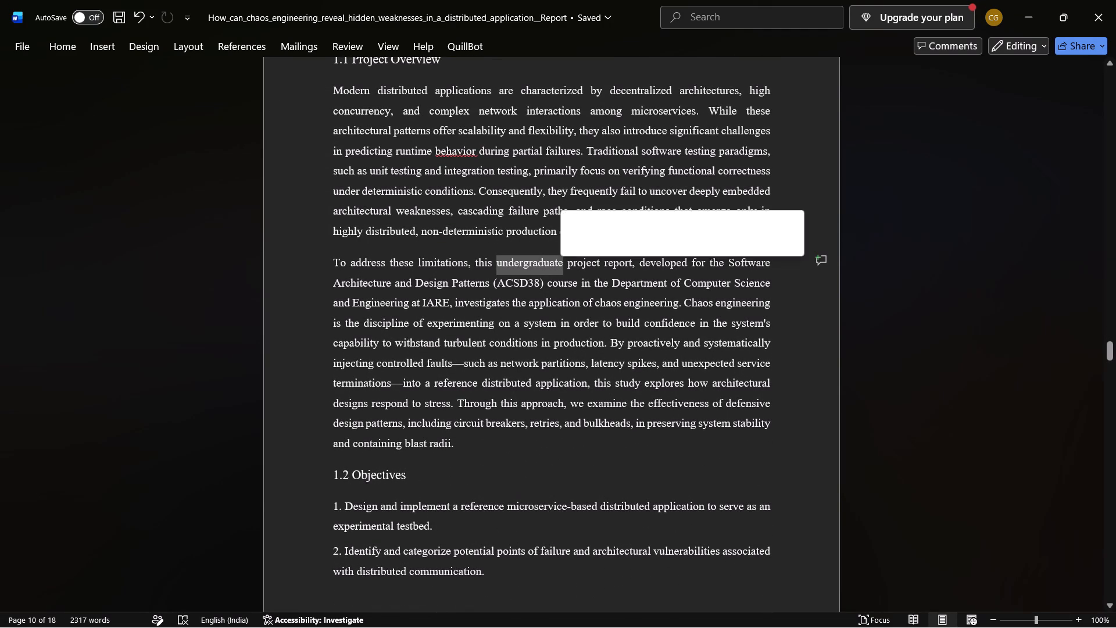
key(BackSpace)
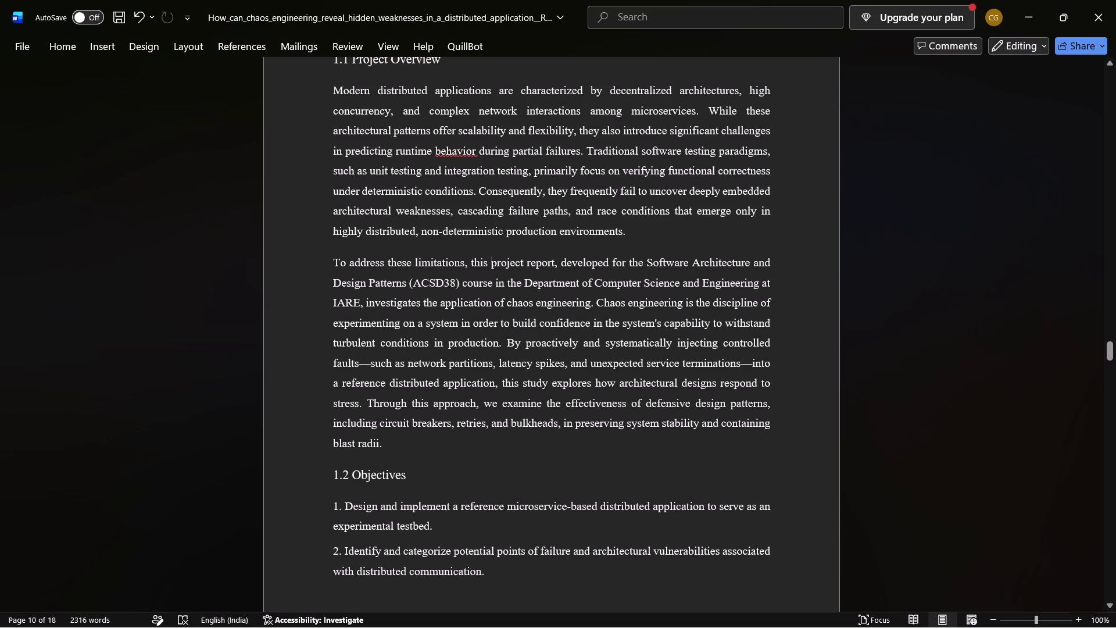
drag(526, 262, 387, 306)
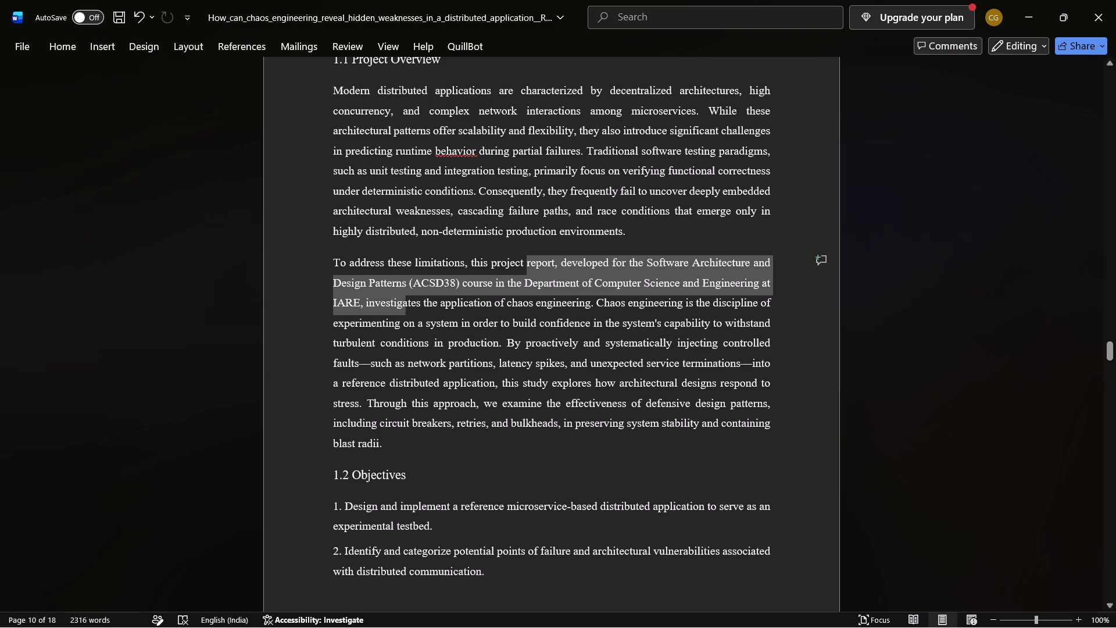
drag(387, 306, 365, 304)
key(BackSpace)
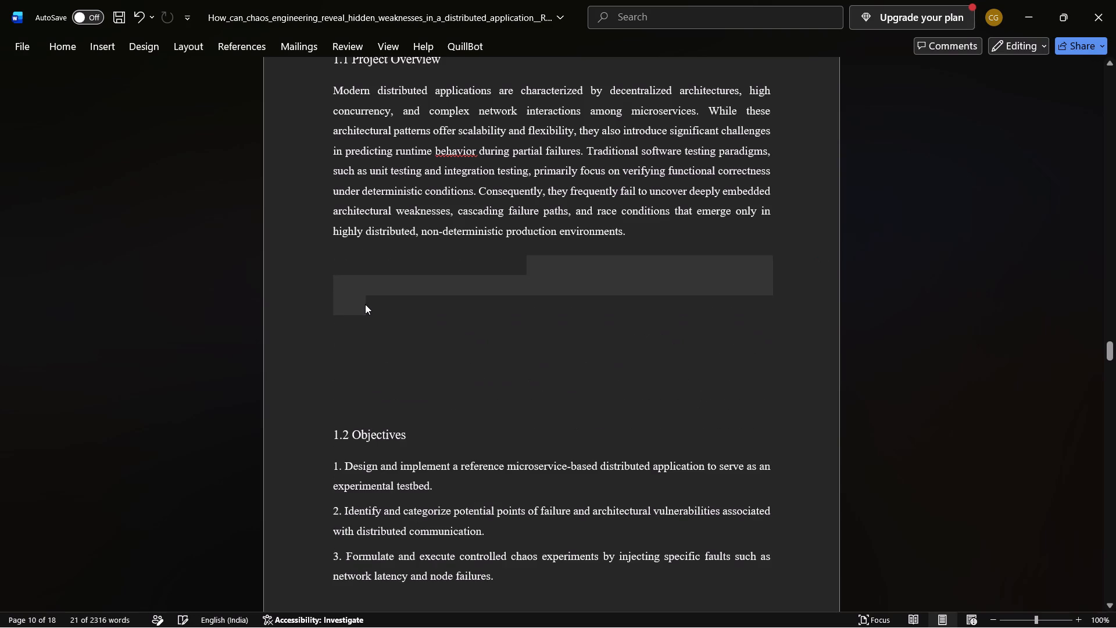
key(ctrl+s)
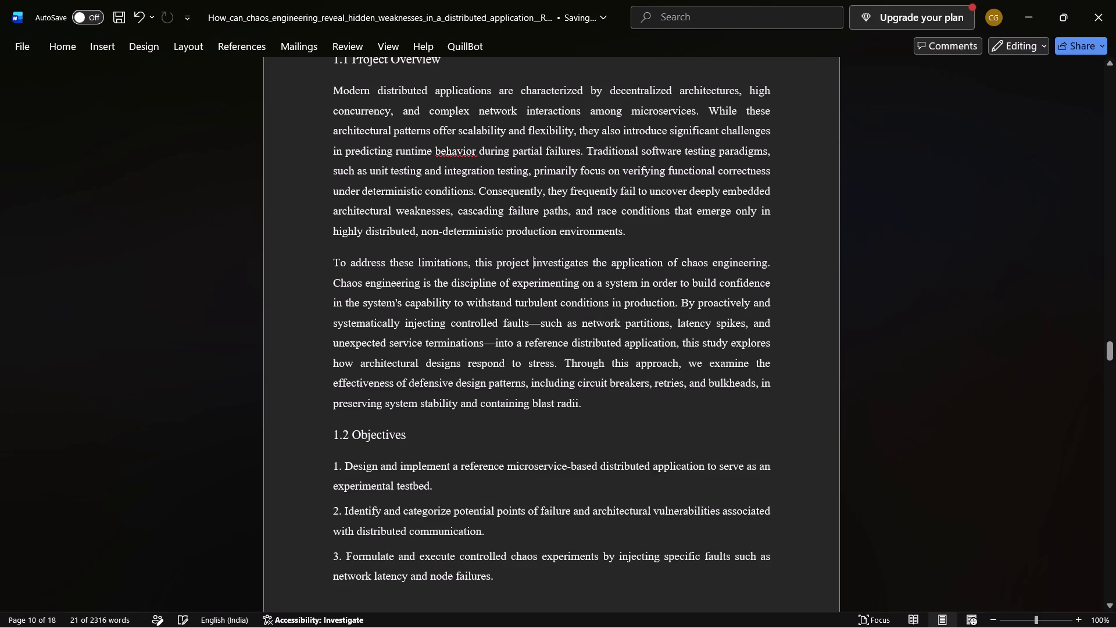
Save a copy of the edited report as a PDF in Downloads, replacing the existing SADP Report file.
click(19, 52)
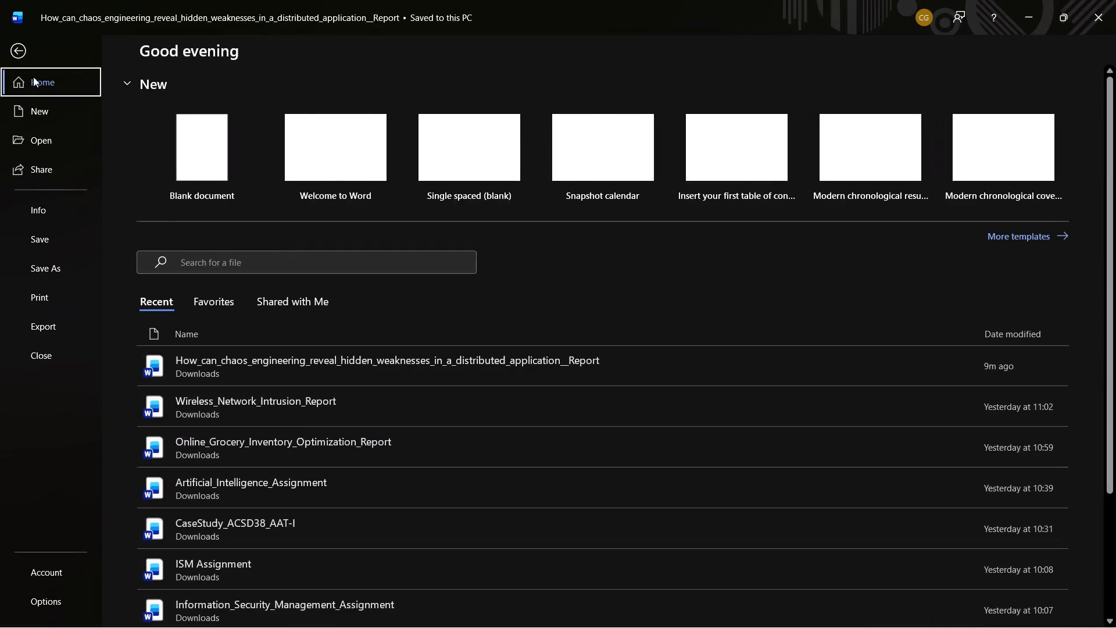
click(71, 277)
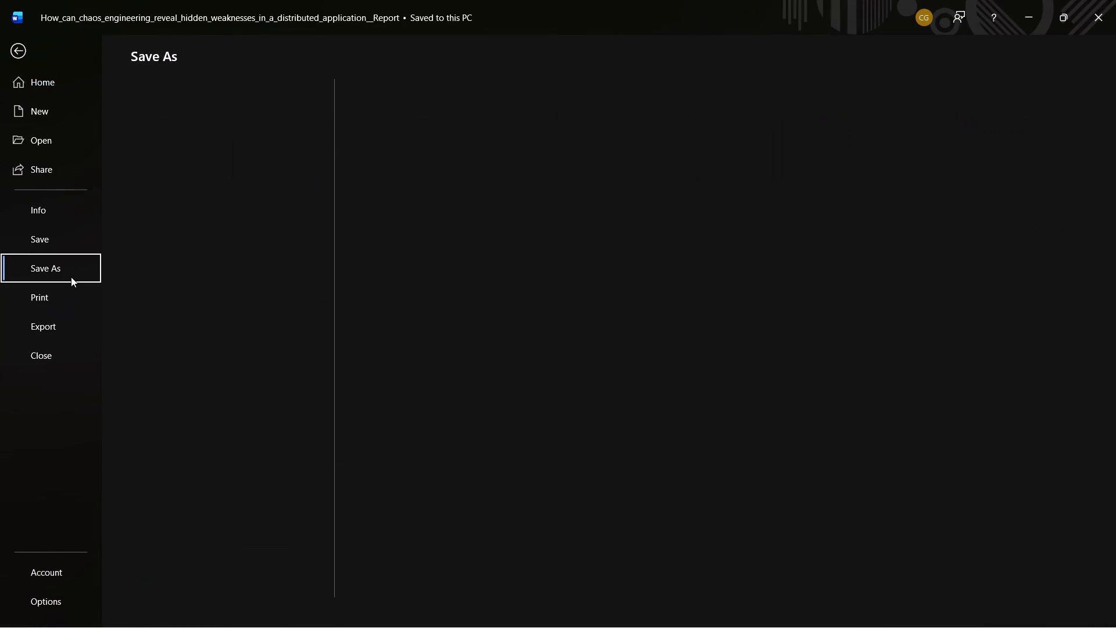
click(493, 154)
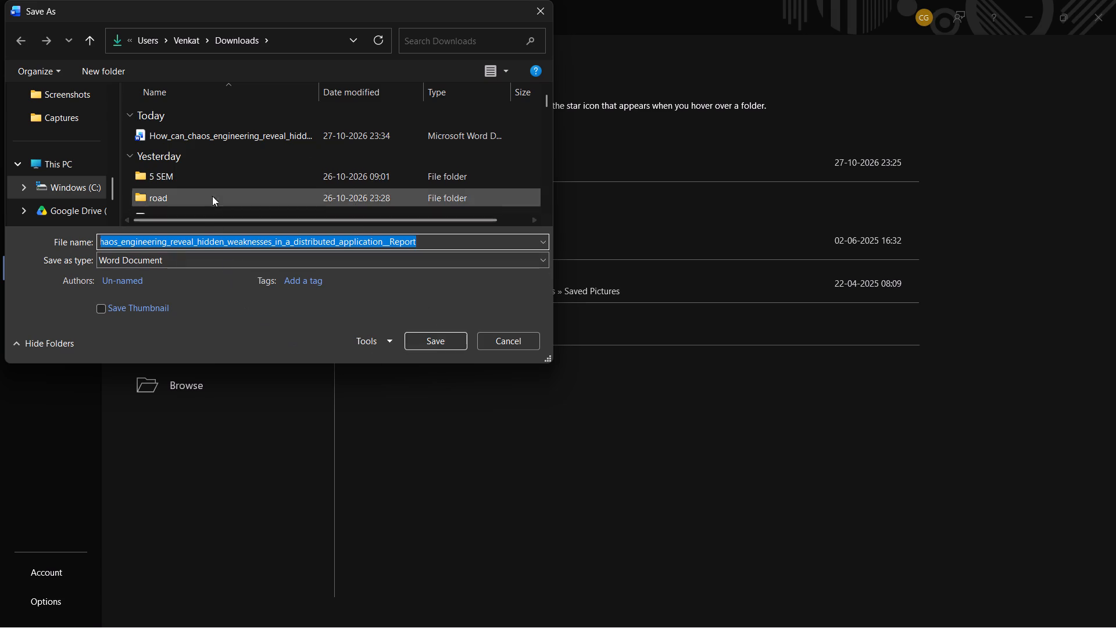
click(205, 265)
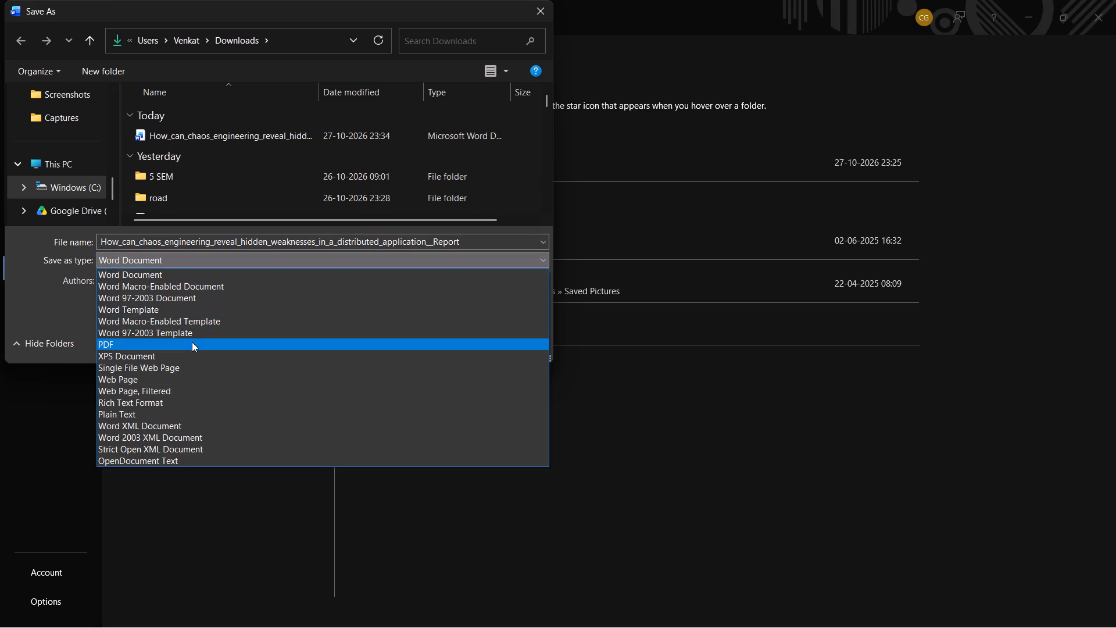
click(192, 342)
double_click(322, 130)
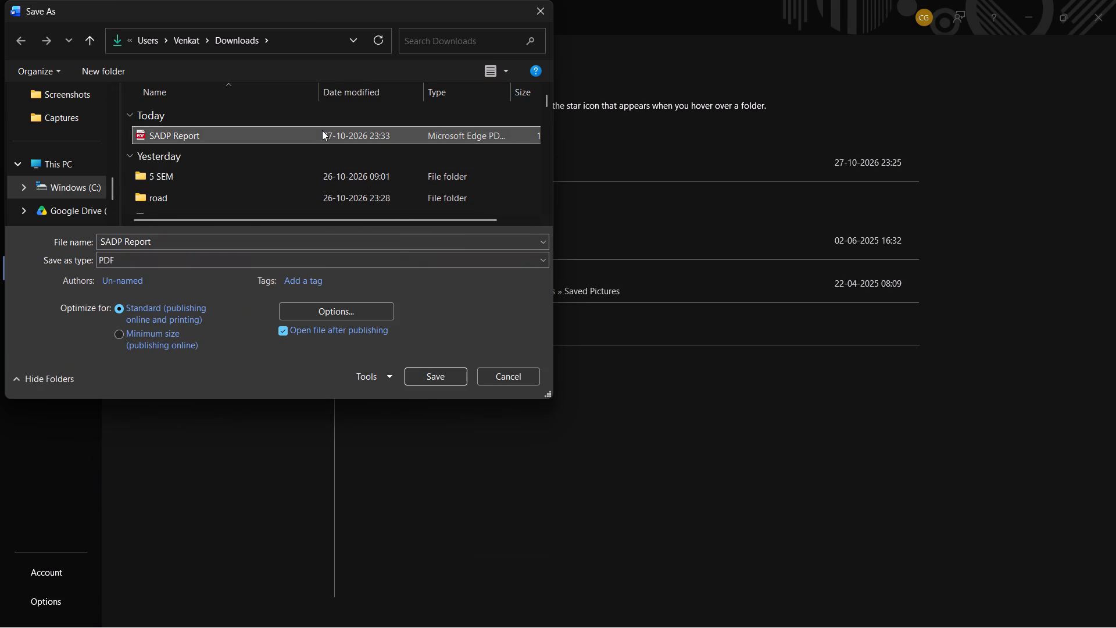
click(306, 240)
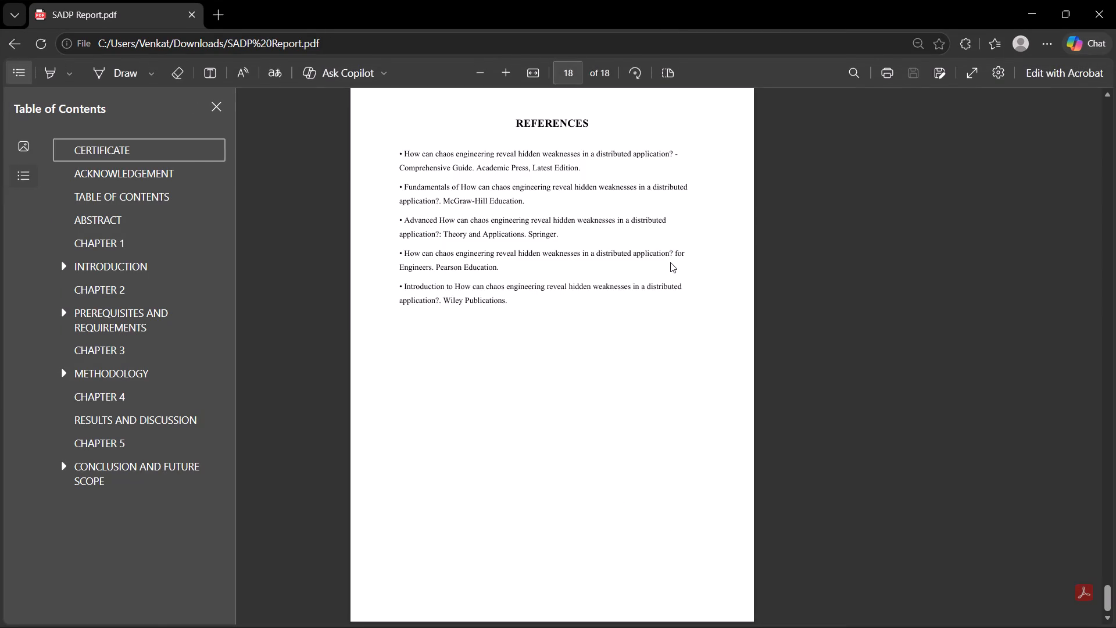
Check the SADP Report PDF's Introduction and conclusion chapters, self-assessment form, title page, certificate and approval sheet.
scroll(670, 262, up, 11)
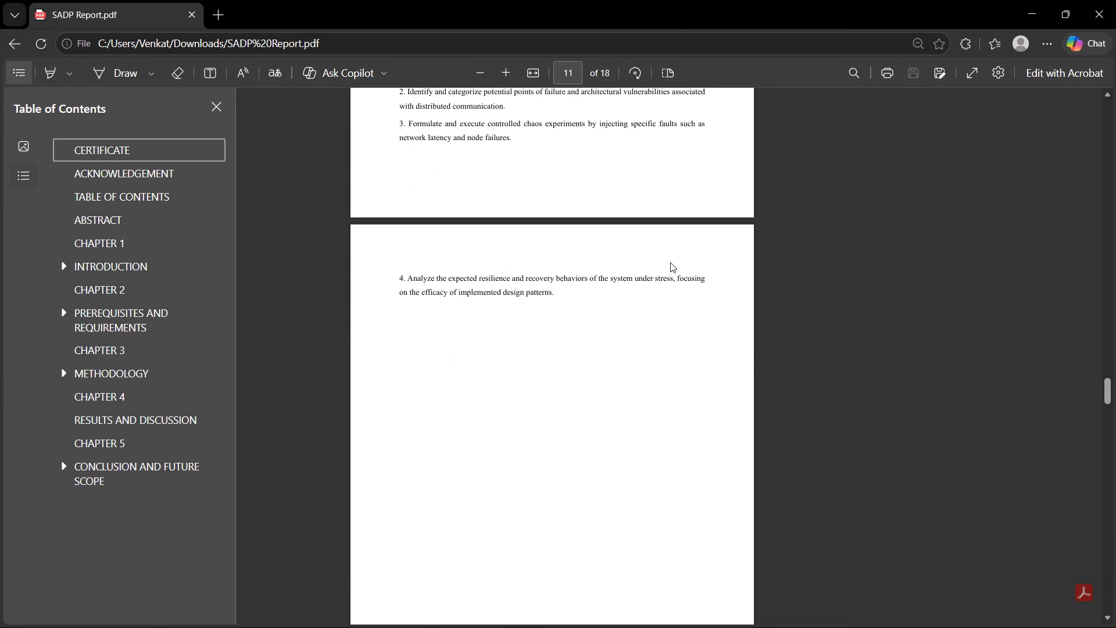
scroll(670, 262, up, 12)
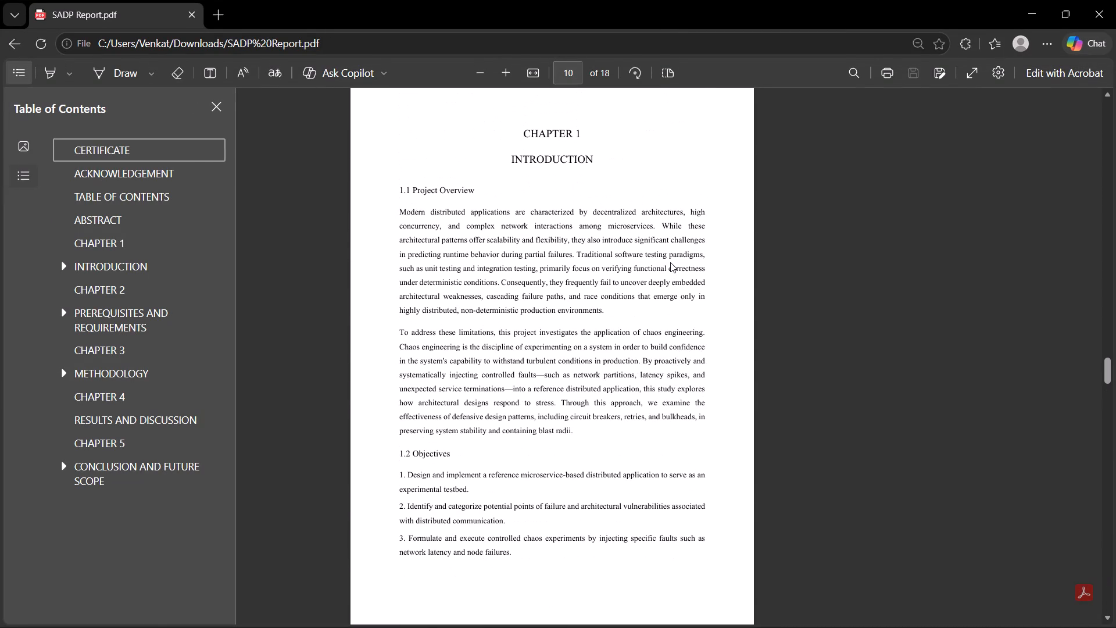
scroll(670, 262, down, 12)
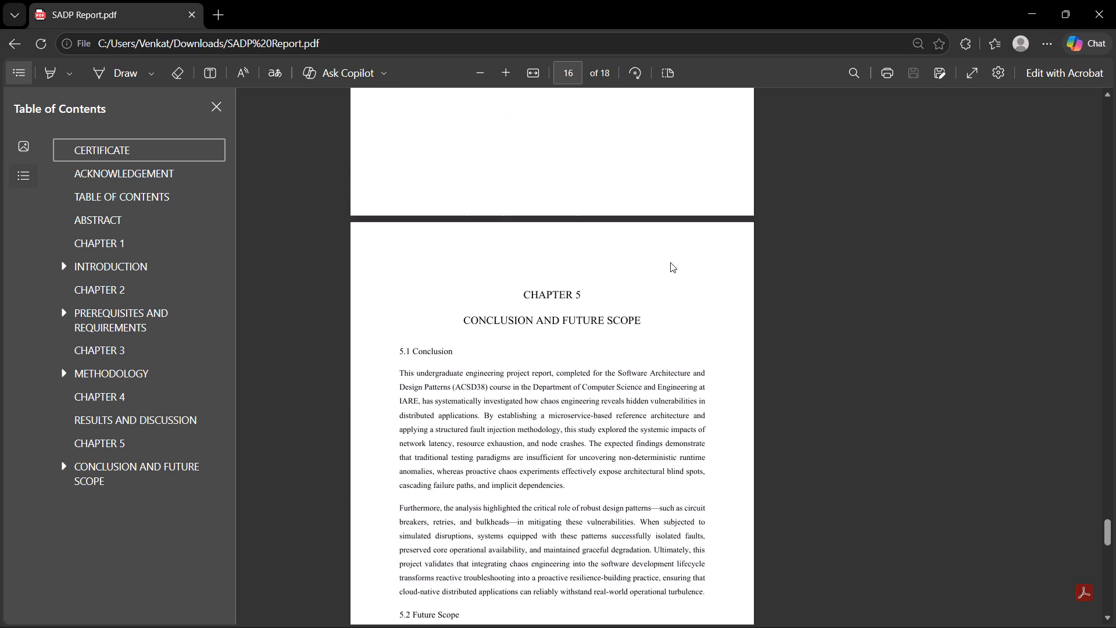
scroll(670, 262, down, 8)
scroll(670, 262, up, 20)
scroll(670, 262, up, 14)
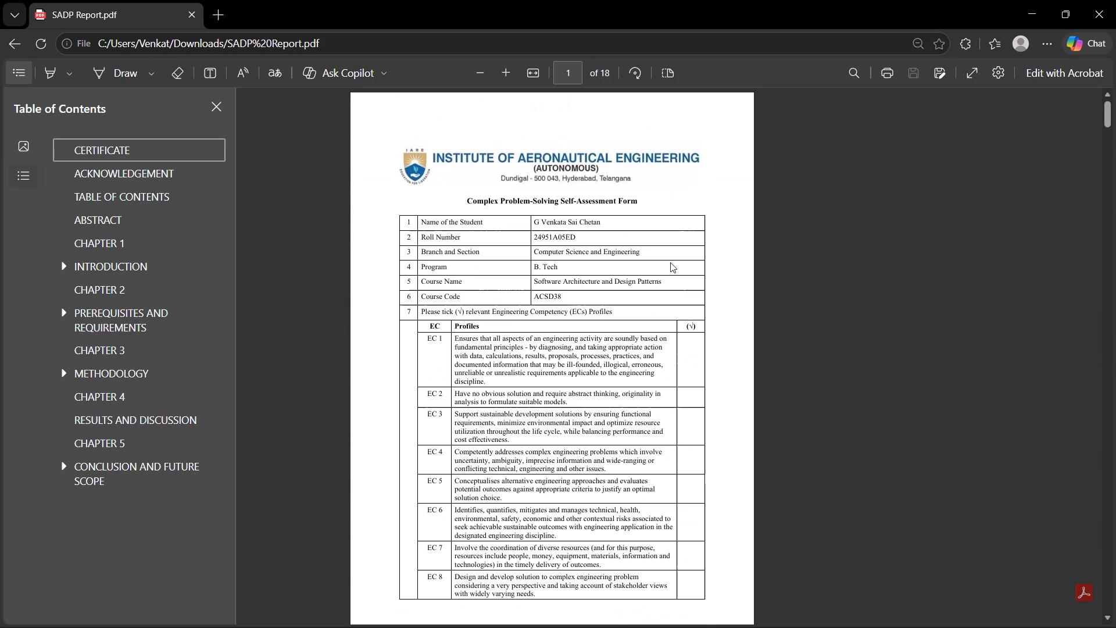
scroll(670, 262, up, 9)
scroll(670, 262, down, 9)
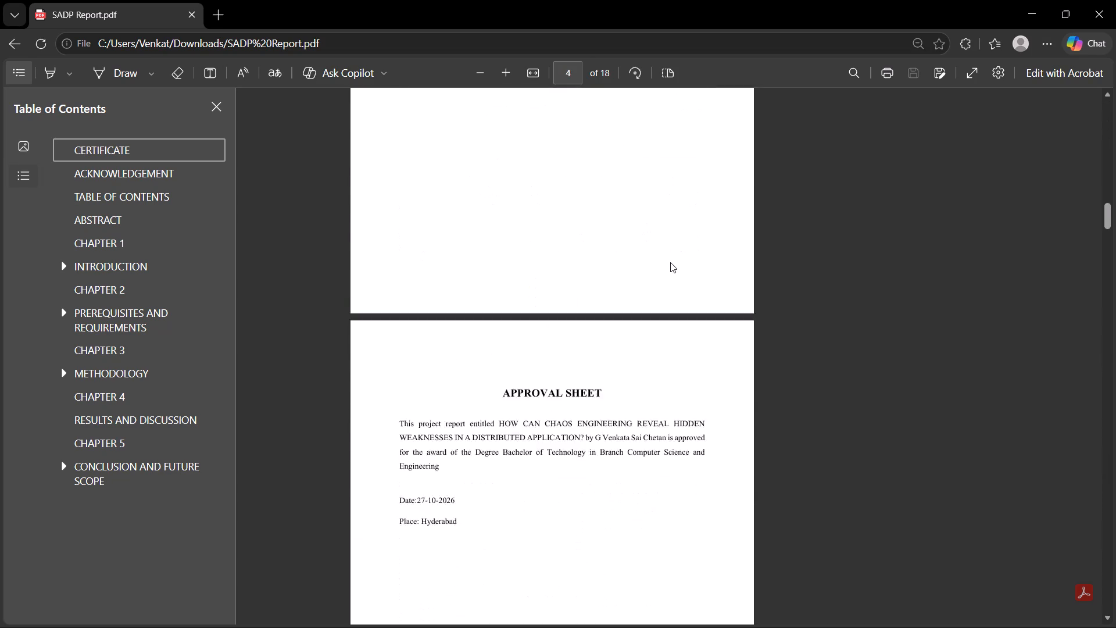
scroll(670, 262, down, 1)
scroll(670, 262, up, 8)
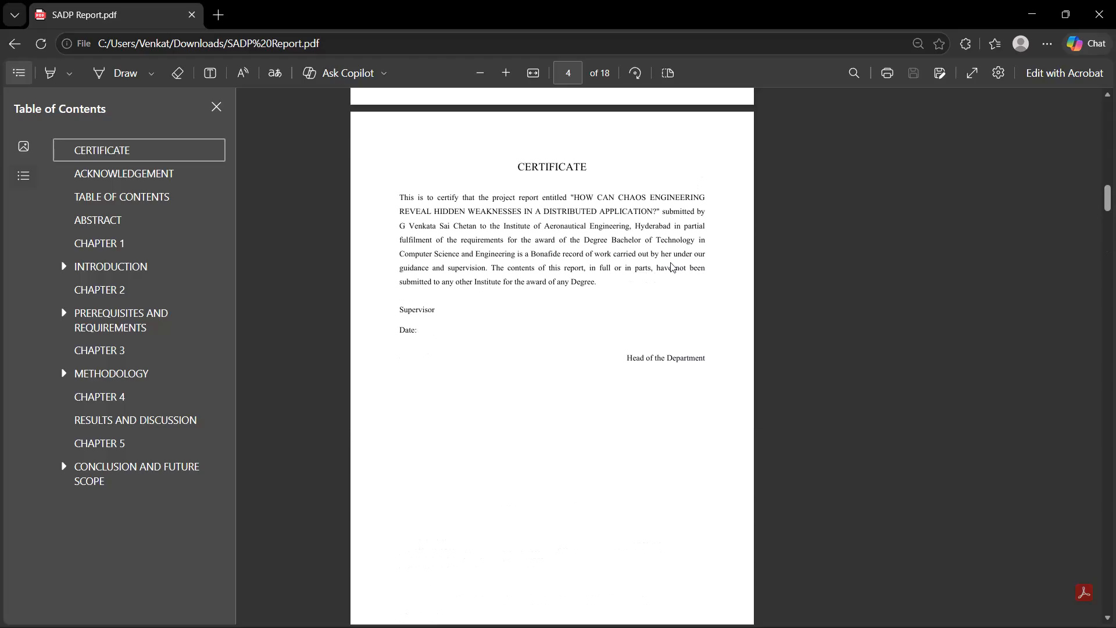
scroll(670, 262, up, 5)
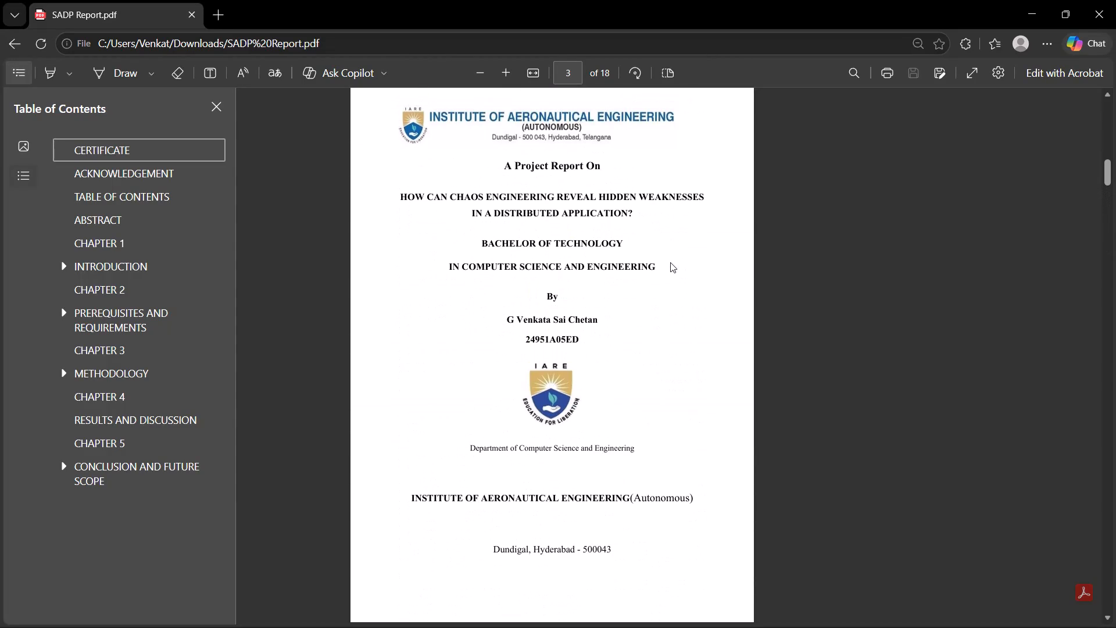
Close the SADP Report PDF and the chaos engineering report document.
click(1114, 0)
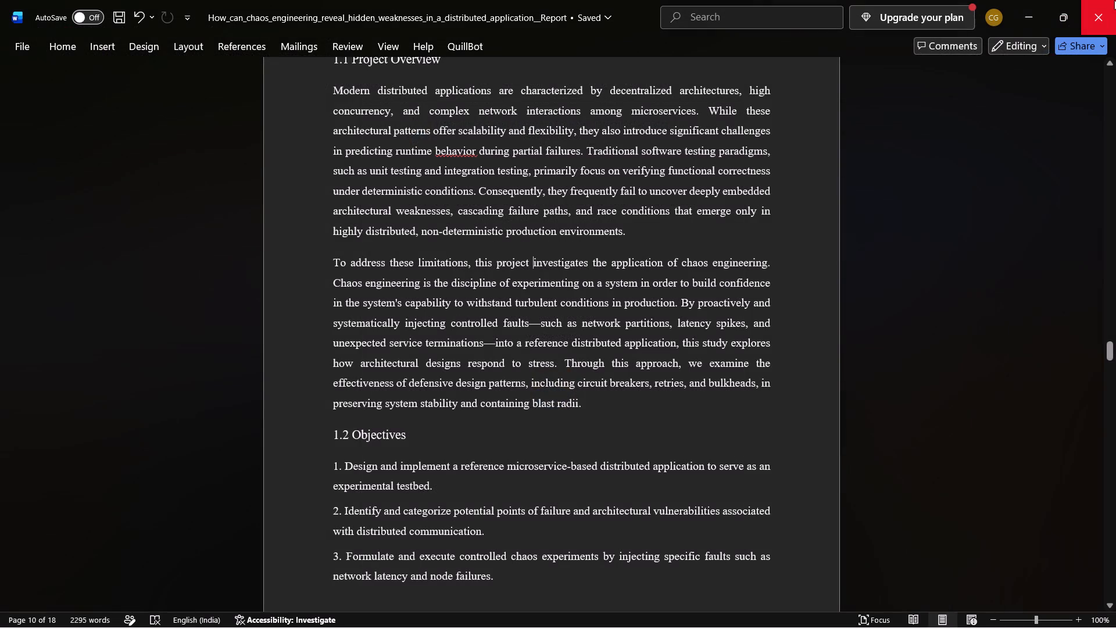
click(1114, 0)
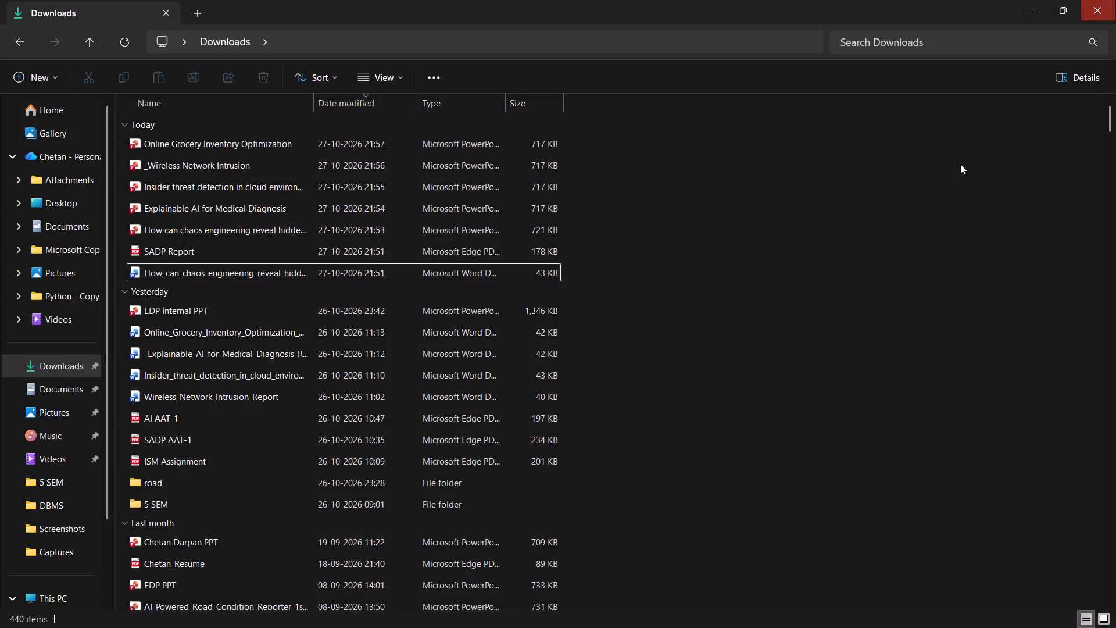
click(705, 392)
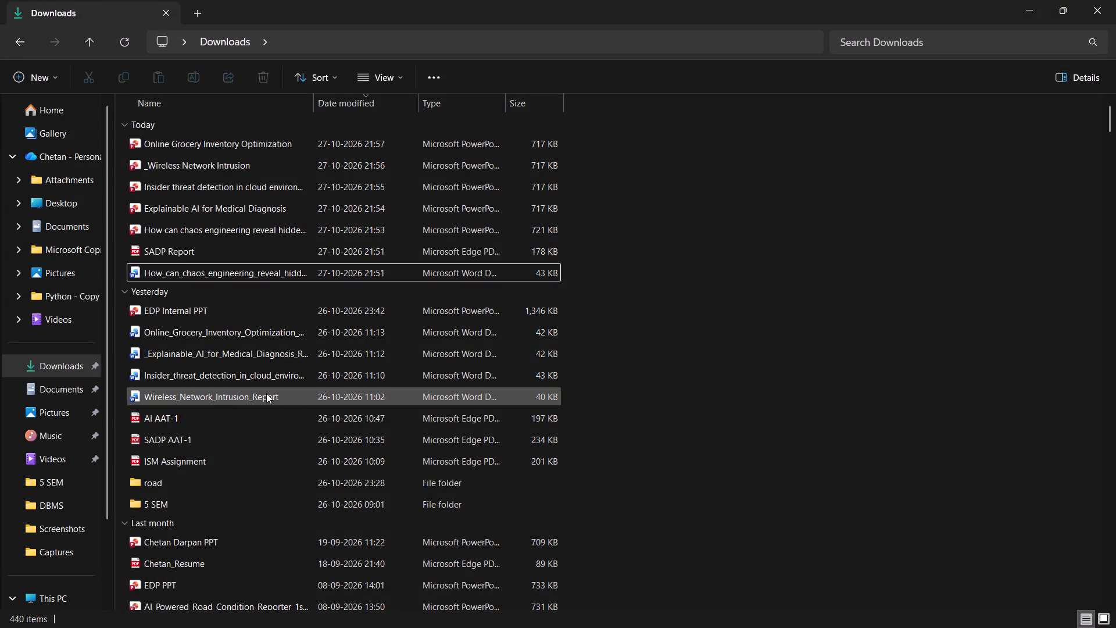
Open Wireless_Network_Intrusion_Report from Downloads, examine it from the self-assessment form through the chapters to the References, and close it.
double_click(266, 393)
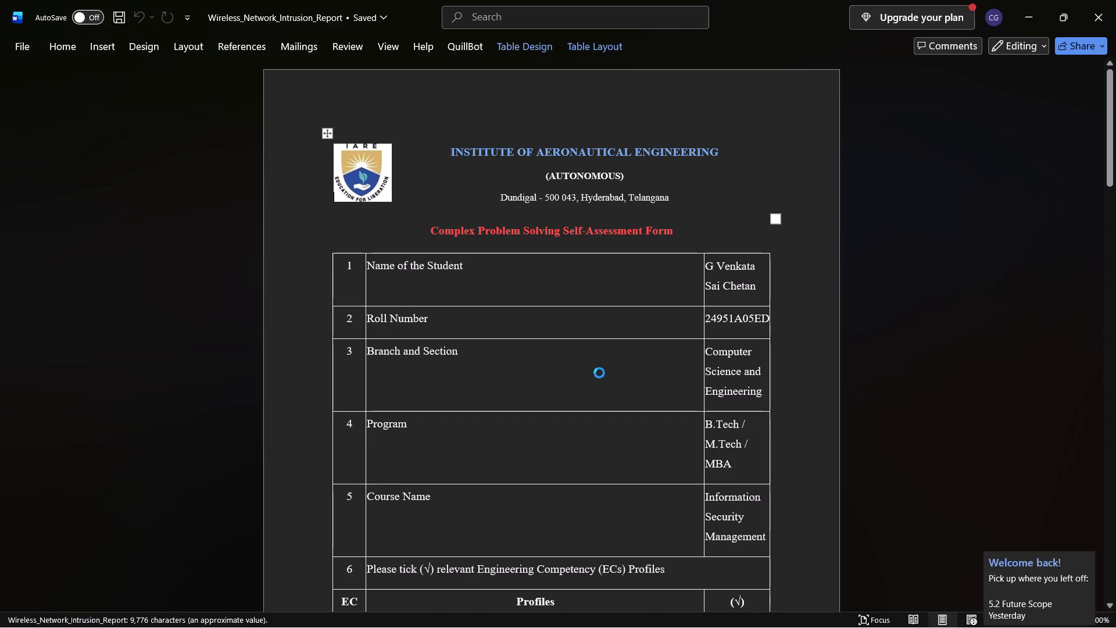
scroll(599, 373, down, 20)
scroll(599, 373, down, 2)
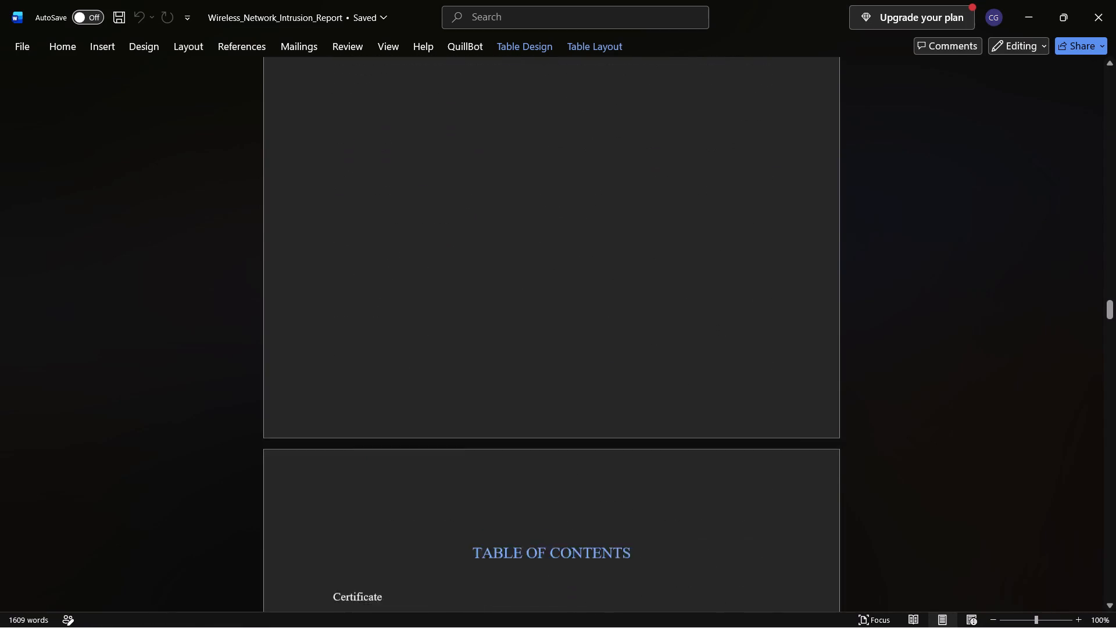
scroll(599, 373, down, 6)
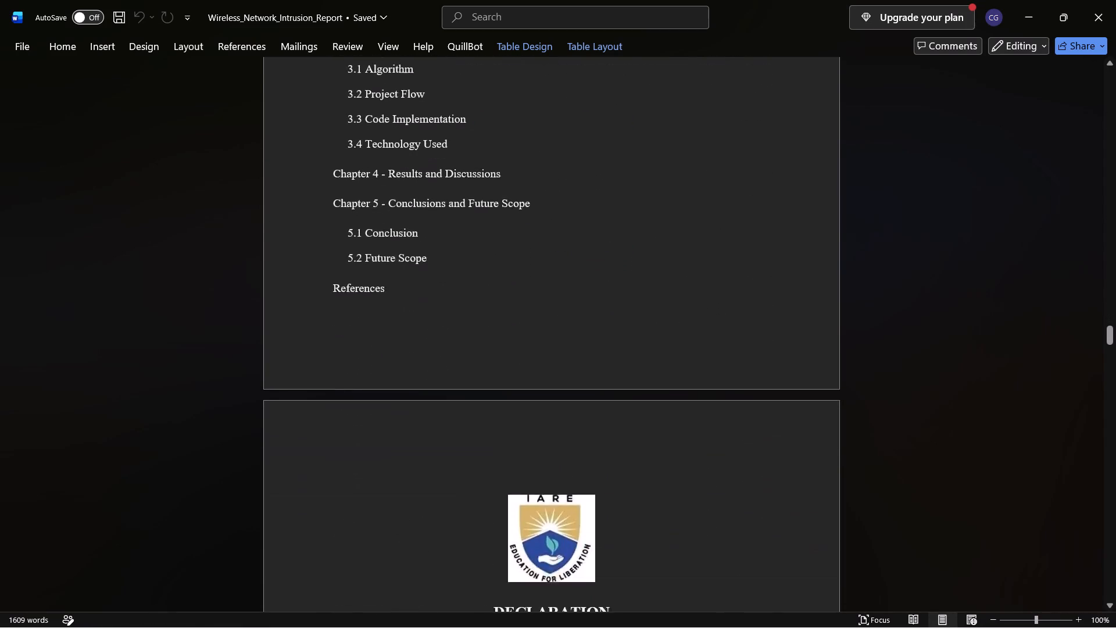
scroll(599, 373, down, 6)
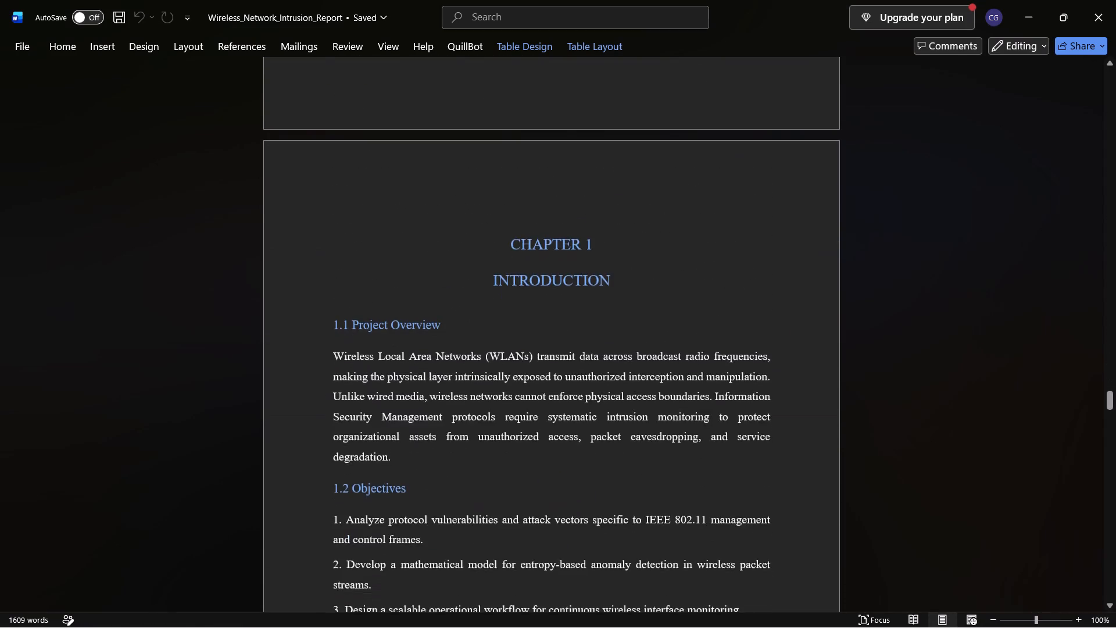
scroll(599, 373, down, 11)
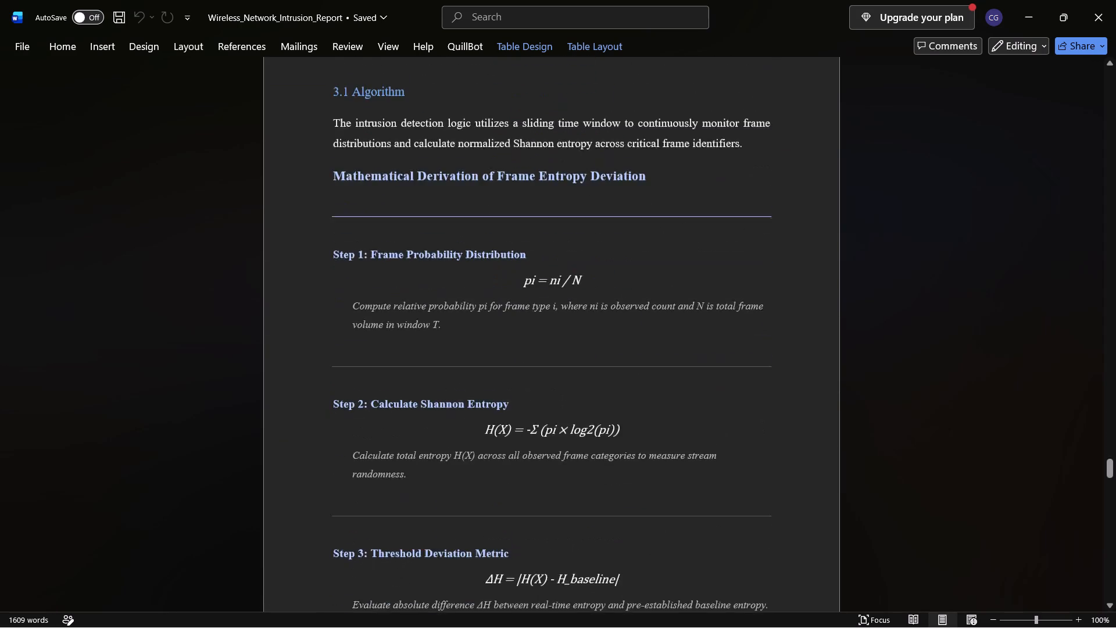
scroll(599, 373, down, 12)
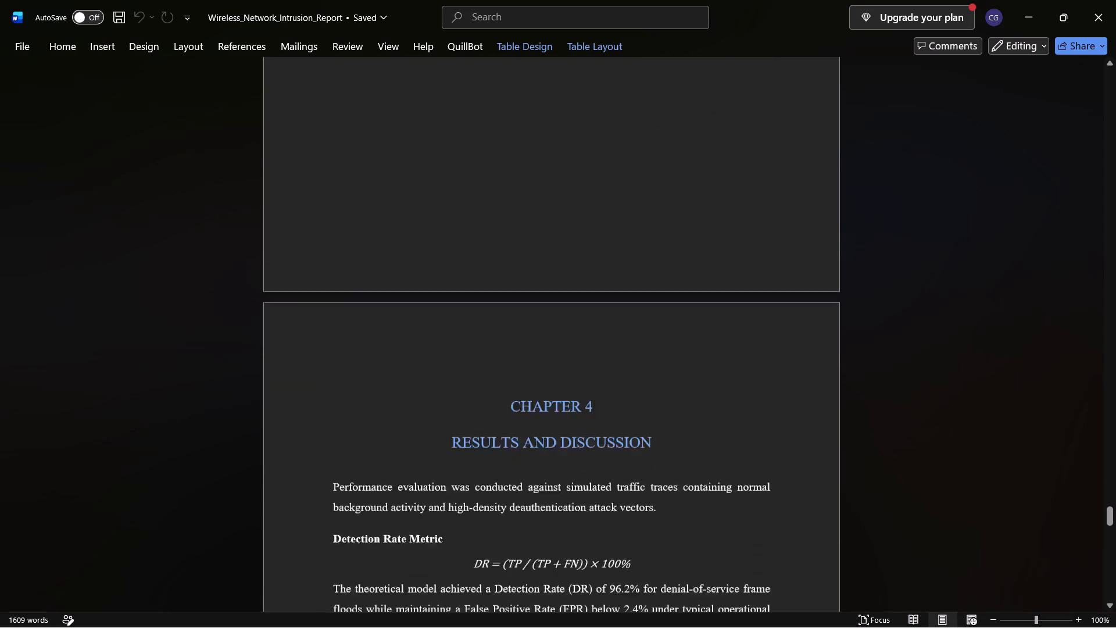
scroll(599, 373, down, 12)
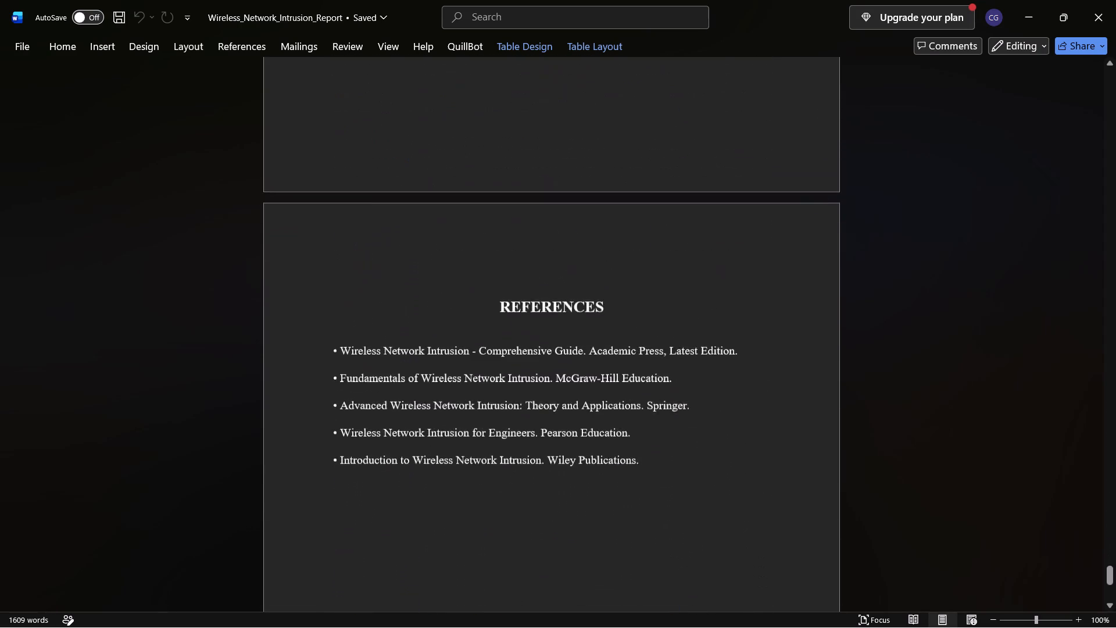
scroll(599, 373, down, 5)
click(1115, 0)
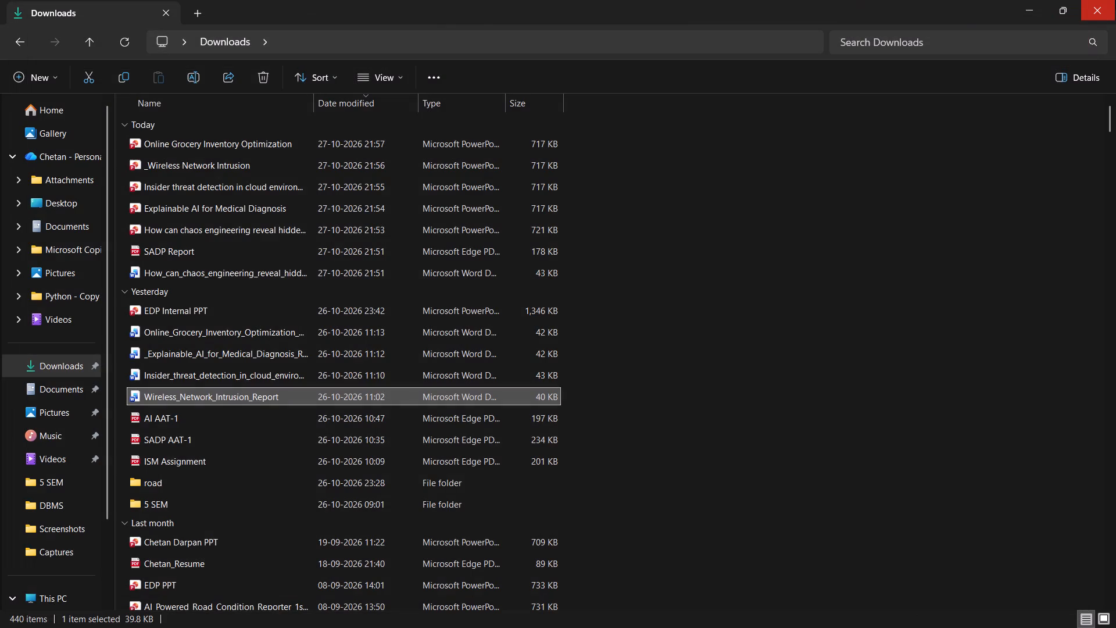
click(642, 415)
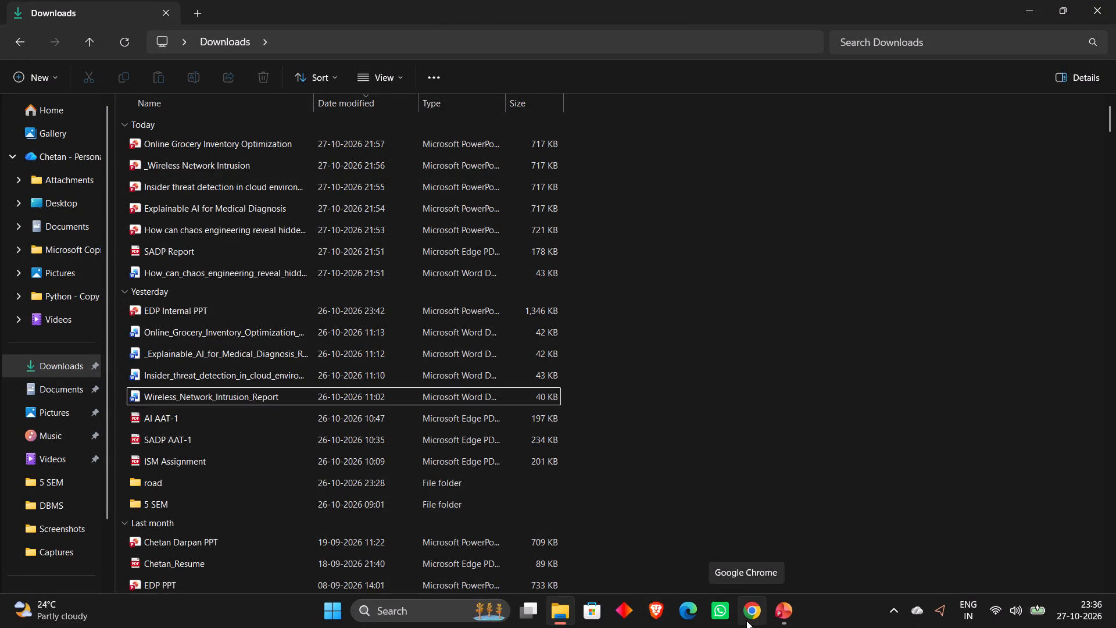
Switch to Google Chrome with the green C profile, open the Samvidha portal, and bring up the saved sign-in entries for the user name.
double_click(746, 620)
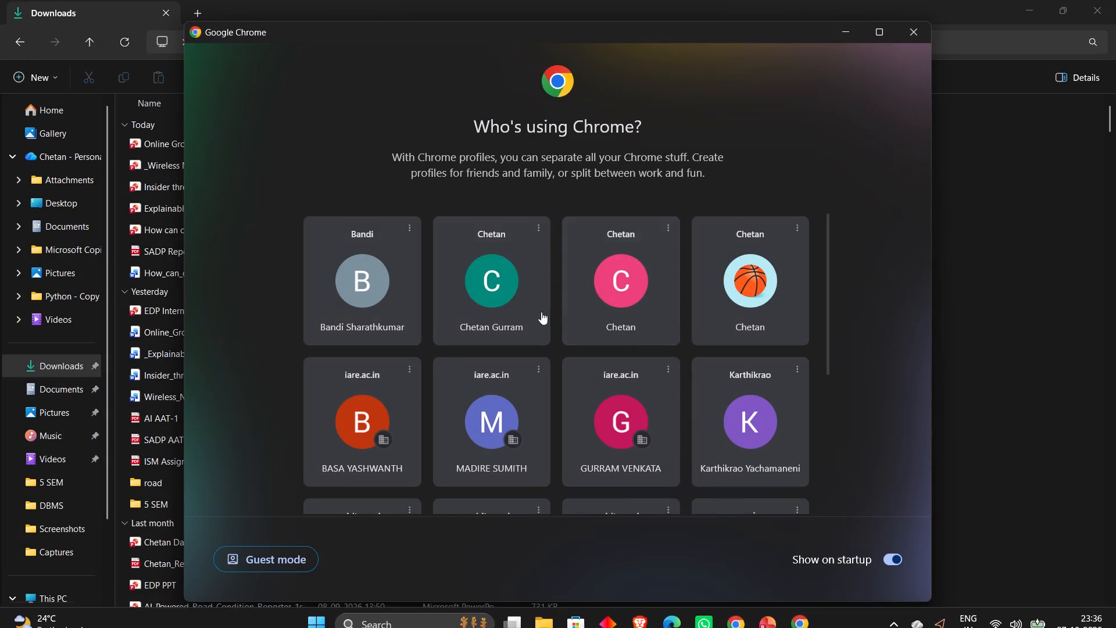
click(526, 306)
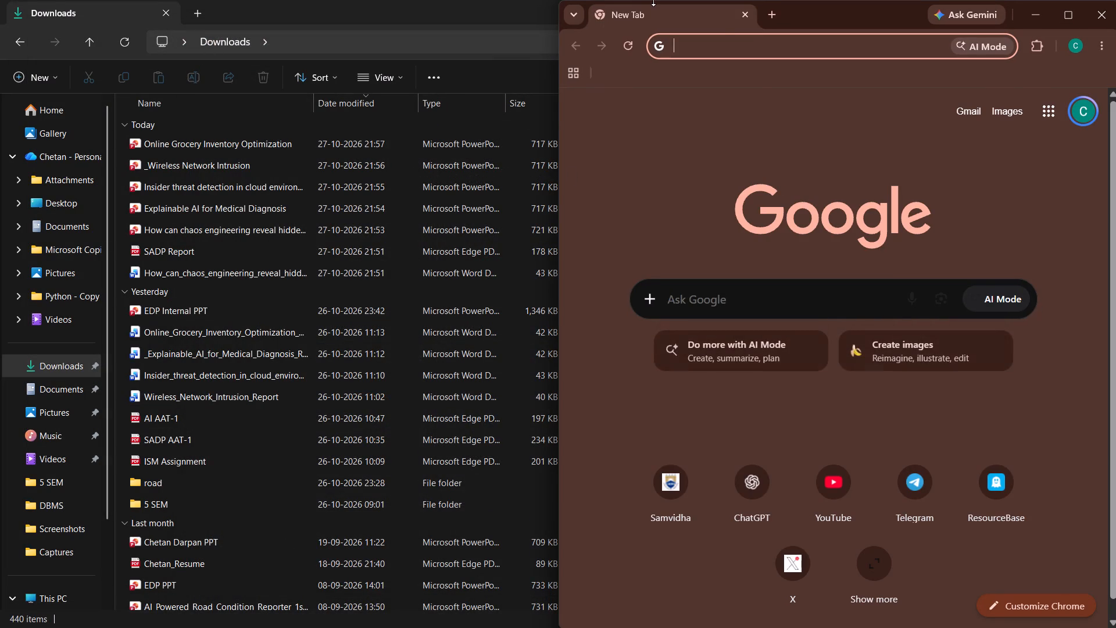
click(674, 468)
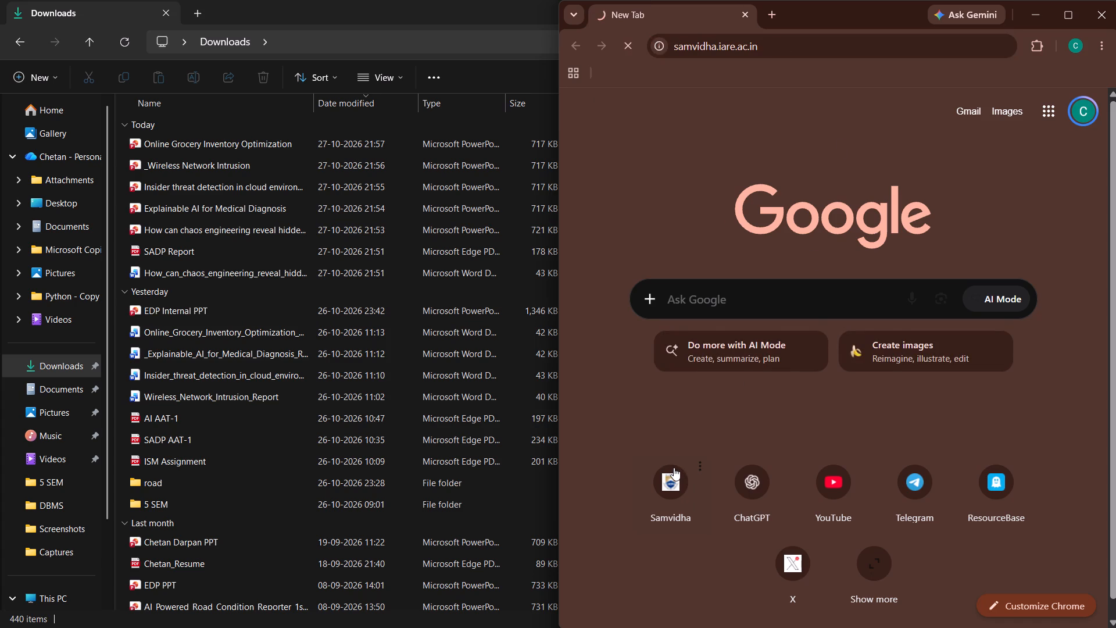
click(834, 333)
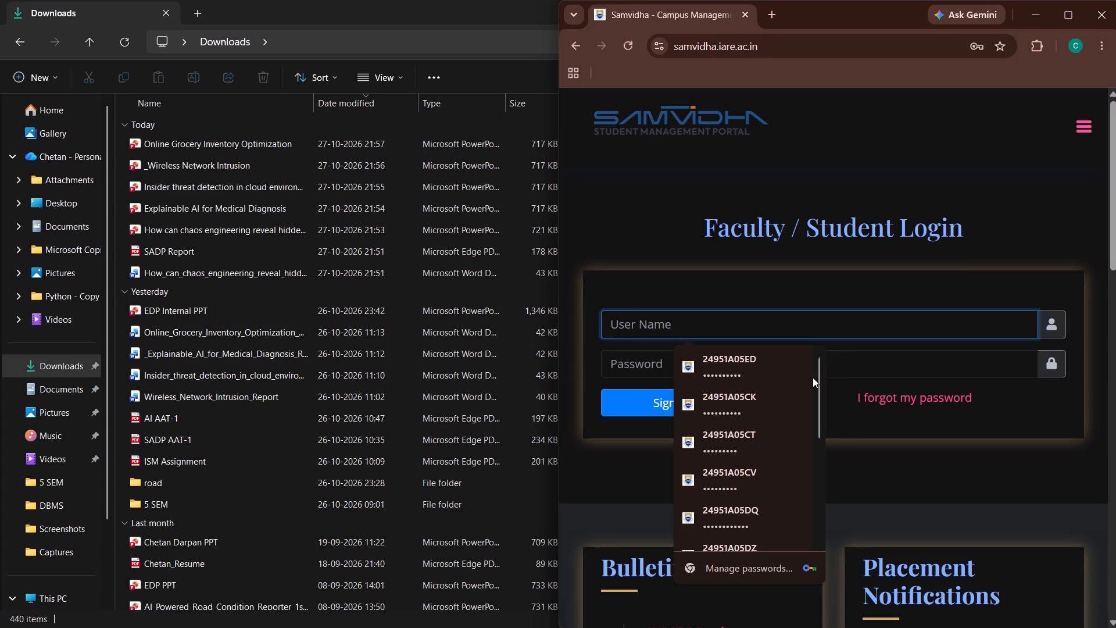
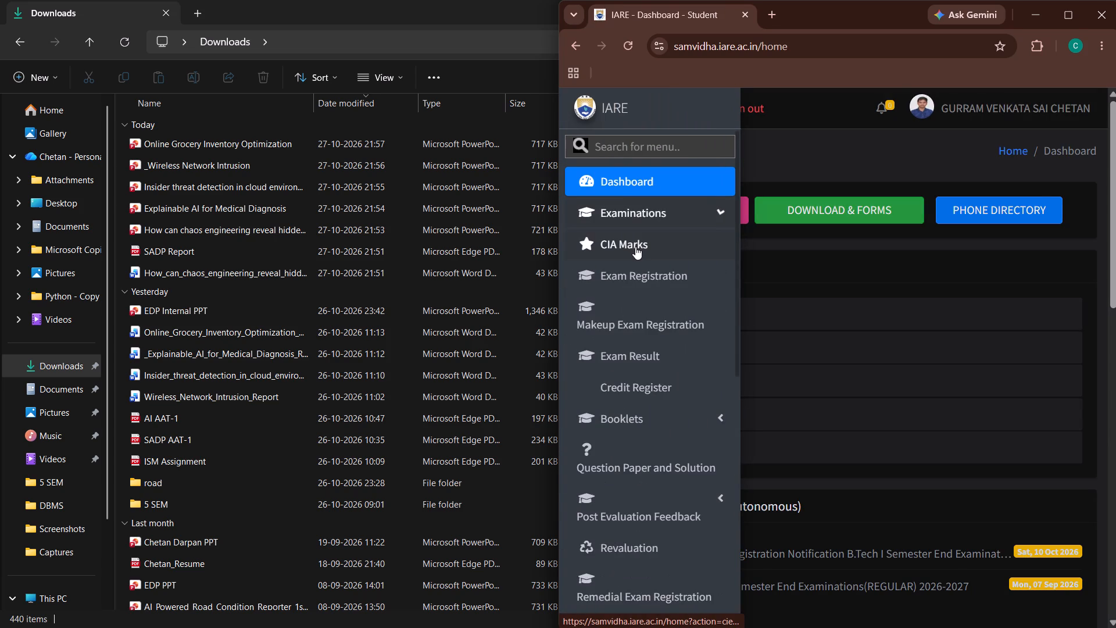
Check the semester 5 Continuous Internal Assessment (CIA) marks on the student portal.
click(635, 247)
scroll(905, 408, left, 3)
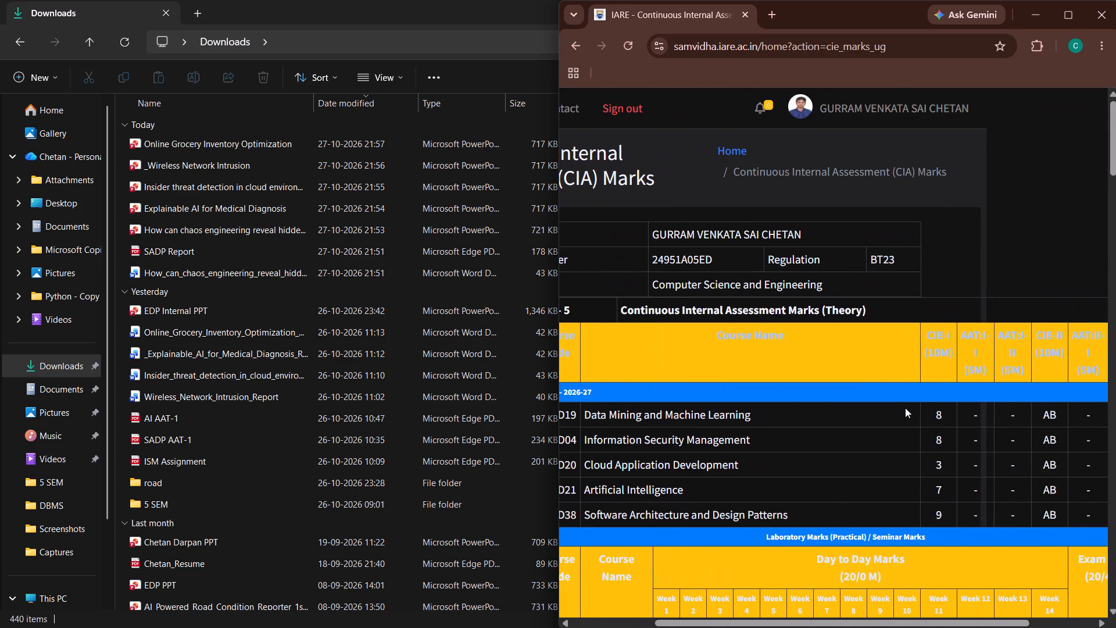
scroll(905, 408, left, 2)
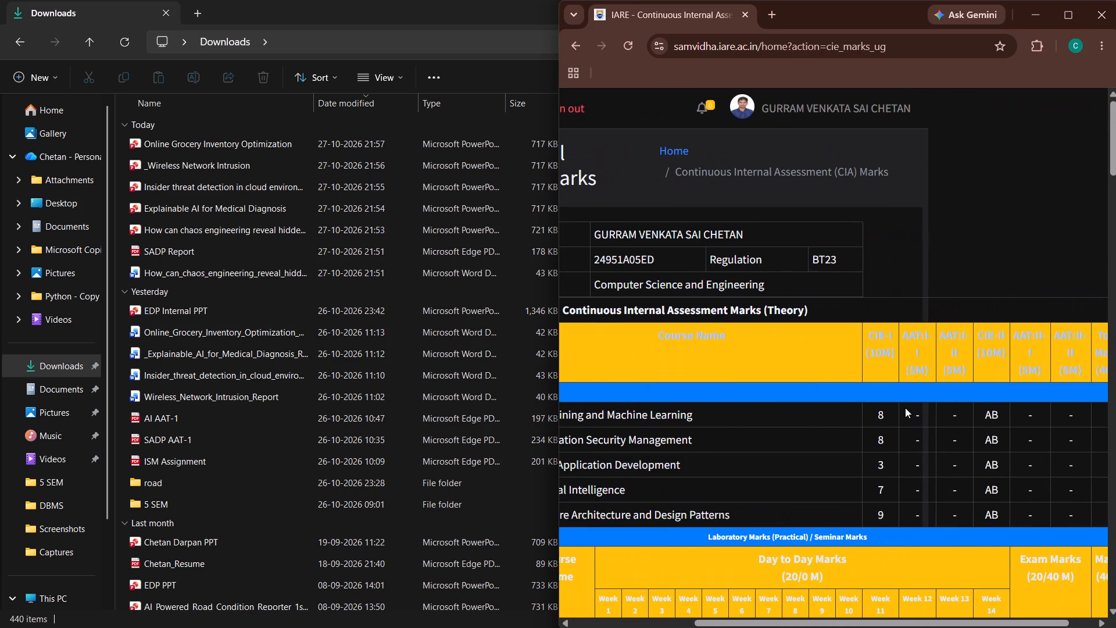
scroll(905, 408, right, 7)
Open the portal's AAT-II upload page and get the assigned question for Data Mining and Machine Learning (ACSD19).
click(588, 94)
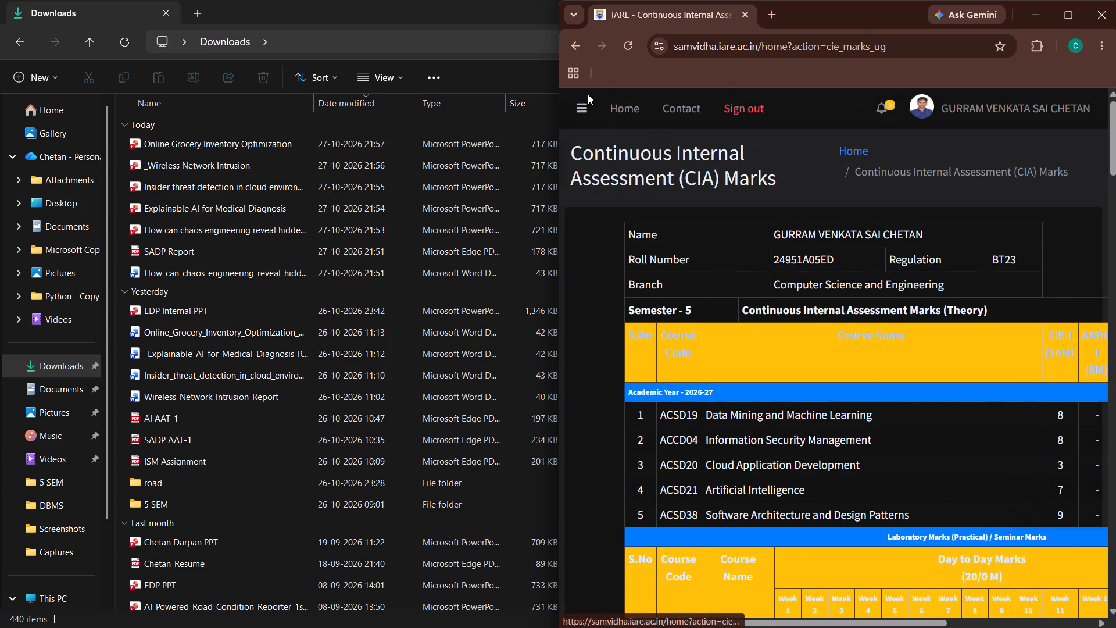
scroll(624, 374, down, 5)
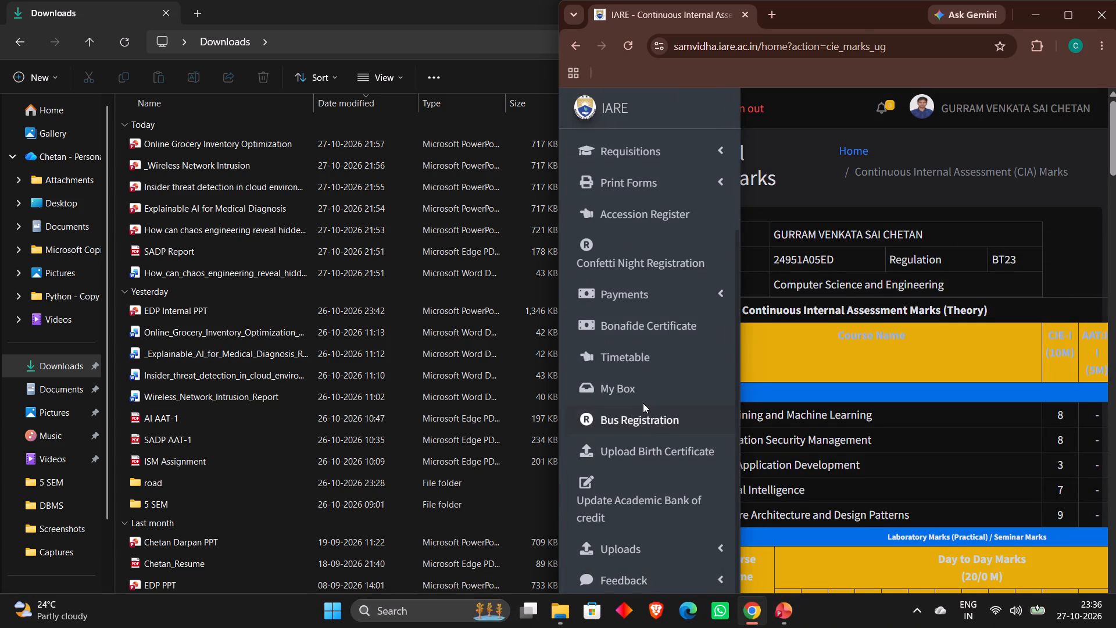
scroll(643, 403, down, 4)
click(694, 547)
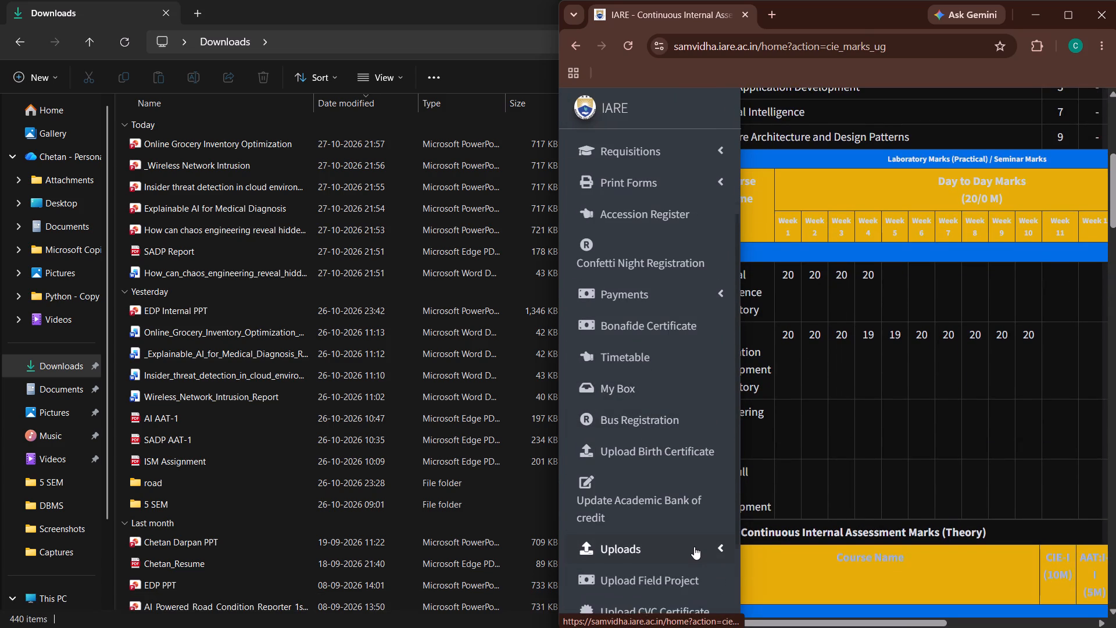
scroll(694, 547, down, 3)
click(694, 545)
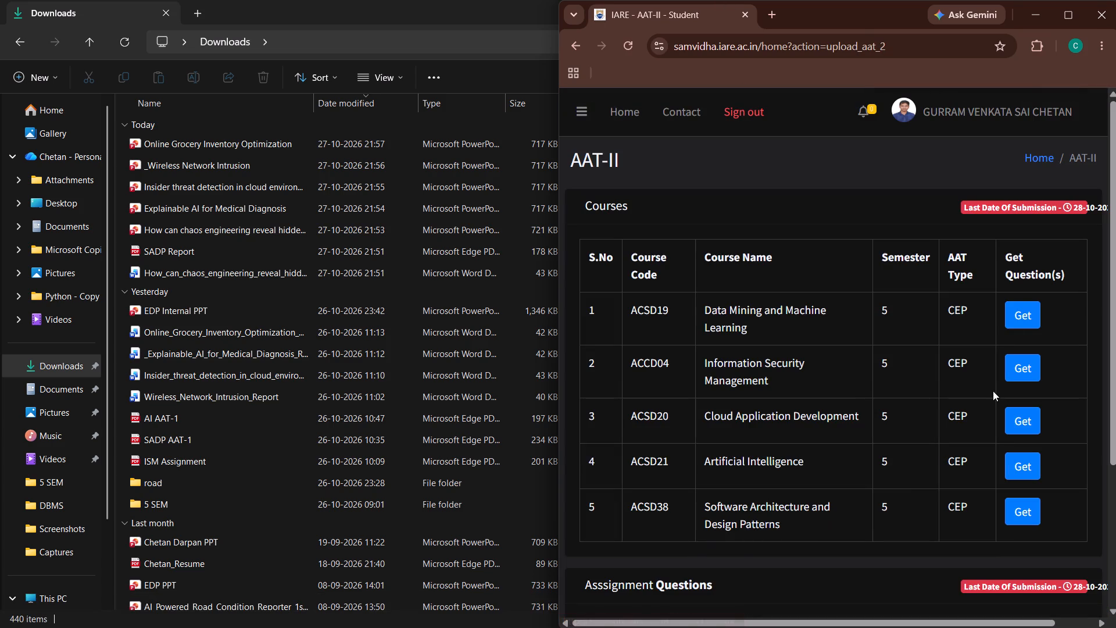
click(1017, 306)
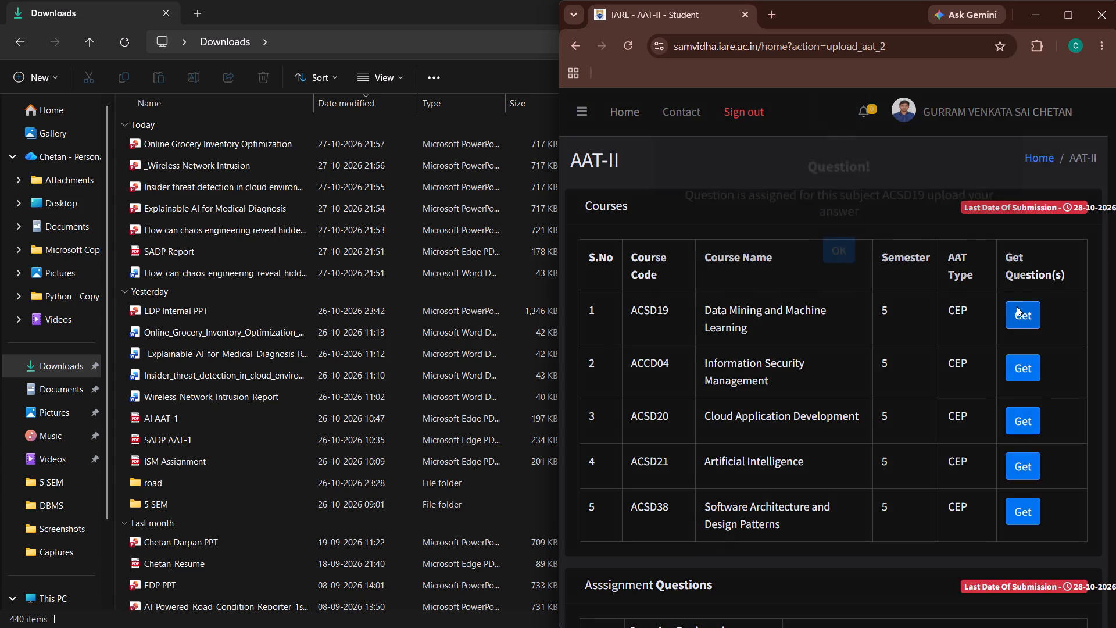
click(848, 447)
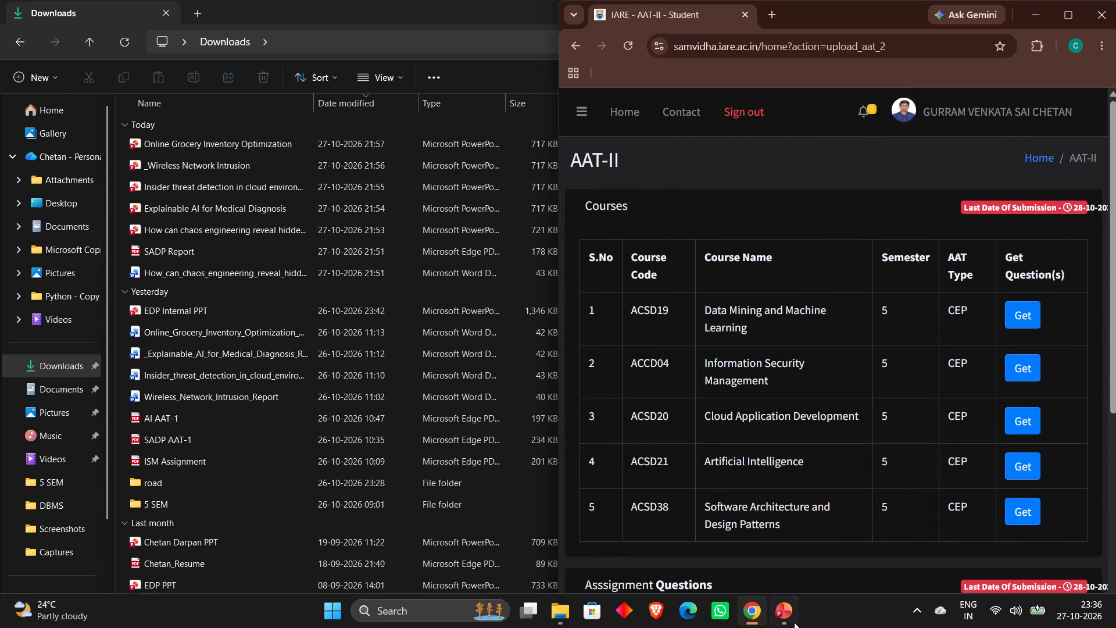
right_click(754, 611)
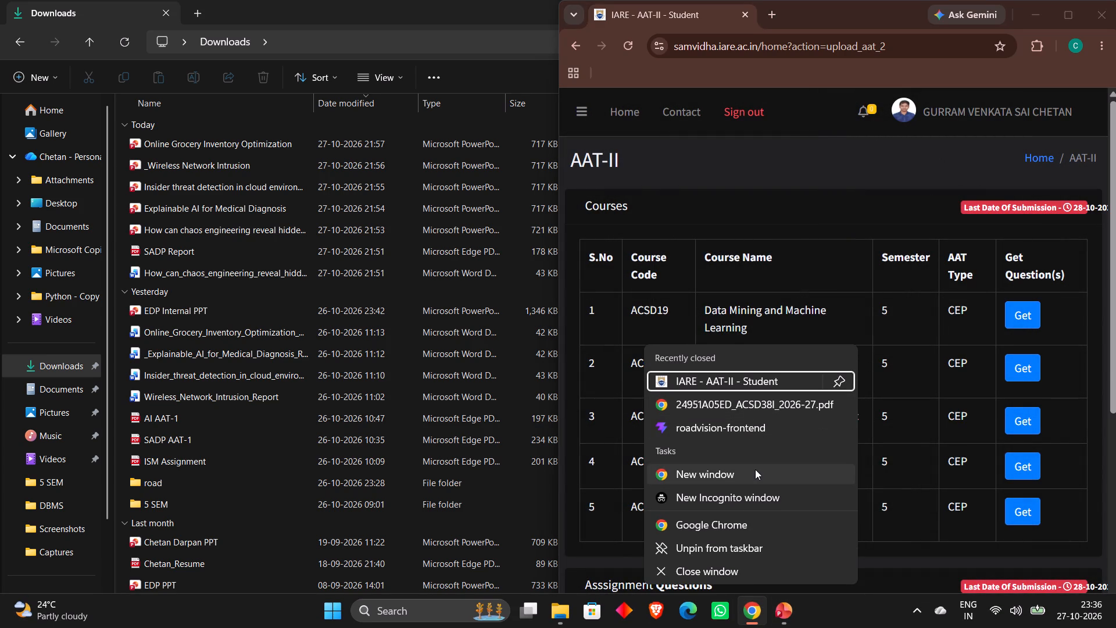
click(750, 520)
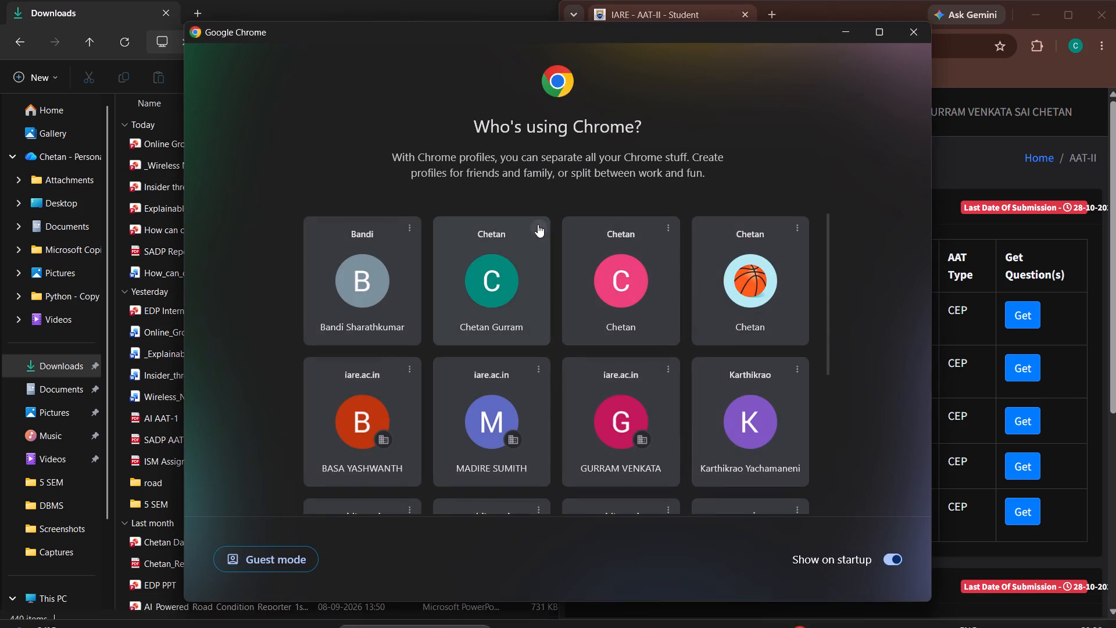
click(591, 300)
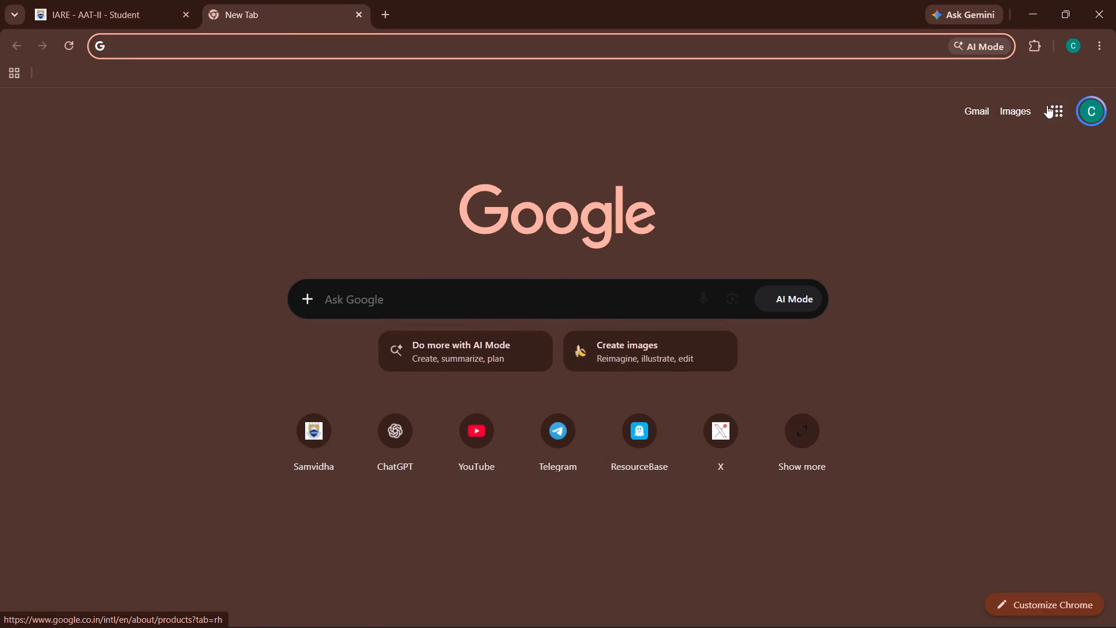
click(1059, 119)
click(995, 208)
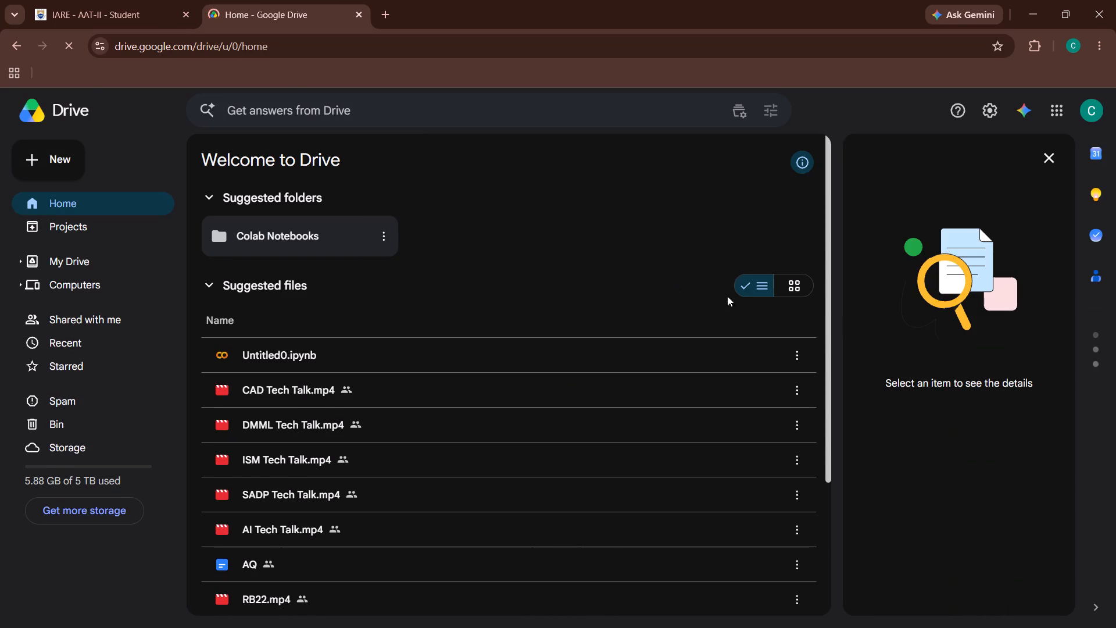
Upload the AI CEP video from the Captures folder to Google Drive.
click(42, 156)
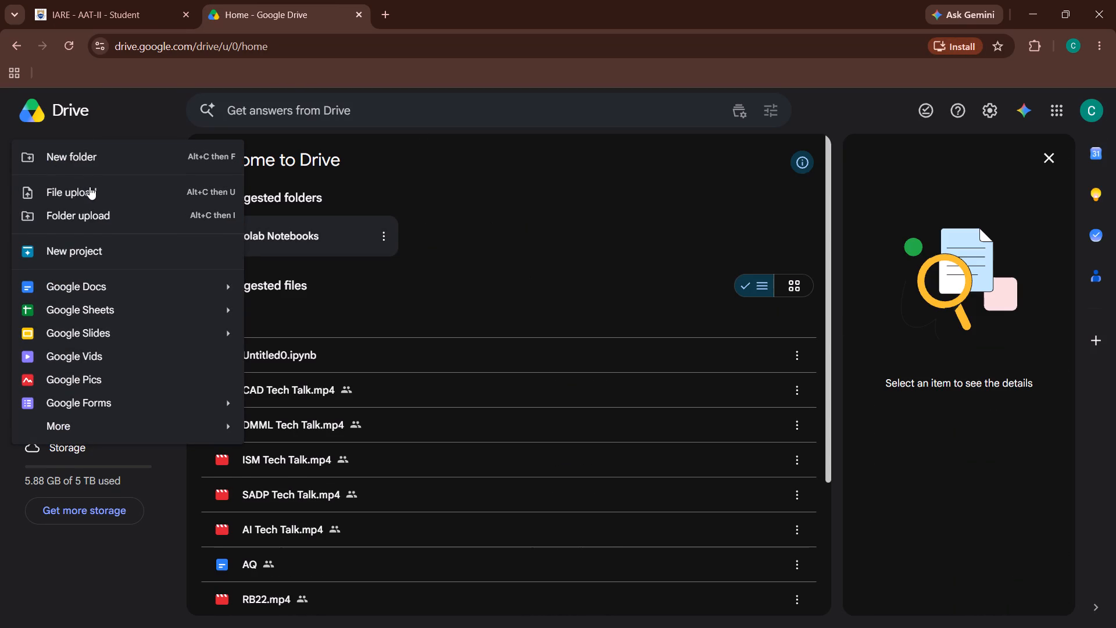
click(91, 189)
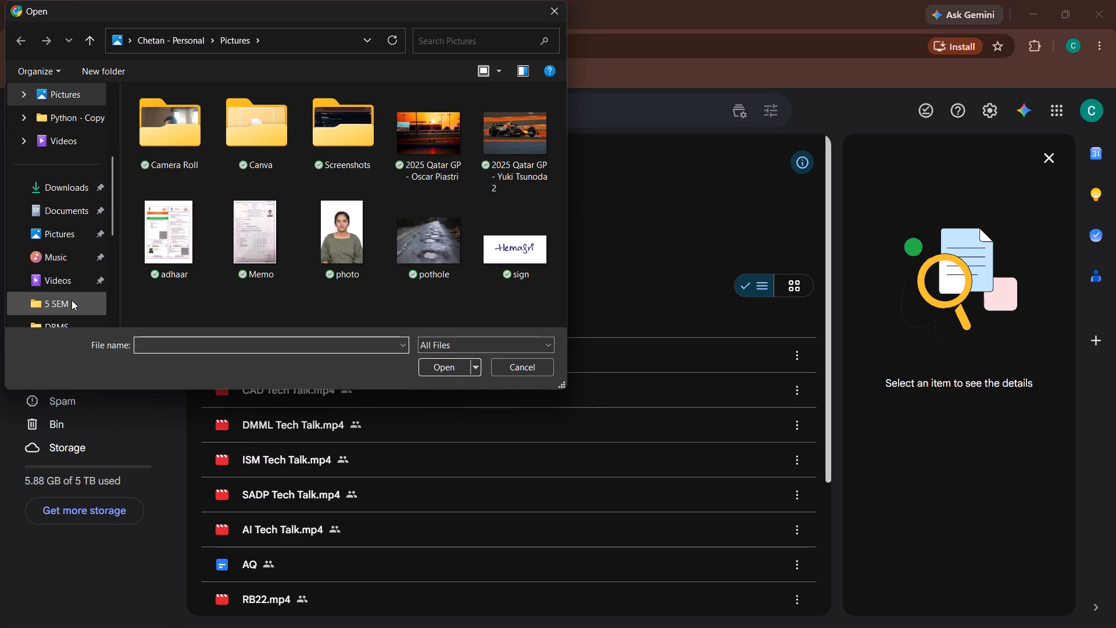
scroll(96, 257, down, 1)
double_click(85, 231)
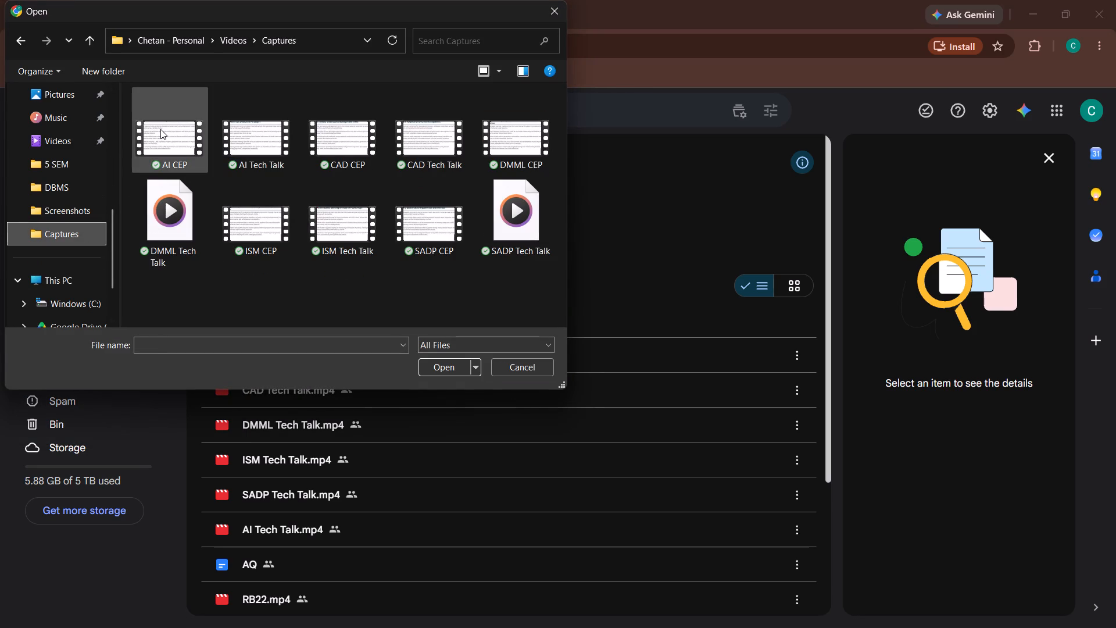
click(160, 129)
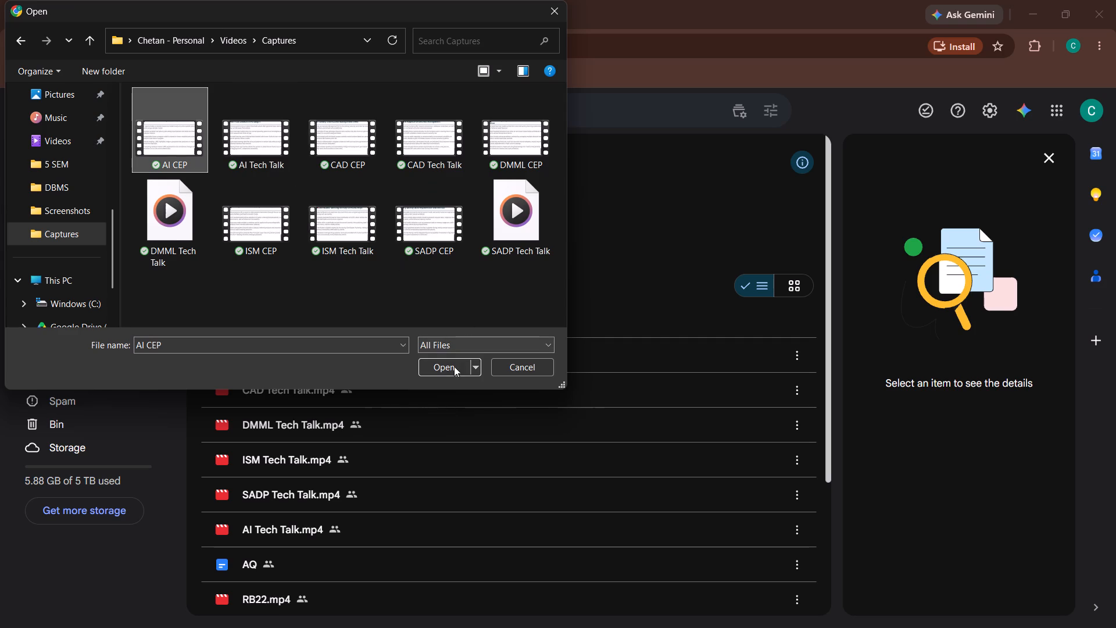
click(454, 367)
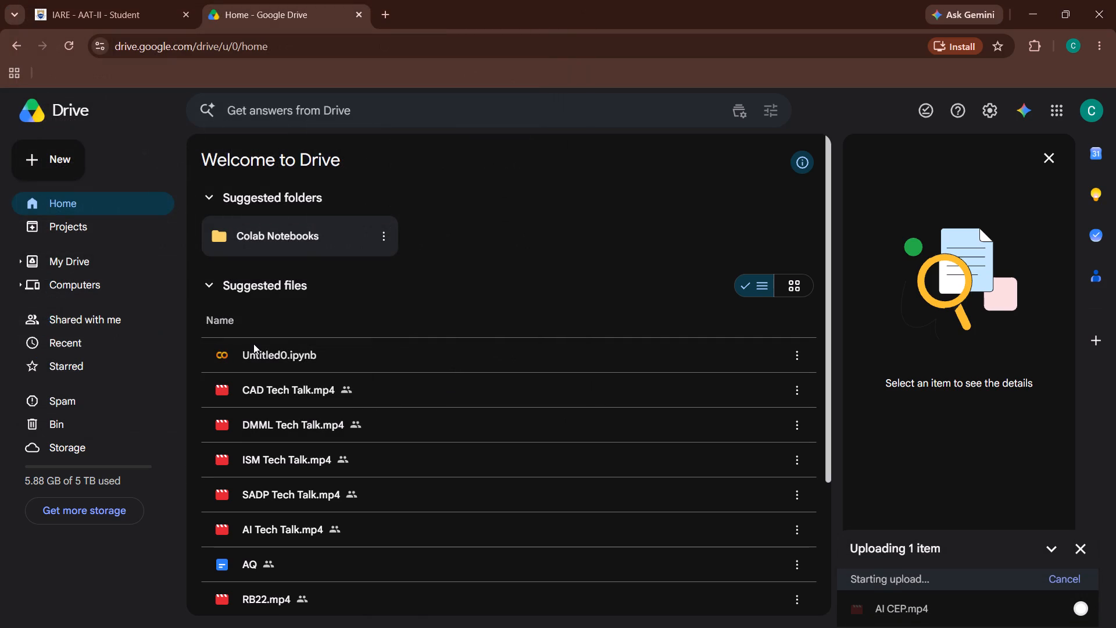
Upload the CAD CEP and DMML CEP videos from the Captures folder to Google Drive.
click(69, 152)
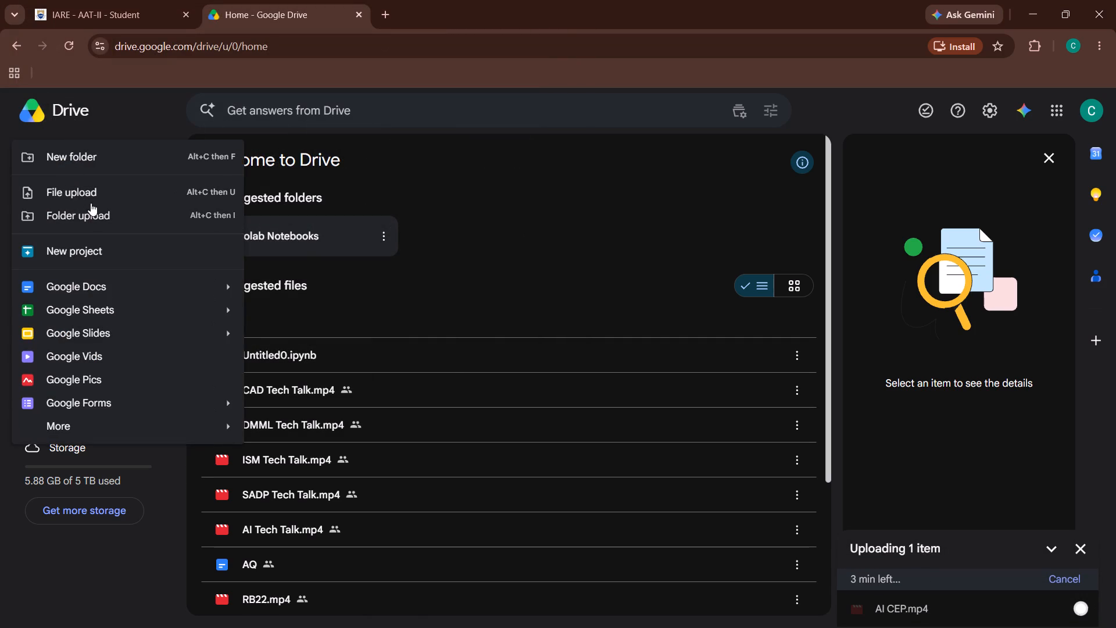
click(101, 190)
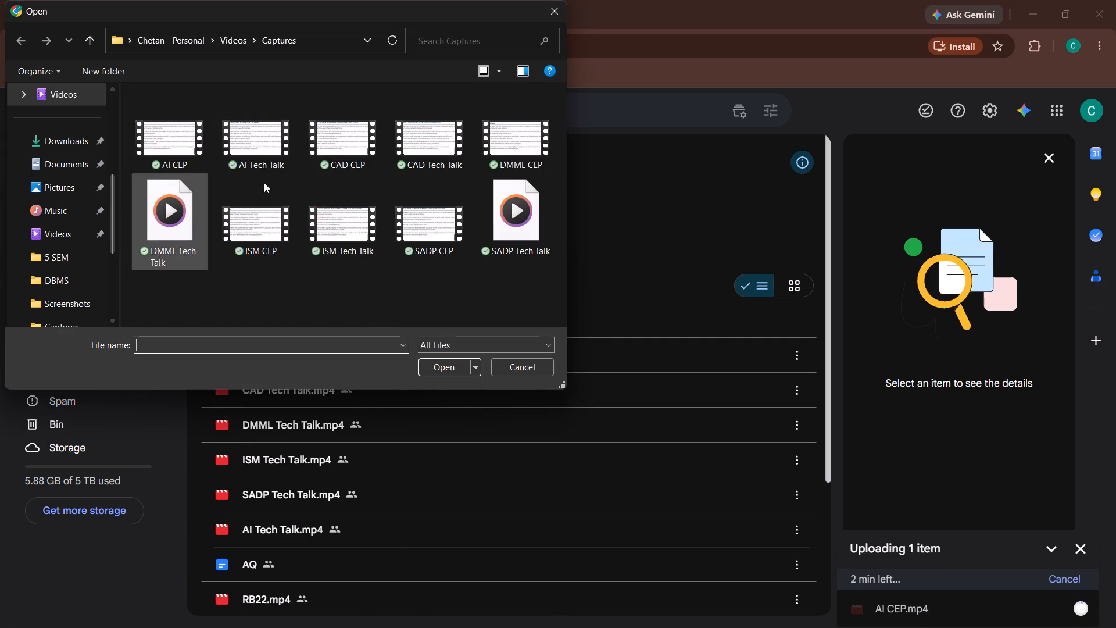
double_click(320, 148)
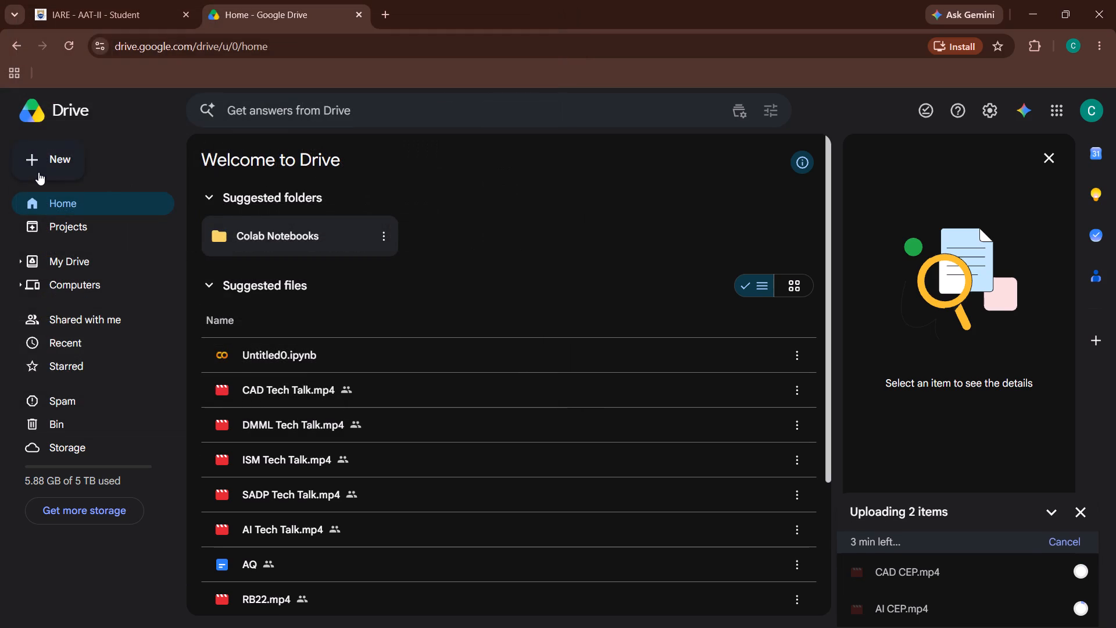
click(38, 172)
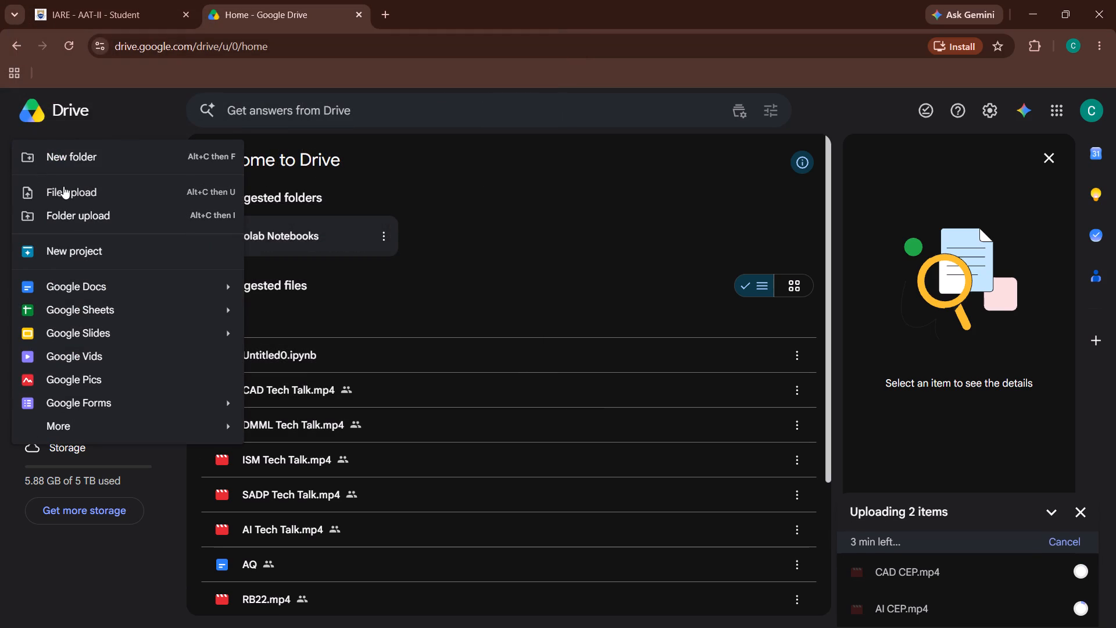
click(68, 191)
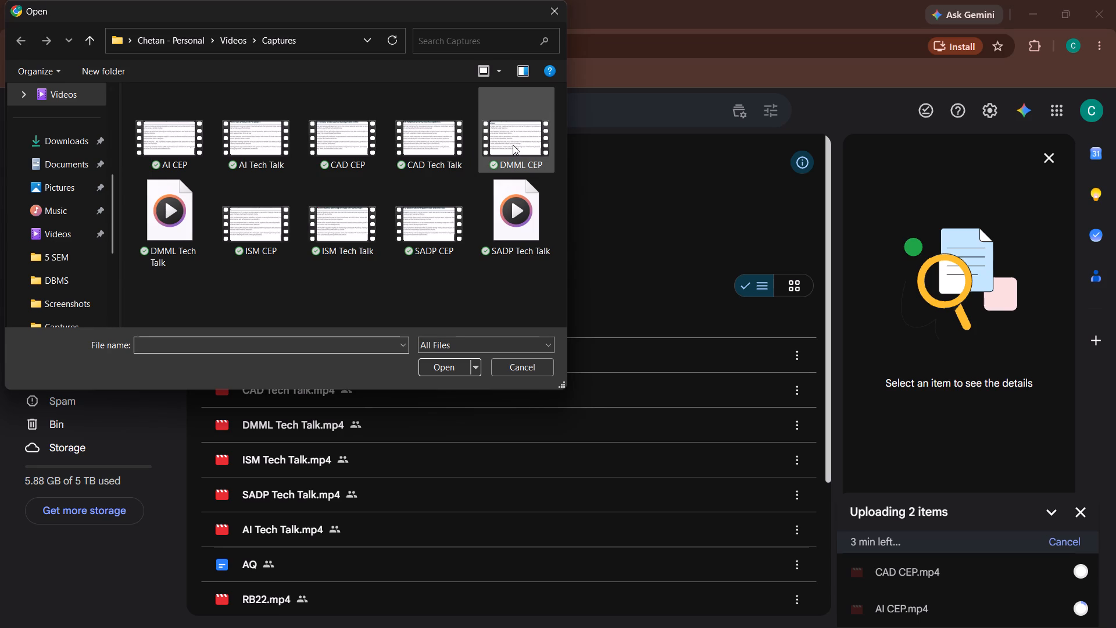
double_click(513, 145)
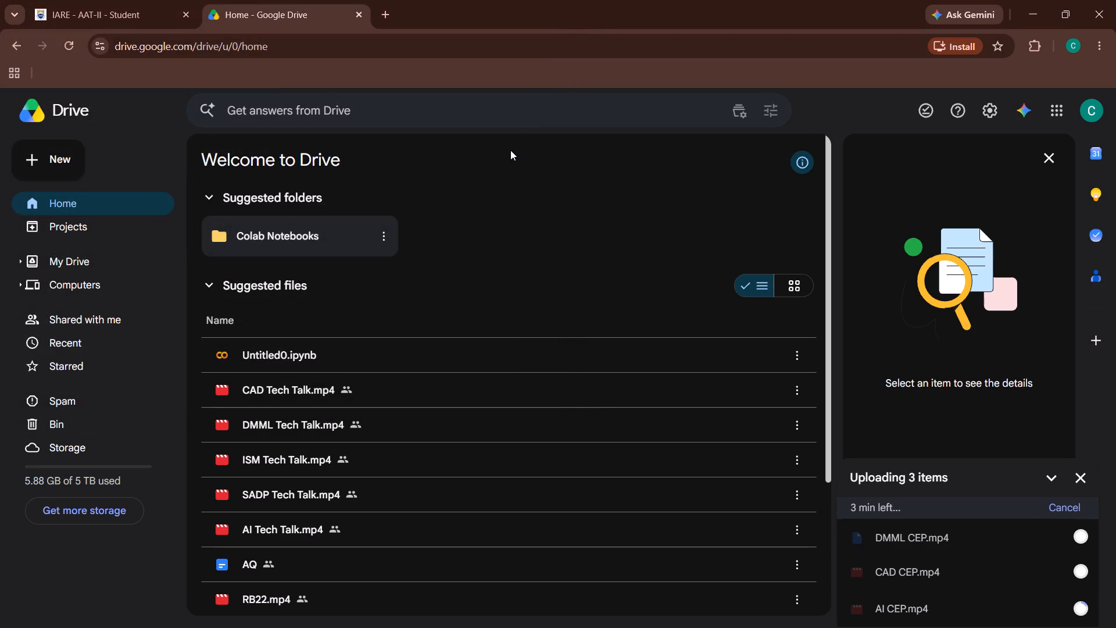
Upload the ISM CEP and SADP CEP videos from the Captures folder to Google Drive.
click(38, 152)
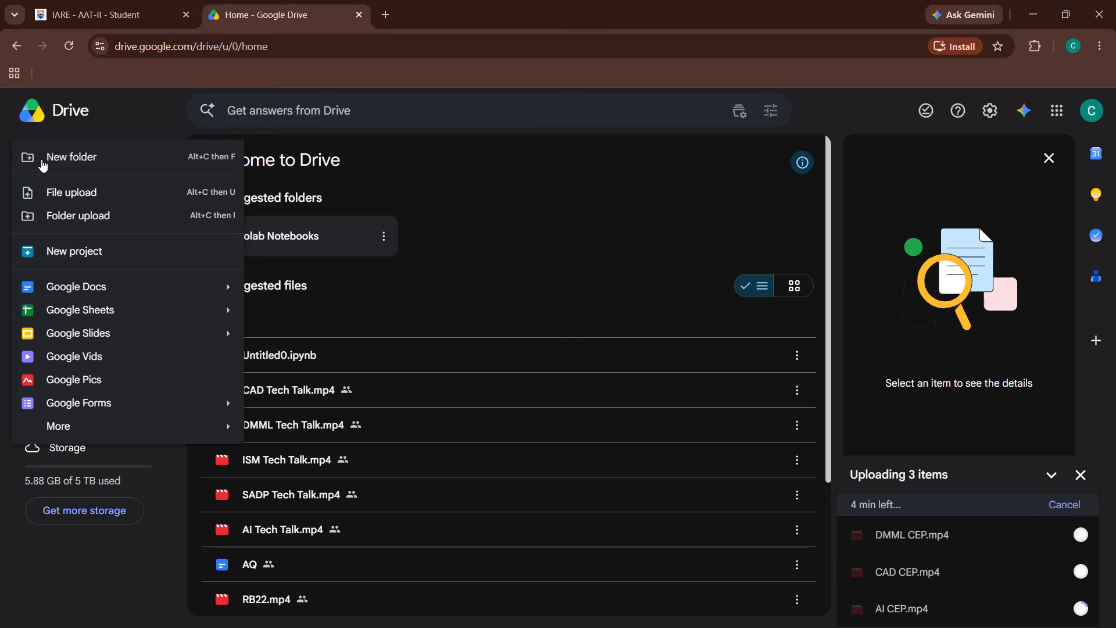
click(108, 186)
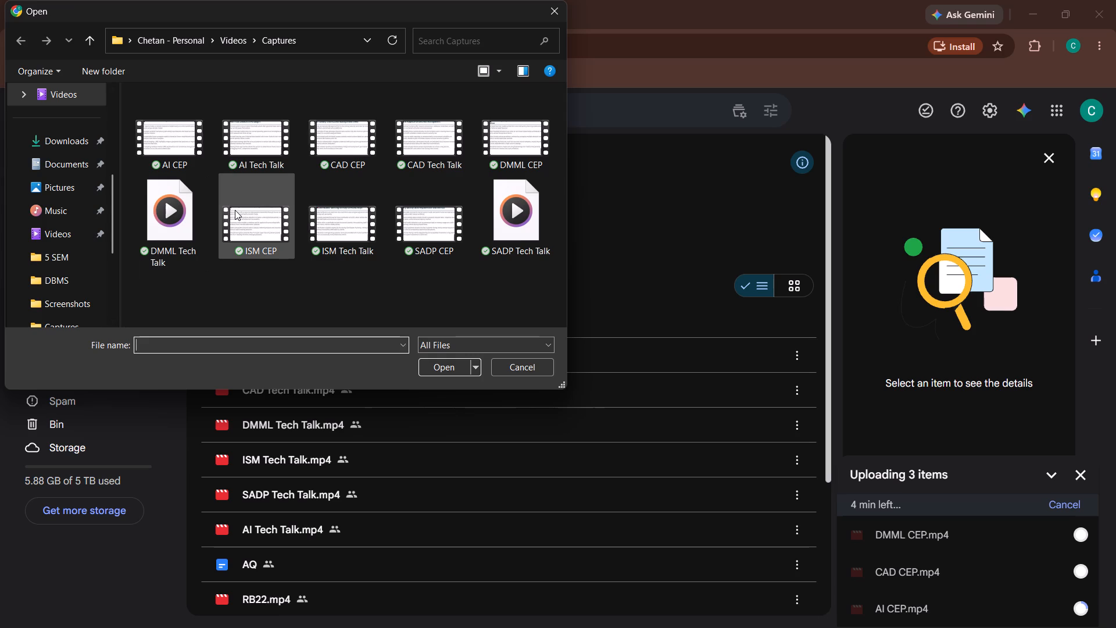
double_click(235, 210)
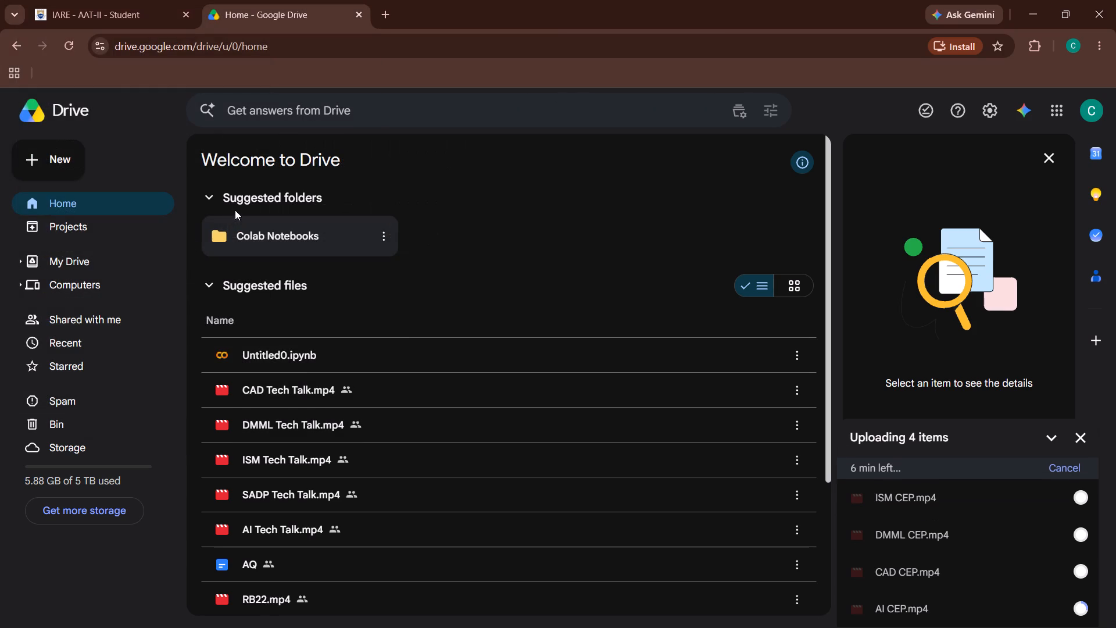
click(64, 162)
click(82, 188)
double_click(441, 238)
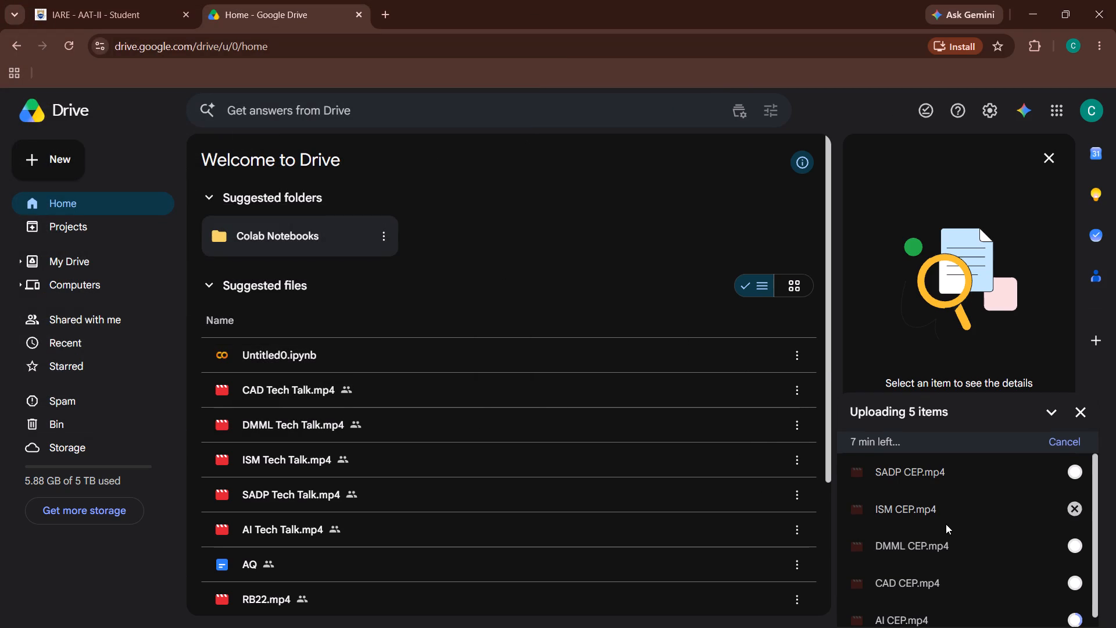
scroll(946, 524, right, 1)
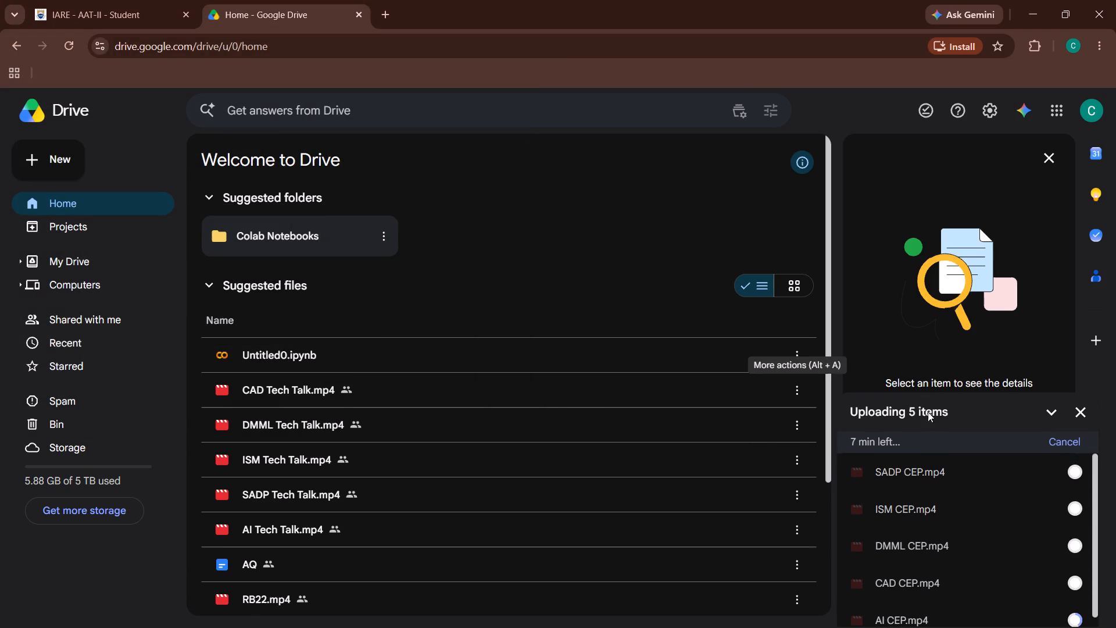
click(785, 618)
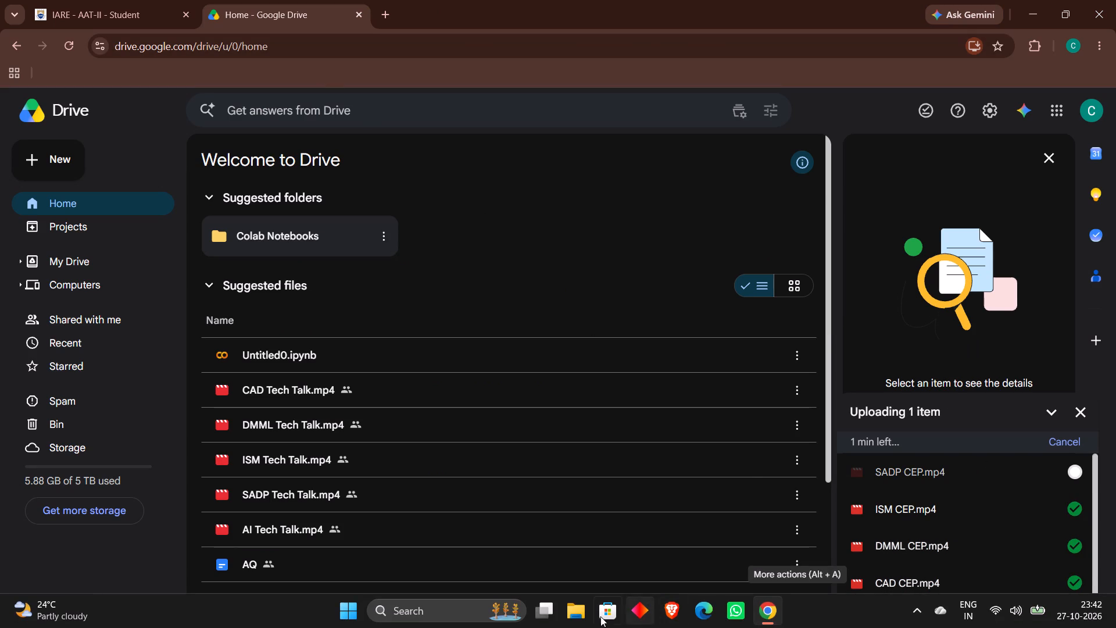
In File Explorer's Downloads folder, delete the four older Word reports listed under Yesterday.
click(571, 622)
click(41, 358)
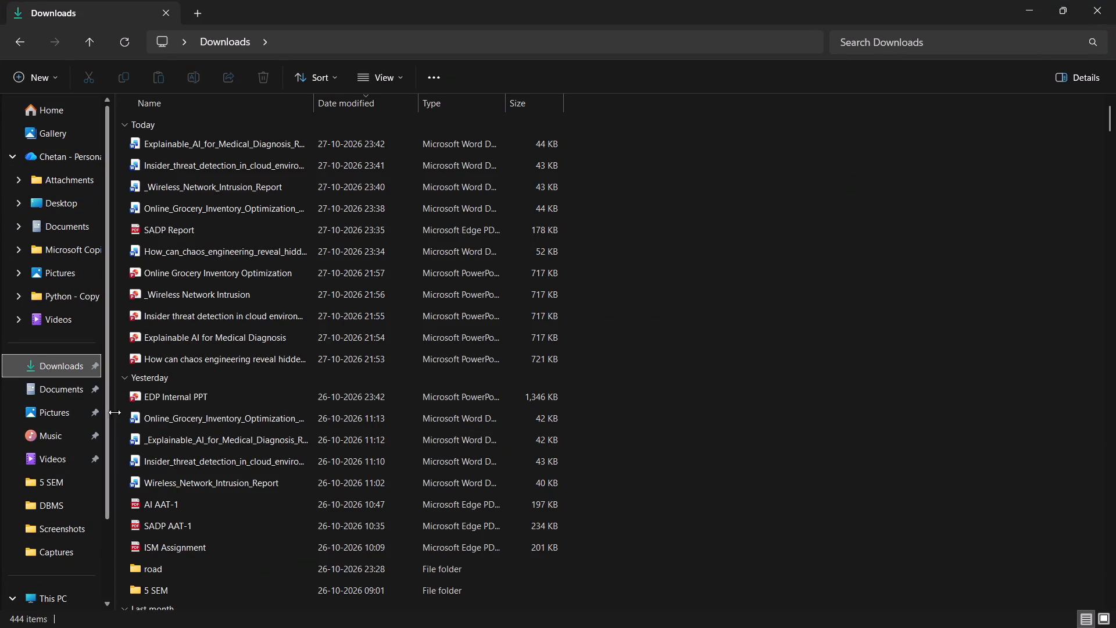
drag(122, 412, 192, 480)
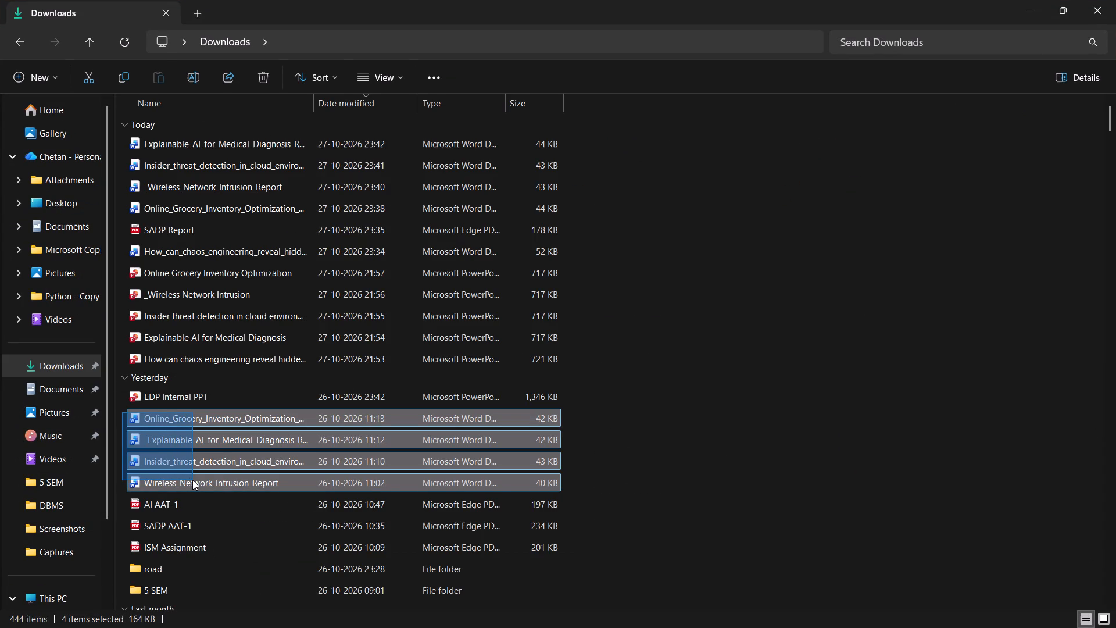
click(267, 71)
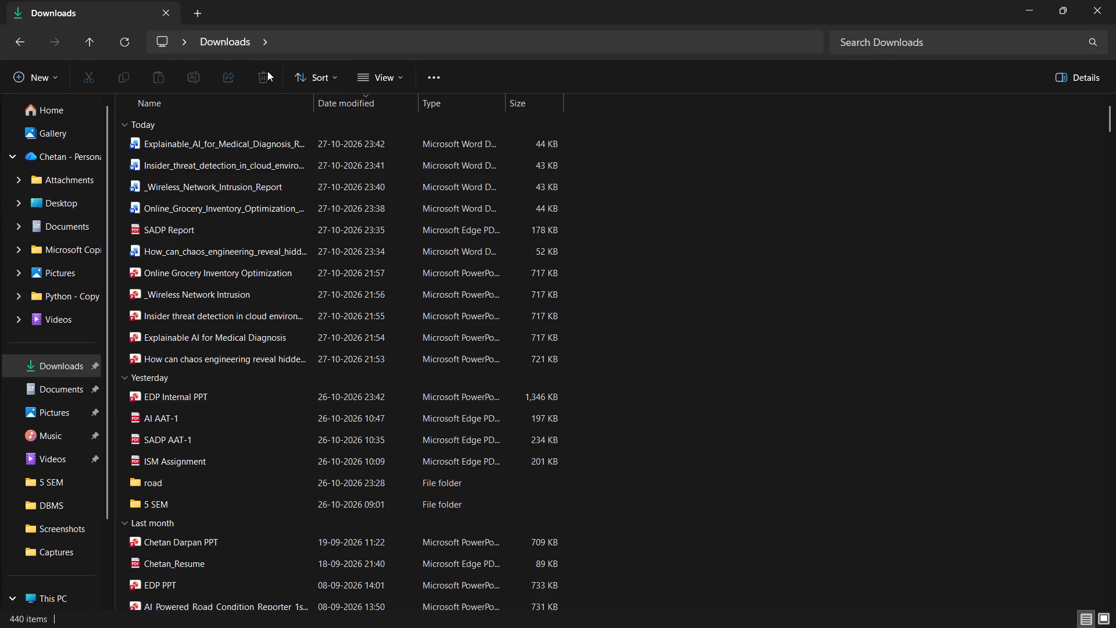
click(679, 465)
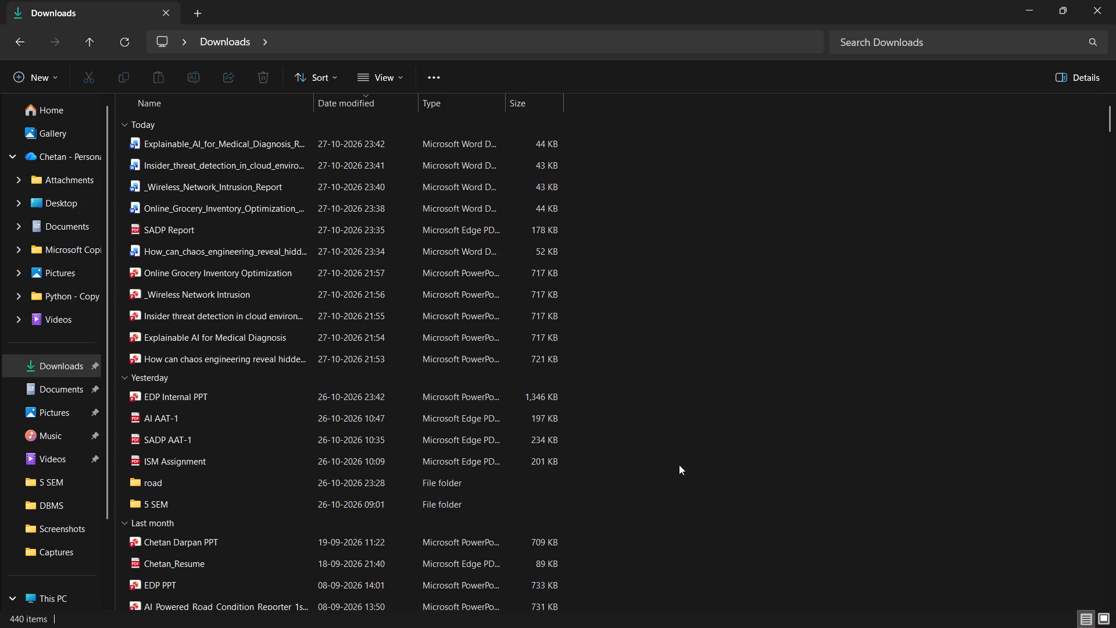
Open today's Online_Grocery_Inventory_Optimization report in Word and enable editing.
double_click(237, 212)
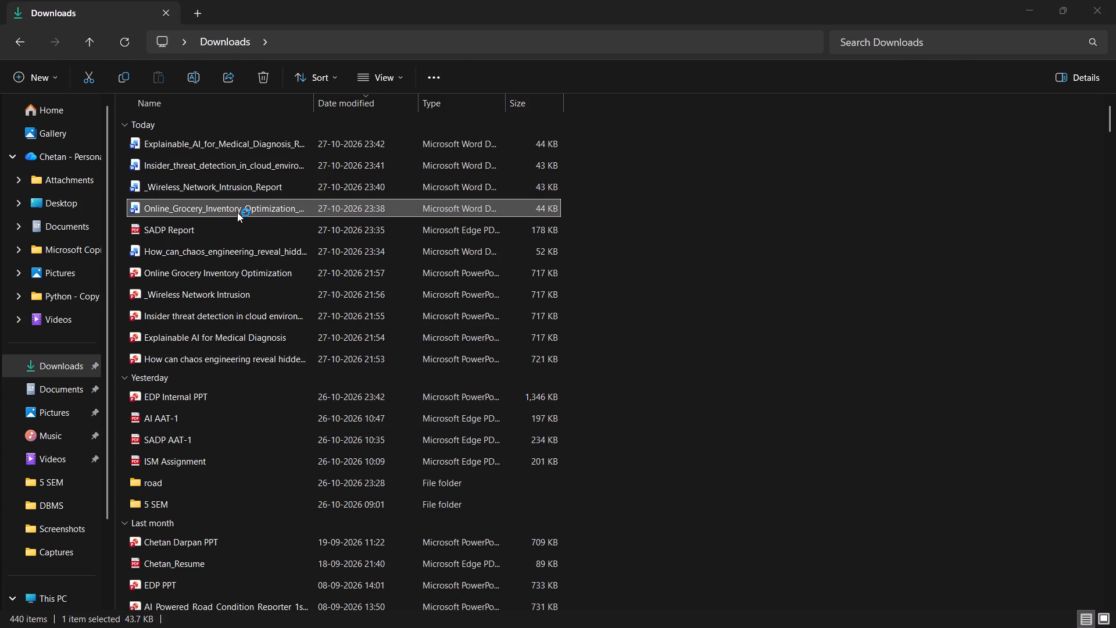
click(609, 67)
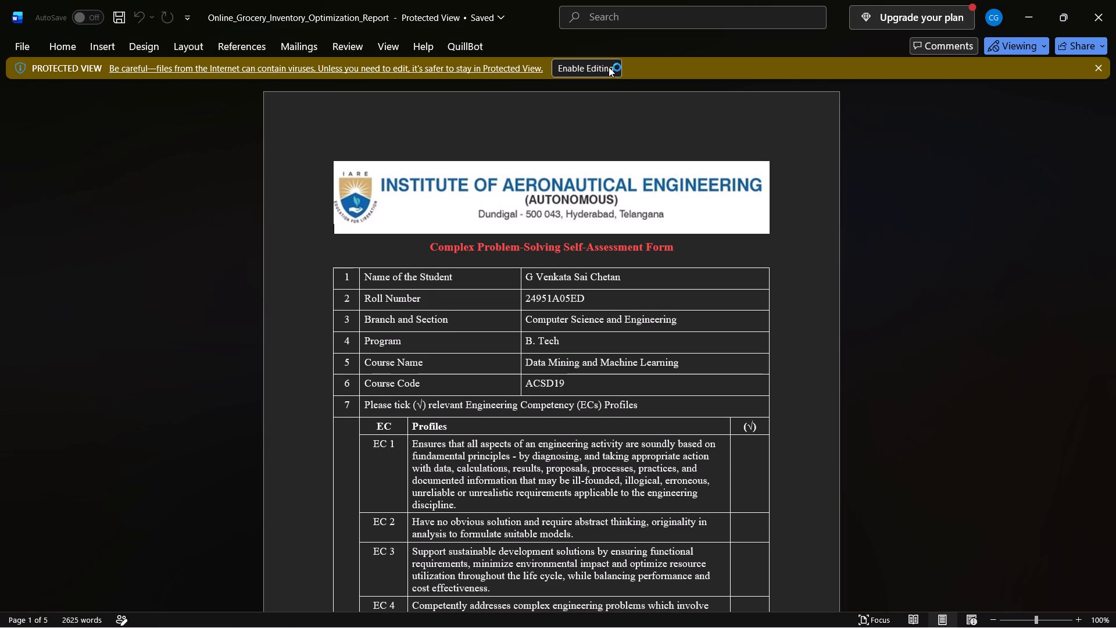
Delete the institute name, (Autonomous) and Dundigal, Hyderabad address lines beneath the banner on the report's title page.
scroll(871, 425, down, 12)
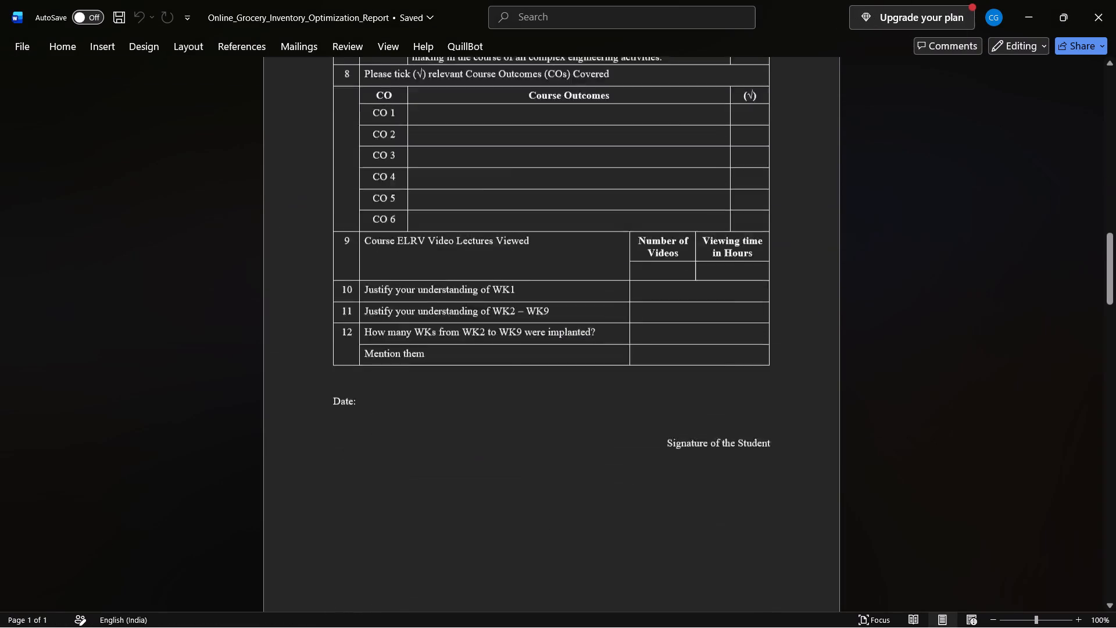
scroll(871, 425, down, 6)
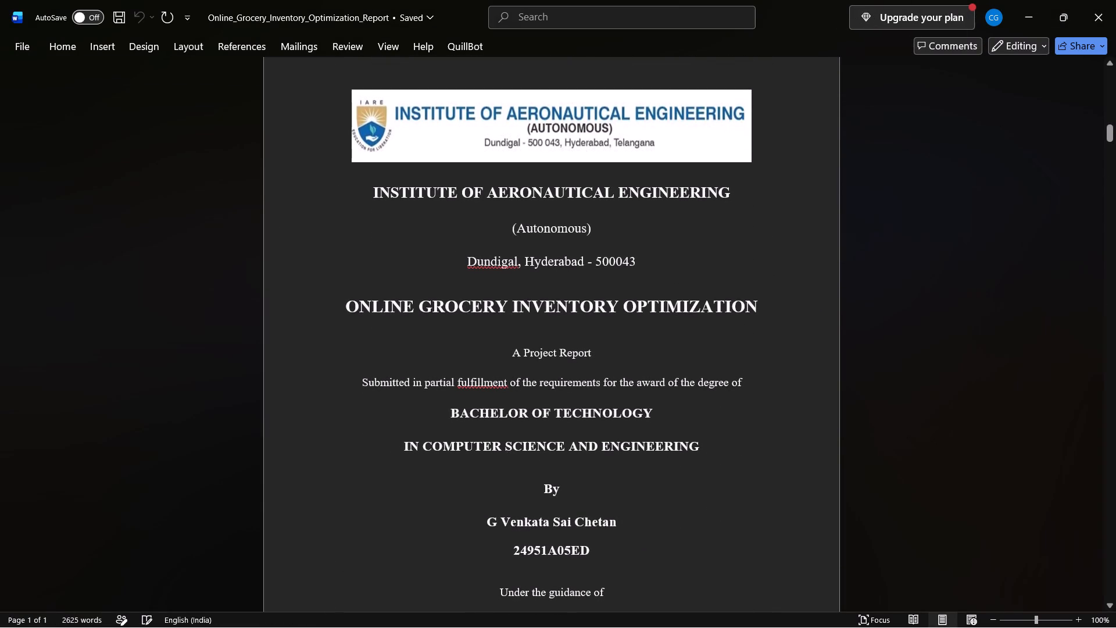
drag(657, 265, 600, 251)
drag(600, 251, 404, 194)
key(BackSpace)
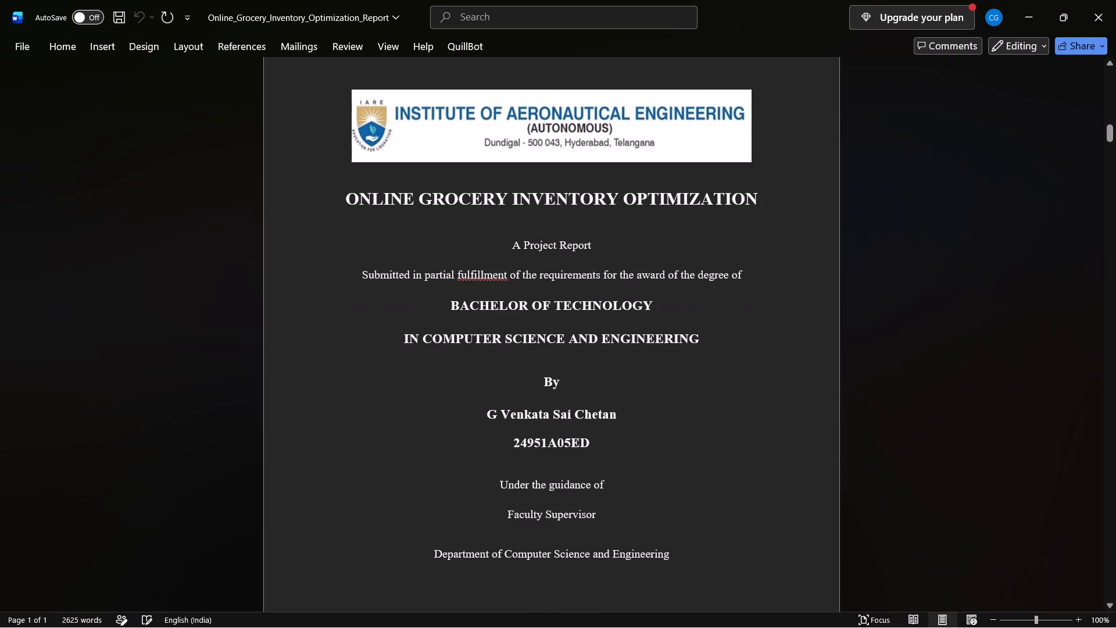
Remove the ACSD21, ACSD20 and ACCD04 entries from the clipboard history, look over the remaining entries, and close it.
key(super+v)
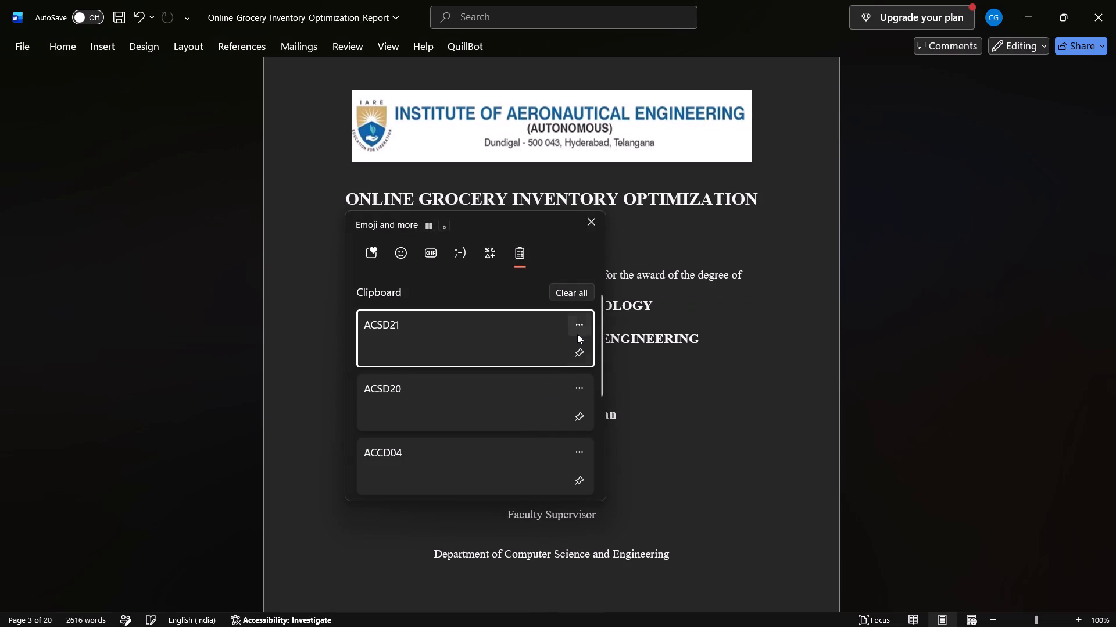
click(580, 327)
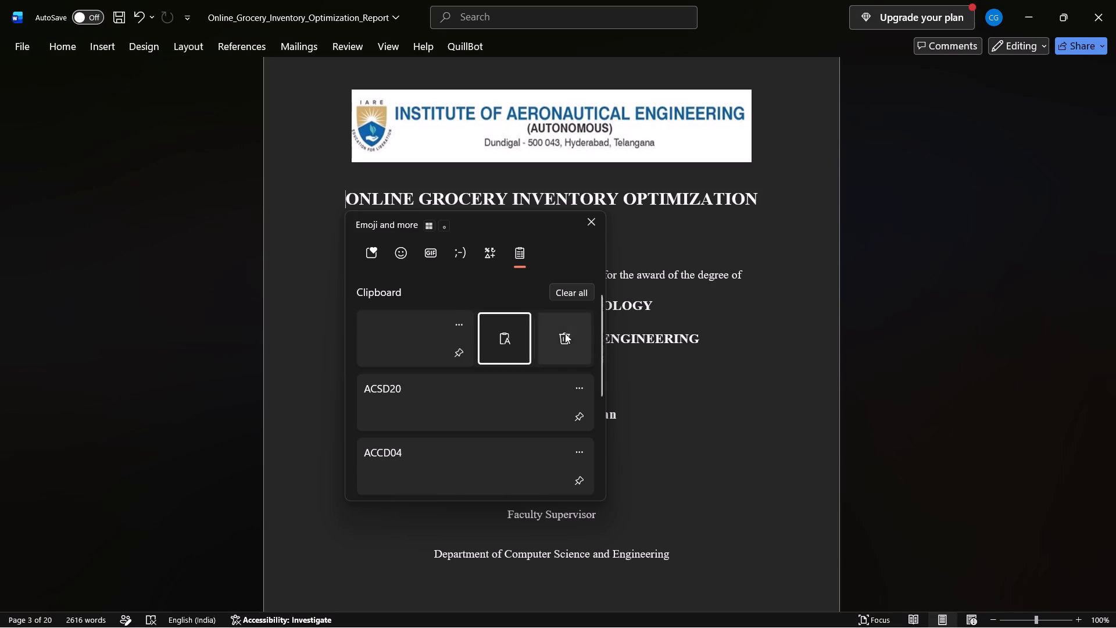
click(562, 335)
click(574, 320)
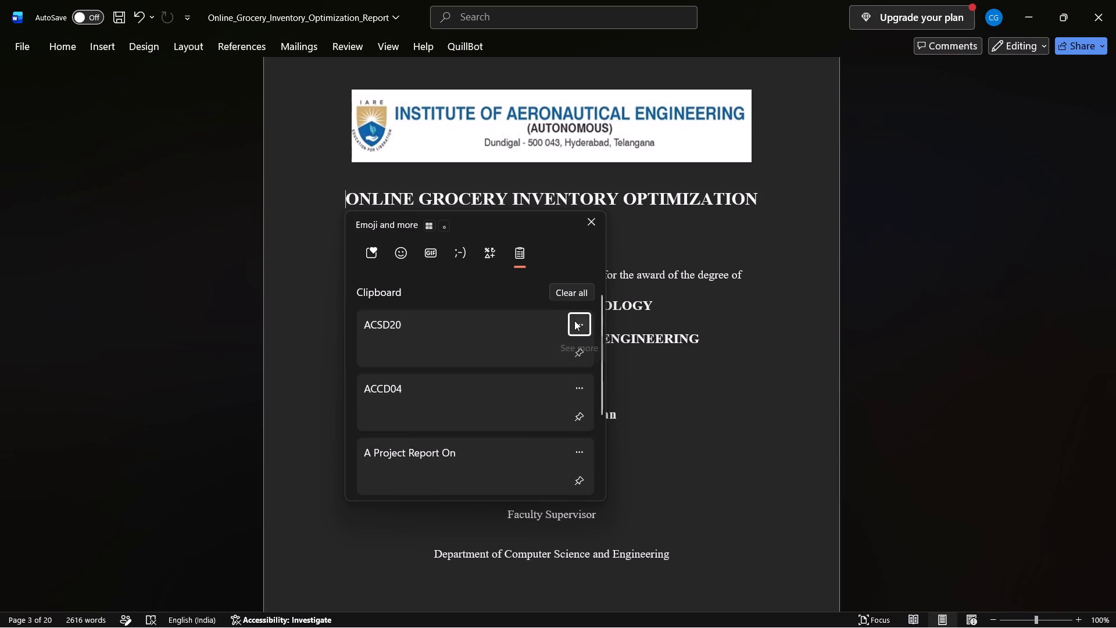
click(570, 343)
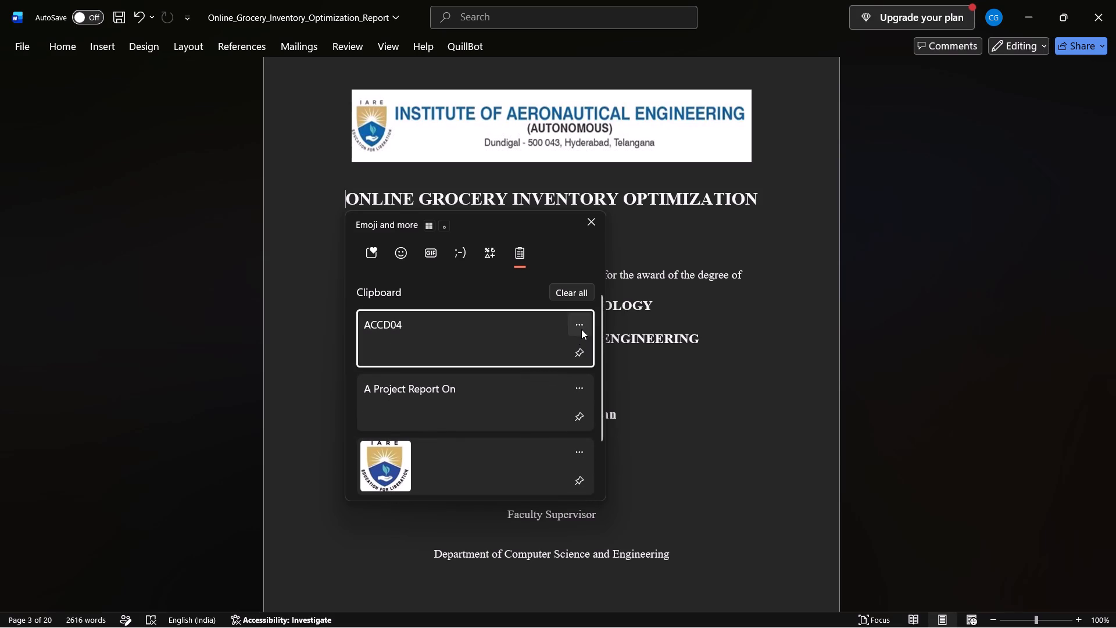
click(581, 329)
click(570, 336)
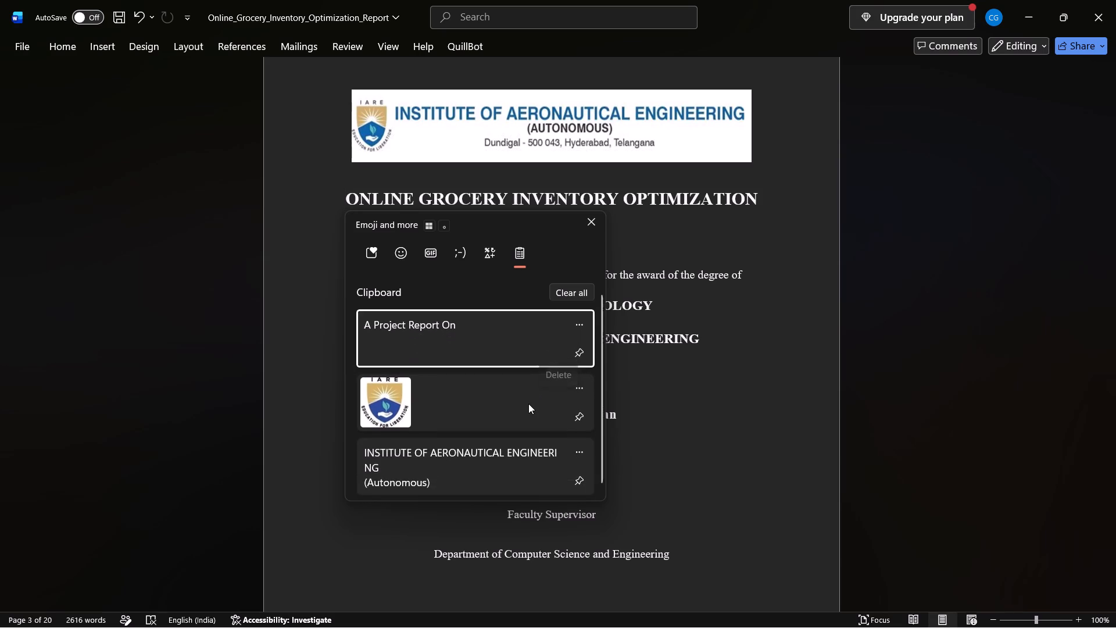
scroll(528, 404, down, 2)
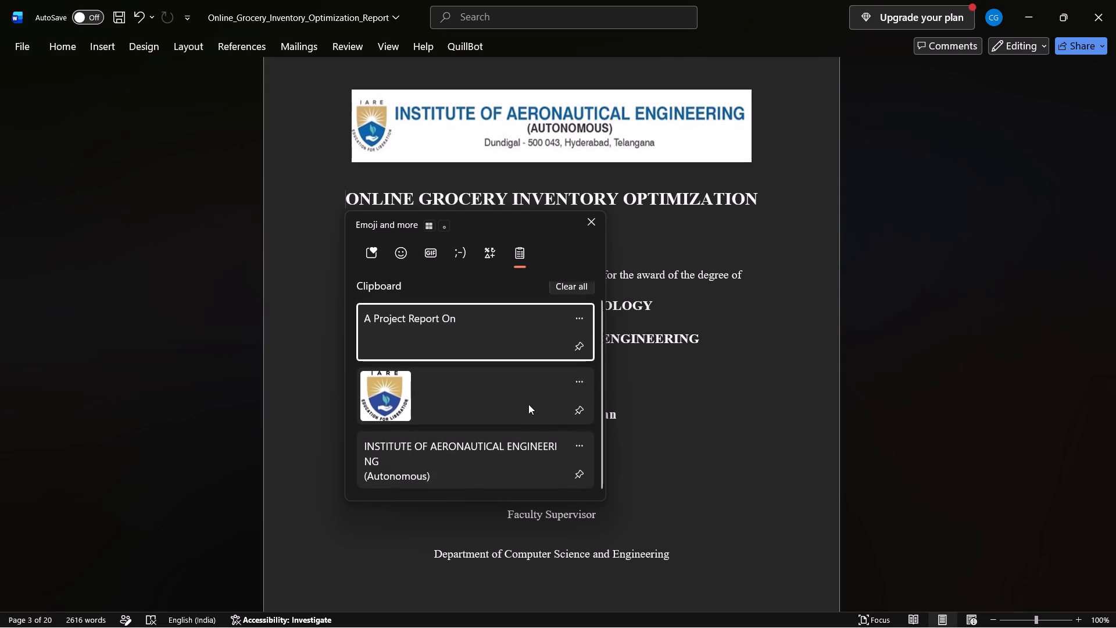
scroll(528, 404, down, 1)
click(879, 439)
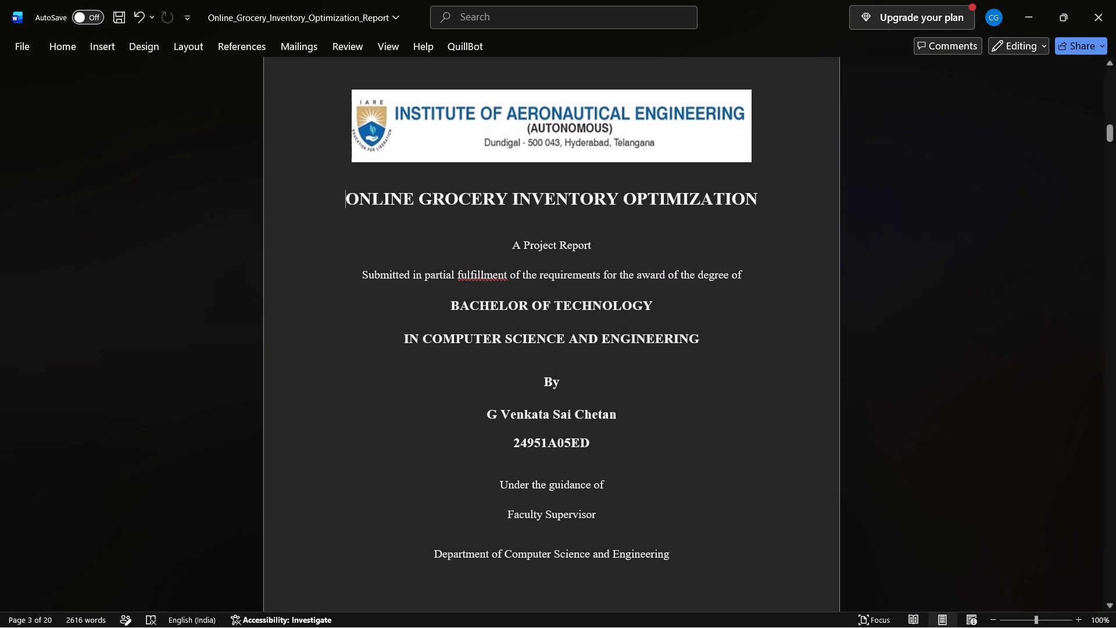
Delete the "A Project Report", "Submitted in partial fulfillment", "Under the guidance of" and "Faculty Supervisor" lines from the title page.
drag(750, 276, 516, 247)
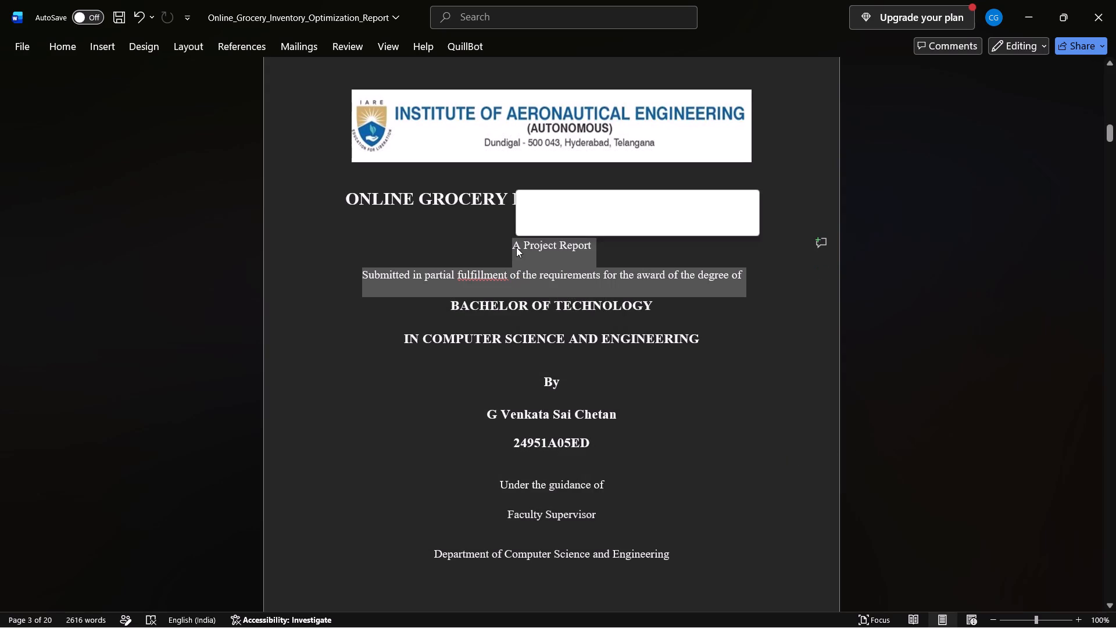
key(BackSpace)
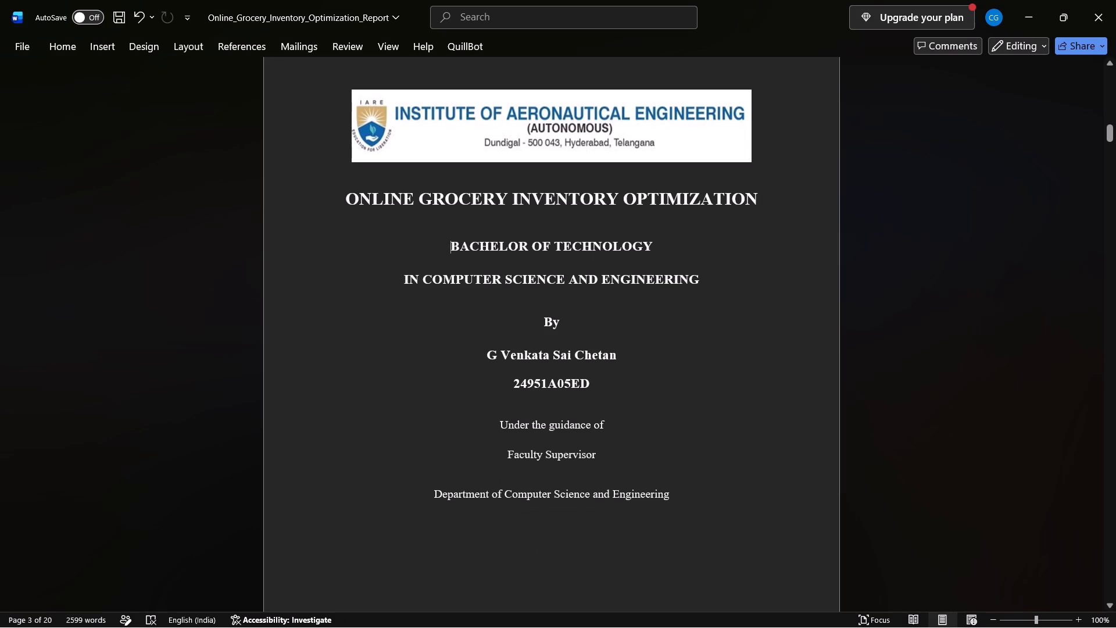
scroll(567, 354, down, 3)
scroll(567, 354, up, 2)
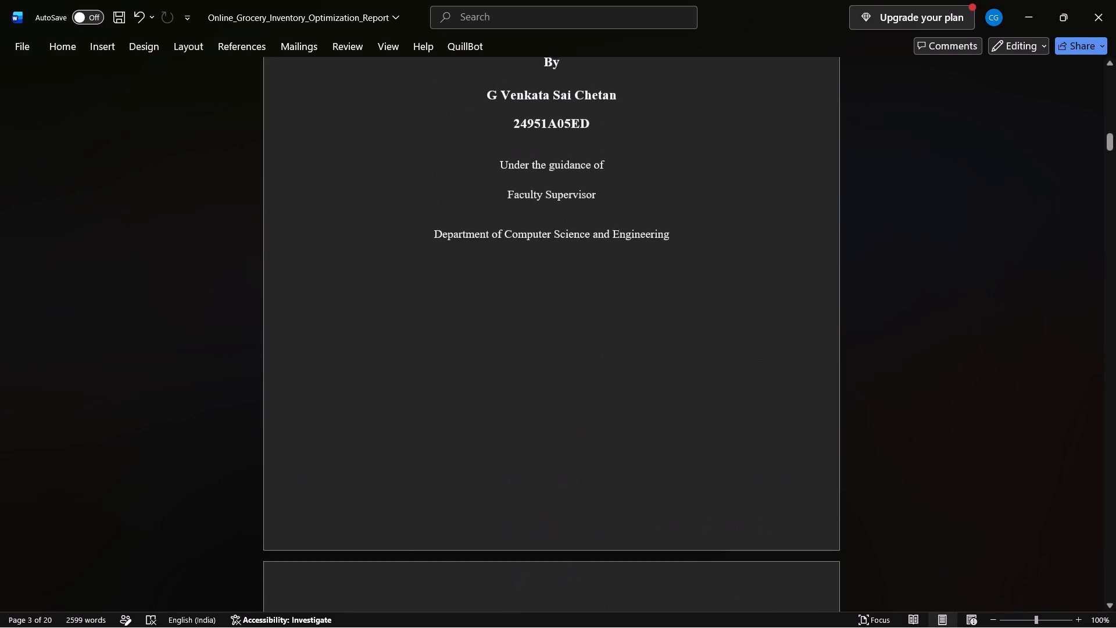
scroll(567, 354, up, 1)
drag(620, 373, 514, 342)
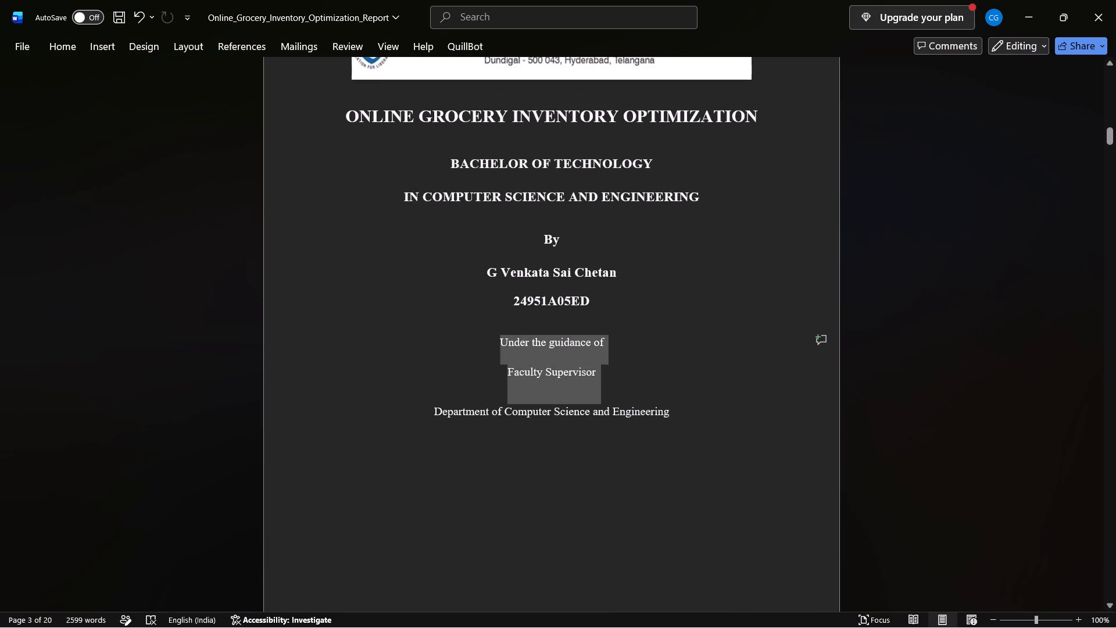
drag(514, 342, 514, 342)
key(BackSpace)
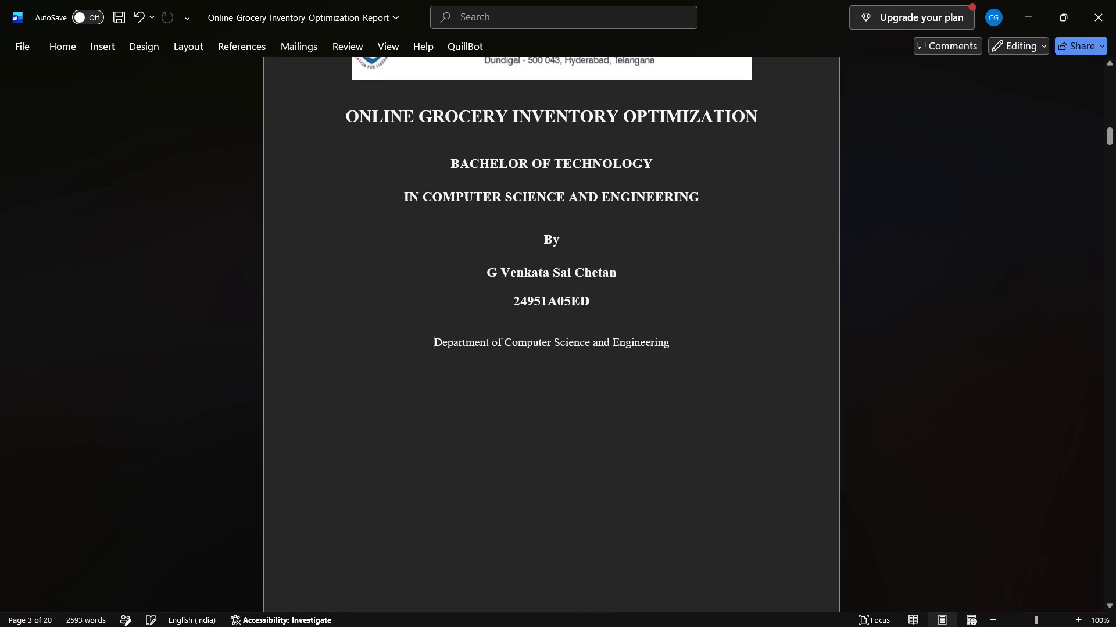
Delete the Examiners, Supervisor(s) and Principal signature lines from the Approval Sheet.
scroll(514, 342, down, 4)
scroll(514, 342, up, 1)
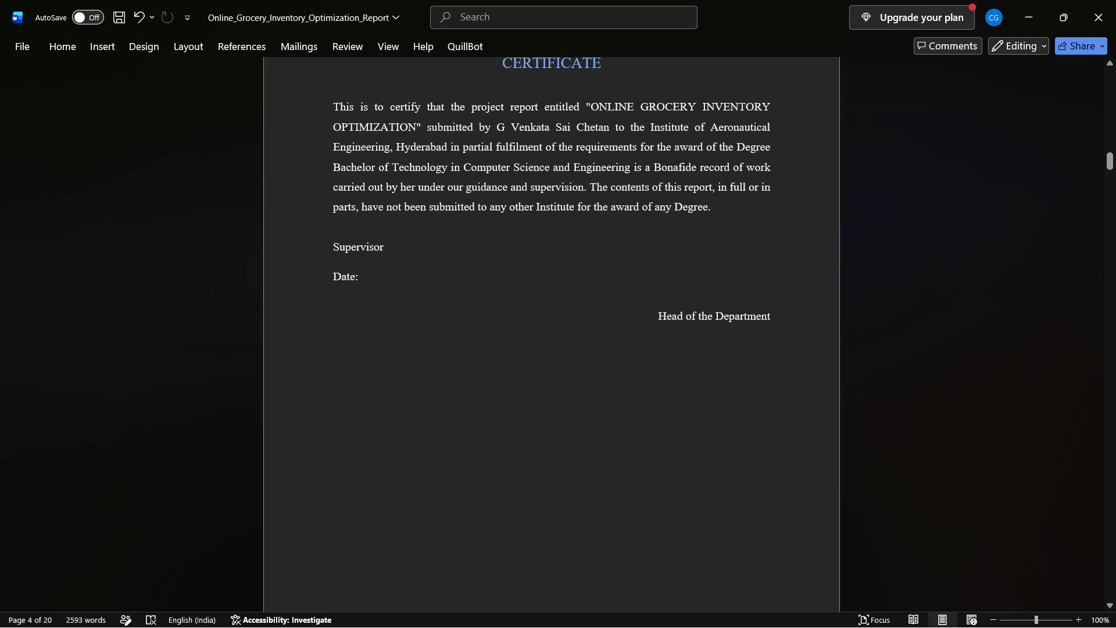
scroll(590, 362, down, 3)
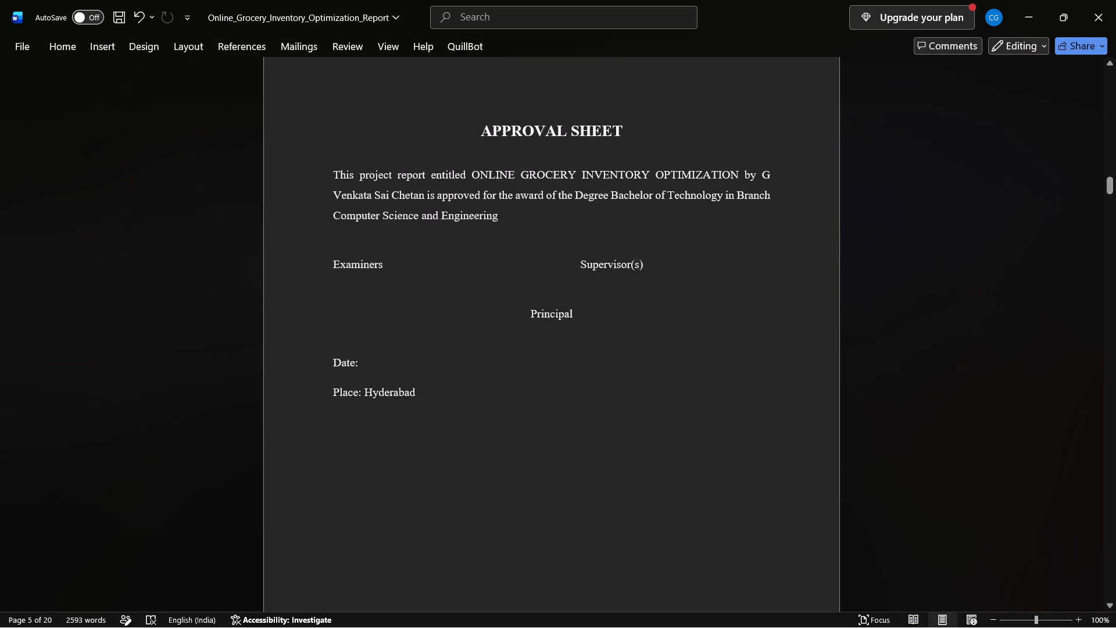
drag(334, 267, 591, 329)
key(BackSpace)
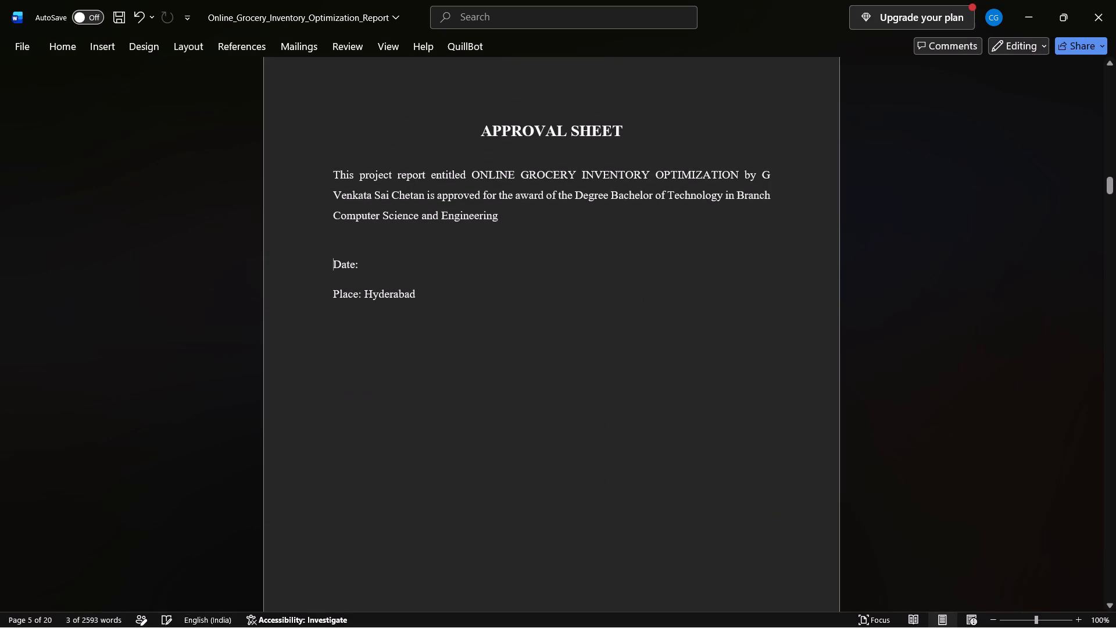
Enter 27-10-2026 as the date on the Approval Sheet.
click(419, 266)
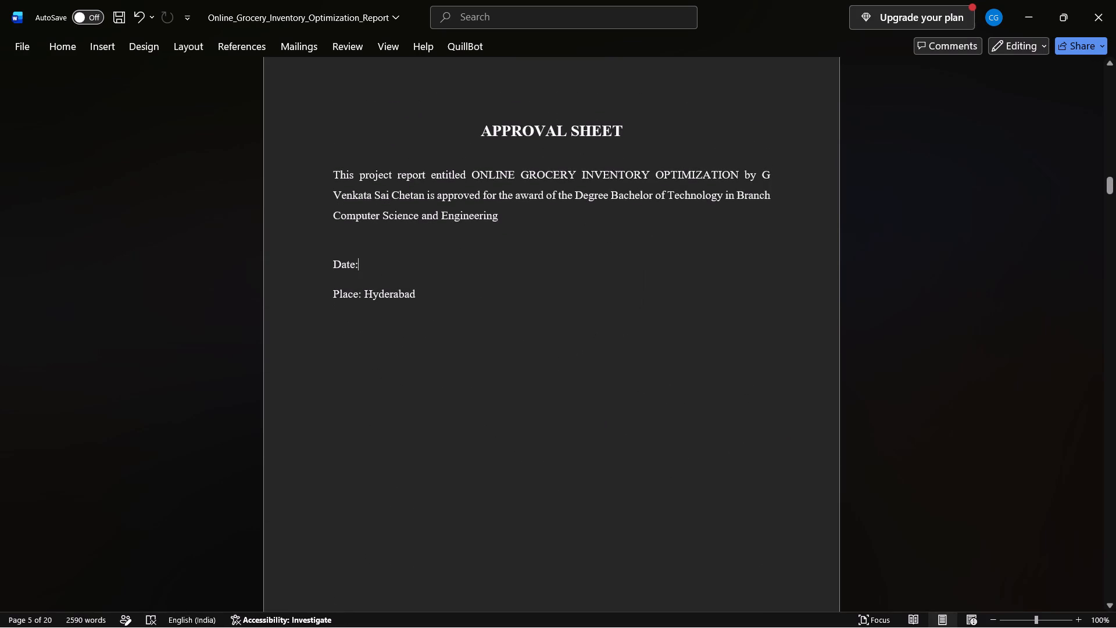
text(27-10-)
text(202)
key(6)
scroll(419, 266, down, 2)
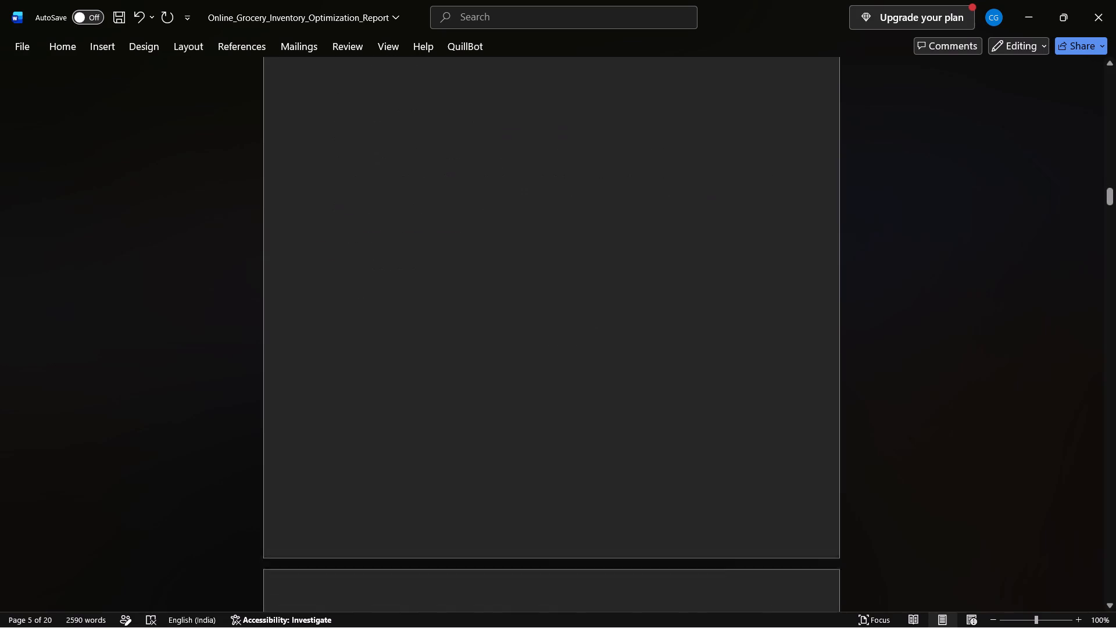
Review the Acknowledgement and Table of Contents pages of the grocery inventory report.
scroll(419, 266, down, 4)
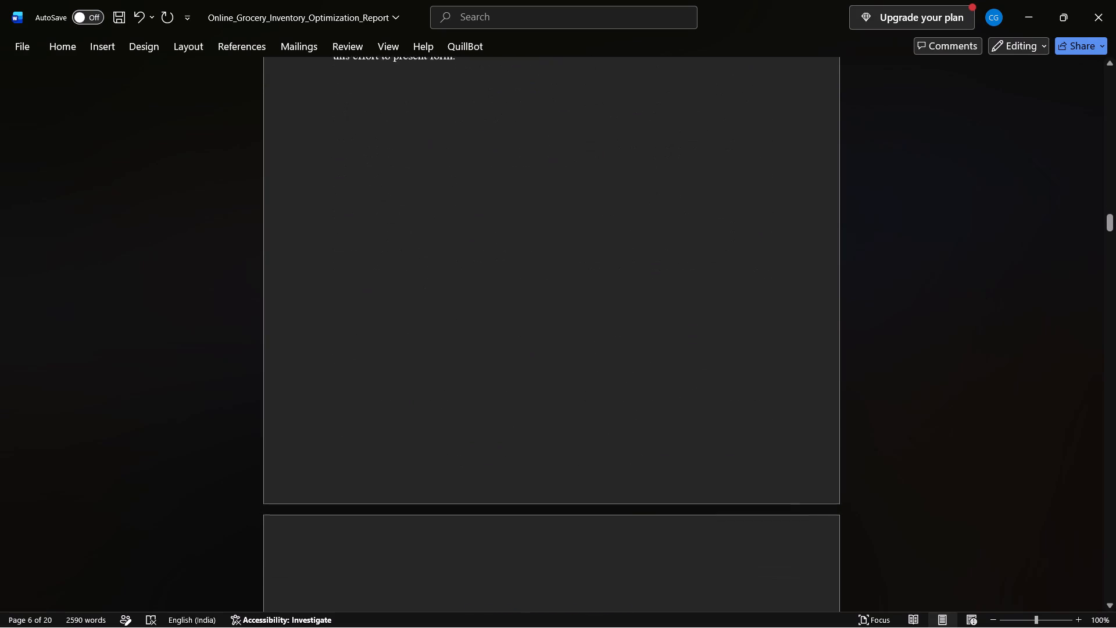
scroll(419, 266, down, 3)
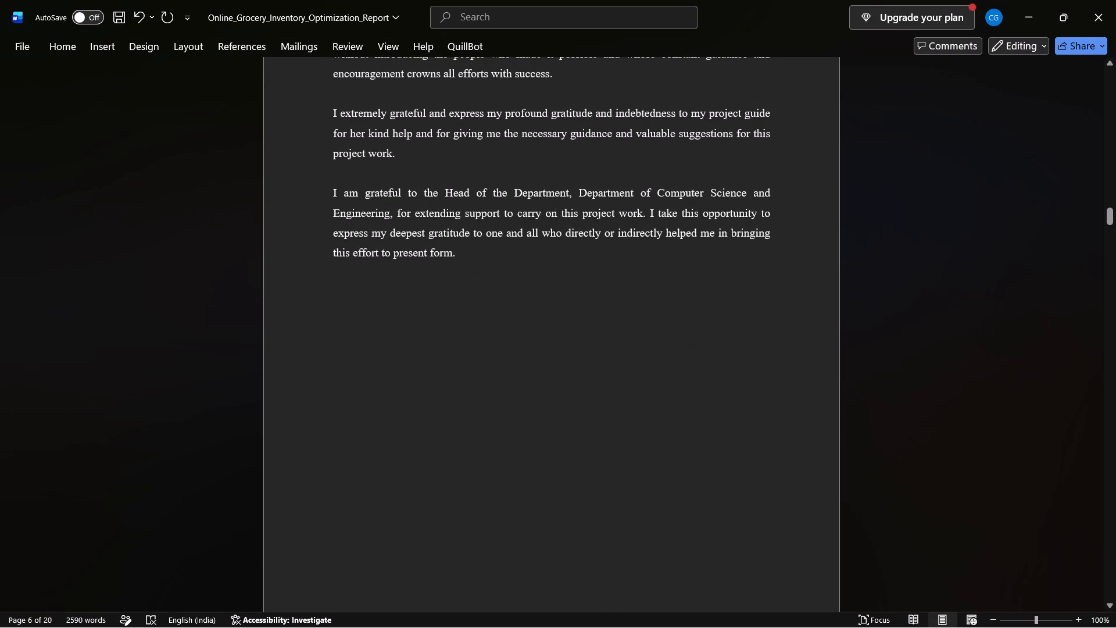
scroll(419, 266, down, 3)
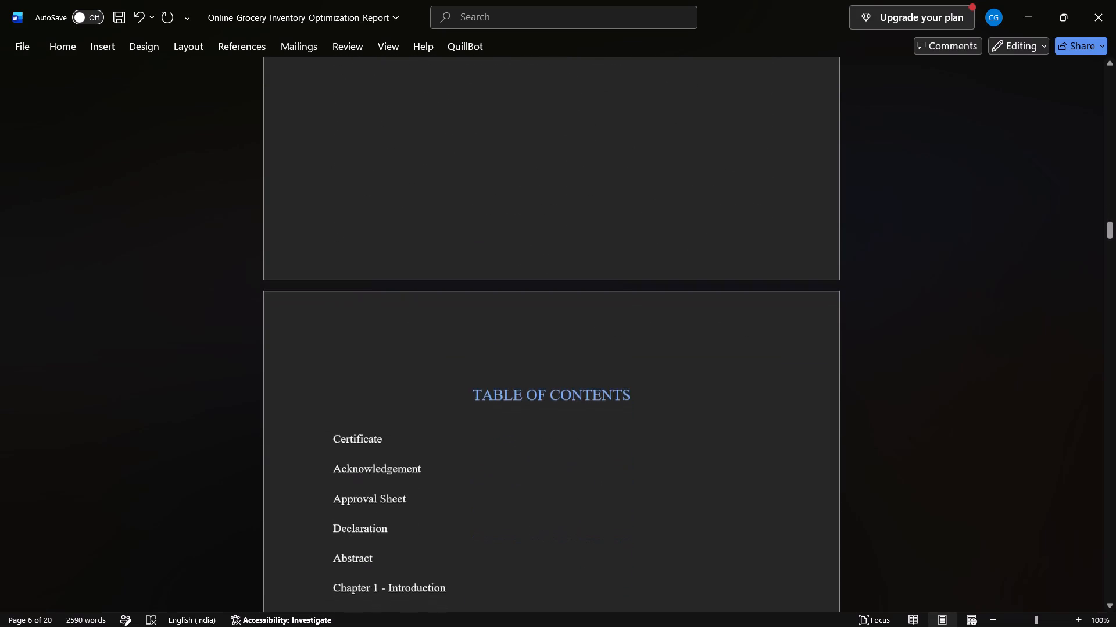
scroll(419, 266, down, 1)
scroll(419, 266, up, 5)
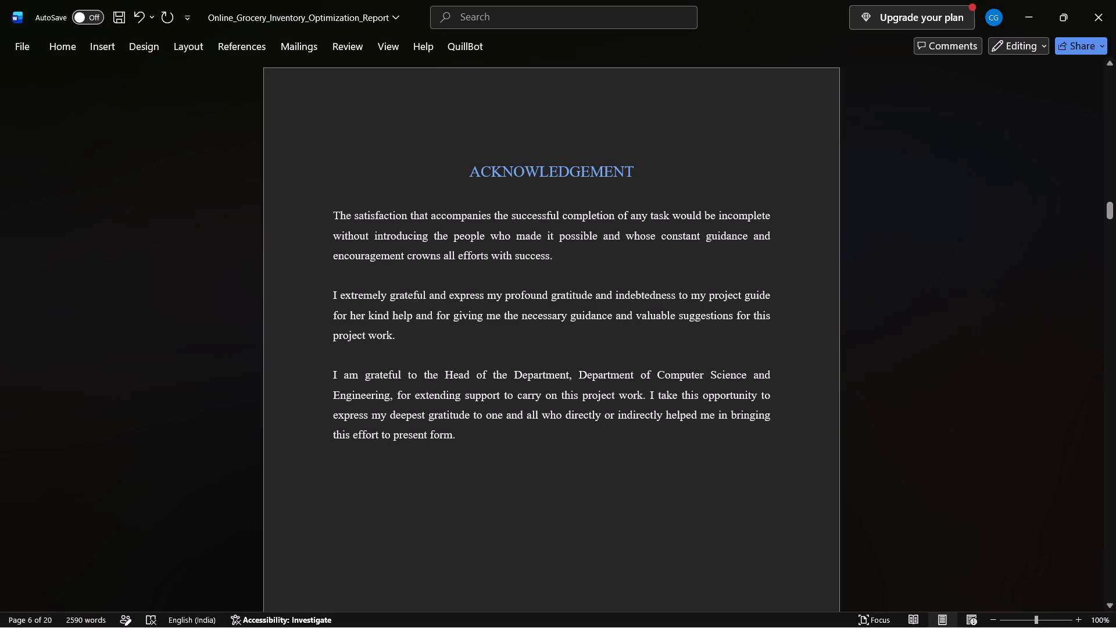
scroll(419, 266, down, 5)
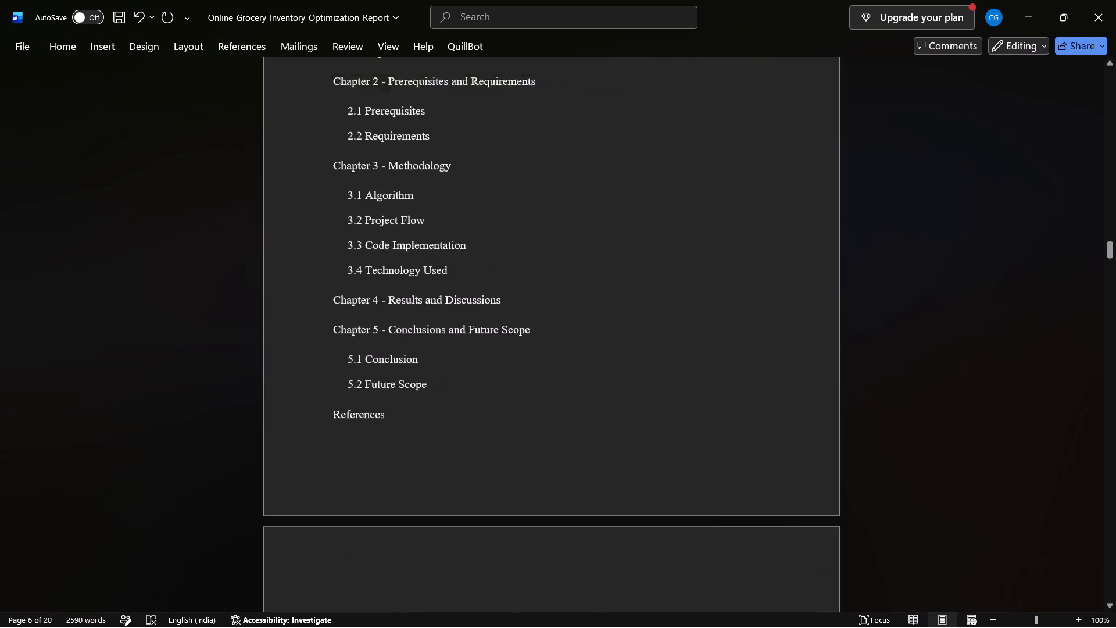
Delete the IARE logo and the empty line it leaves above the DECLARATION heading.
scroll(419, 266, down, 3)
click(517, 218)
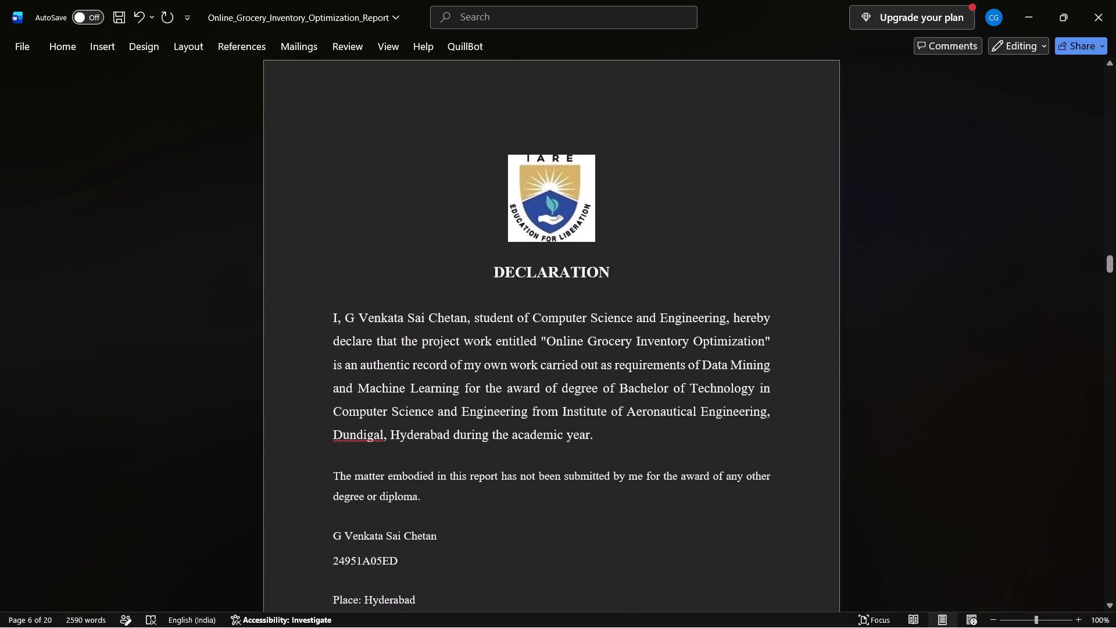
key(Delete)
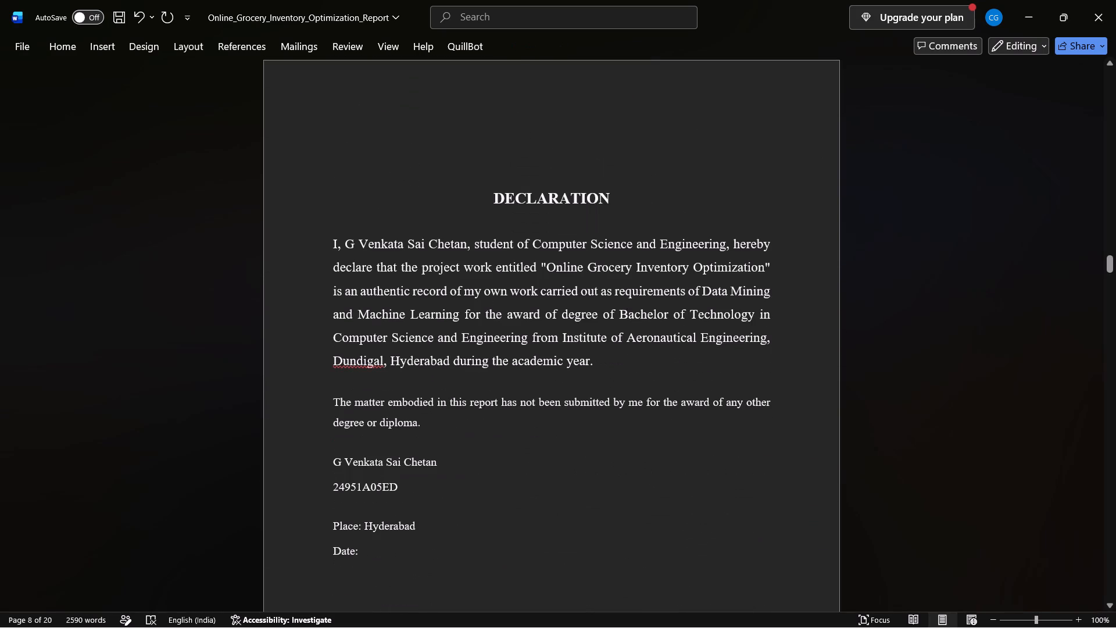
key(BackSpace)
key(BackSpace)
Enter 27-10-2026 as the date on the Declaration page.
scroll(517, 218, down, 1)
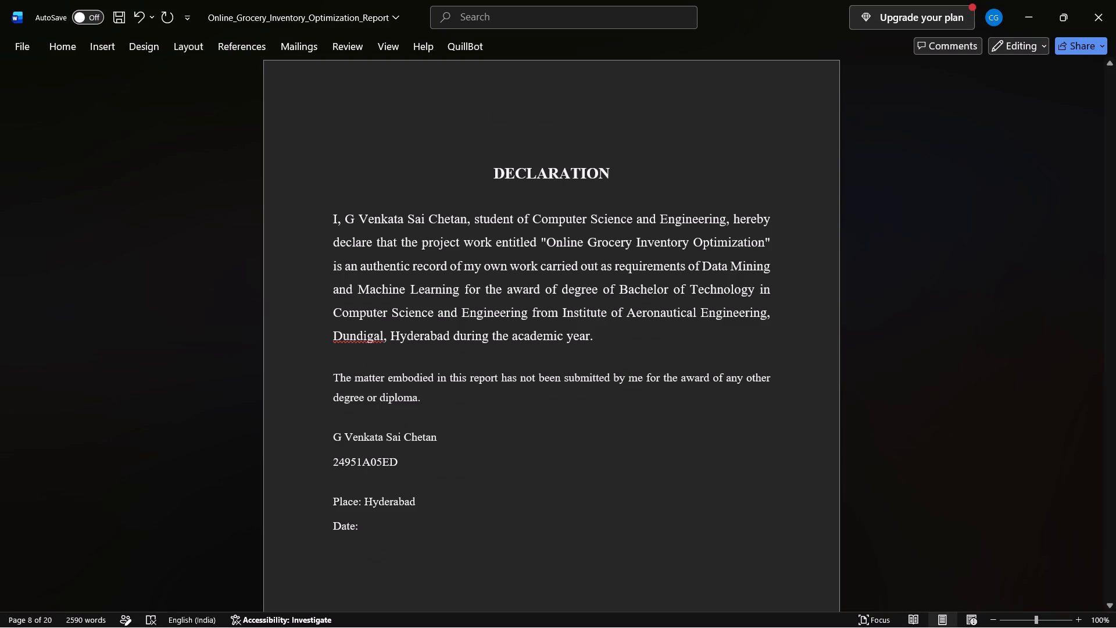
scroll(517, 218, down, 2)
click(397, 255)
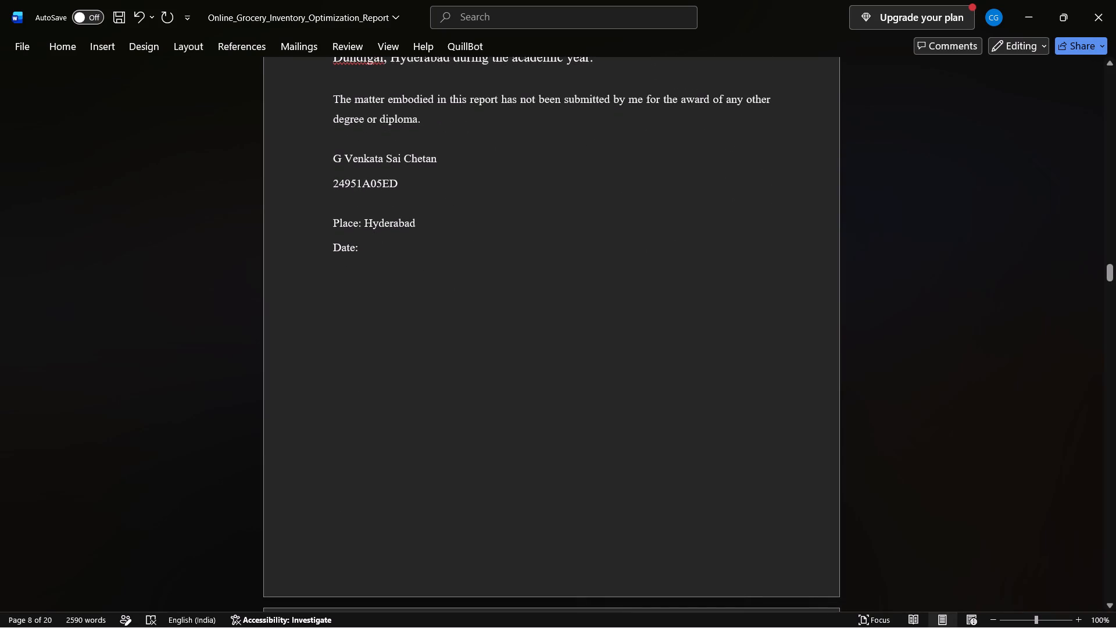
text(27)
key(minus)
text(10)
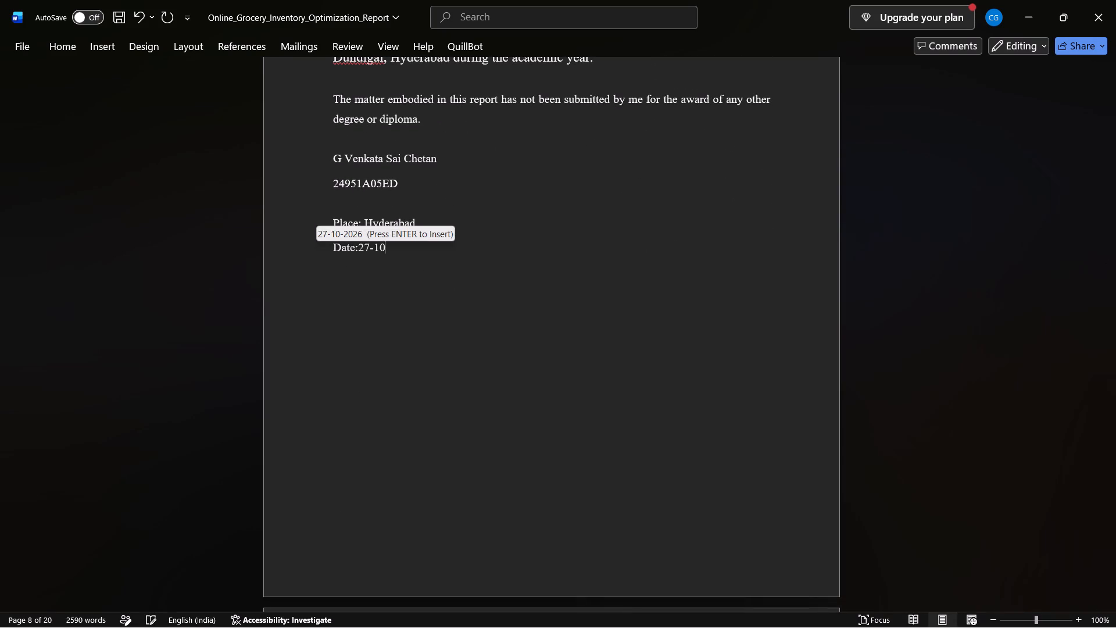
key(Return)
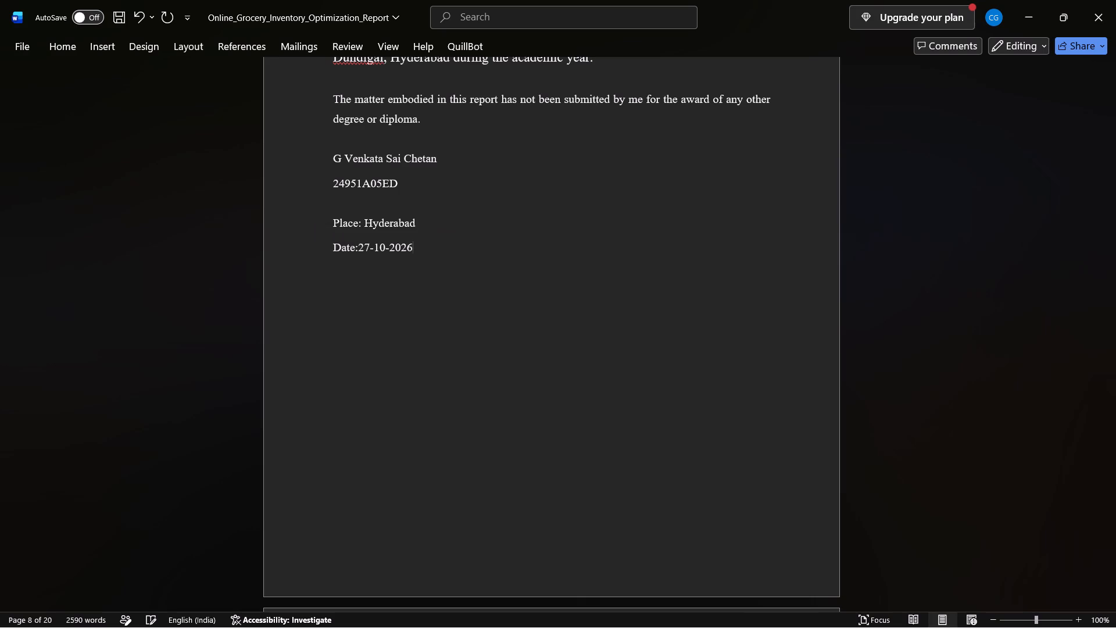
Remove the department and ACSD19 course phrase from section 1.1's second paragraph so it reads "This project focuses on online grocery inventory optimization.".
scroll(397, 255, down, 3)
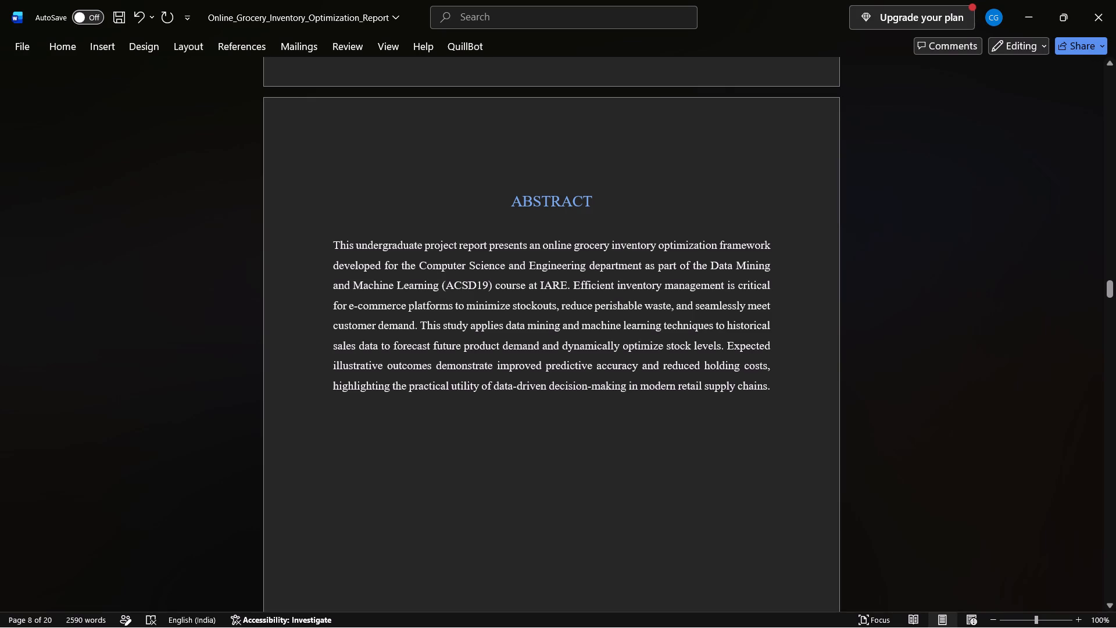
scroll(667, 443, down, 4)
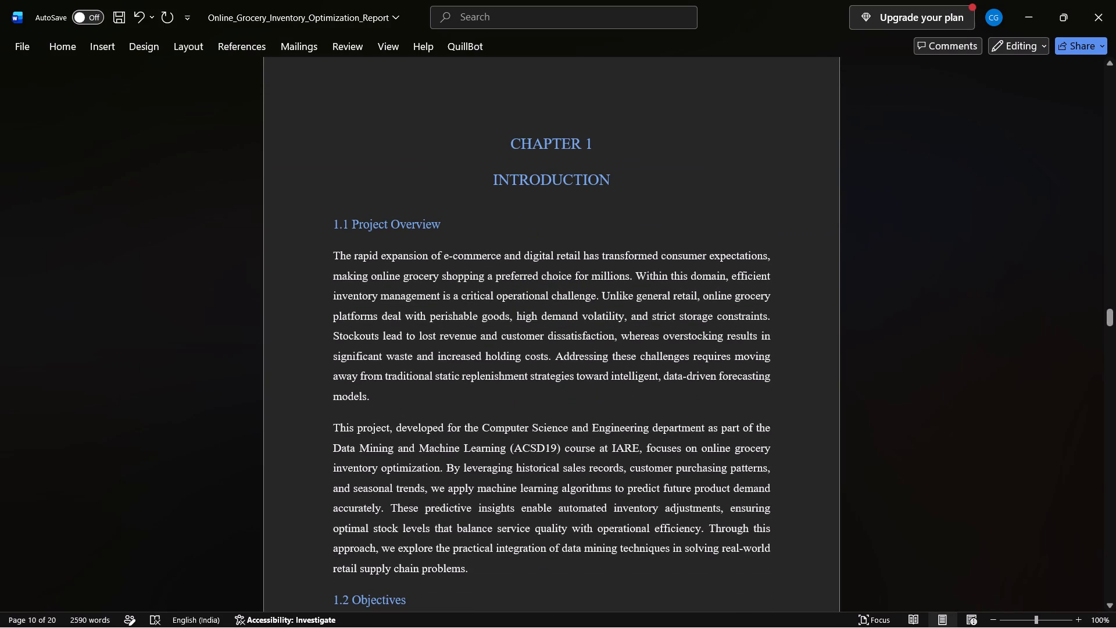
drag(388, 430, 637, 446)
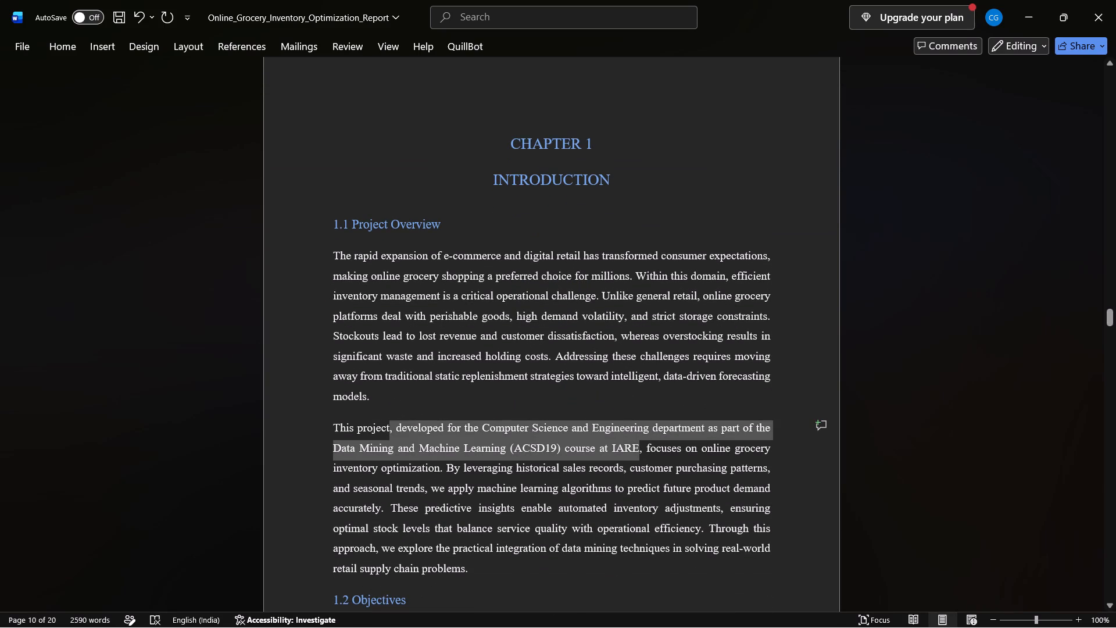
drag(637, 446, 641, 450)
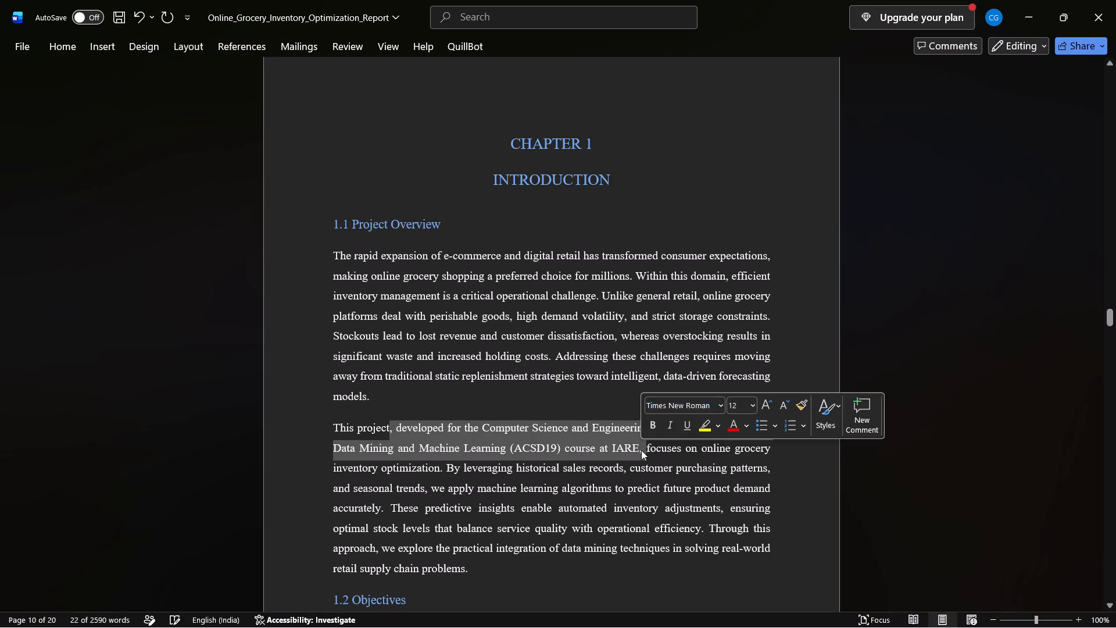
key(BackSpace)
click(685, 525)
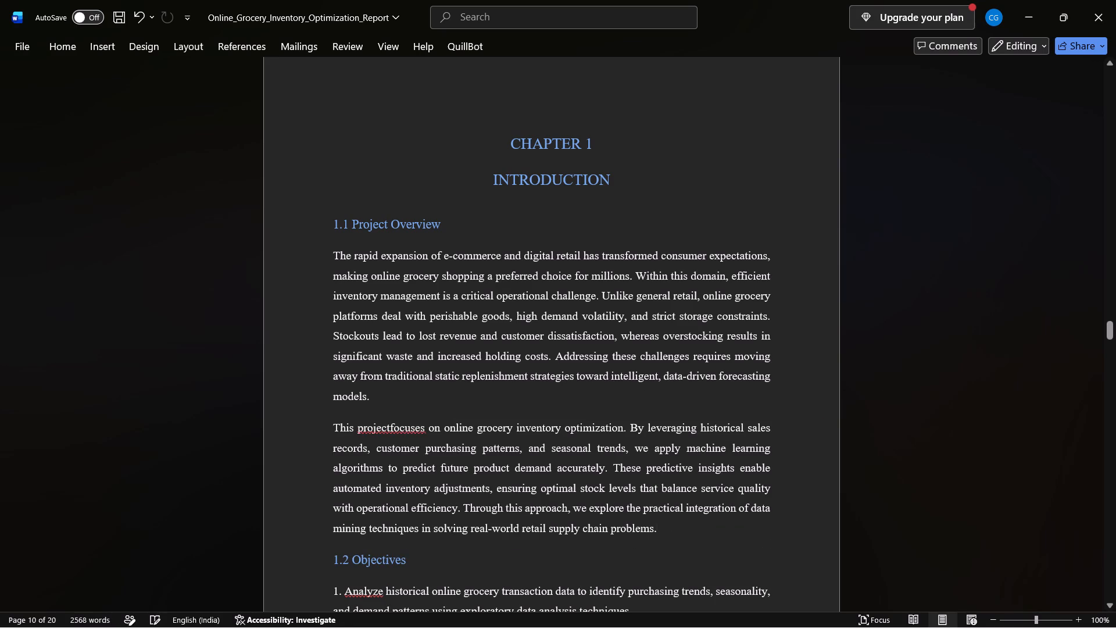
click(388, 430)
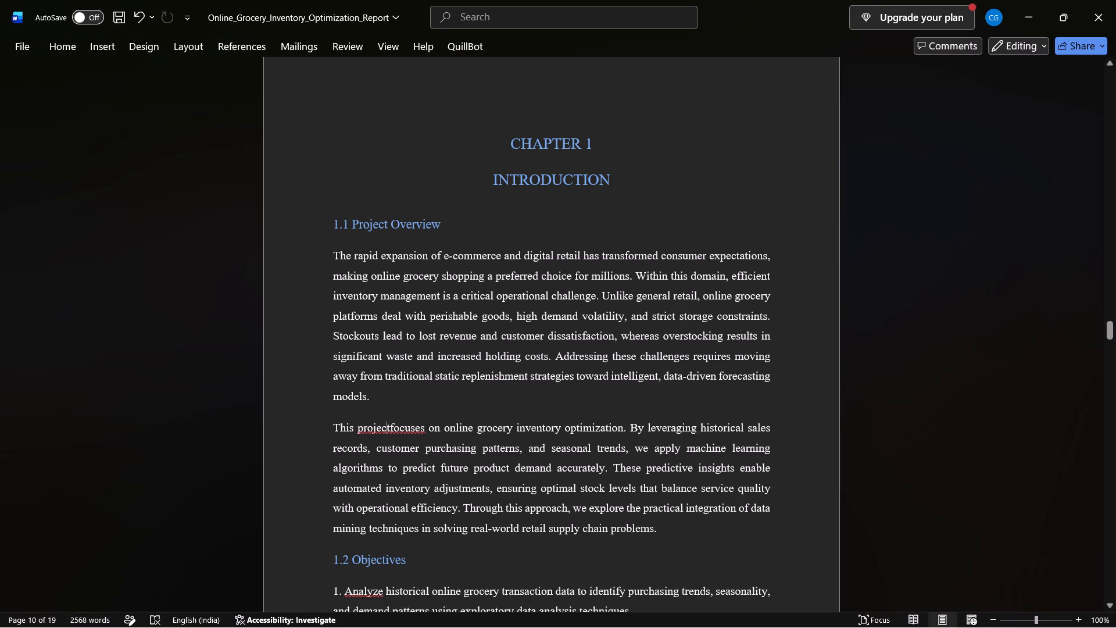
click(391, 430)
key(space)
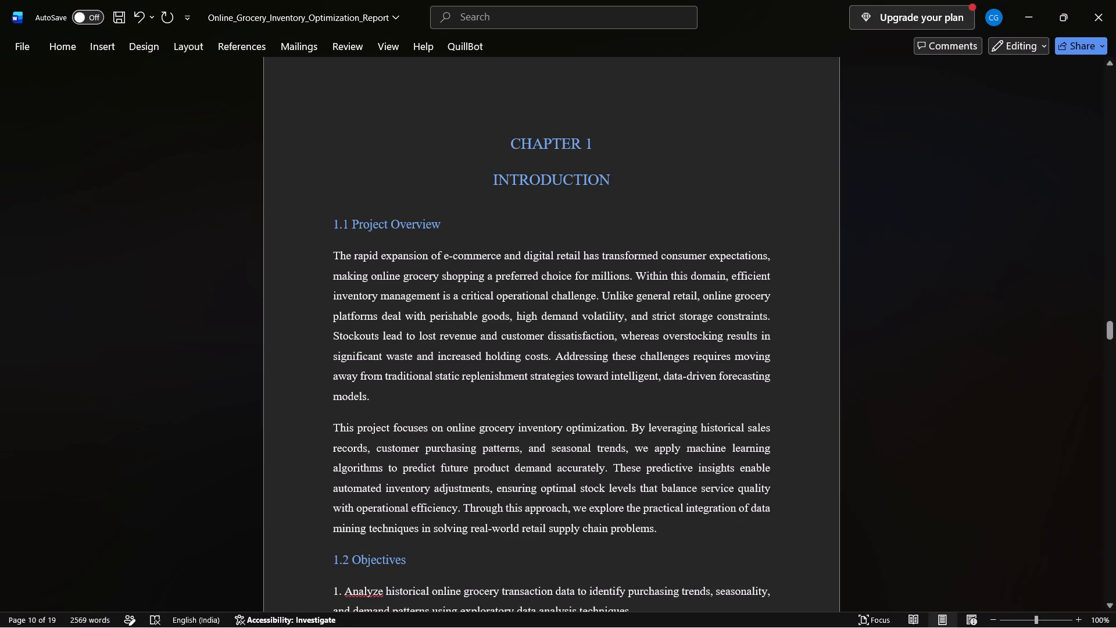
click(682, 551)
Replace the Abstract's first sentence with a copy of section 1.1's "This project focuses on online grocery inventory optimization.".
drag(330, 426, 616, 437)
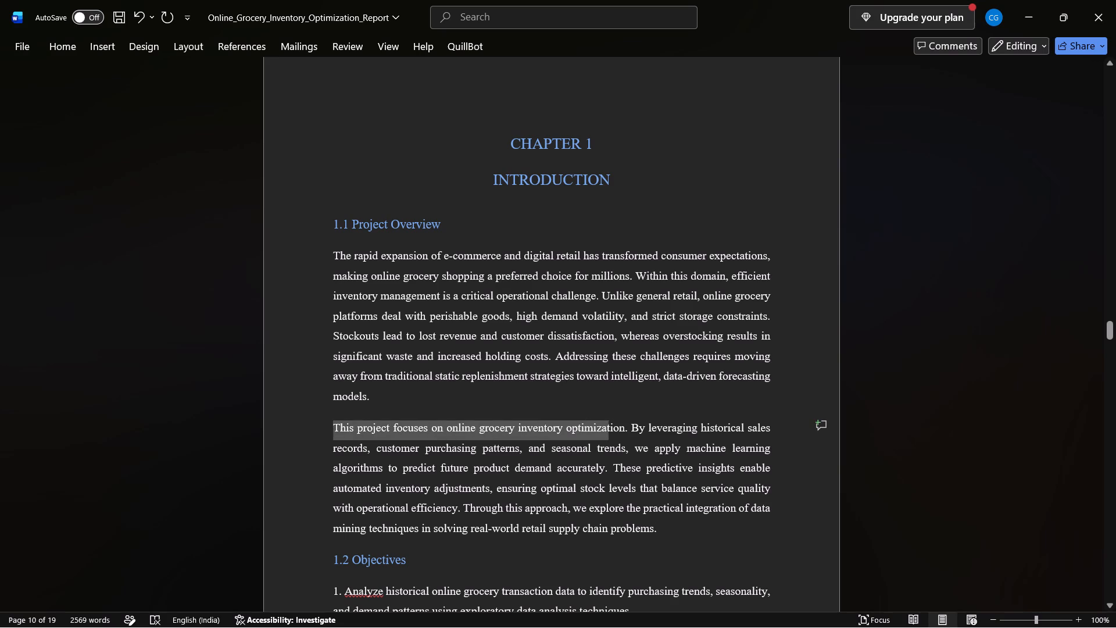
drag(616, 437, 626, 433)
drag(626, 433, 628, 432)
key(ctrl+c)
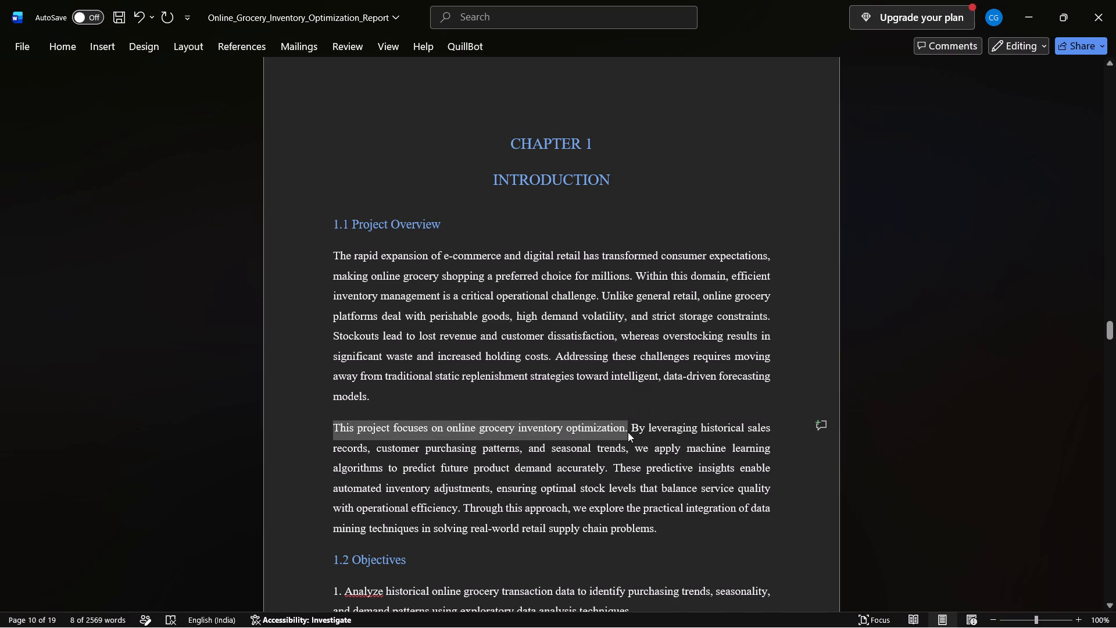
scroll(628, 432, up, 4)
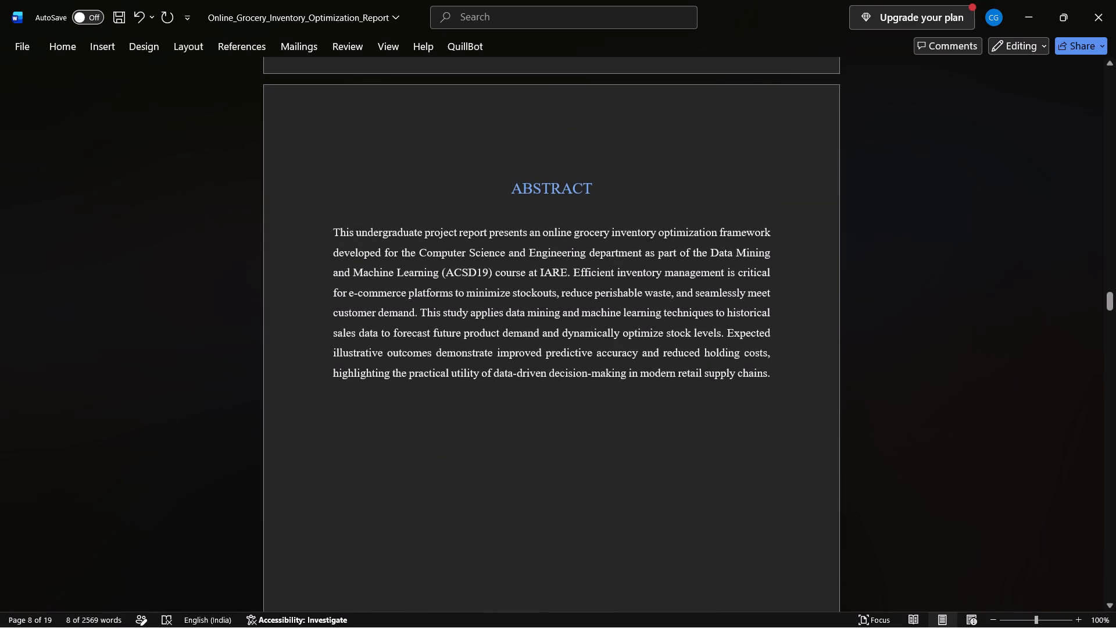
drag(332, 231, 506, 259)
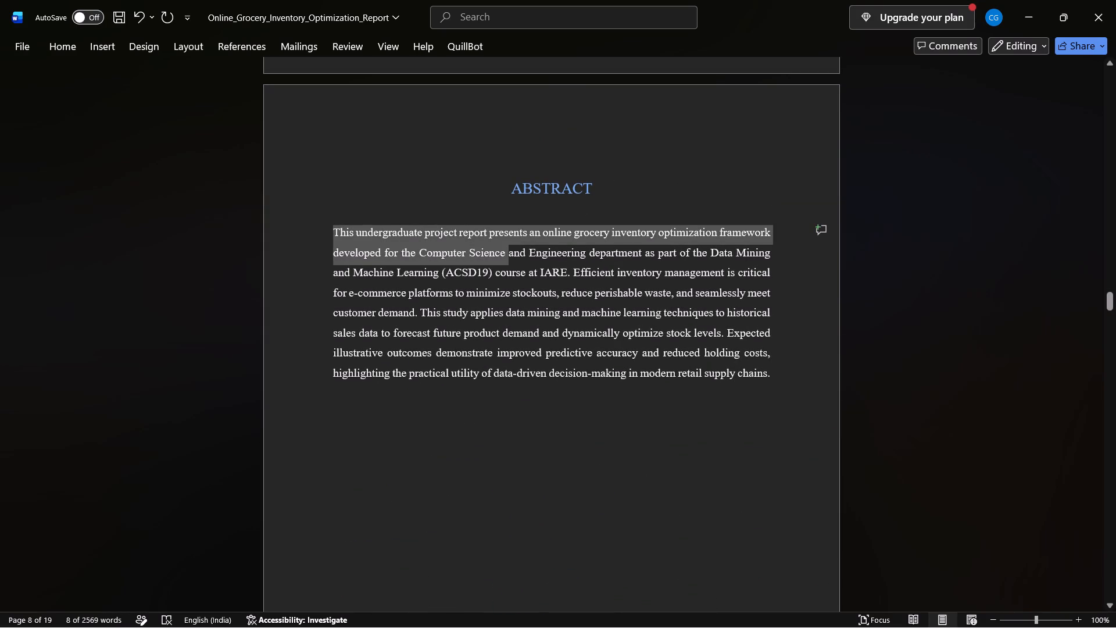
drag(506, 259, 570, 277)
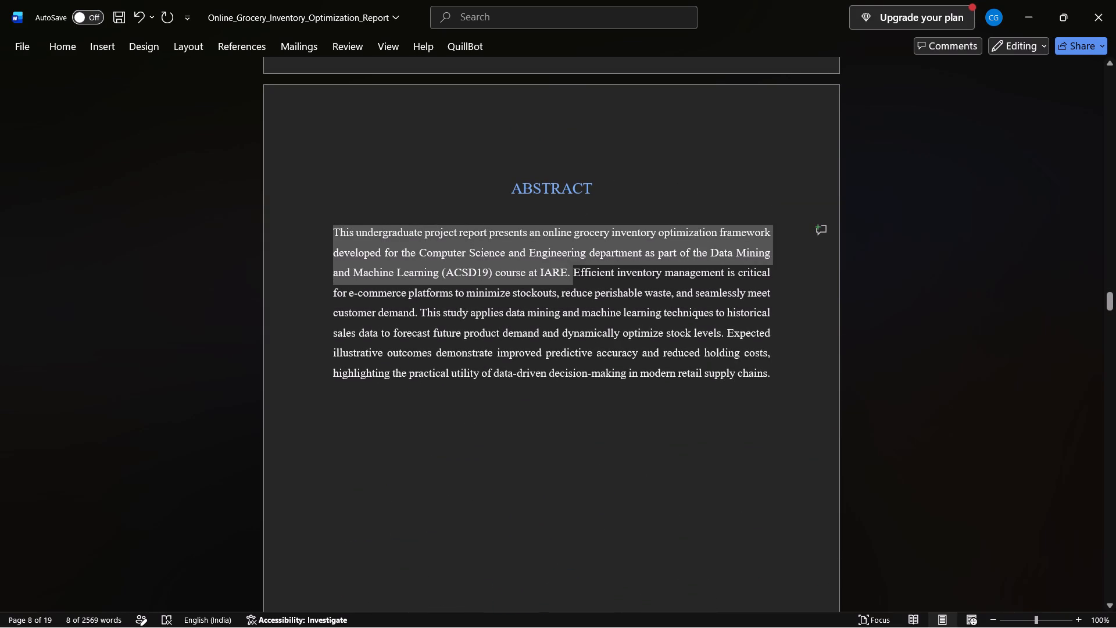
drag(570, 277, 570, 277)
key(ctrl+v)
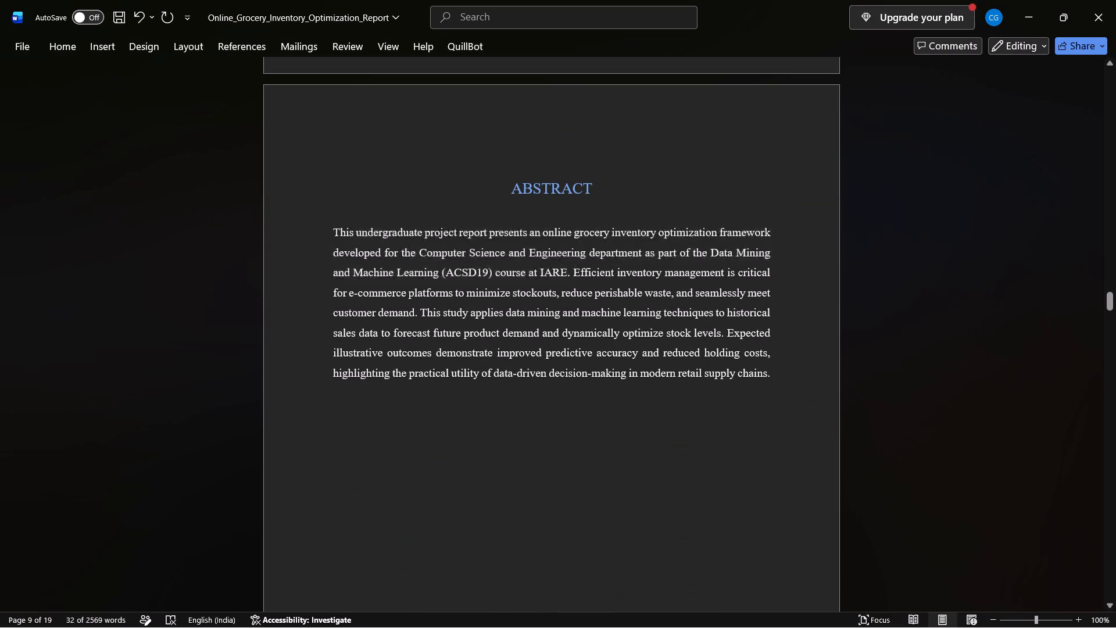
click(650, 422)
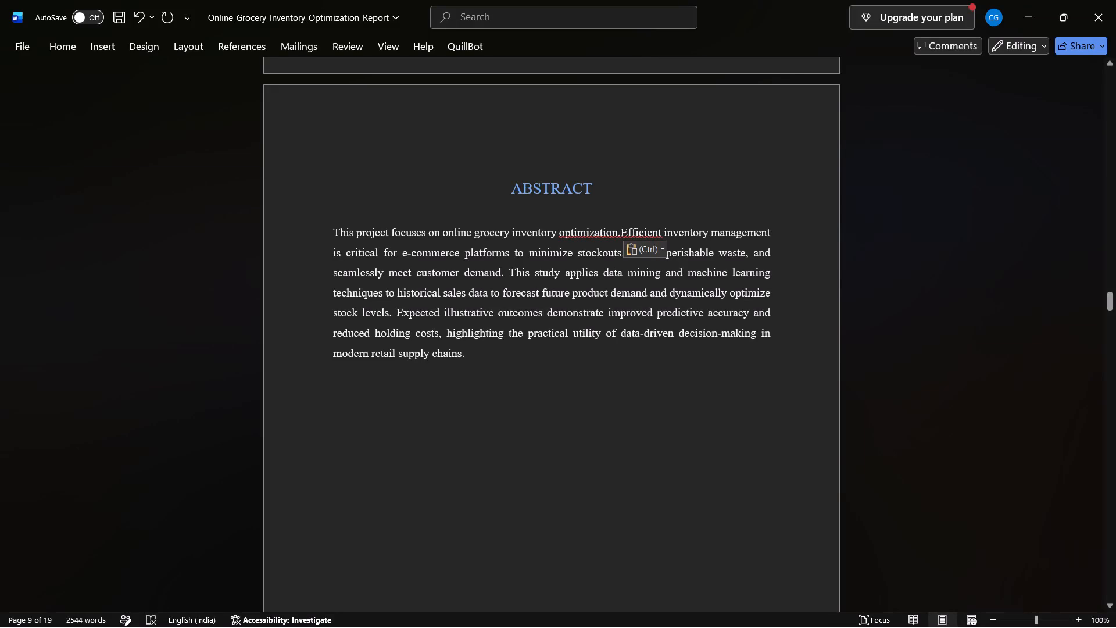
Delete "acquired through the ACSD19 course" from the 2.1 Prerequisites paragraph, ending the sentence after "machine learning algorithms".
scroll(650, 422, down, 2)
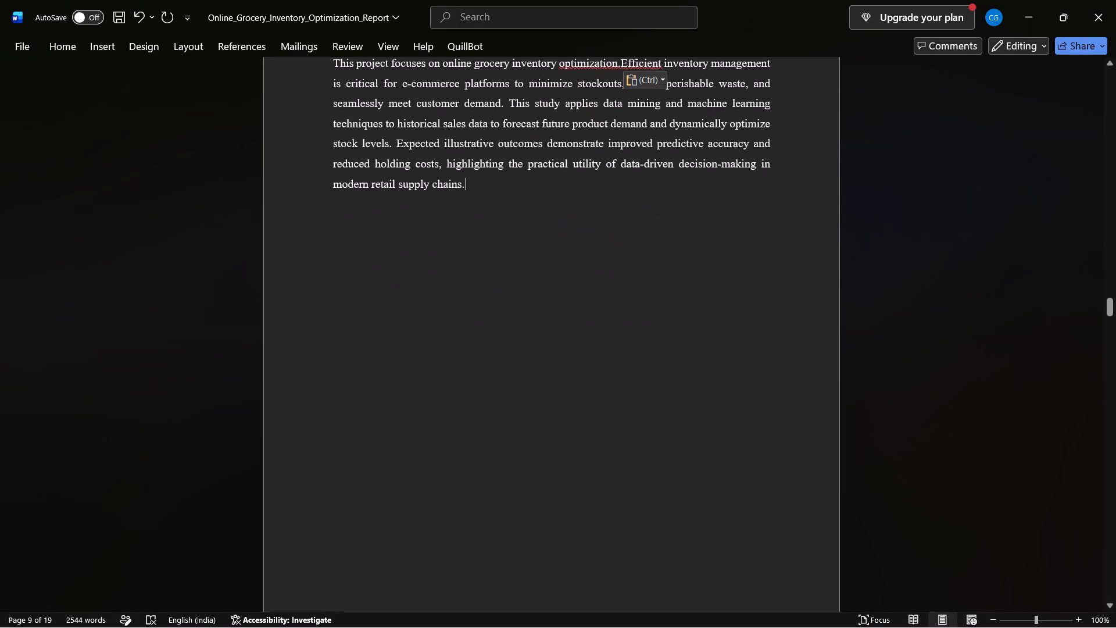
scroll(650, 422, down, 3)
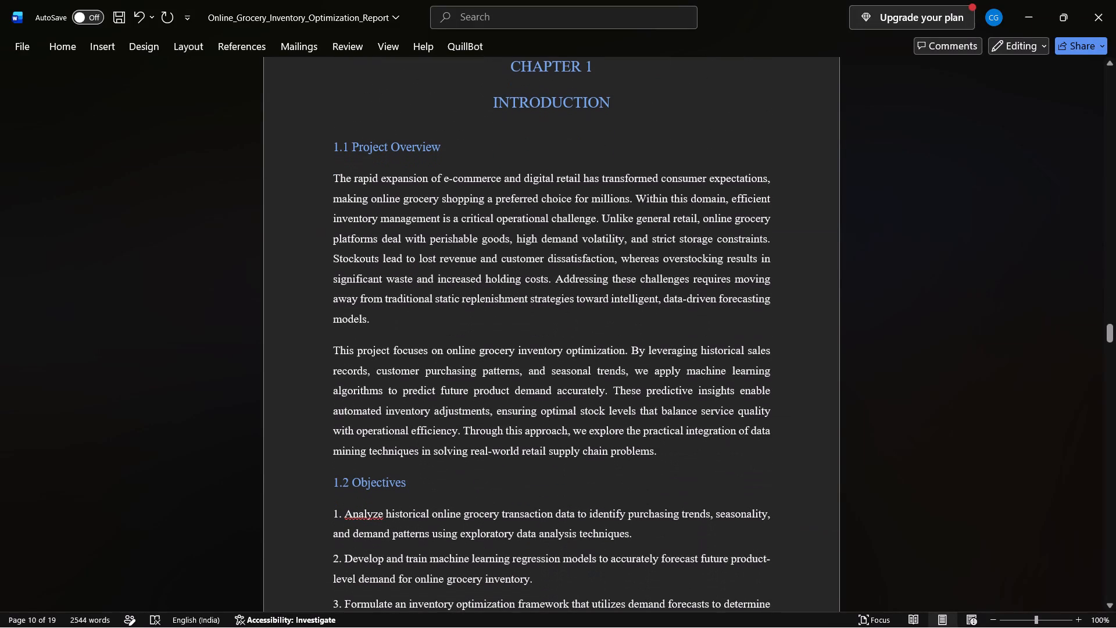
scroll(650, 422, down, 3)
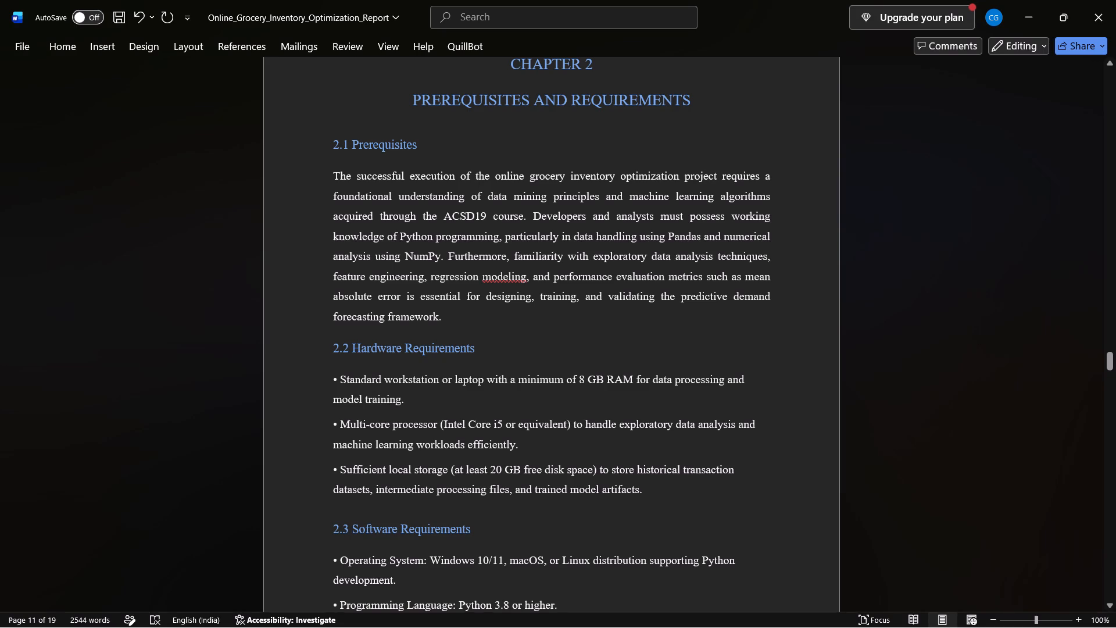
drag(334, 219, 525, 213)
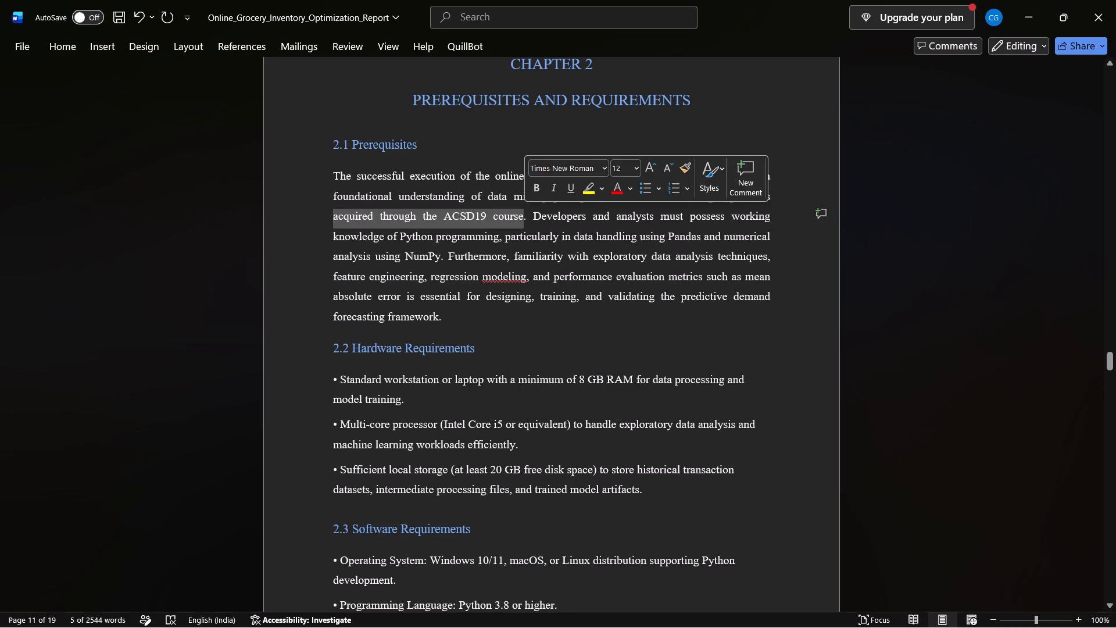
key(BackSpace)
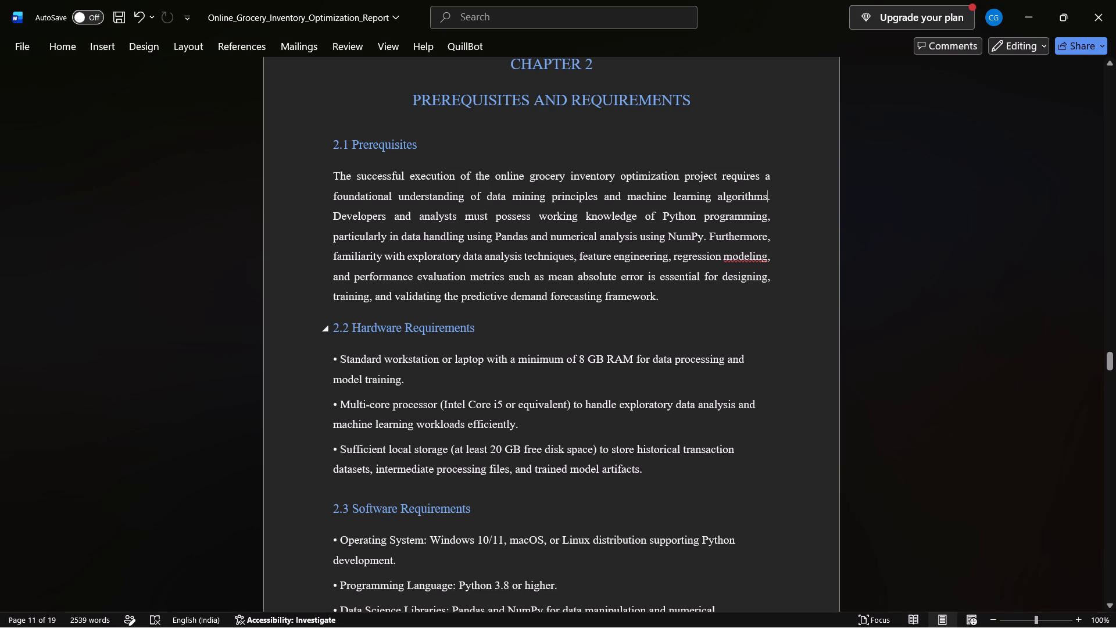
click(730, 333)
Examine chapters 2 to 4 of the report, including the equations, code listing and technology sections, for content that needs correcting.
scroll(730, 333, down, 4)
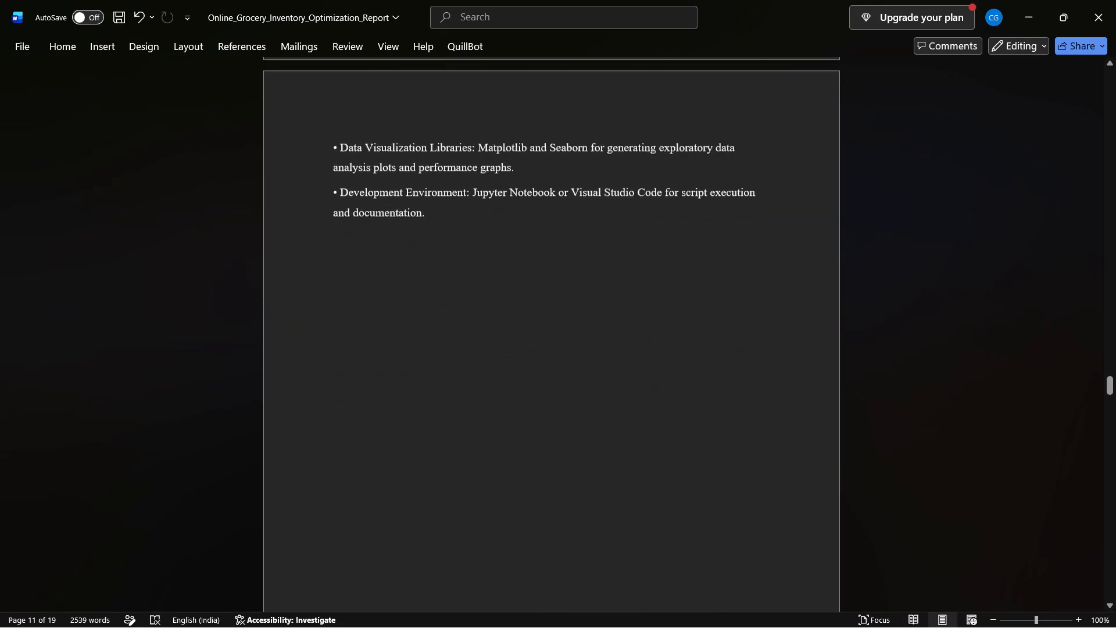
scroll(730, 333, down, 5)
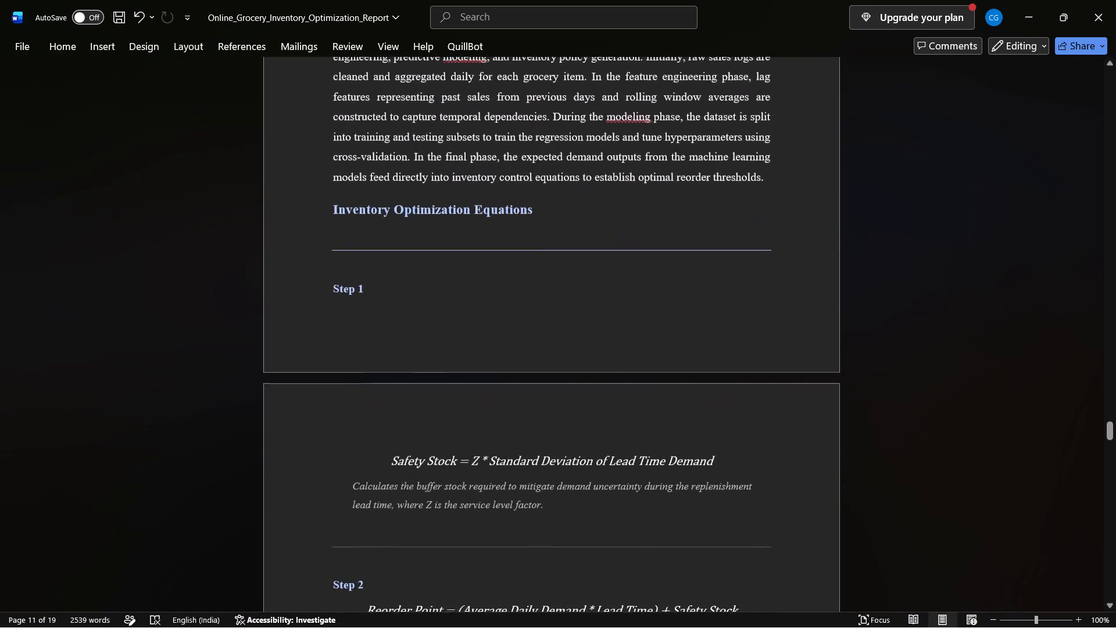
scroll(730, 333, down, 3)
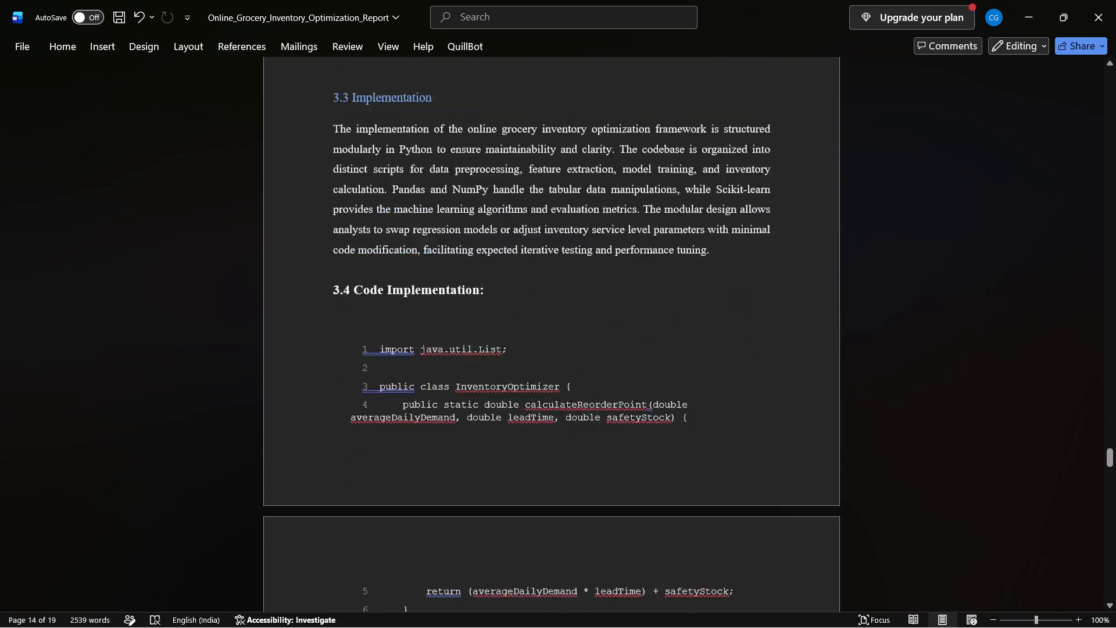
scroll(730, 333, down, 4)
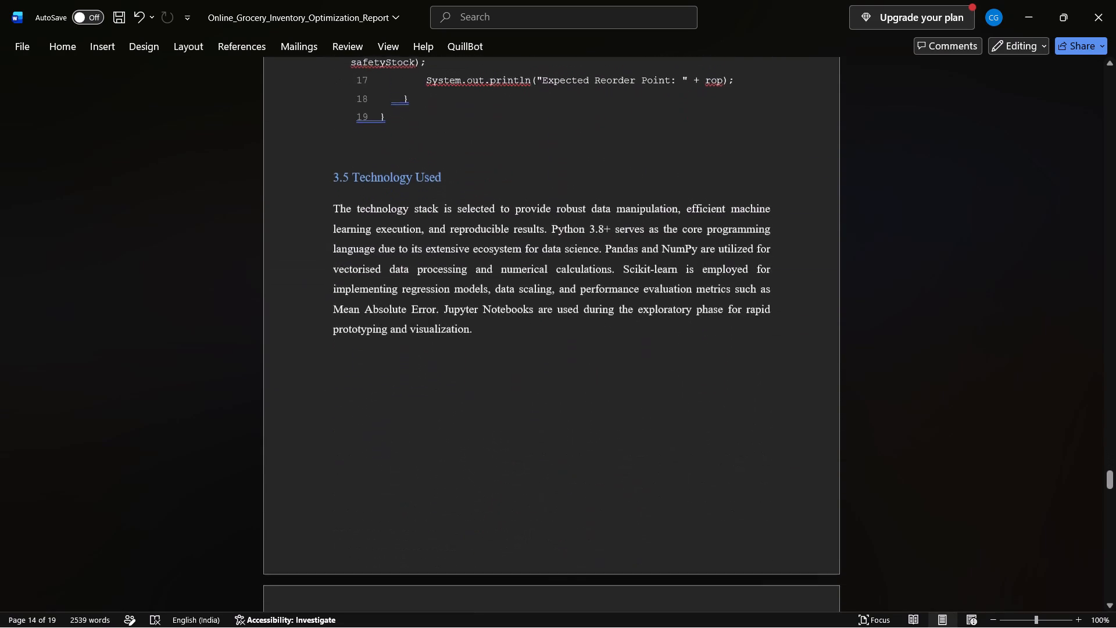
scroll(730, 333, down, 4)
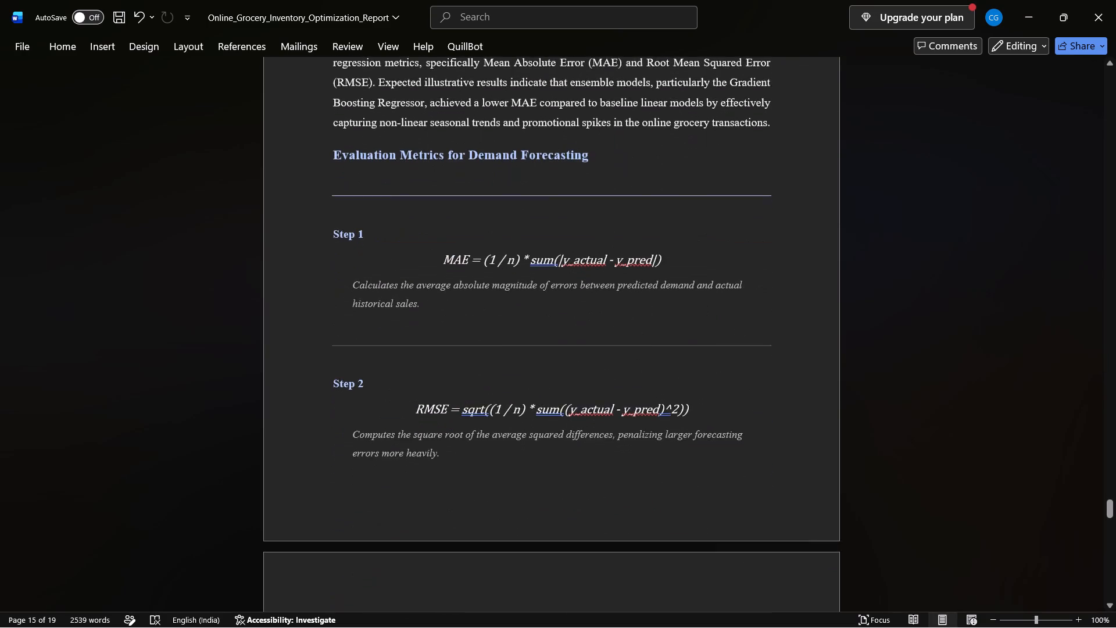
scroll(730, 333, up, 2)
right_click(730, 333)
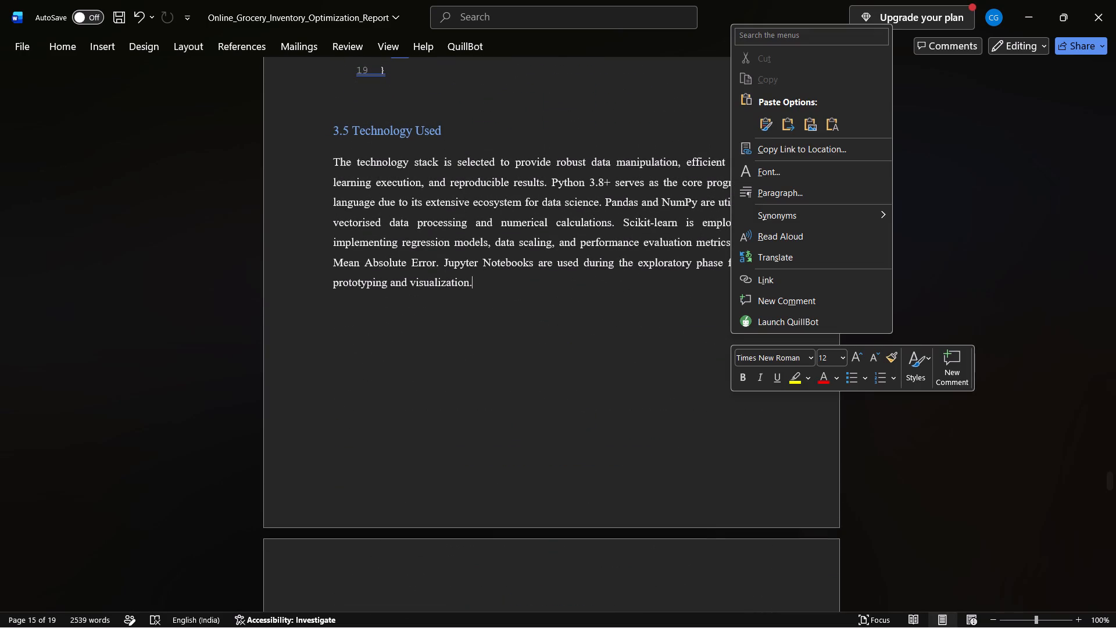
click(670, 361)
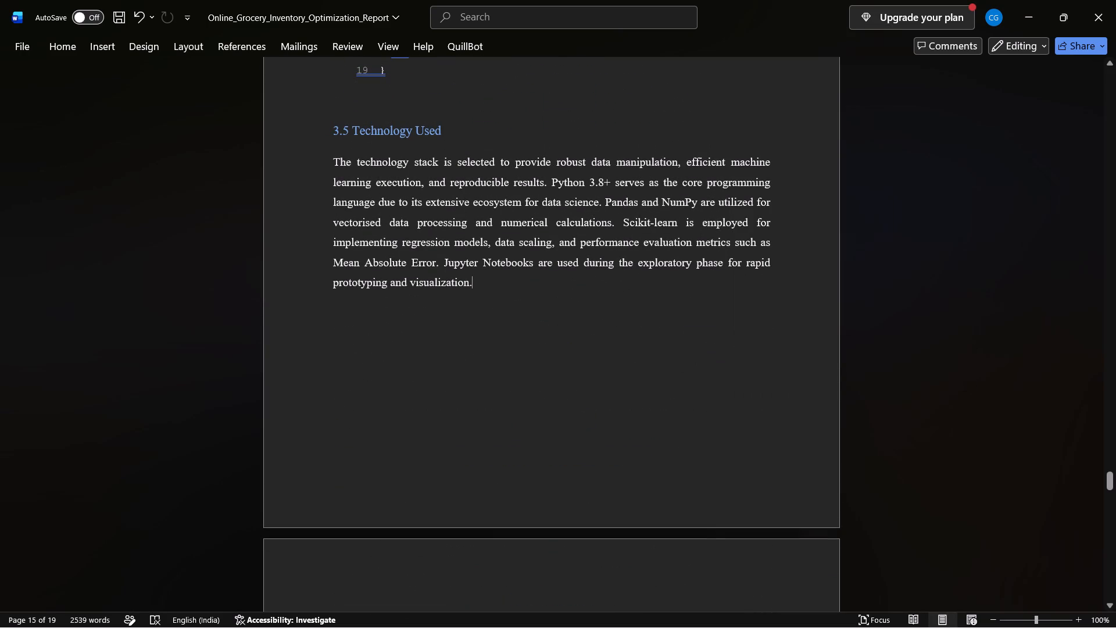
Copy the complete Java InventoryOptimizer listing, lines 1 to 19, from section 3.4 Code Implementation.
scroll(670, 361, up, 3)
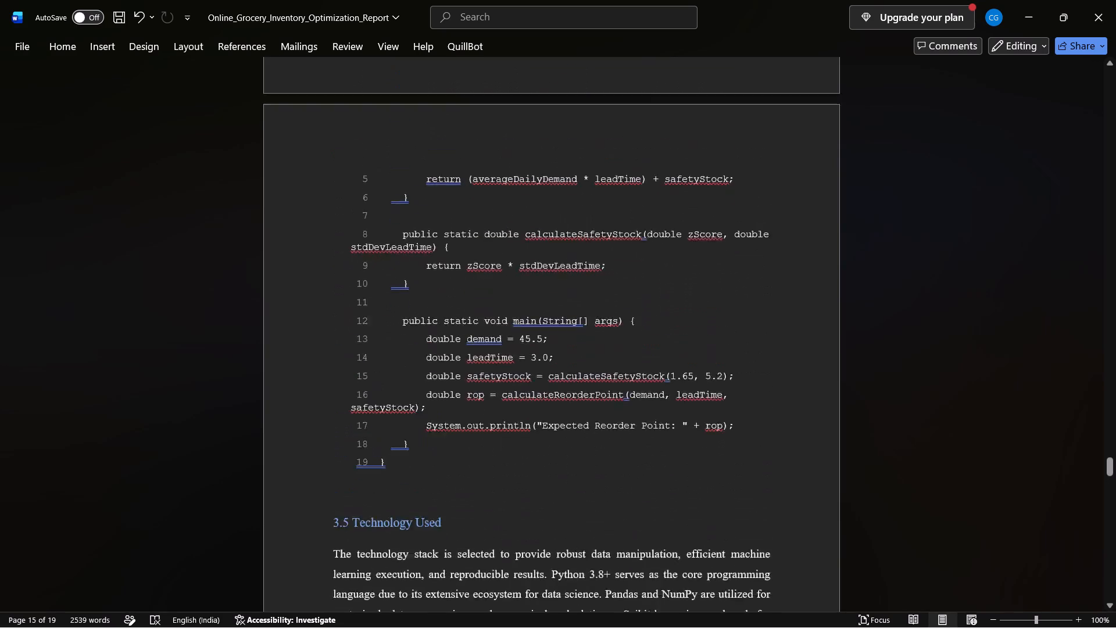
scroll(670, 361, up, 3)
scroll(670, 361, down, 1)
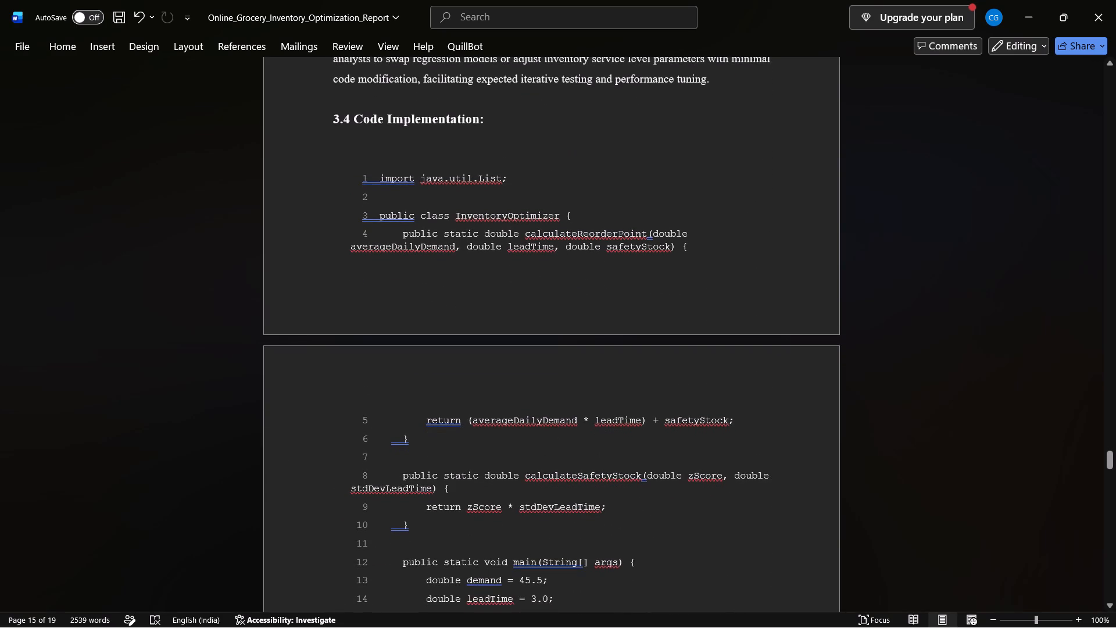
drag(362, 174, 490, 384)
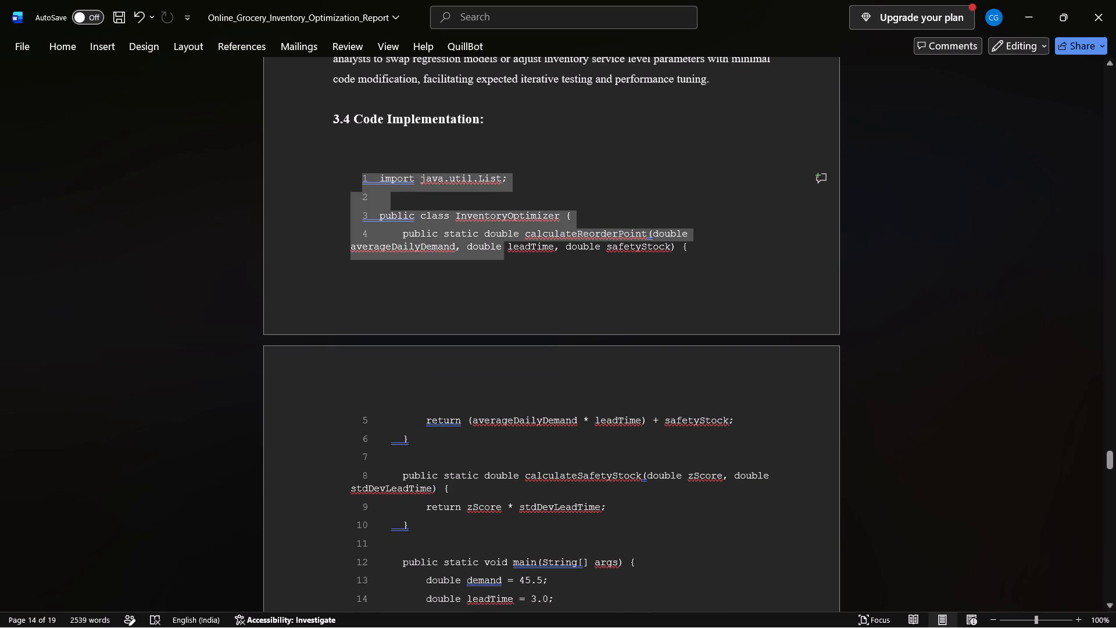
drag(490, 384, 506, 521)
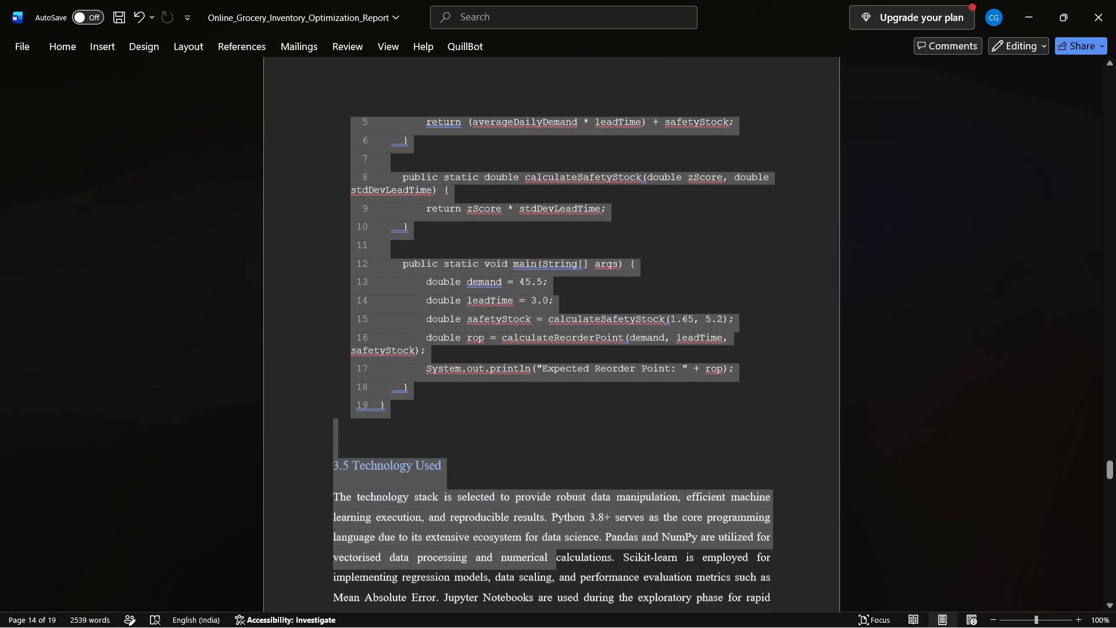
drag(506, 521, 432, 407)
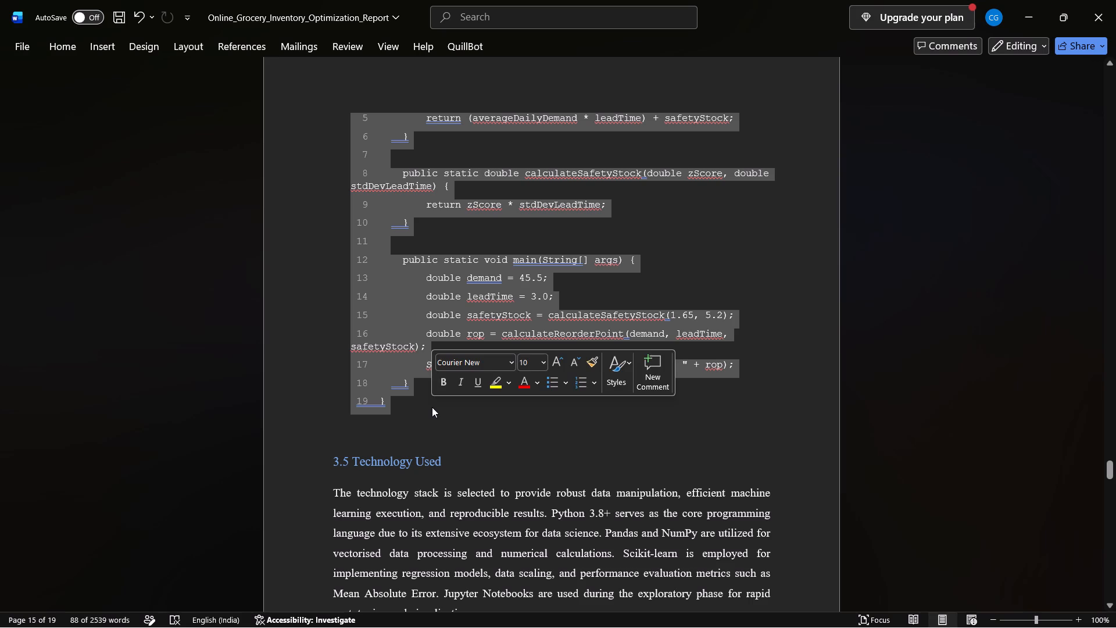
key(ctrl+c)
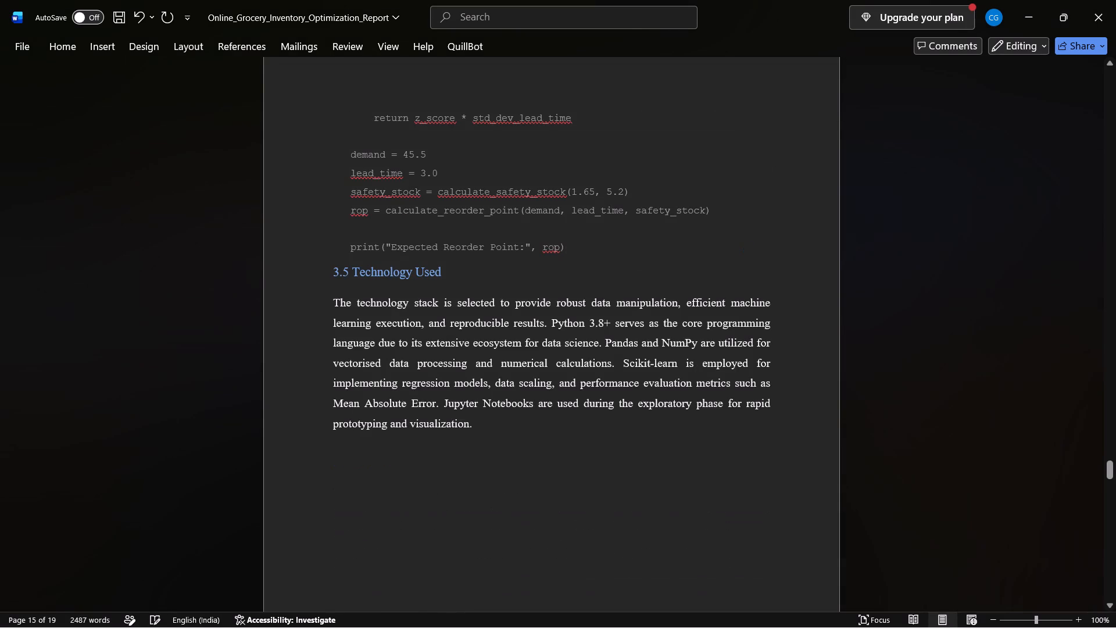
Check the pasted Python code and look through the rest of the report, from the references back to the front pages.
scroll(745, 251, up, 3)
scroll(745, 251, down, 1)
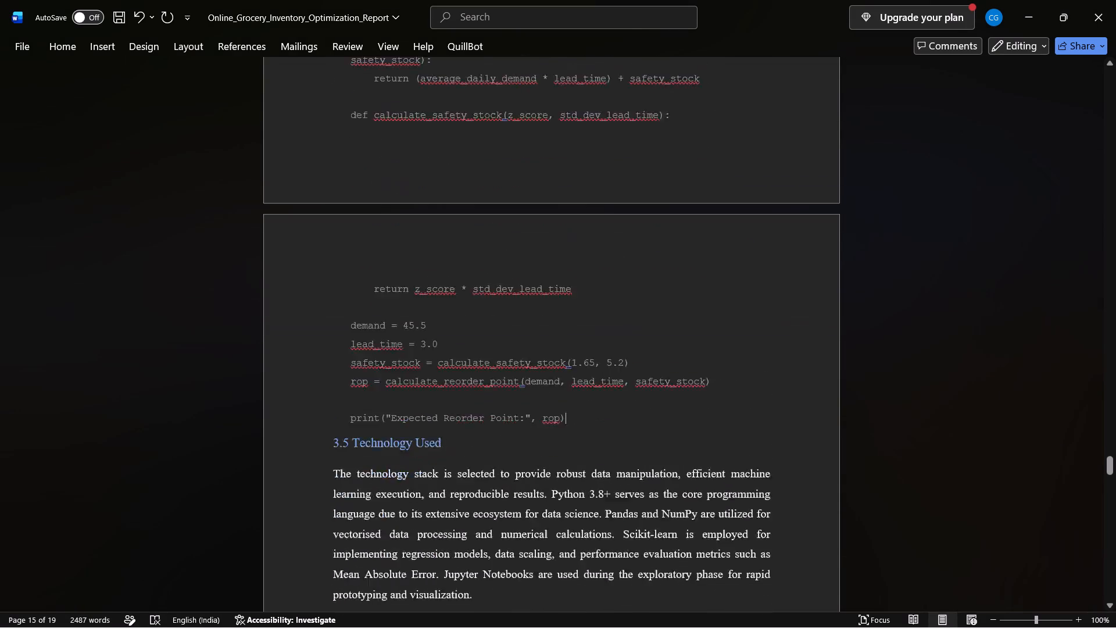
scroll(745, 251, down, 7)
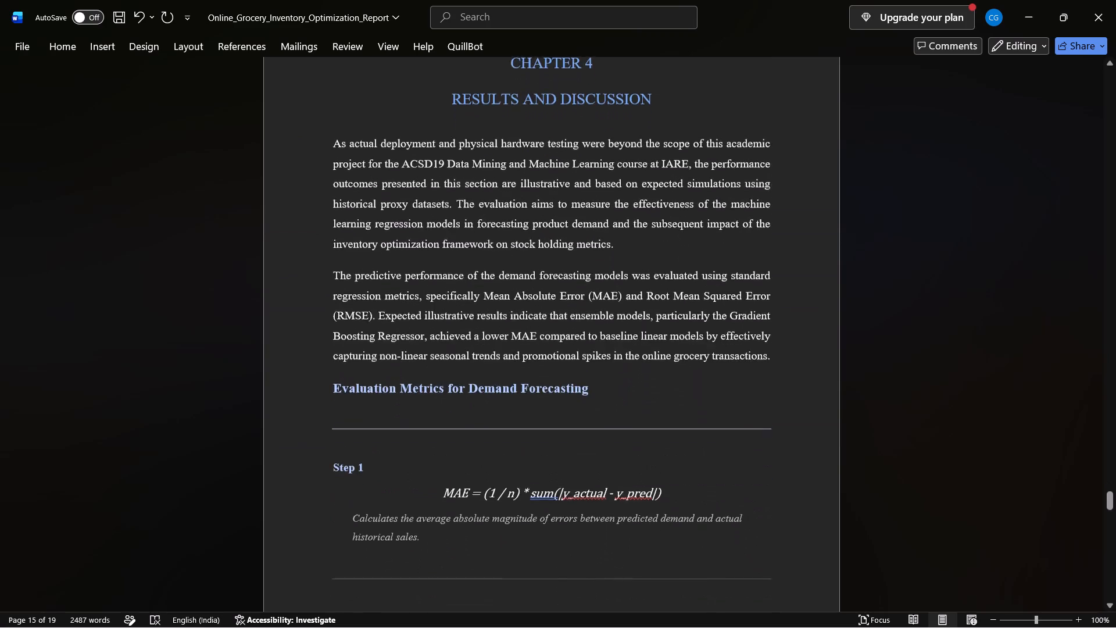
scroll(745, 251, down, 7)
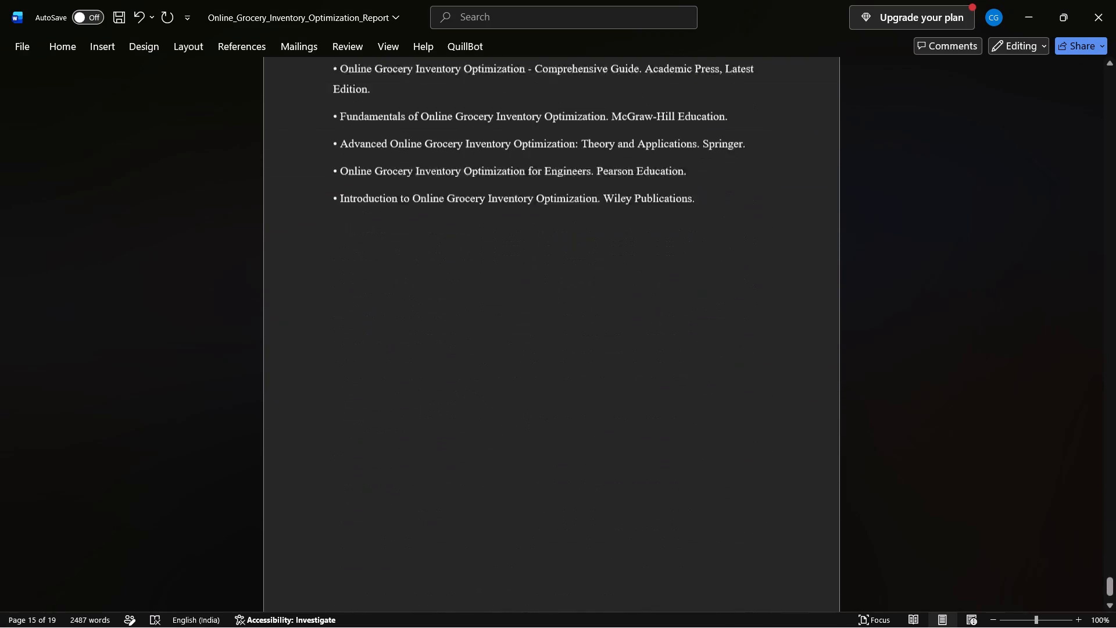
scroll(745, 251, up, 9)
scroll(745, 251, up, 12)
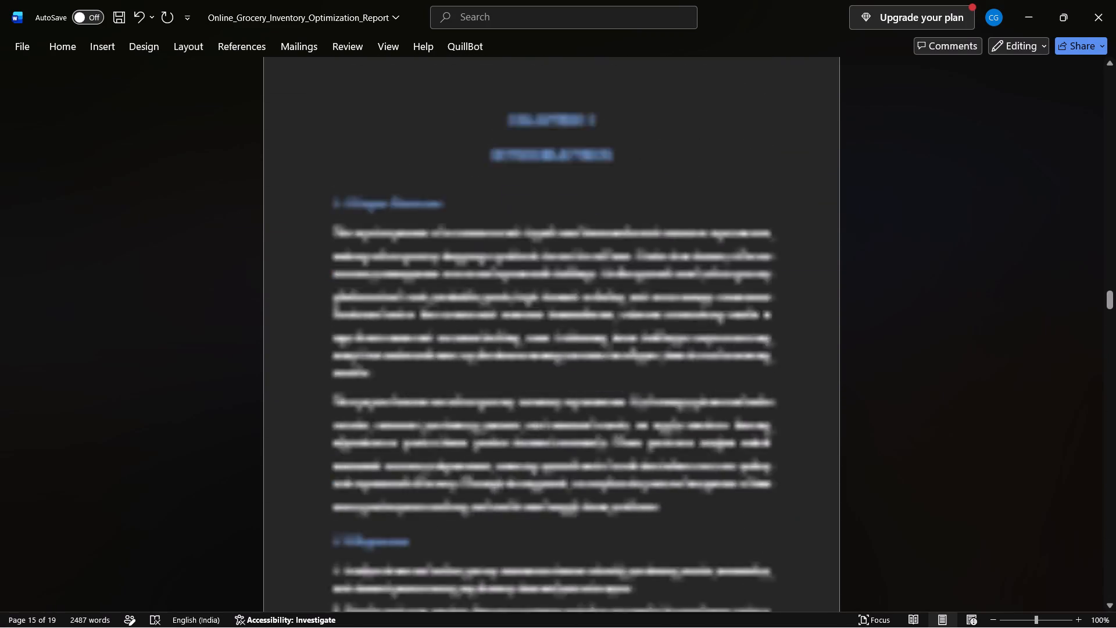
scroll(745, 251, up, 11)
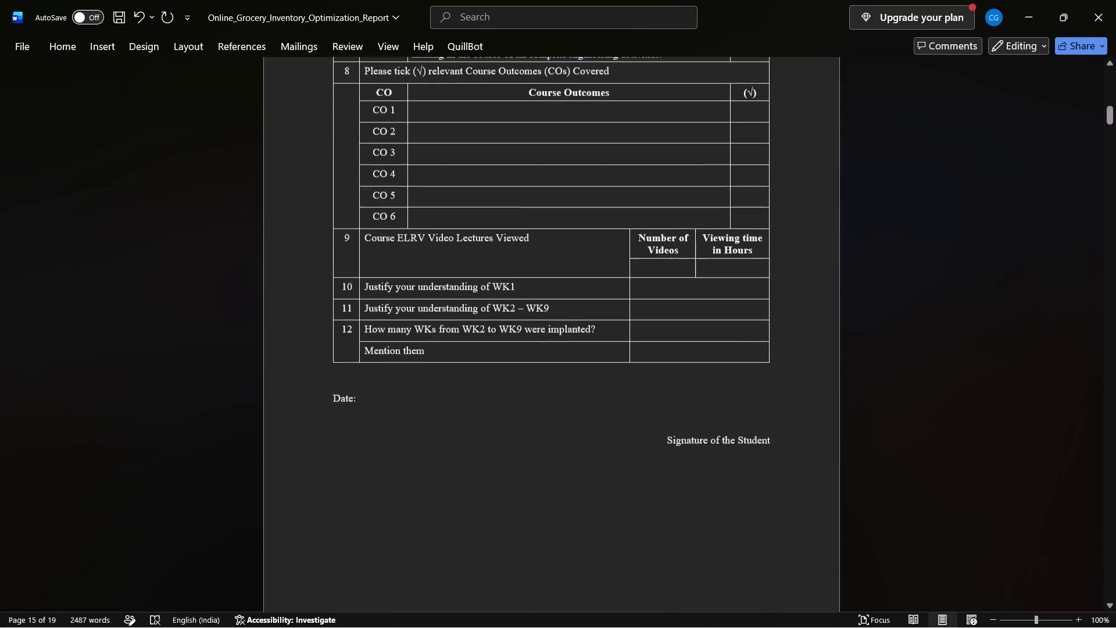
scroll(745, 251, down, 4)
scroll(741, 263, up, 1)
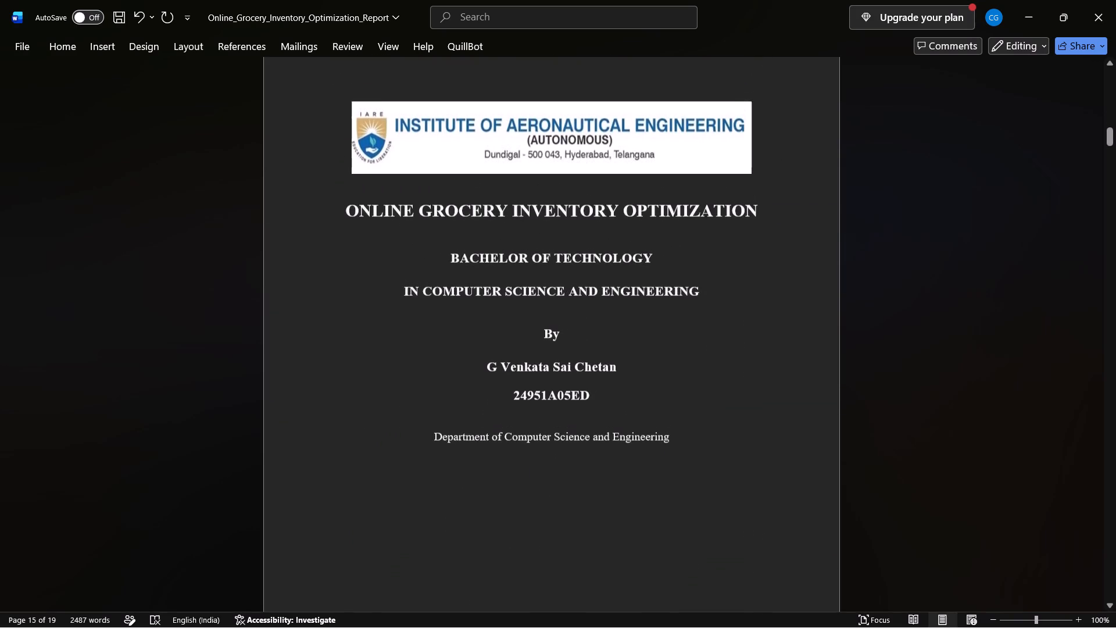
Insert the copied line "A Project Report On" above the ONLINE GROCERY INVENTORY OPTIMIZATION title, without extra blank lines.
click(613, 196)
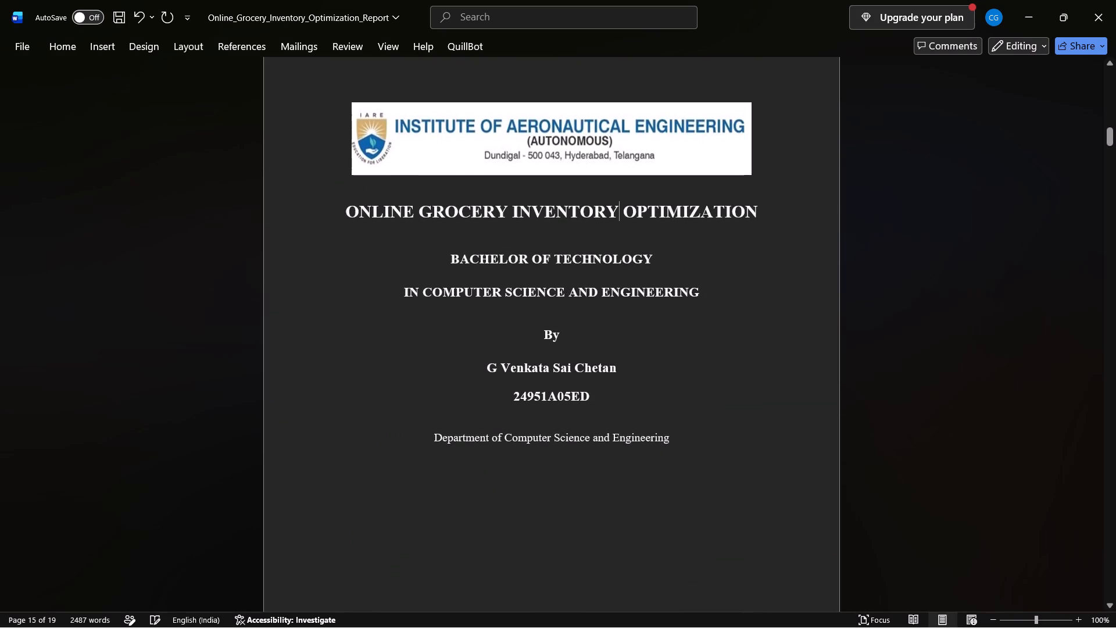
click(343, 211)
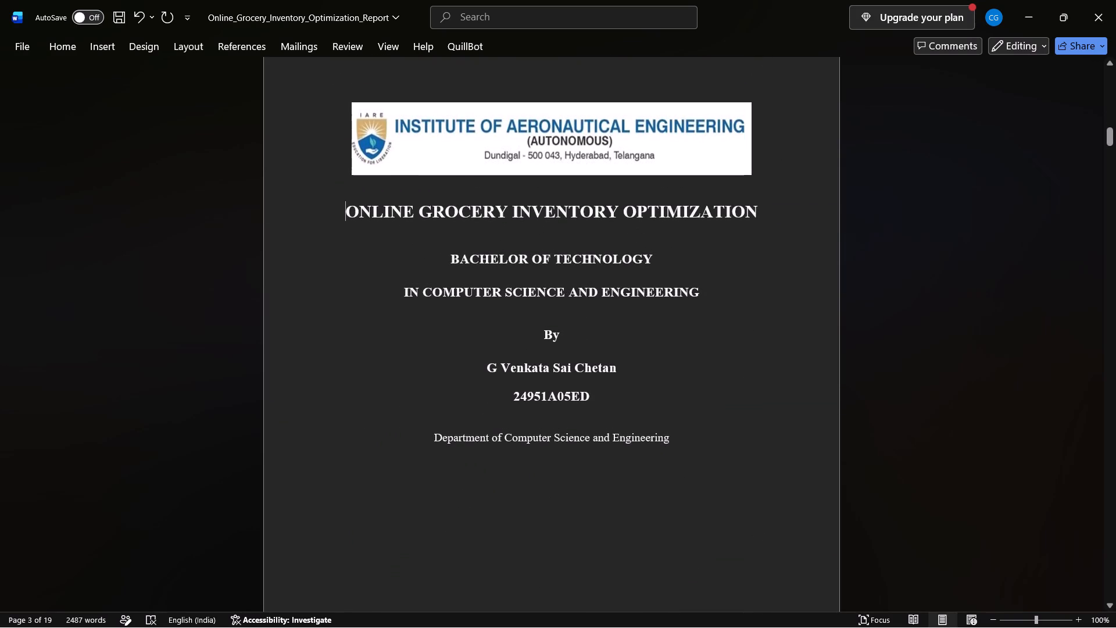
key(Return)
key(Up)
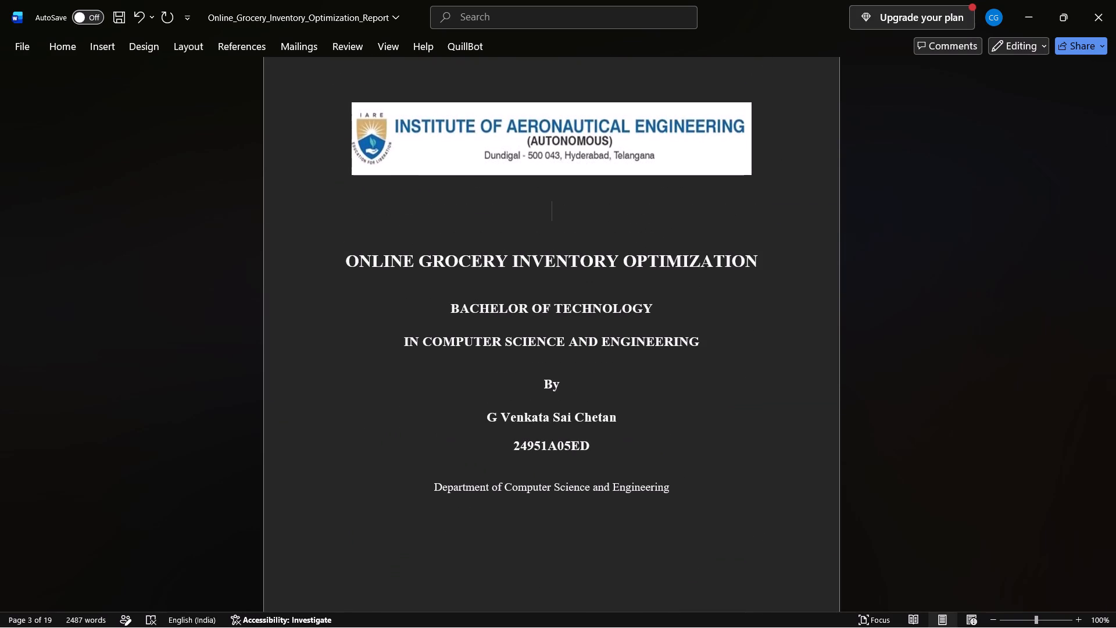
key(super+v)
scroll(636, 421, down, 1)
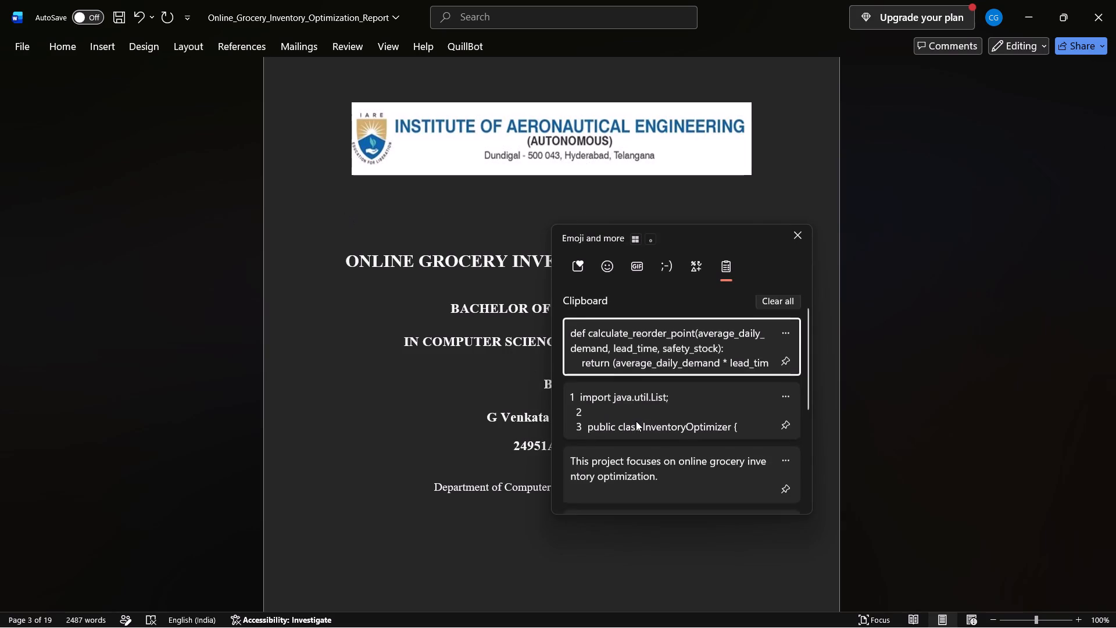
scroll(636, 421, down, 1)
click(637, 443)
key(ctrl+v)
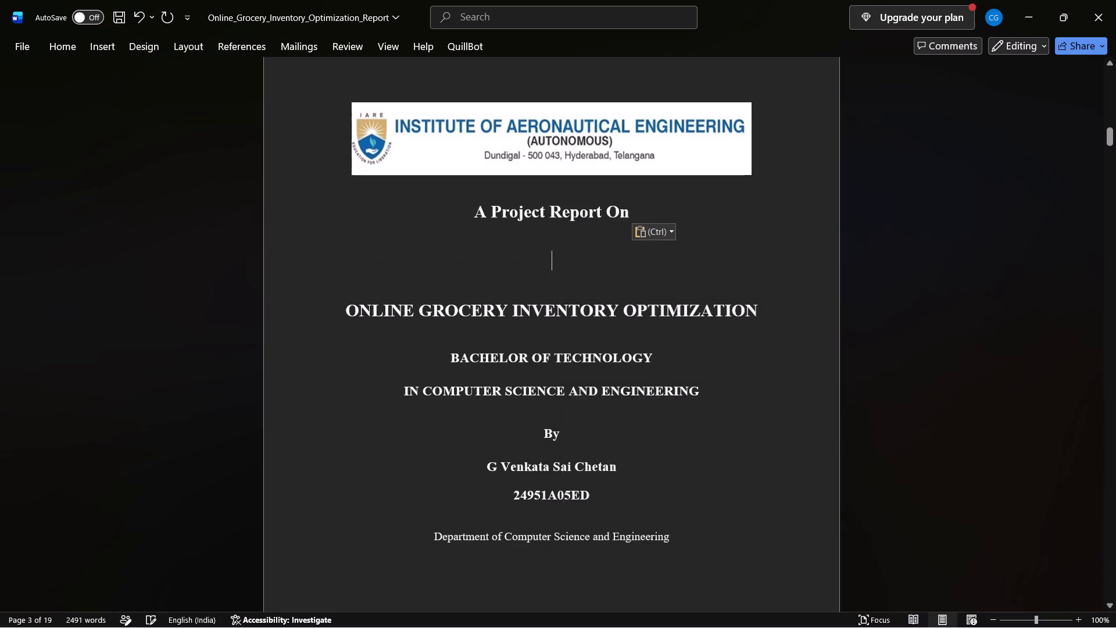
key(BackSpace)
key(BackSpace)
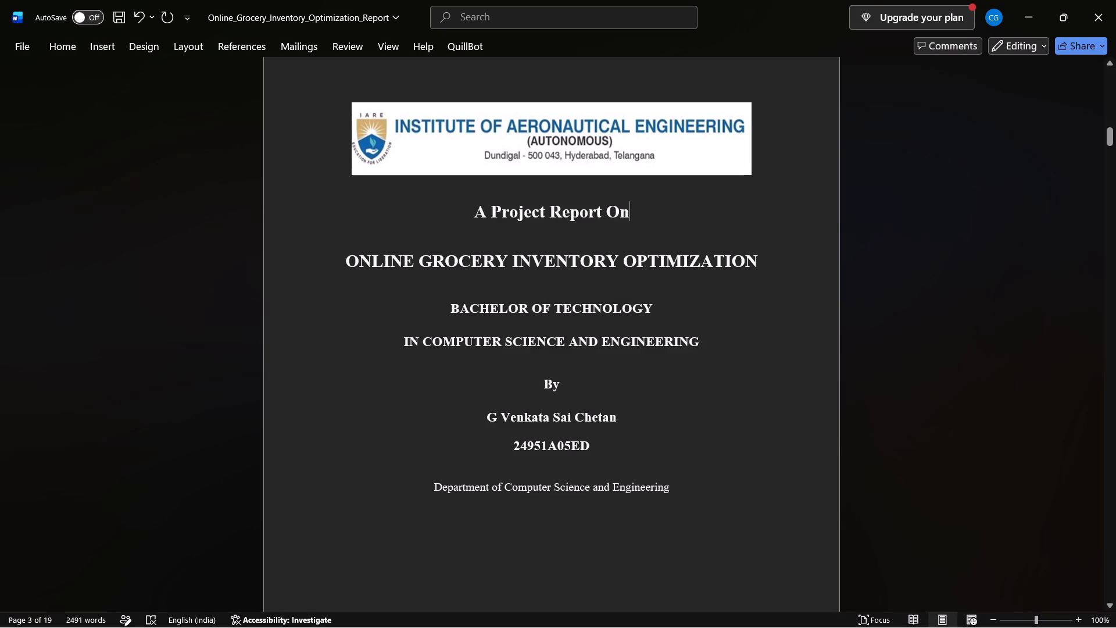
Insert the previously copied IARE logo on its own line below the roll number on the title page.
click(577, 459)
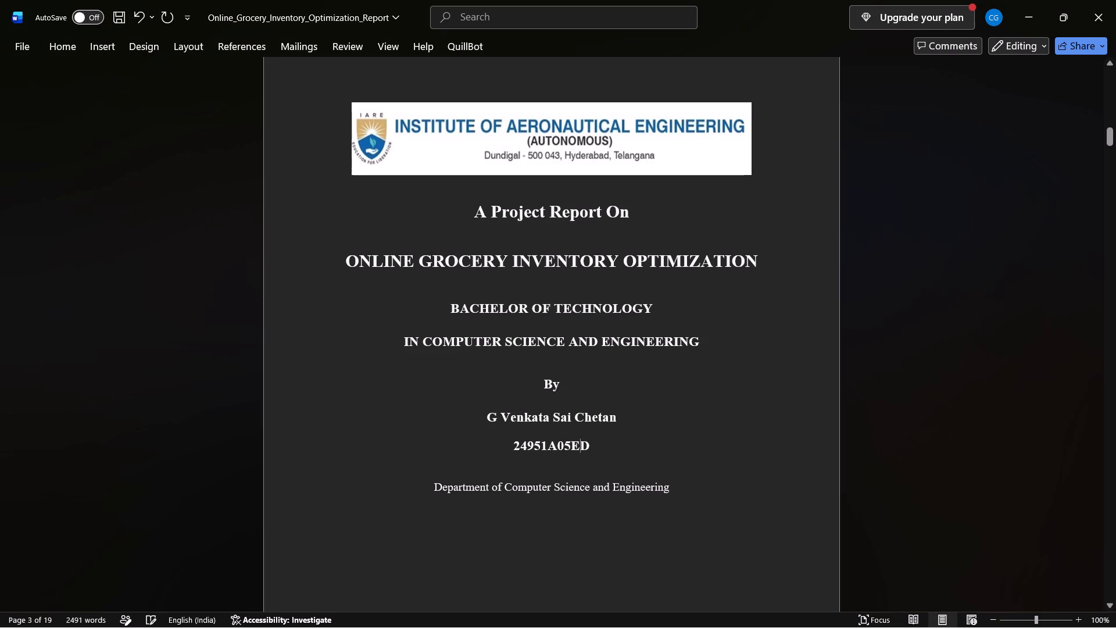
click(588, 453)
key(Return)
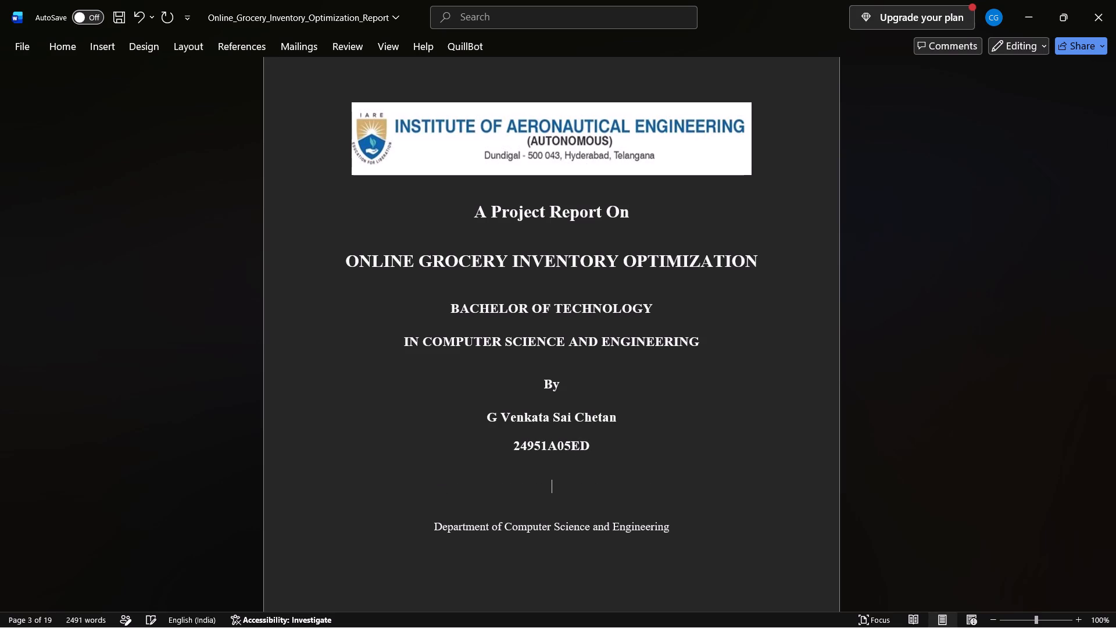
key(super+v)
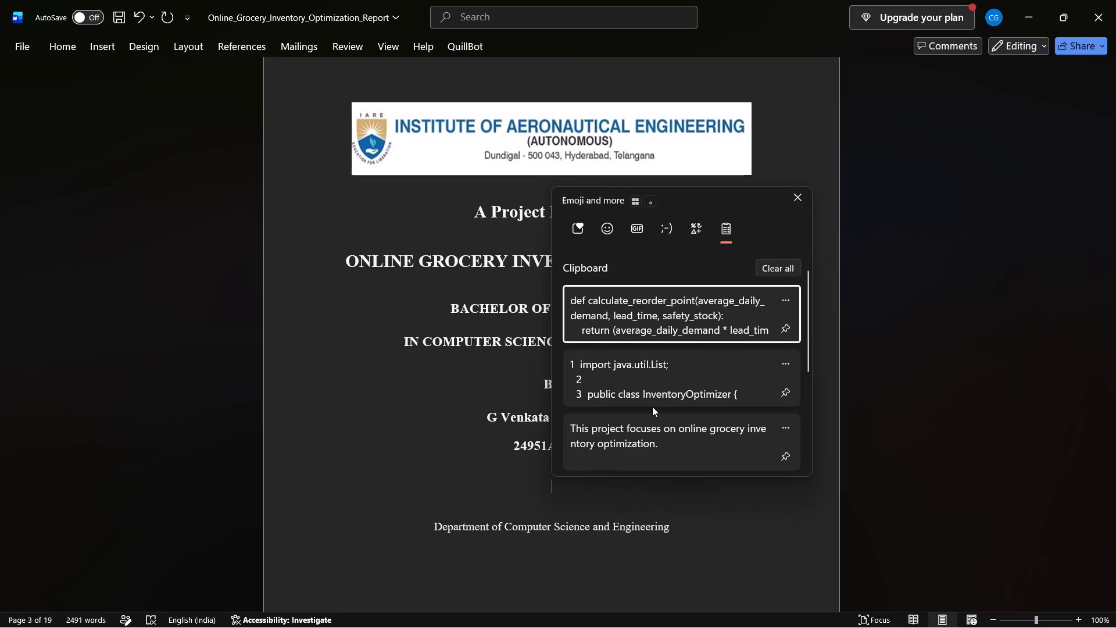
scroll(652, 406, down, 2)
click(659, 388)
key(ctrl+v)
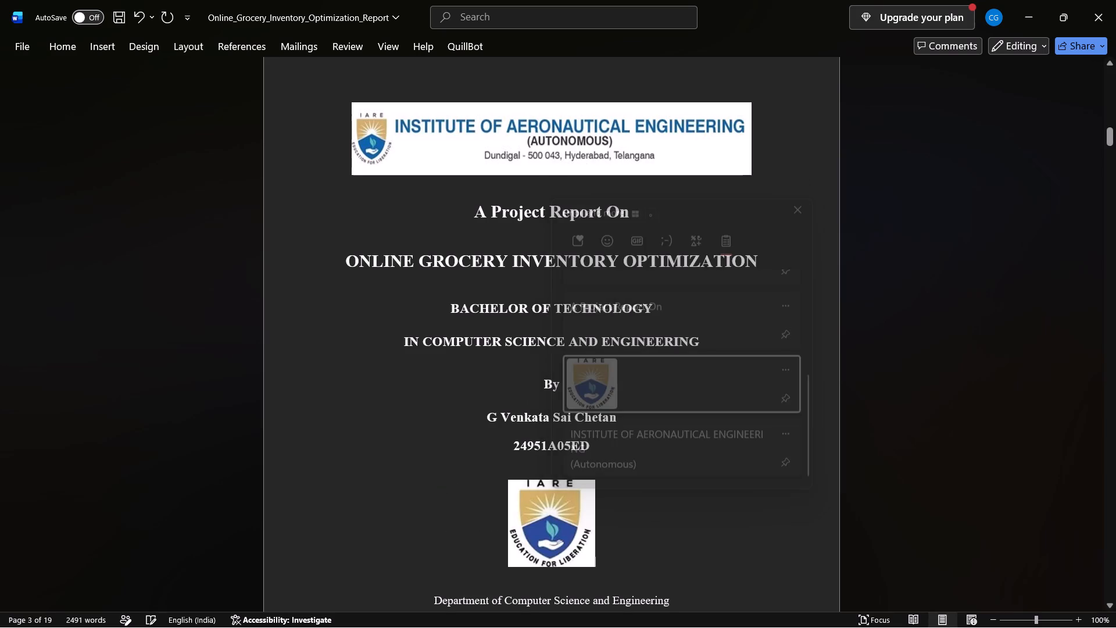
Paste the copied INSTITUTE OF AERONAUTICAL ENGINEERING block from the clipboard history below the Department of Computer Science and Engineering line.
scroll(659, 388, down, 2)
click(659, 388)
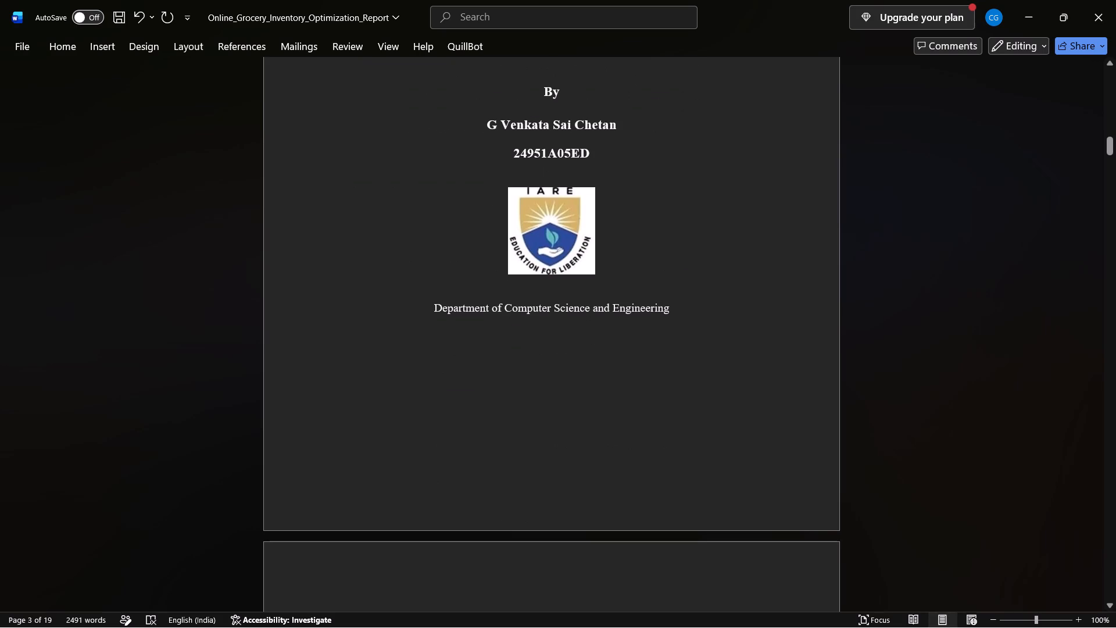
click(697, 308)
key(Return)
key(super+v)
scroll(707, 322, down, 2)
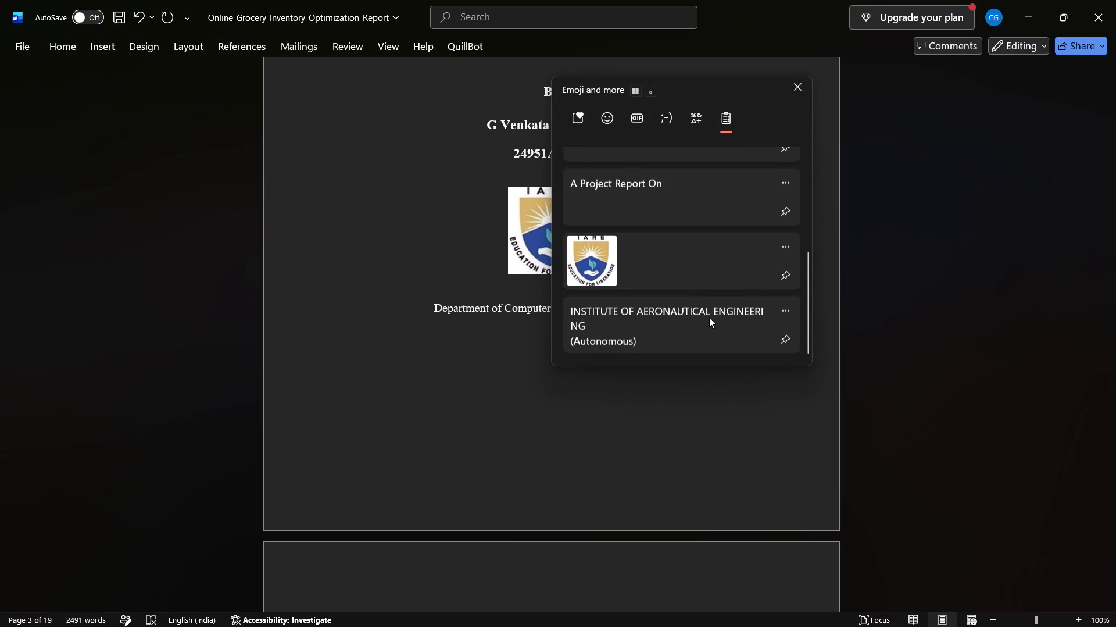
double_click(709, 317)
key(ctrl+v)
key(ctrl+v)
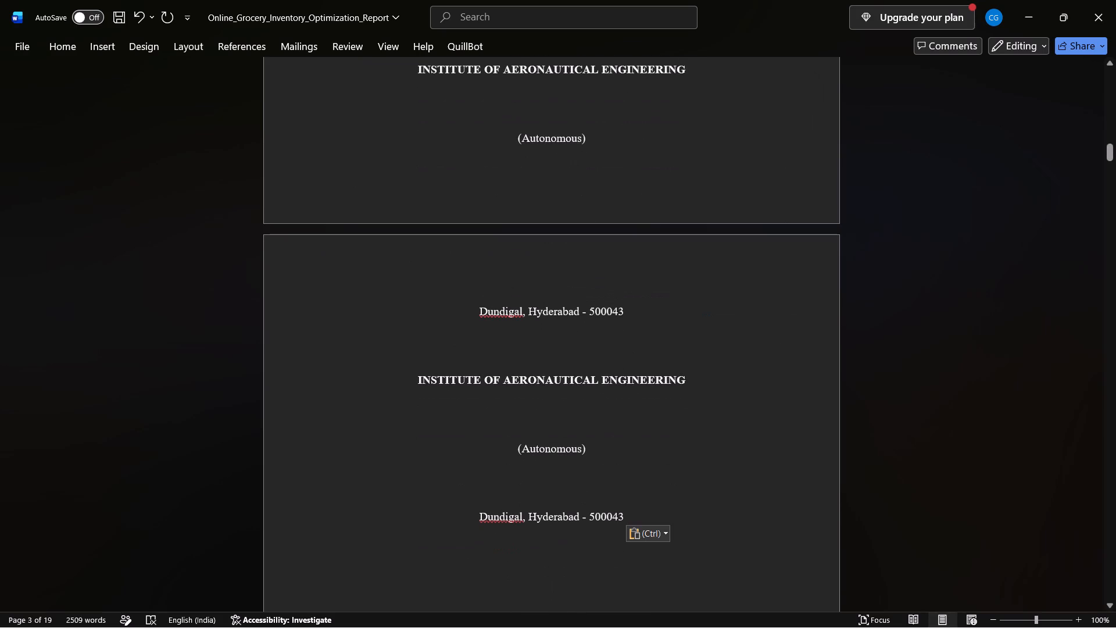
Delete the duplicate institute block and the remaining "(Autonomous)" line from the end of the title page.
scroll(709, 317, up, 3)
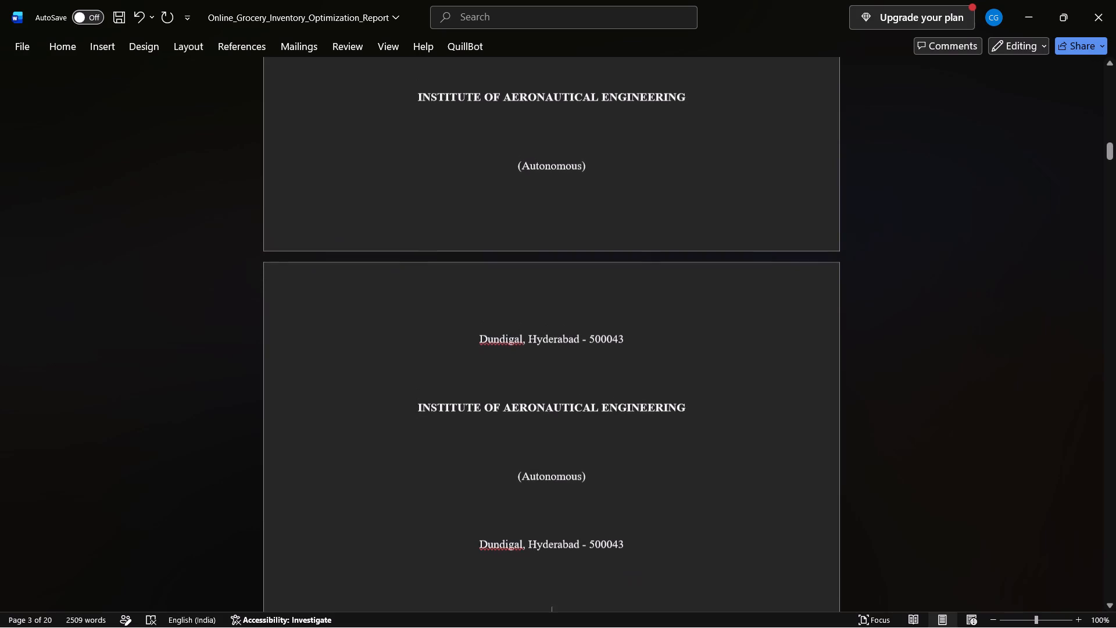
scroll(709, 317, down, 1)
drag(671, 411, 430, 278)
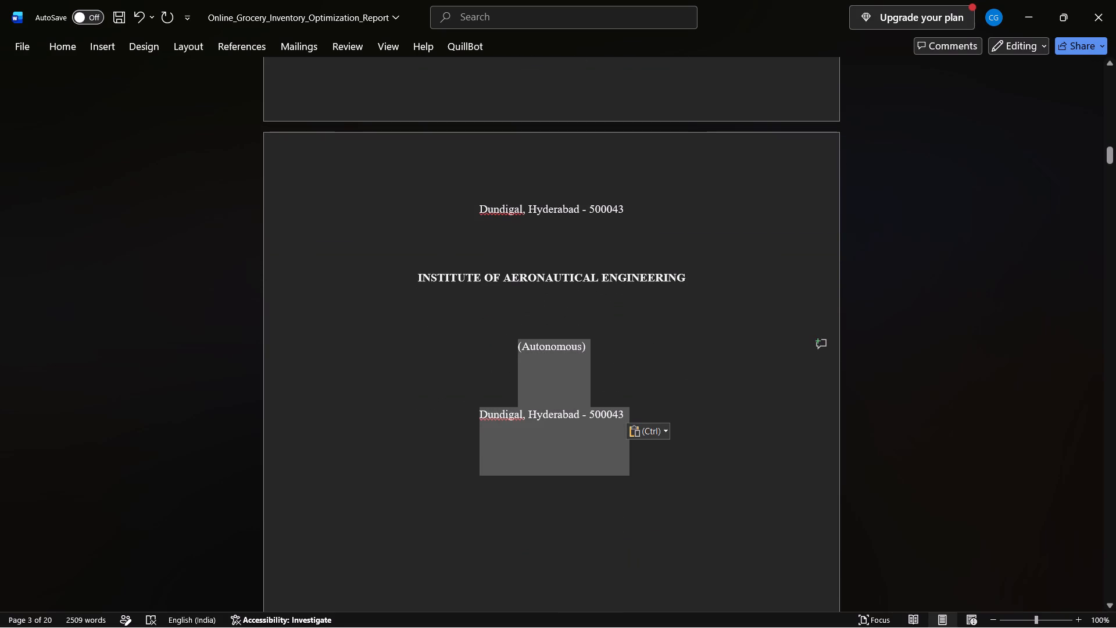
drag(430, 278, 428, 277)
key(BackSpace)
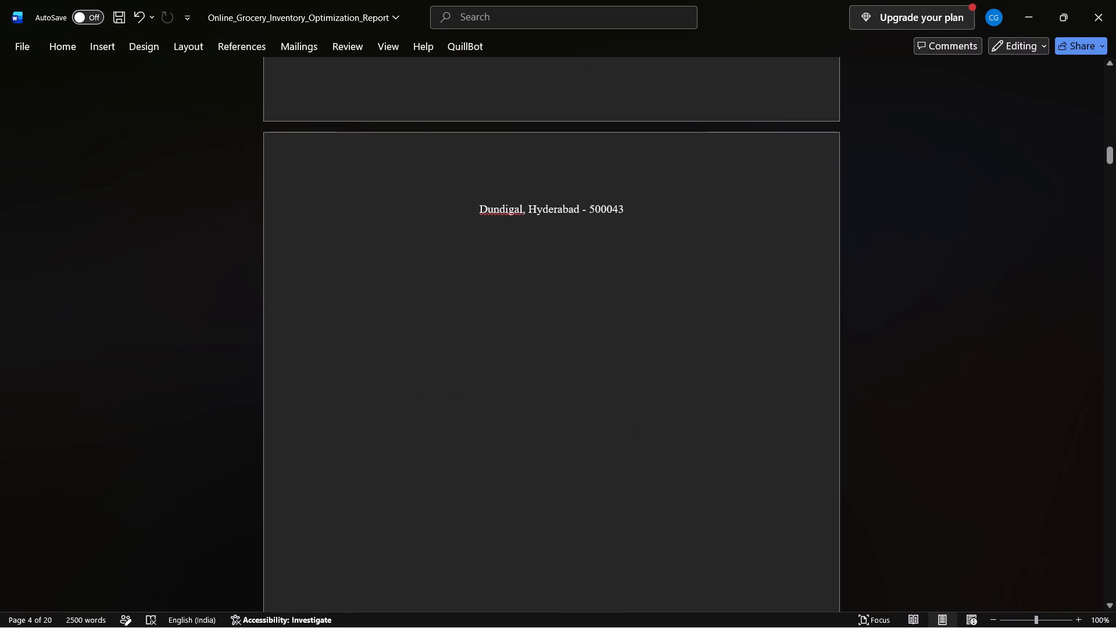
scroll(428, 277, up, 2)
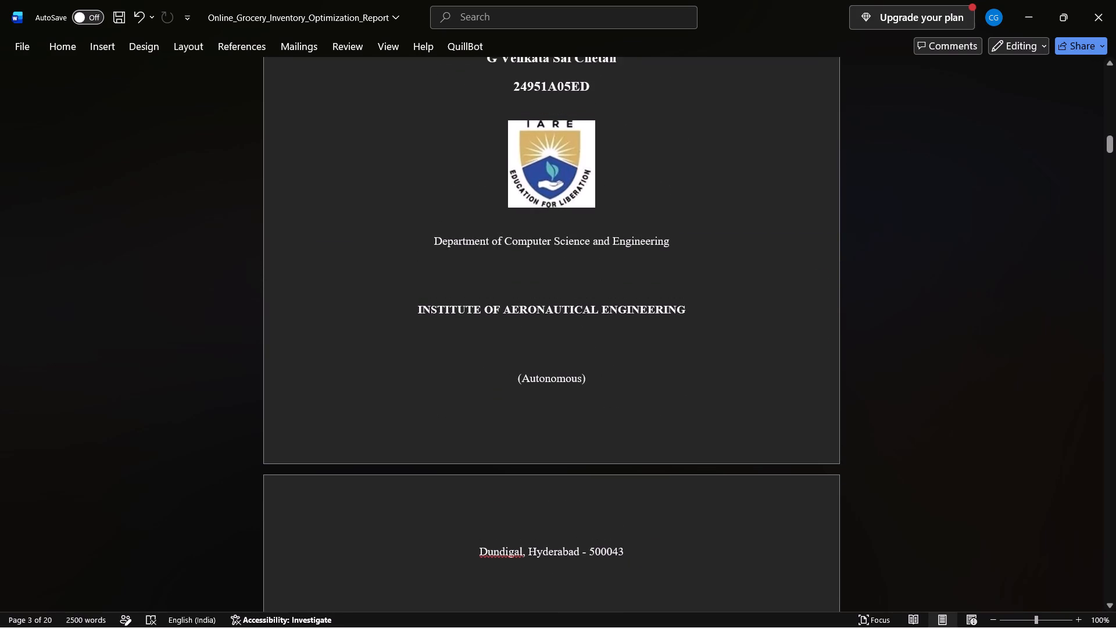
drag(602, 390, 517, 383)
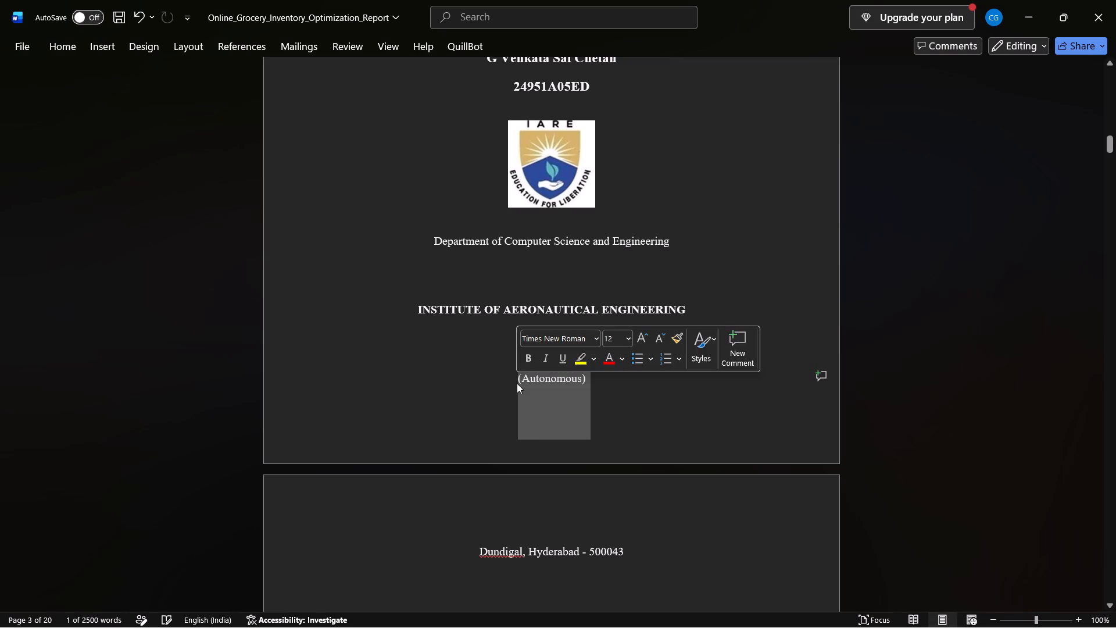
key(BackSpace)
Remove the blank page and the empty line before the CERTIFICATE heading.
scroll(517, 383, down, 2)
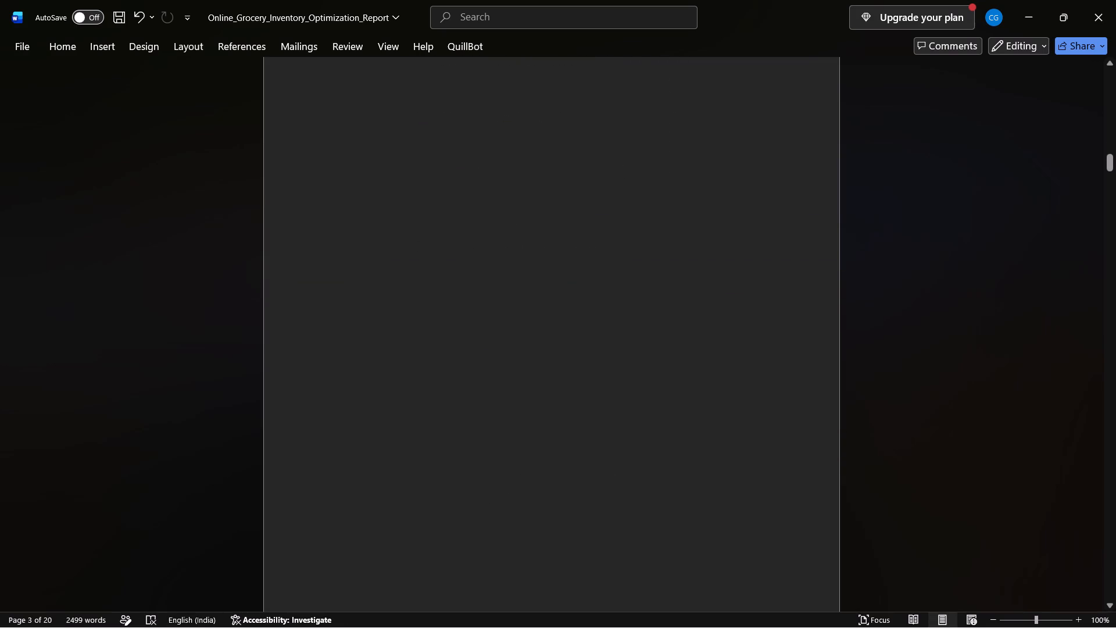
scroll(517, 383, down, 2)
click(489, 401)
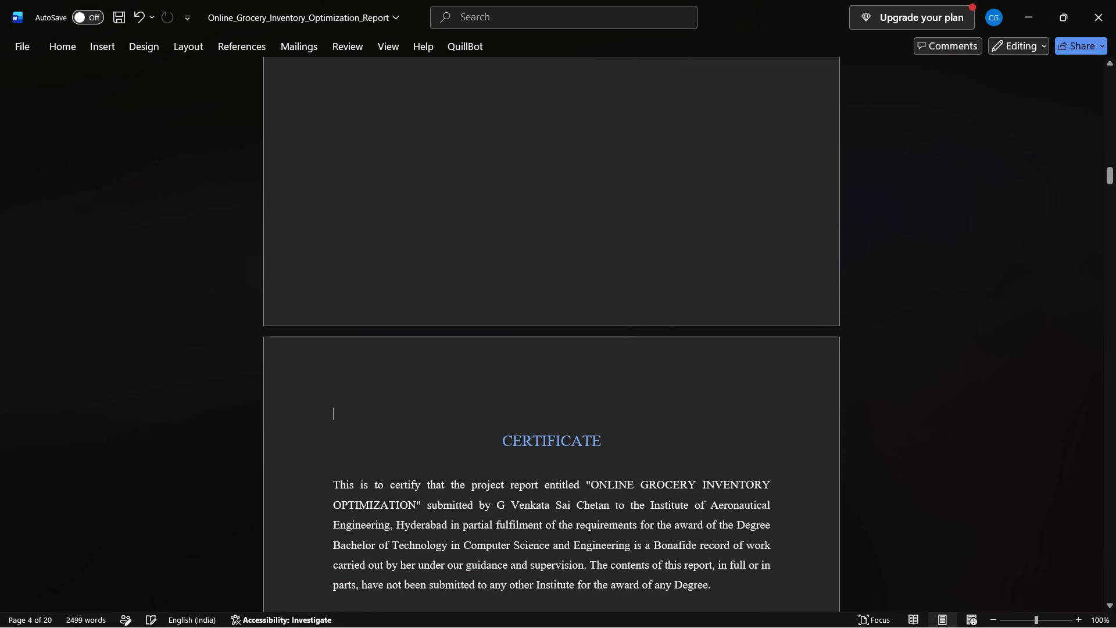
key(BackSpace)
key(BackSpace)
key(BackSpace)
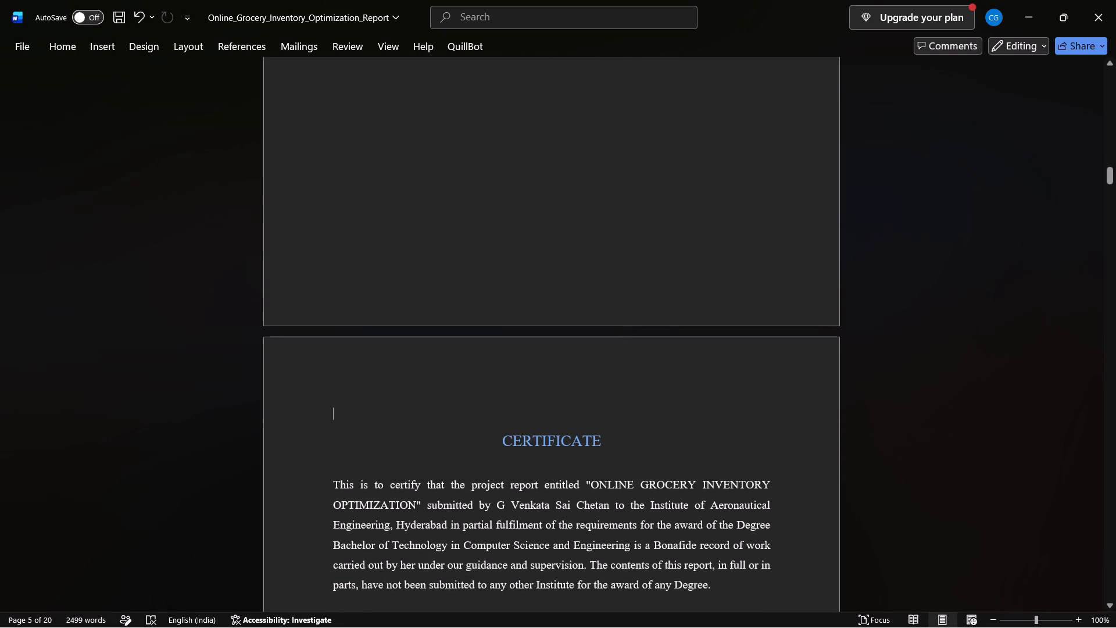
click(501, 435)
key(BackSpace)
key(BackSpace)
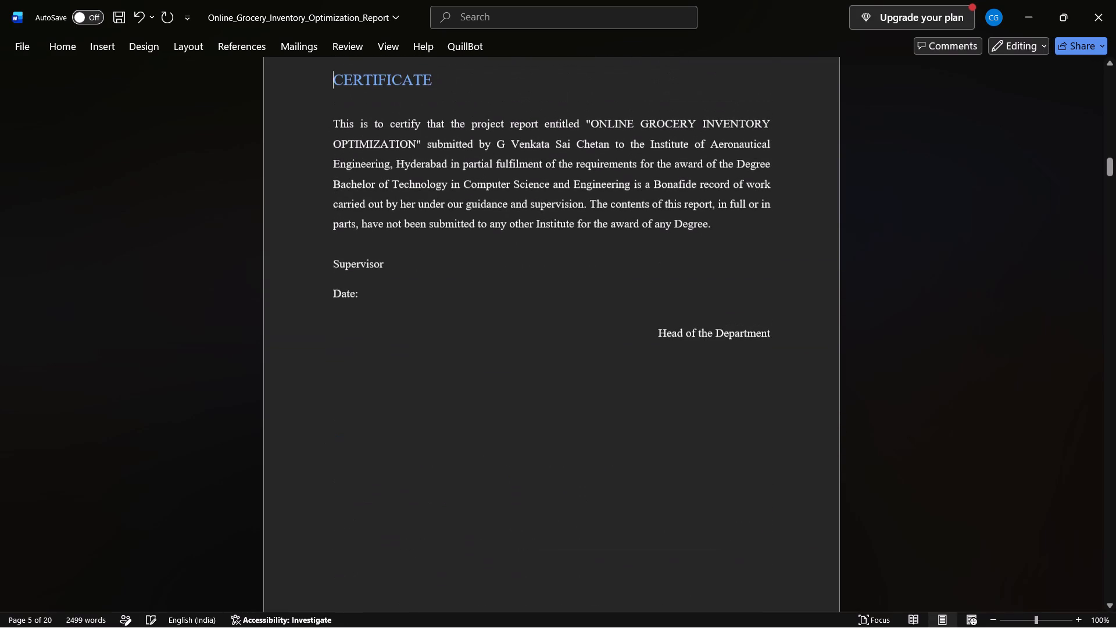
Centre the CERTIFICATE heading on its page.
scroll(501, 435, up, 2)
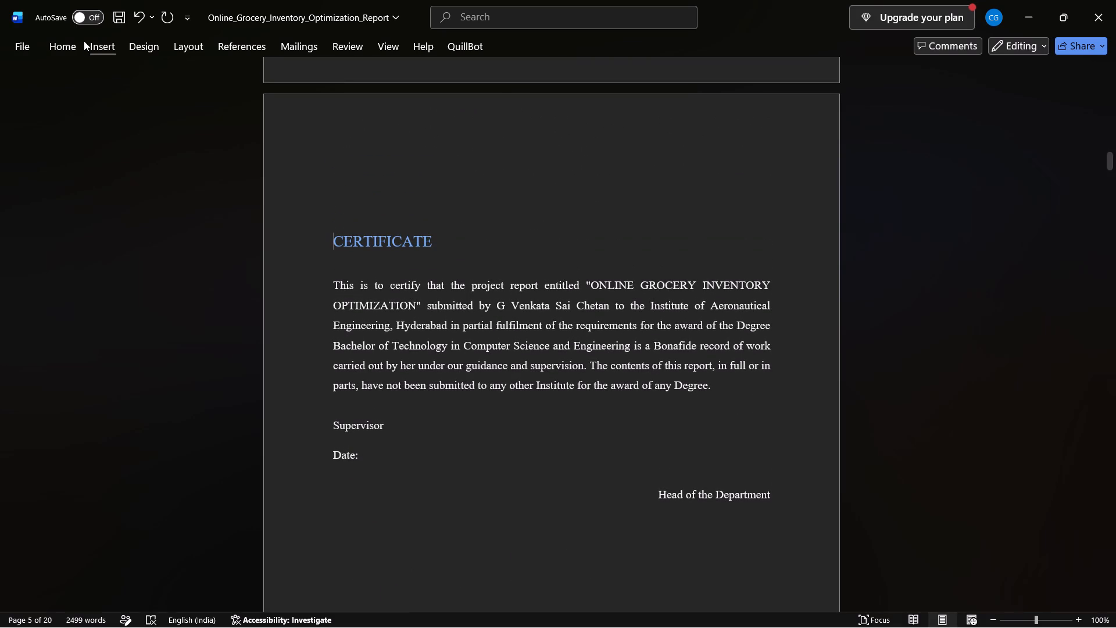
click(69, 46)
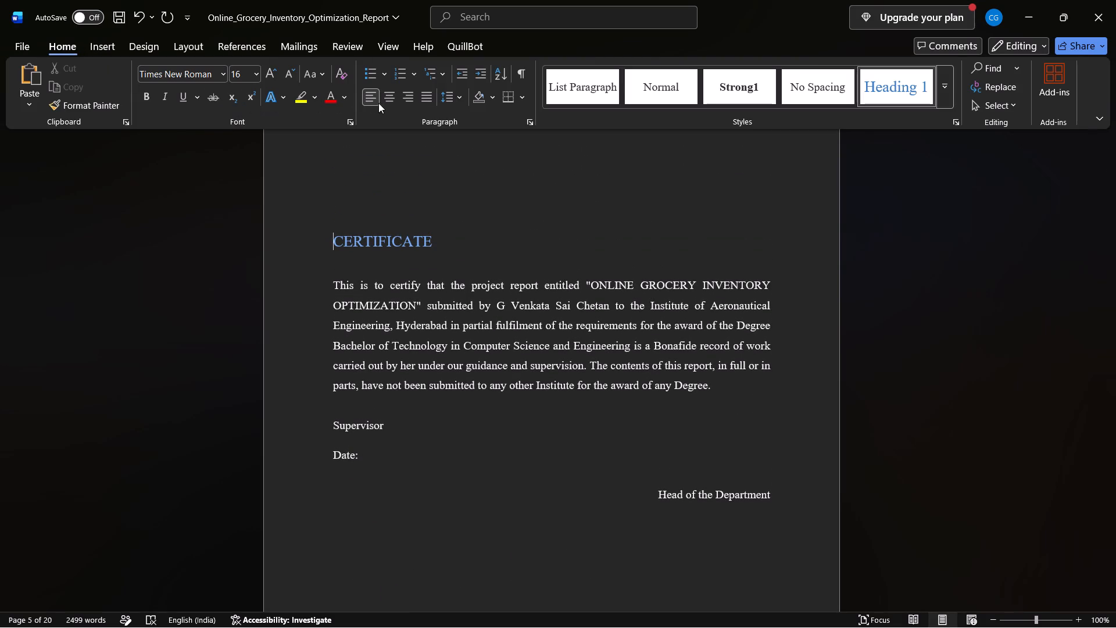
click(382, 102)
click(449, 250)
Set the font colour of the entire report's text to black.
scroll(449, 250, up, 1)
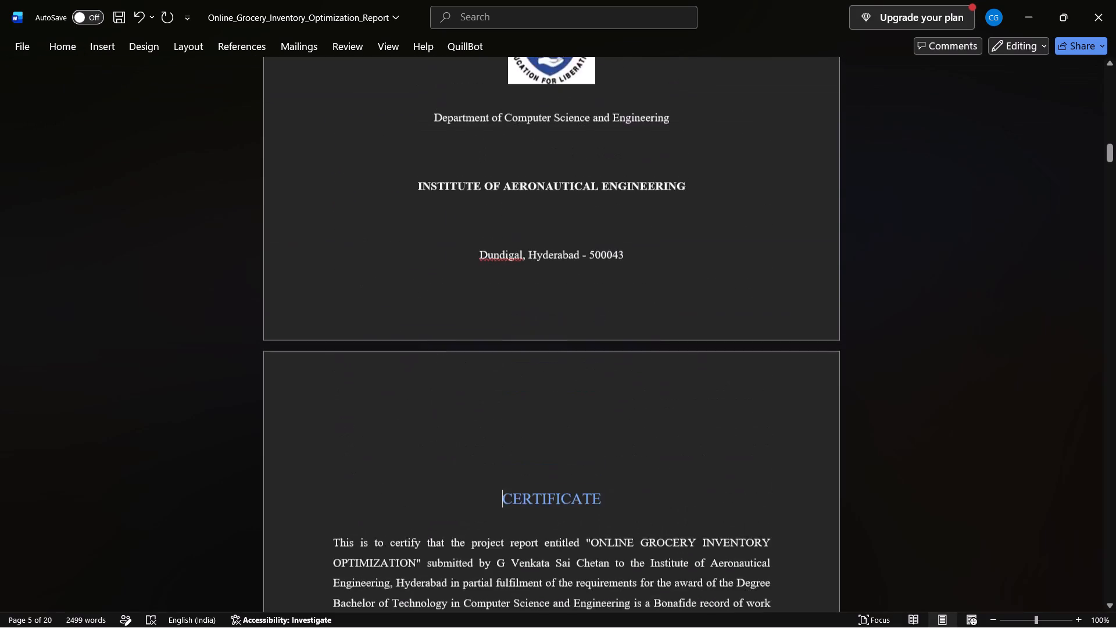
scroll(449, 250, up, 1)
key(ctrl+a)
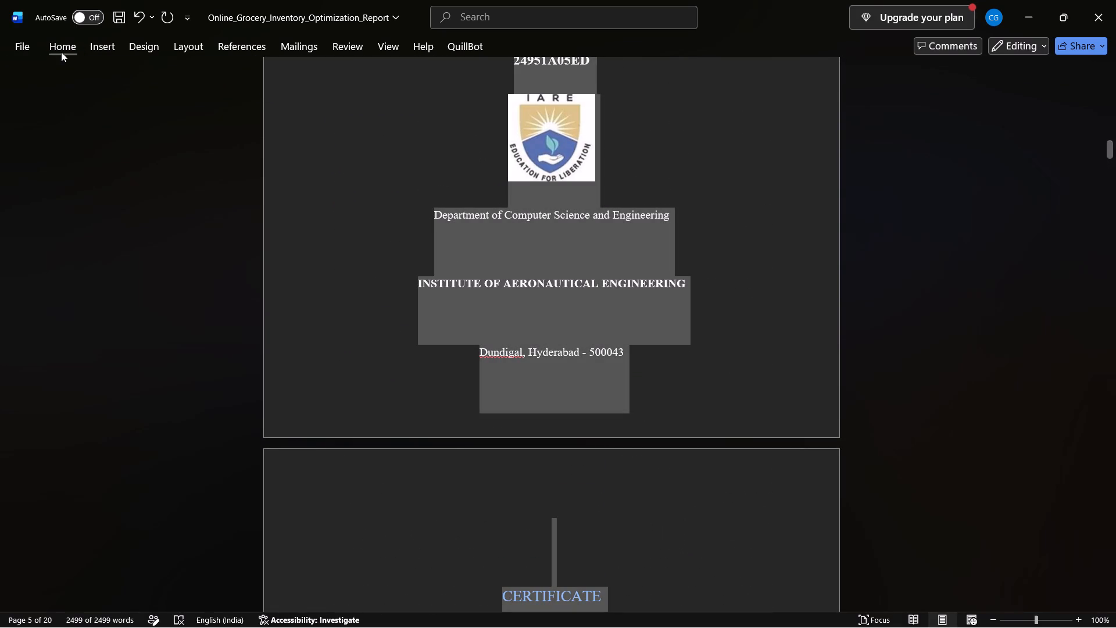
click(61, 52)
click(343, 97)
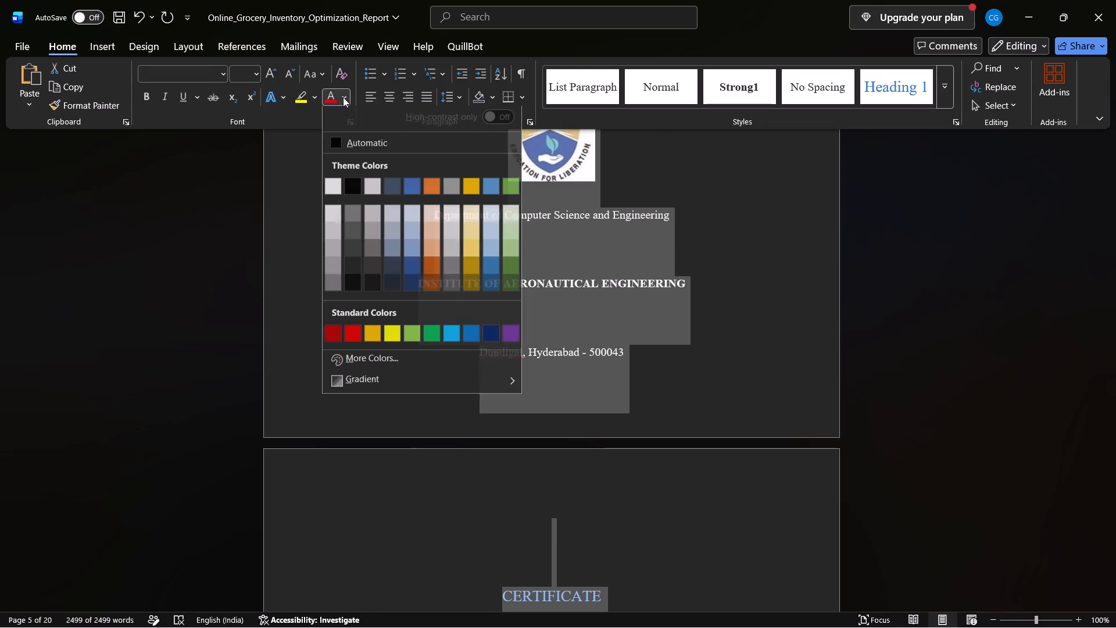
click(355, 187)
click(659, 407)
click(659, 407)
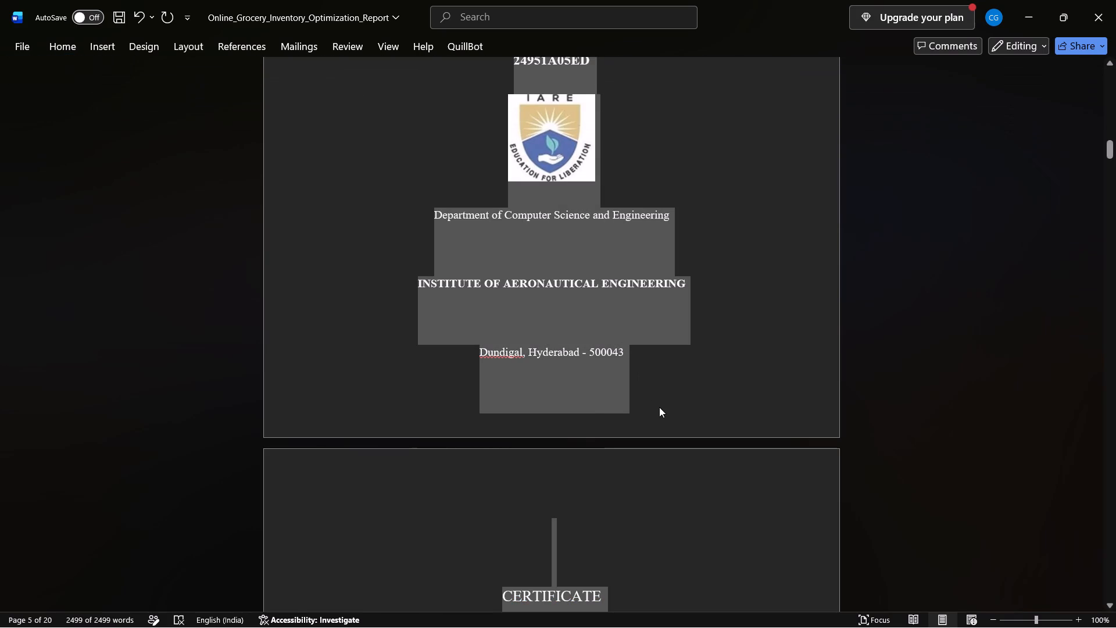
Look through the front pages, from the course outcomes table past the title page and certificate to the approval sheet.
scroll(659, 407, up, 9)
scroll(659, 407, down, 3)
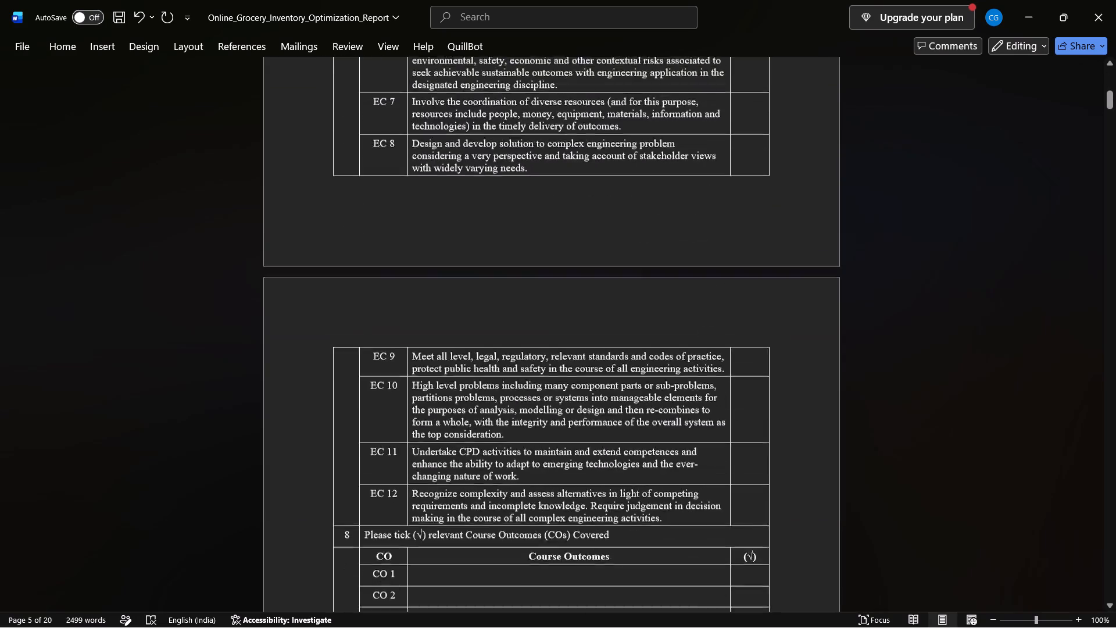
scroll(659, 407, down, 5)
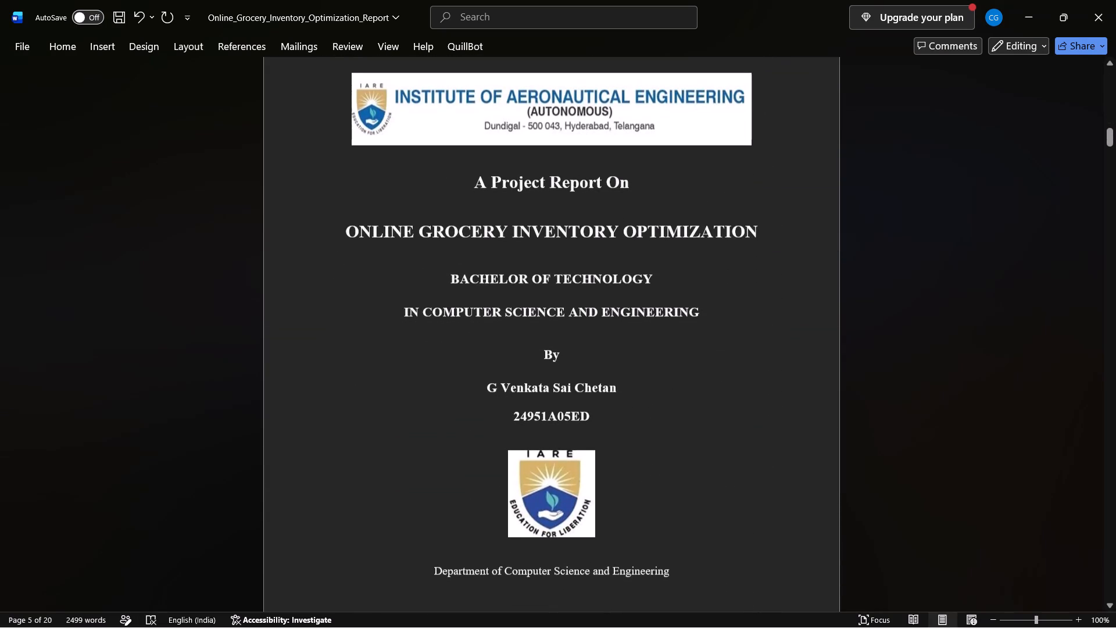
scroll(659, 407, down, 1)
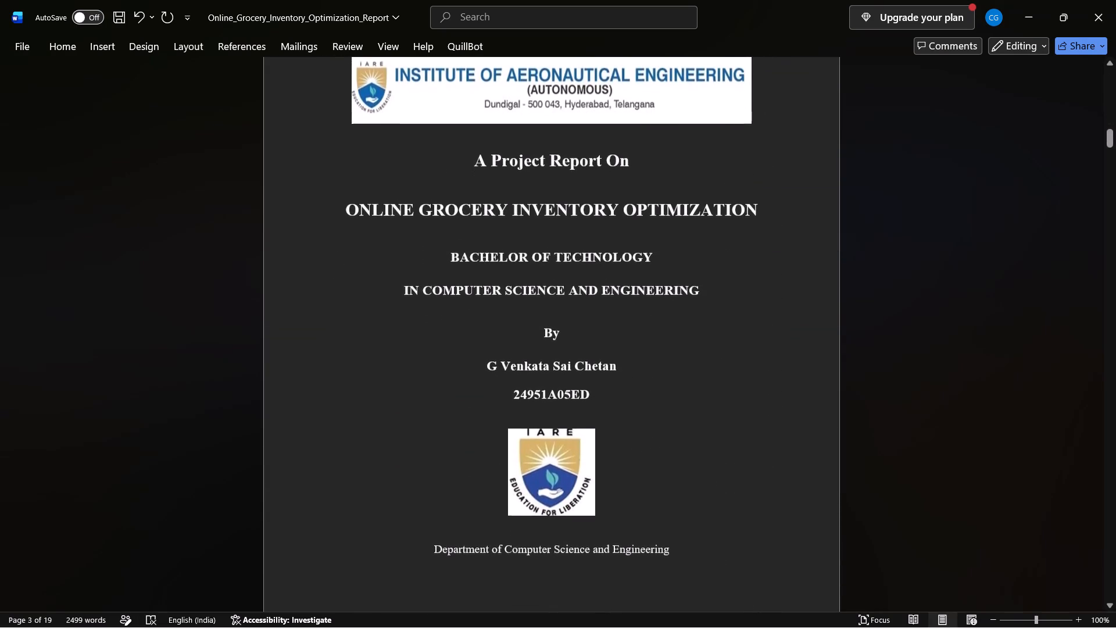
scroll(659, 407, down, 1)
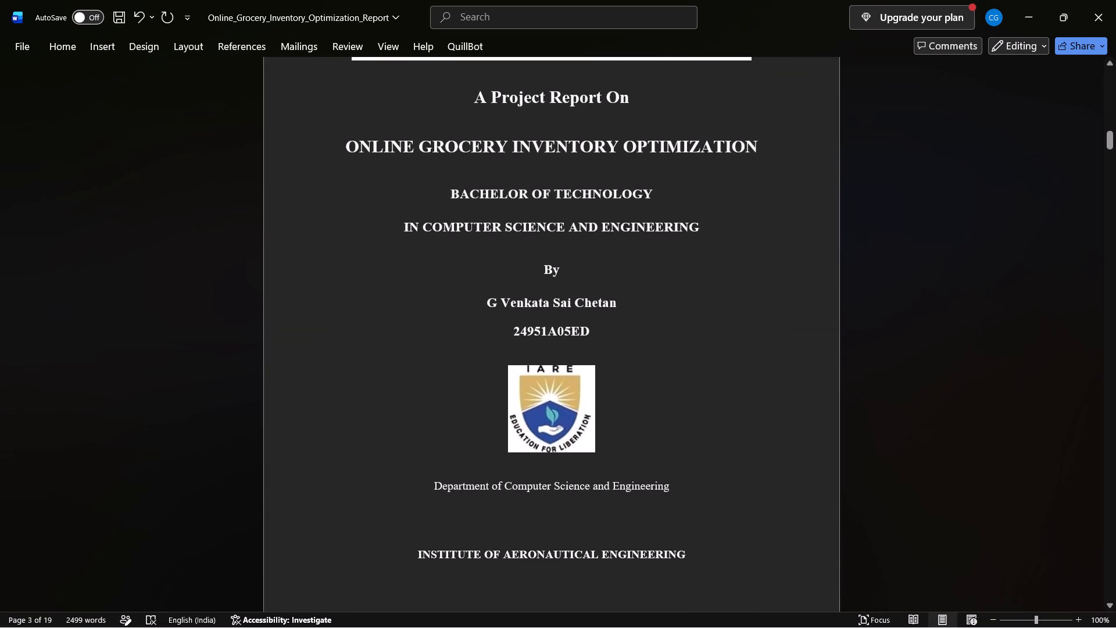
scroll(659, 407, down, 2)
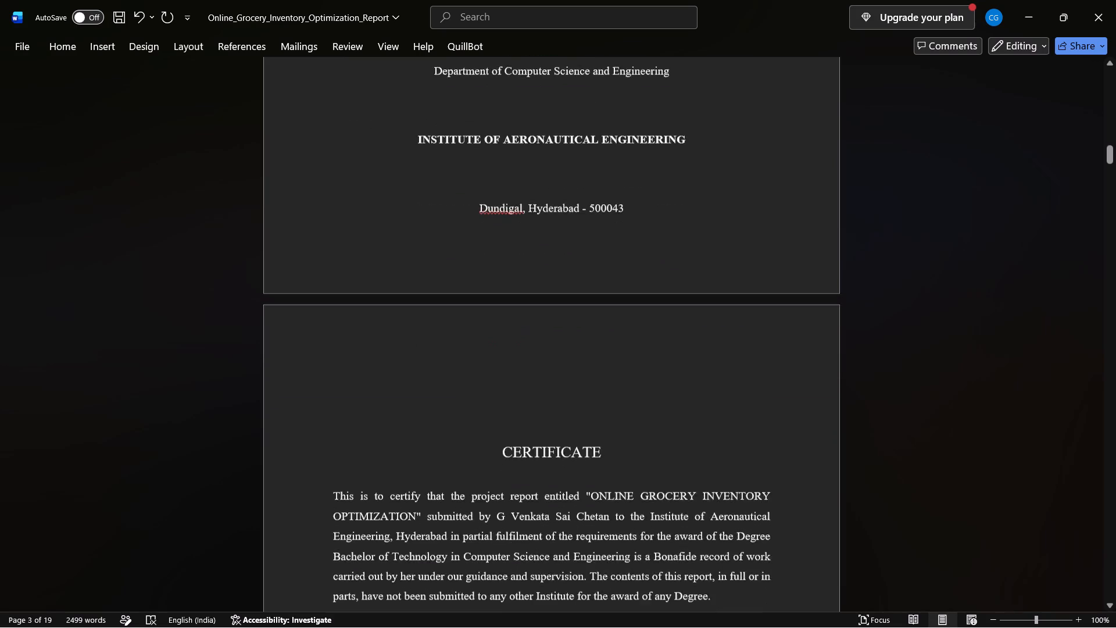
scroll(659, 407, down, 6)
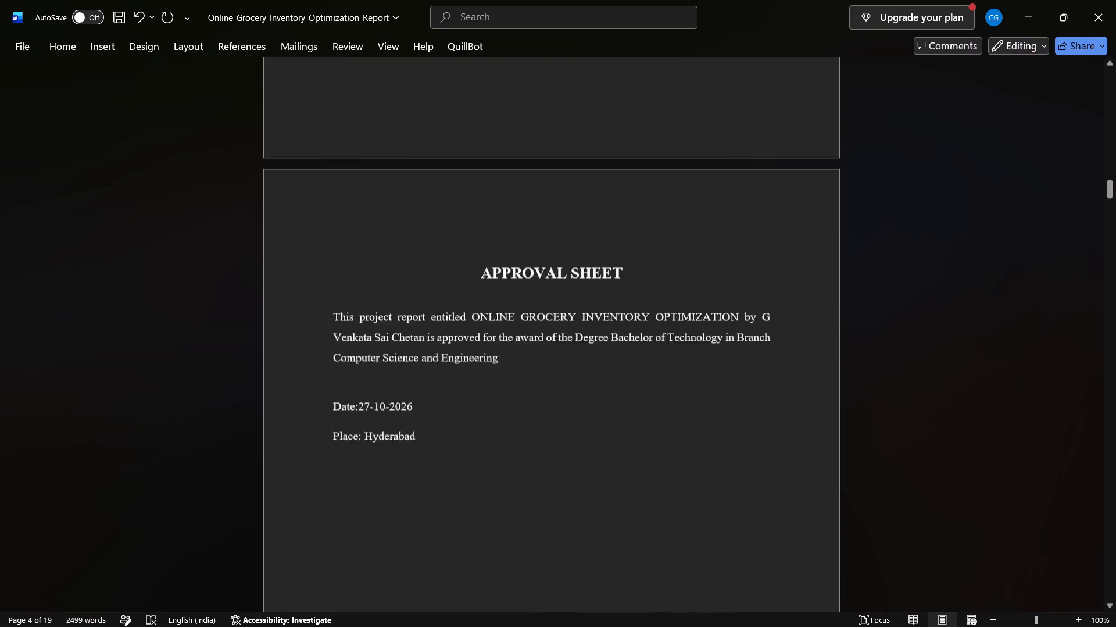
Look through the remaining pages of the report, from the approval sheet to the references.
scroll(659, 407, down, 6)
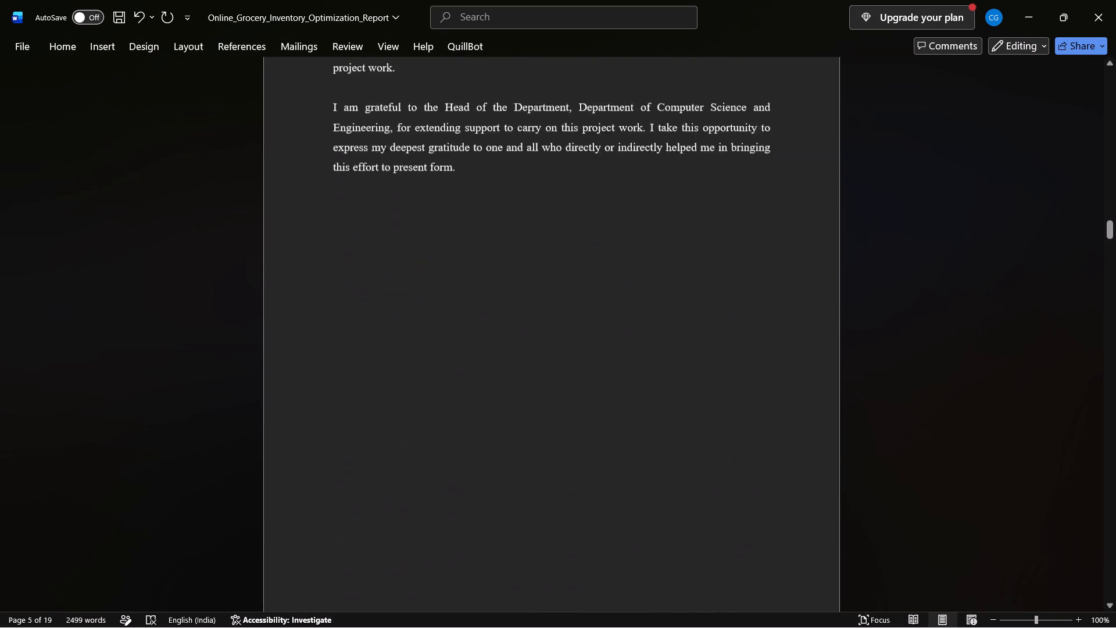
scroll(659, 407, down, 6)
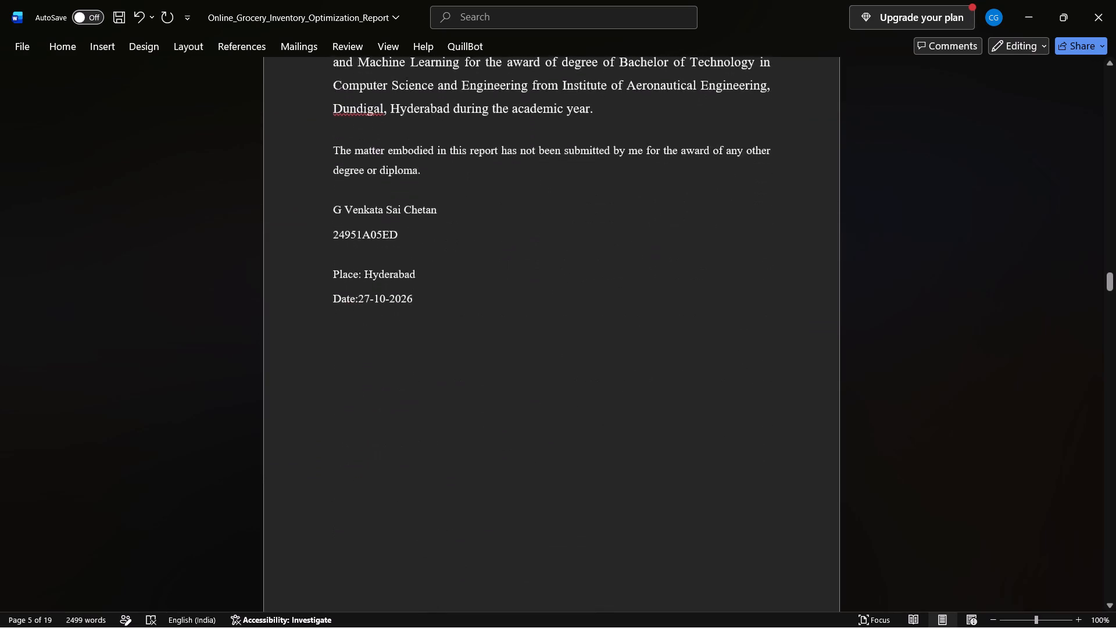
scroll(659, 407, down, 4)
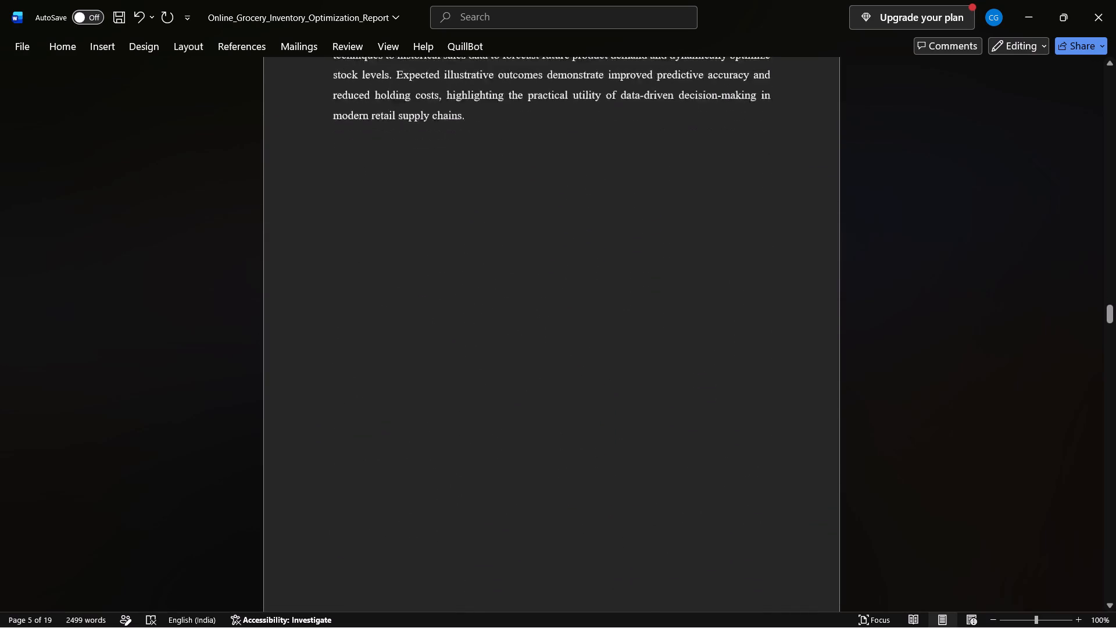
scroll(659, 407, down, 14)
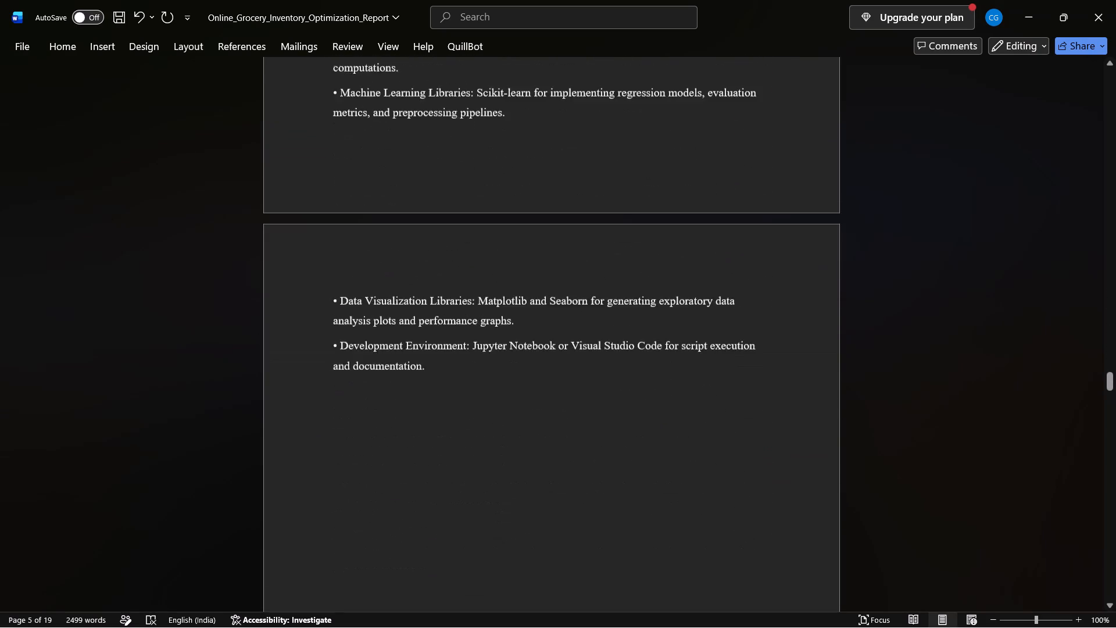
scroll(659, 407, down, 14)
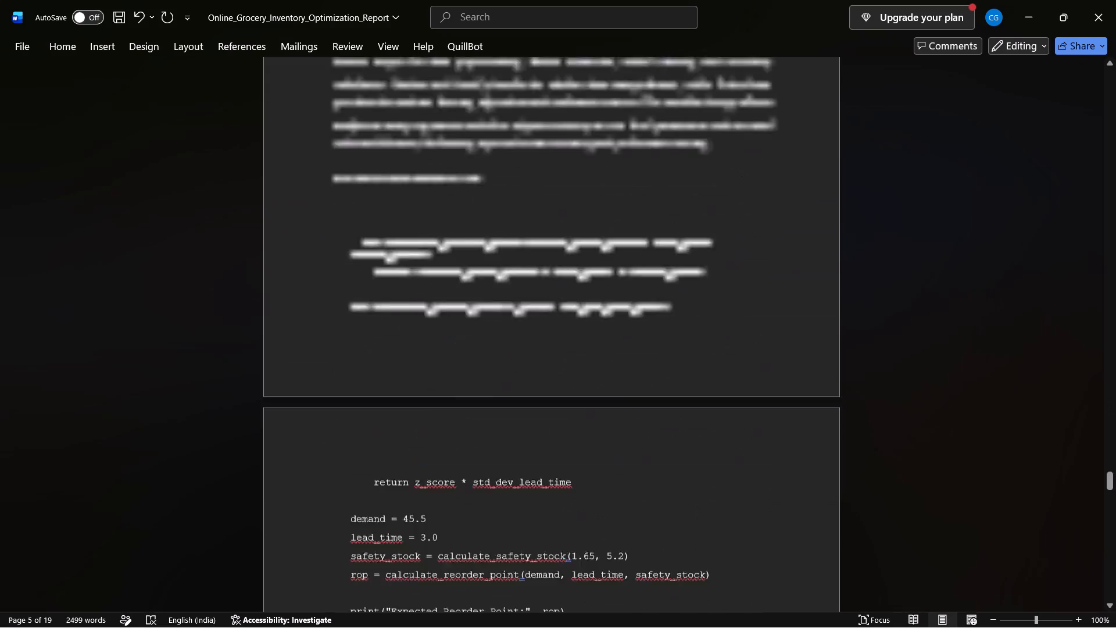
scroll(659, 407, down, 3)
scroll(659, 407, down, 18)
scroll(659, 407, down, 4)
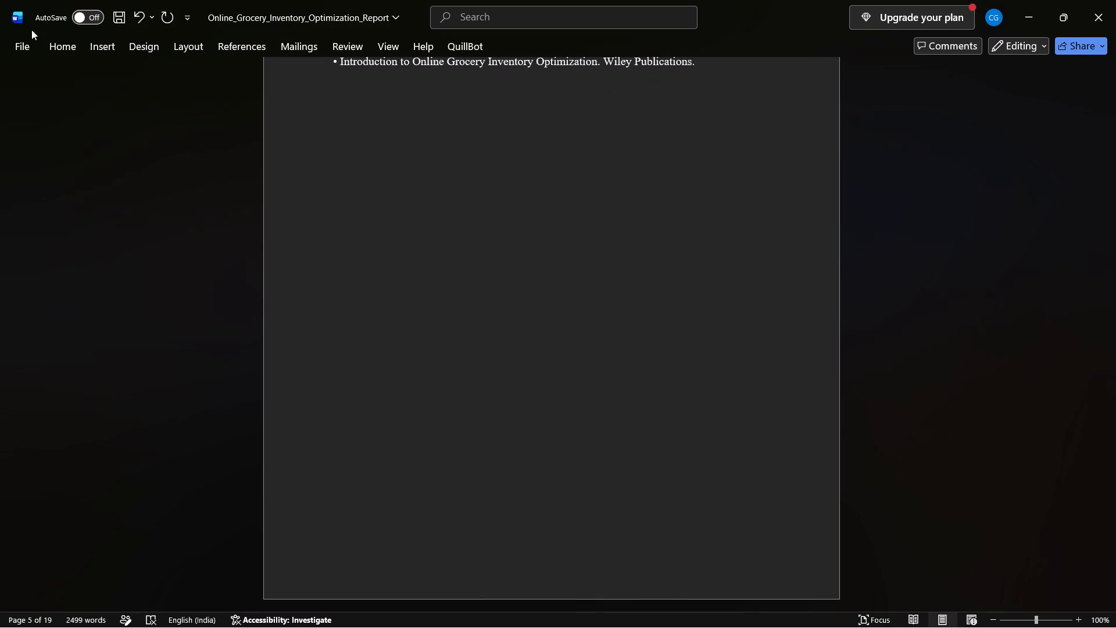
scroll(303, 329, down, 6)
Export the report as a PDF named DMML Report in the Downloads folder.
click(19, 45)
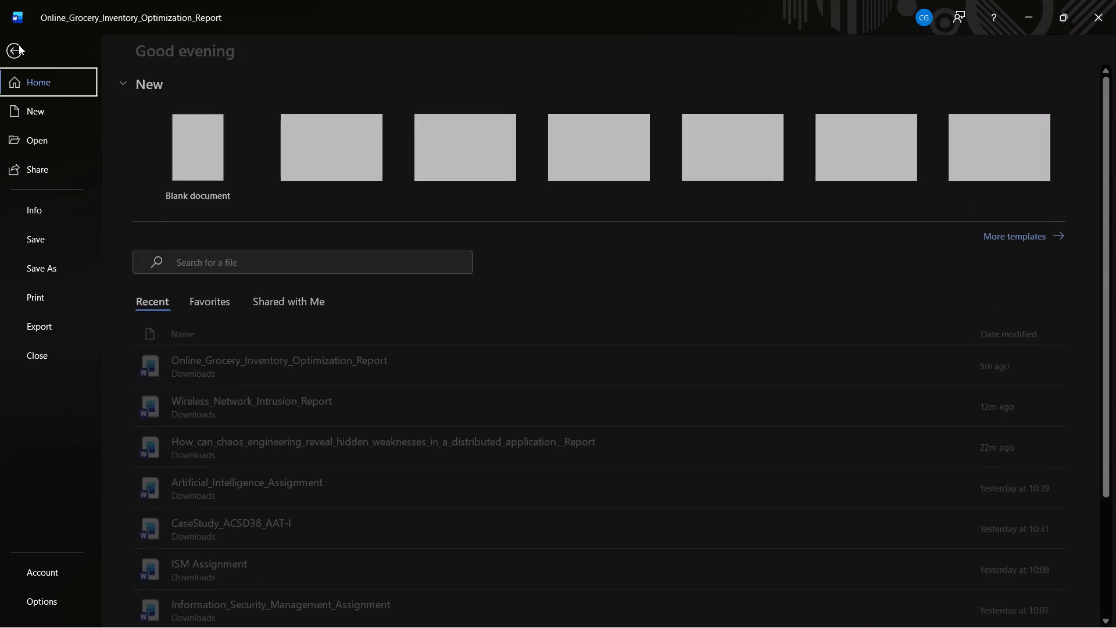
click(69, 323)
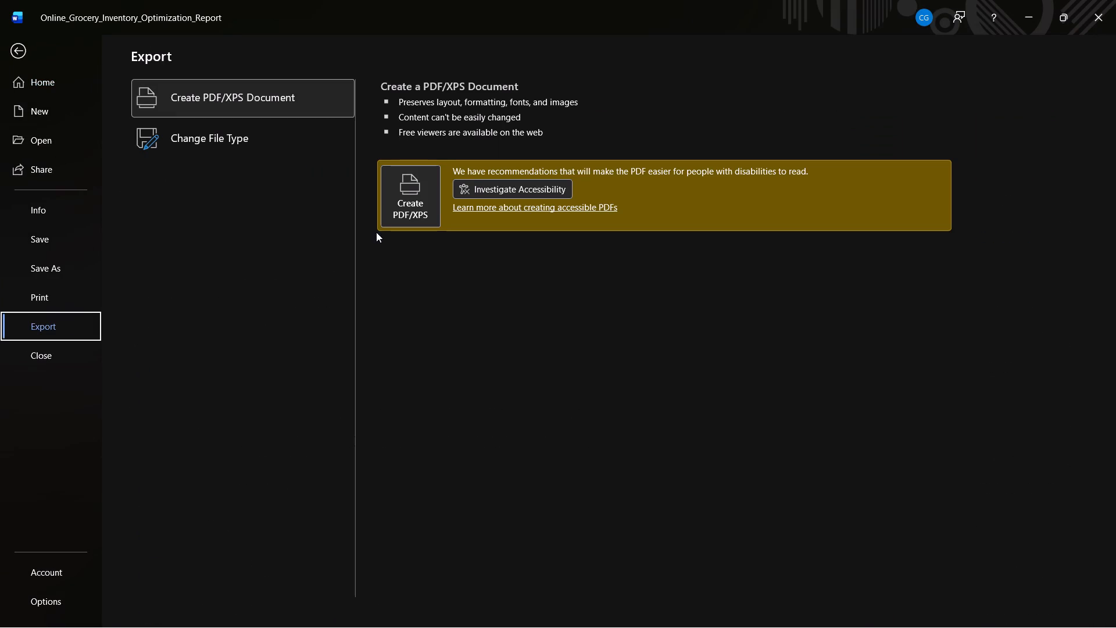
click(389, 220)
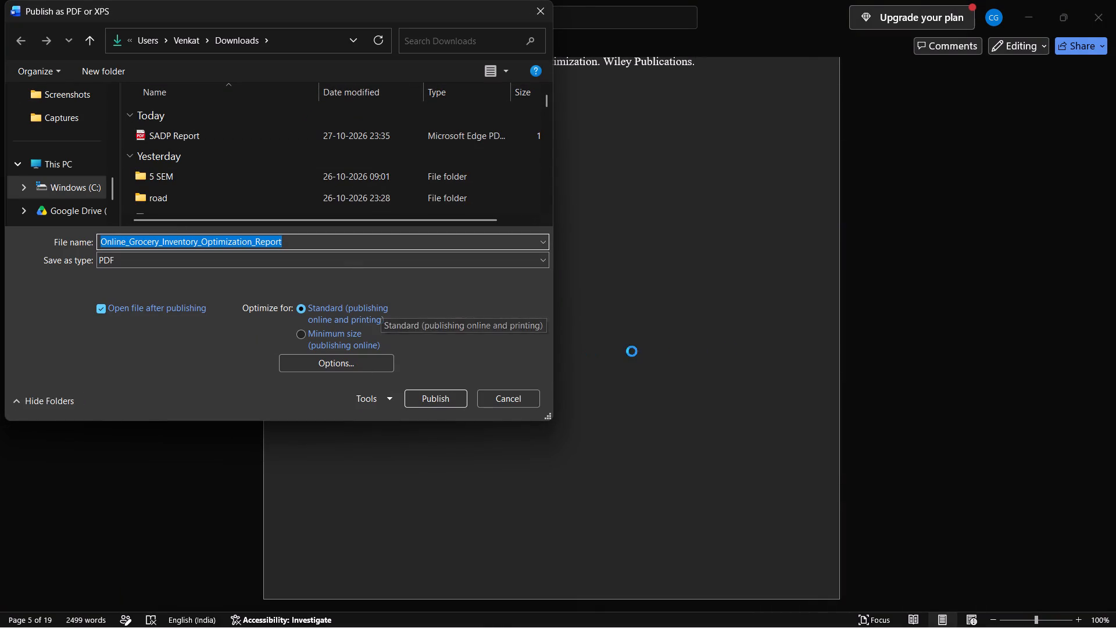
text(DMML R)
text(eport)
key(Return)
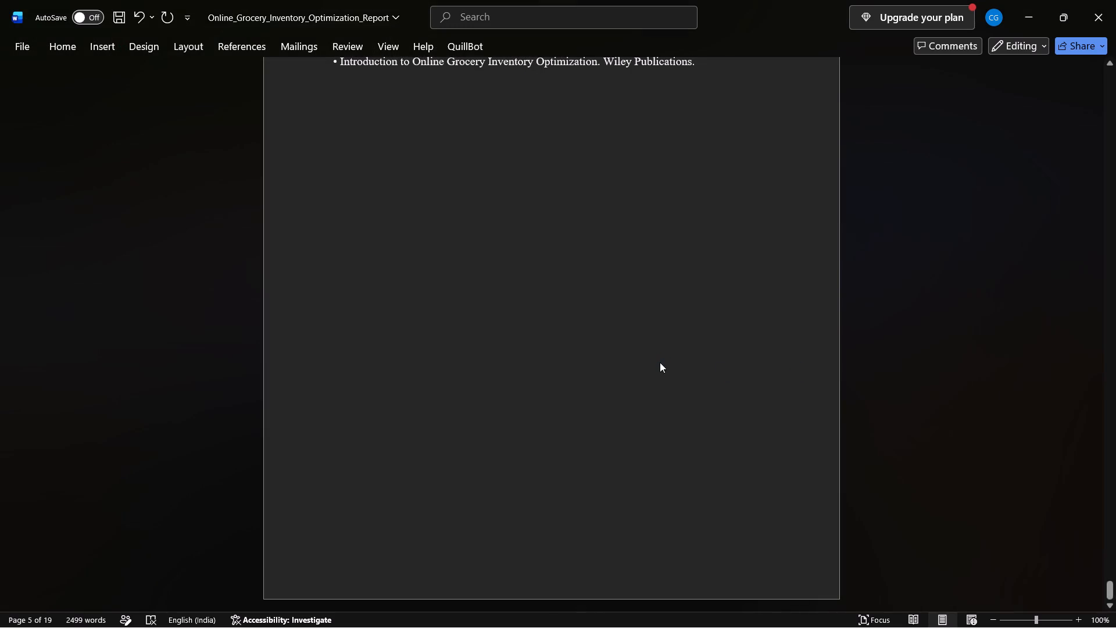
Check the exported DMML Report PDF from the self-assessment form through to the references, and close it.
scroll(660, 362, down, 2)
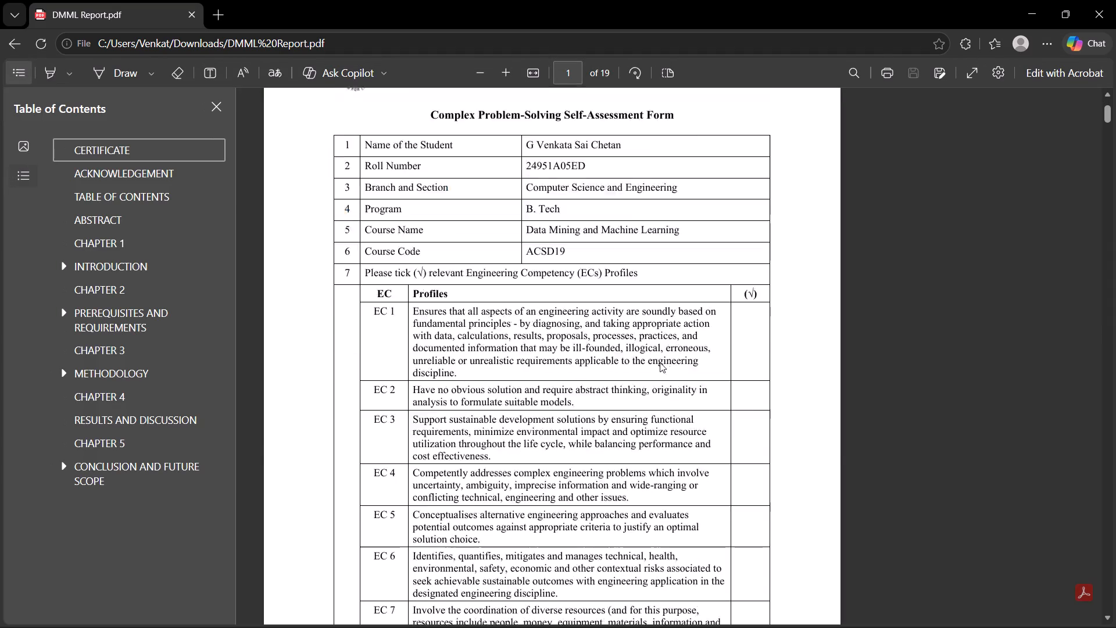
scroll(660, 362, down, 9)
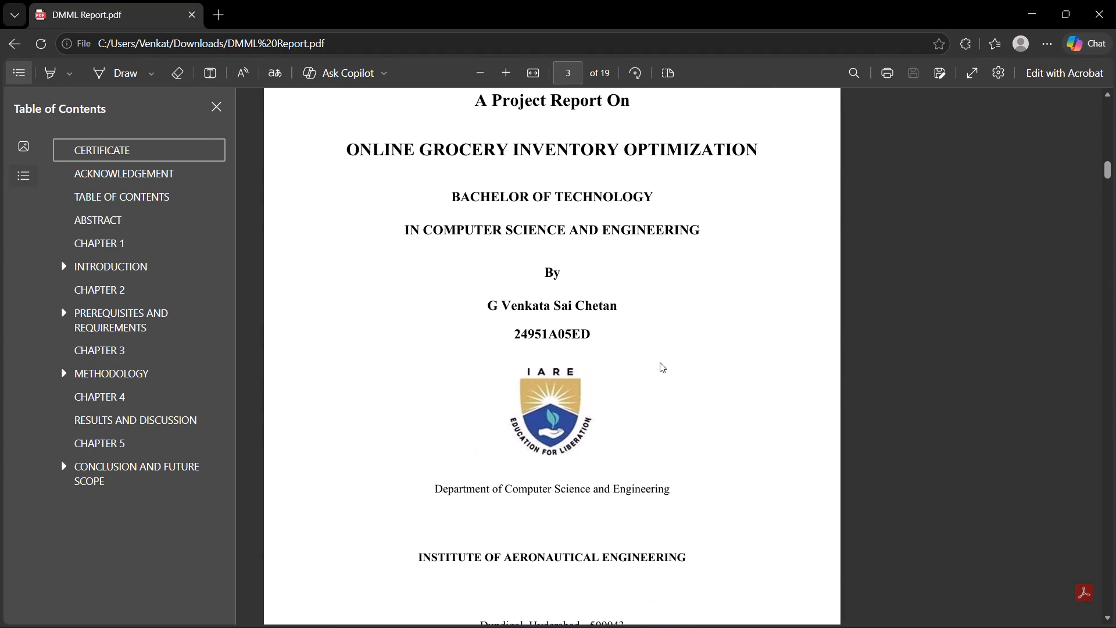
scroll(660, 362, down, 11)
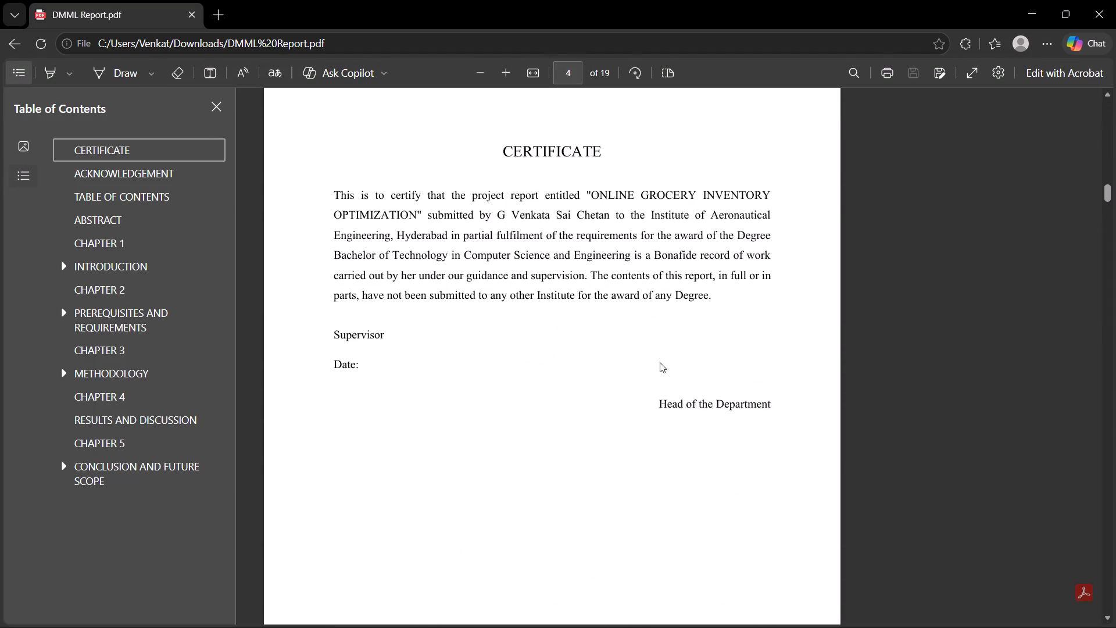
scroll(660, 362, down, 13)
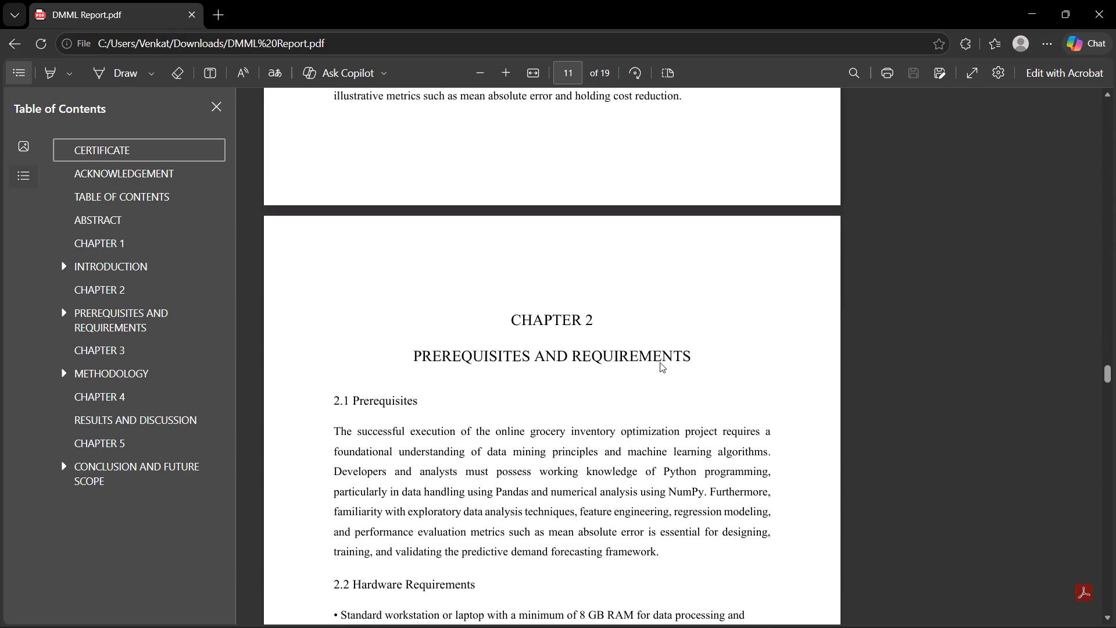
scroll(660, 362, down, 13)
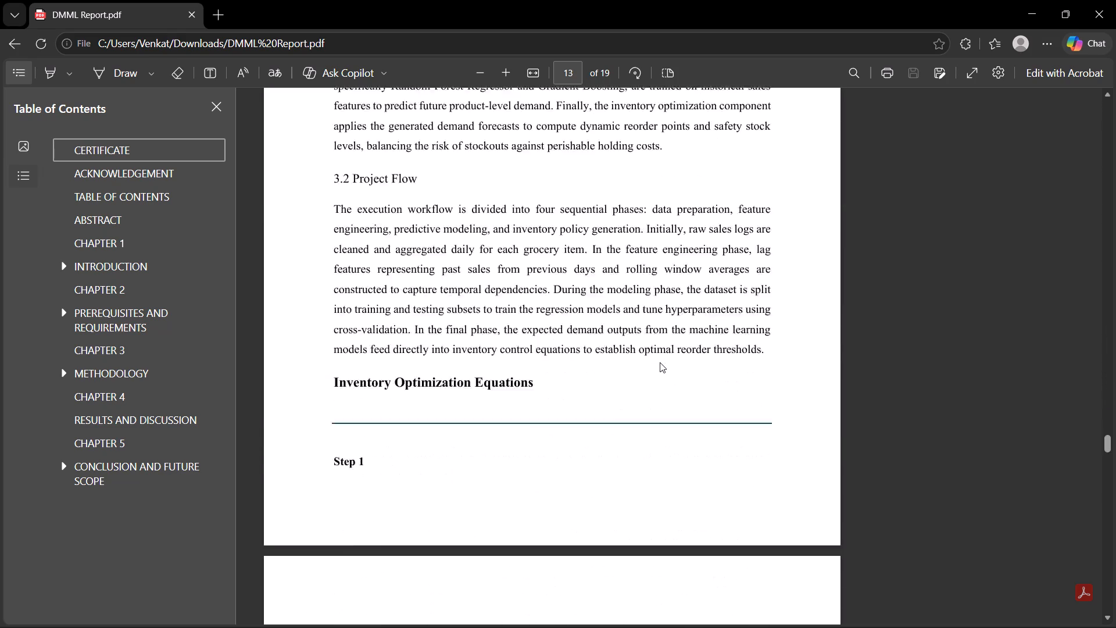
scroll(660, 362, down, 12)
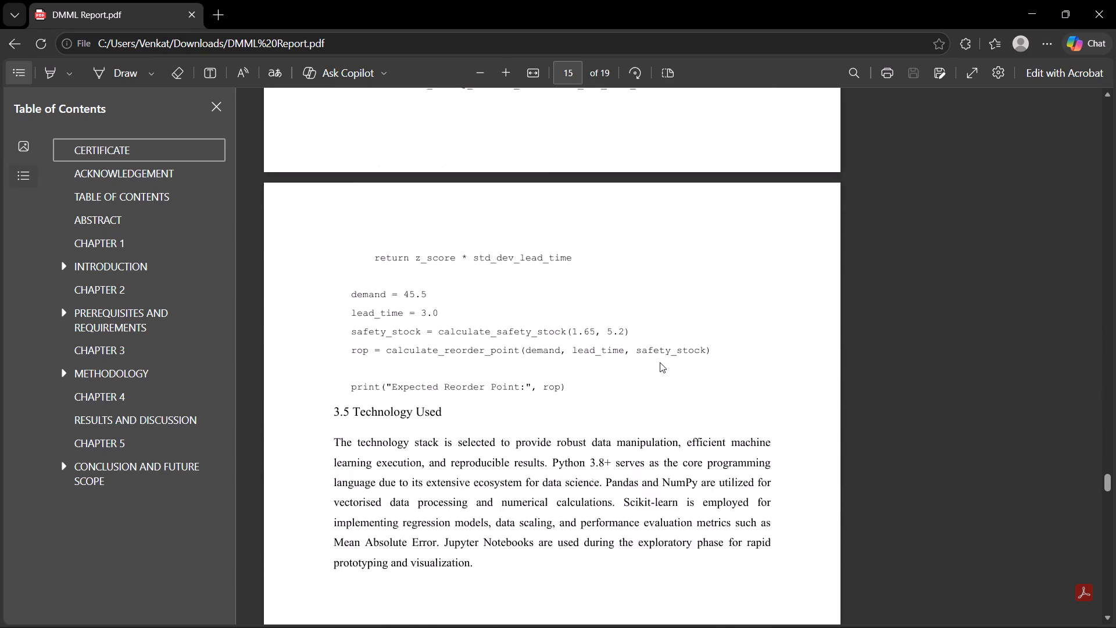
scroll(660, 362, down, 11)
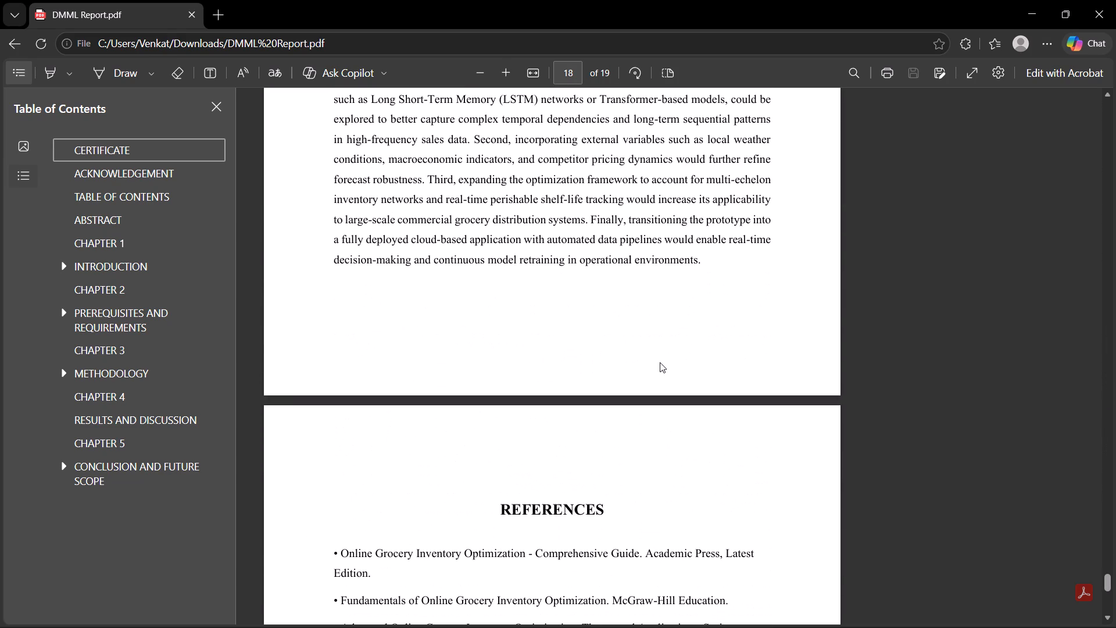
click(1115, 0)
Close the Online_Grocery_Inventory_Optimization_Report document in Word, saving its changes to Downloads.
click(1115, 0)
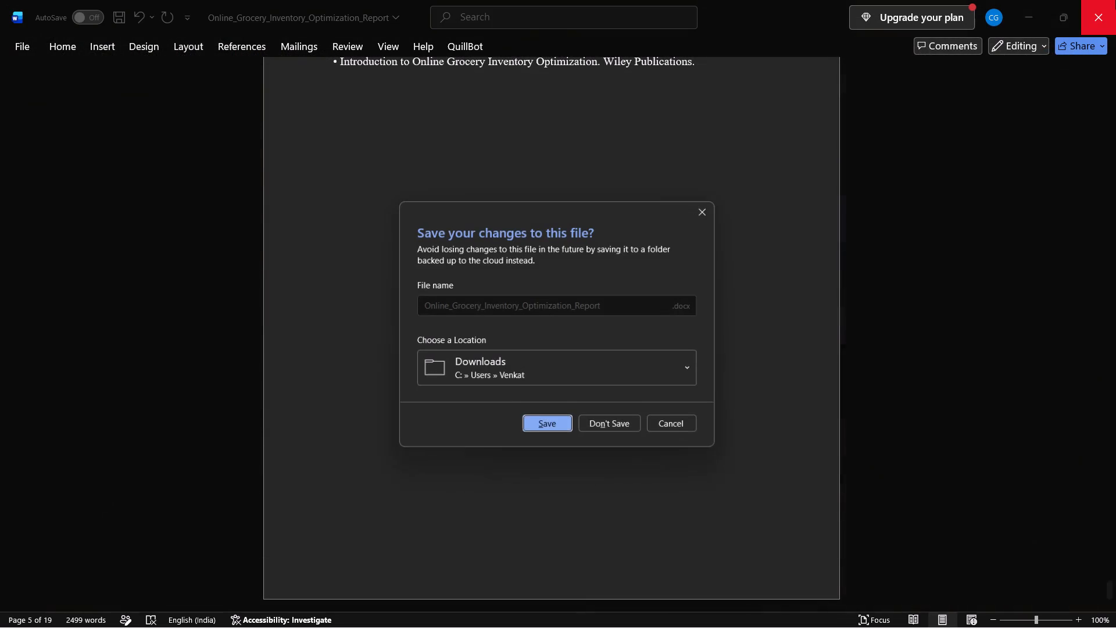
click(571, 430)
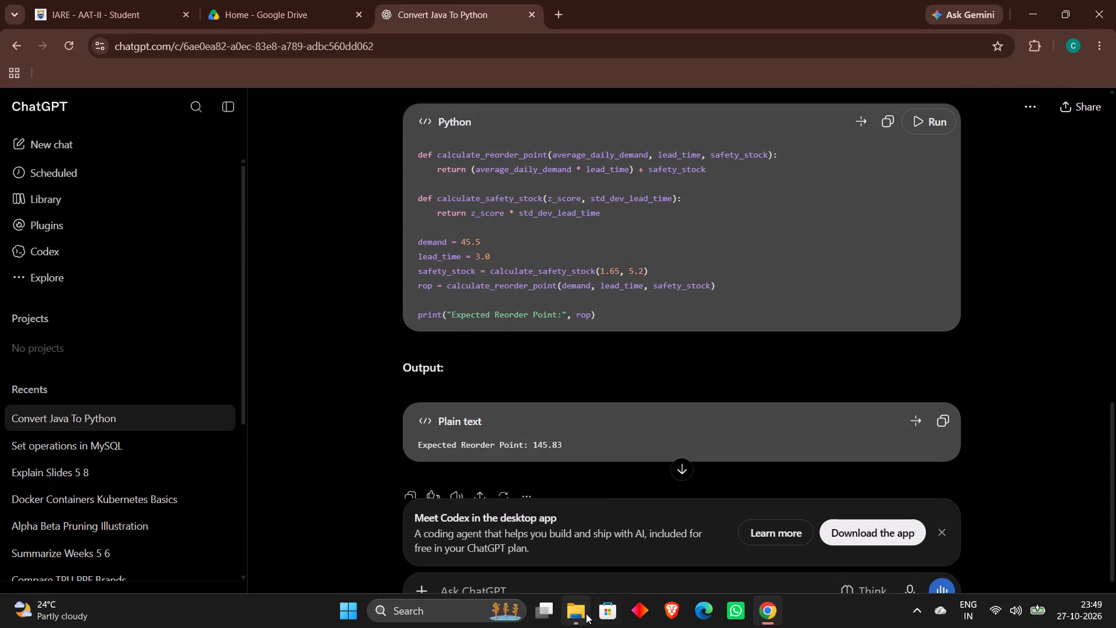
Switch to Google Drive in Chrome, dismiss the completed uploads list and reload the Drive home page.
click(302, 3)
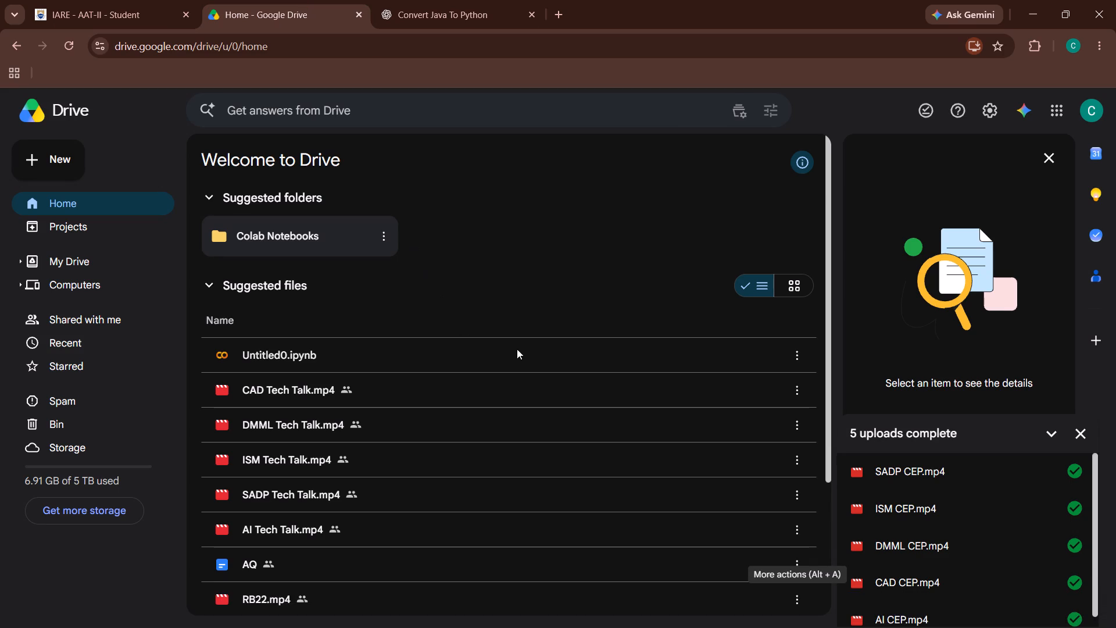
click(1085, 441)
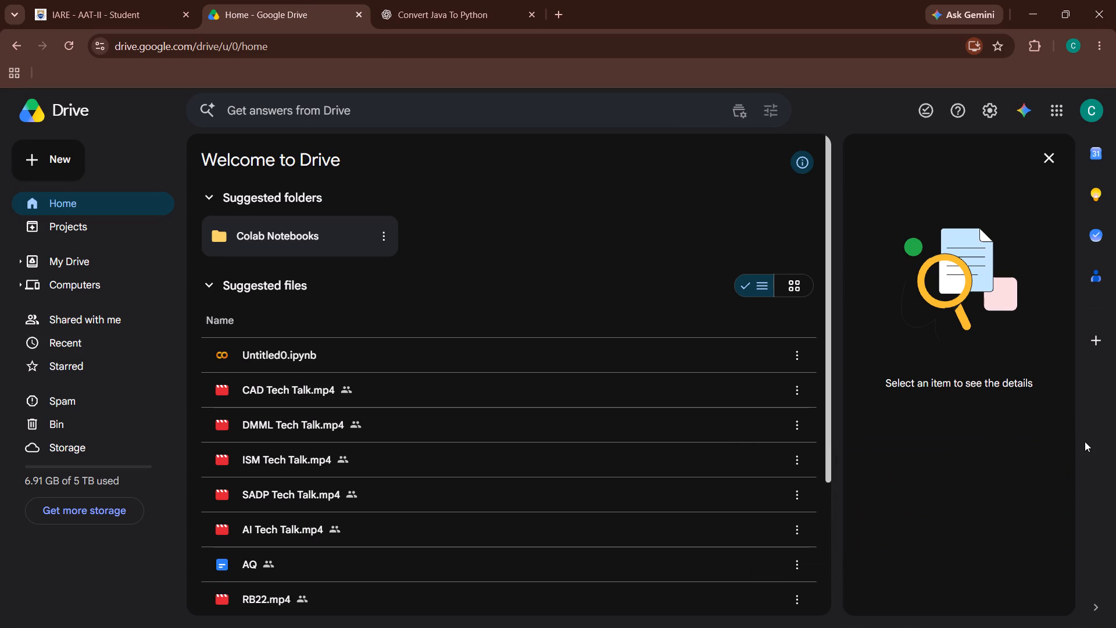
click(71, 49)
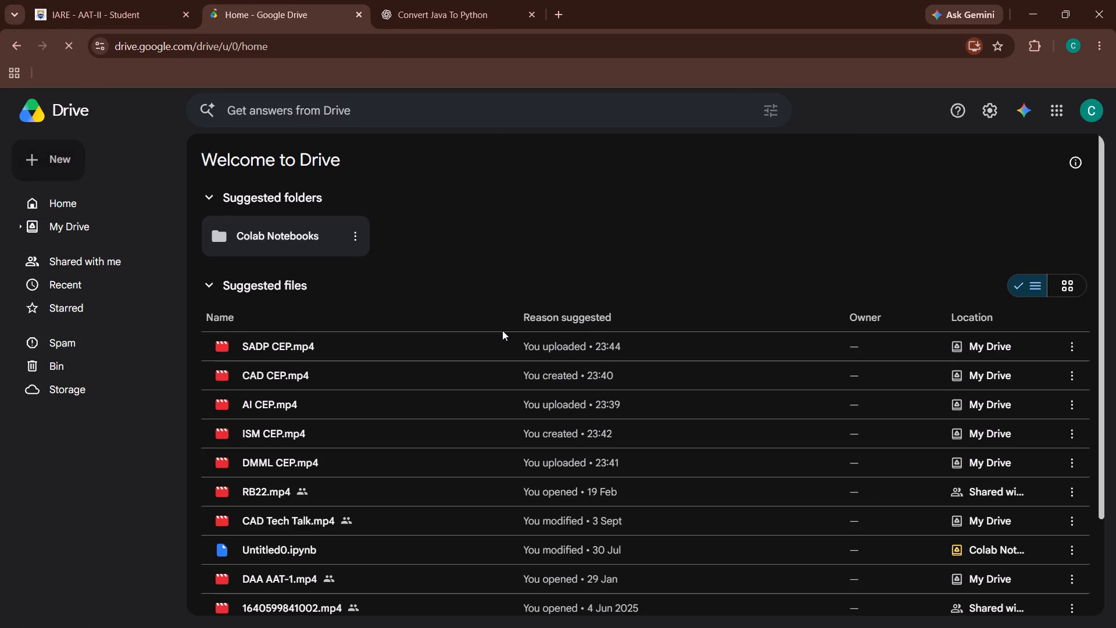
click(1115, 0)
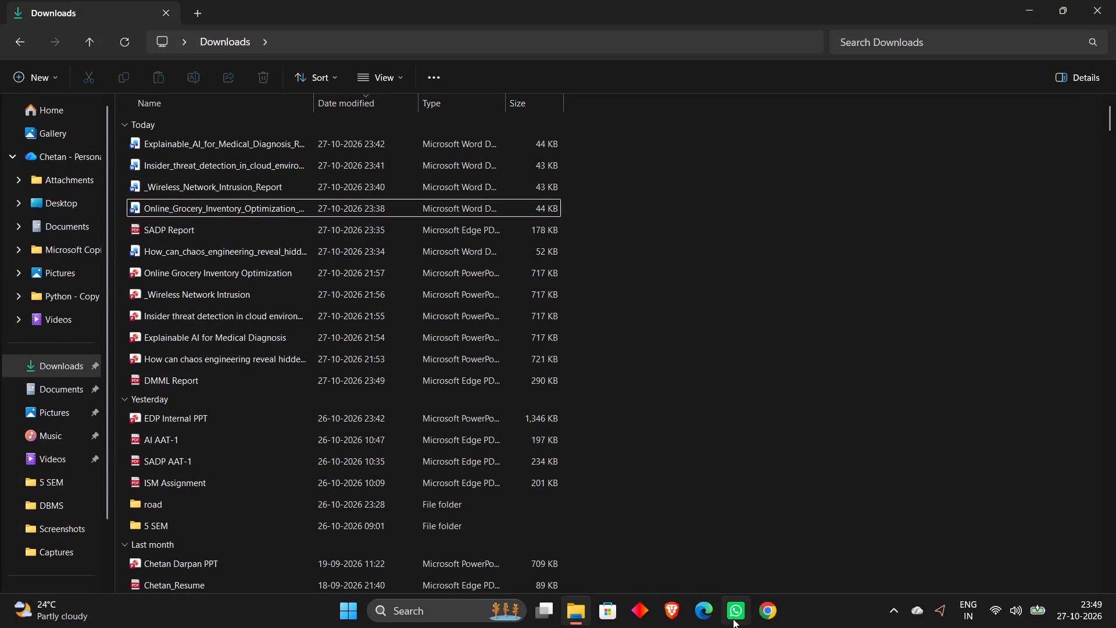
Open the _Wireless_Network_Intrusion_Report document from Downloads in Word and enable editing.
click(686, 284)
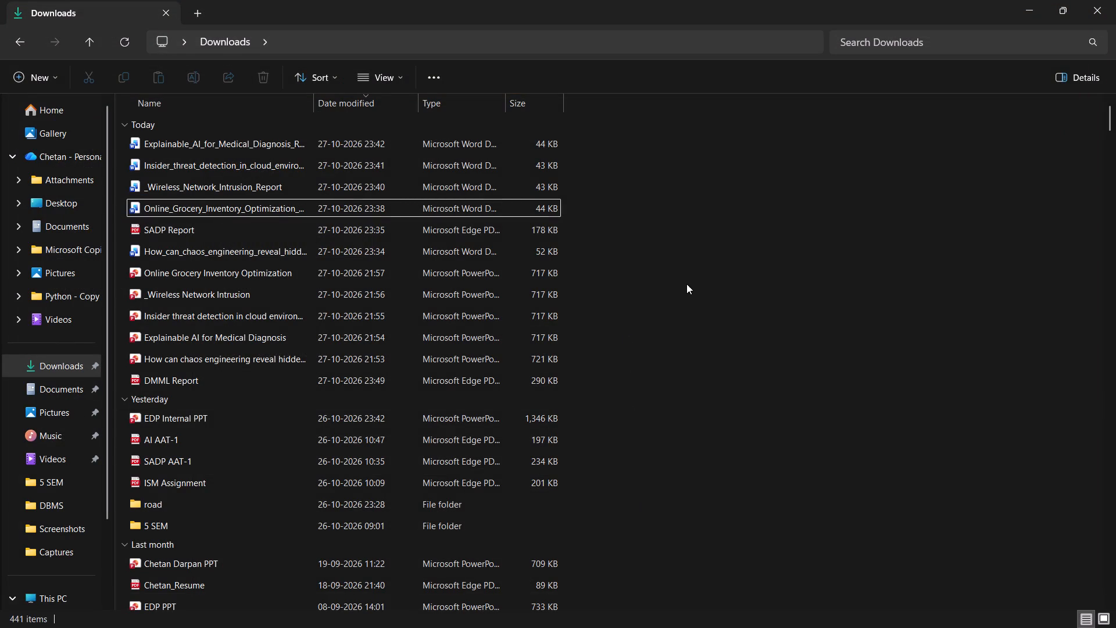
double_click(391, 179)
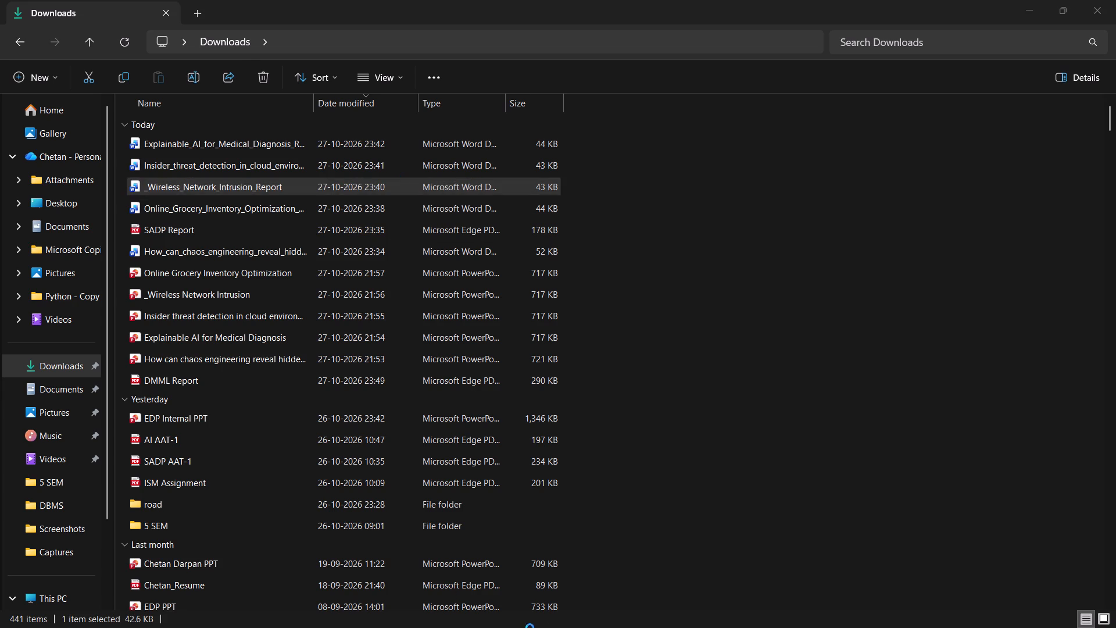
click(588, 70)
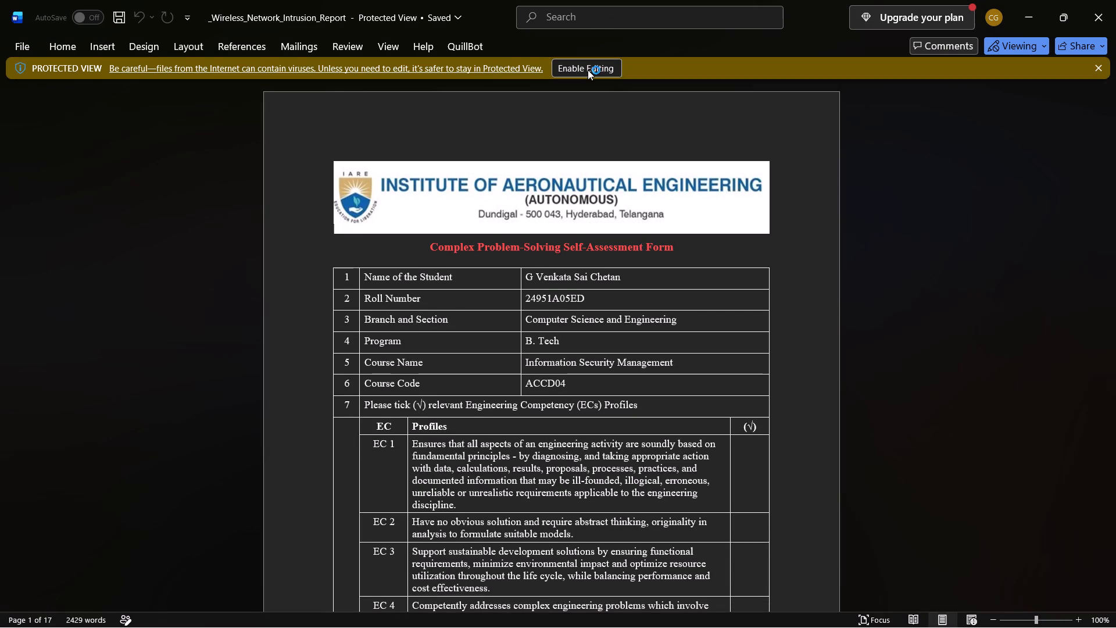
Delete the institute name, (Autonomous) and Dundigal address lines beneath the logo banner on the project title page.
scroll(605, 237, down, 4)
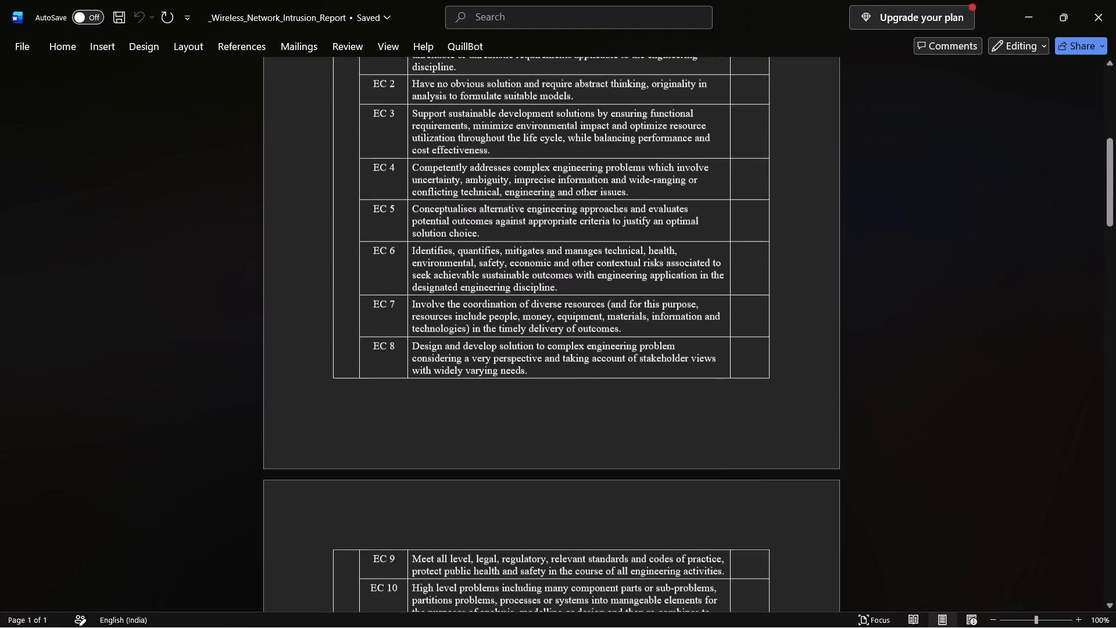
scroll(605, 237, down, 6)
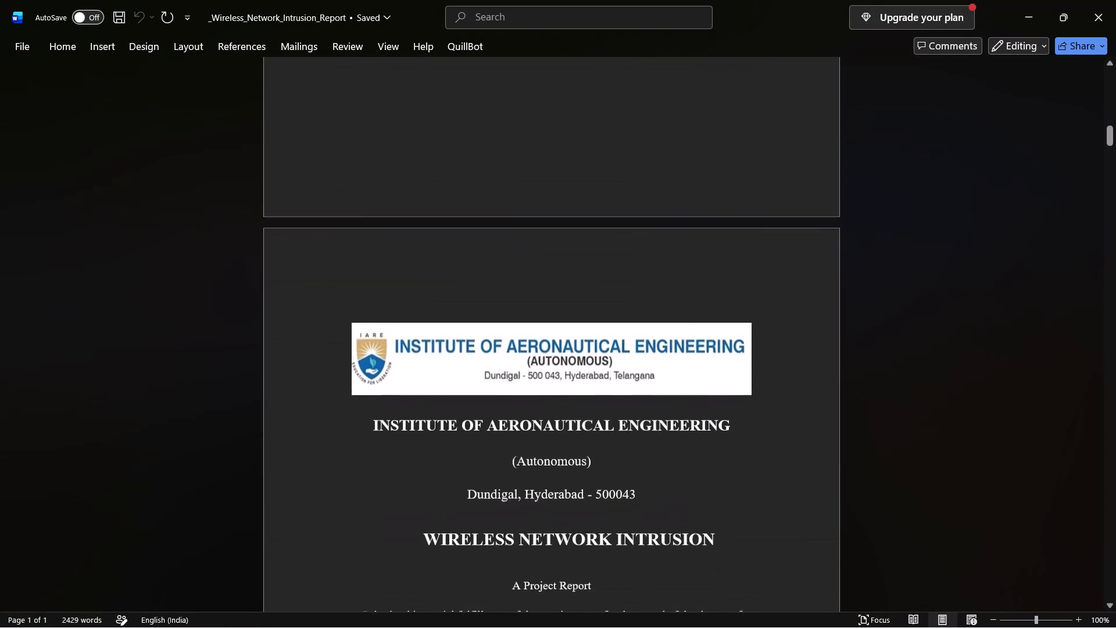
scroll(605, 237, down, 1)
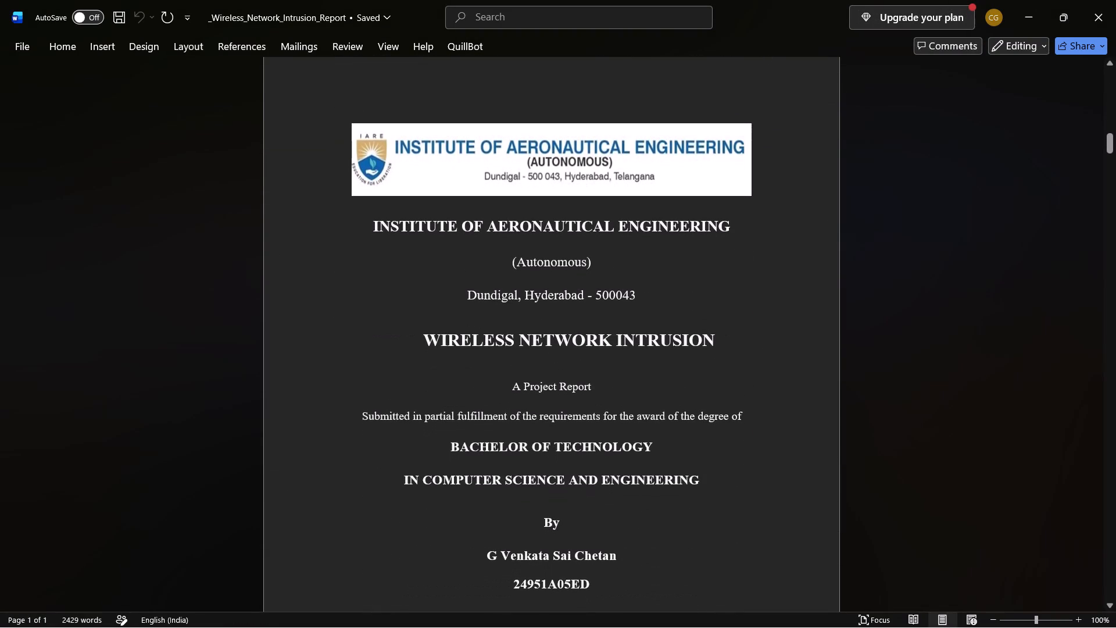
drag(656, 302, 395, 223)
key(BackSpace)
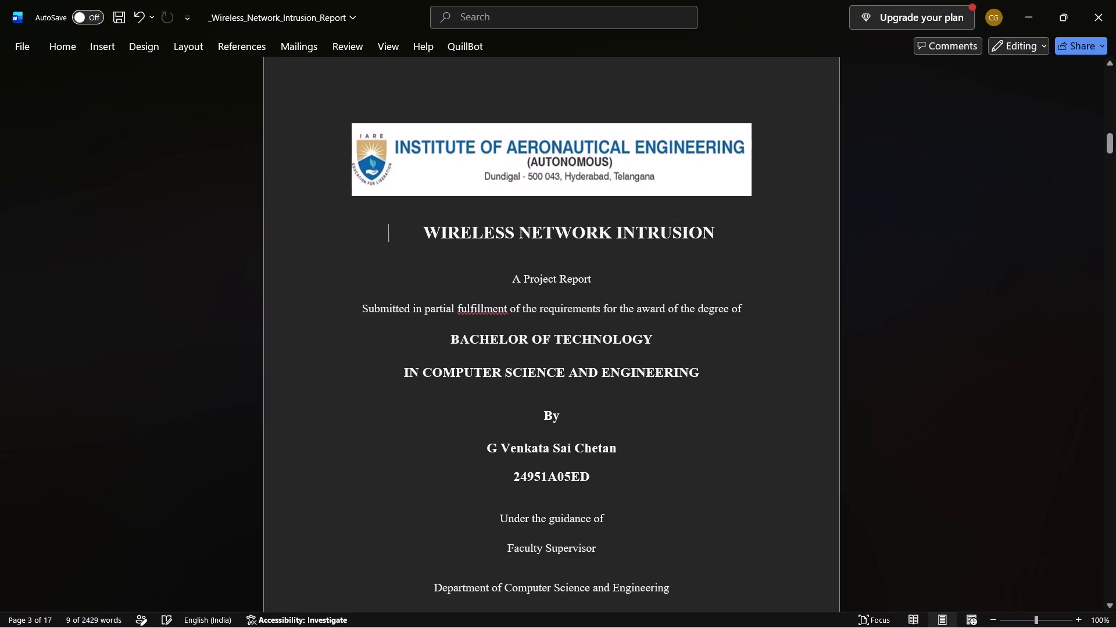
Add a line above the WIRELESS NETWORK INTRUSION title and paste "A Project Report On" there from the clipboard history.
key(Return)
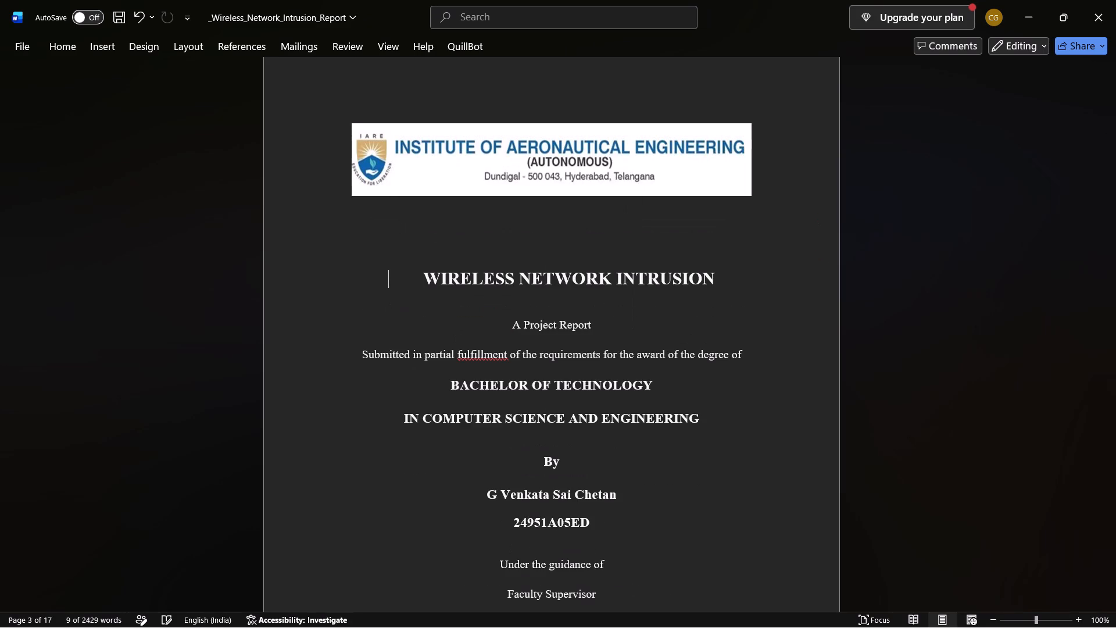
key(Up)
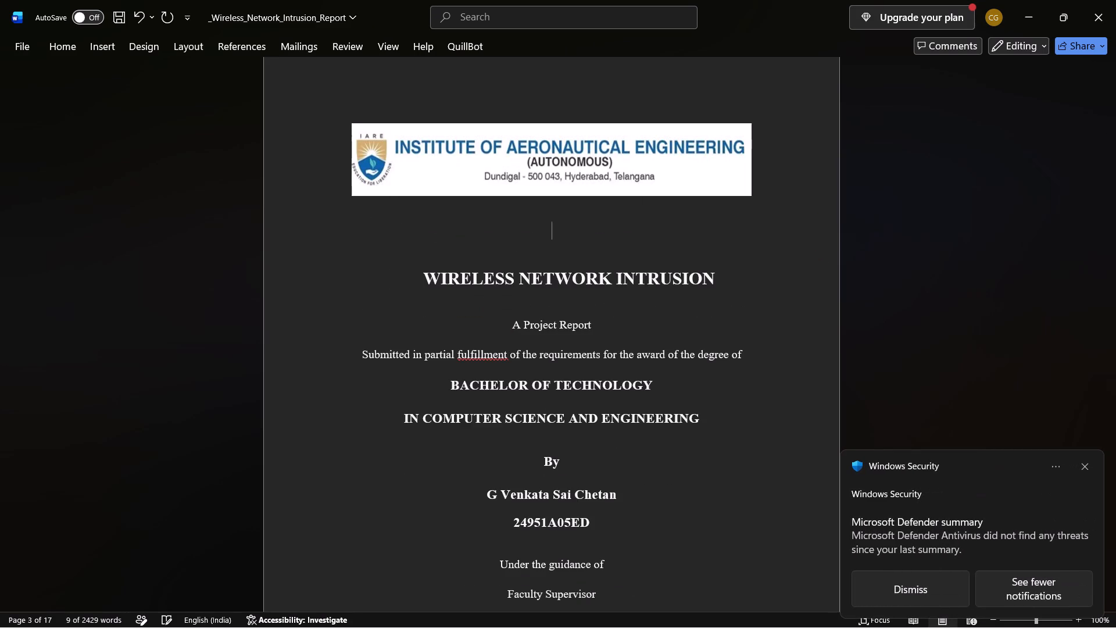
key(super+v)
scroll(599, 424, down, 1)
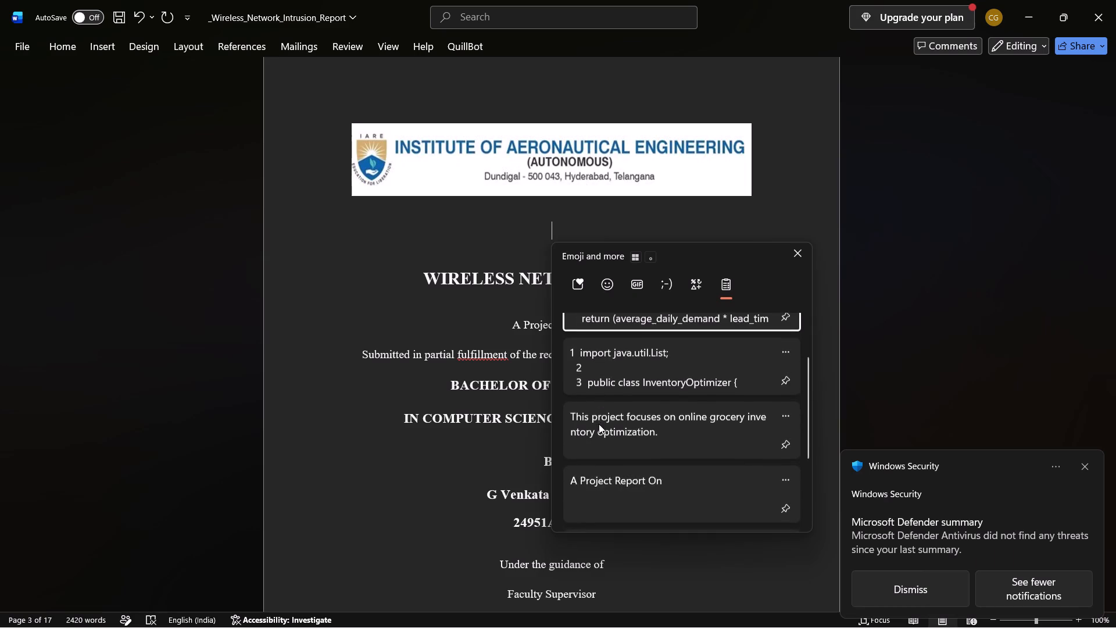
scroll(599, 424, down, 1)
double_click(612, 468)
key(ctrl+v)
key(ctrl+v)
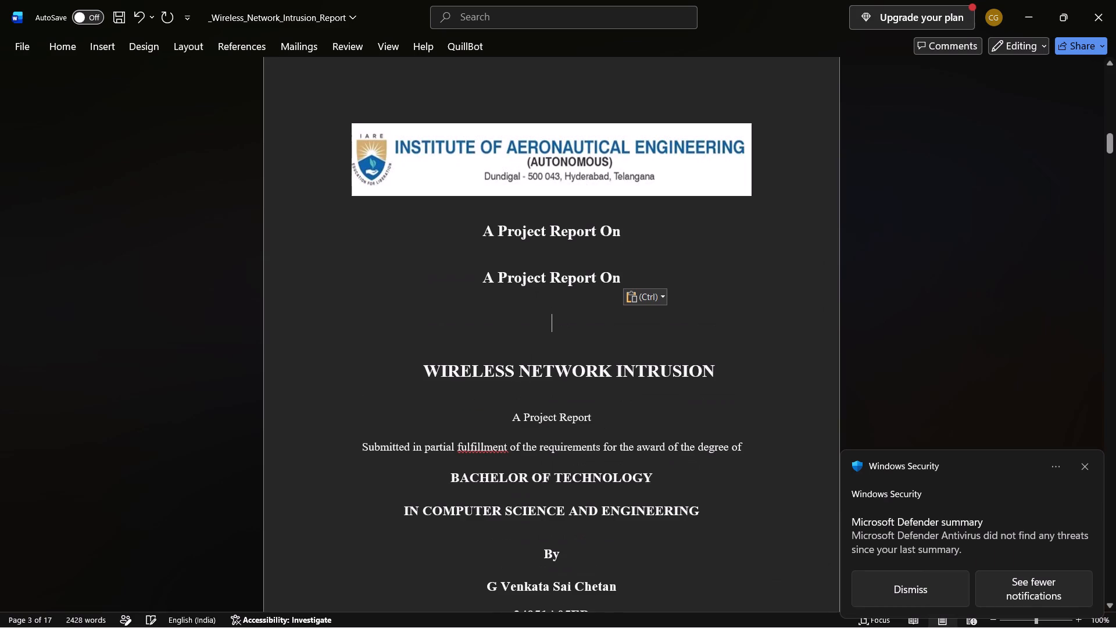
In the Wireless Network Intrusion report in Word, delete the duplicate "A Project Report On" line and the blank lines above the title.
drag(654, 325, 430, 284)
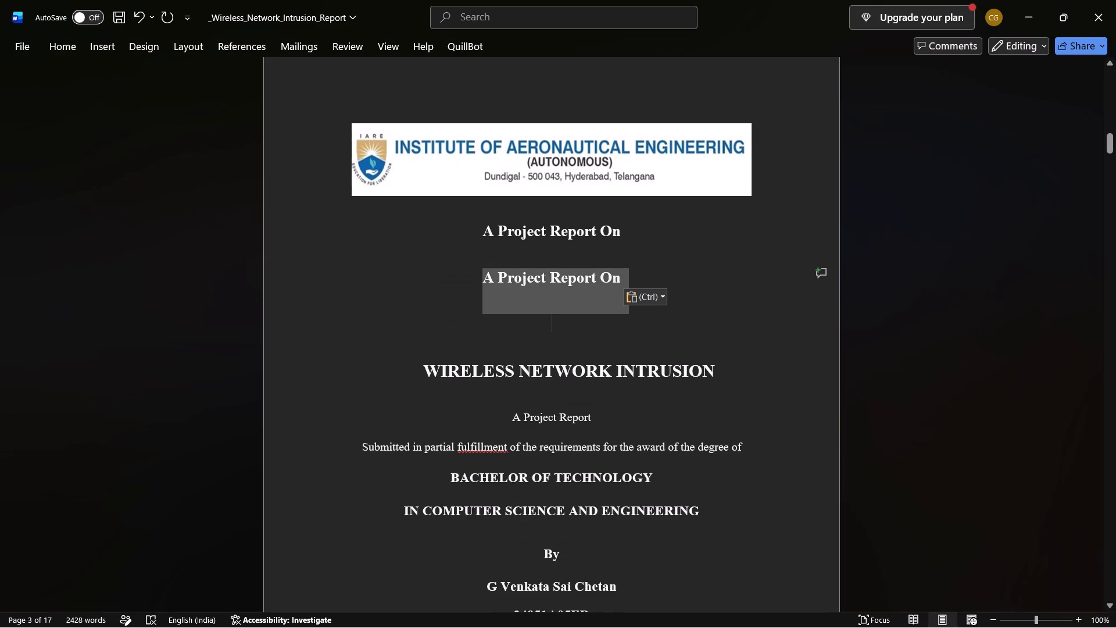
drag(430, 284, 403, 273)
key(BackSpace)
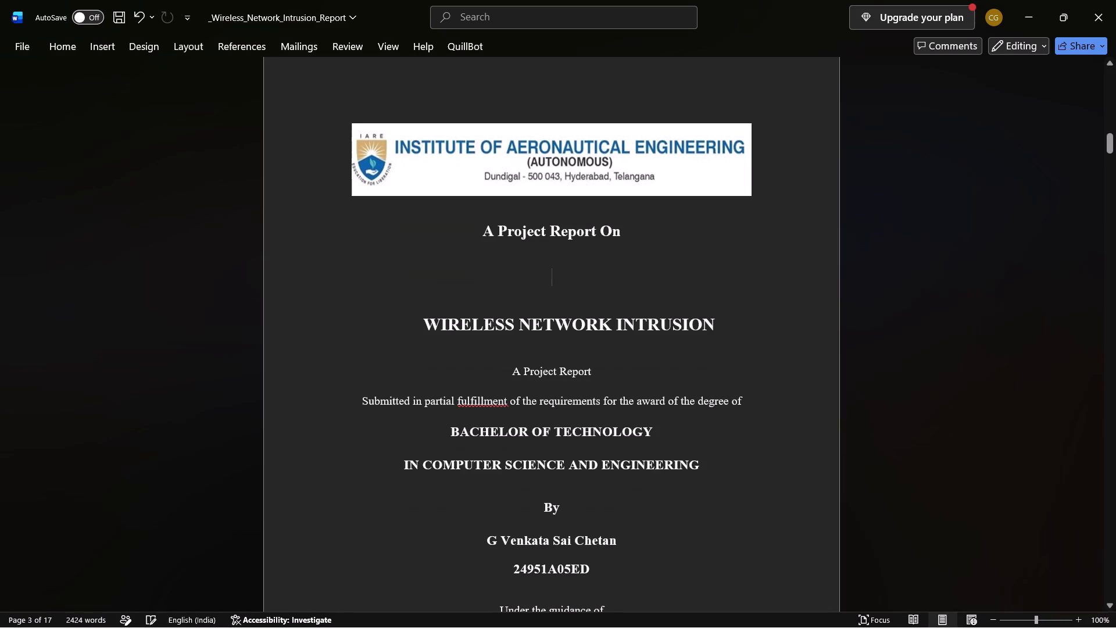
key(BackSpace)
key(BackSpace)
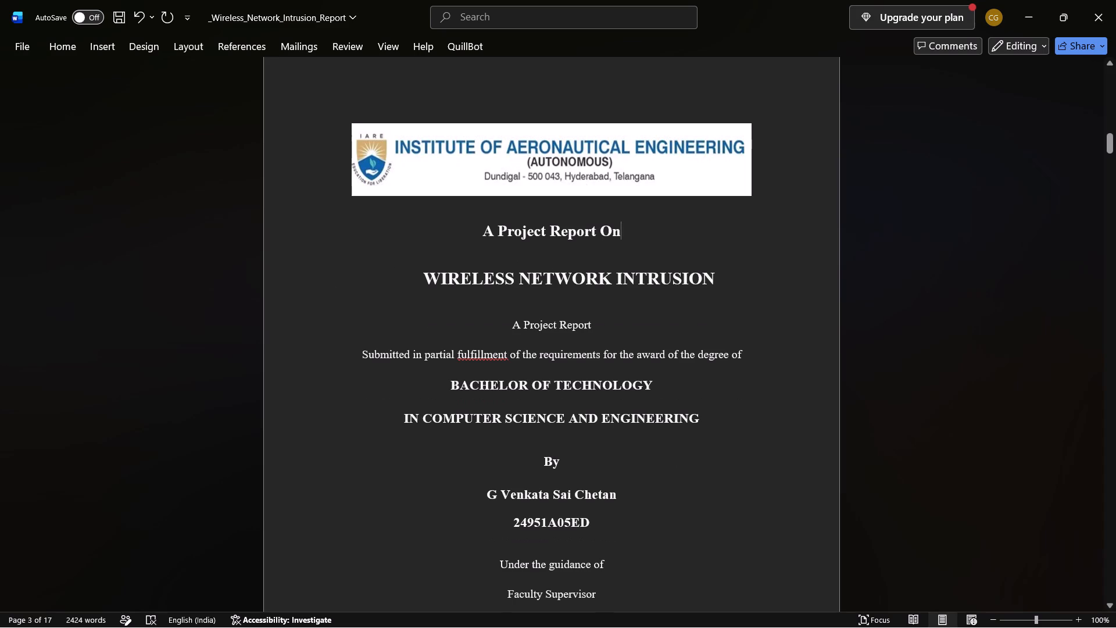
Delete the "A Project Report" and "Submitted in partial fulfillment" lines below the WIRELESS NETWORK INTRUSION title.
drag(766, 358, 385, 325)
key(BackSpace)
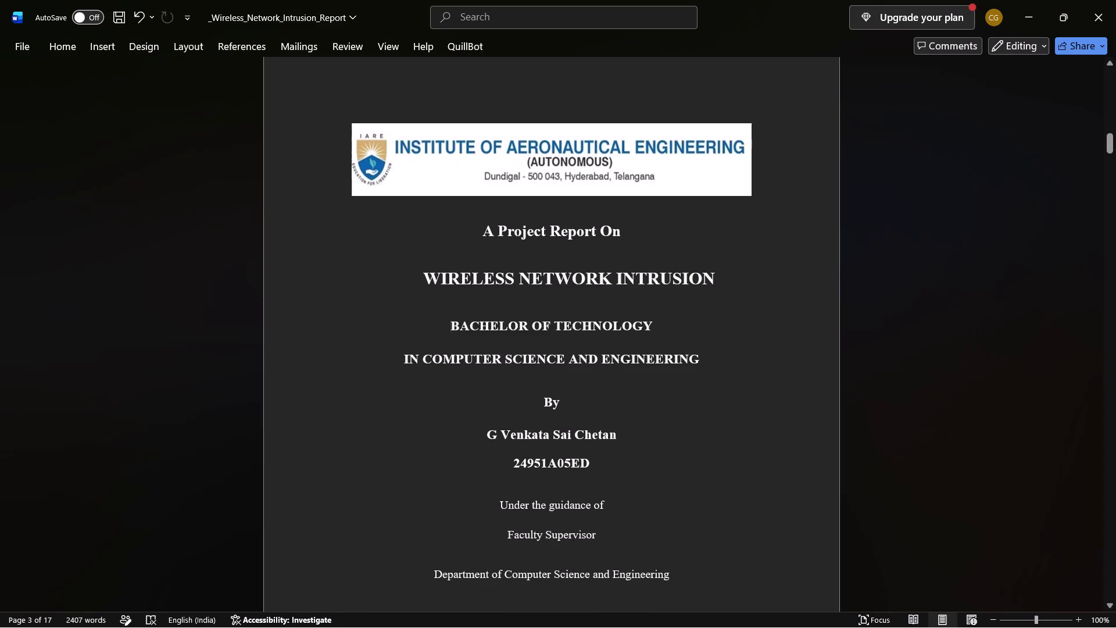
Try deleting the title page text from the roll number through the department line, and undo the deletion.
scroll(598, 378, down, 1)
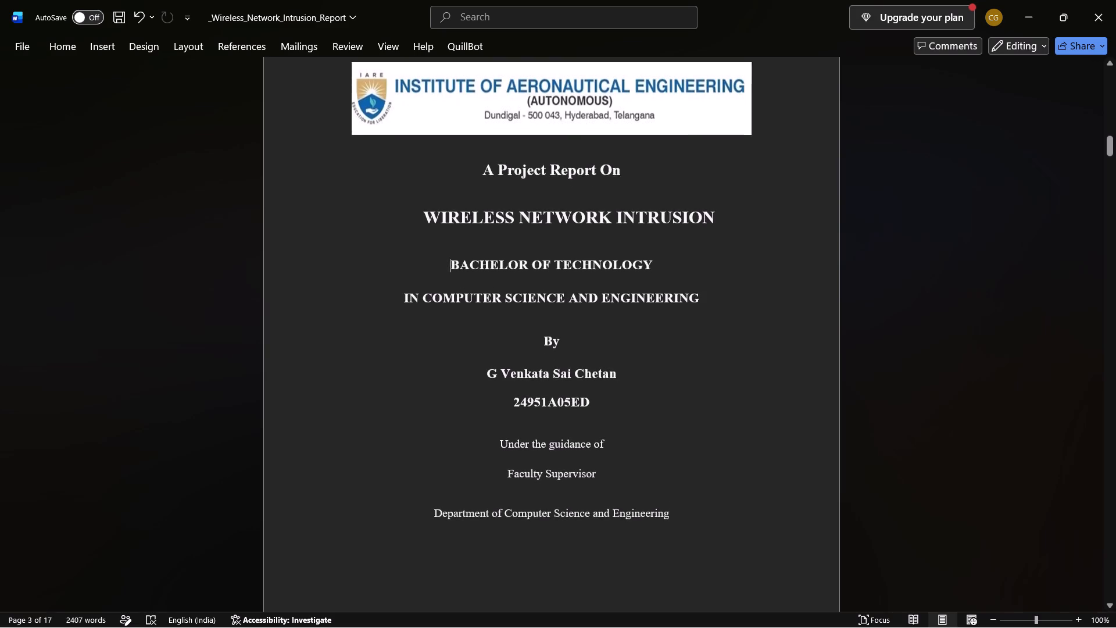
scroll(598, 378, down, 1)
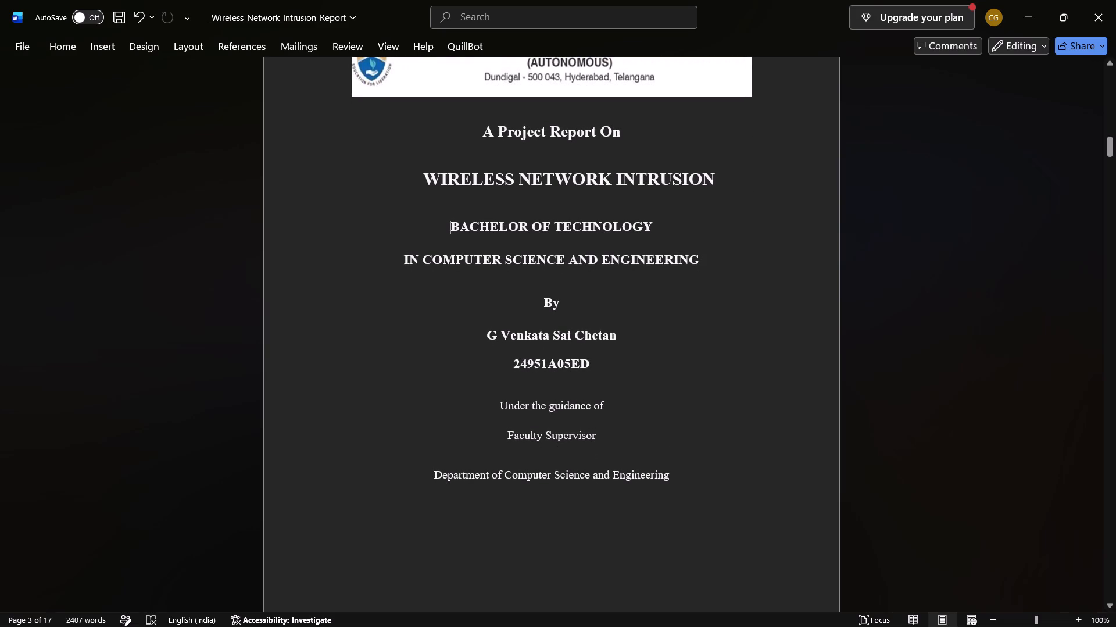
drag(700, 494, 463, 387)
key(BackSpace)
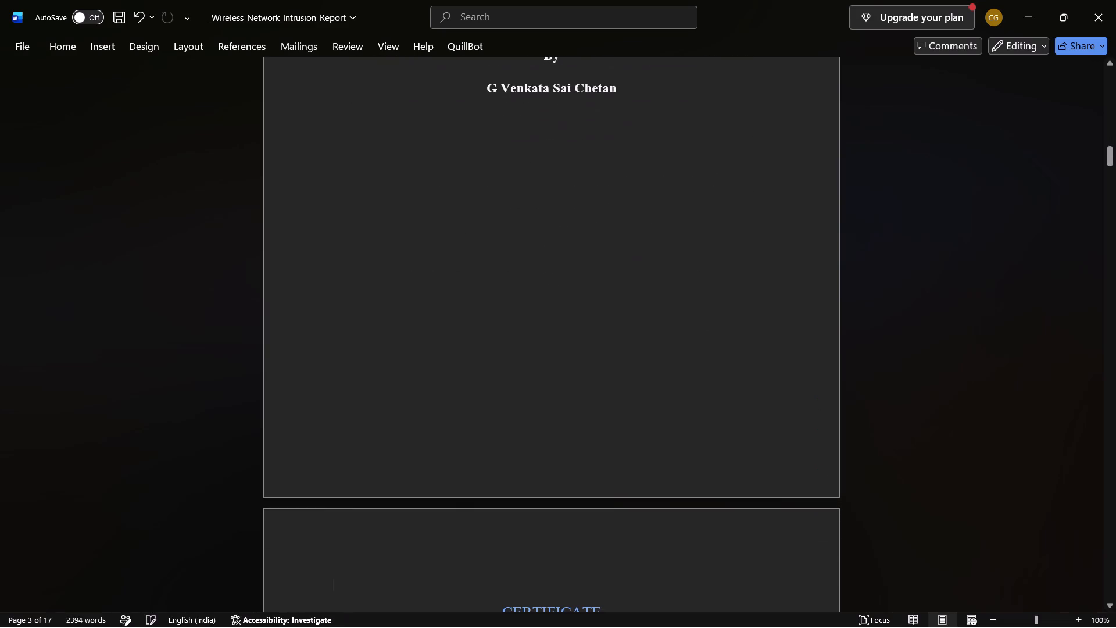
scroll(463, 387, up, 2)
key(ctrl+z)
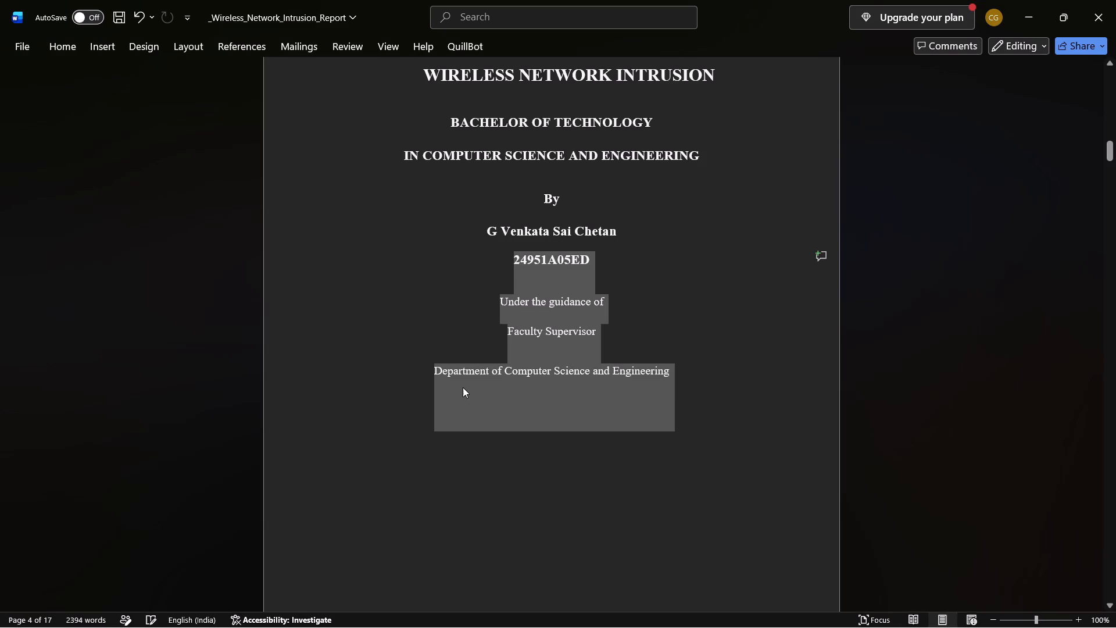
Delete the "Under the guidance of", "Faculty Supervisor" and "Department of Computer Science and Engineering" lines below the roll number.
click(499, 283)
drag(499, 281, 592, 348)
click(712, 391)
drag(712, 391, 640, 373)
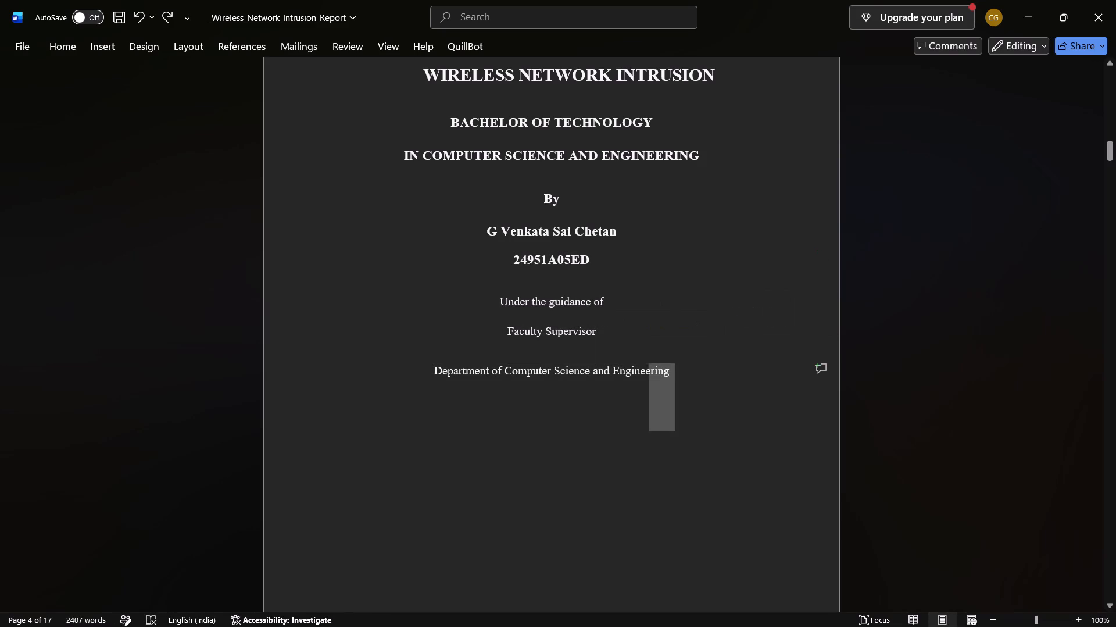
drag(640, 373, 496, 300)
key(BackSpace)
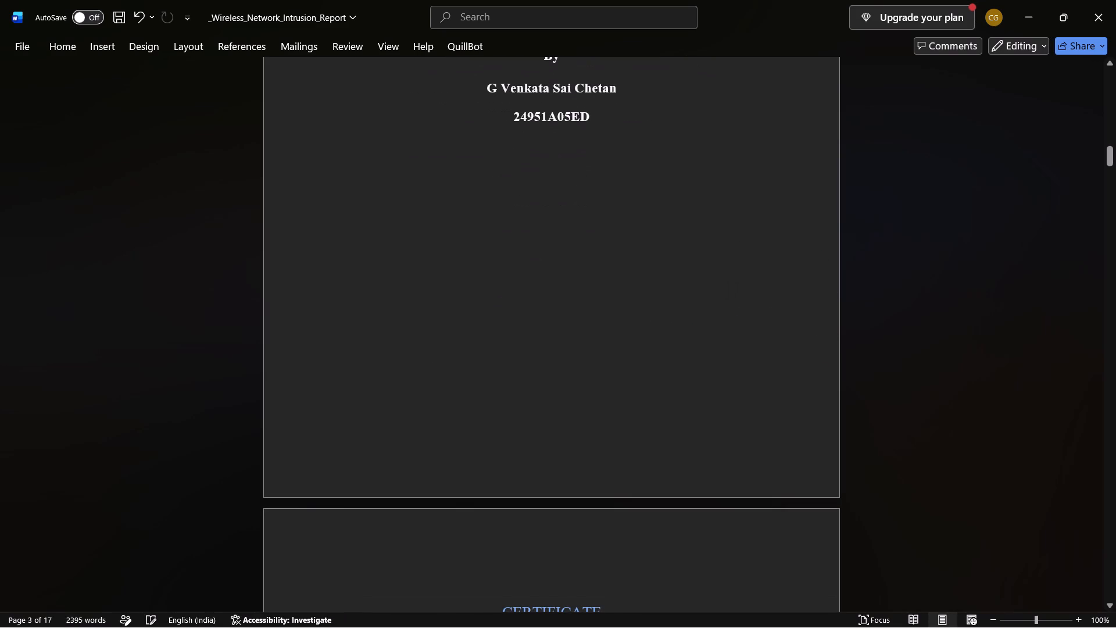
Insert a single IARE logo from the clipboard history on a new line below "IN COMPUTER SCIENCE AND ENGINEERING" on the title page.
scroll(516, 287, up, 2)
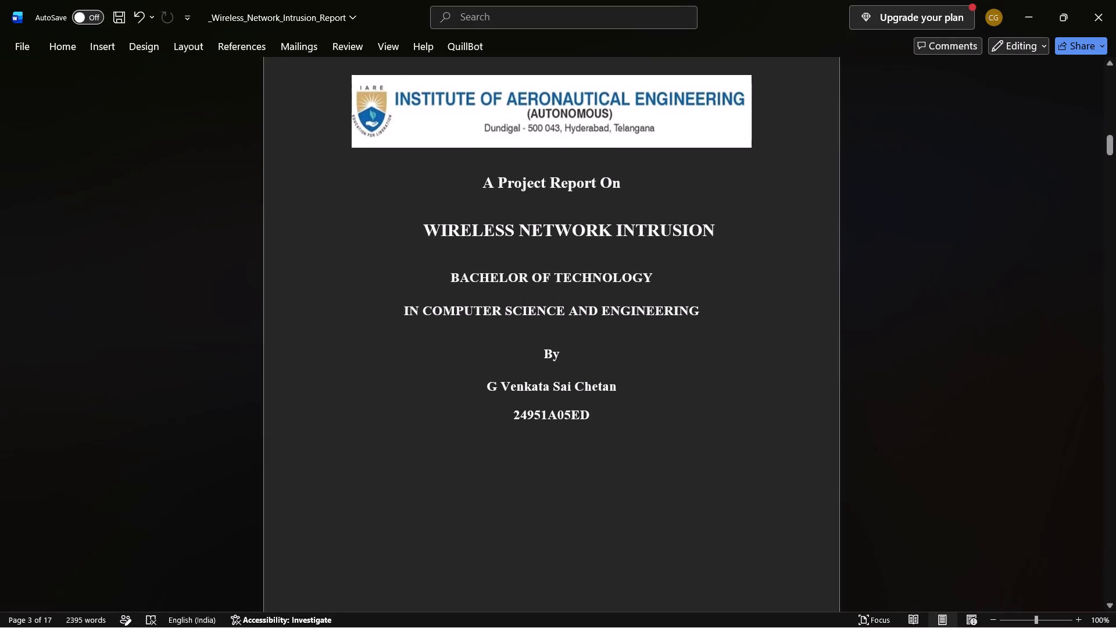
click(709, 324)
key(Return)
key(super+v)
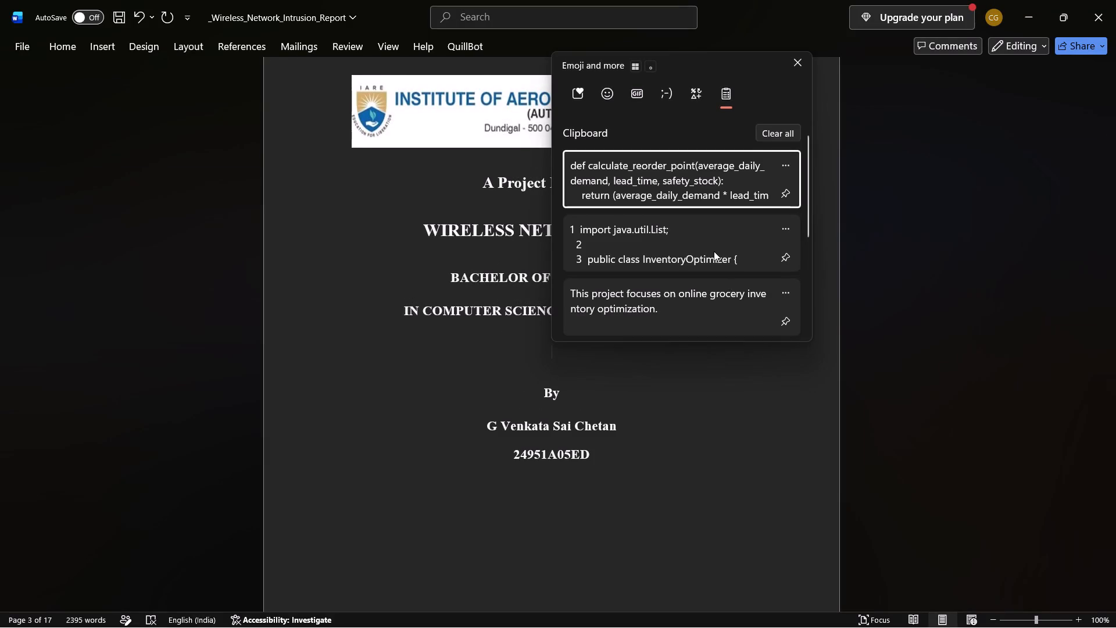
scroll(714, 251, down, 2)
double_click(622, 285)
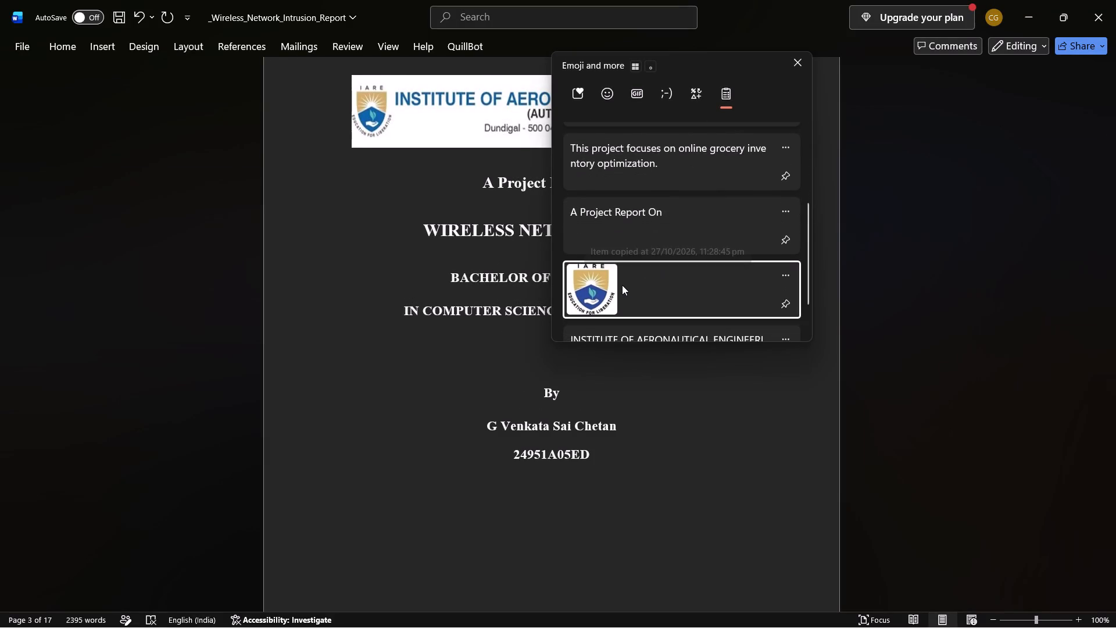
key(ctrl+v)
key(ctrl+v)
click(609, 409)
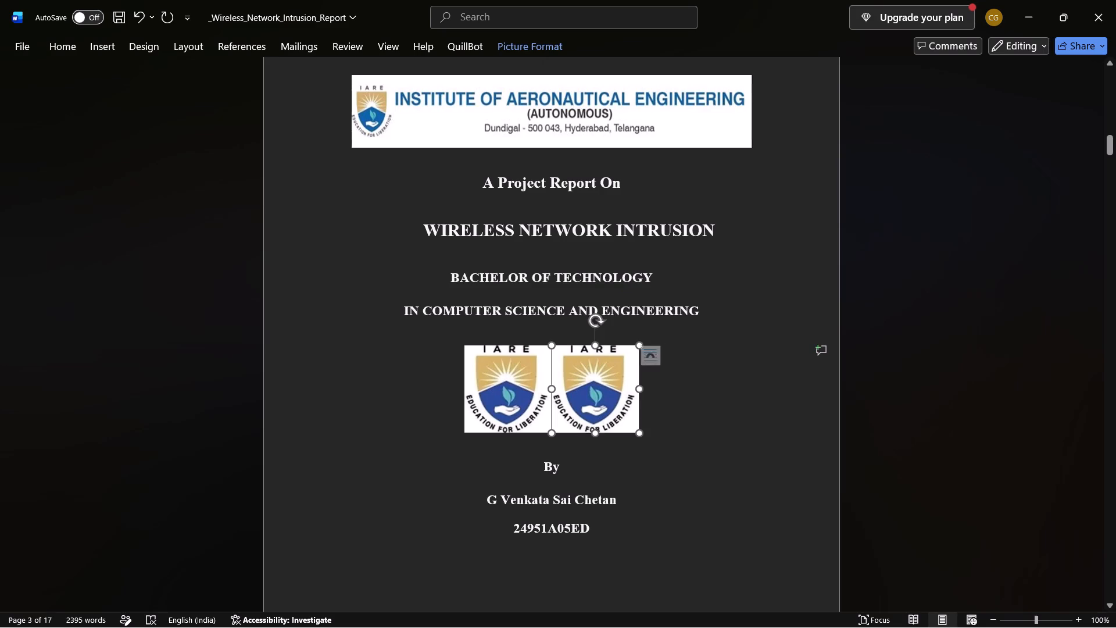
key(Delete)
Paste the copied "INSTITUTE OF AERONAUTICAL ENGINEERING (Autonomous)" name and address block on a new line below the roll number.
scroll(609, 409, down, 1)
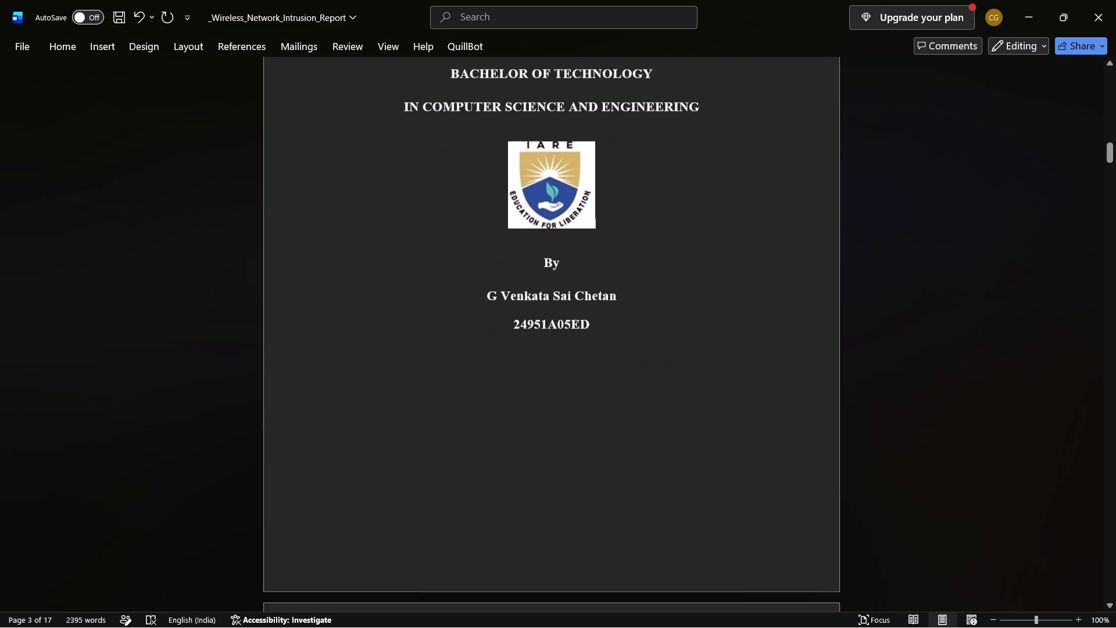
click(568, 402)
click(620, 328)
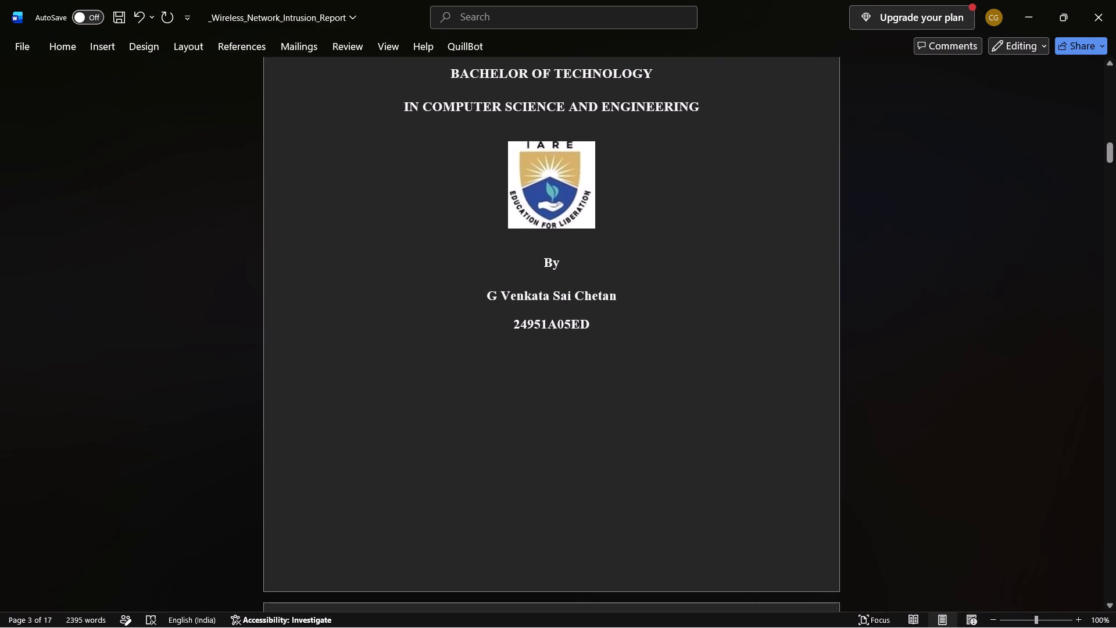
key(Return)
key(super+v)
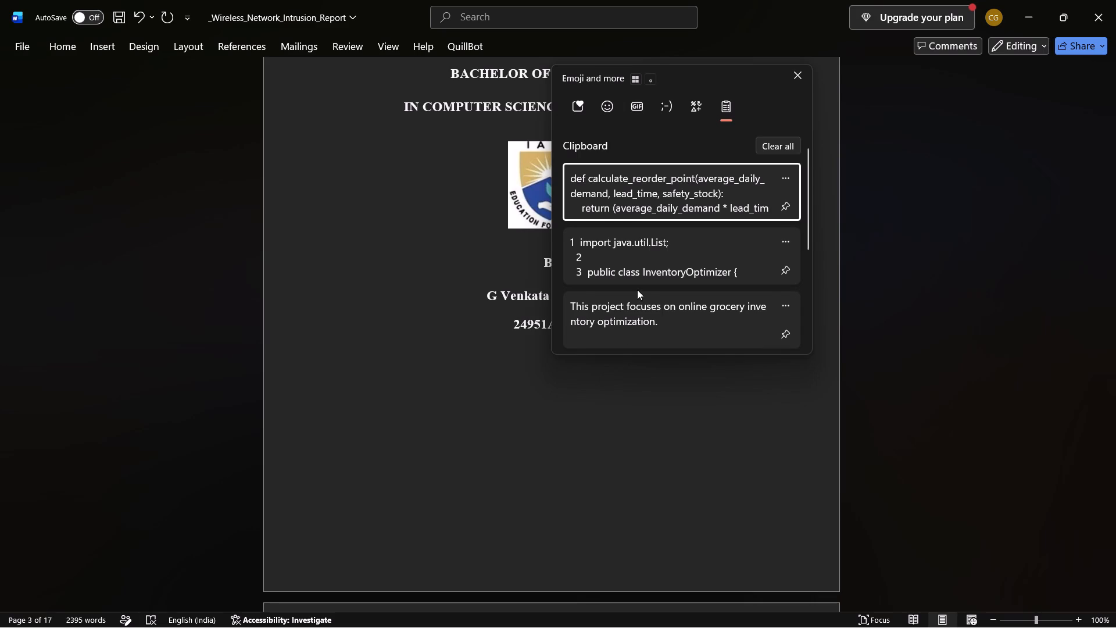
scroll(637, 290, down, 3)
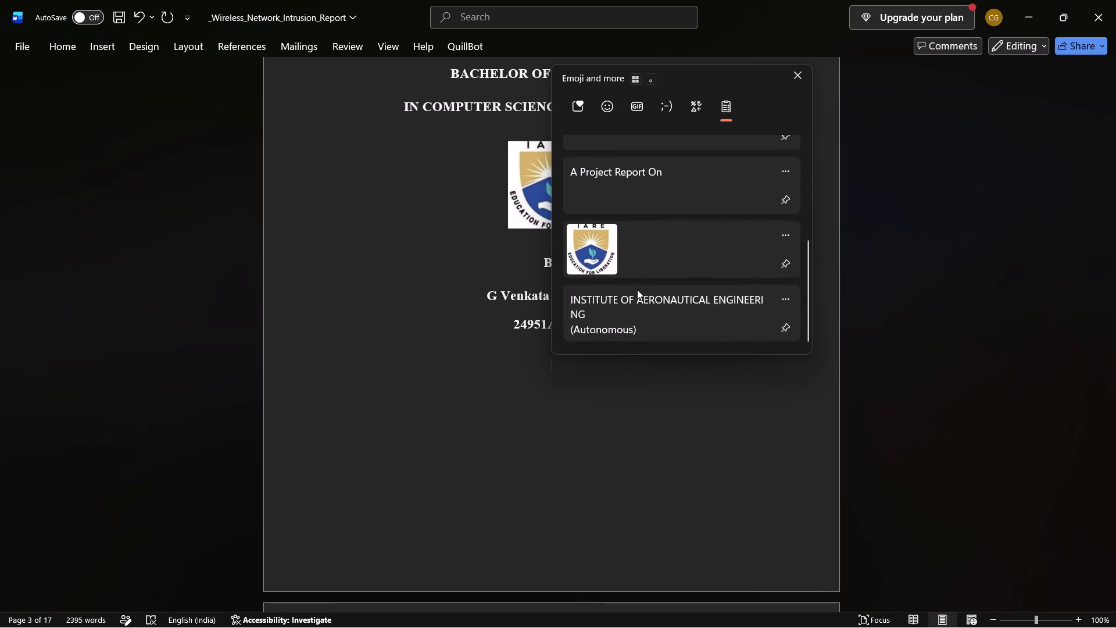
double_click(636, 301)
key(ctrl+v)
key(ctrl+v)
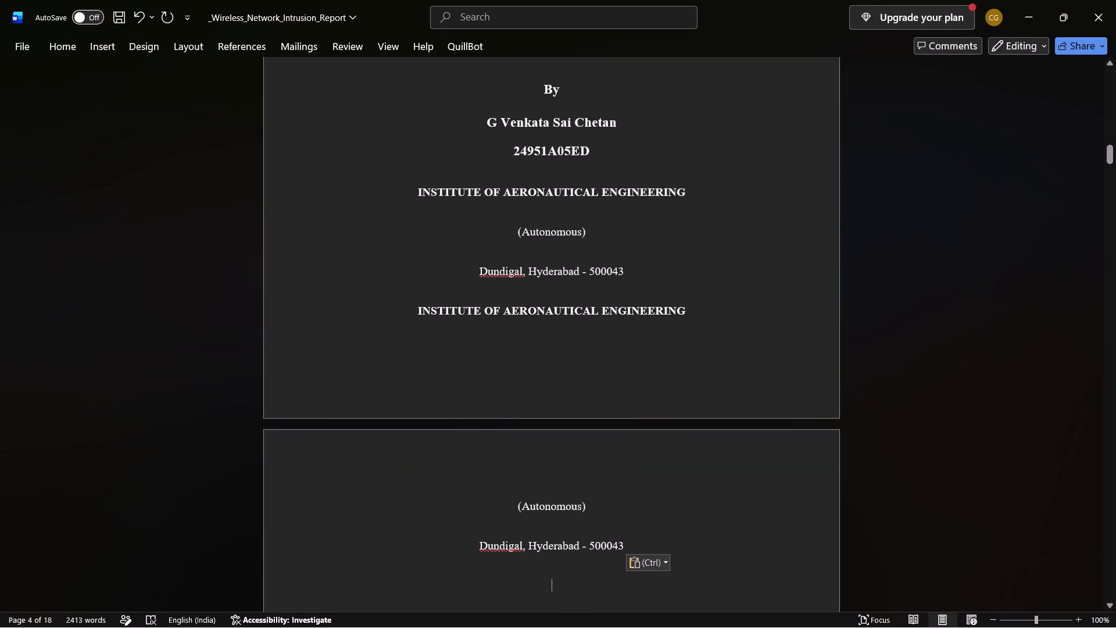
Delete the duplicate institute name, "(Autonomous)" and address lines that run onto the following page.
drag(642, 534, 441, 310)
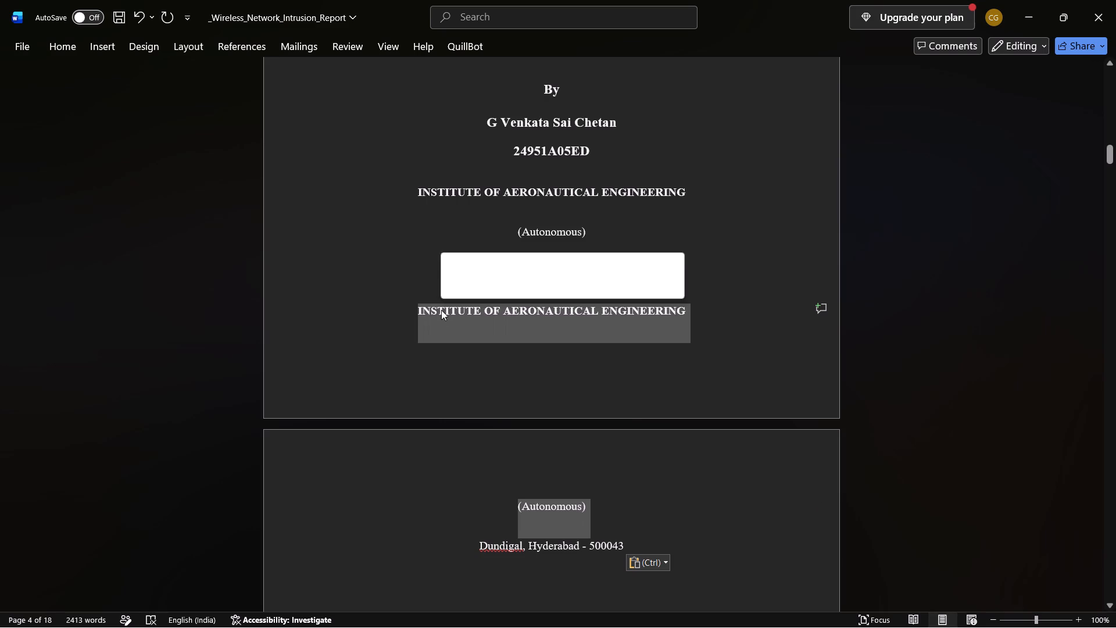
click(406, 303)
drag(406, 303, 616, 531)
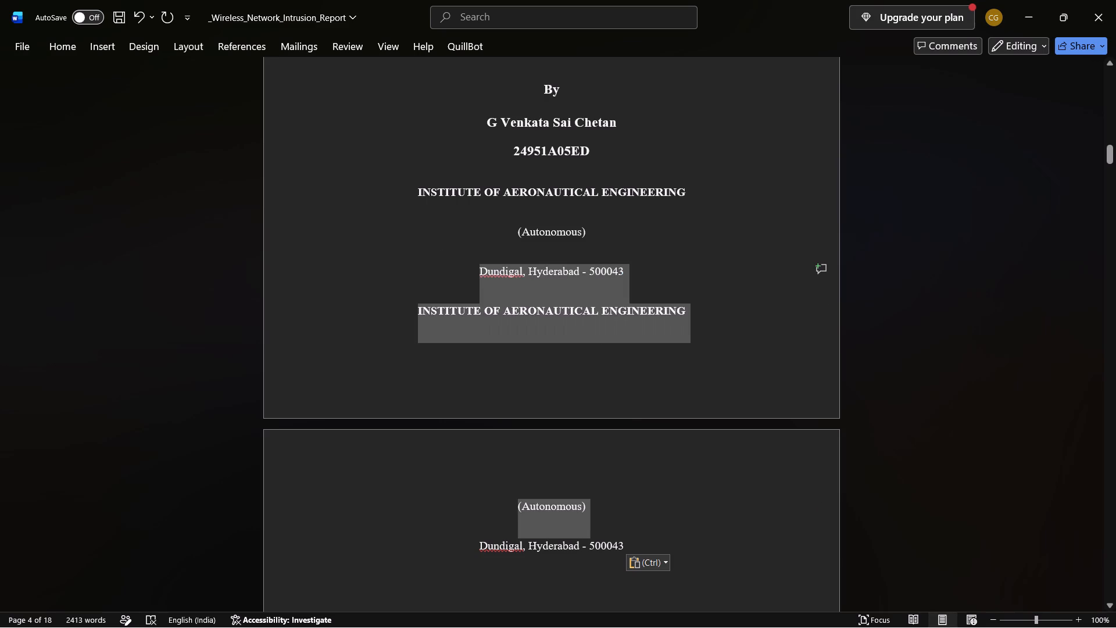
drag(616, 531, 588, 497)
click(630, 517)
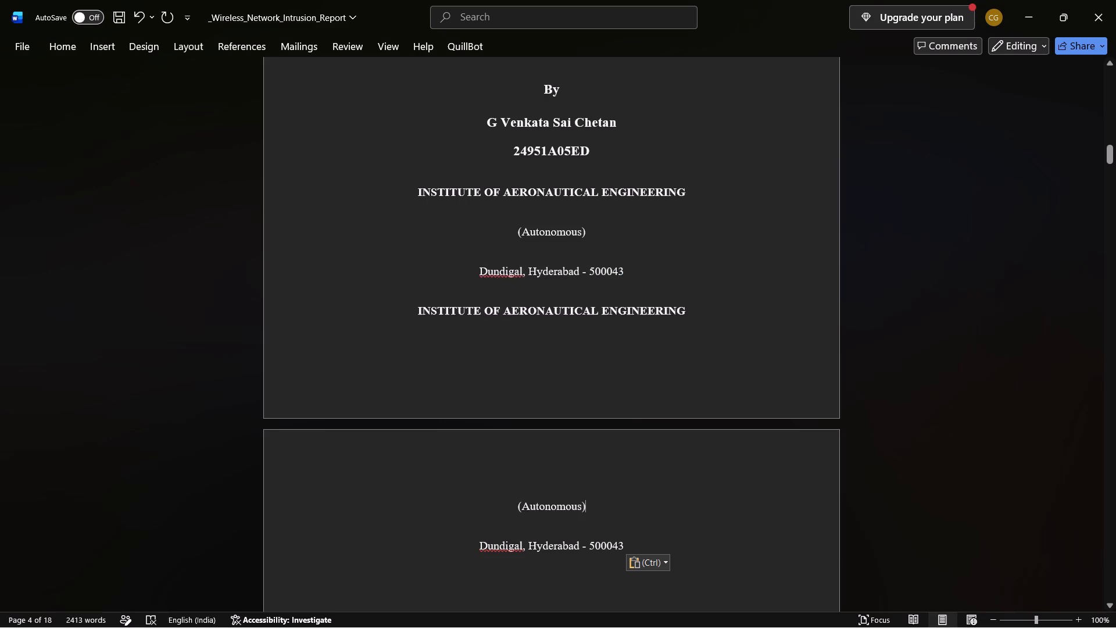
drag(626, 548, 455, 359)
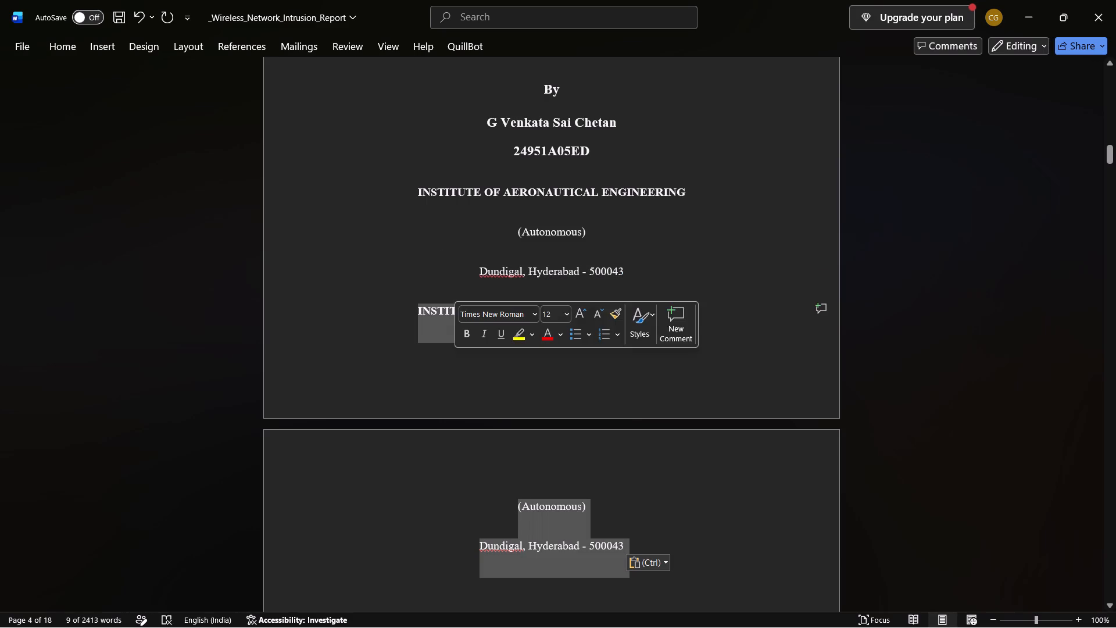
key(BackSpace)
Add the line "Department Of Computer Science And Engineering" above the institute name on the title page.
scroll(455, 359, up, 1)
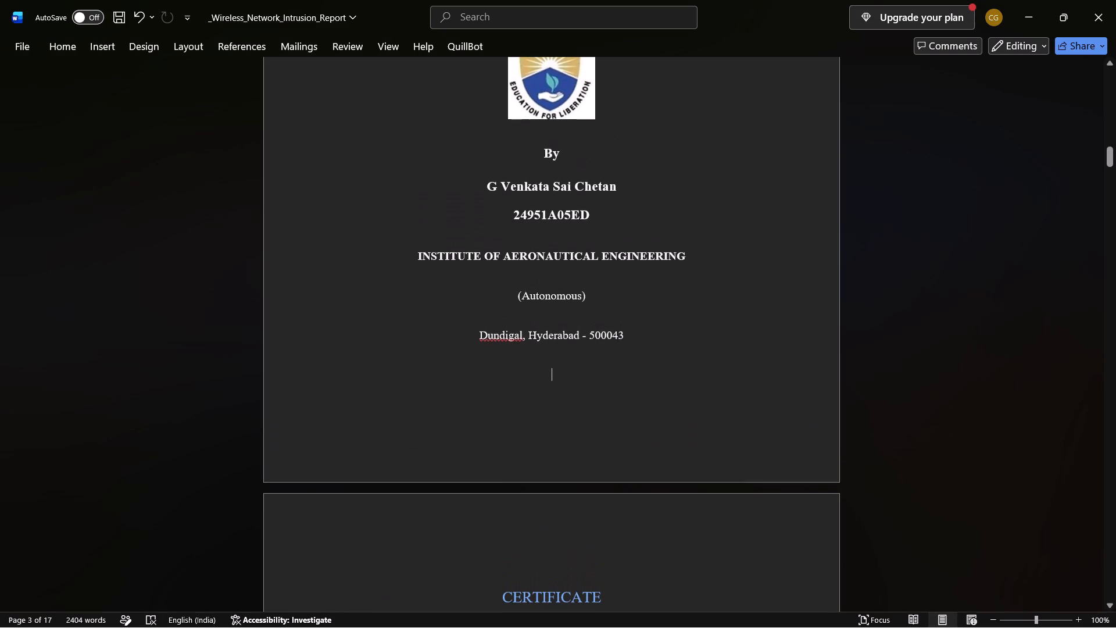
drag(598, 306, 521, 299)
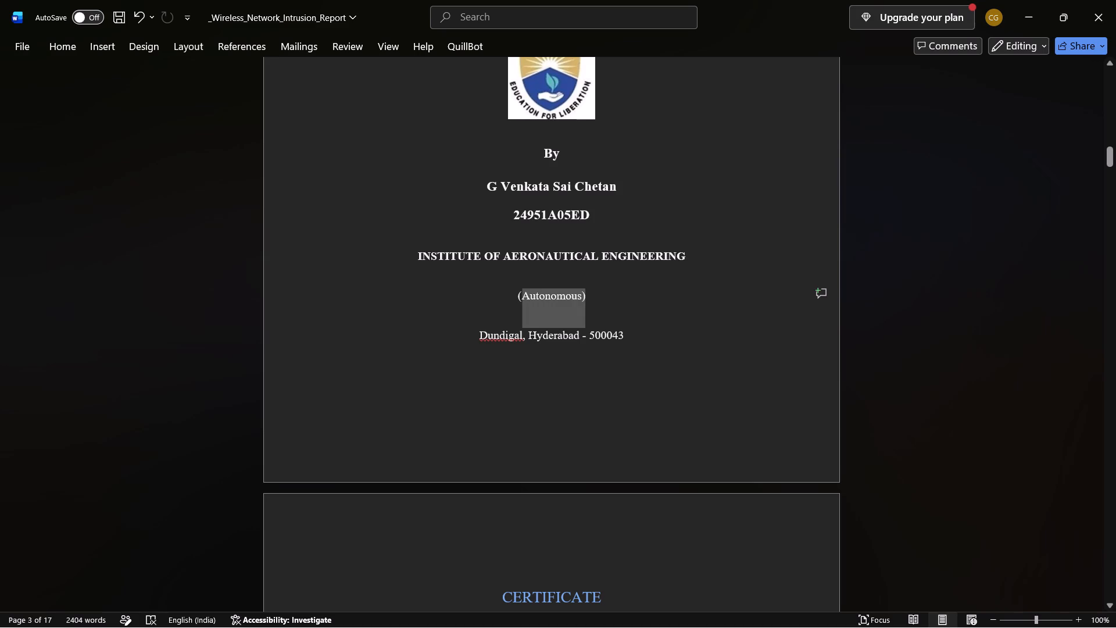
drag(521, 299, 514, 296)
click(412, 255)
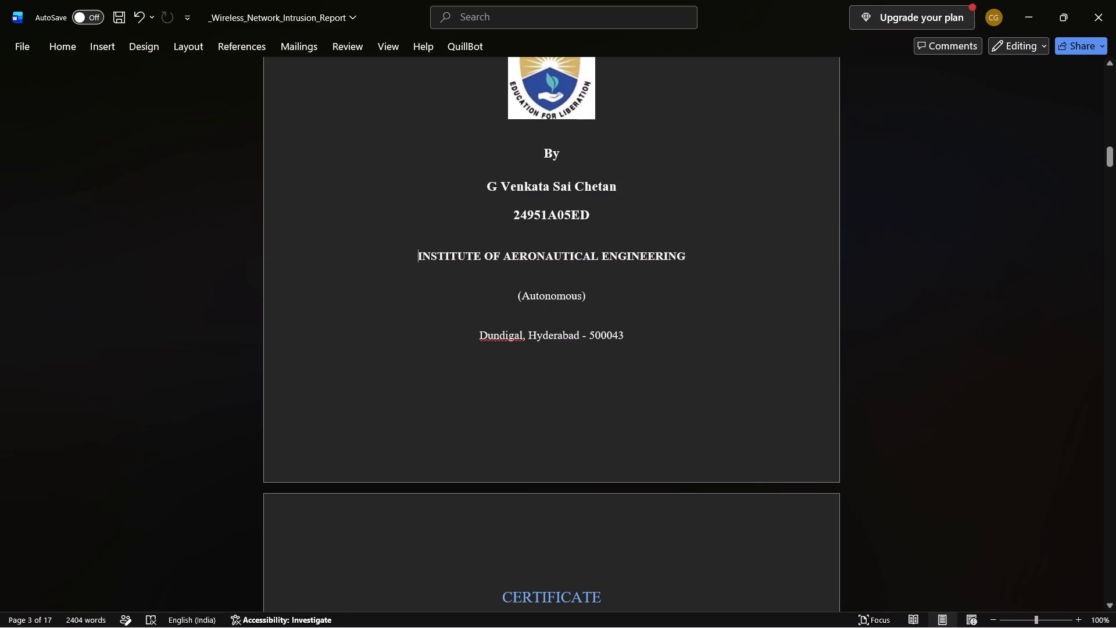
key(Return)
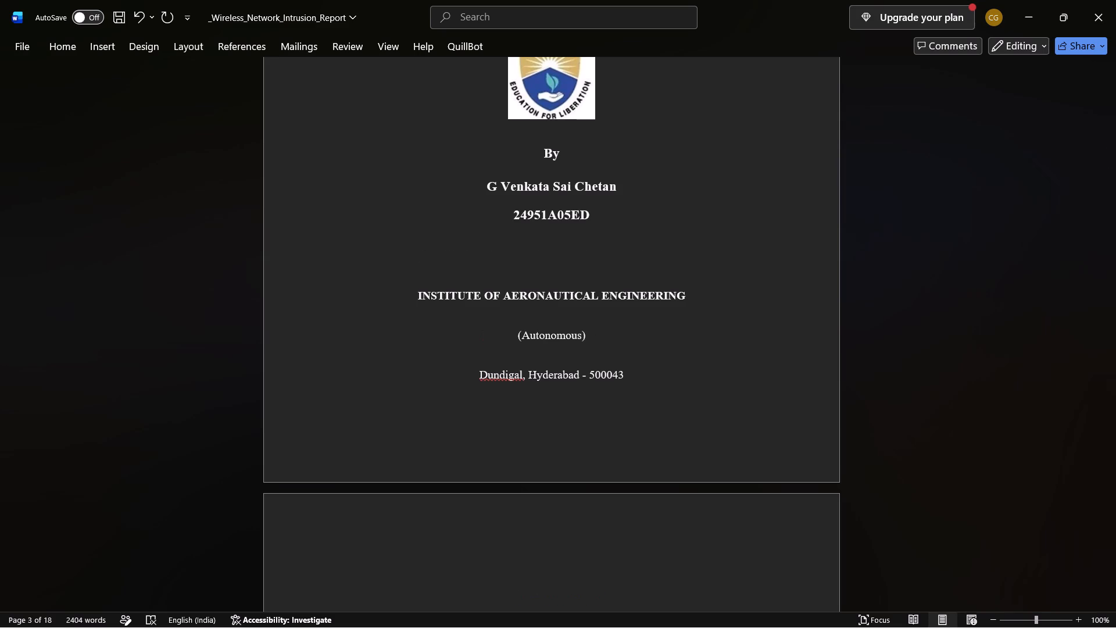
scroll(412, 255, down, 4)
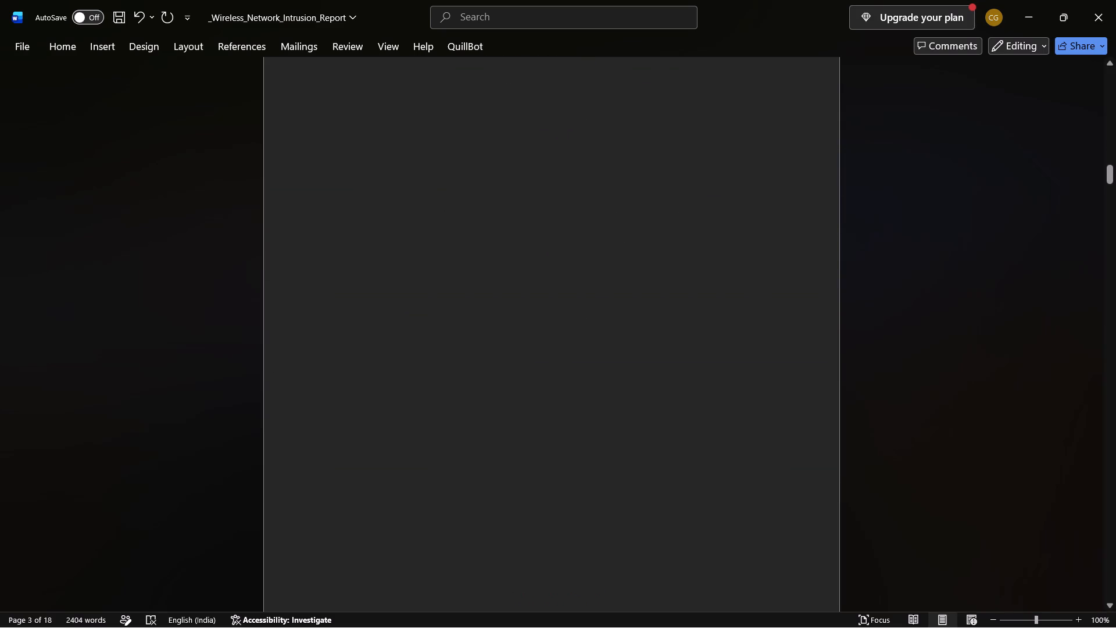
scroll(412, 255, up, 4)
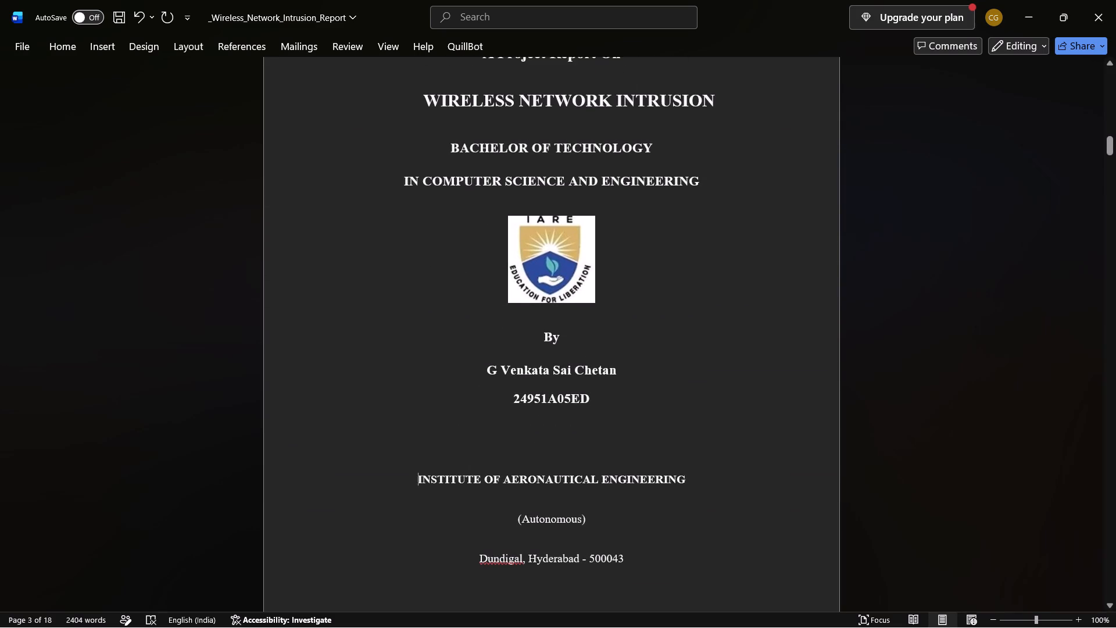
key(Up)
text(De)
text(partment Of Computer Sc)
text(ience And Engineering)
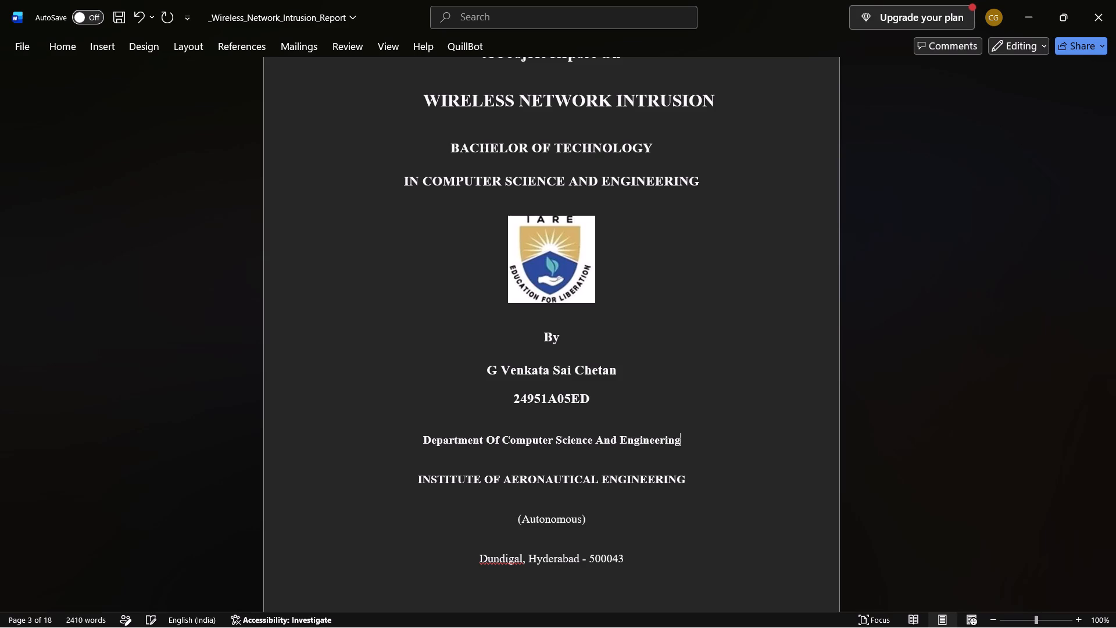
Remove the blank space above the CERTIFICATE heading and centre the heading.
scroll(478, 355, down, 6)
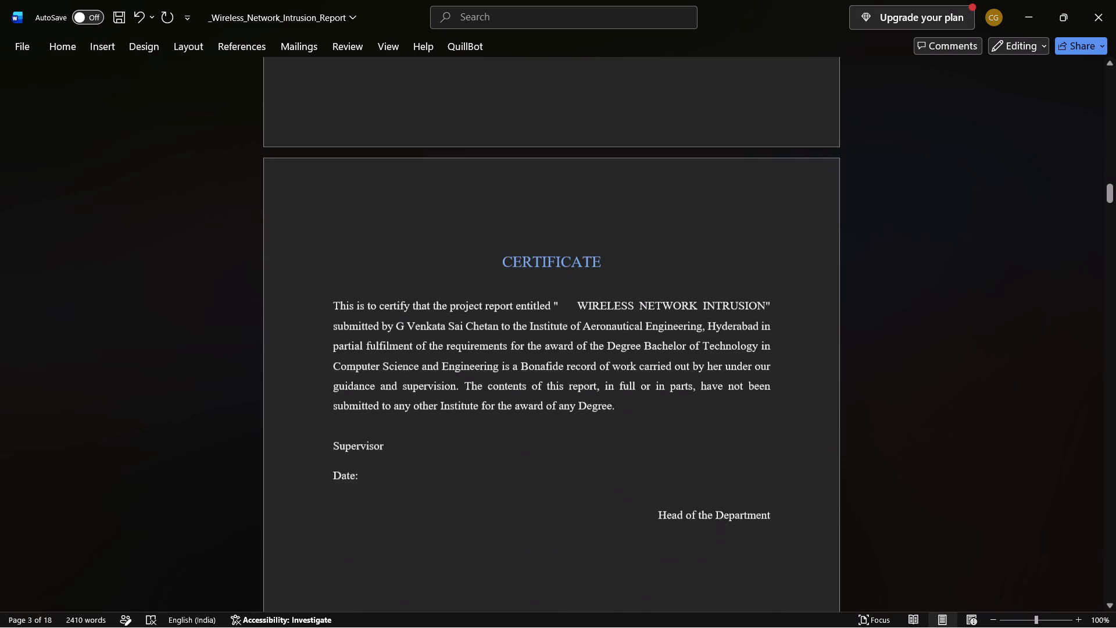
click(487, 229)
key(BackSpace)
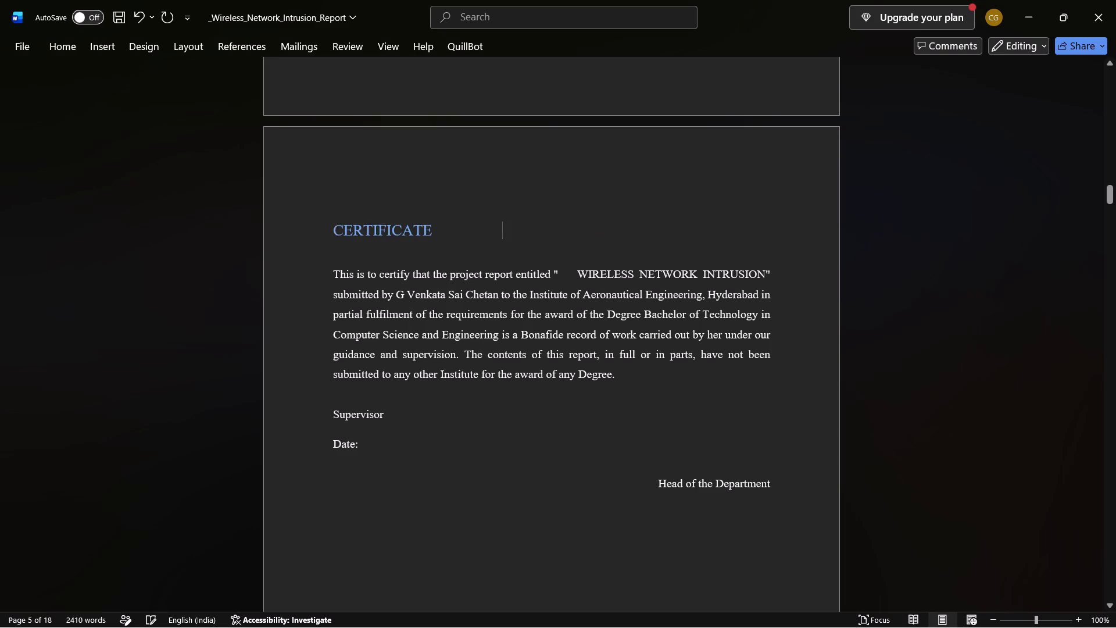
key(BackSpace)
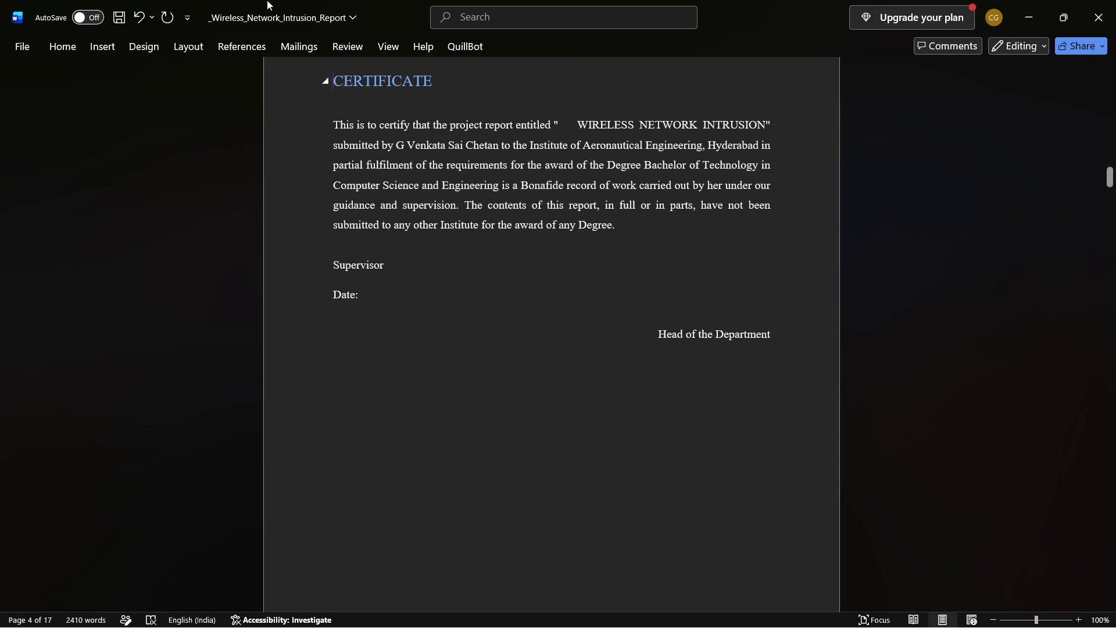
click(70, 42)
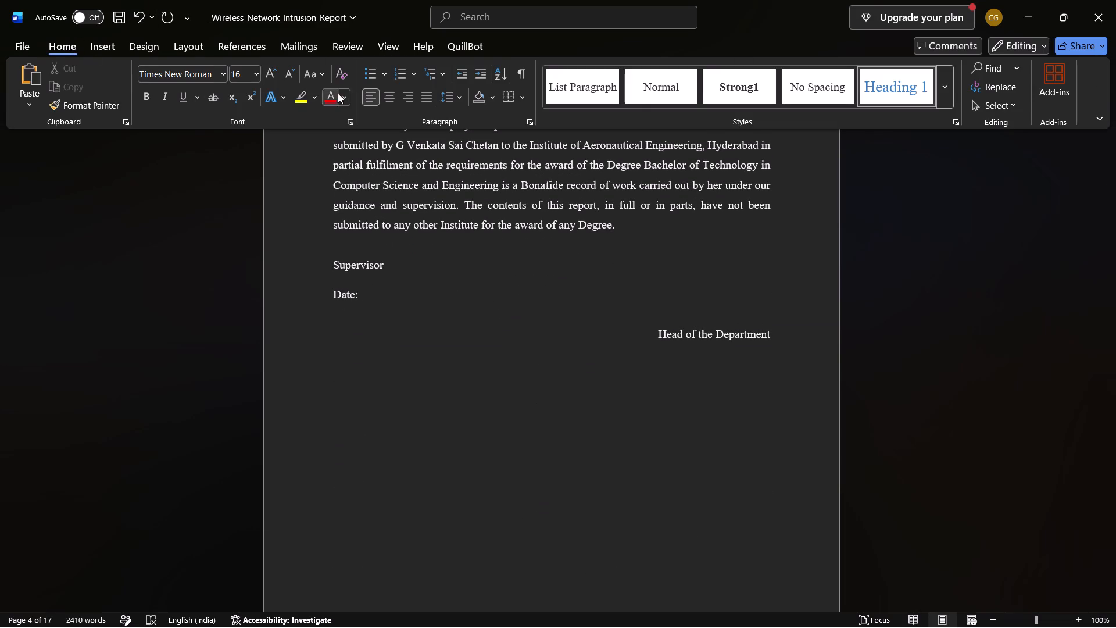
click(391, 100)
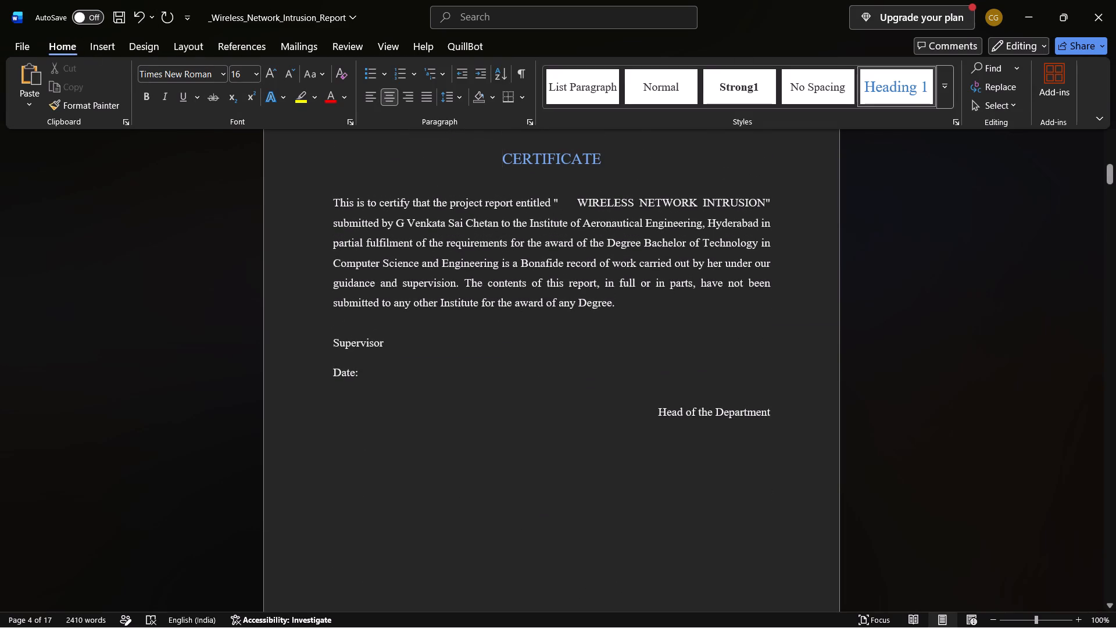
Apply one font colour to the entire document so the blue headings match the body text.
key(ctrl+a)
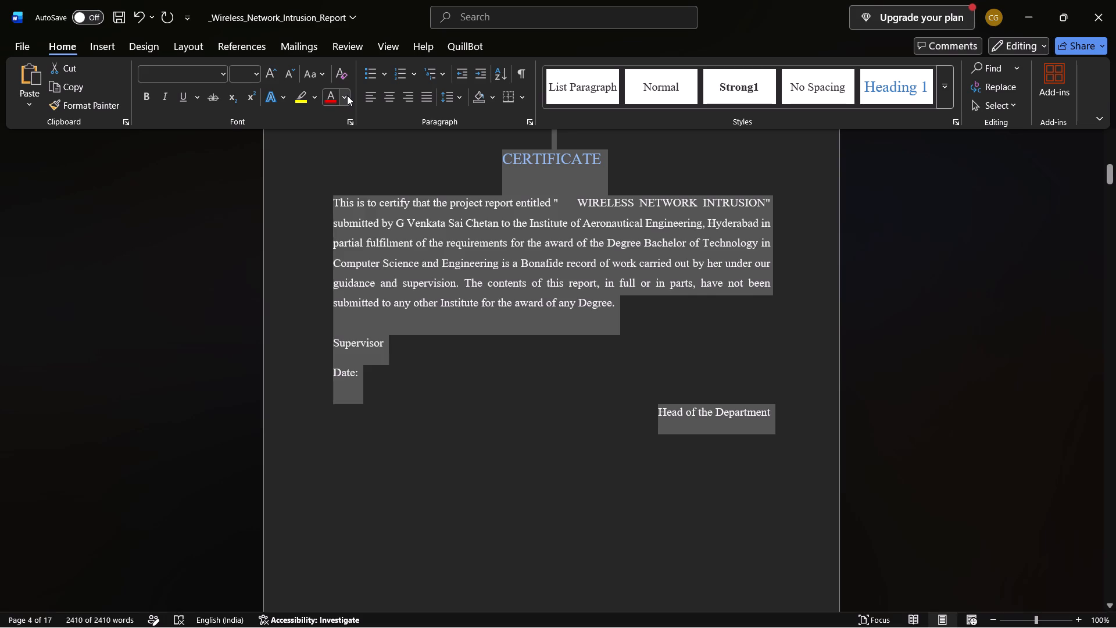
click(347, 95)
click(341, 146)
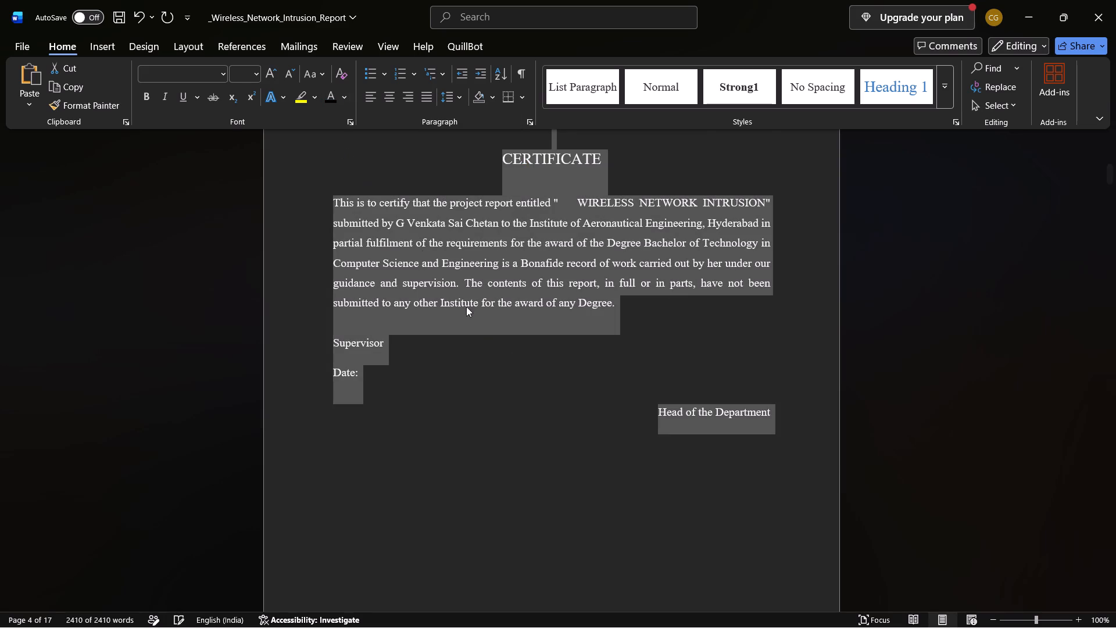
Remove the gap between the opening quotation mark and WIRELESS NETWORK INTRUSION in the certificate paragraph.
click(533, 386)
click(533, 386)
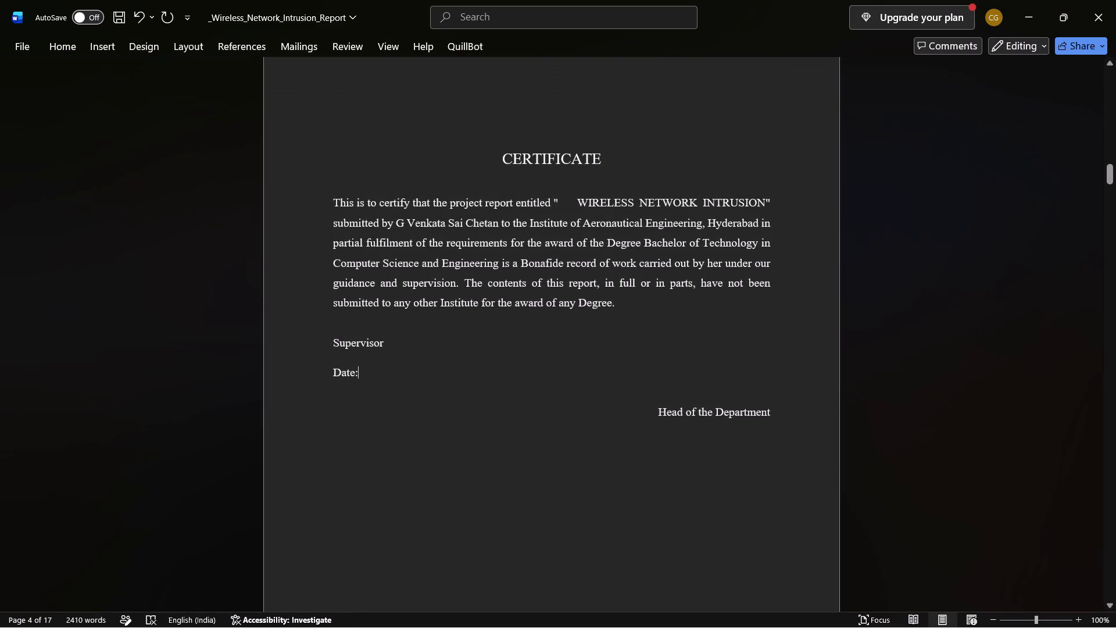
scroll(533, 386, up, 1)
click(585, 232)
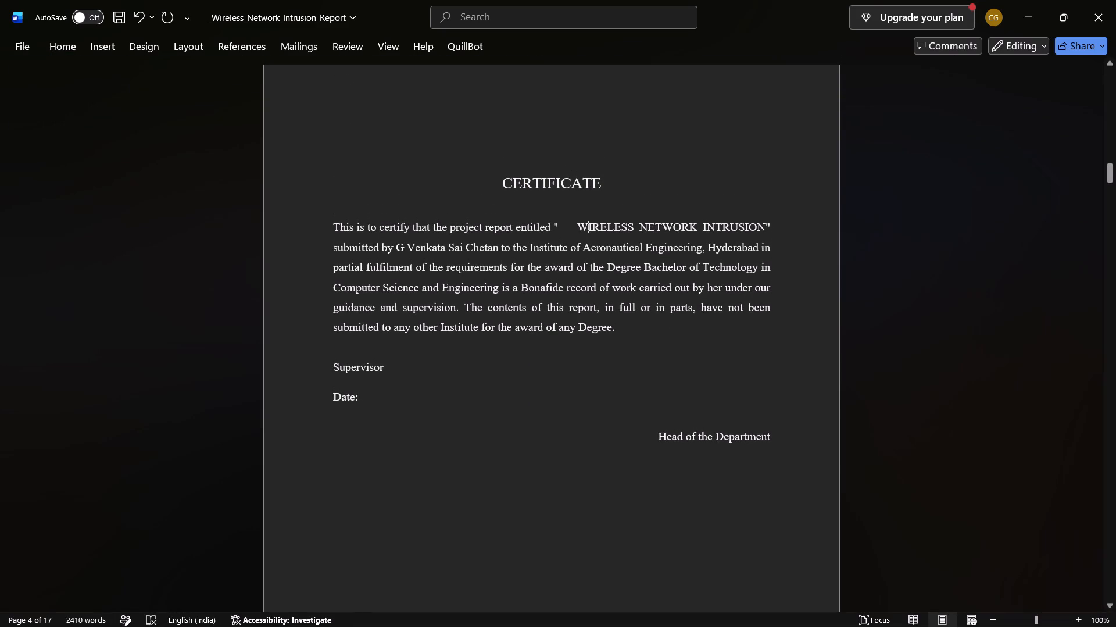
click(578, 226)
key(BackSpace)
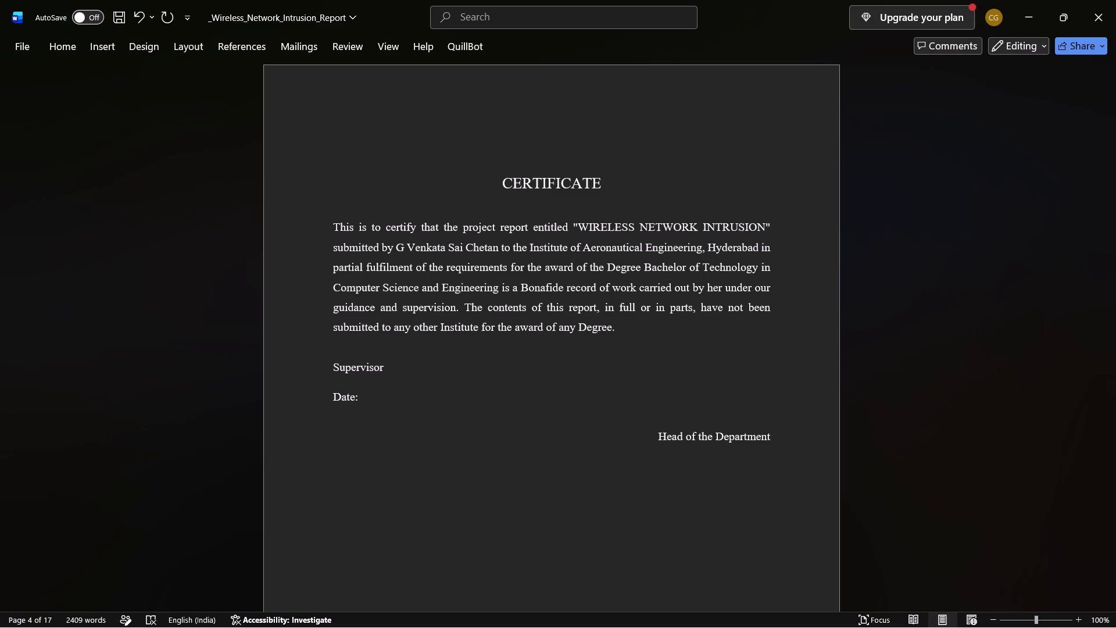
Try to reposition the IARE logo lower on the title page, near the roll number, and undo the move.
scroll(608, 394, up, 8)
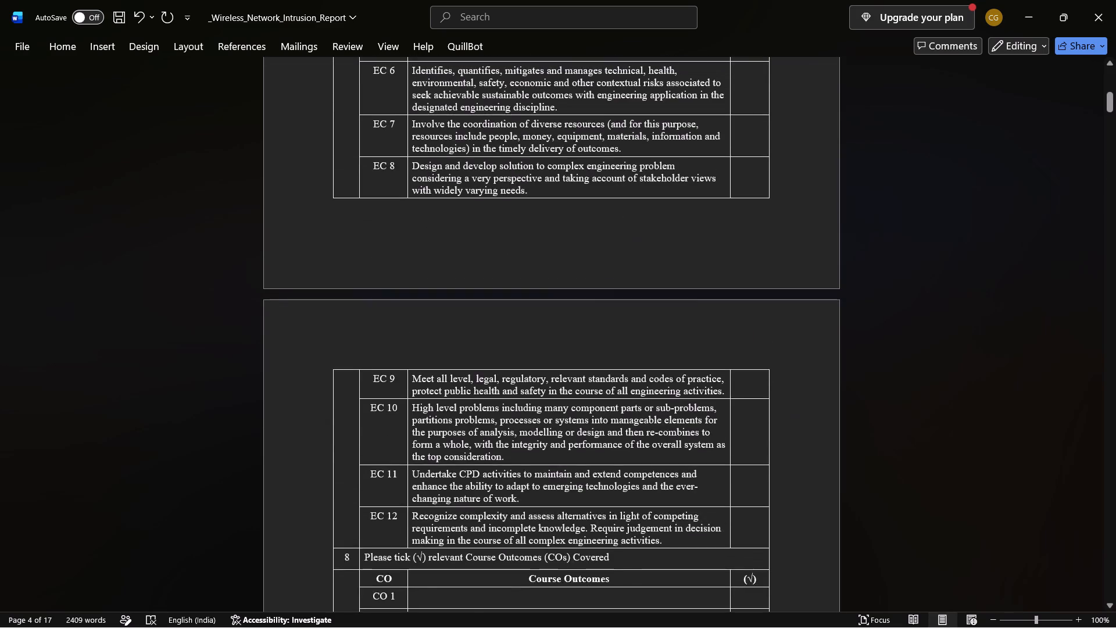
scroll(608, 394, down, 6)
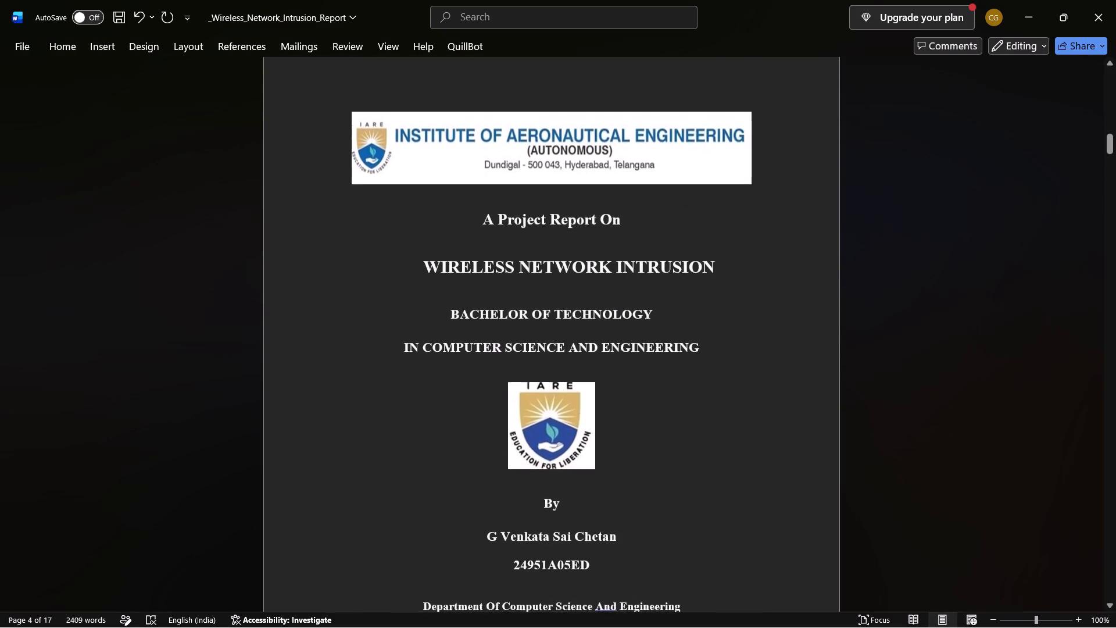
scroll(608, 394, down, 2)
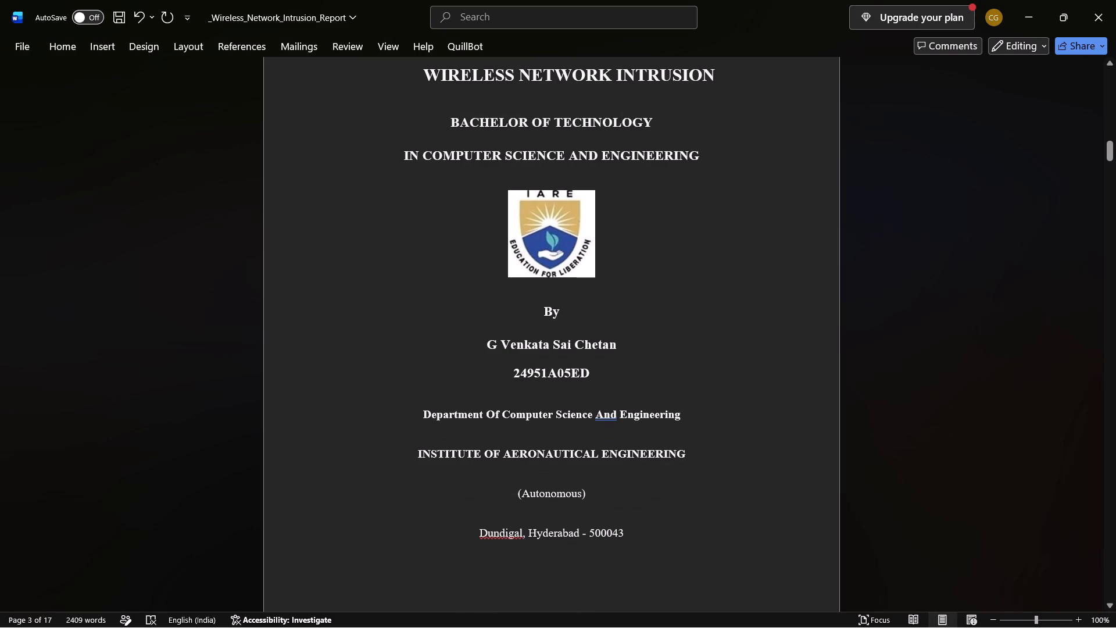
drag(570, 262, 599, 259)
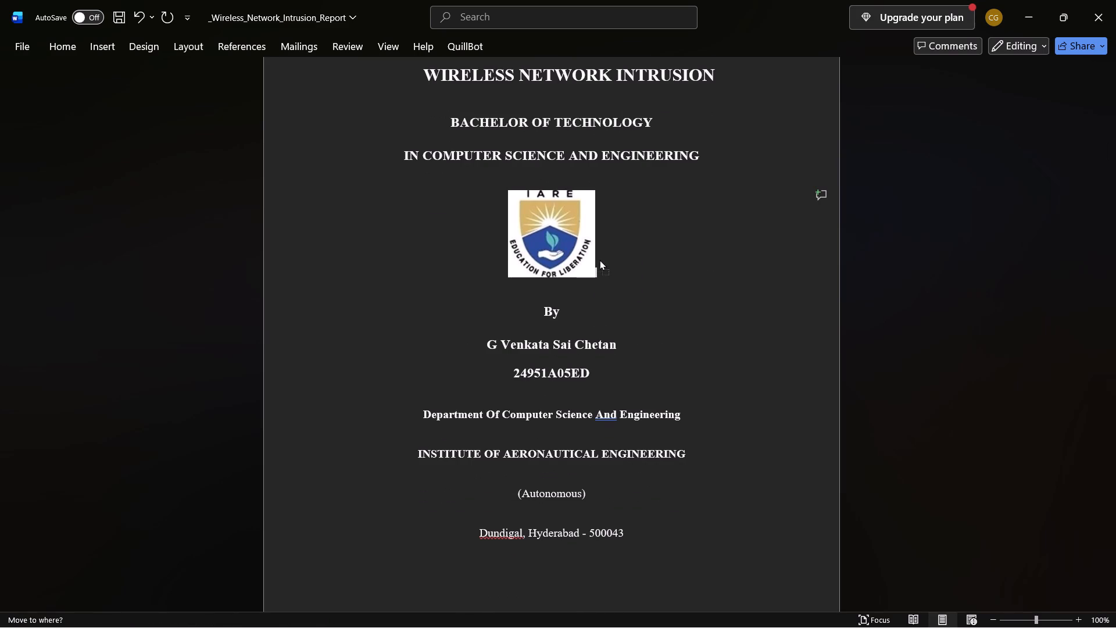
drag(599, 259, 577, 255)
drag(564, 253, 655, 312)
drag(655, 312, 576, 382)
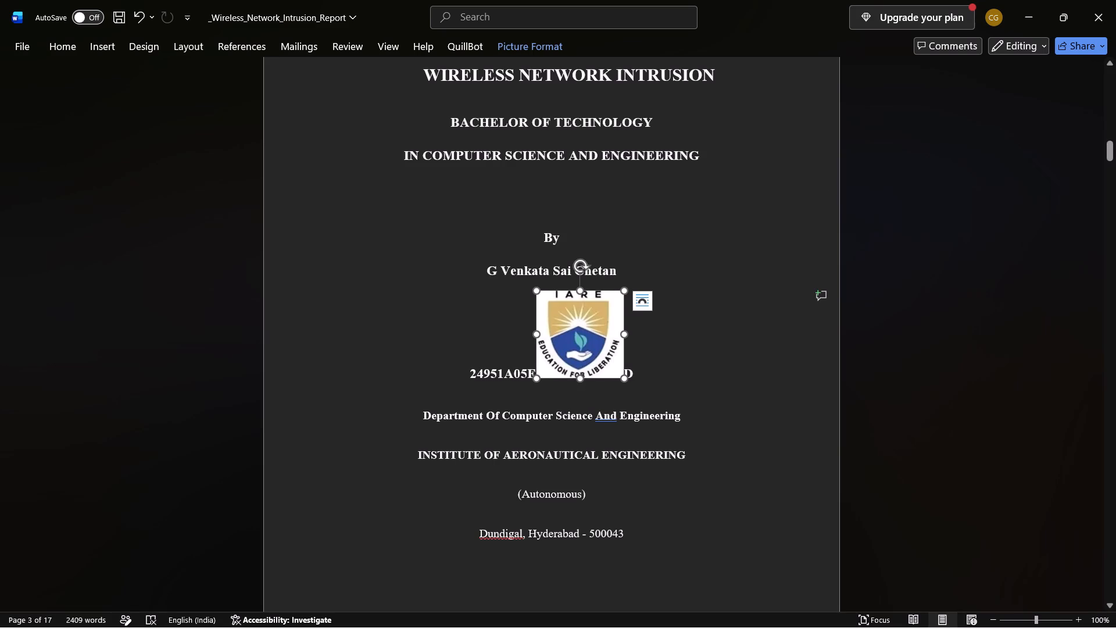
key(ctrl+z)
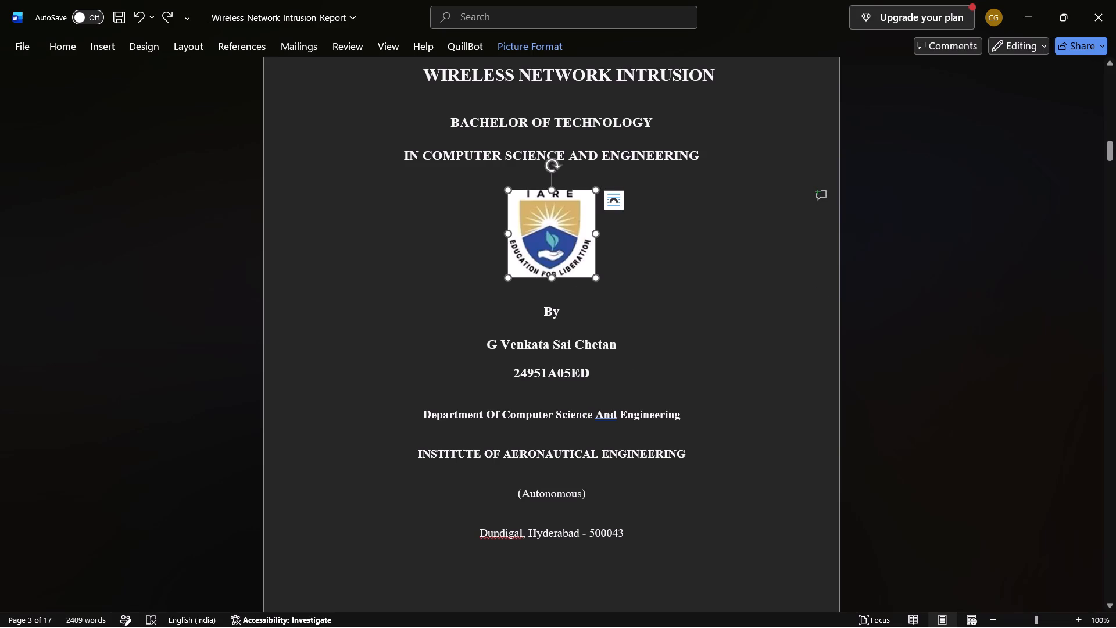
Move the IARE logo from above "By" to a new line below the roll number, removing the blank lines at its old position.
key(ctrl+c)
key(Delete)
key(BackSpace)
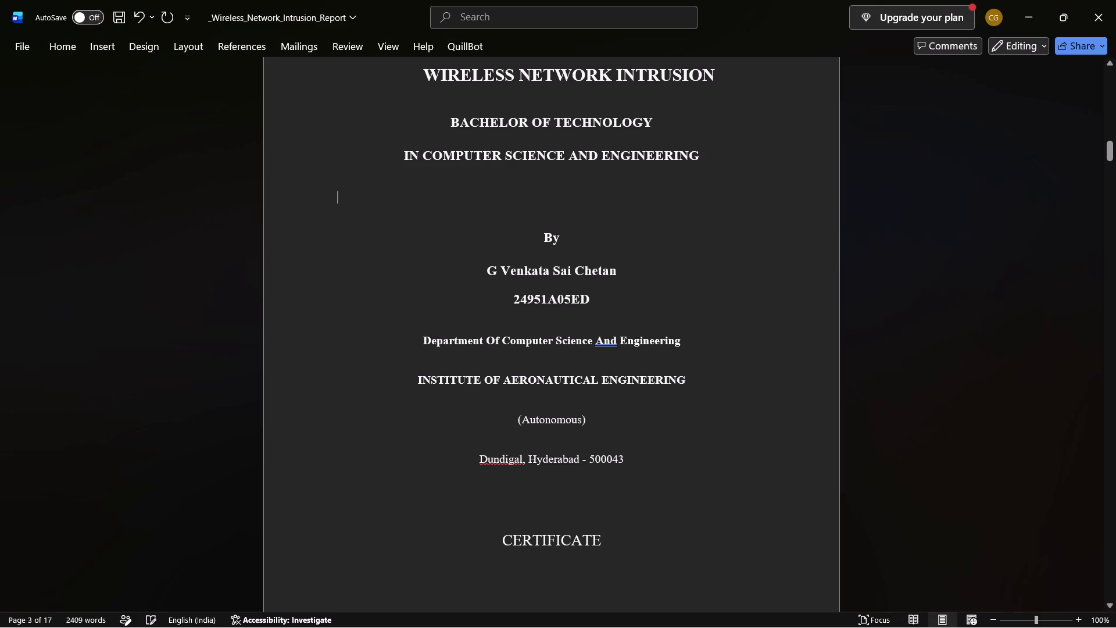
key(BackSpace)
click(601, 267)
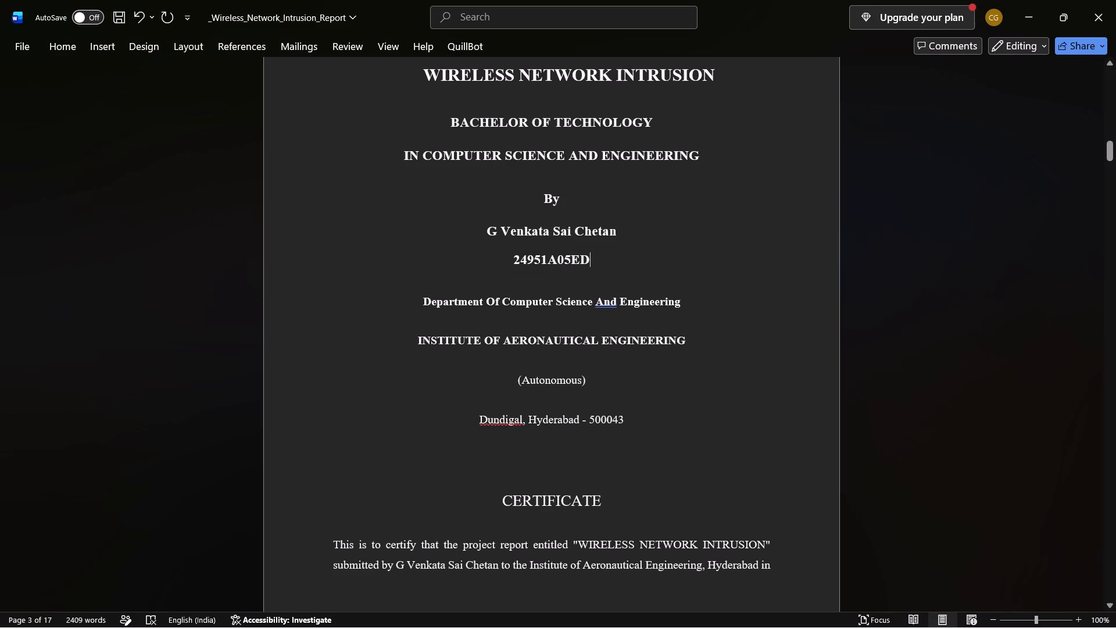
key(Return)
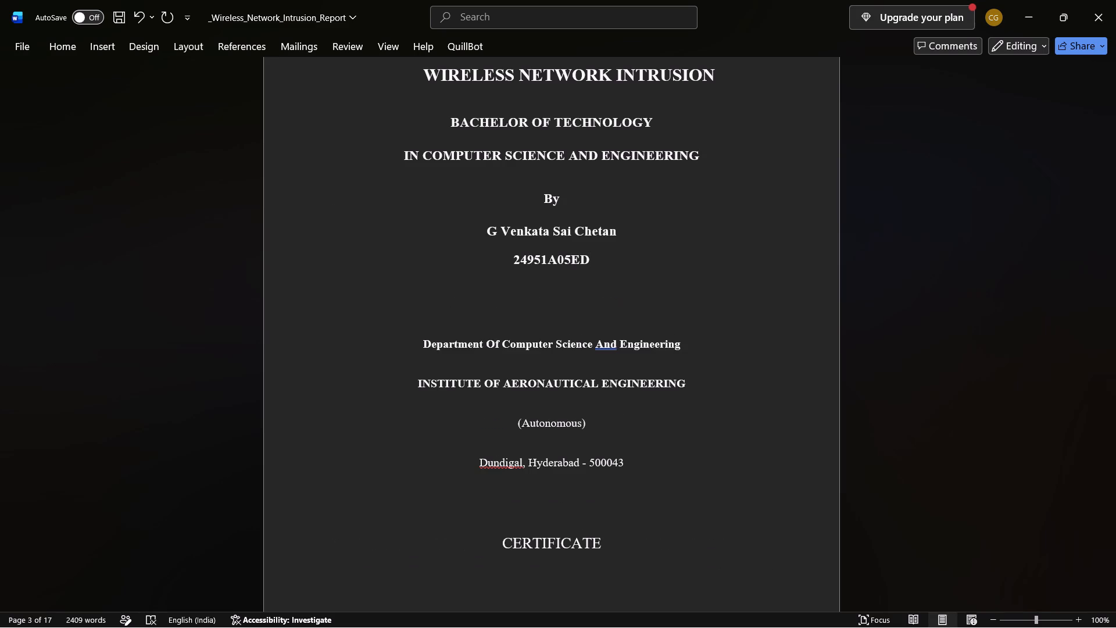
key(ctrl+v)
scroll(601, 267, down, 2)
scroll(601, 267, up, 1)
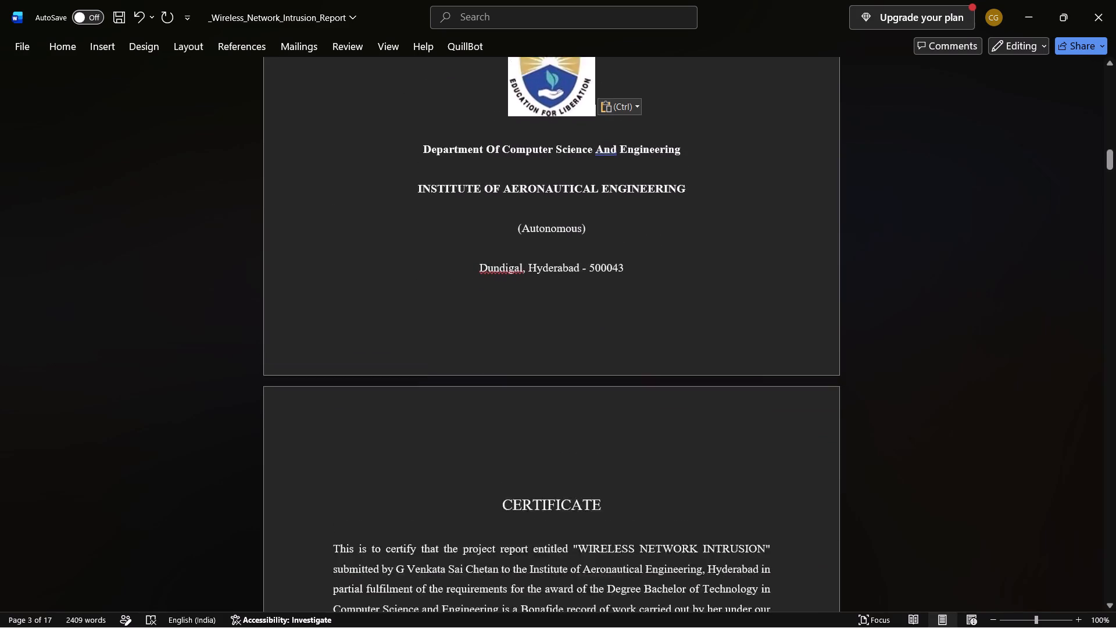
scroll(601, 267, up, 2)
scroll(601, 267, down, 3)
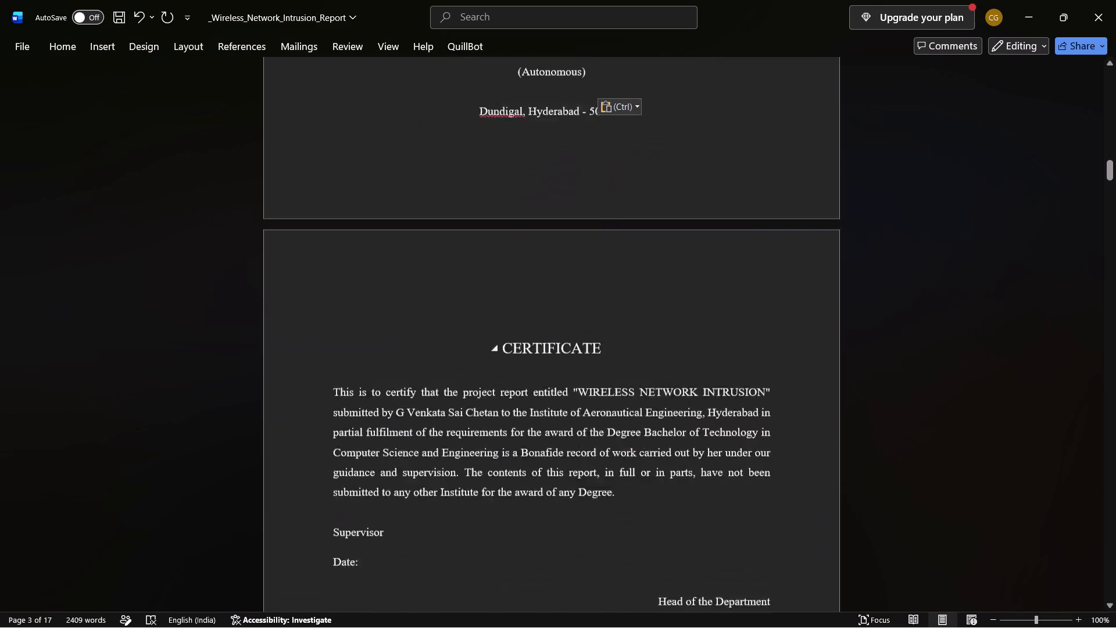
Delete the Examiners, Supervisor(s) and Principal lines from the Approval Sheet page.
scroll(601, 267, down, 3)
scroll(601, 267, up, 1)
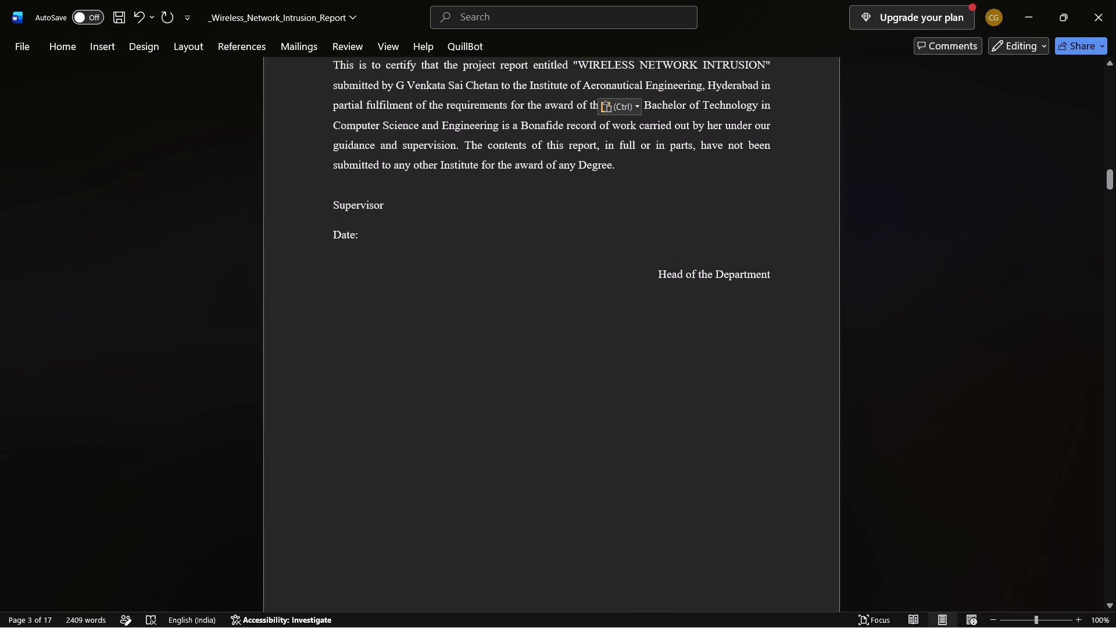
click(383, 236)
scroll(383, 236, down, 1)
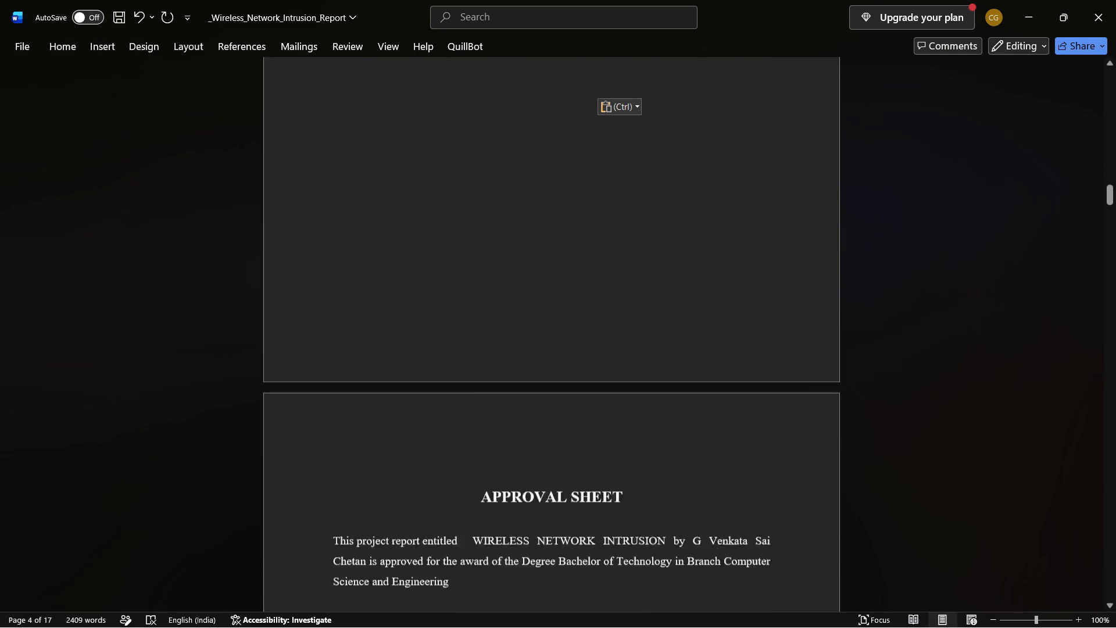
scroll(383, 236, down, 2)
scroll(383, 236, up, 2)
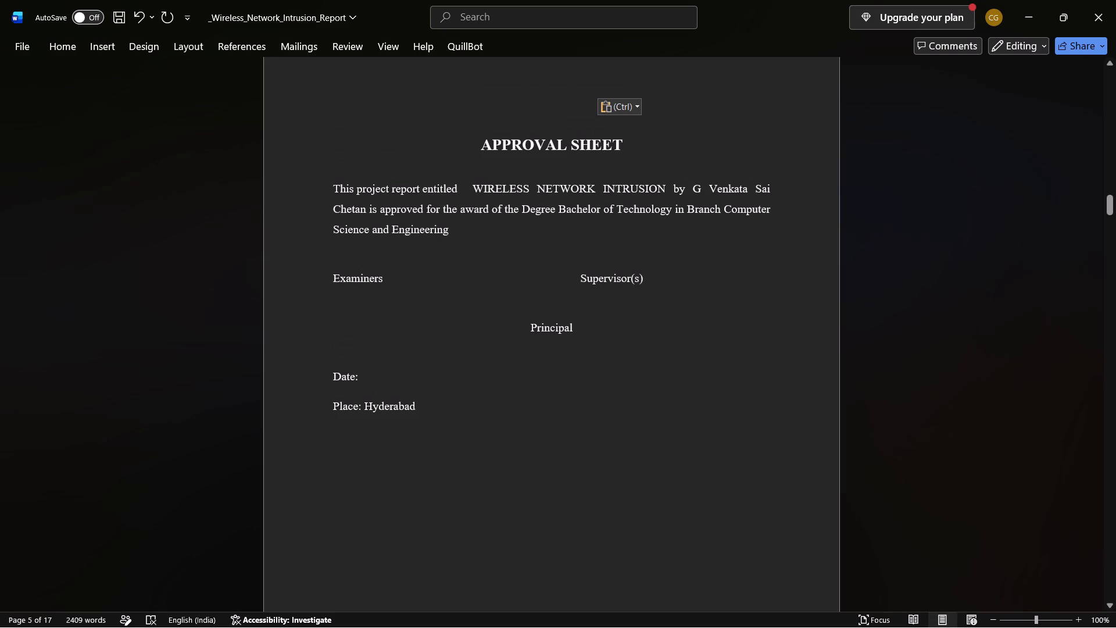
drag(332, 277, 617, 333)
key(BackSpace)
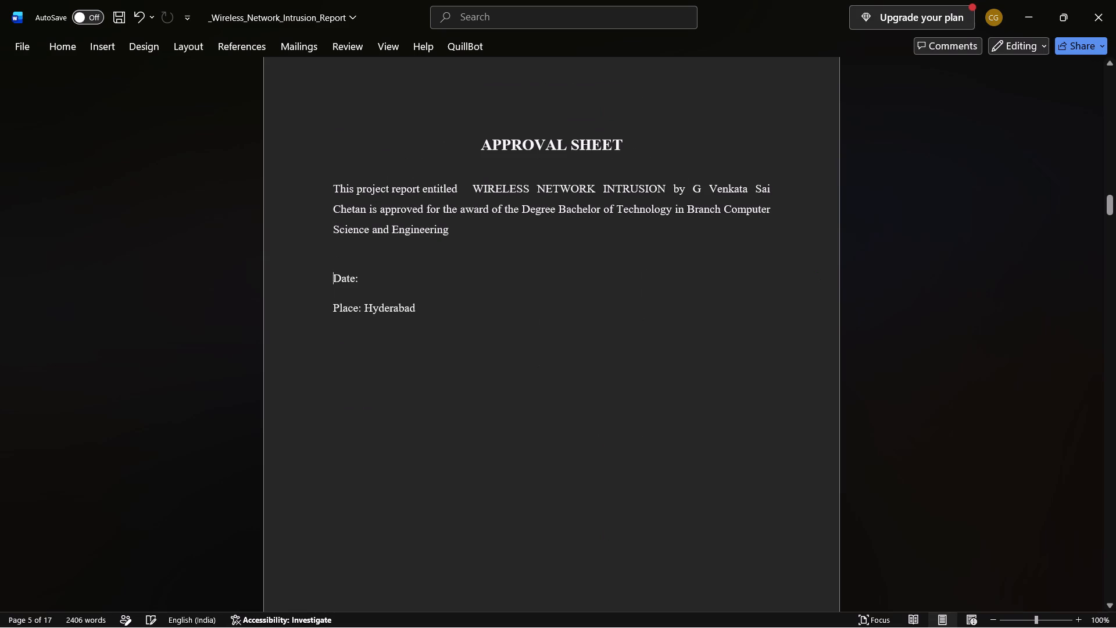
Enter the date 27-10-2026 after "Date:" on the Approval Sheet page.
click(397, 286)
text(27-)
text(10)
key(Return)
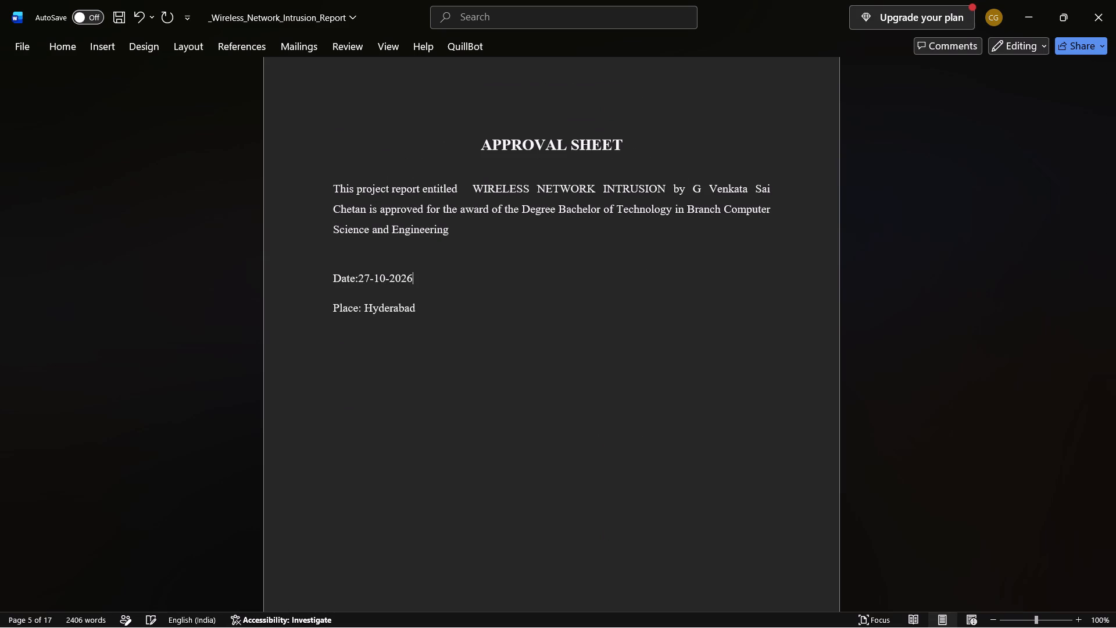
Enter the date 27-10-2026 after "Date:" on the Declaration page.
scroll(397, 286, down, 5)
scroll(397, 286, up, 2)
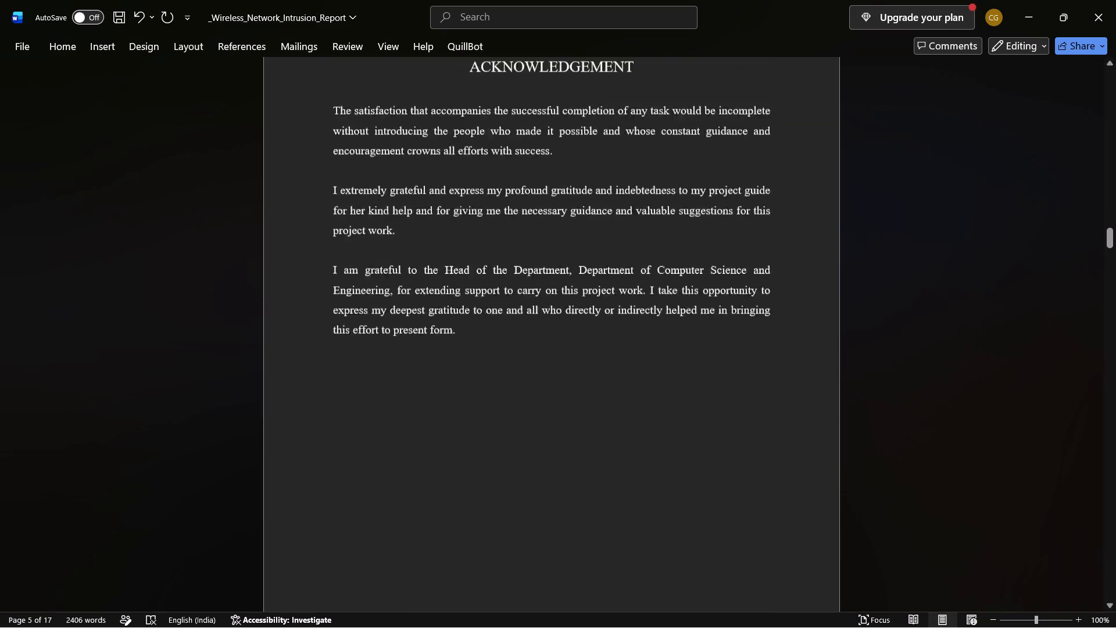
scroll(397, 286, up, 1)
scroll(397, 286, down, 3)
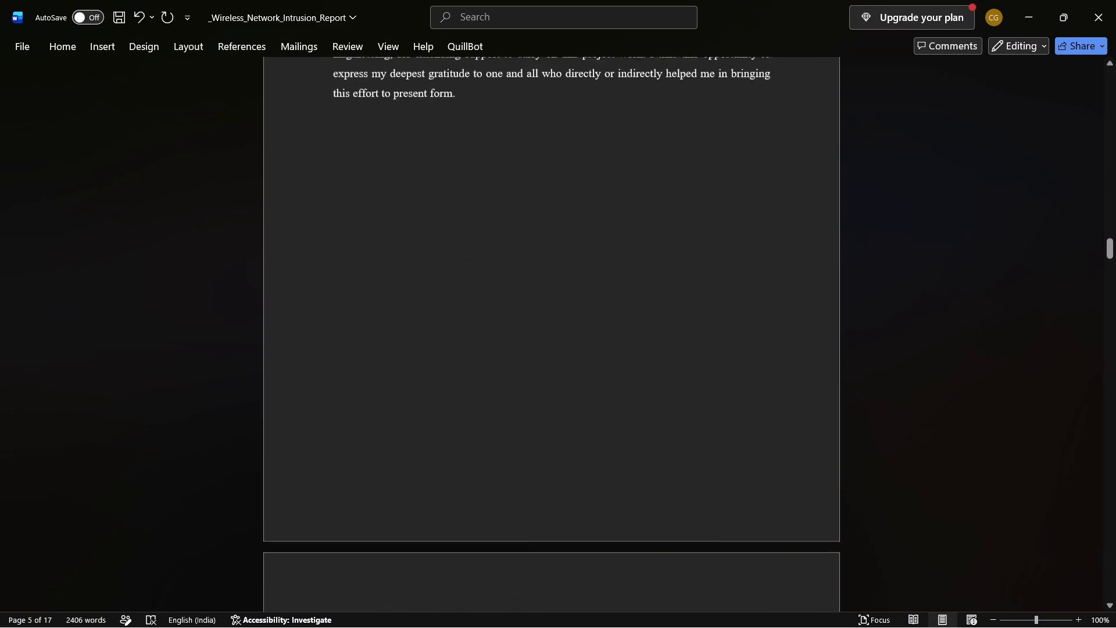
scroll(397, 286, down, 5)
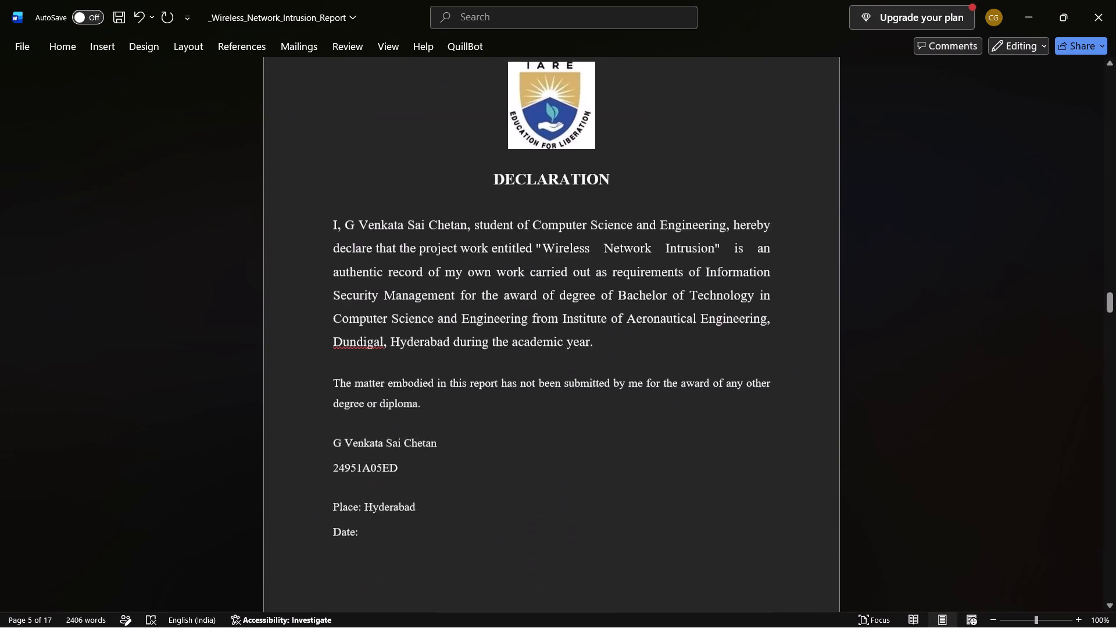
scroll(397, 286, down, 2)
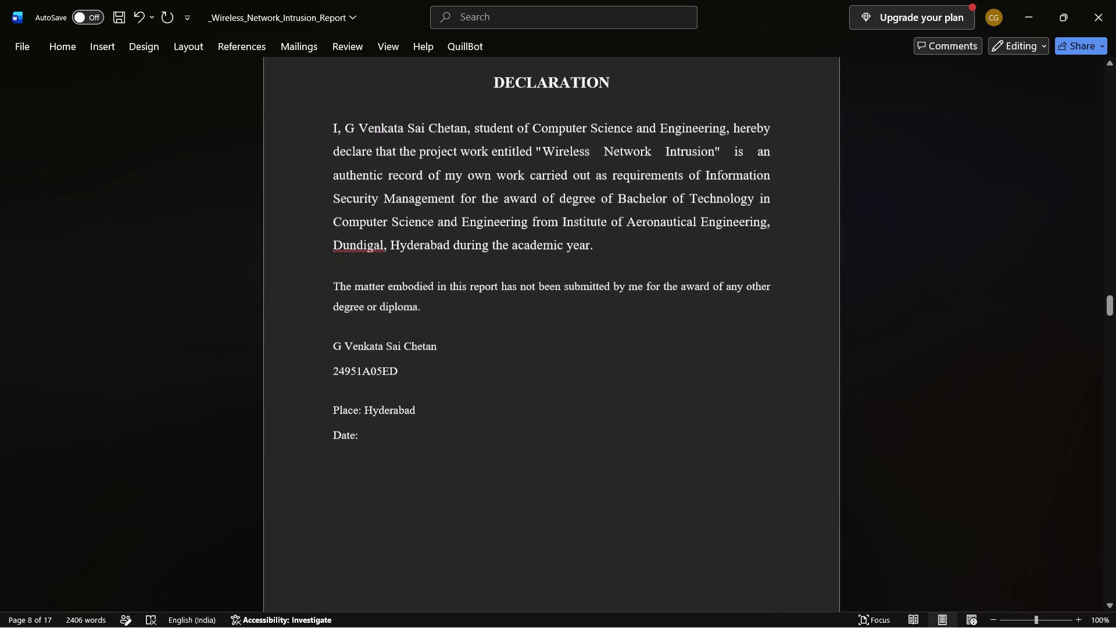
click(380, 440)
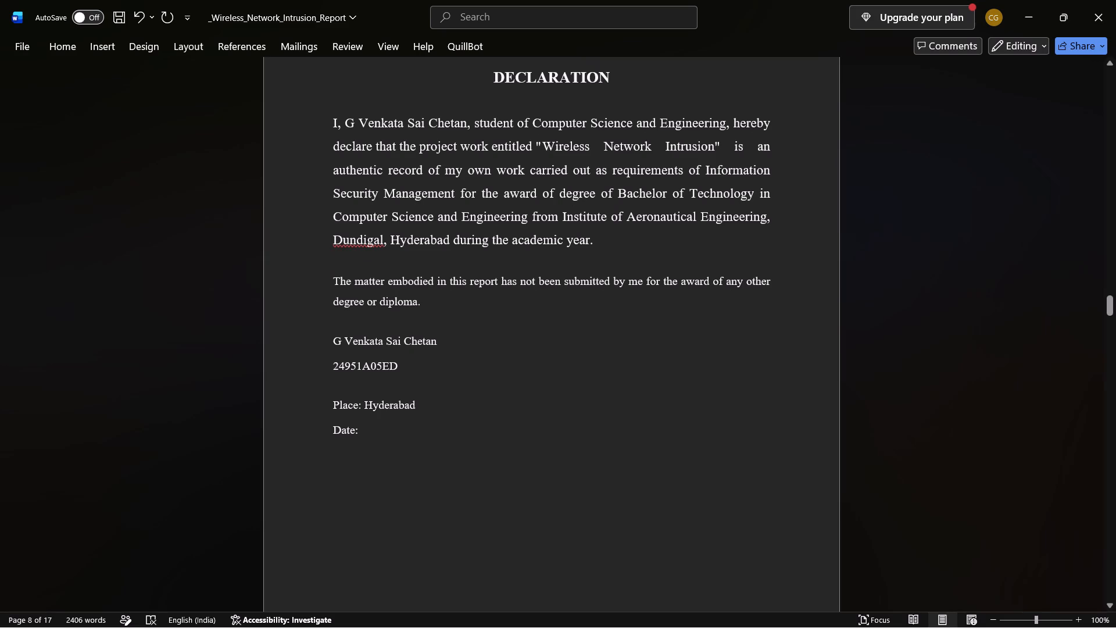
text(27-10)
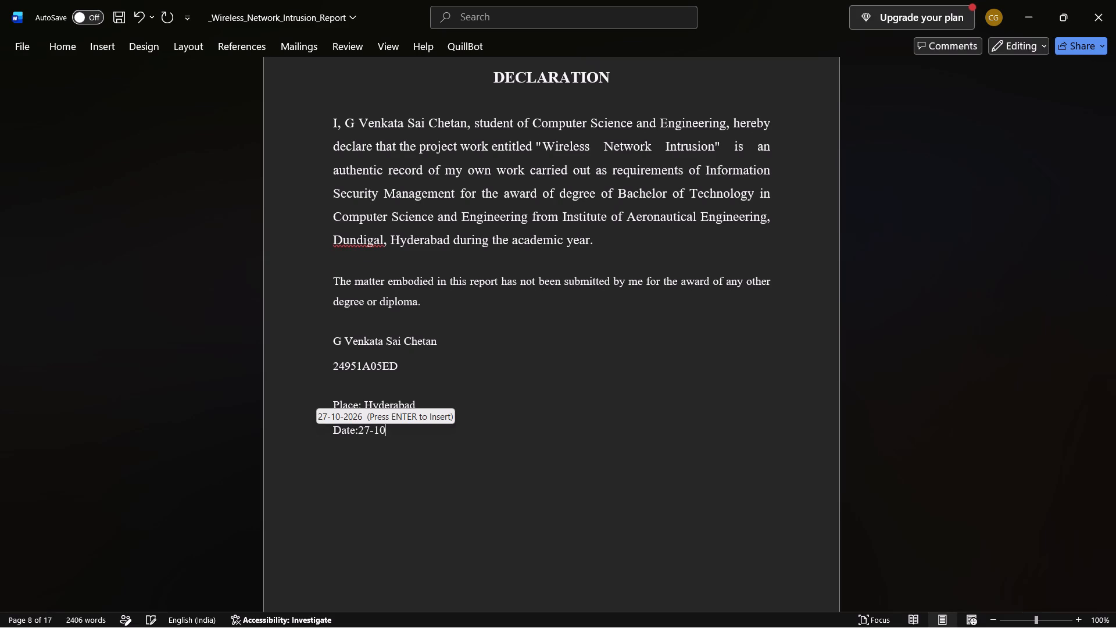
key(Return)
Replace the Abstract's first sentence with a copy of the sentence starting "This project investigates the mechanisms" from section 1.1 Project Overview.
scroll(380, 440, down, 5)
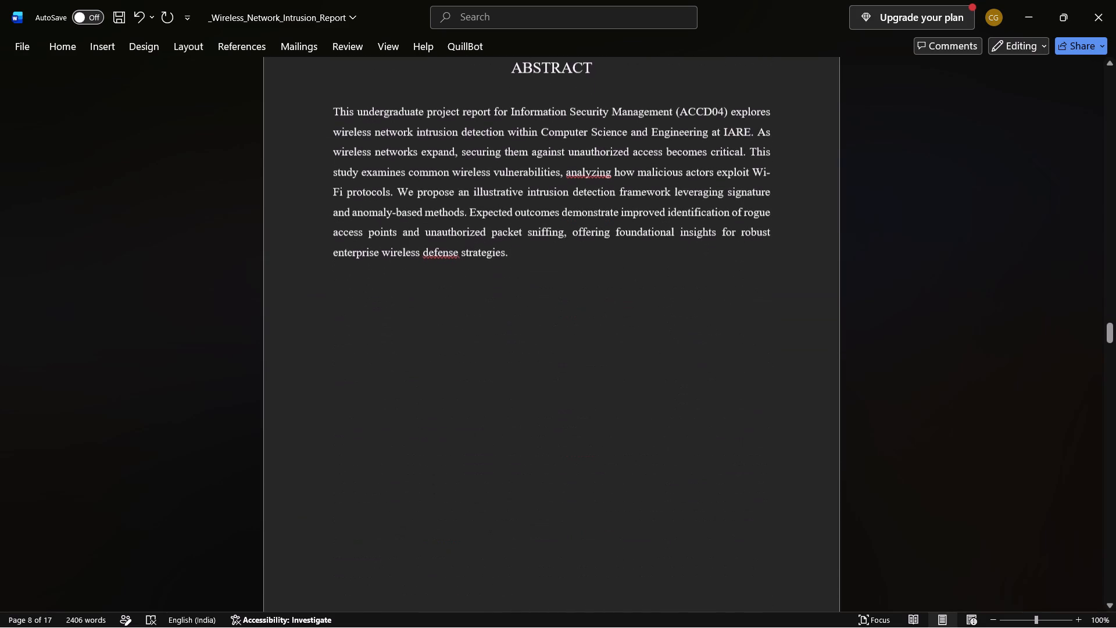
scroll(380, 440, down, 3)
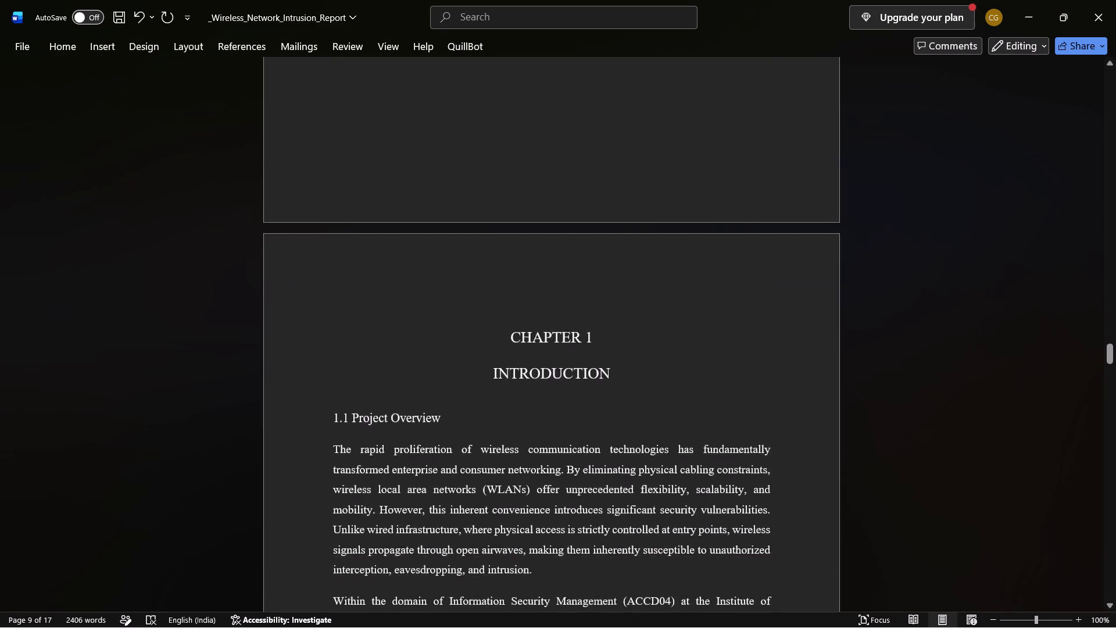
scroll(380, 440, down, 3)
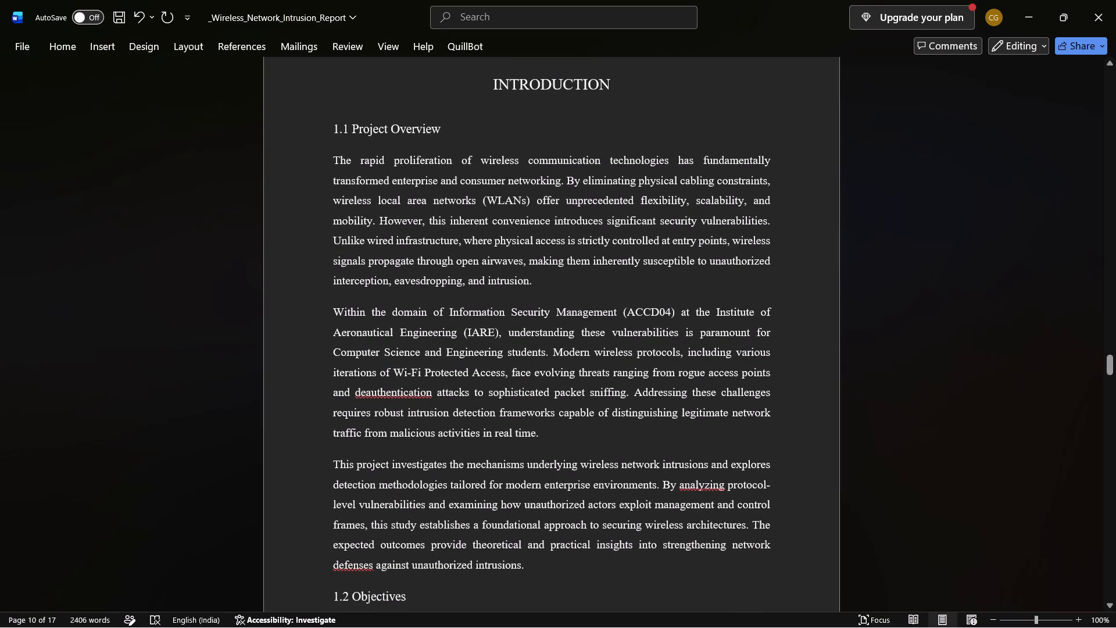
click(329, 465)
drag(332, 467, 397, 466)
drag(397, 466, 657, 492)
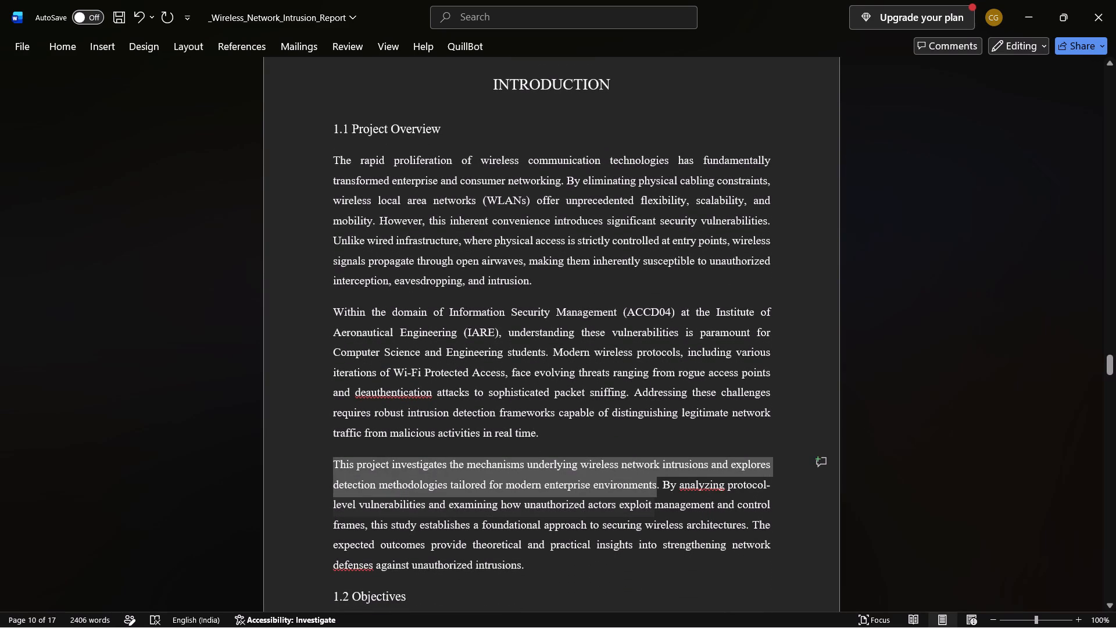
drag(657, 492, 659, 491)
key(ctrl+c)
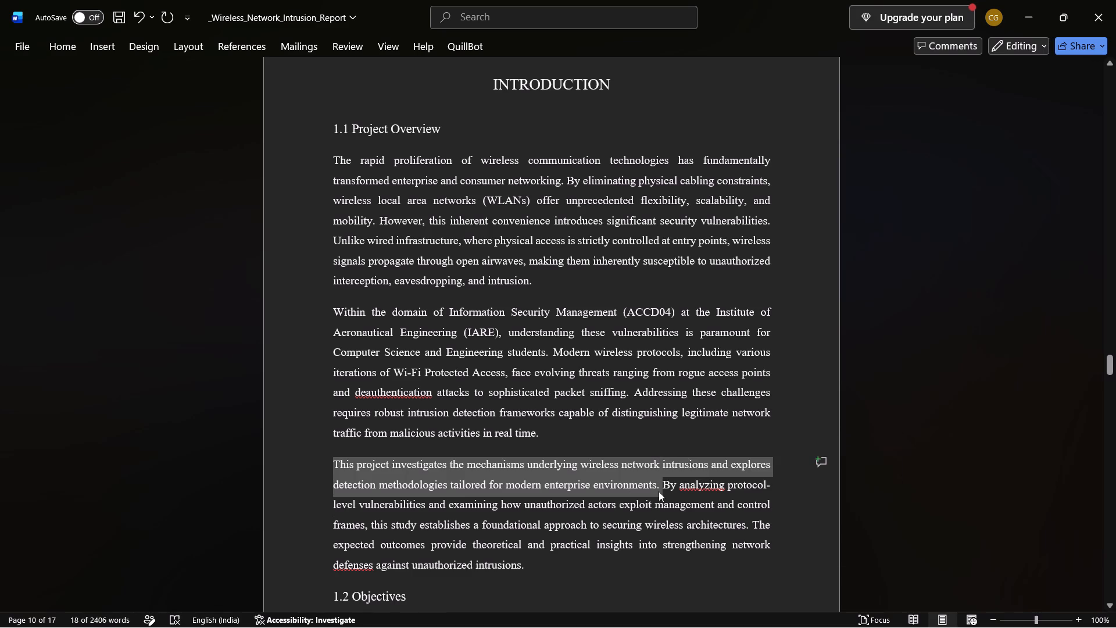
scroll(659, 491, up, 4)
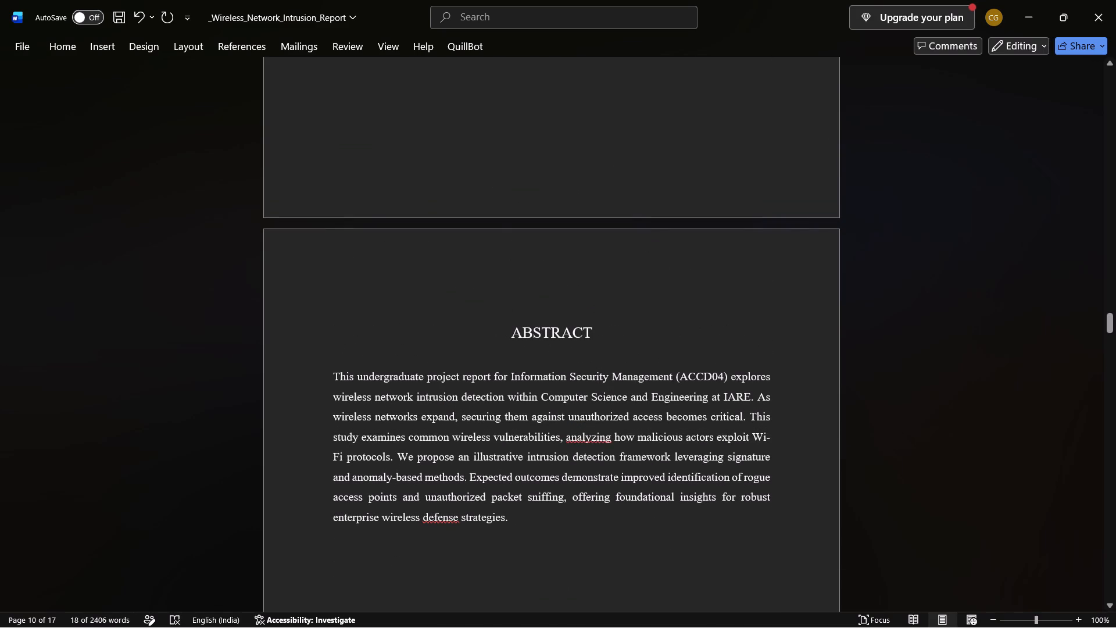
drag(337, 373, 541, 403)
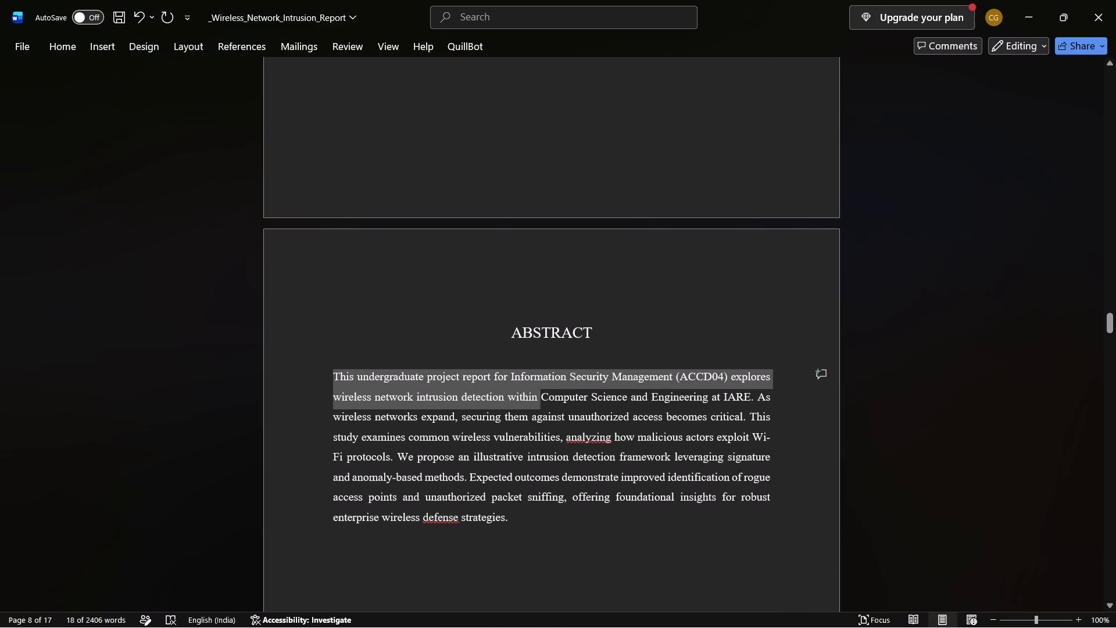
drag(541, 403, 724, 401)
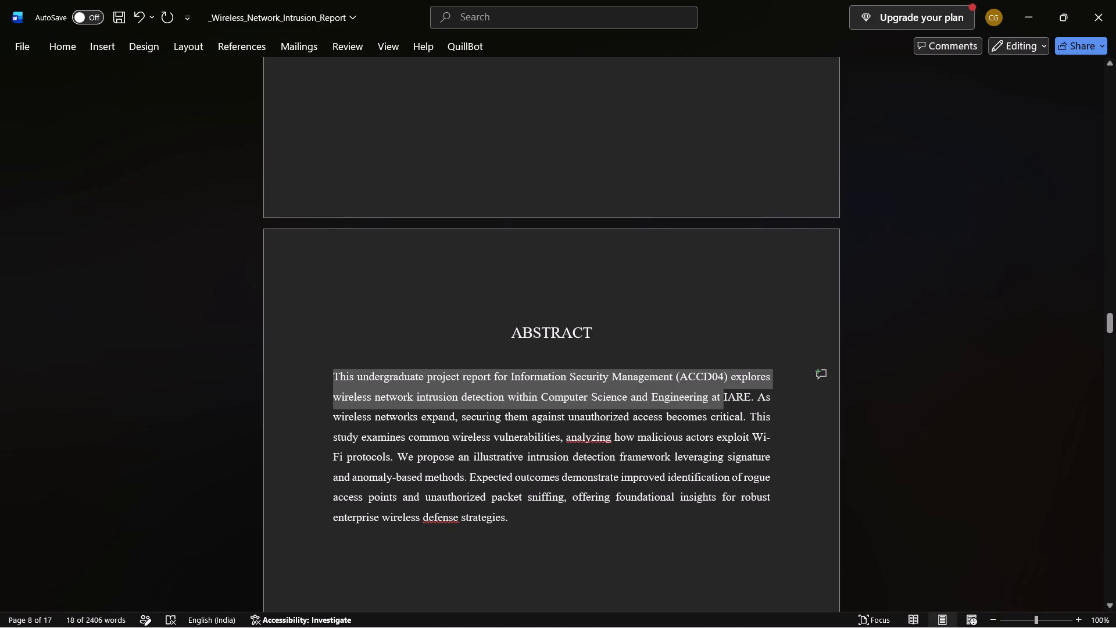
drag(724, 401, 757, 402)
key(ctrl+v)
click(768, 513)
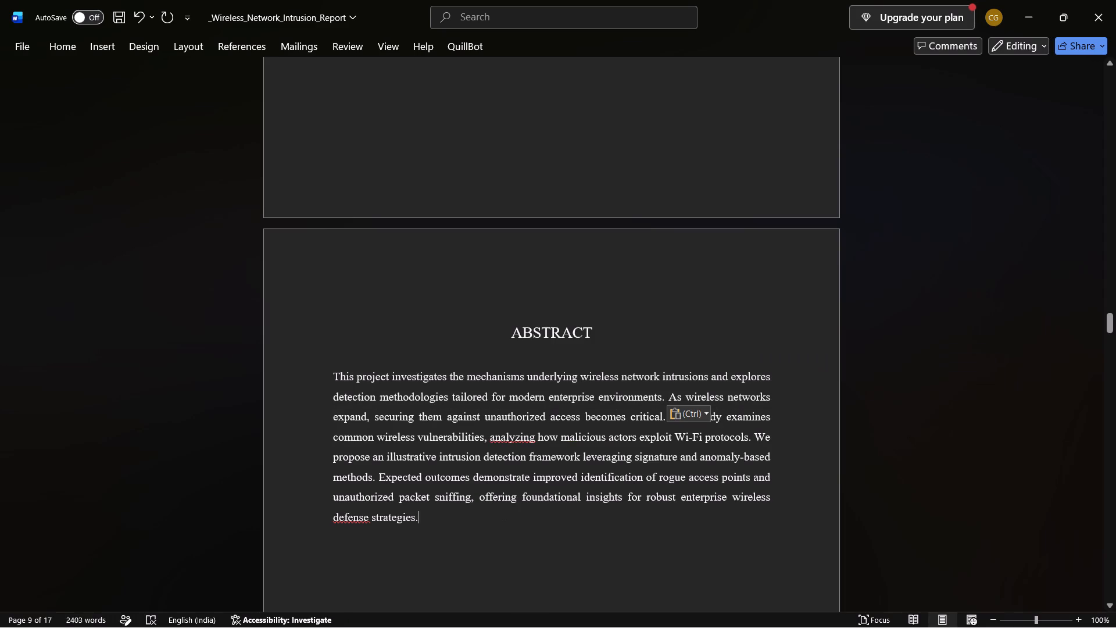
Delete the clause "as covered in the Information Security Management (ACCD04) curriculum at the Institute of Aeronautical Engineering (IARE)" from section 2.1 Prerequisites.
scroll(768, 513, down, 10)
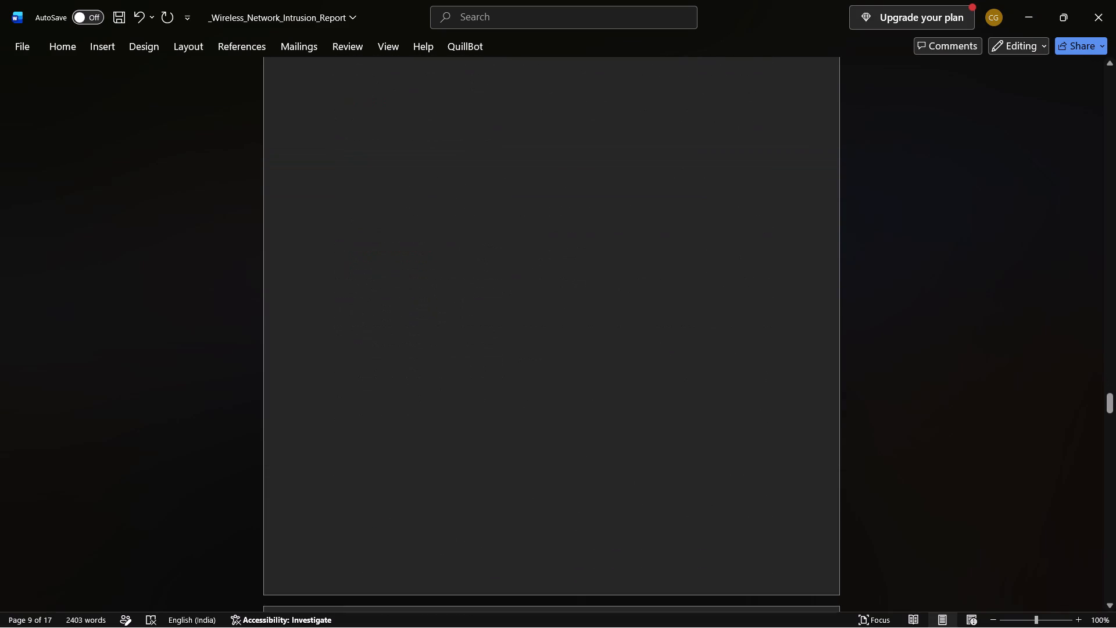
scroll(768, 513, down, 4)
scroll(768, 513, up, 5)
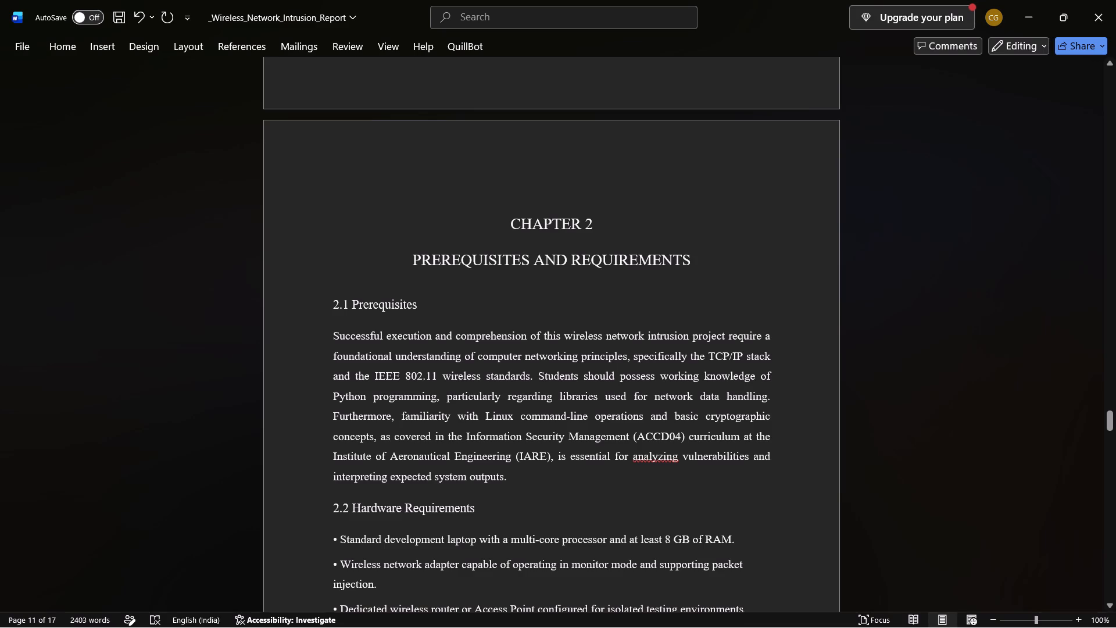
drag(375, 438, 521, 479)
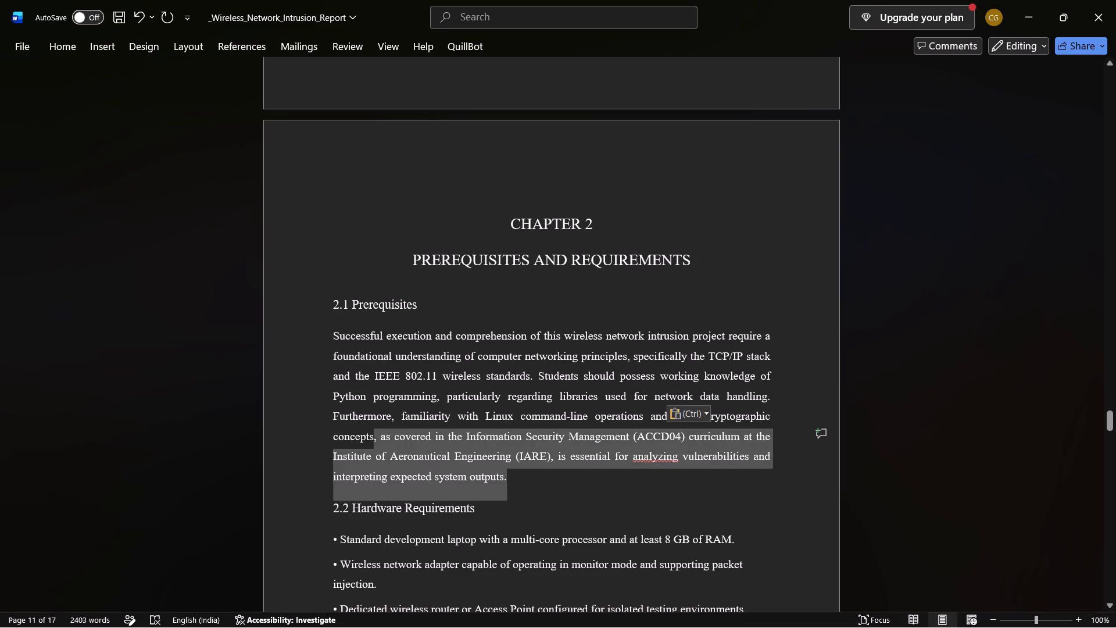
drag(521, 479, 555, 458)
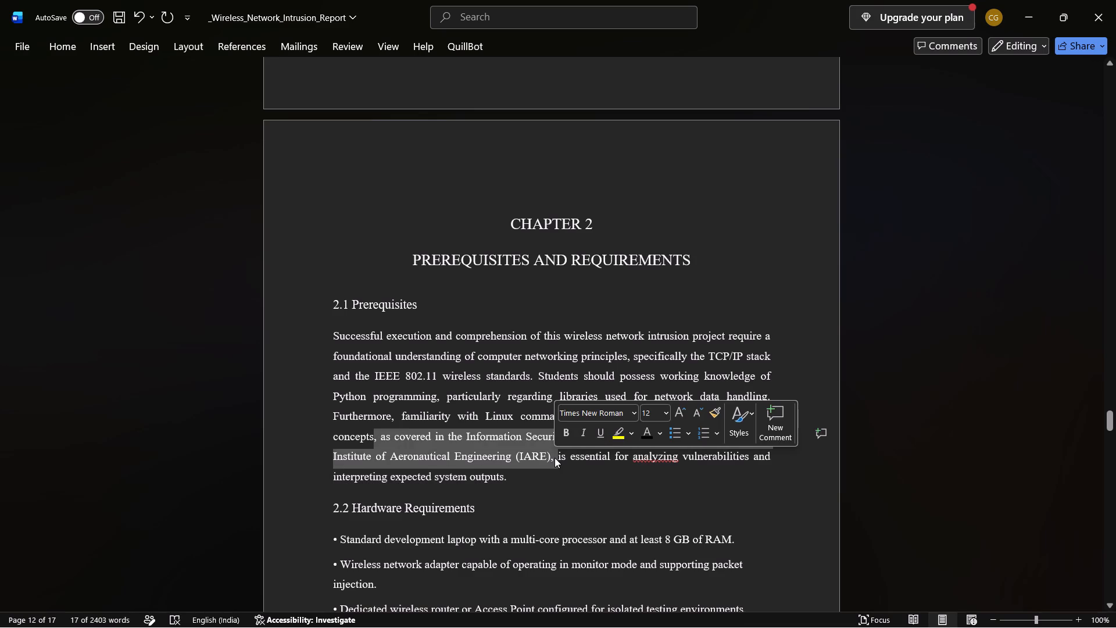
key(BackSpace)
key(space)
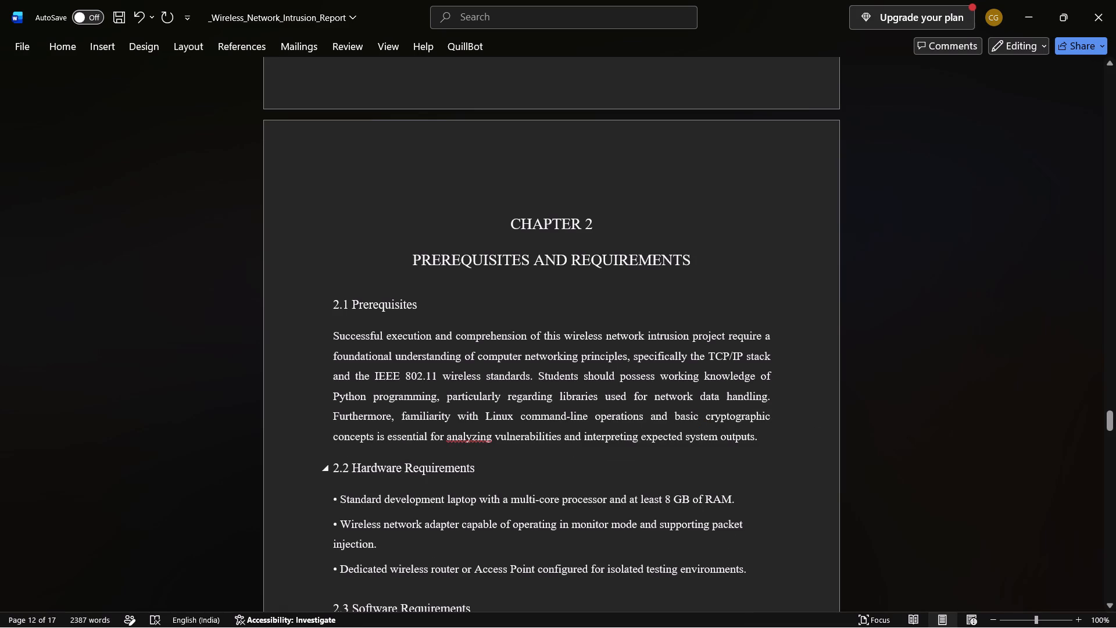
Delete the phrase "addressed in the IARE curriculum" from the end of section 3.3 Implementation, keeping the full stop.
scroll(721, 476, down, 4)
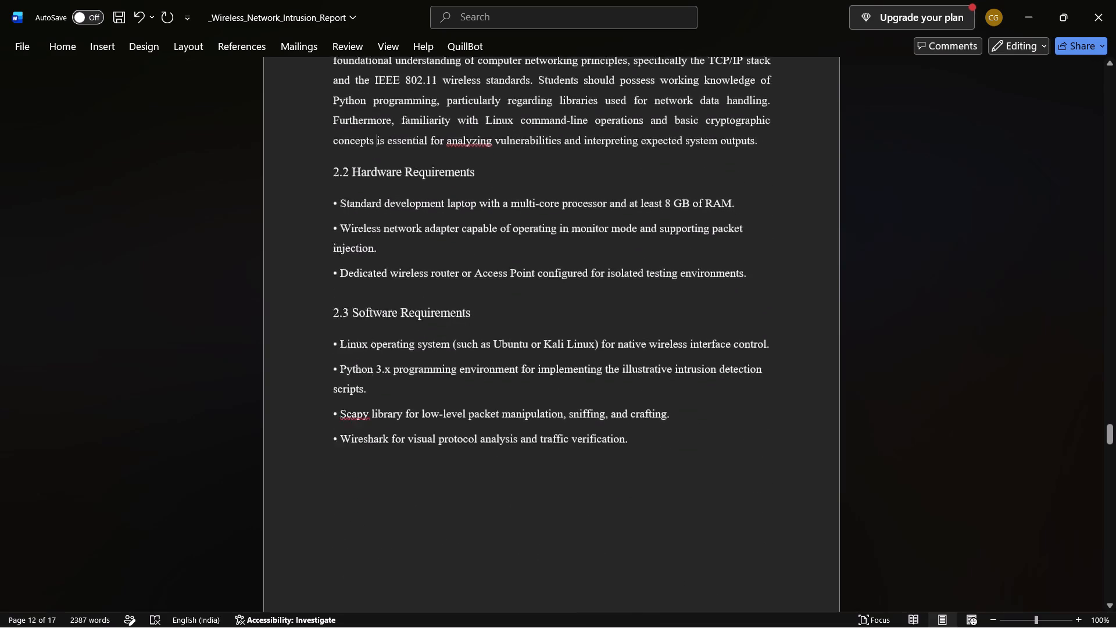
scroll(721, 476, down, 6)
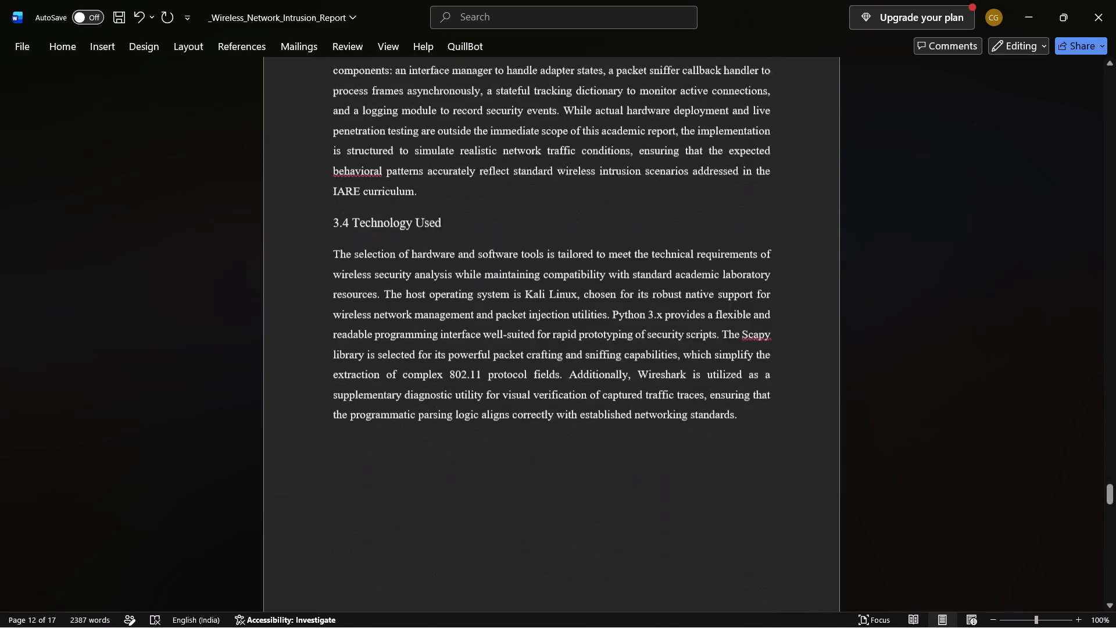
scroll(721, 476, down, 1)
scroll(721, 476, up, 2)
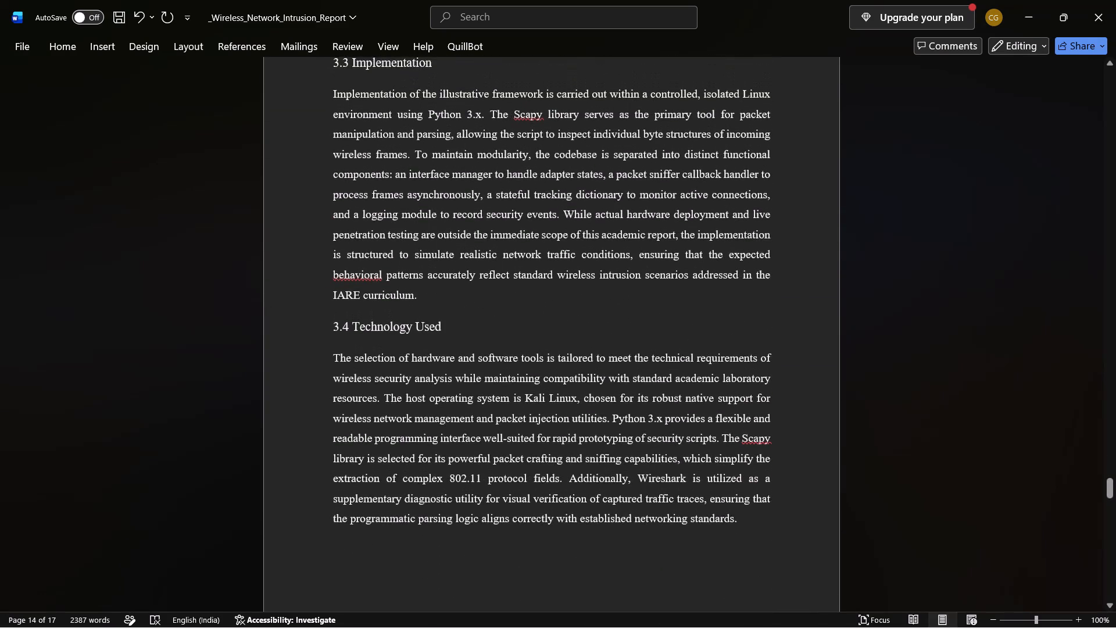
scroll(721, 476, up, 1)
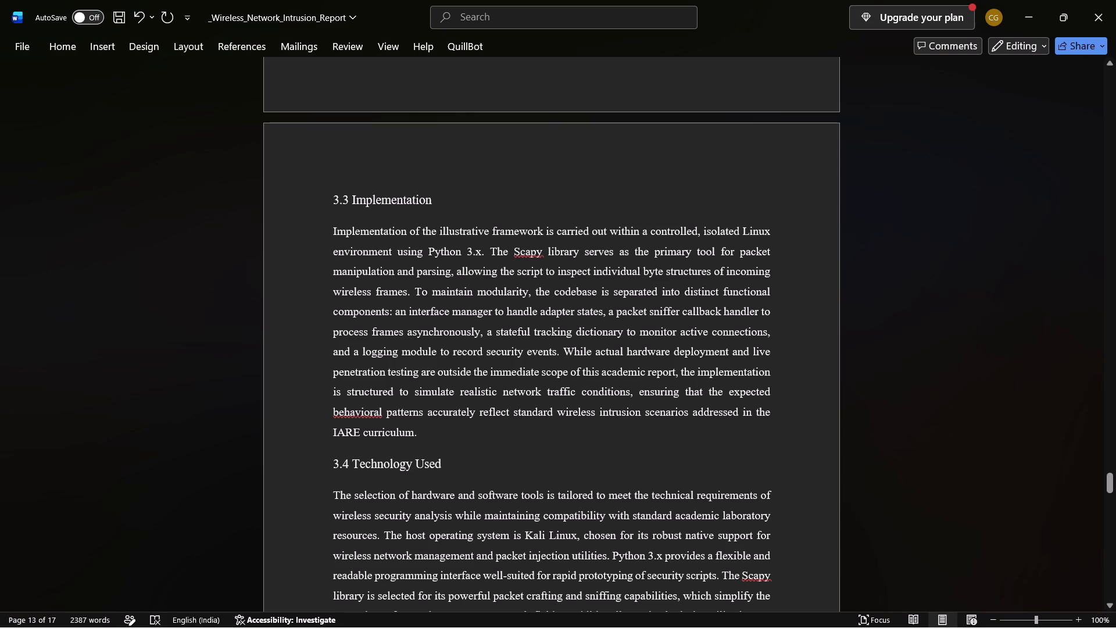
drag(695, 412, 473, 440)
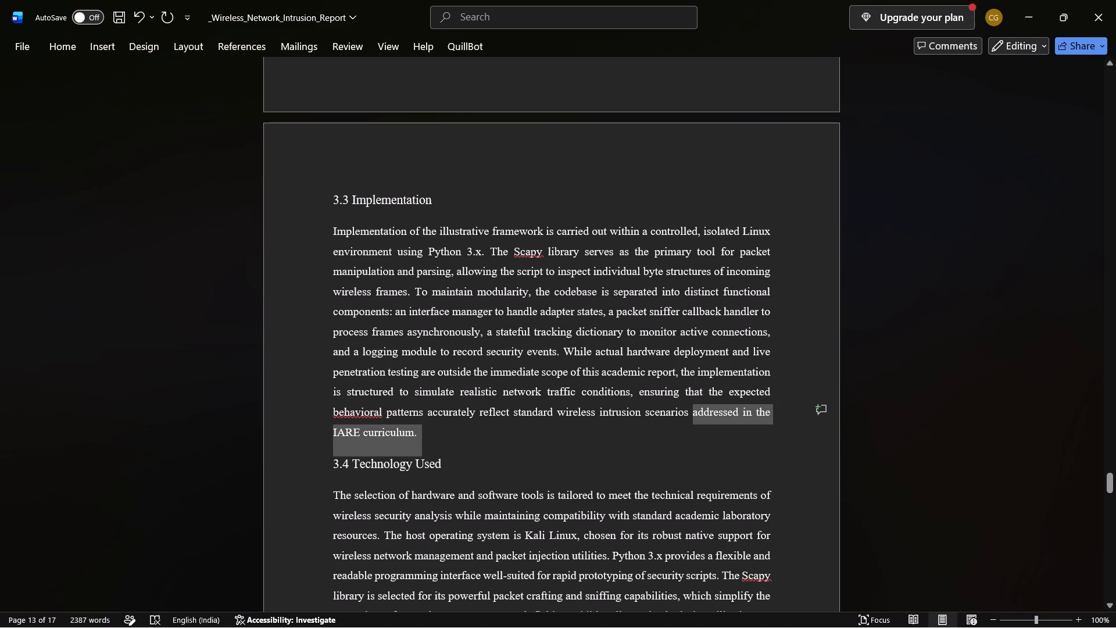
drag(473, 440, 412, 437)
key(BackSpace)
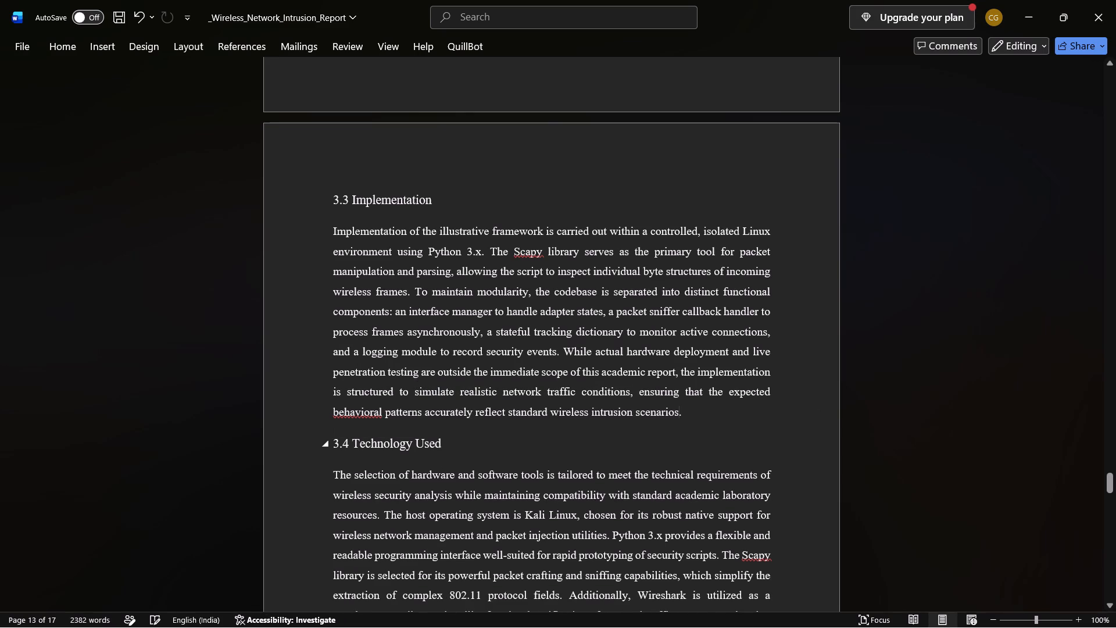
In Chapter 4's first sentence, remove "at the Institute of Aeronautical Engineering (IARE)" so it reads "undergraduate study, the findings".
scroll(599, 458, down, 1)
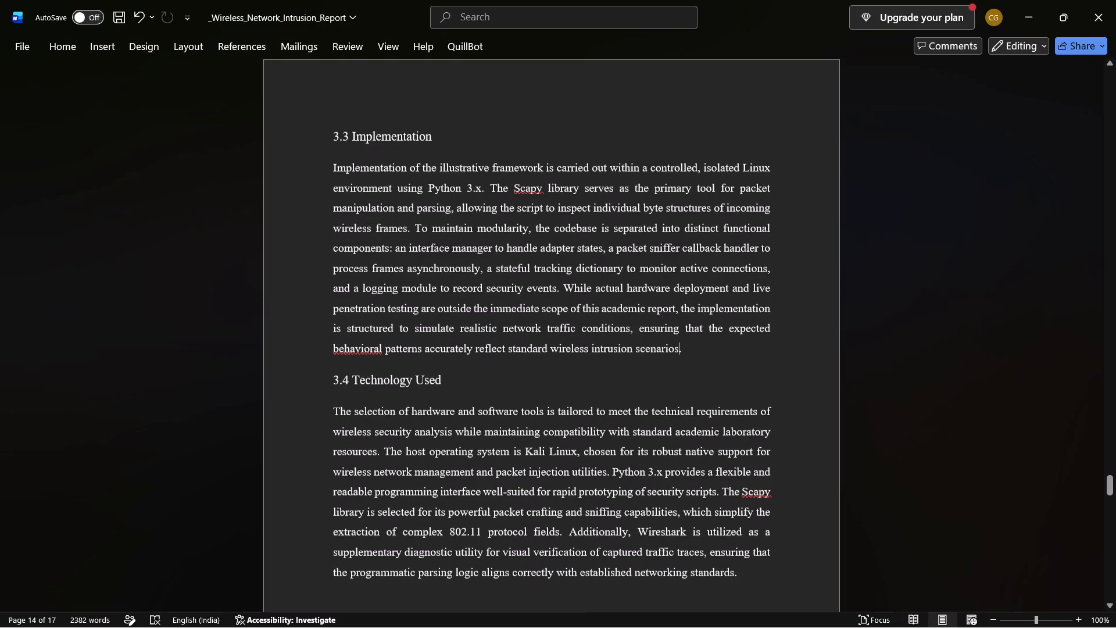
scroll(599, 458, down, 4)
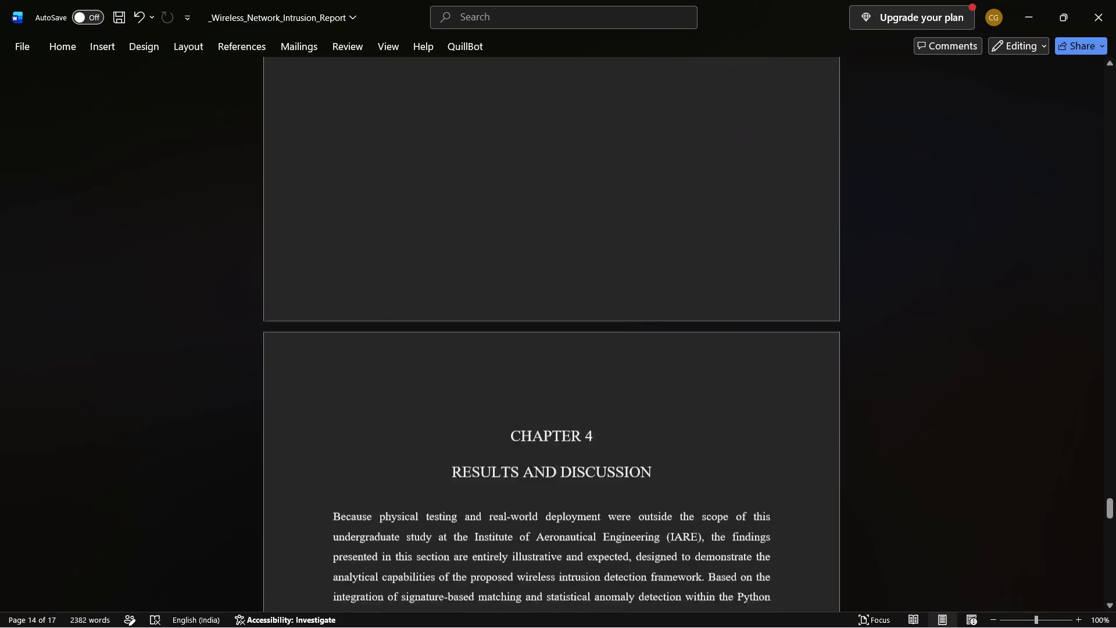
scroll(599, 458, down, 2)
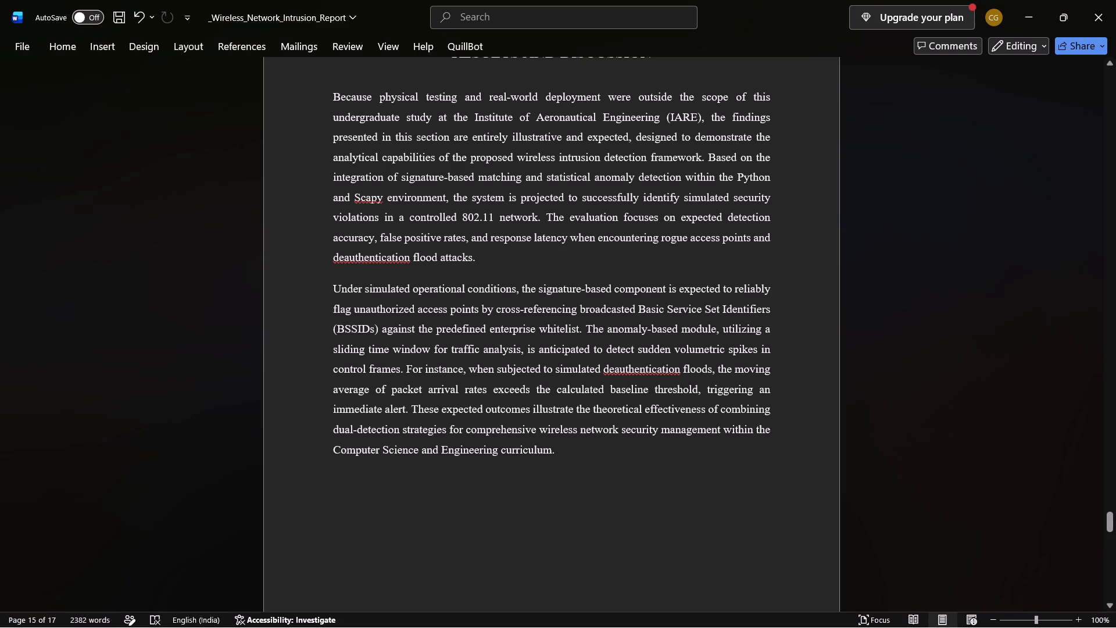
scroll(723, 161, up, 1)
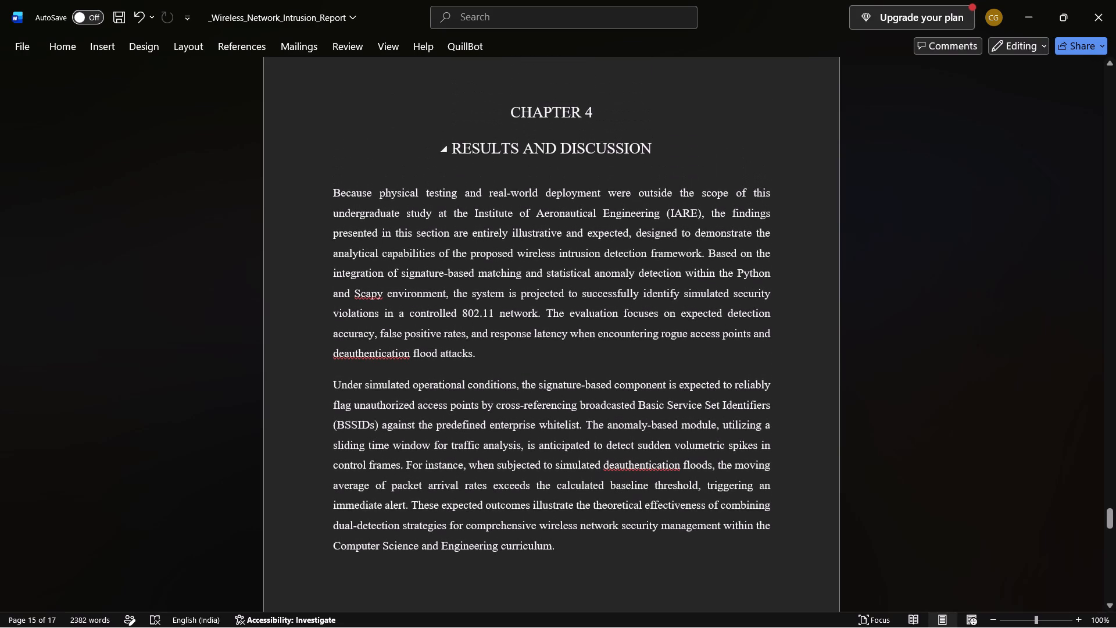
drag(703, 211, 442, 197)
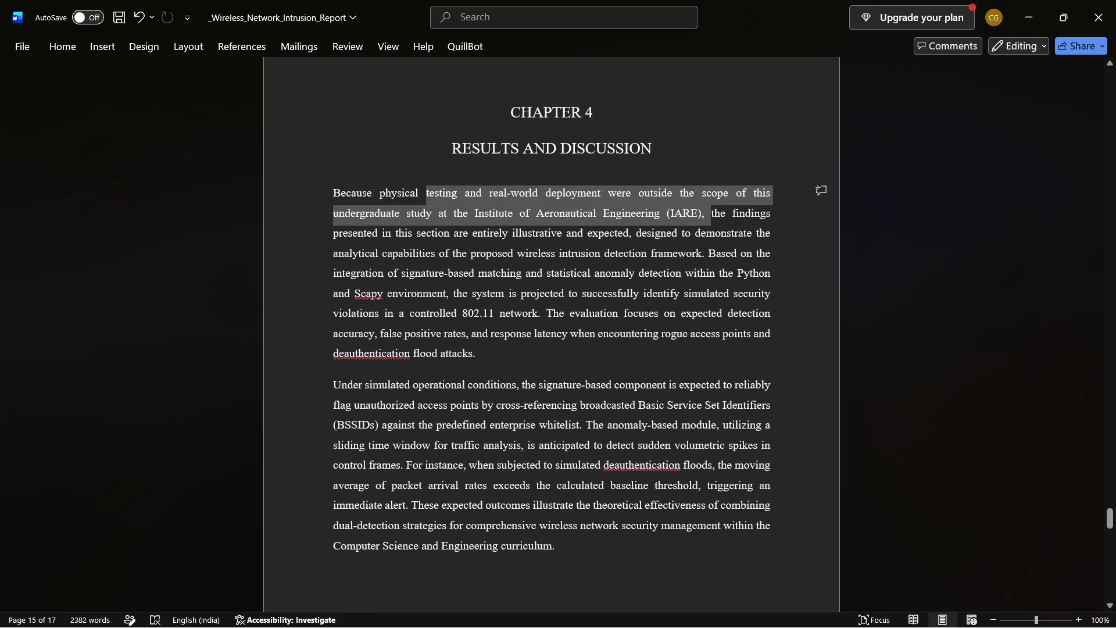
drag(442, 197, 447, 216)
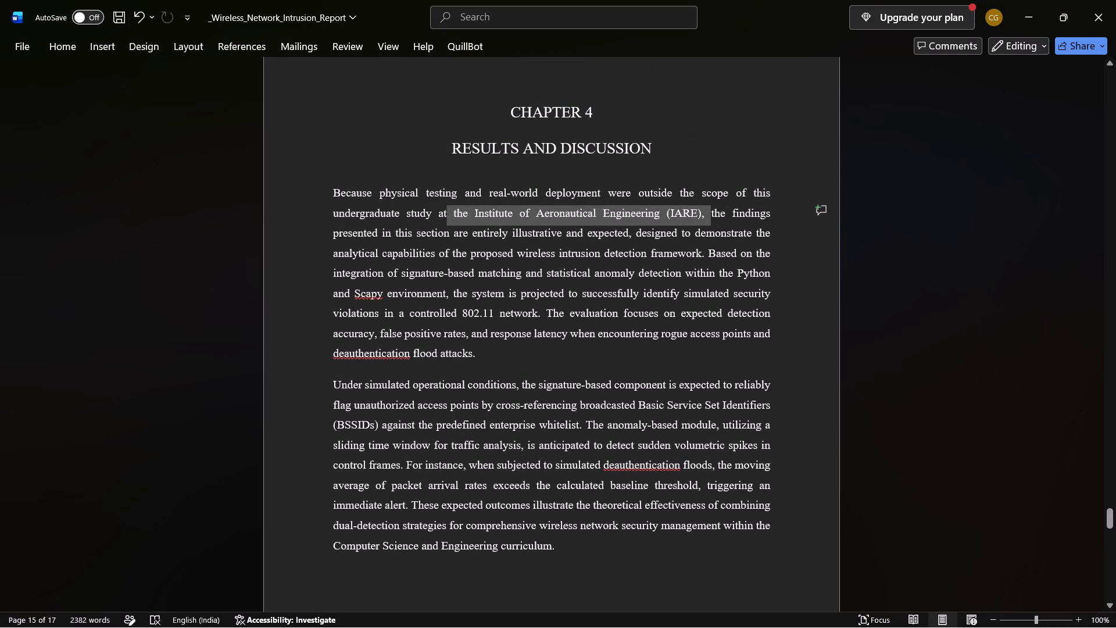
drag(447, 216, 442, 216)
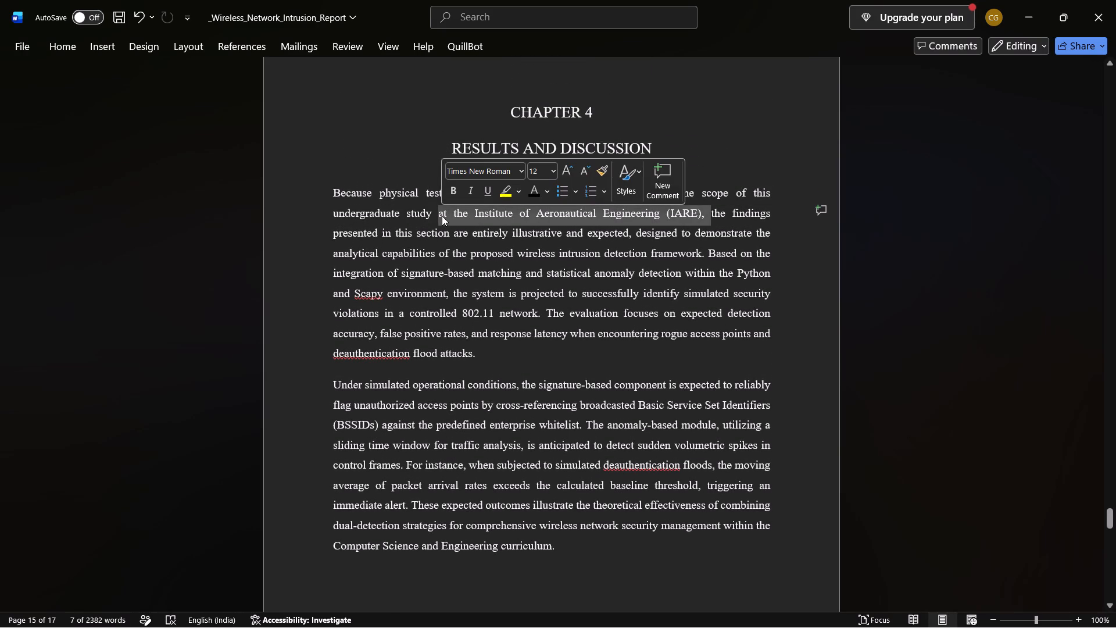
key(BackSpace)
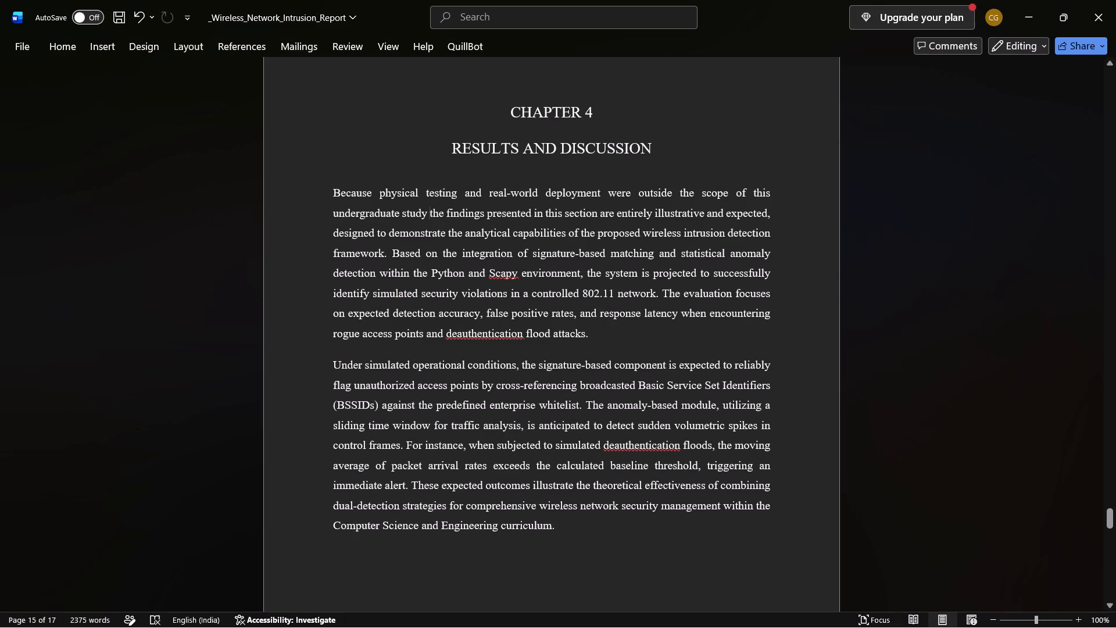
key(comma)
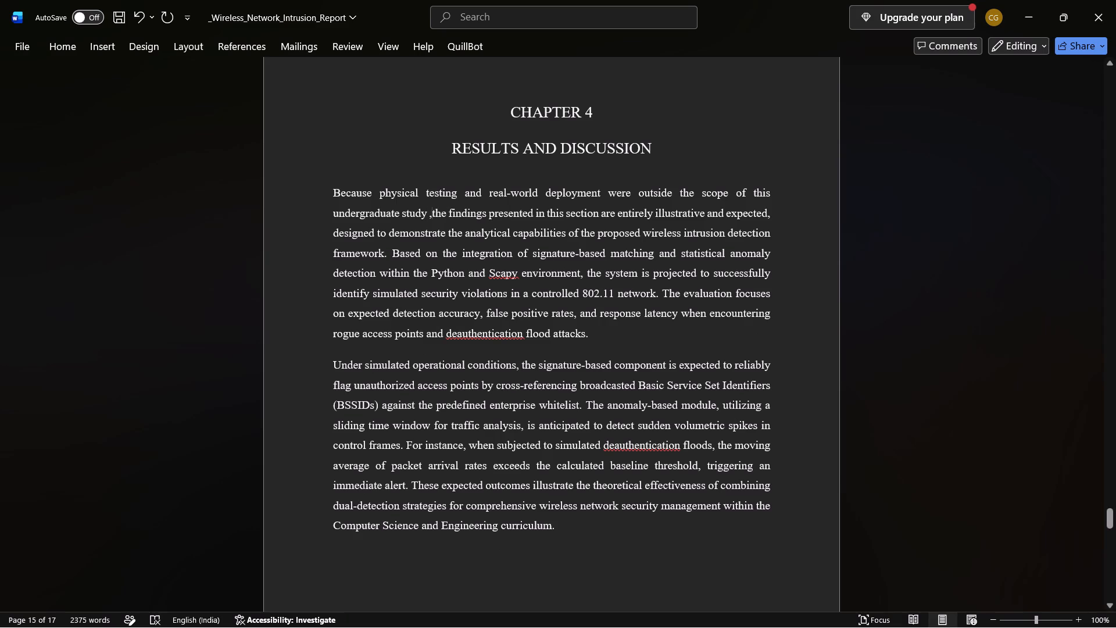
key(BackSpace)
key(BackSpace)
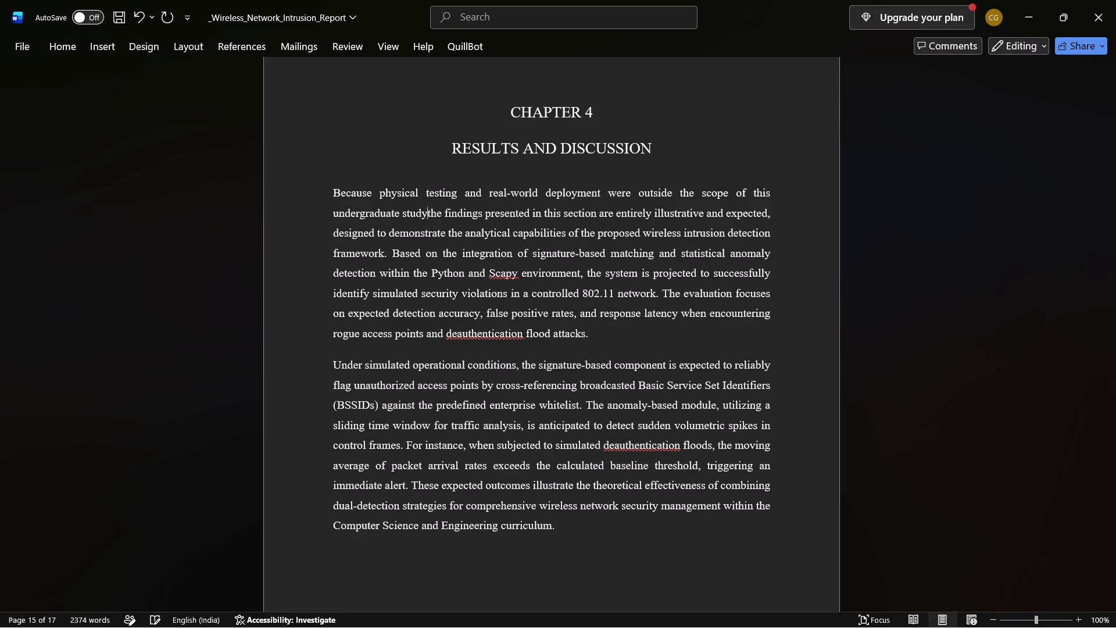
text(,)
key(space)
Delete the word "undergraduate" from the opening sentence of section 5.1 Conclusion.
scroll(620, 358, down, 1)
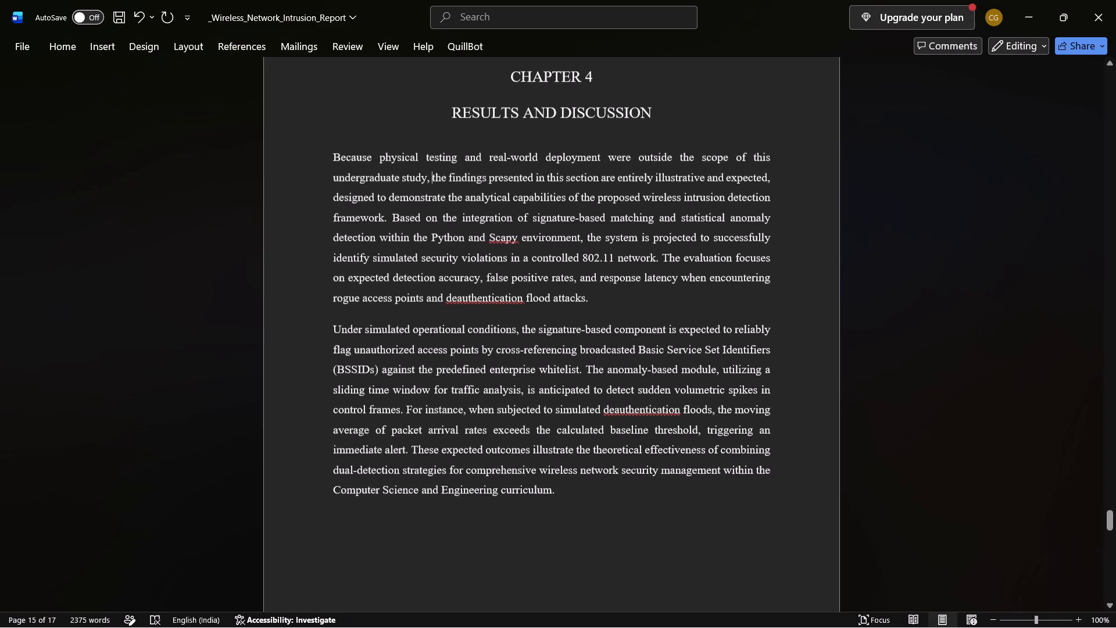
scroll(620, 358, down, 5)
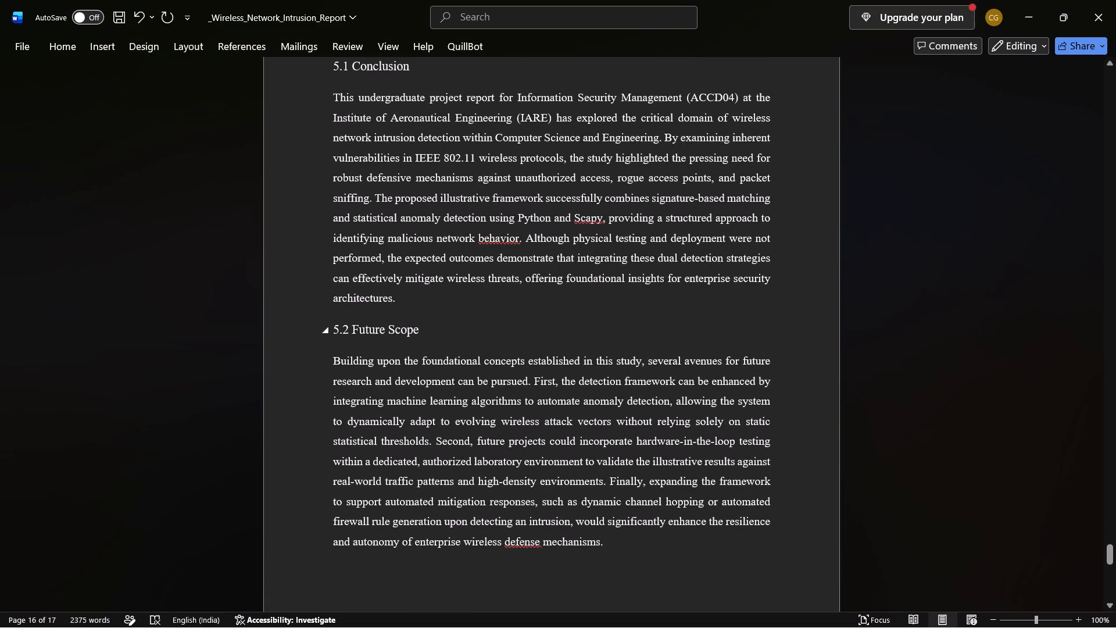
drag(360, 97, 412, 95)
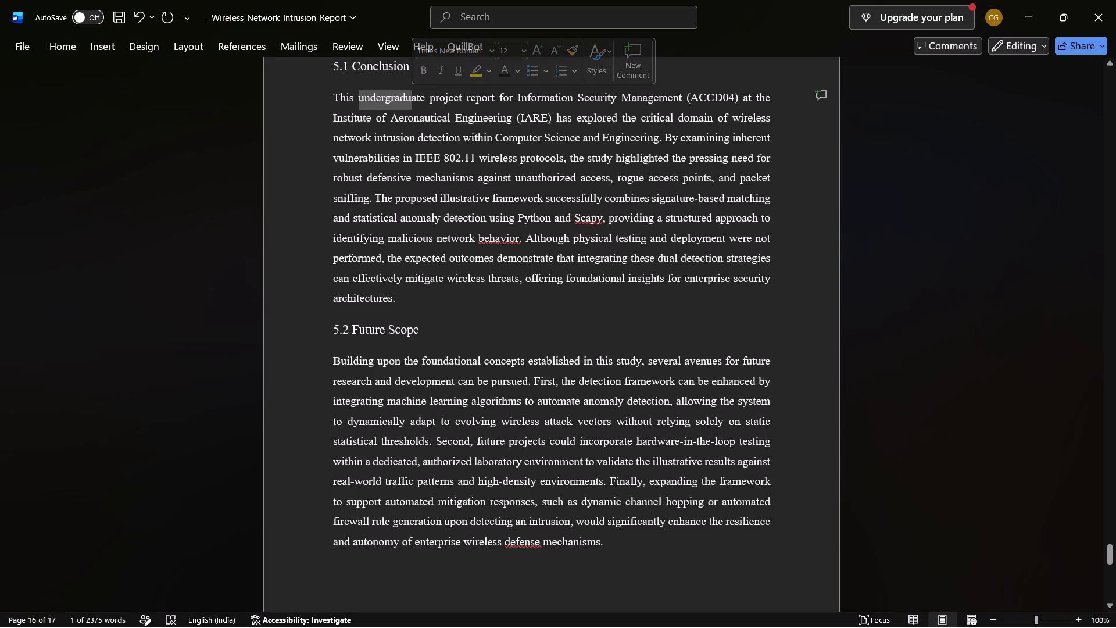
click(470, 122)
drag(357, 94, 428, 98)
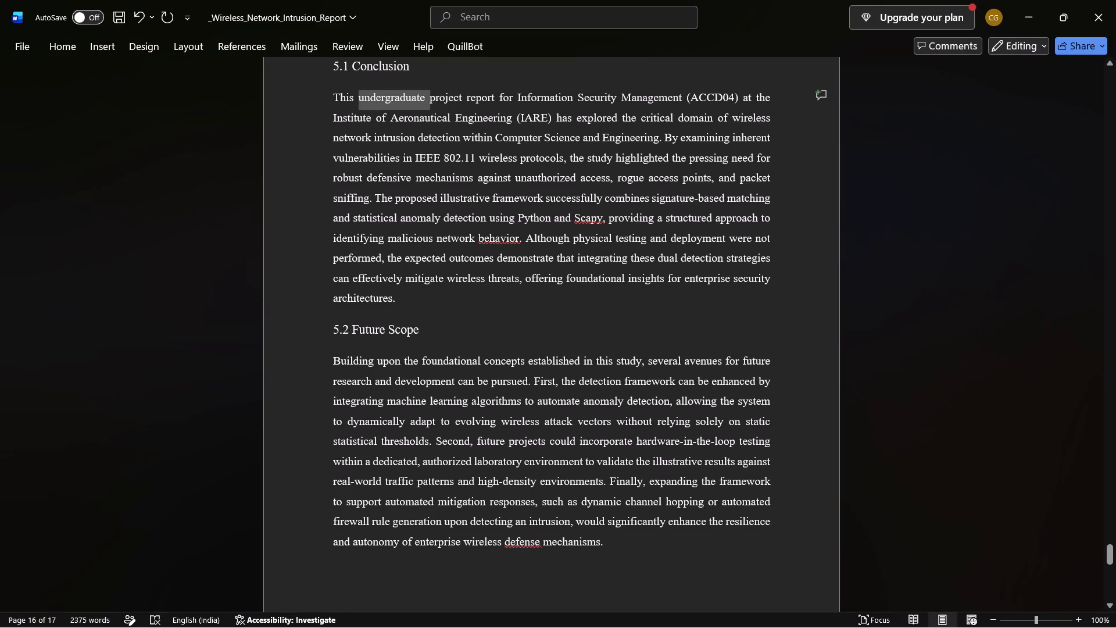
drag(428, 98, 426, 98)
key(BackSpace)
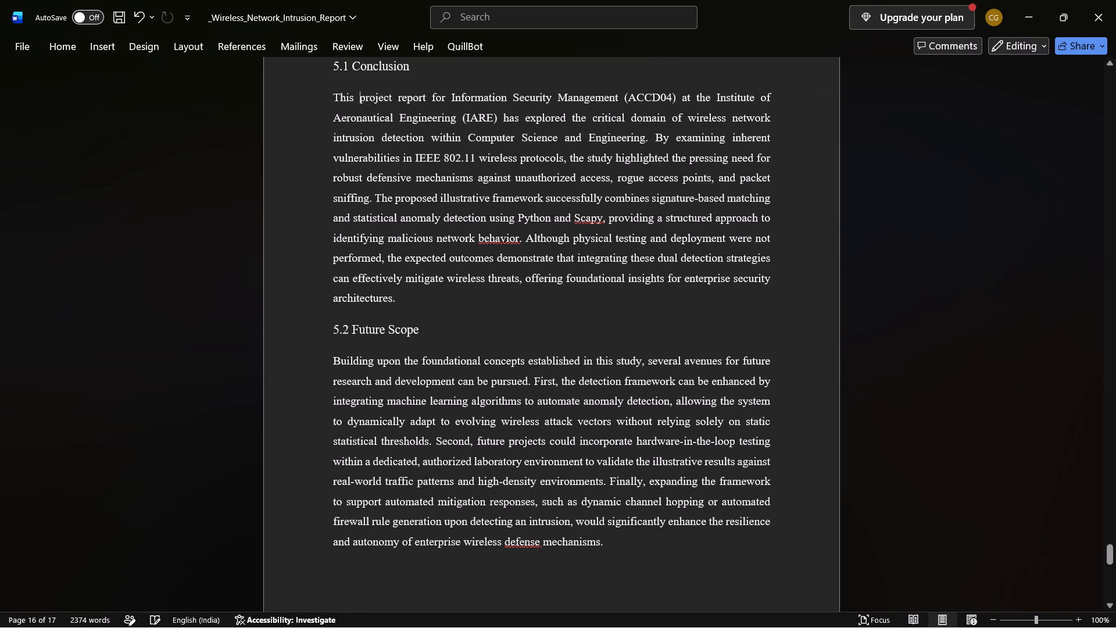
Delete "report for Information Security Management (ACCD04) at the Institute of Aeronautical Engineering (IARE)" from the opening sentence of section 5.1 Conclusion.
drag(395, 97, 484, 119)
click(399, 92)
drag(399, 92, 409, 99)
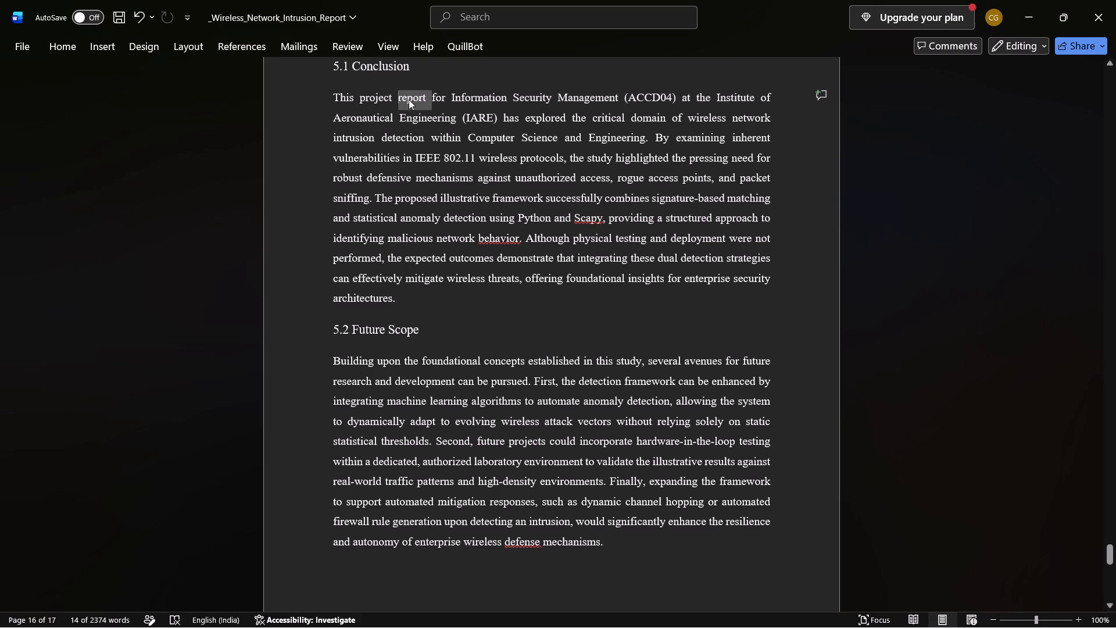
drag(409, 99, 494, 116)
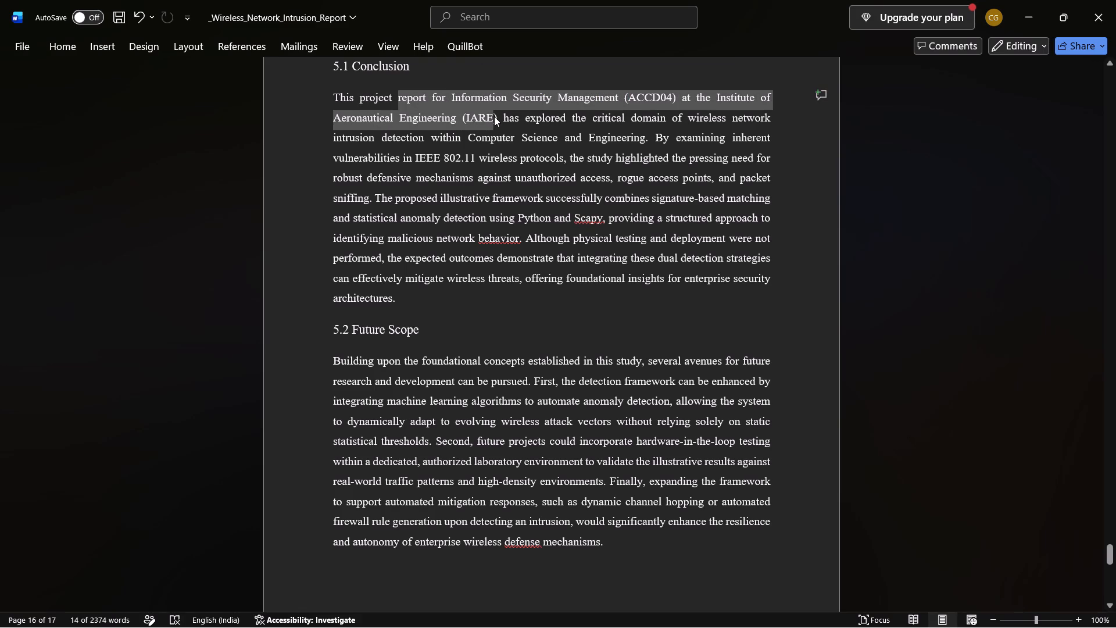
drag(494, 116, 496, 116)
key(BackSpace)
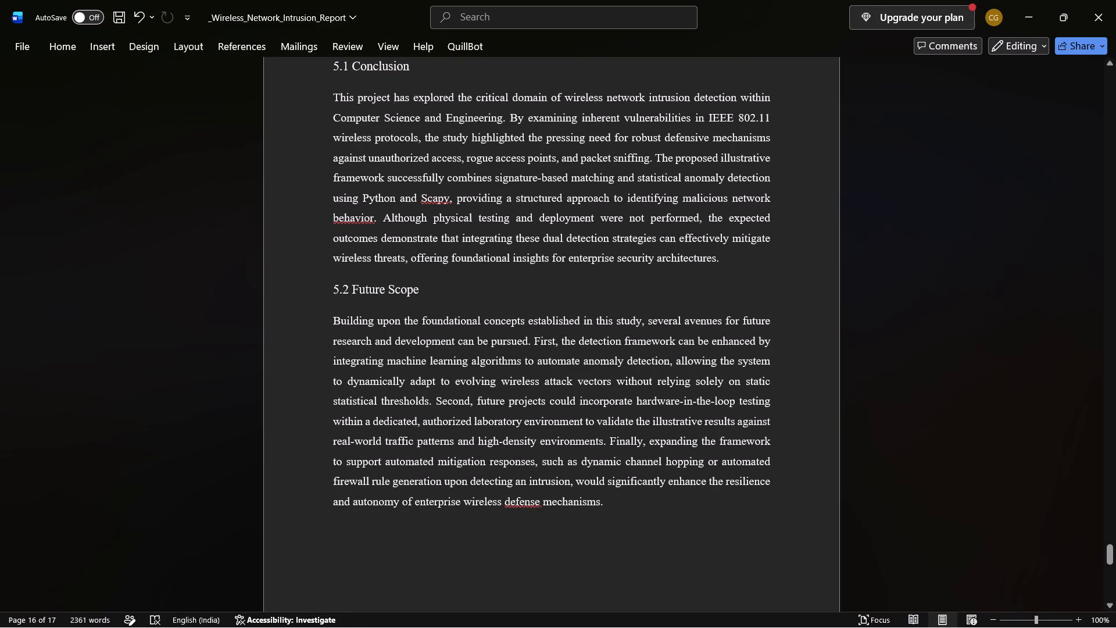
Remove the wide gaps before "Wireless Network Intrusion" in all five REFERENCES entries, adding a space after "Fundamentals of", "Advanced" and "Introduction to".
scroll(620, 314, down, 4)
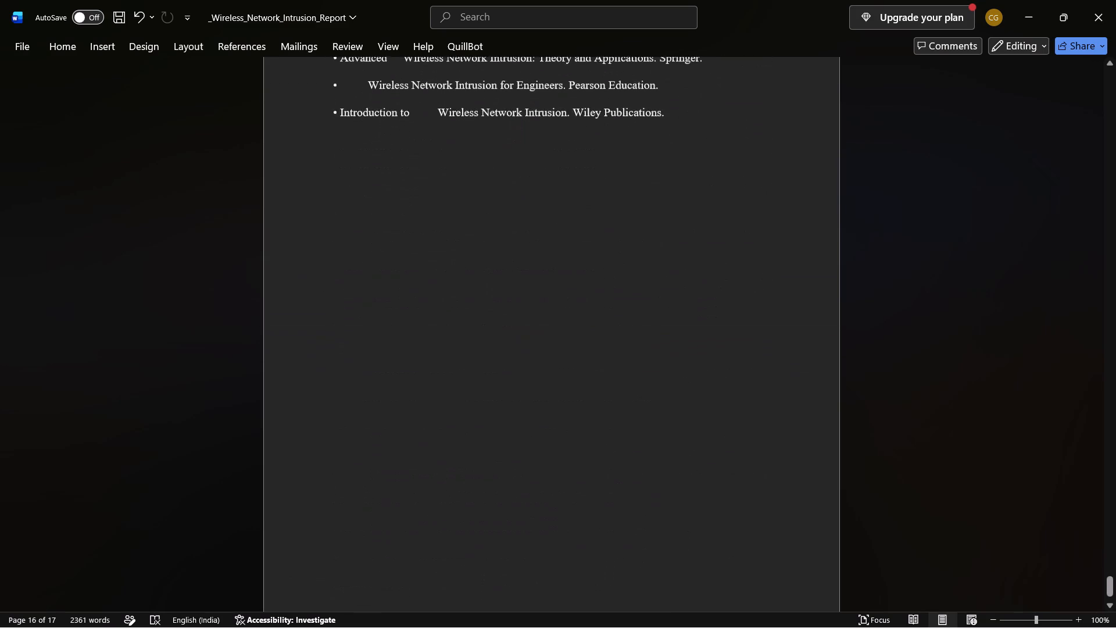
scroll(620, 314, up, 2)
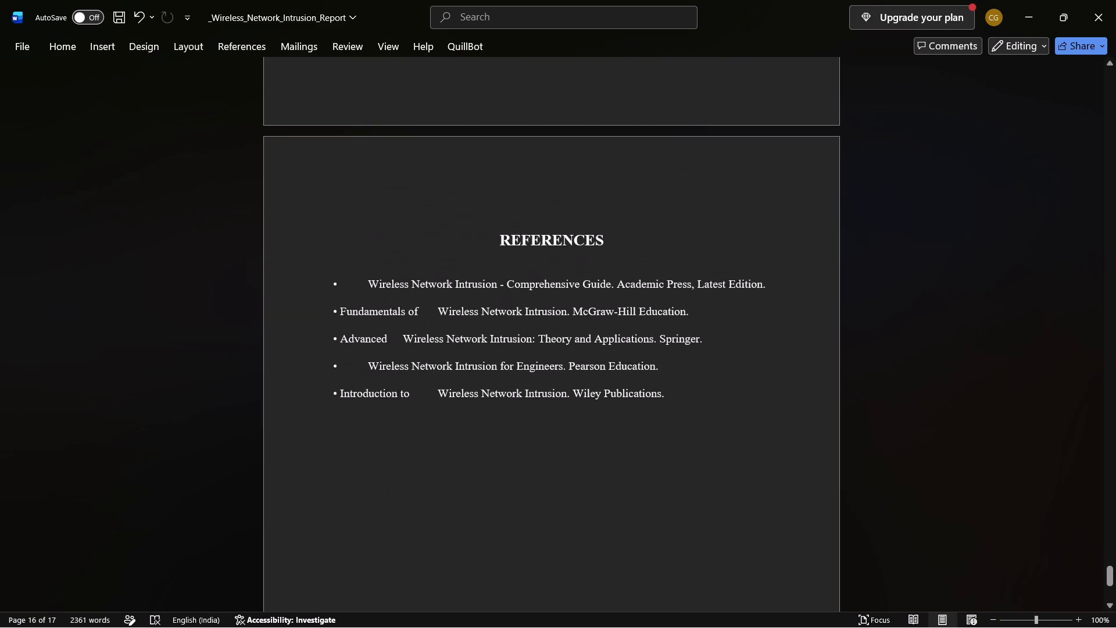
click(363, 287)
key(BackSpace)
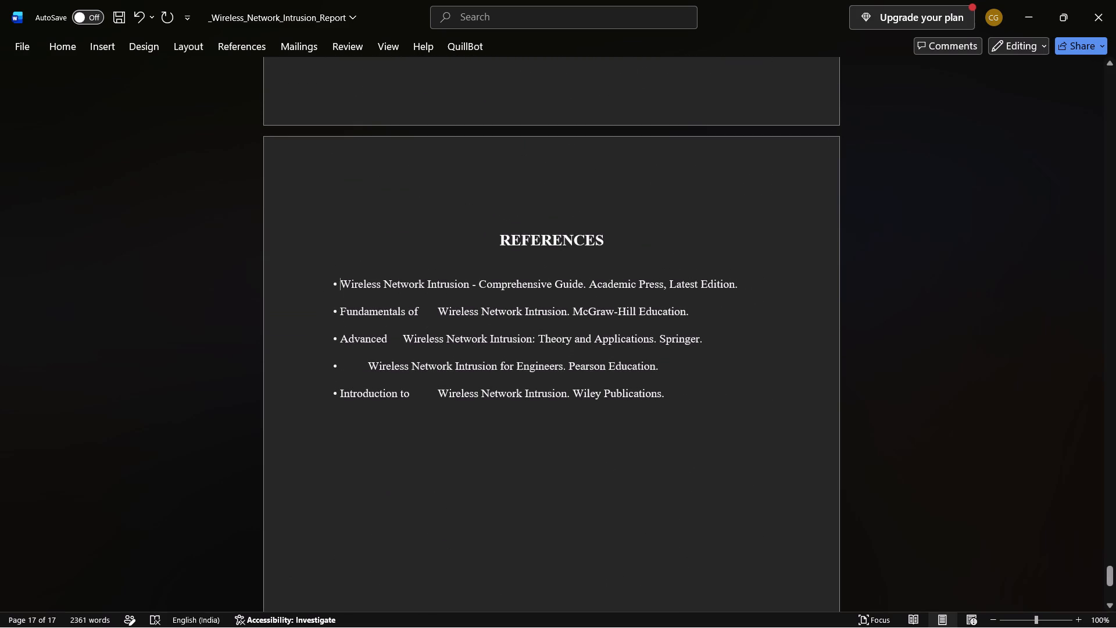
click(438, 313)
key(BackSpace)
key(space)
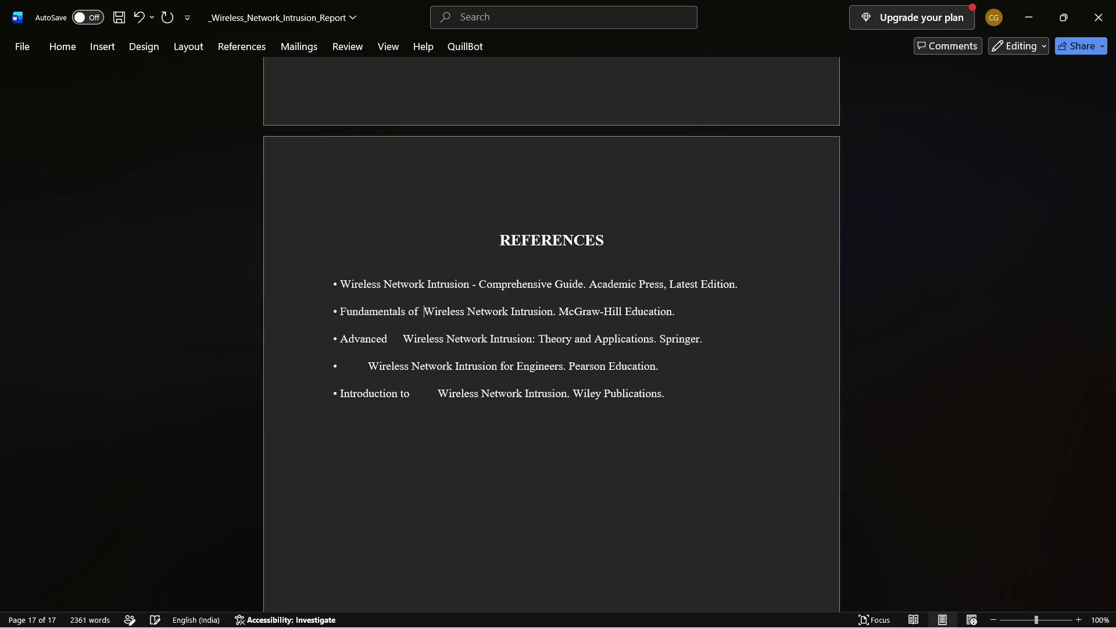
click(406, 339)
key(BackSpace)
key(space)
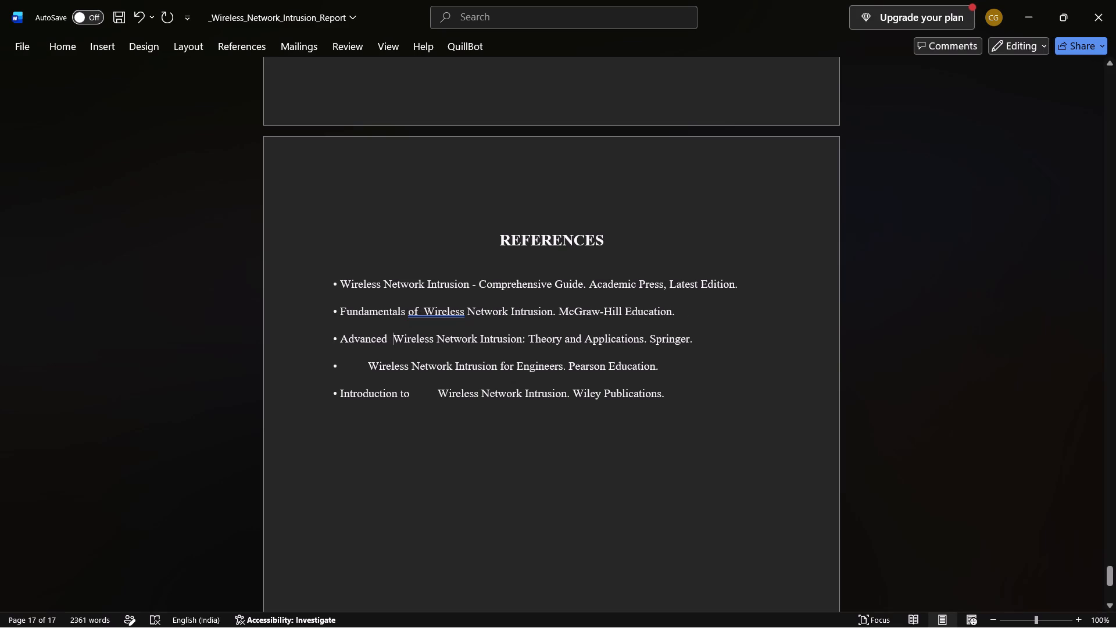
click(369, 366)
key(BackSpace)
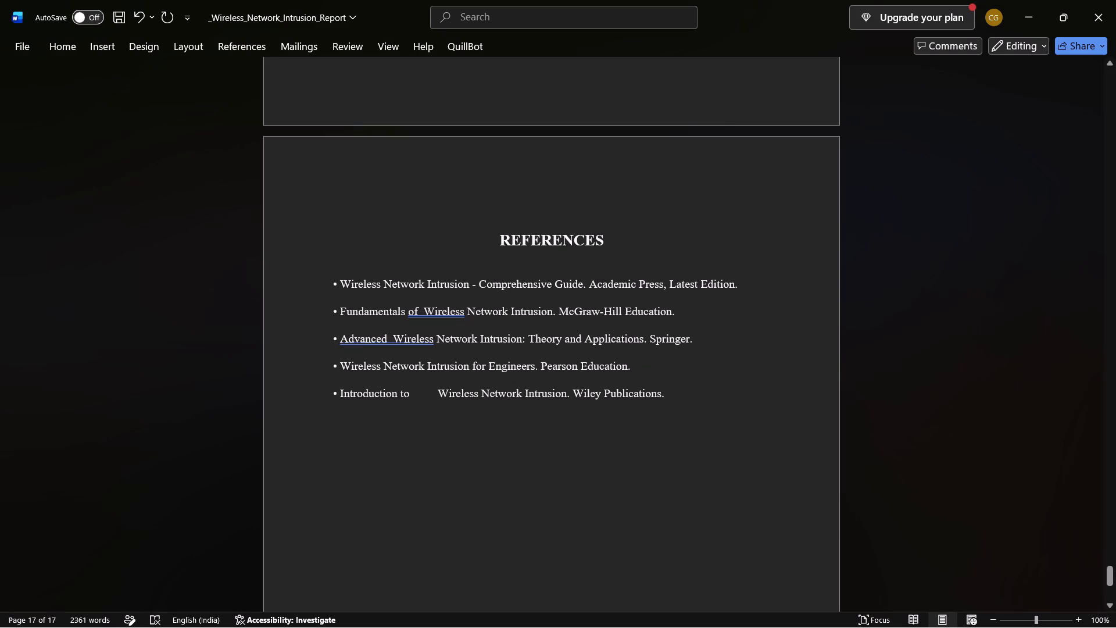
click(440, 391)
key(BackSpace)
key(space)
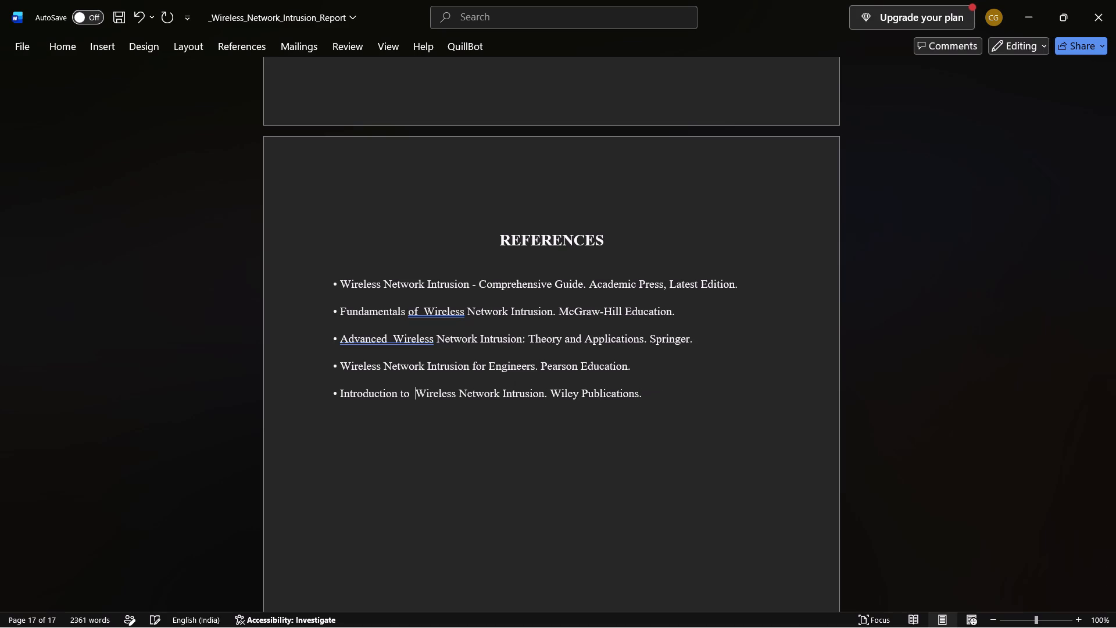
click(443, 401)
scroll(443, 401, up, 3)
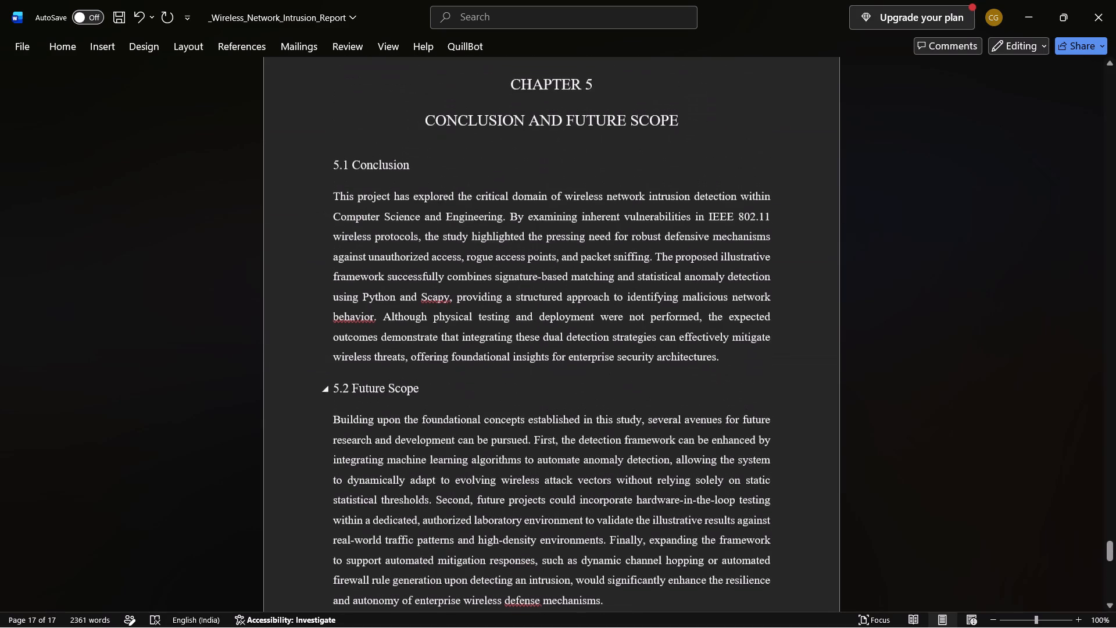
Save the Wireless Network Intrusion report document.
key(ctrl+s)
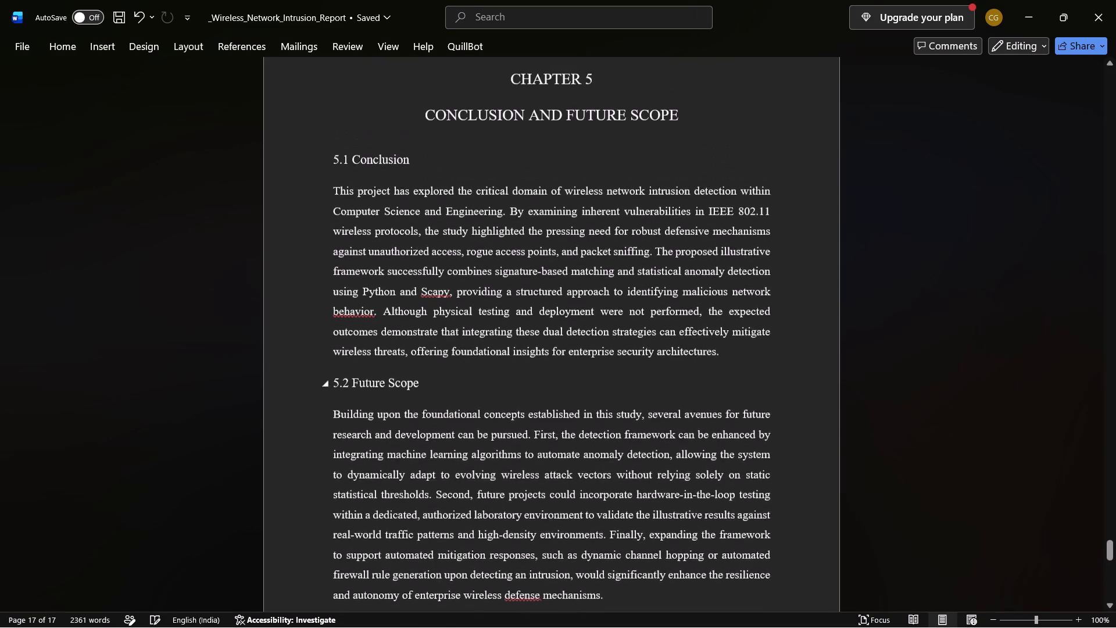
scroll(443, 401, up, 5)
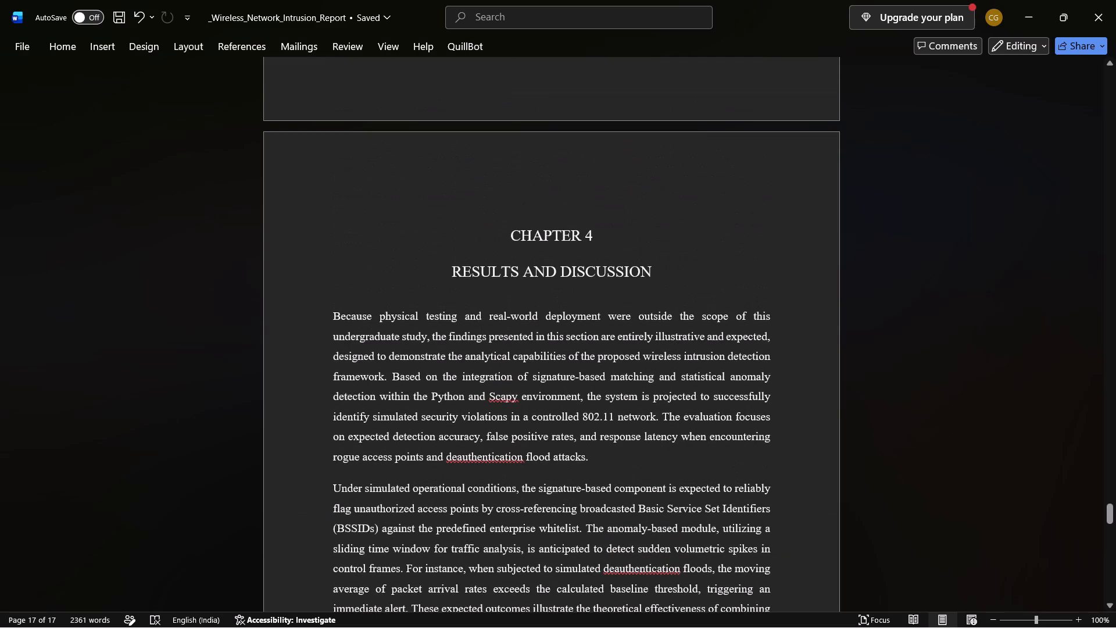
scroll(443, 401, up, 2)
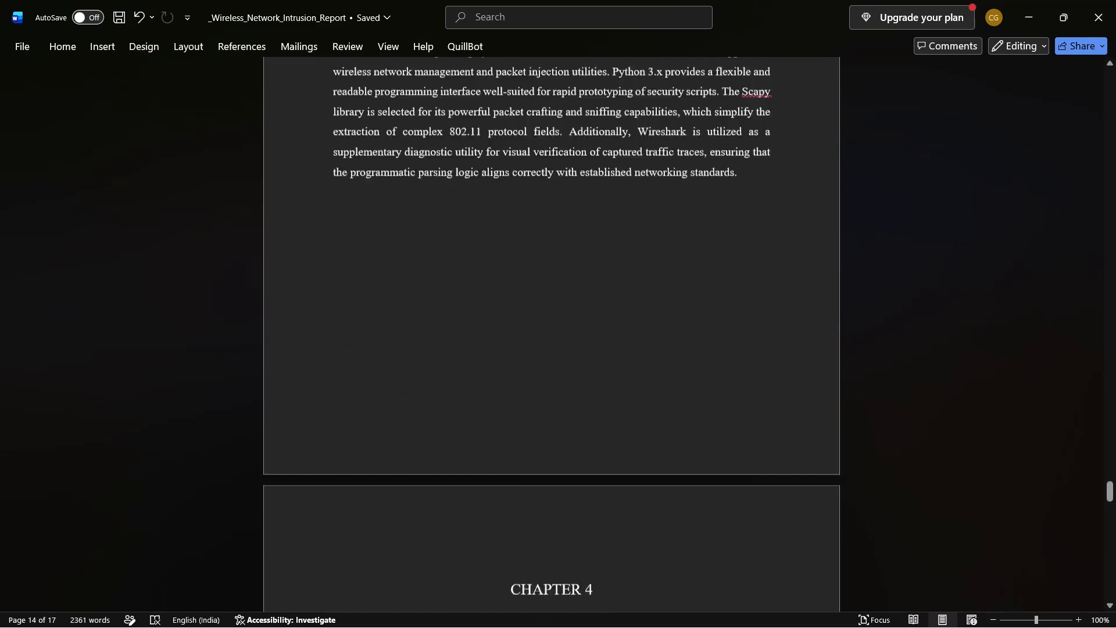
Delete the sentence beginning "Within the domain of Information Security Management (ACCD04)" from the second paragraph of section 1.1 Project Overview.
scroll(443, 401, up, 4)
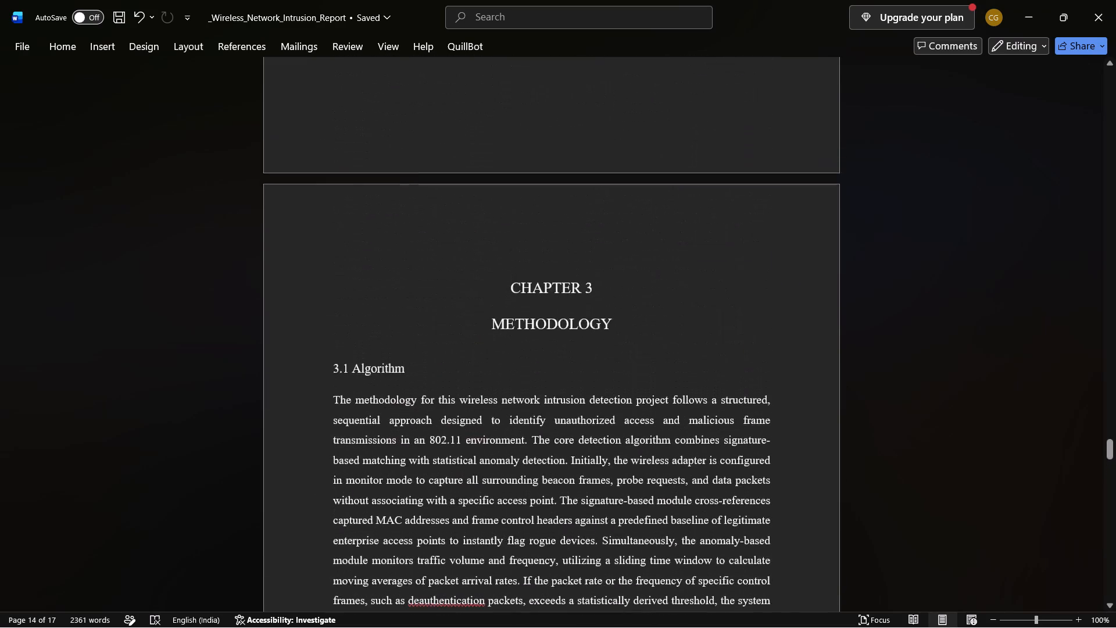
scroll(443, 401, up, 5)
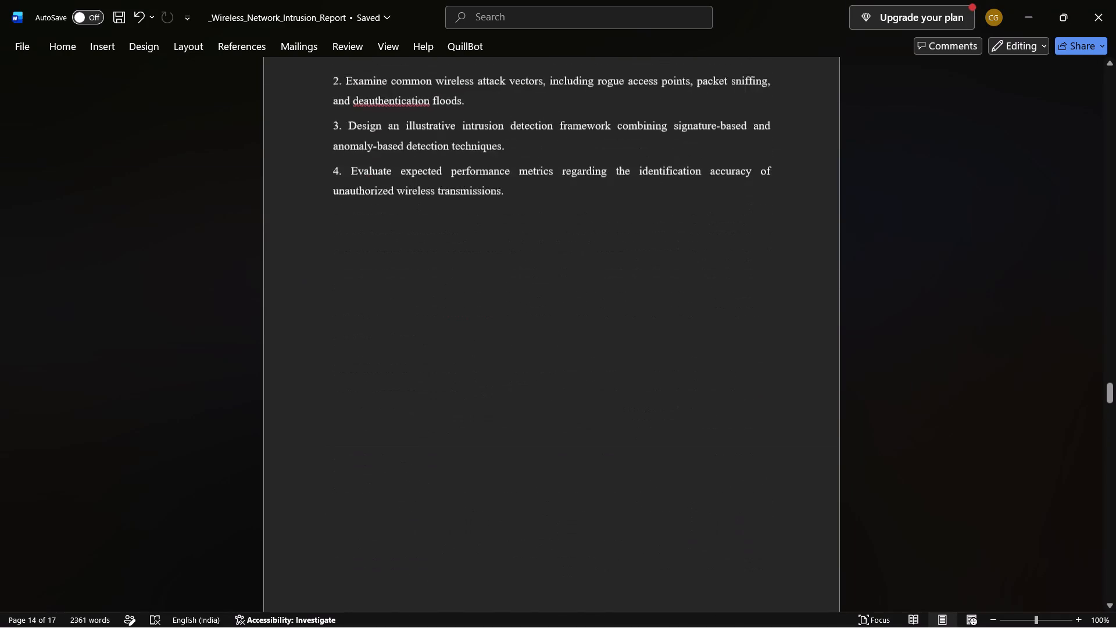
scroll(443, 401, up, 4)
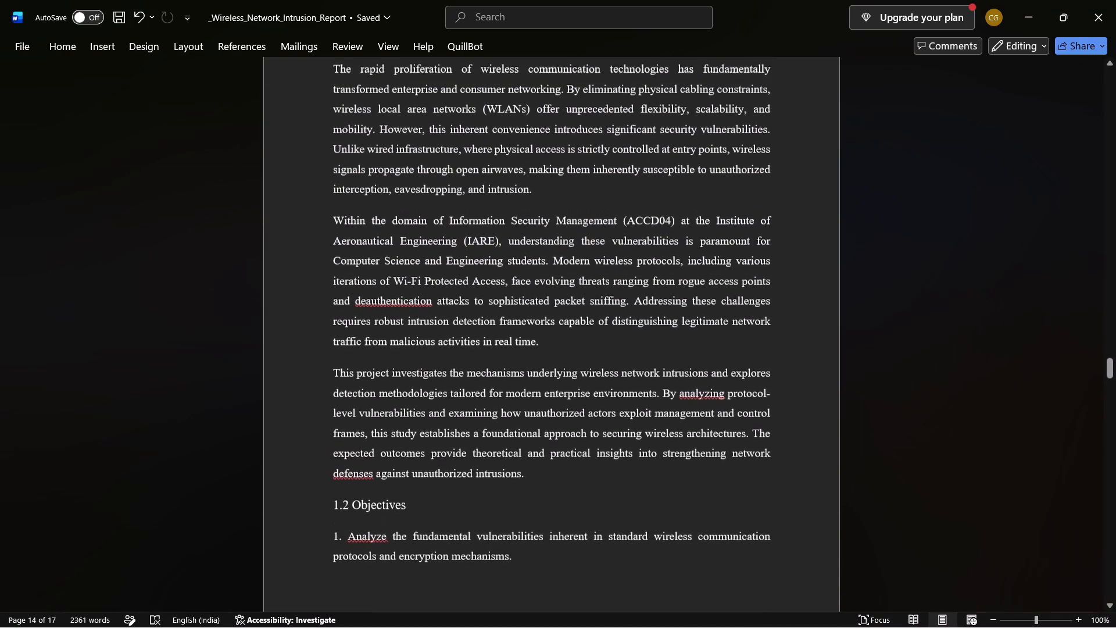
scroll(443, 401, up, 1)
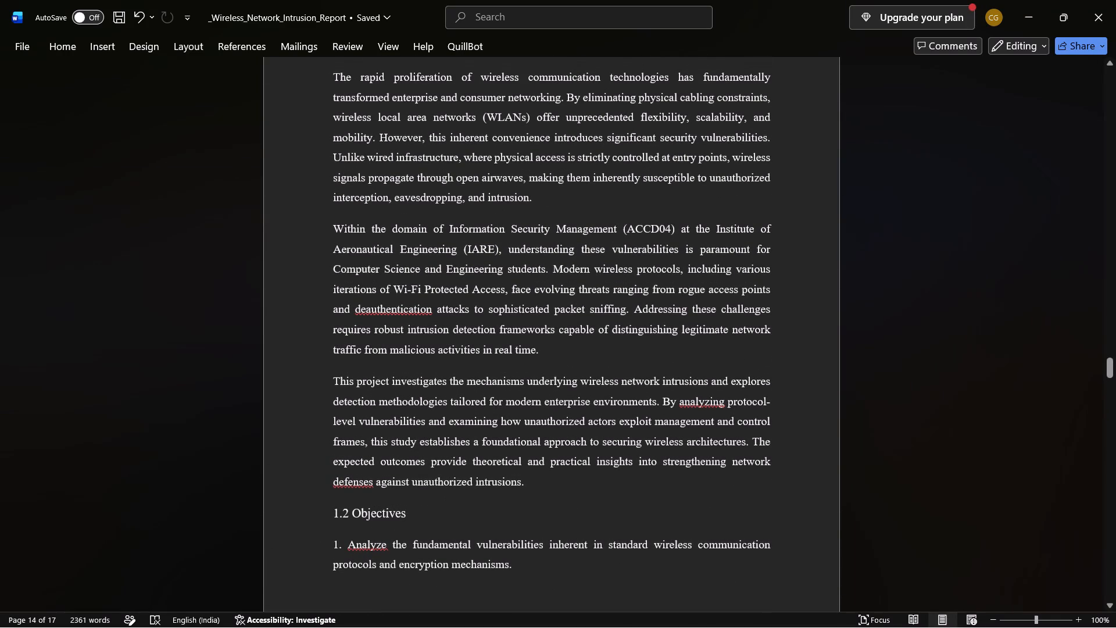
drag(330, 227, 512, 250)
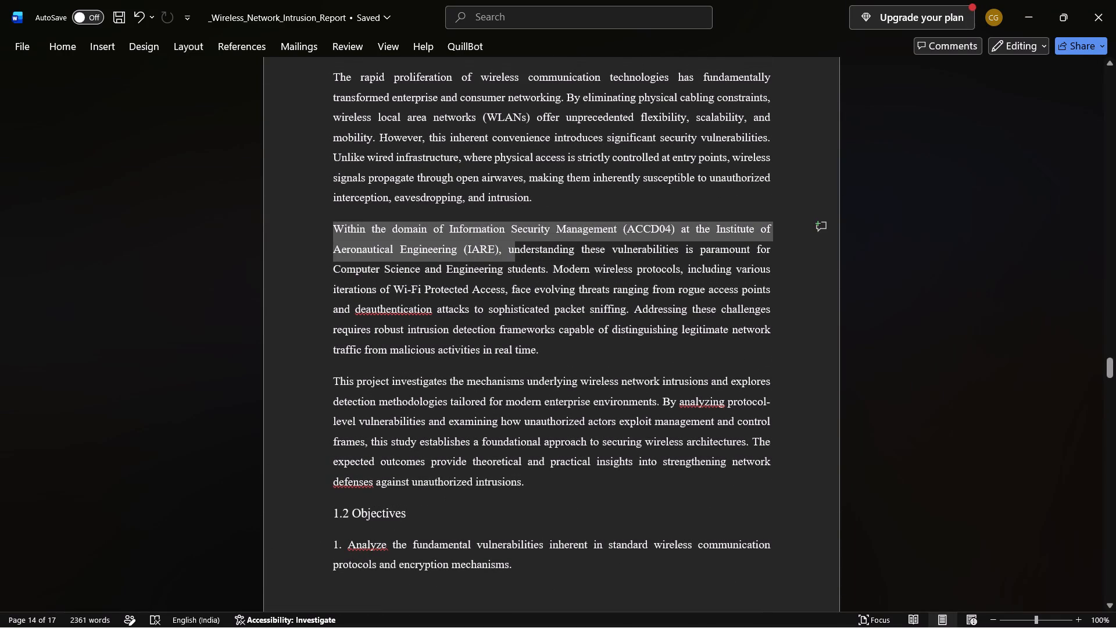
drag(512, 250, 510, 250)
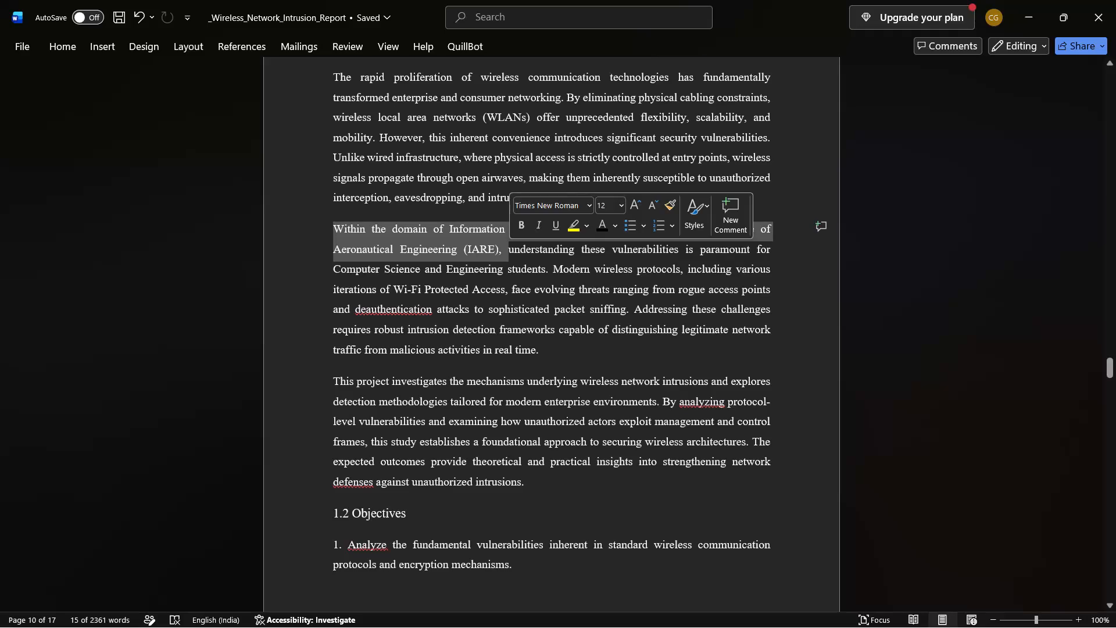
click(528, 264)
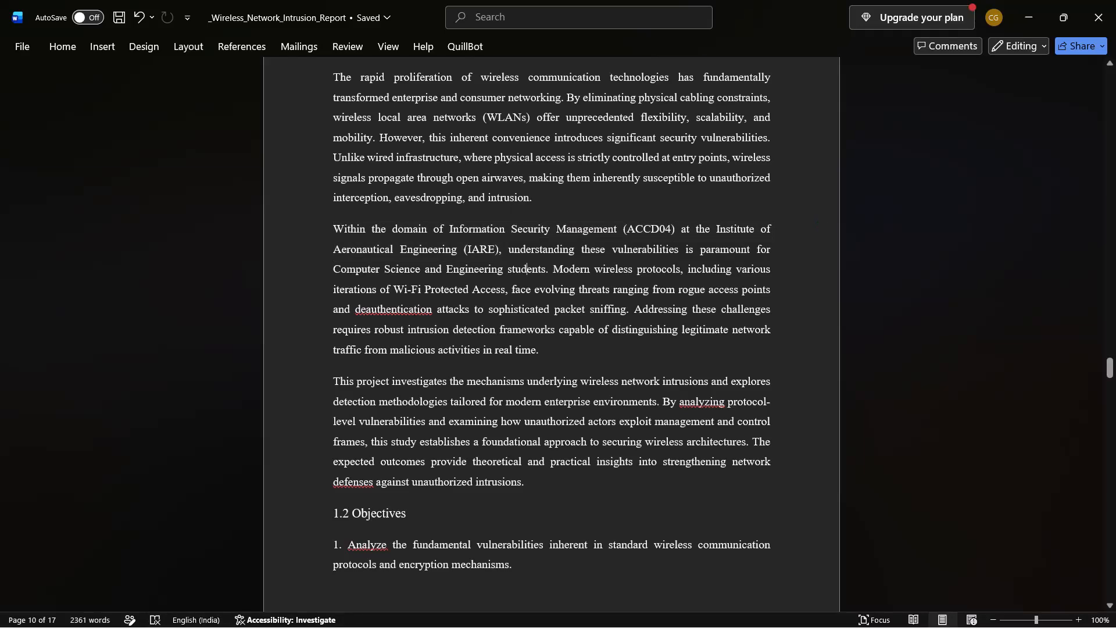
drag(551, 273, 349, 228)
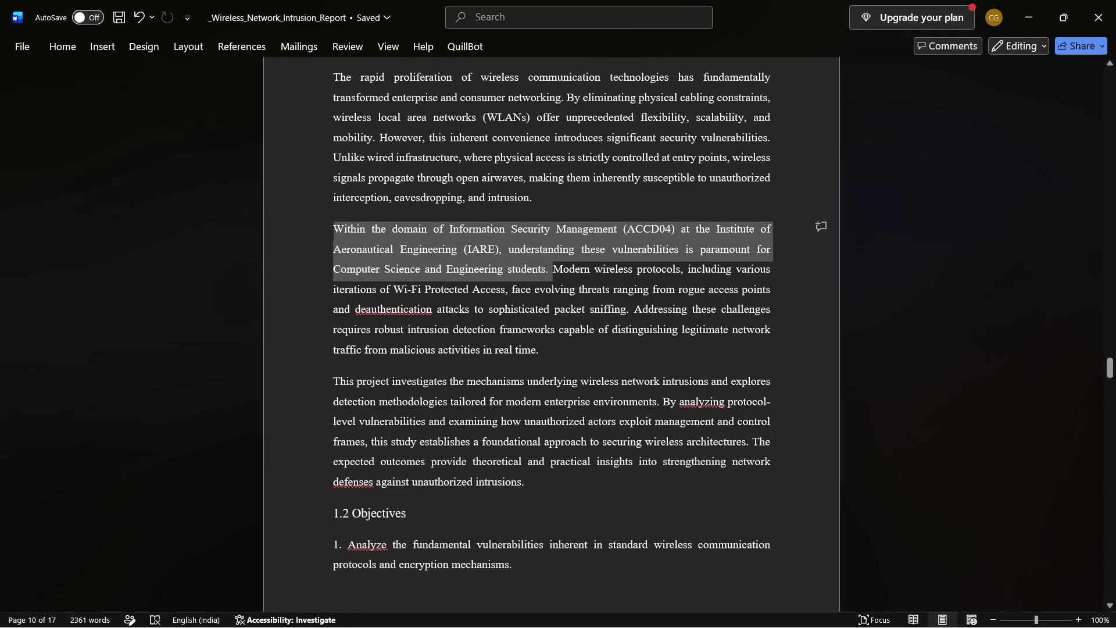
drag(349, 228, 348, 228)
key(BackSpace)
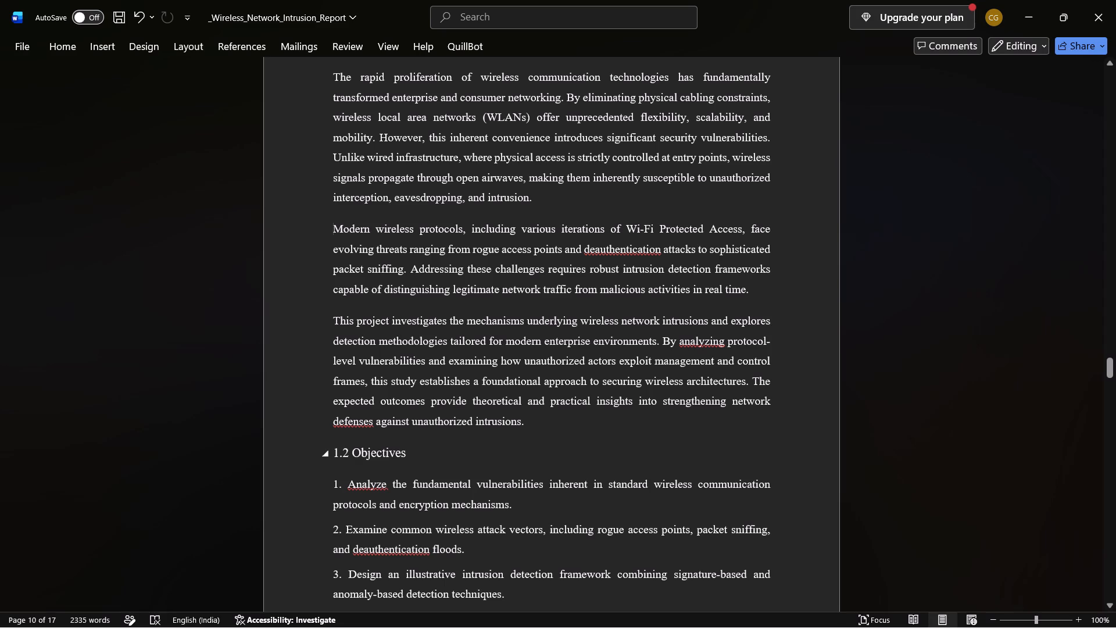
Review Chapter 1 and the front-matter pages, including the certificate, approval sheet and acknowledgement, for layout and leftover content.
scroll(595, 455, down, 6)
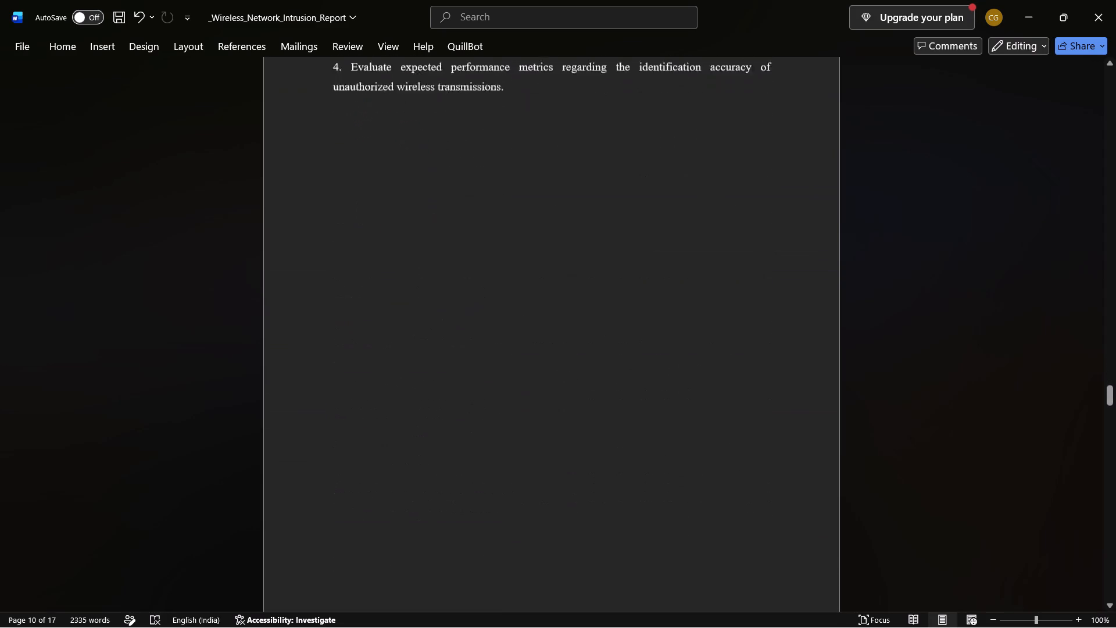
scroll(595, 455, down, 1)
scroll(595, 455, up, 5)
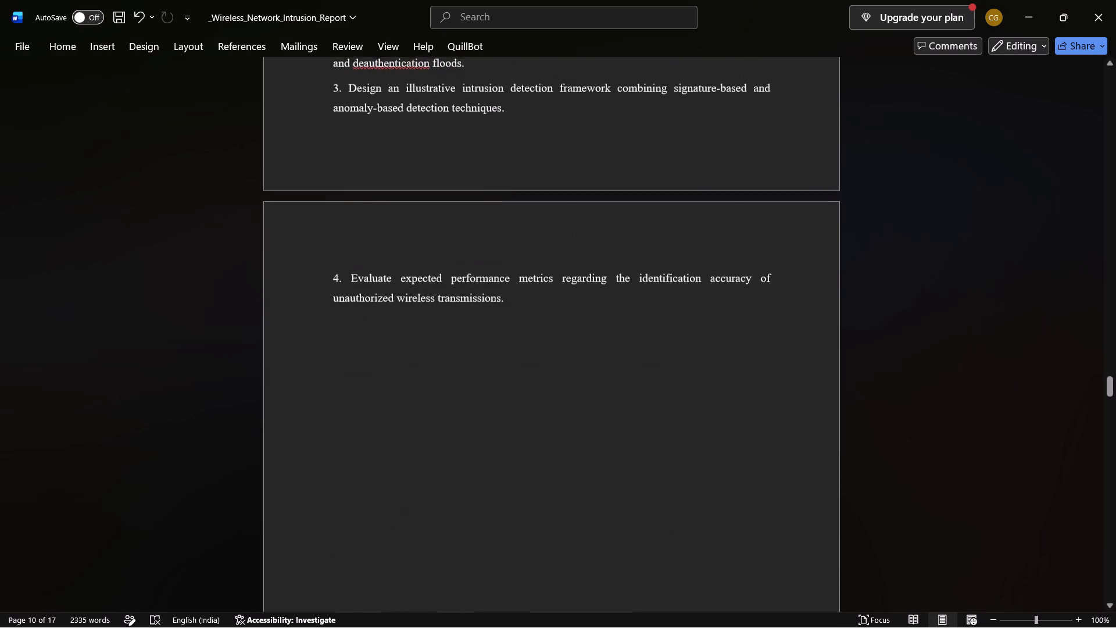
scroll(595, 455, up, 4)
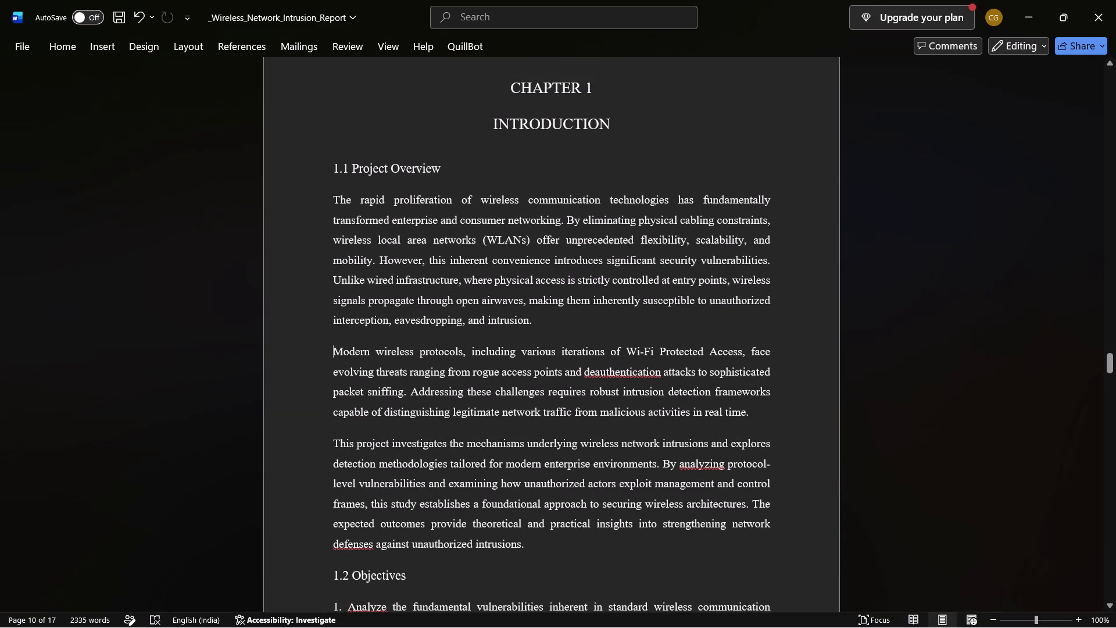
scroll(595, 455, up, 1)
scroll(559, 436, down, 1)
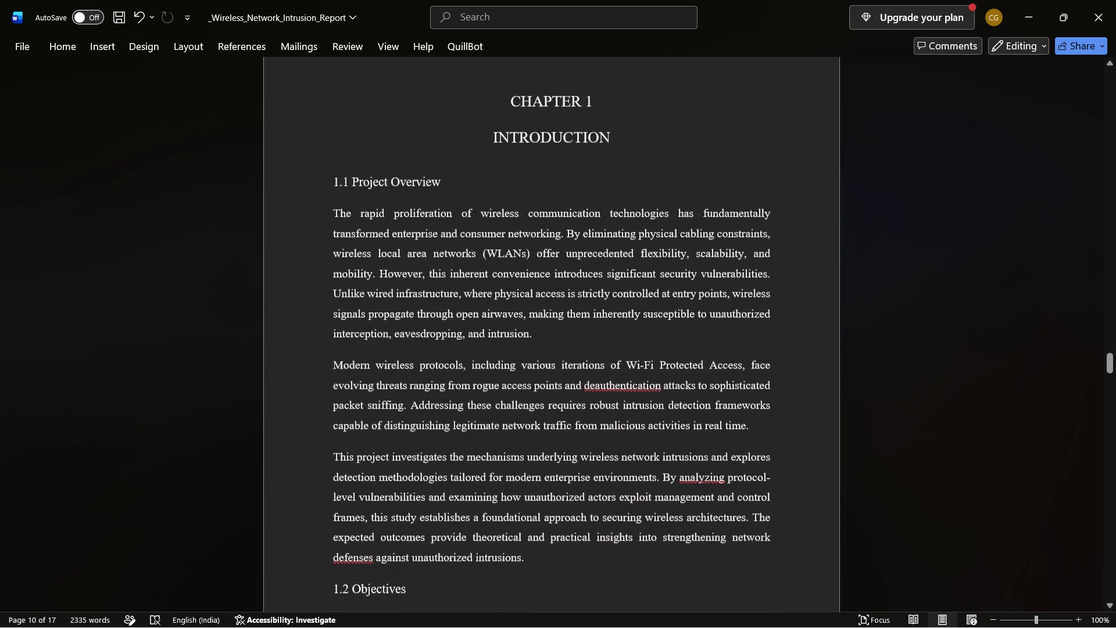
scroll(559, 436, down, 4)
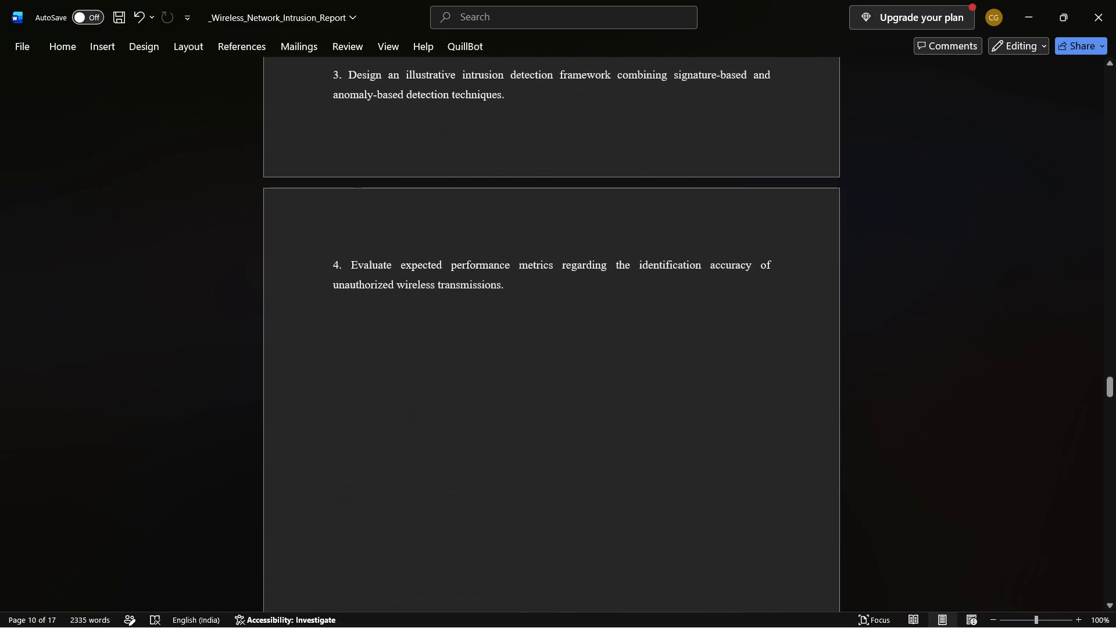
scroll(559, 436, down, 4)
scroll(559, 436, up, 20)
scroll(559, 436, up, 20)
scroll(559, 436, up, 20)
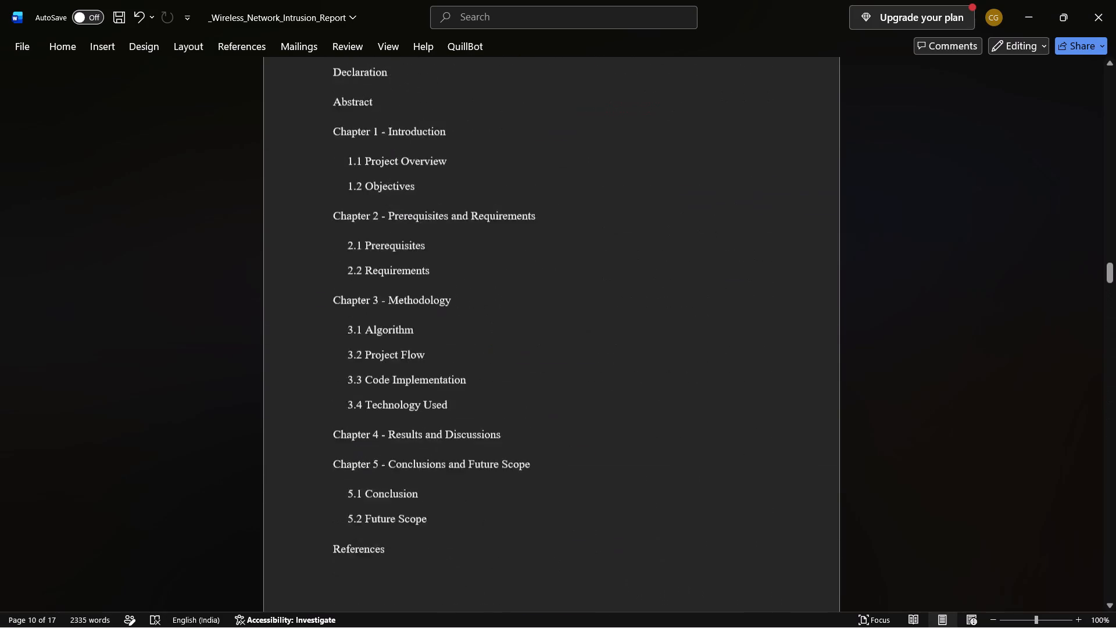
scroll(559, 436, up, 20)
scroll(559, 436, up, 18)
scroll(559, 436, down, 5)
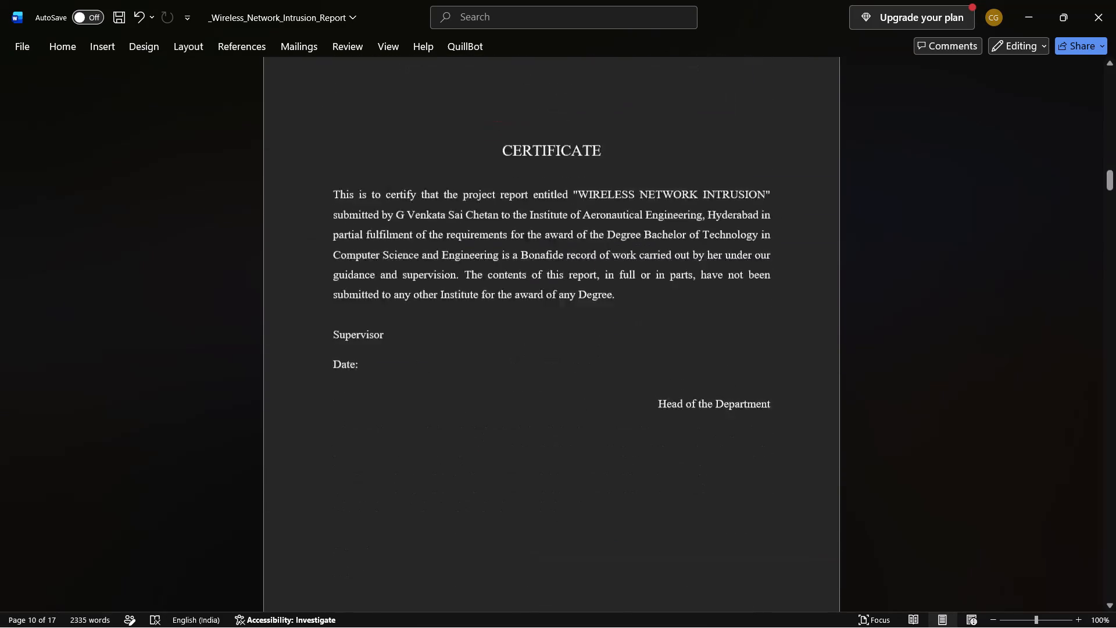
scroll(559, 436, down, 5)
scroll(559, 436, right, 1)
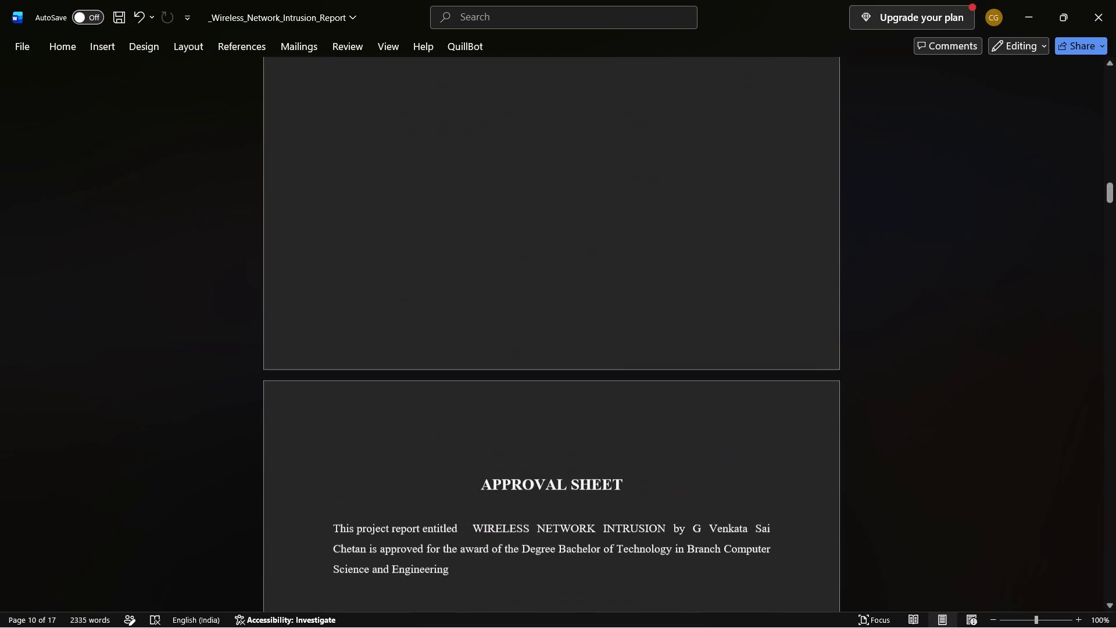
scroll(559, 436, down, 5)
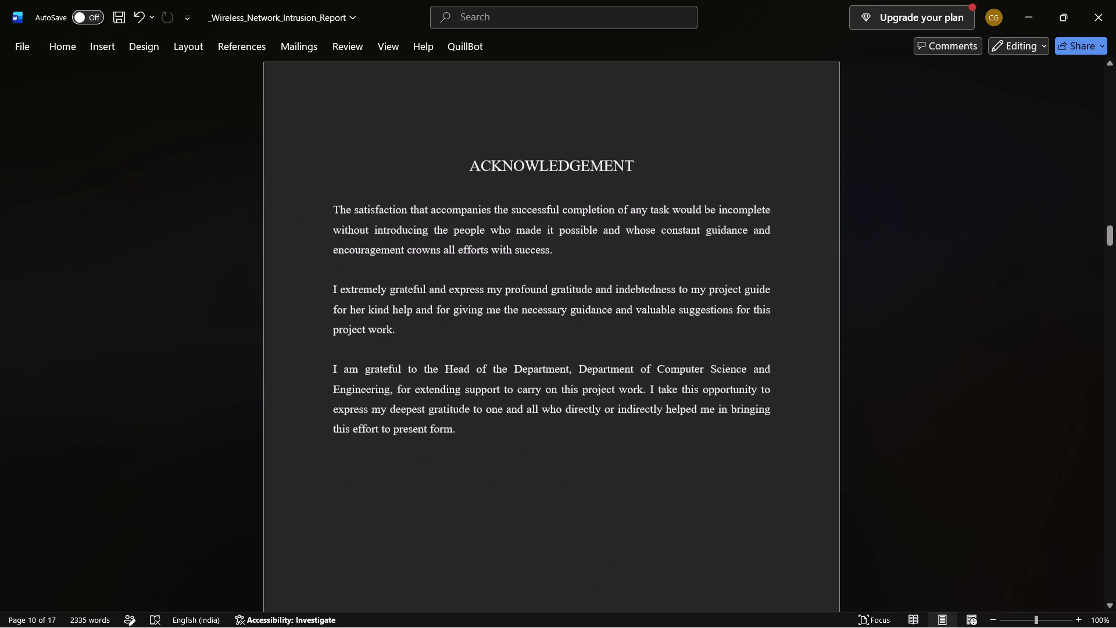
Delete the IARE logo above the DECLARATION heading and close up the empty space it leaves.
scroll(559, 436, down, 5)
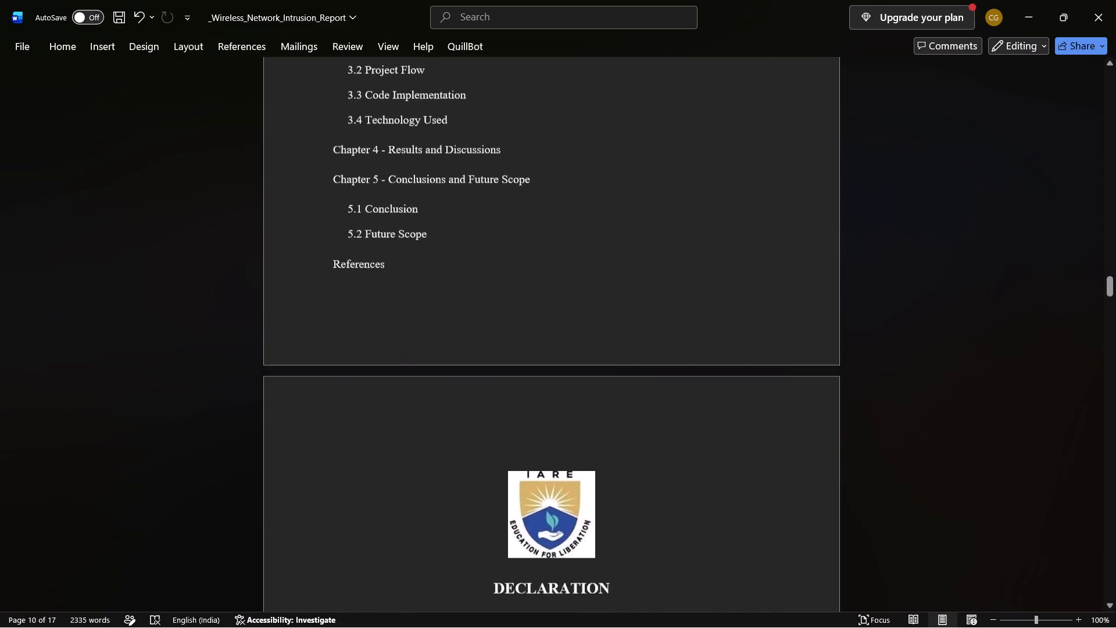
scroll(559, 436, down, 2)
click(559, 375)
key(Delete)
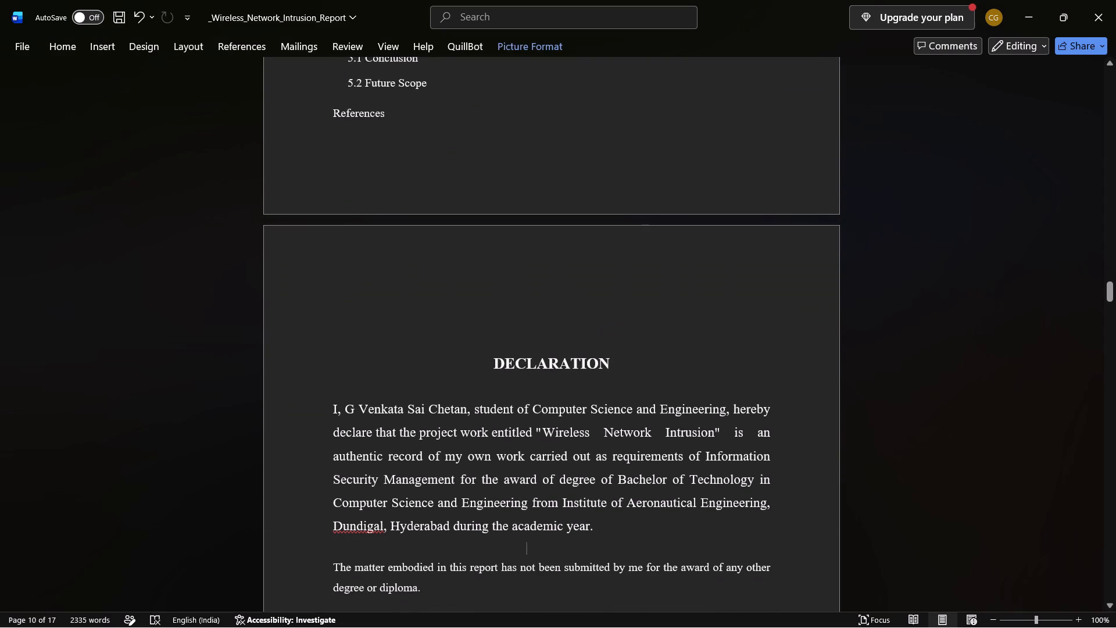
key(BackSpace)
key(BackSpace)
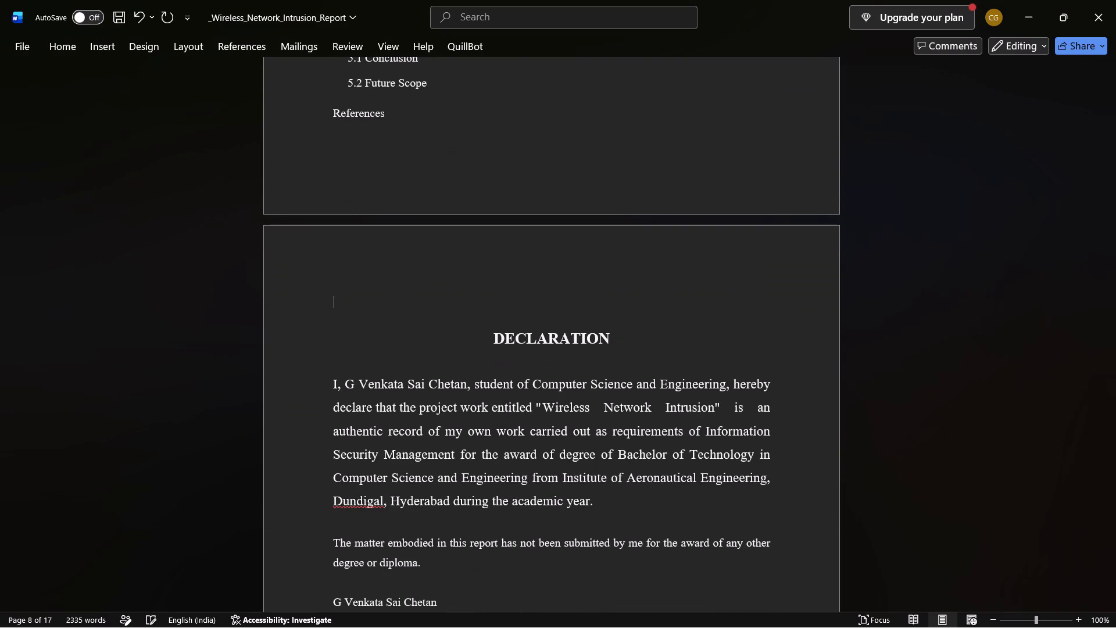
key(BackSpace)
Check the abstract page and save the Wireless Network Intrusion report document.
scroll(559, 375, down, 8)
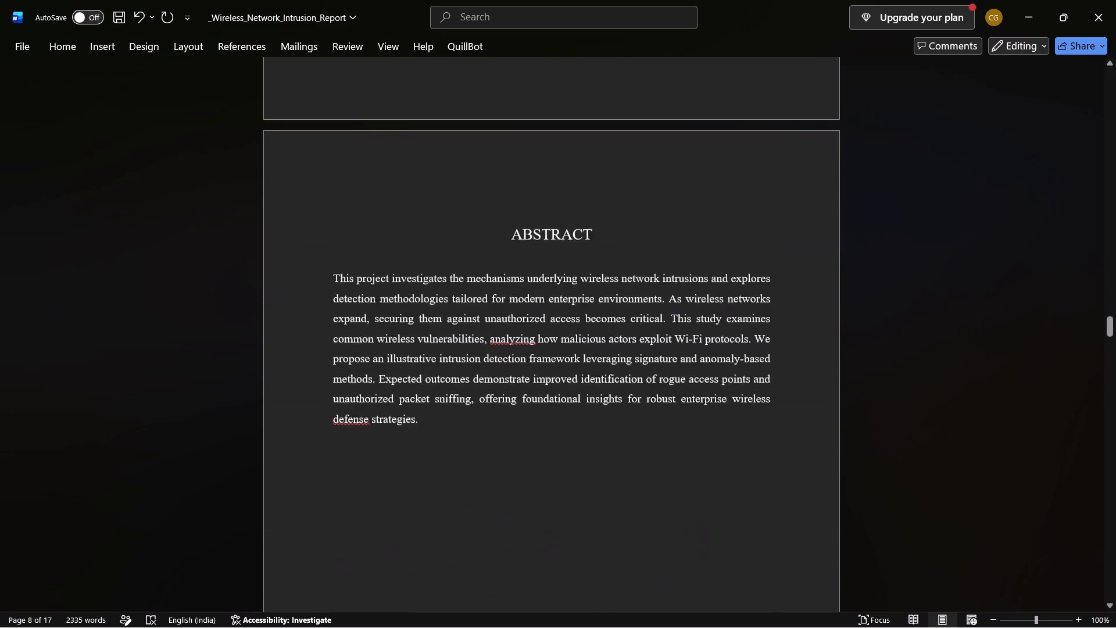
scroll(559, 375, down, 2)
key(ctrl+s)
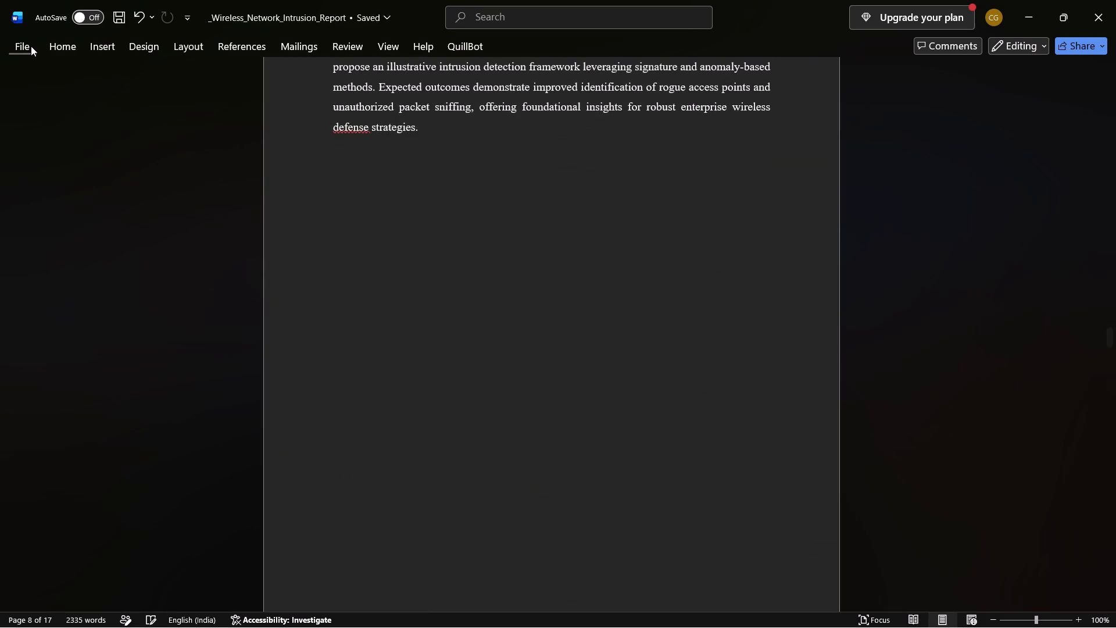
Export the report as a PDF named "ISM Report" in the Downloads folder.
click(31, 46)
click(54, 329)
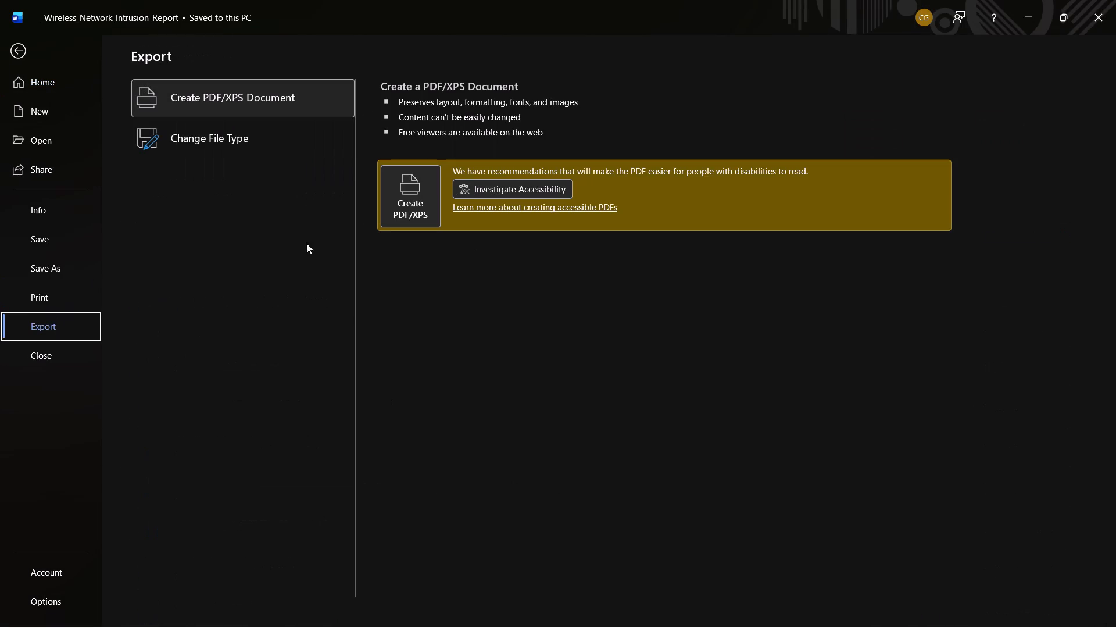
click(405, 198)
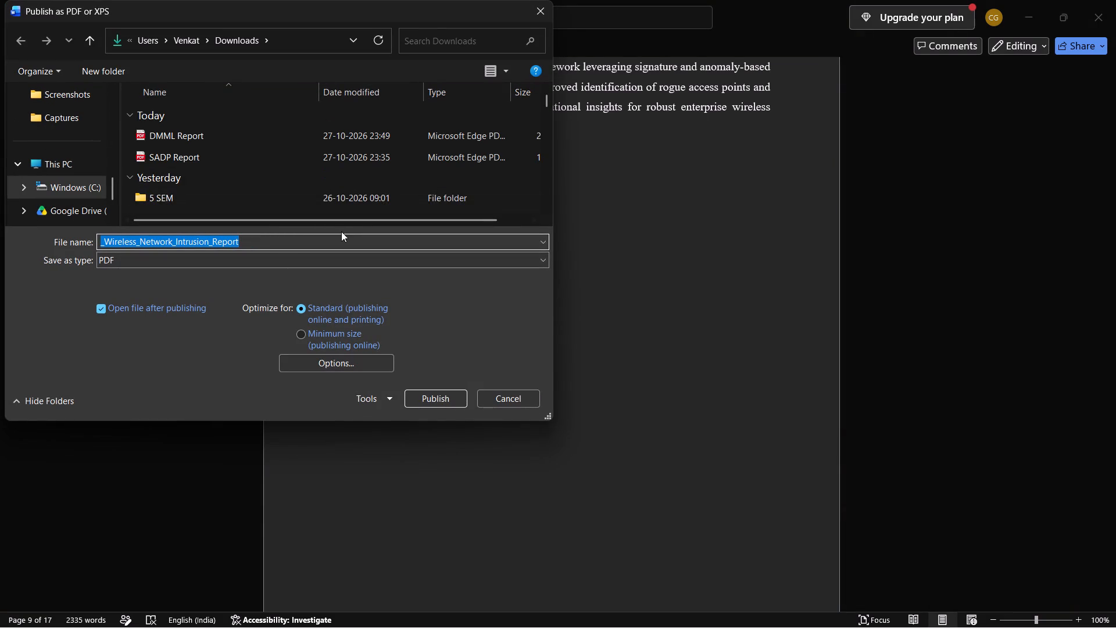
text(ISM)
key(space)
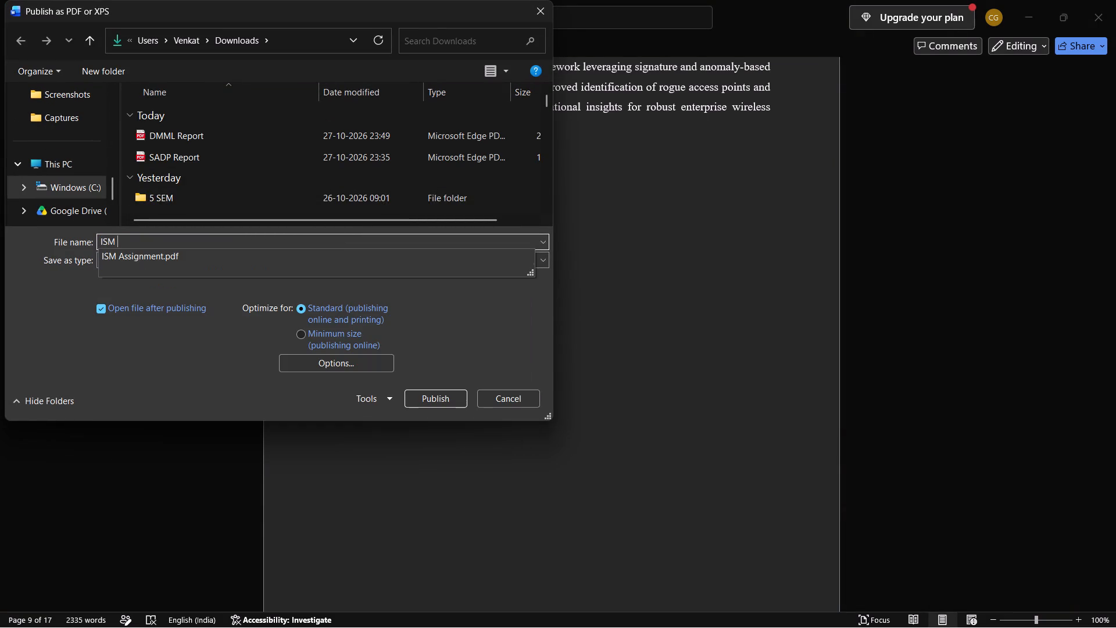
text(Report)
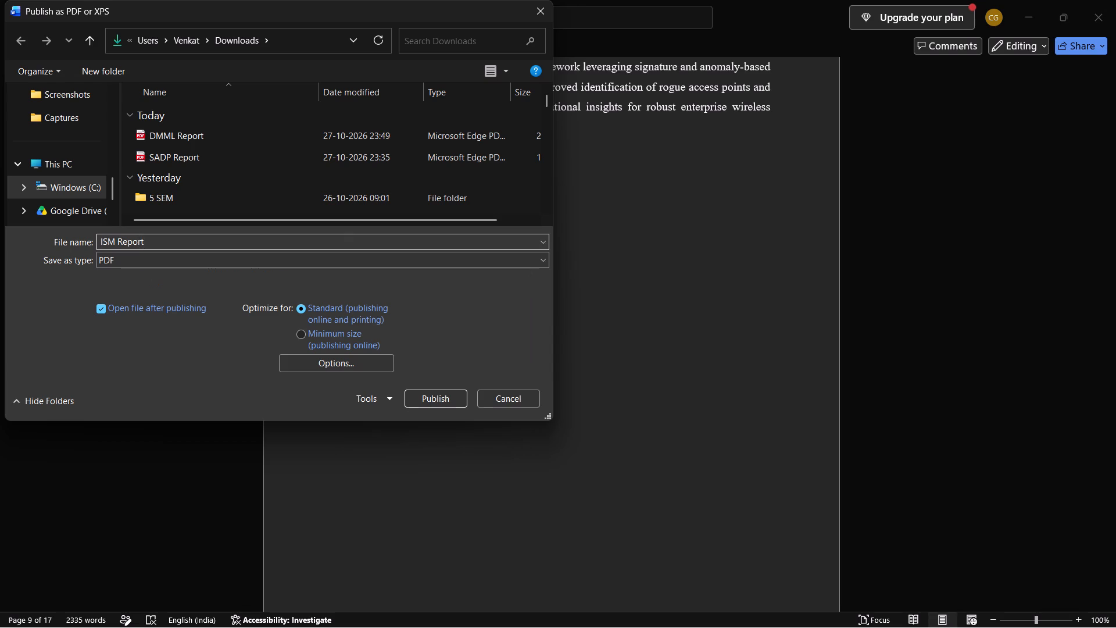
key(Return)
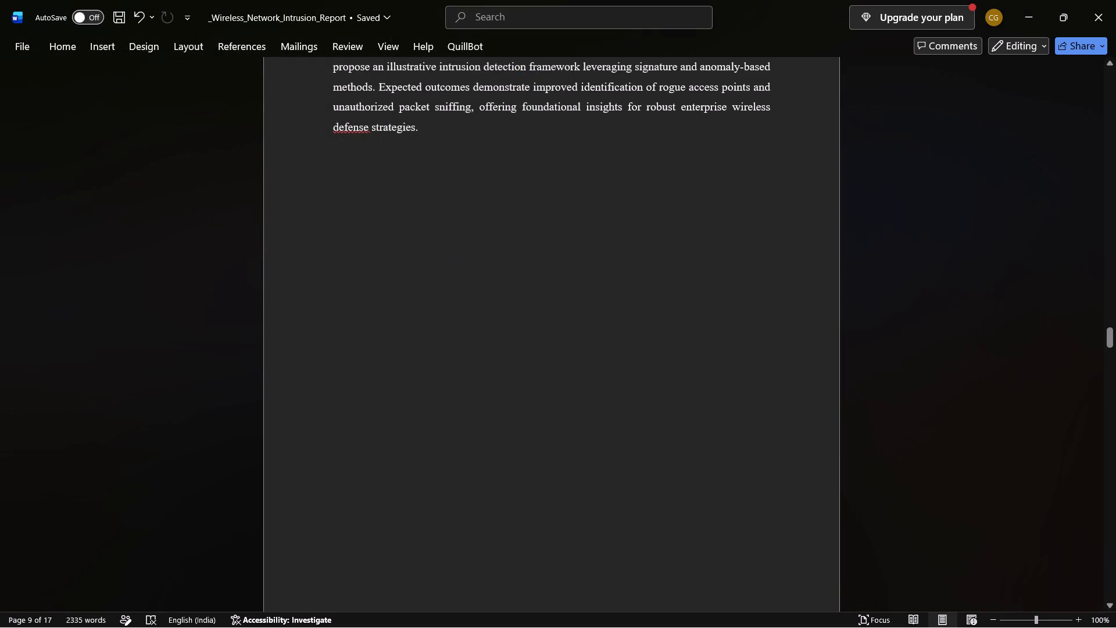
Look through the exported ISM Report PDF in Edge, checking the front matter and chapters for content and layout.
scroll(456, 263, down, 4)
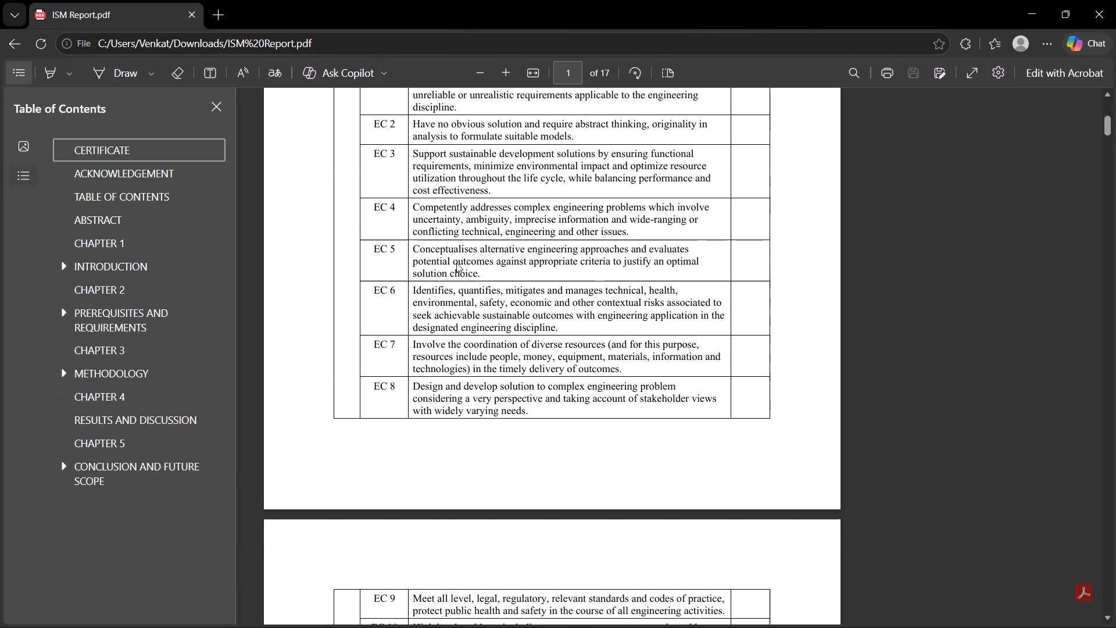
scroll(456, 263, down, 10)
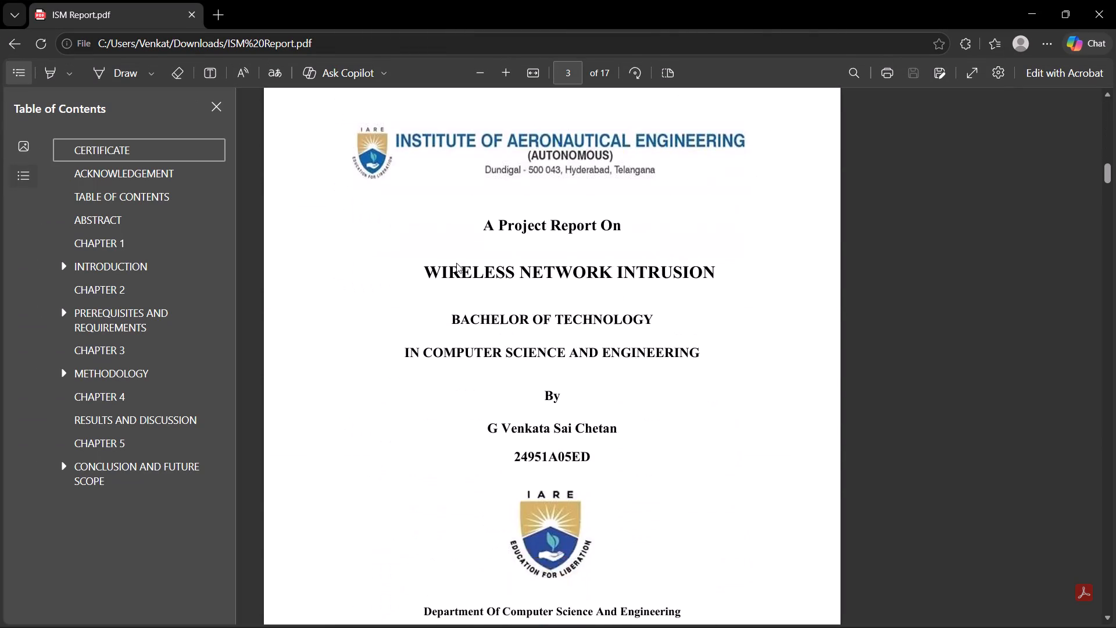
scroll(456, 263, down, 10)
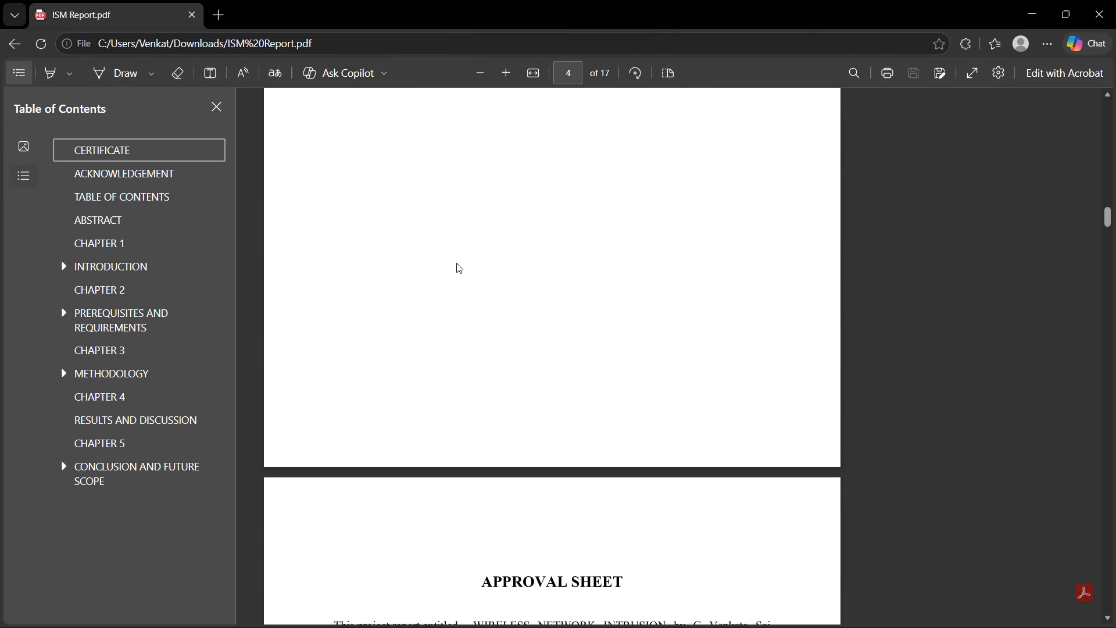
scroll(456, 263, down, 10)
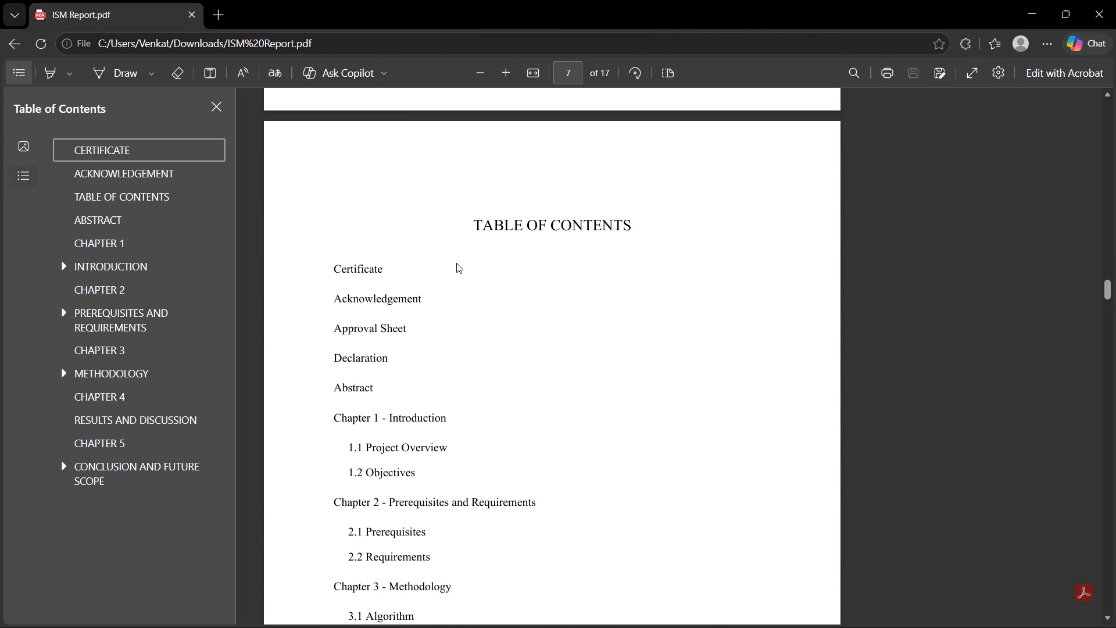
scroll(456, 263, down, 10)
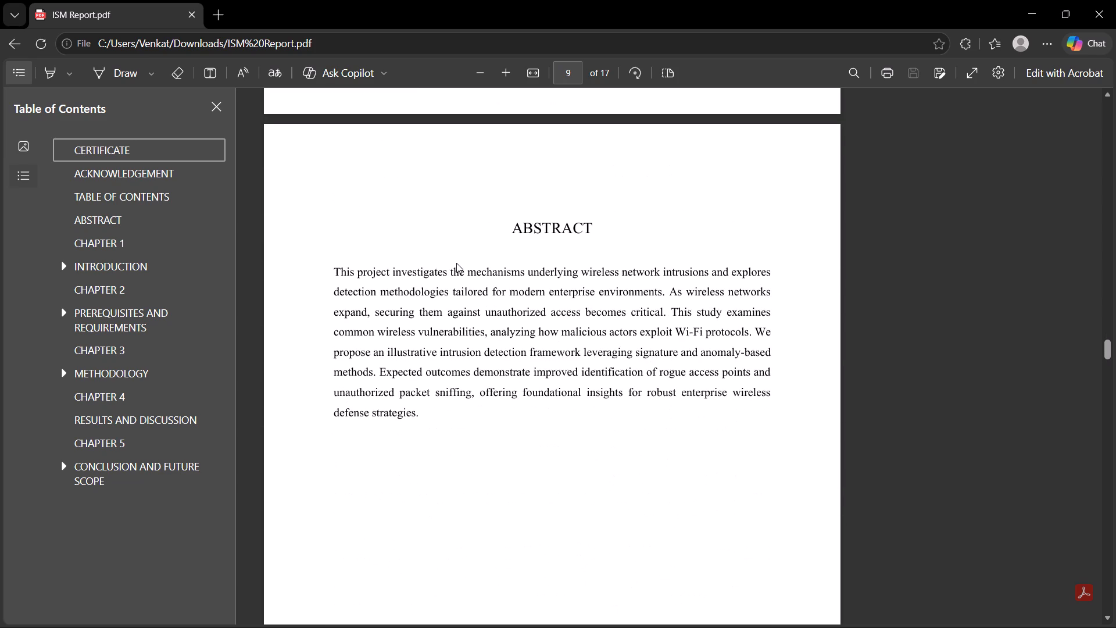
scroll(456, 263, down, 8)
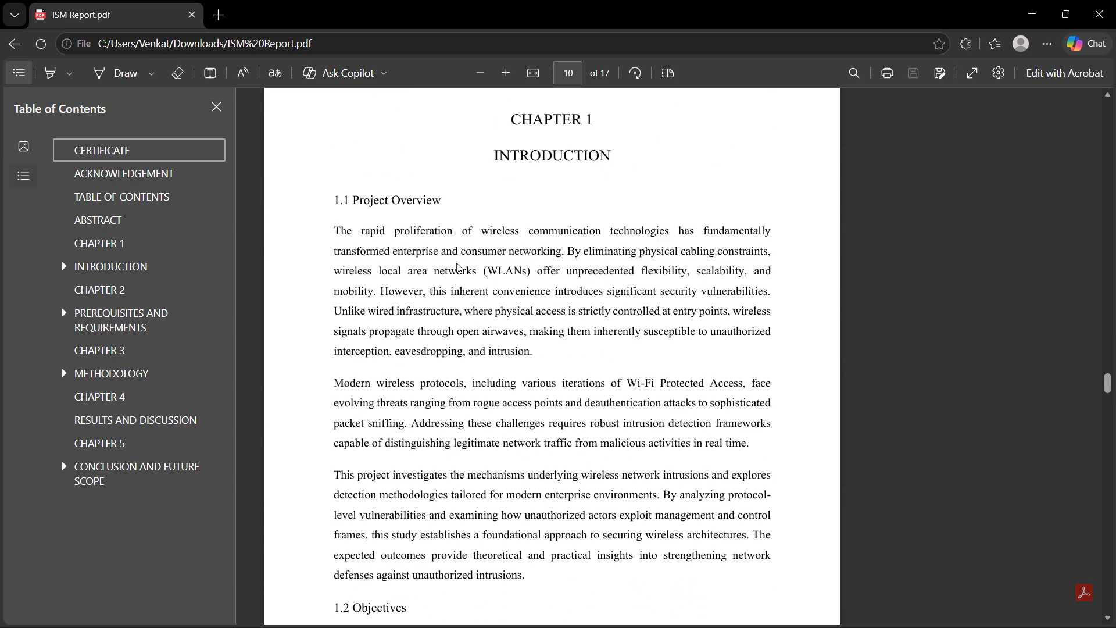
scroll(456, 263, down, 2)
scroll(456, 263, down, 20)
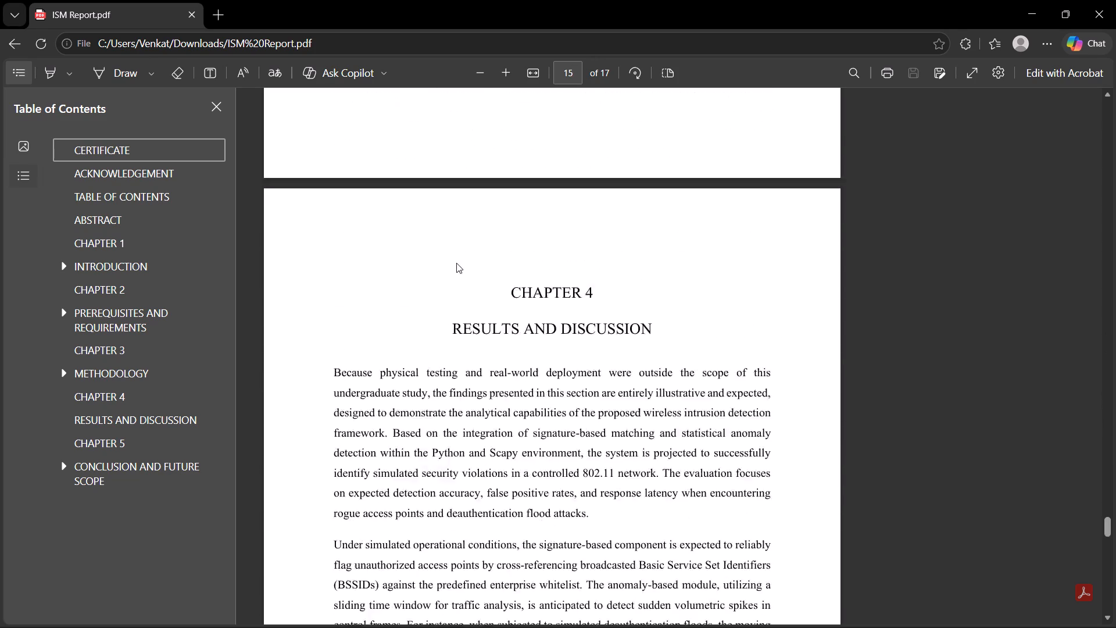
Check the ISM Report PDF through to the References page, and close it and the Wireless Network Intrusion report document.
scroll(456, 263, down, 14)
scroll(456, 263, up, 3)
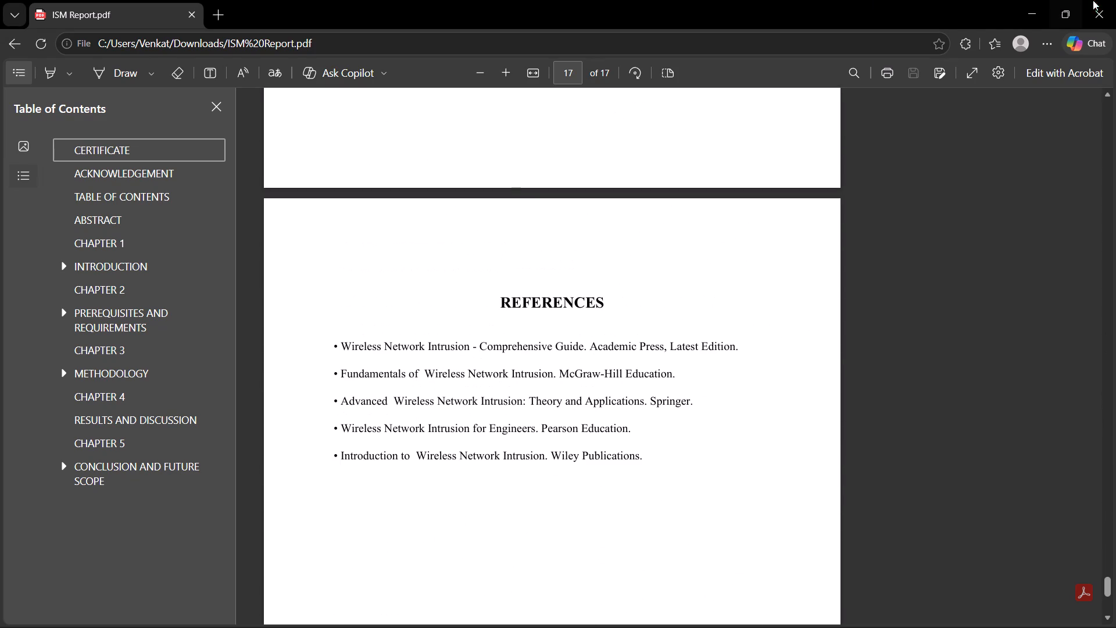
click(1093, 0)
click(1115, 0)
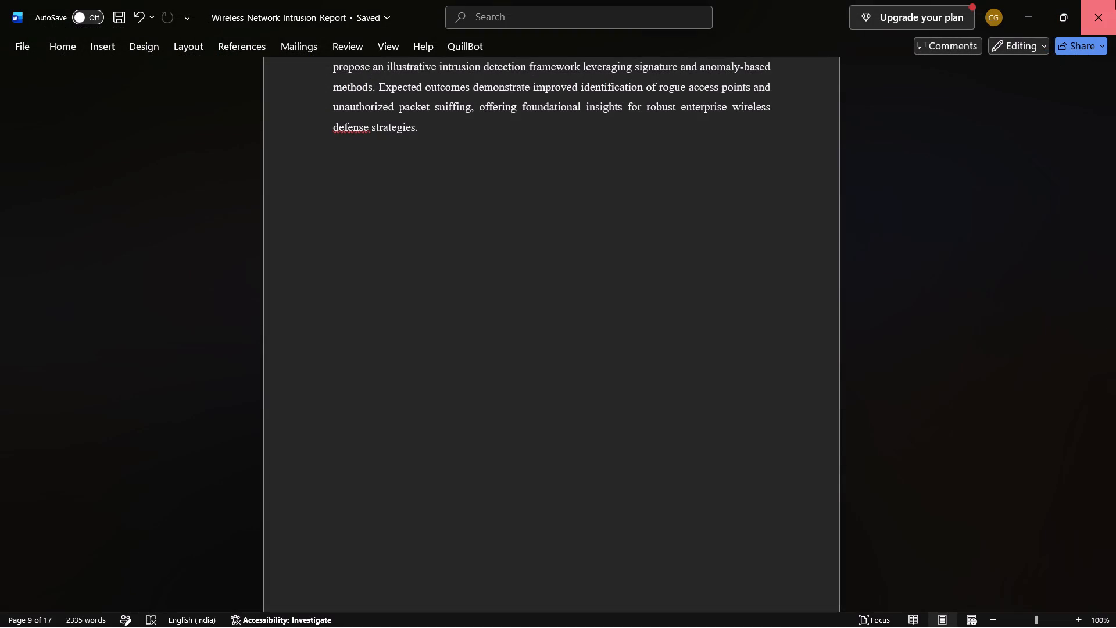
Reopen the ISM Report PDF from the Downloads folder, check its self-assessment form, title page and certificate, and close it.
click(747, 266)
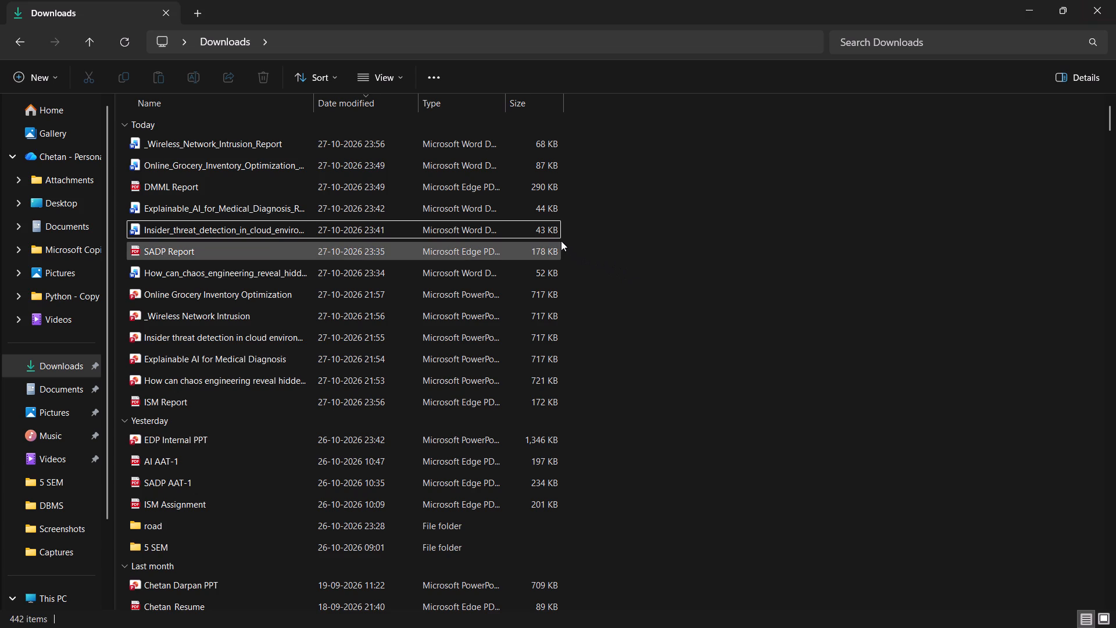
click(49, 365)
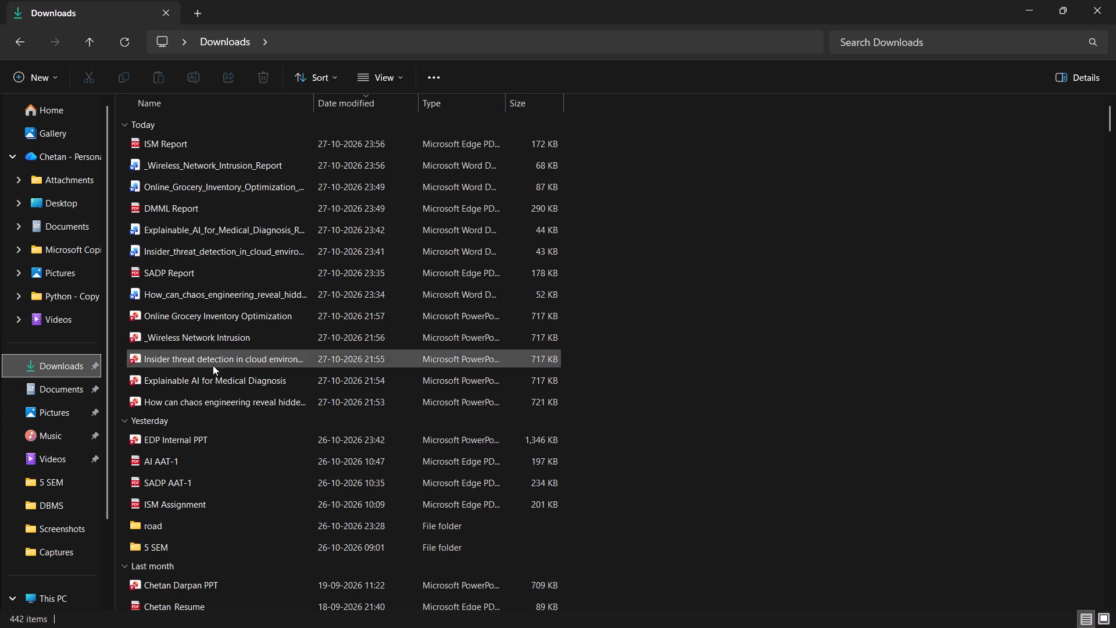
double_click(214, 142)
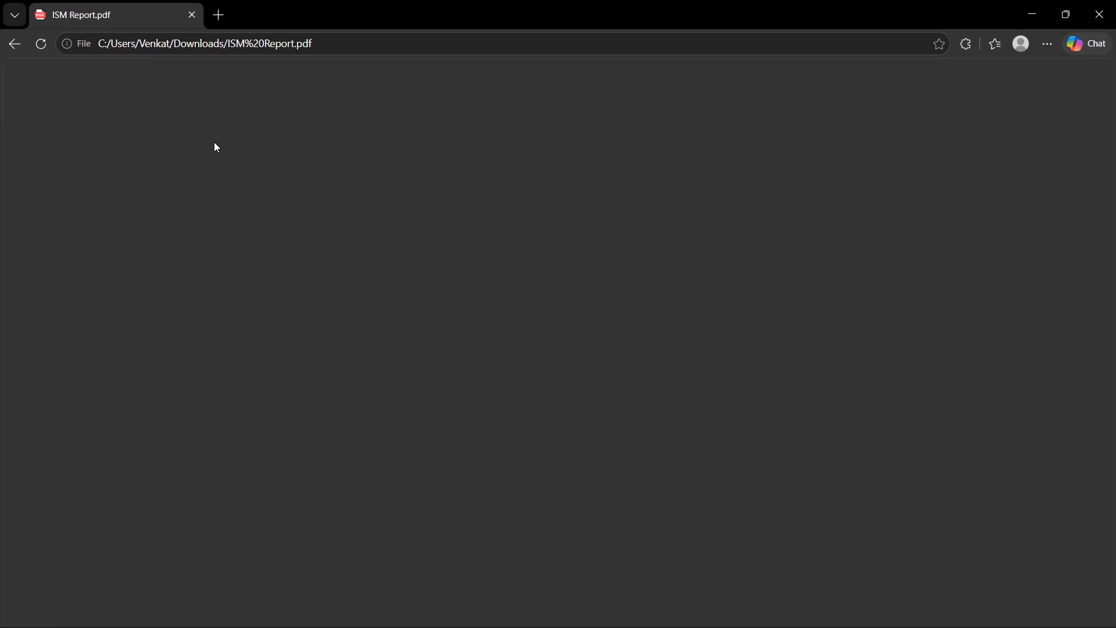
scroll(515, 248, up, 20)
scroll(515, 248, up, 20)
scroll(515, 248, up, 8)
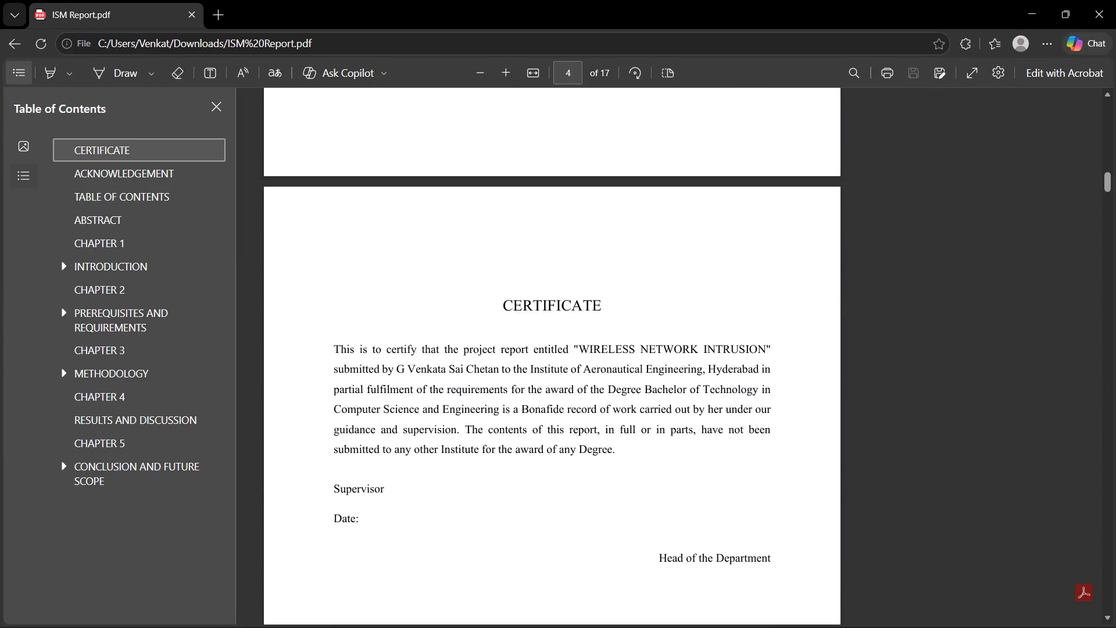
scroll(515, 248, up, 3)
scroll(515, 248, down, 5)
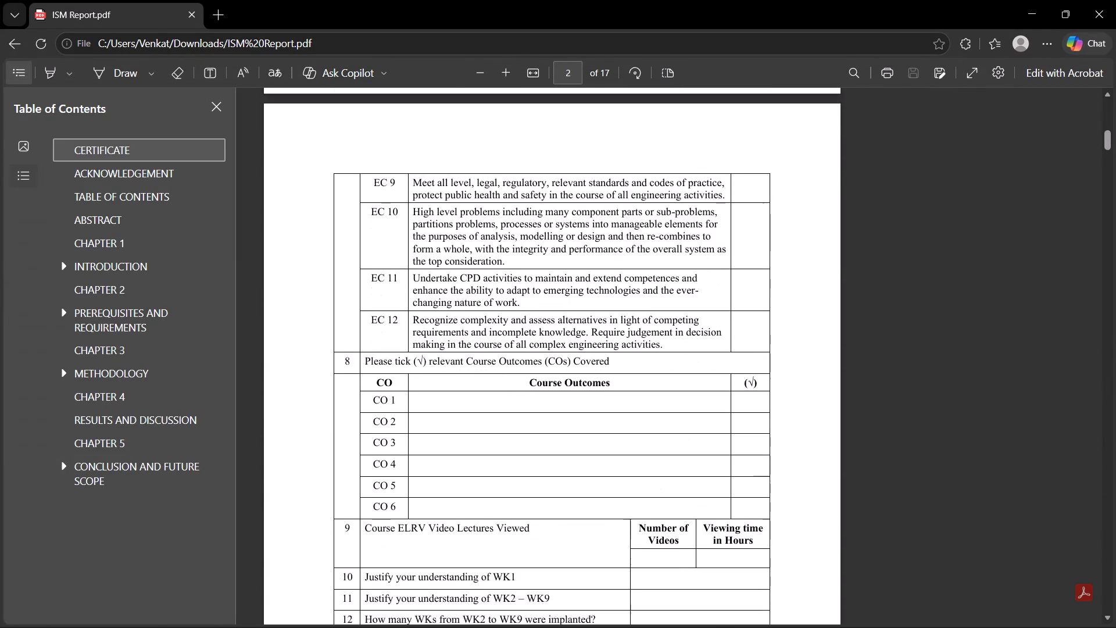
scroll(515, 248, down, 3)
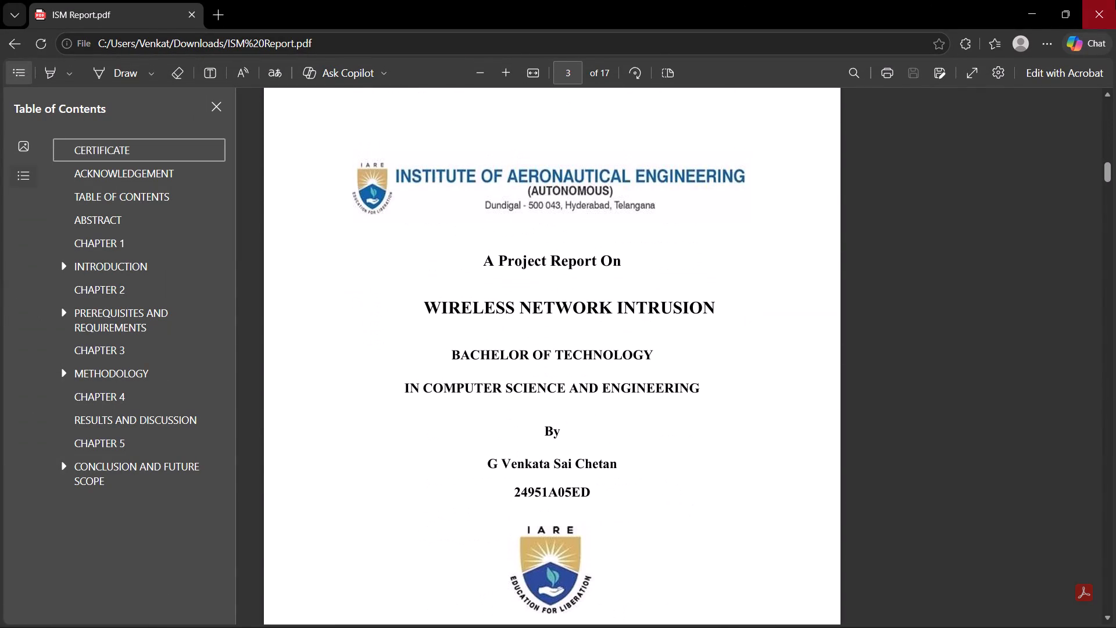
click(1115, 0)
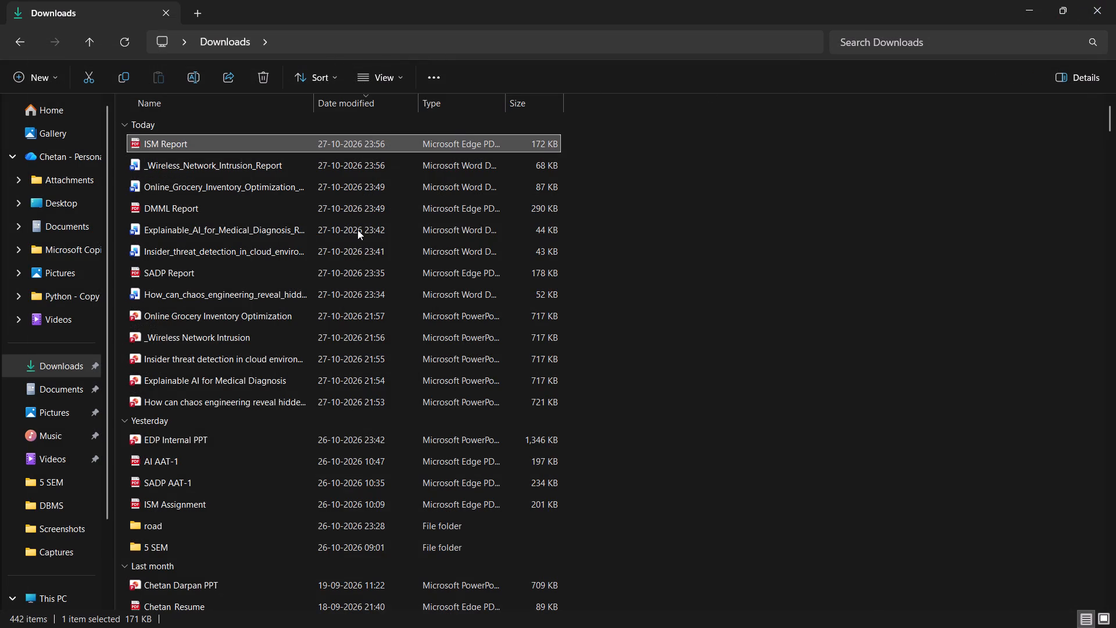
Open the Insider_threat_detection_in_cloud_environments report from the Downloads folder in Word.
double_click(352, 244)
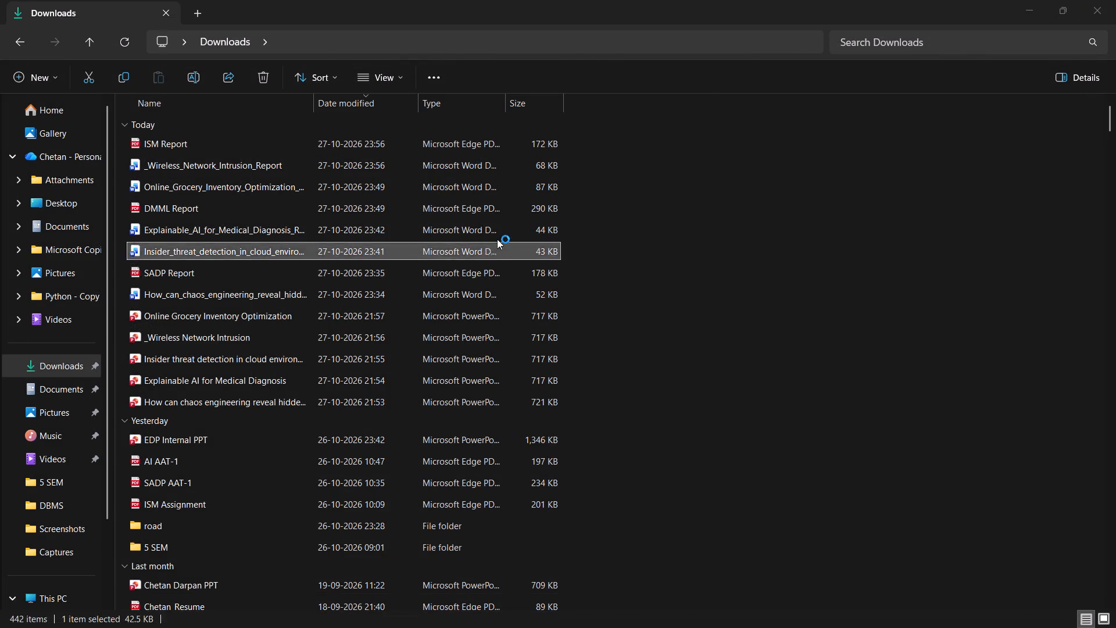
click(581, 66)
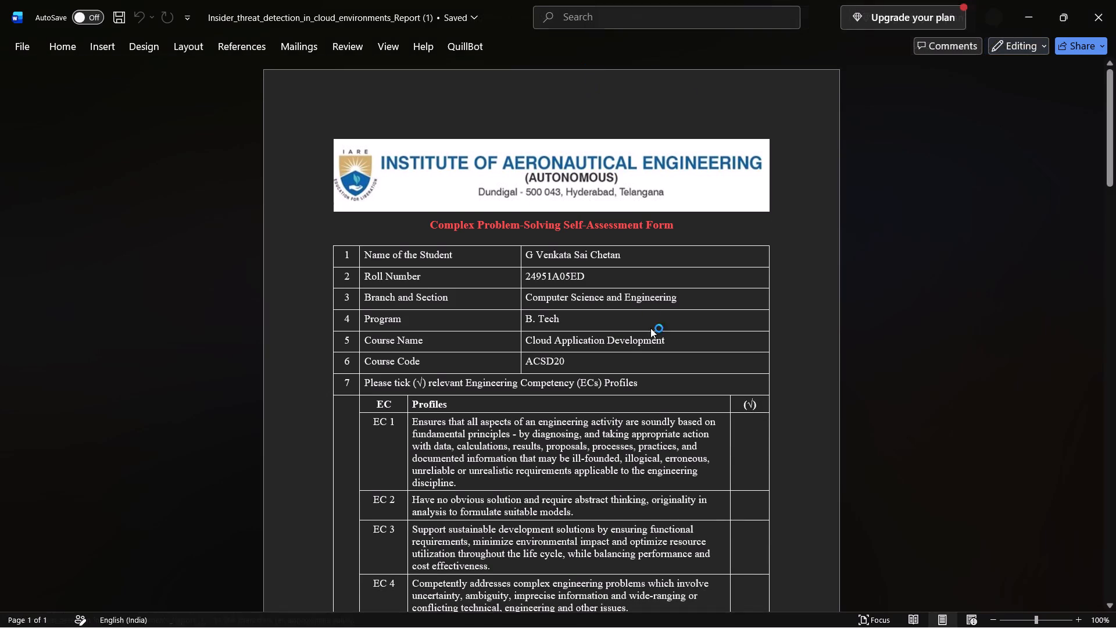
Delete the typed institute name, "(Autonomous)" and "Dundigal, Hyderabad - 500043" lines below the banner on the title page.
scroll(658, 351, down, 3)
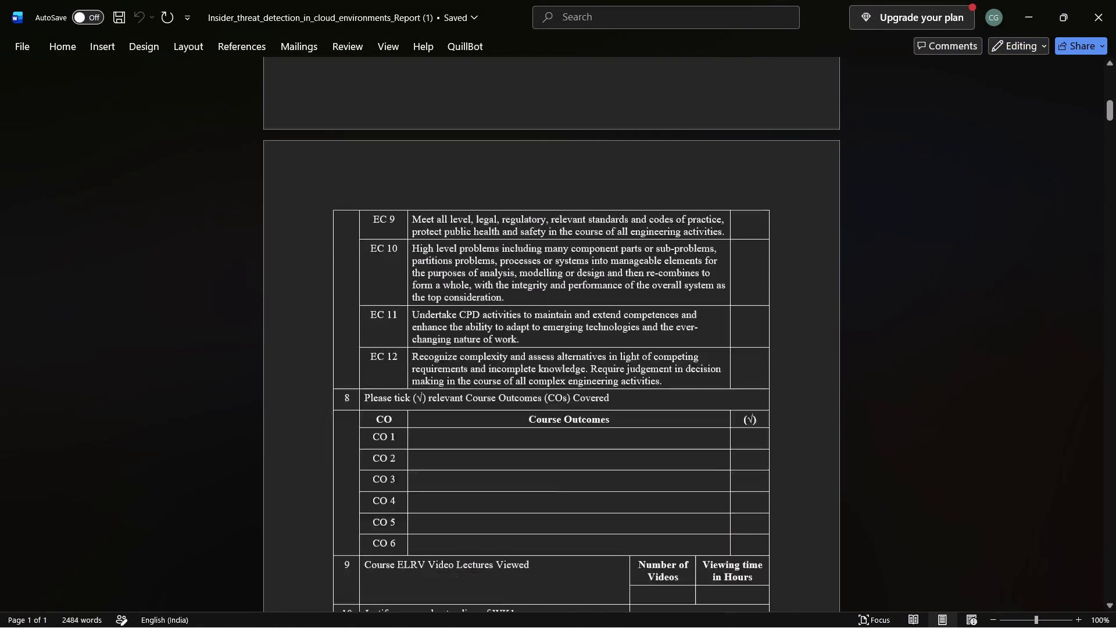
scroll(658, 351, down, 5)
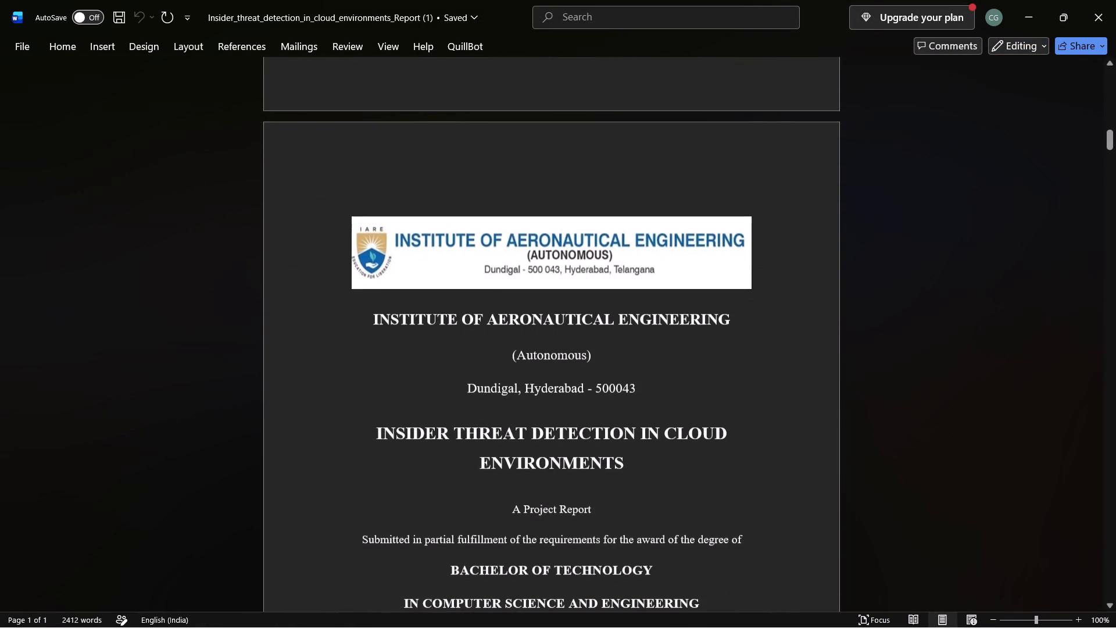
drag(379, 319, 649, 377)
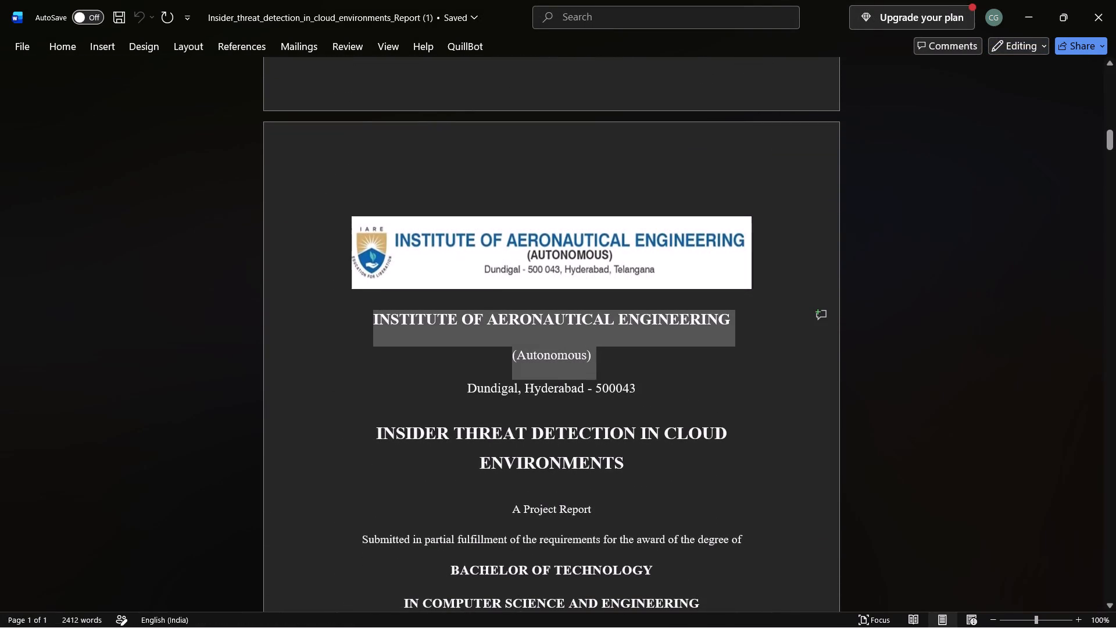
drag(649, 377, 656, 380)
key(BackSpace)
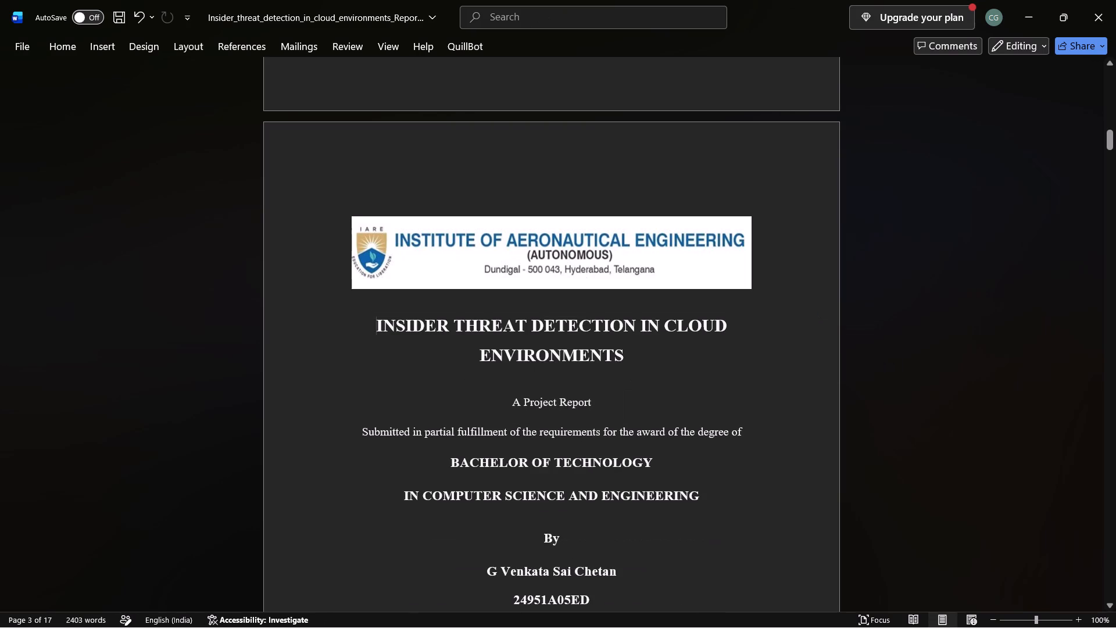
Add an empty line between the institute banner and the INSIDER THREAT DETECTION IN CLOUD ENVIRONMENTS title.
key(Return)
key(Up)
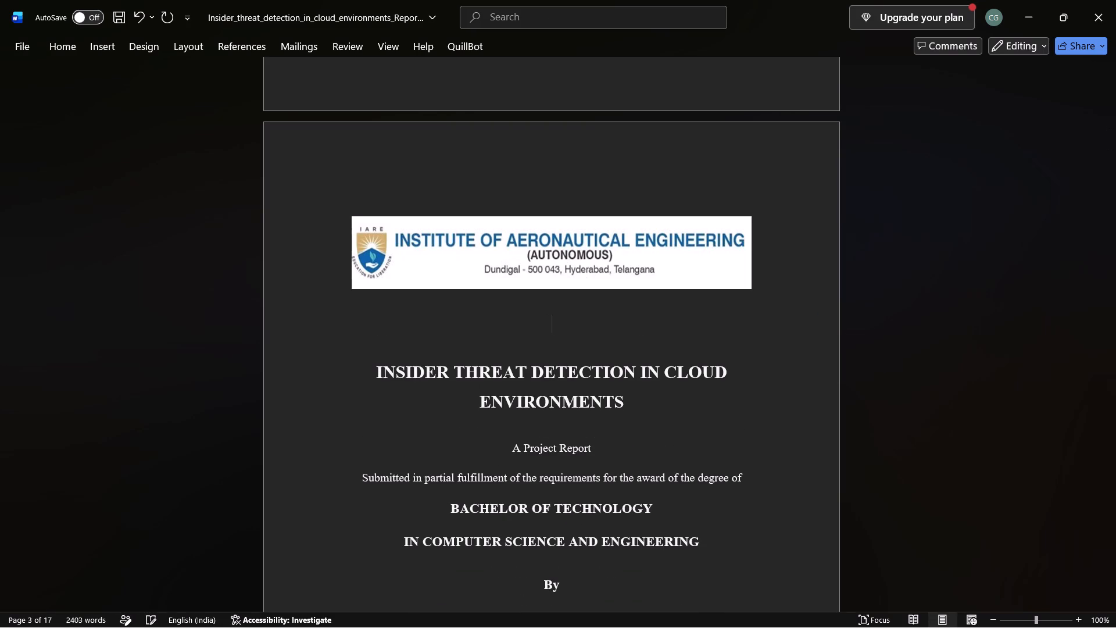
Delete the wireless intrusion abstract, the two code snippets and the online grocery sentence from the clipboard history.
key(super+v)
scroll(716, 561, down, 1)
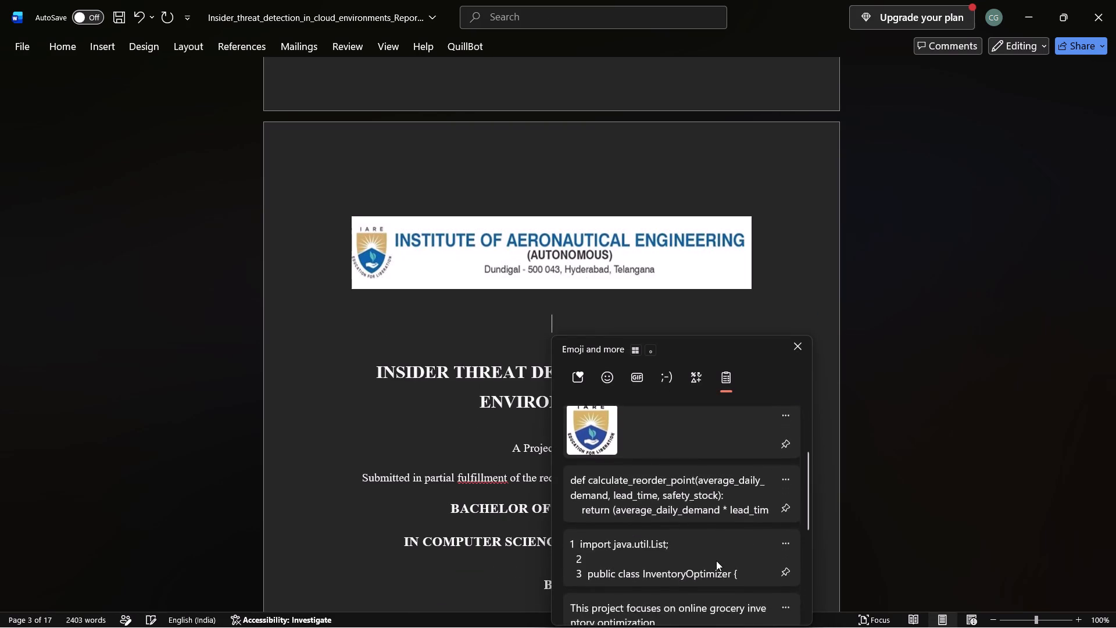
scroll(716, 561, down, 1)
scroll(716, 561, up, 2)
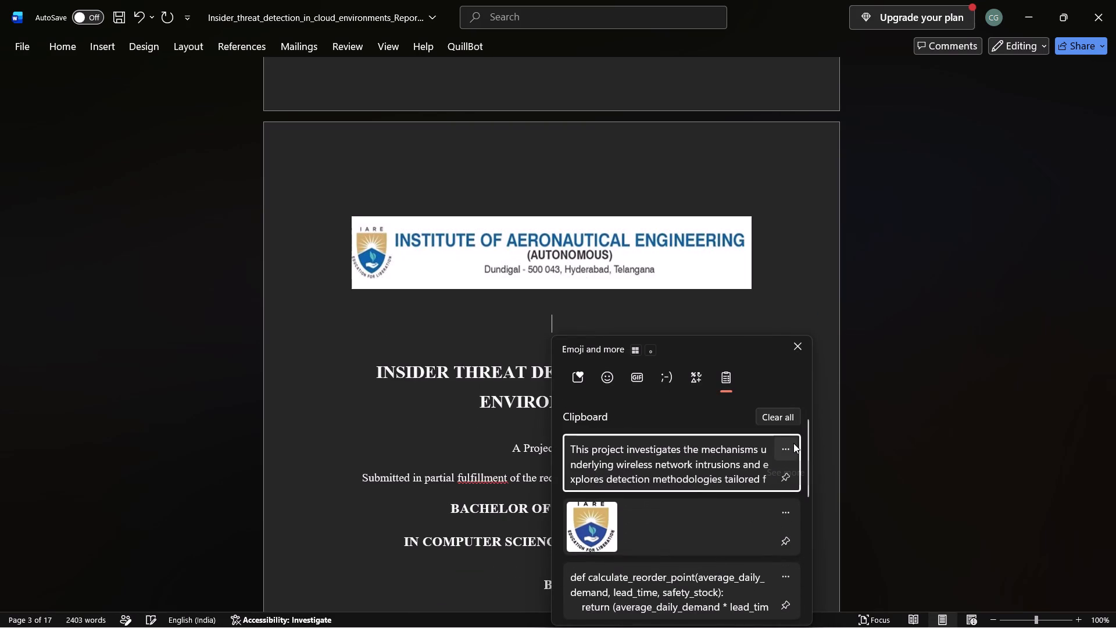
click(793, 443)
click(763, 456)
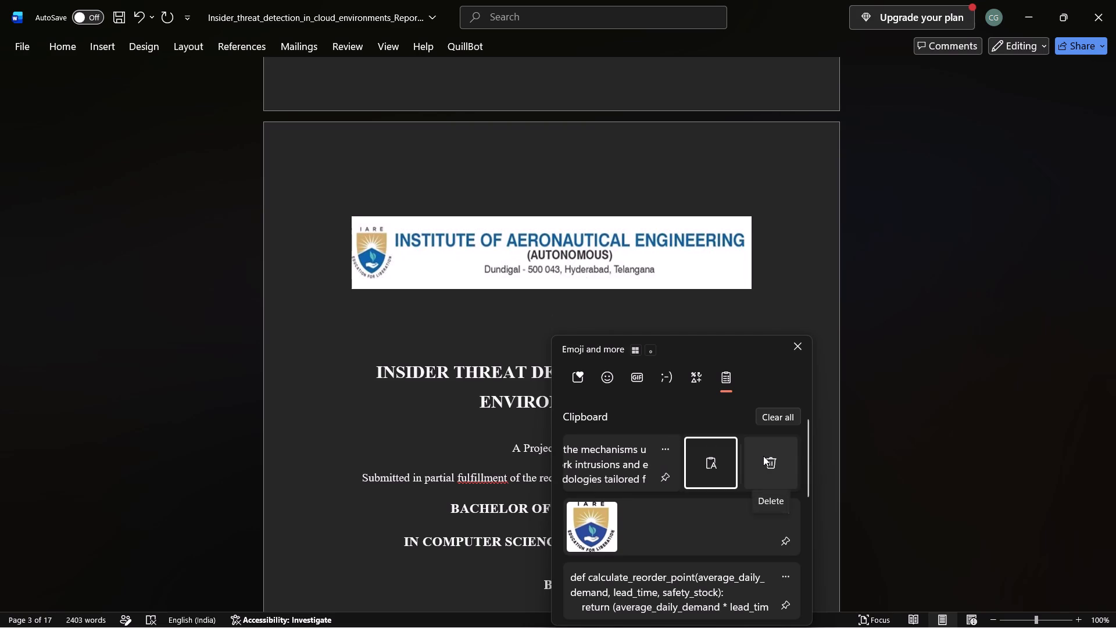
click(785, 512)
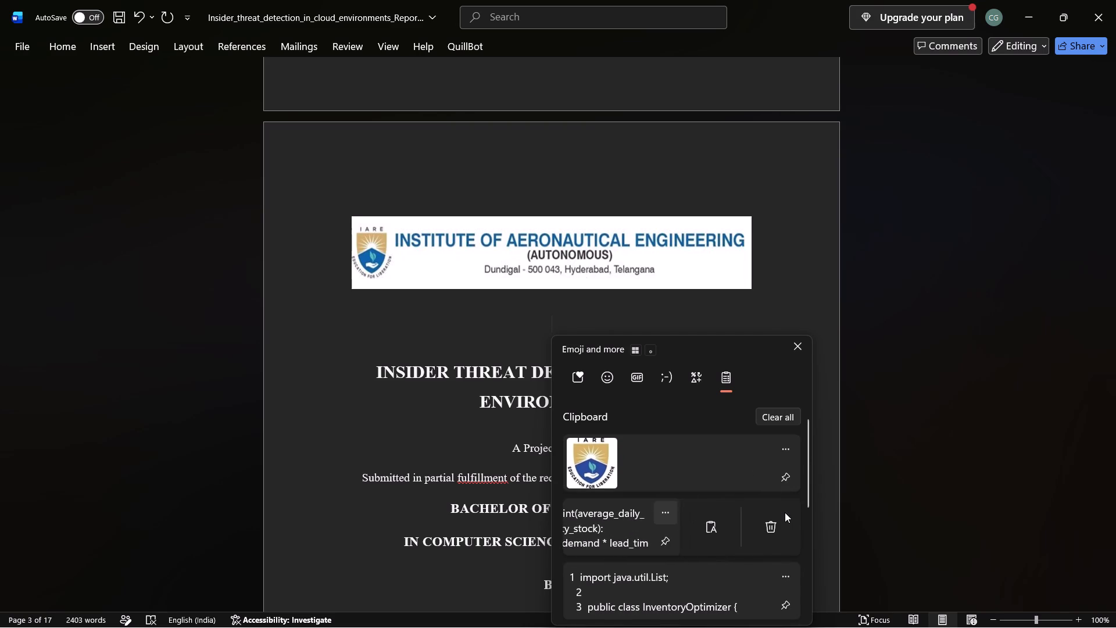
click(785, 512)
click(785, 512)
click(785, 512)
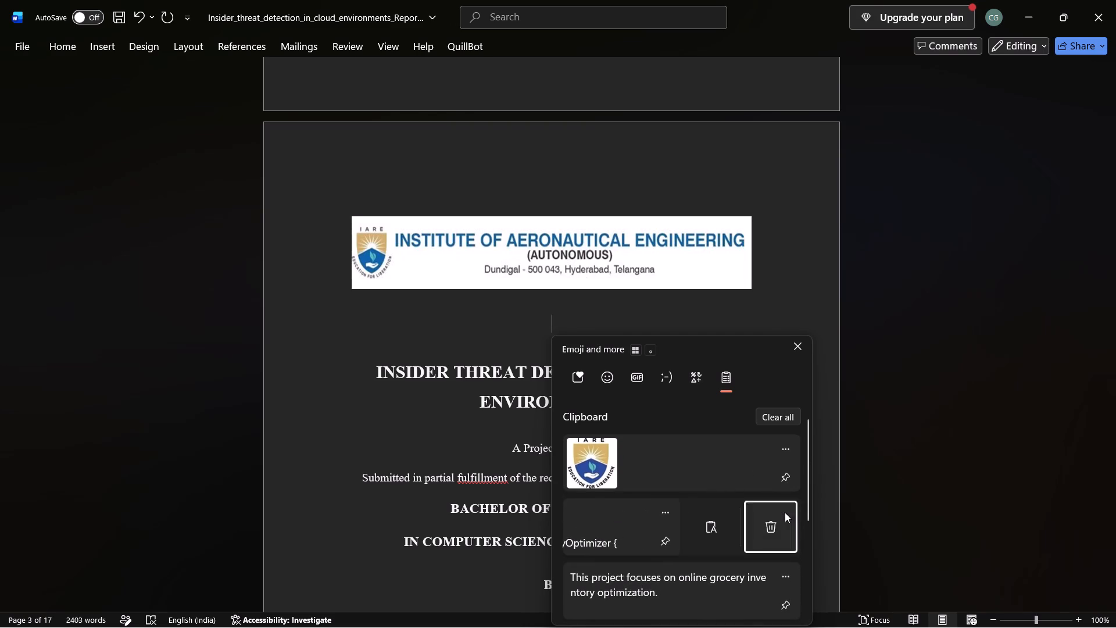
click(785, 512)
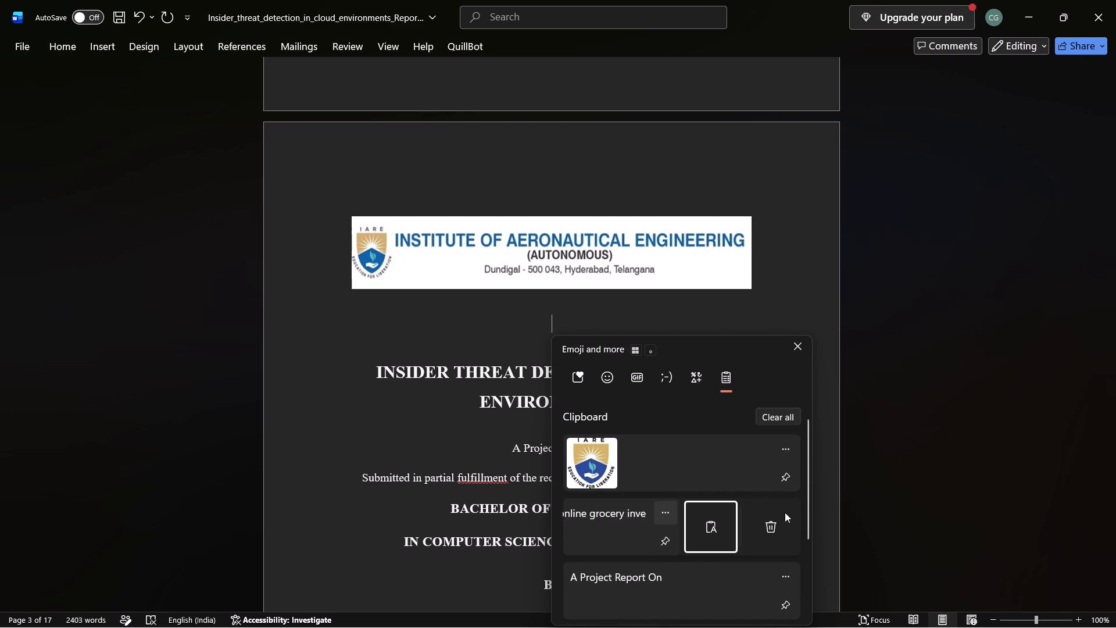
click(785, 512)
Paste "A Project Report On" from the clipboard history onto the empty line above the title, and remove the extra line below it.
click(692, 516)
key(ctrl+v)
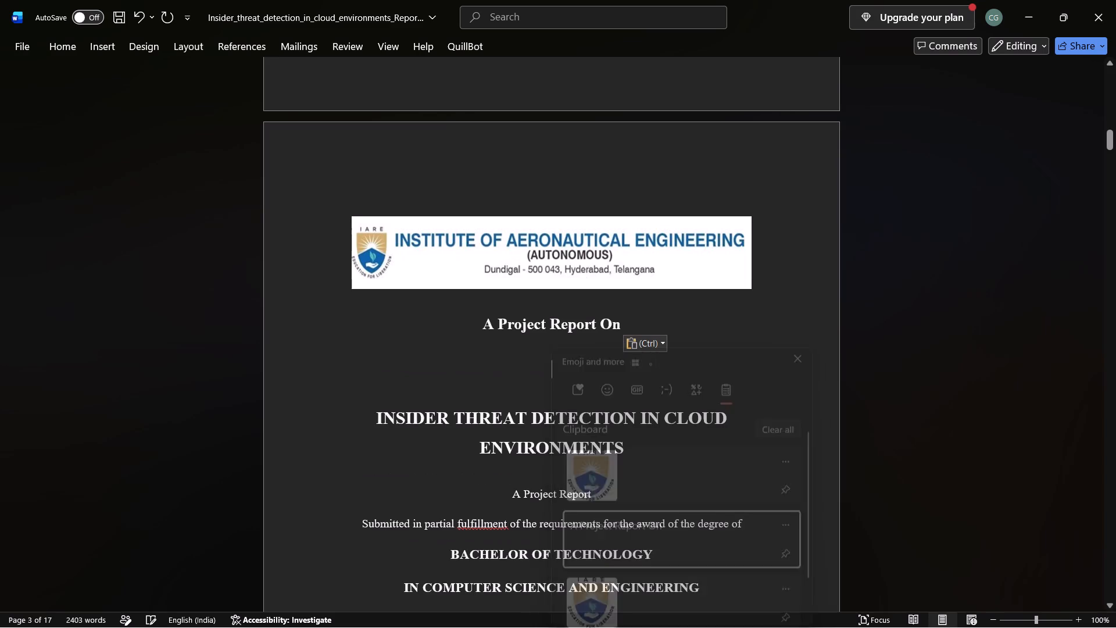
key(BackSpace)
key(BackSpace)
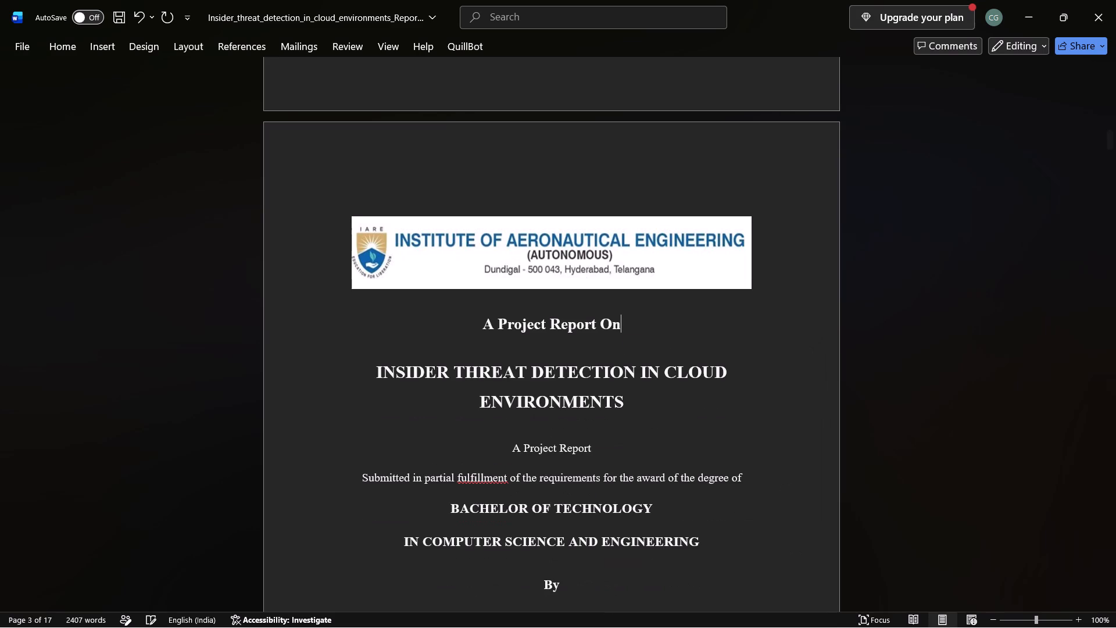
Delete the "A Project Report" and "Submitted in partial fulfillment..." lines between the title and BACHELOR OF TECHNOLOGY.
drag(766, 493, 689, 465)
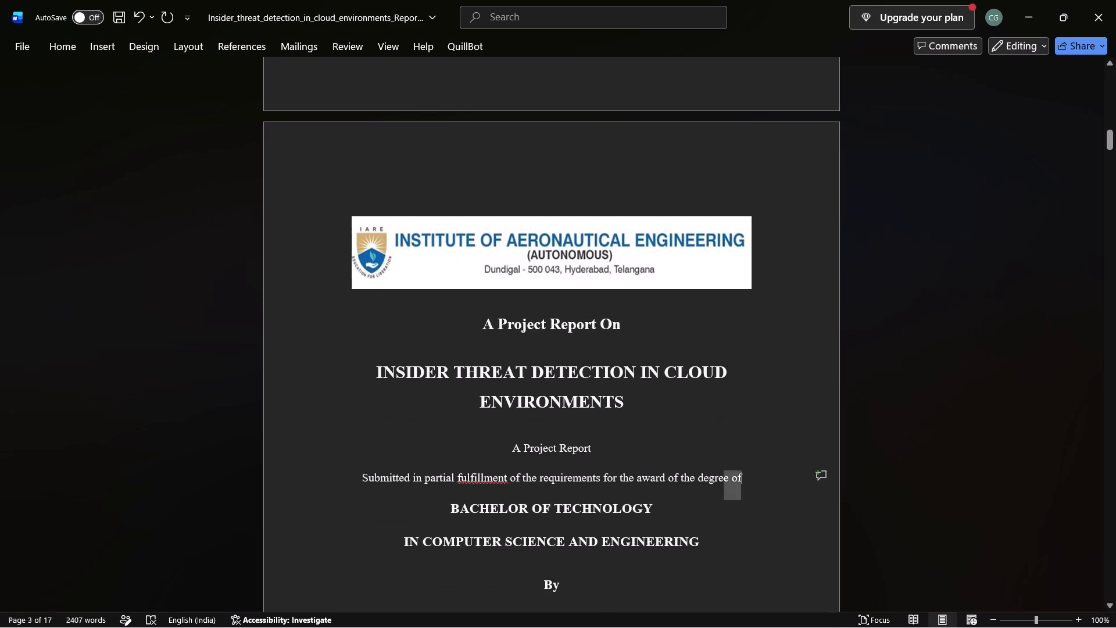
drag(689, 465, 432, 445)
key(BackSpace)
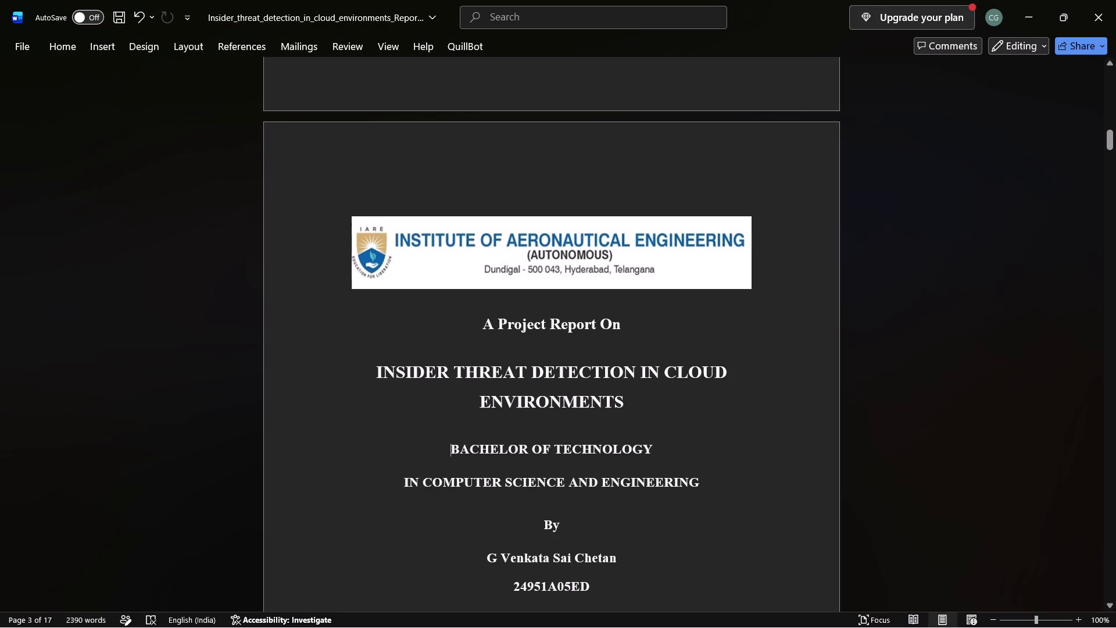
Delete the "Under the guidance of" and "Faculty Supervisor" lines from the title page and close up the empty space.
scroll(595, 488, down, 1)
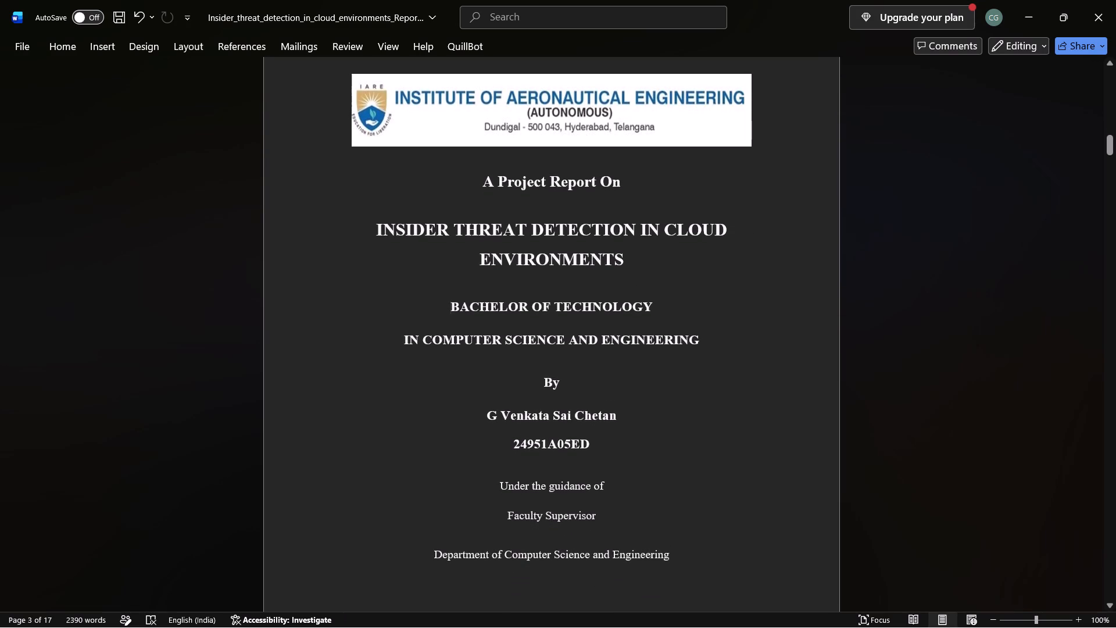
drag(493, 479, 592, 517)
key(BackSpace)
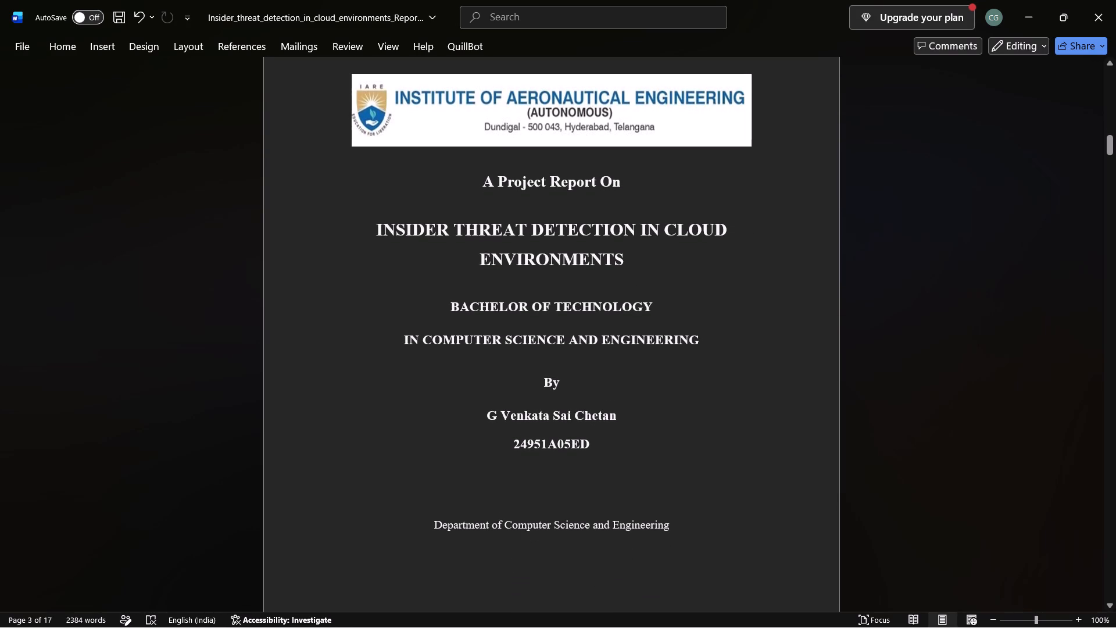
key(BackSpace)
key(BackSpace)
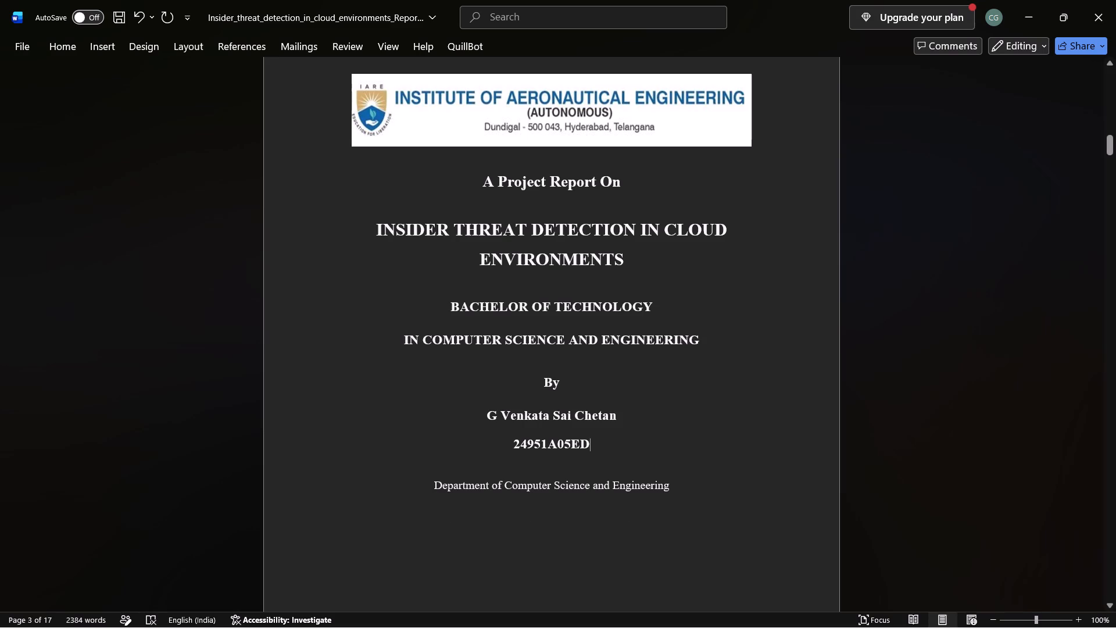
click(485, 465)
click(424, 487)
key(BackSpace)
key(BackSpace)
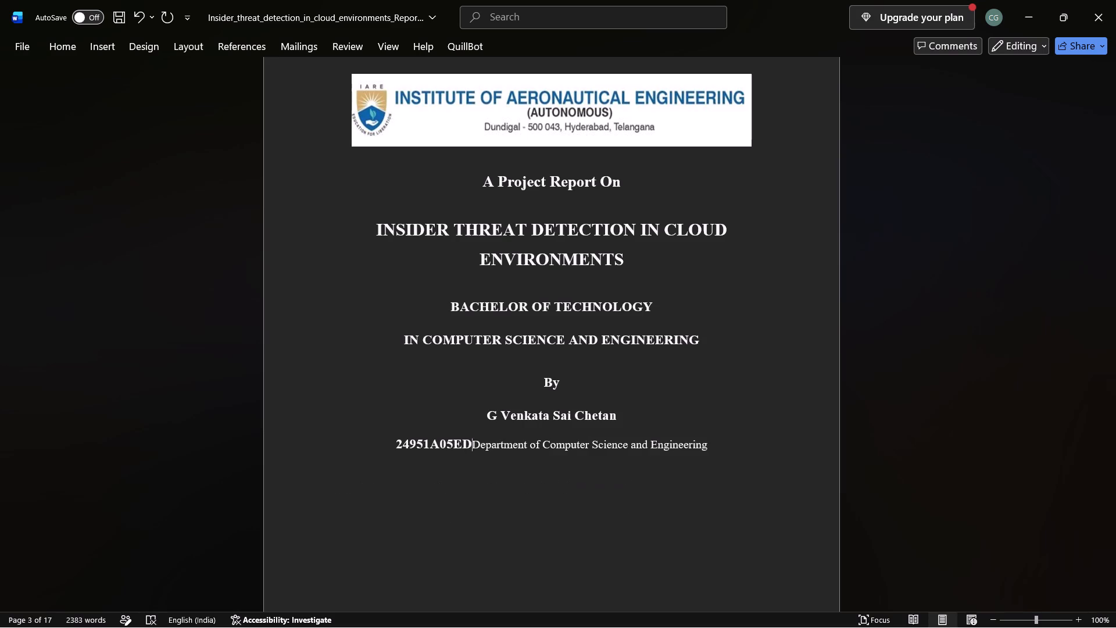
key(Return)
Insert the IARE logo from the clipboard history on a new line between the roll number and the department line.
key(Up)
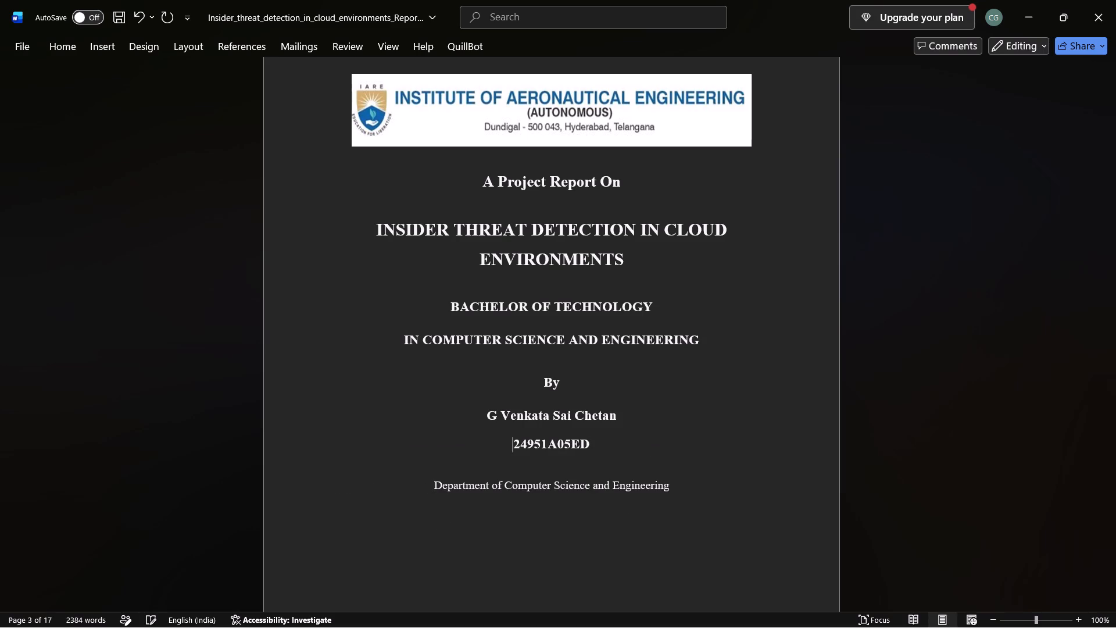
key(Right)
key(Right)
key(Right)
key(Right)
key(Right)
key(Right)
key(Right)
key(Right)
key(Right)
key(Right)
key(Return)
key(super+v)
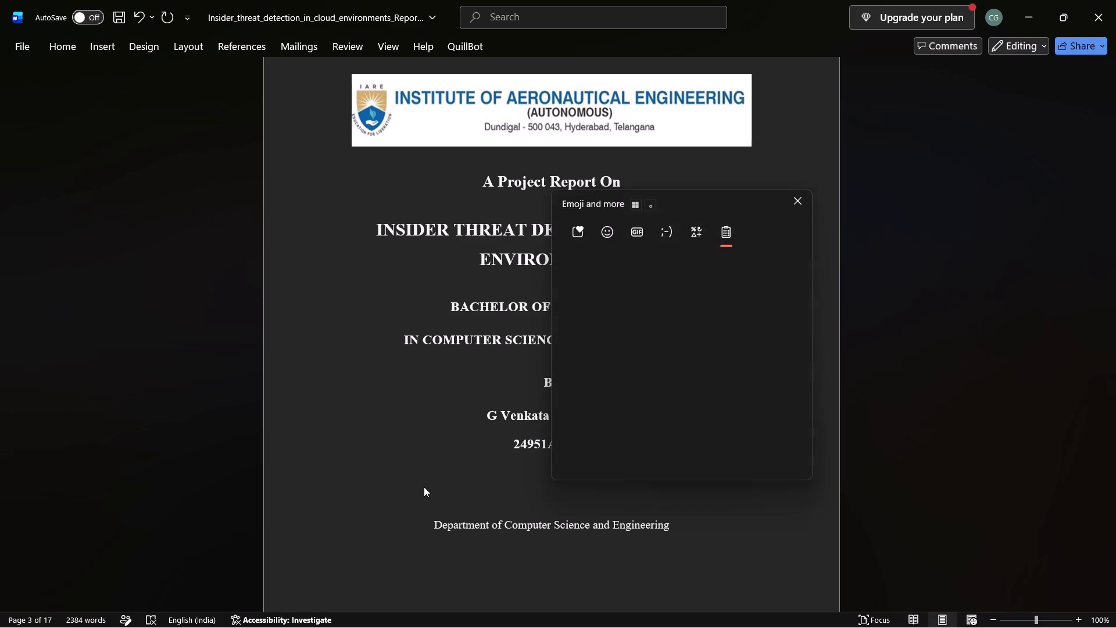
click(641, 315)
key(ctrl+v)
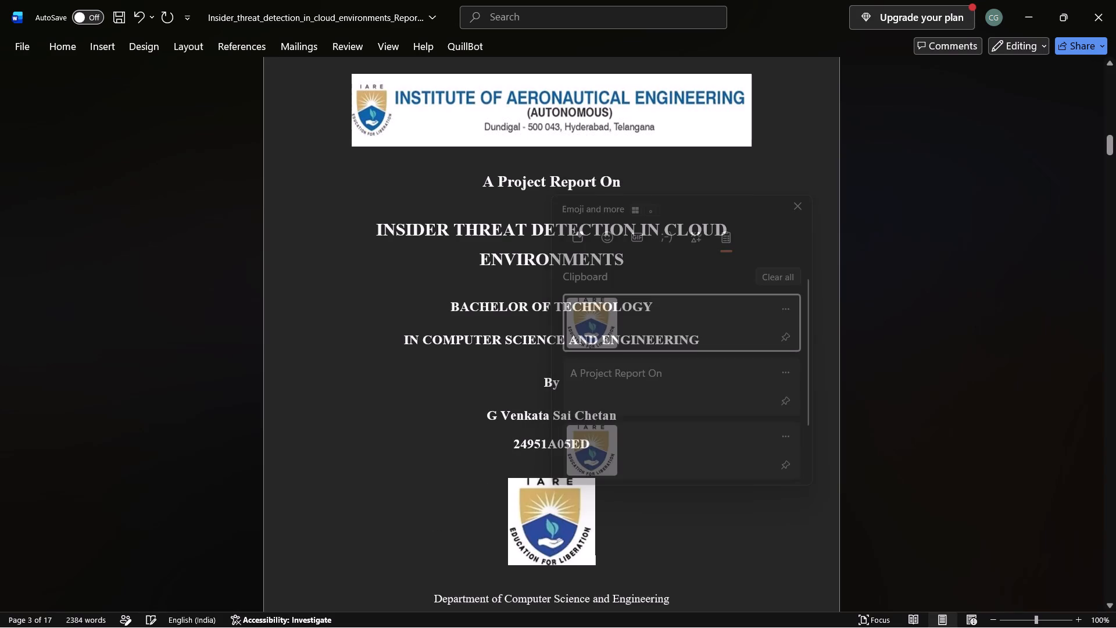
Remove the extra space above the institute banner on the title page, keeping the banner on that page and centred.
scroll(674, 493, down, 1)
click(635, 422)
scroll(635, 422, up, 3)
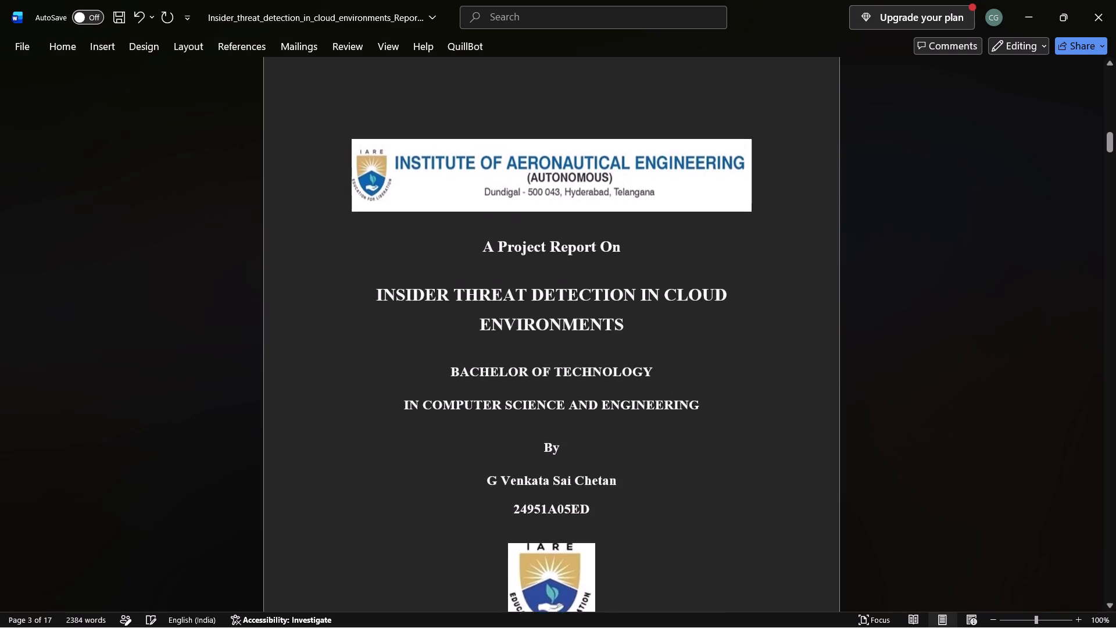
right_click(635, 422)
drag(533, 200, 535, 137)
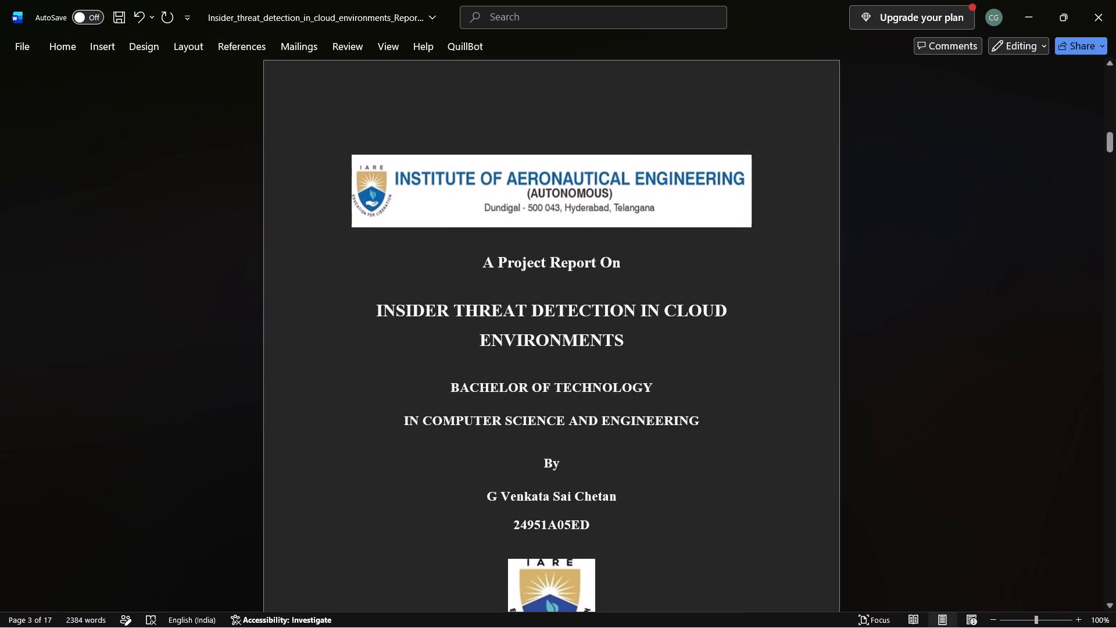
drag(535, 137, 341, 170)
click(341, 170)
key(BackSpace)
key(BackSpace)
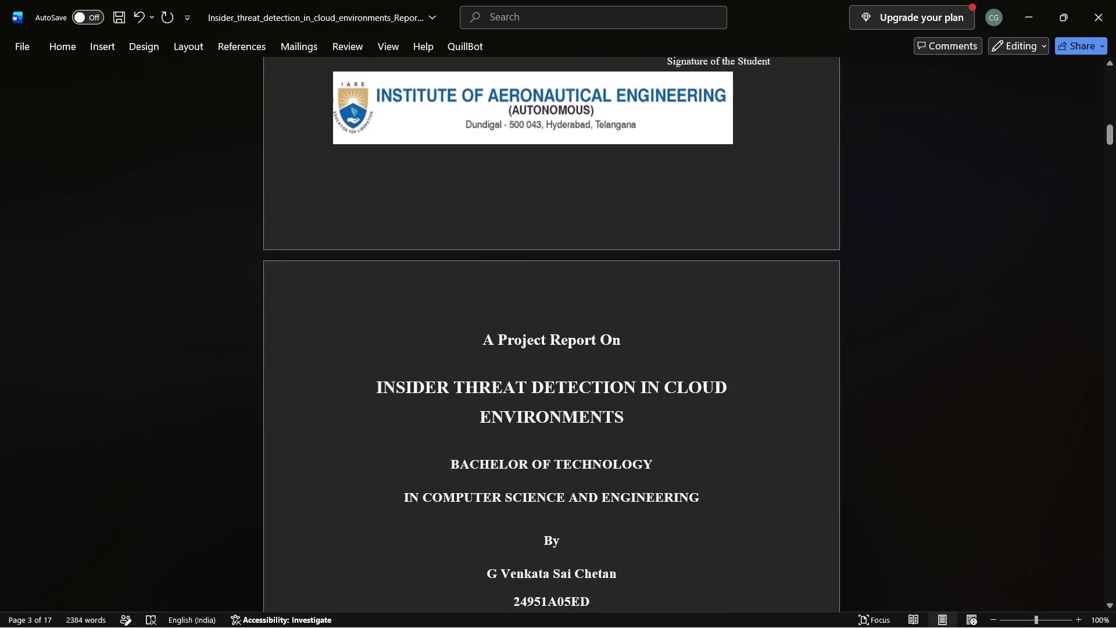
key(Return)
key(Return)
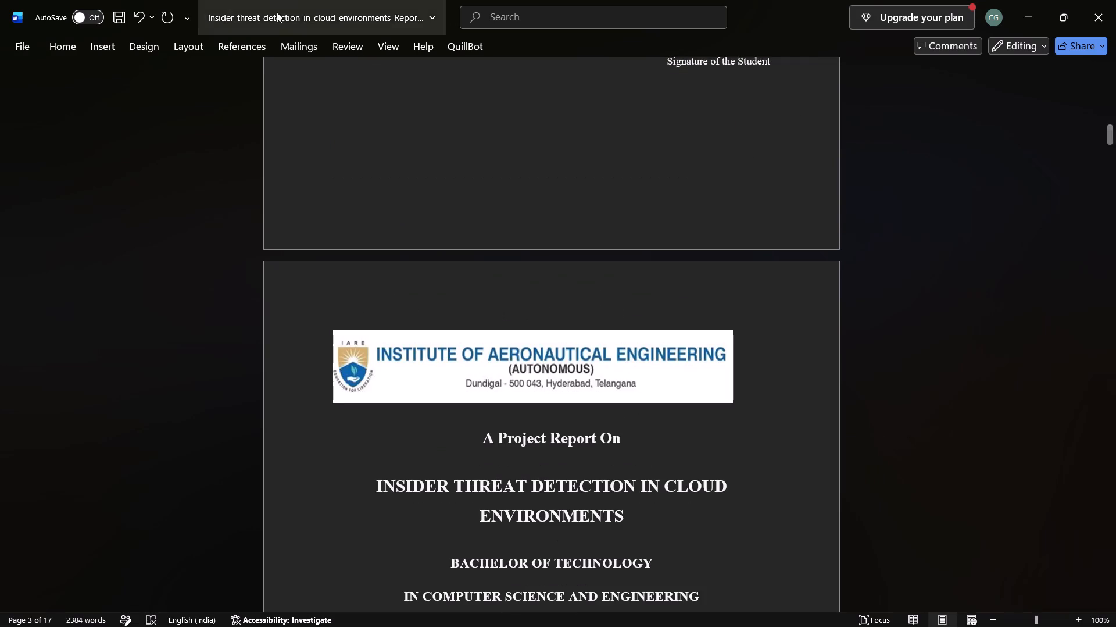
click(58, 38)
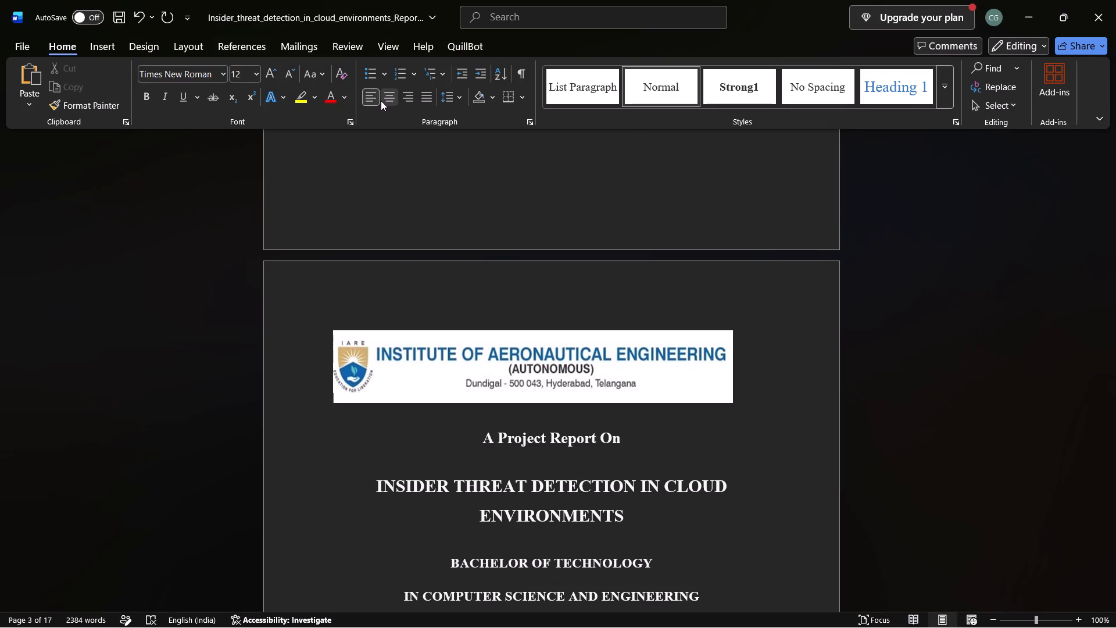
click(381, 101)
scroll(530, 416, down, 1)
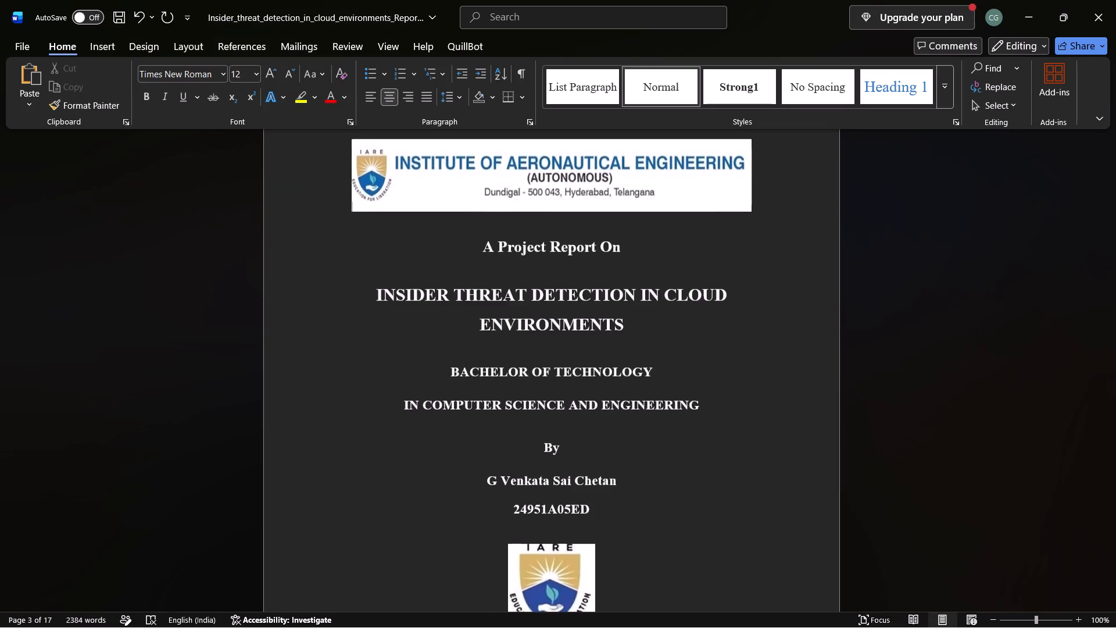
Paste the "INSTITUTE OF AERONAUTICAL ENGINEERING", "(Autonomous)" and "Dundigal, Hyderabad - 500043" lines from the clipboard history below the department line.
scroll(530, 416, down, 2)
click(543, 500)
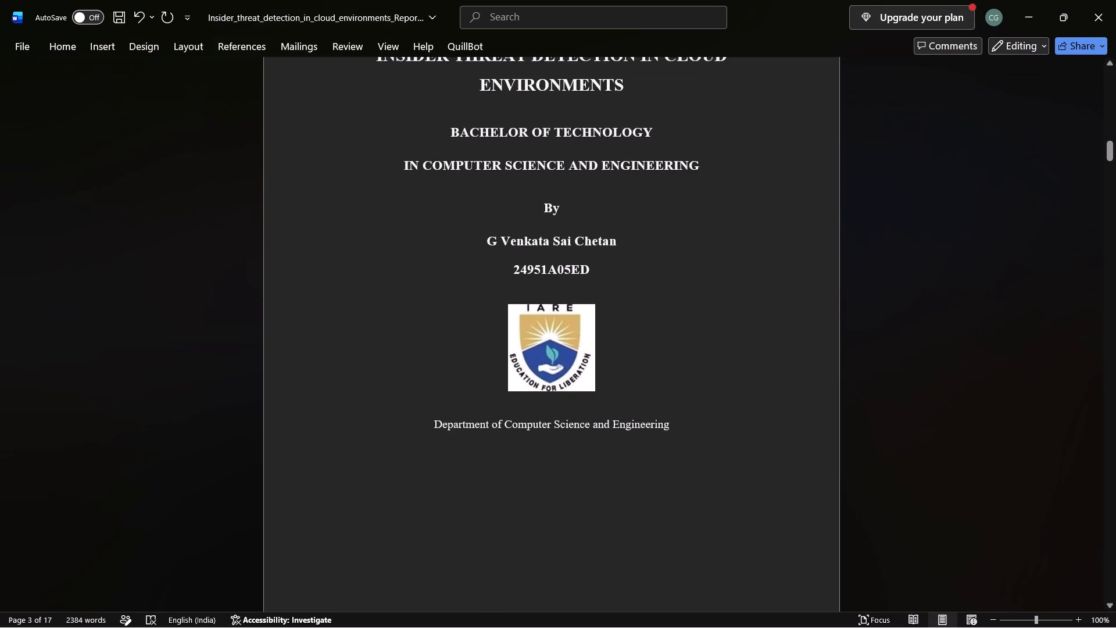
click(673, 437)
key(Return)
key(super+v)
scroll(678, 418, down, 1)
click(678, 418)
key(ctrl+v)
scroll(678, 418, down, 2)
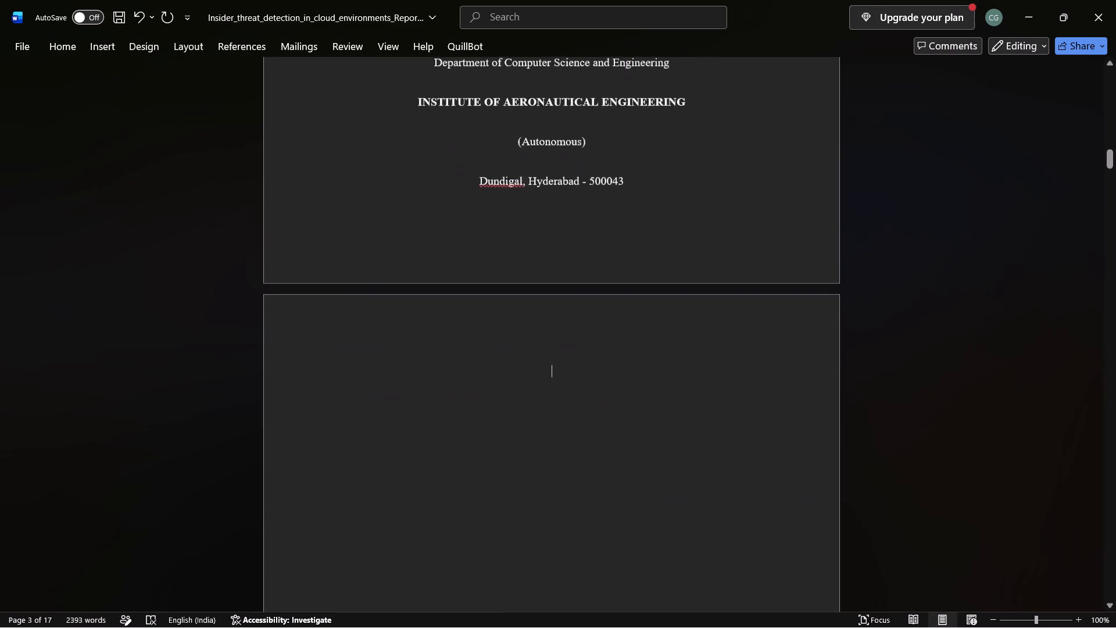
Remove the blank page before the CERTIFICATE heading and centre the heading.
scroll(678, 418, down, 3)
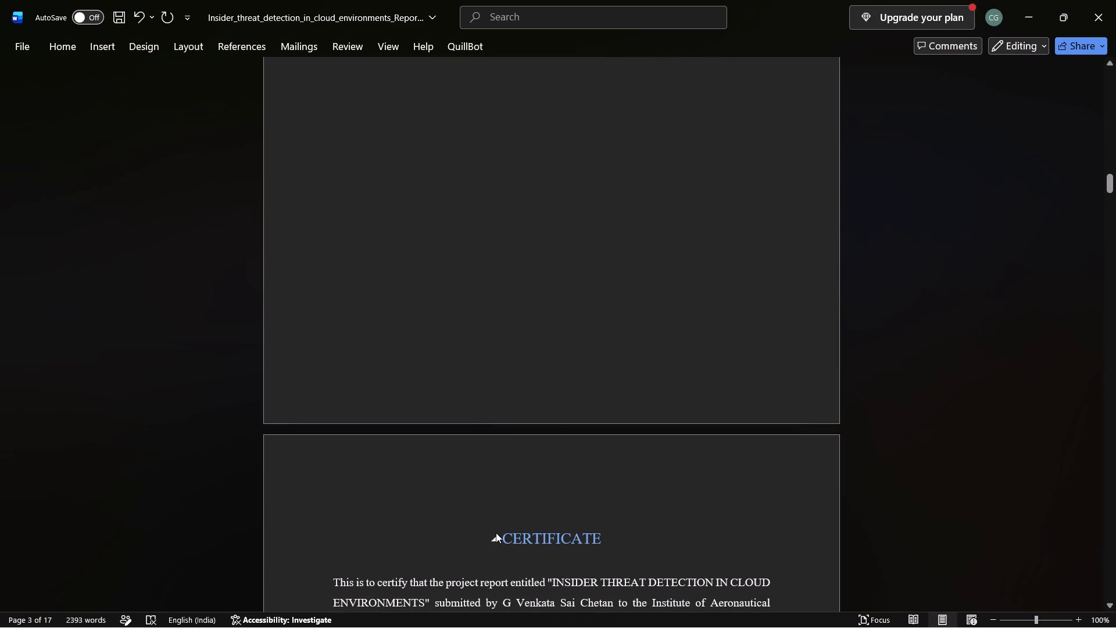
click(496, 534)
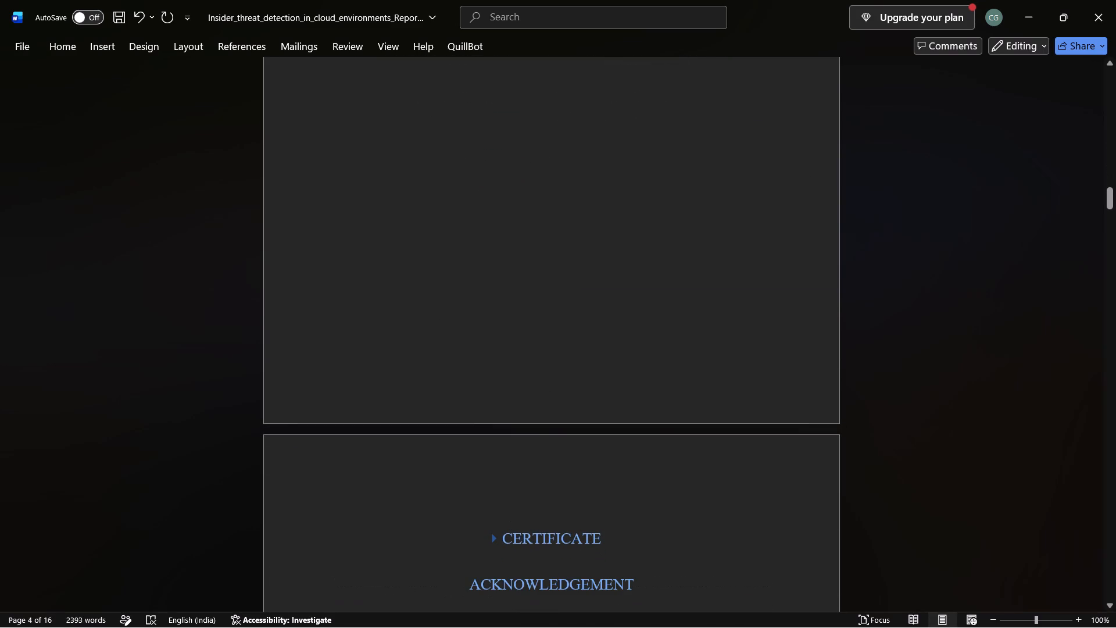
click(496, 544)
click(493, 539)
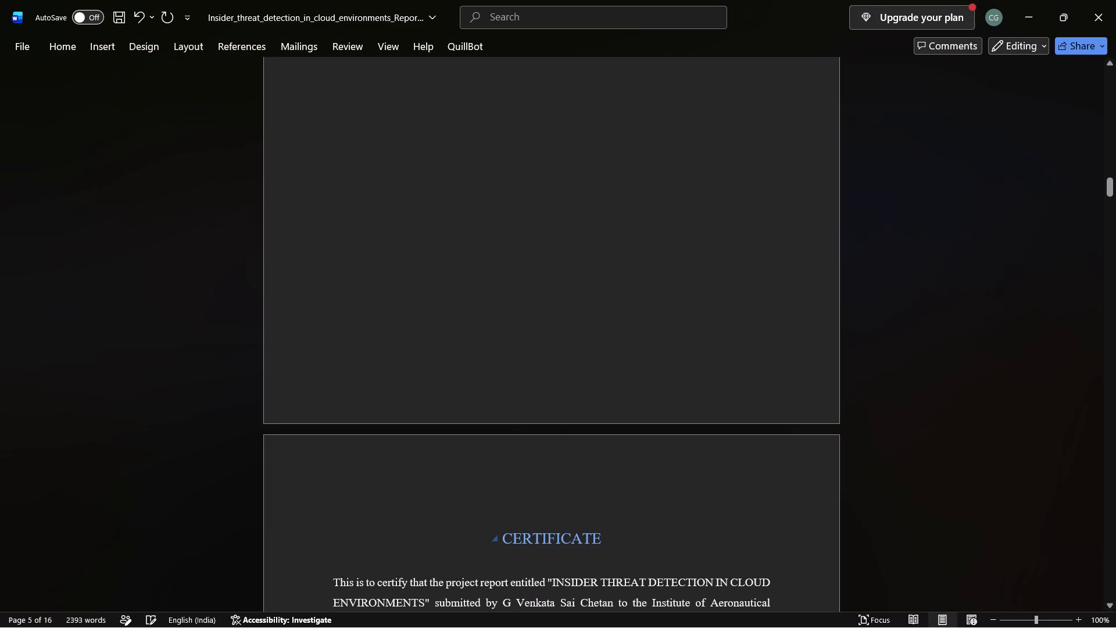
click(485, 538)
key(BackSpace)
key(BackSpace)
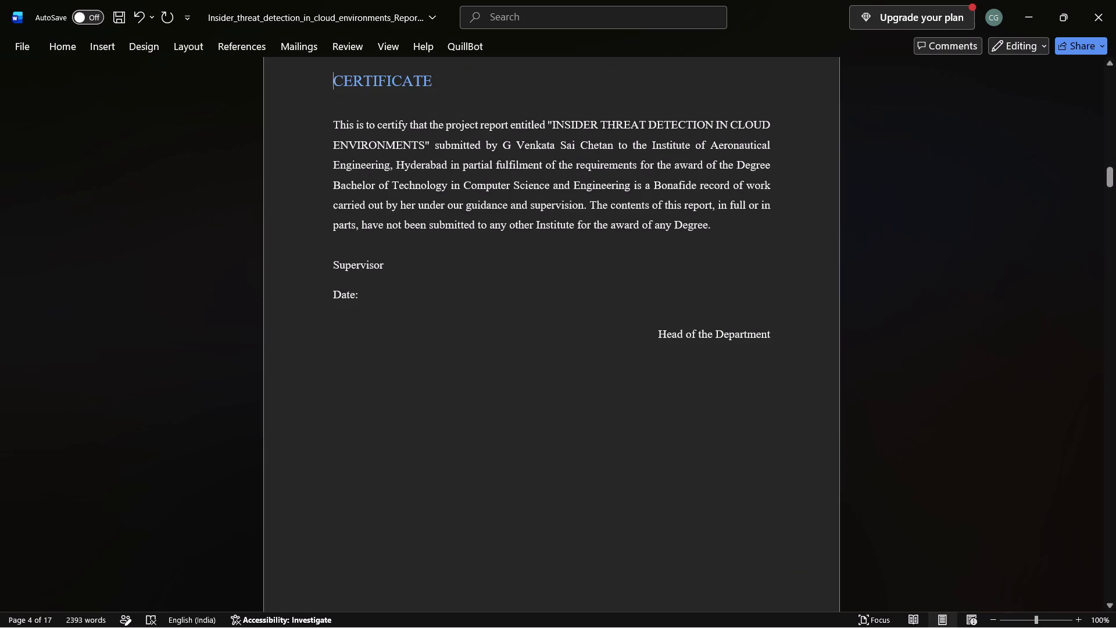
click(67, 46)
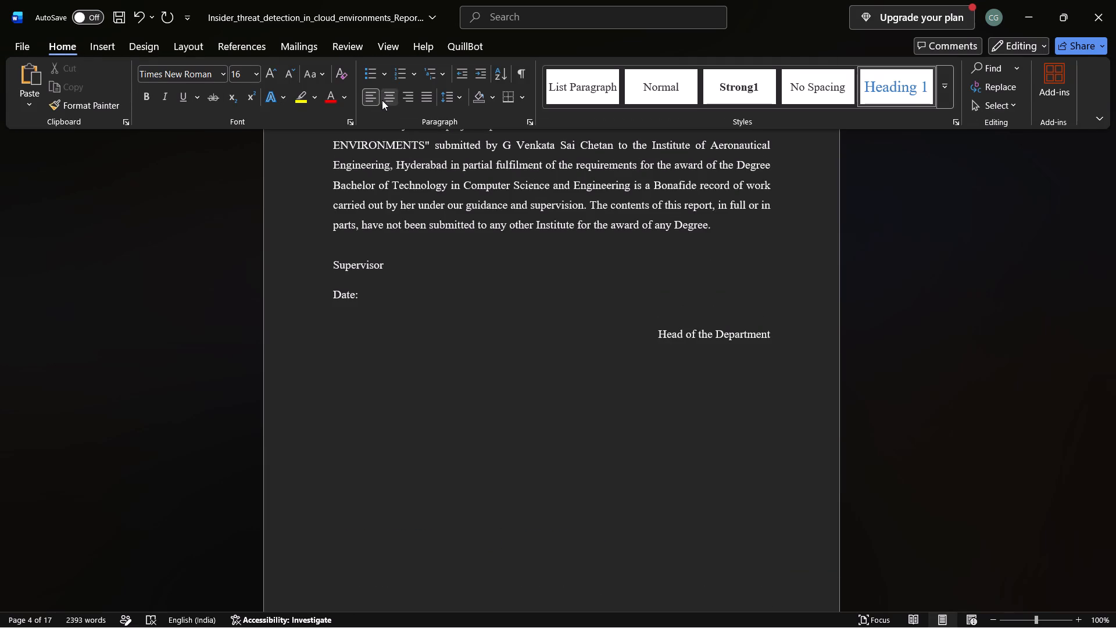
click(382, 100)
Set the font colour of the whole document to black.
key(ctrl+a)
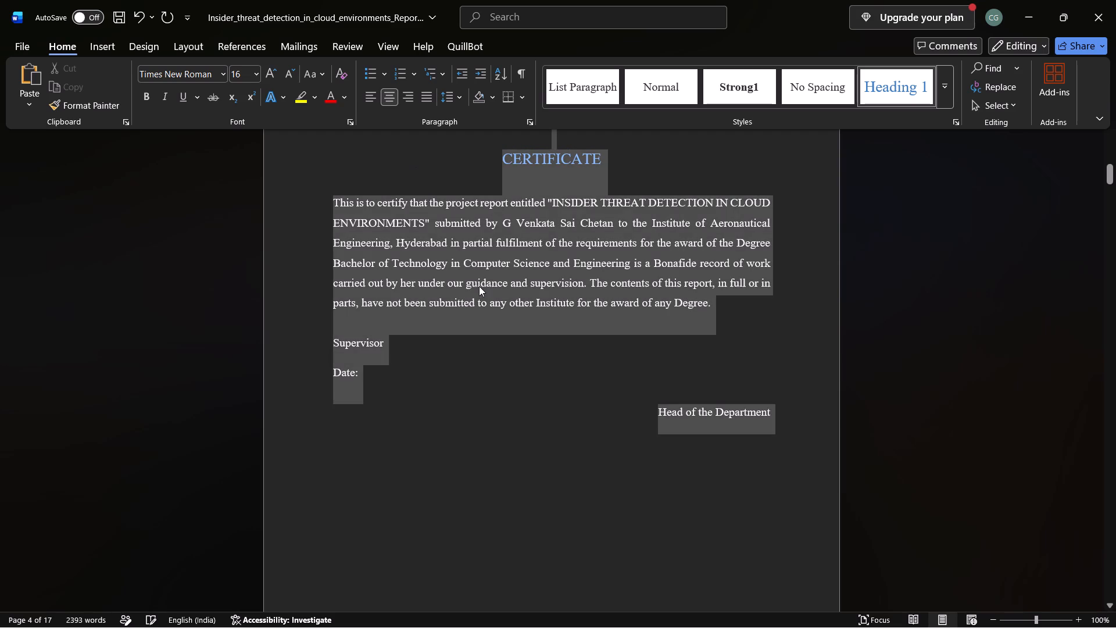
click(344, 99)
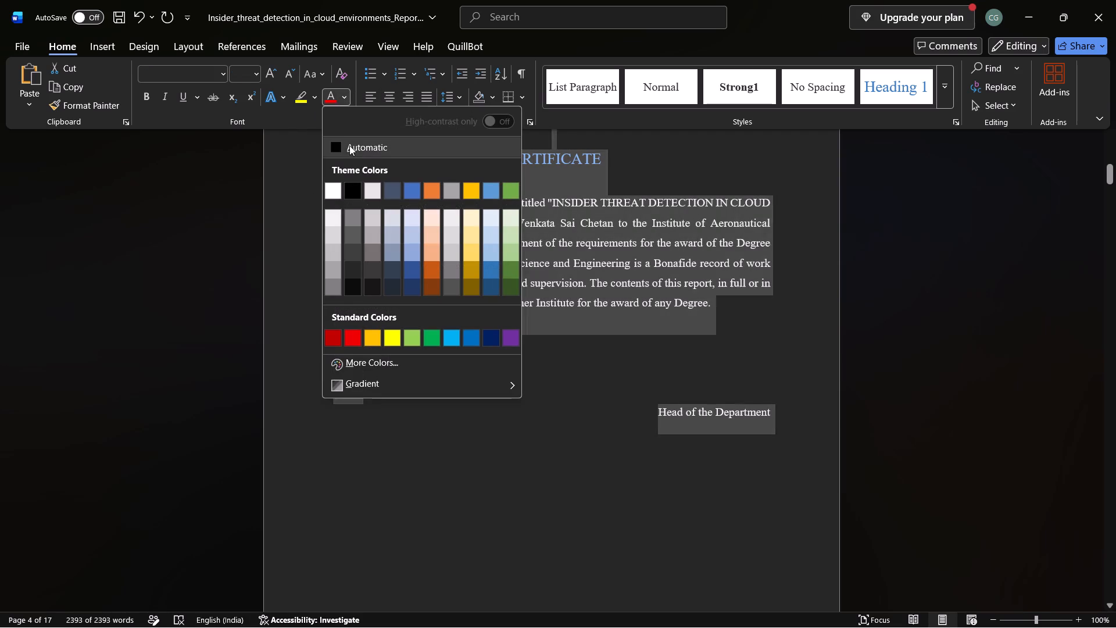
click(355, 189)
click(434, 391)
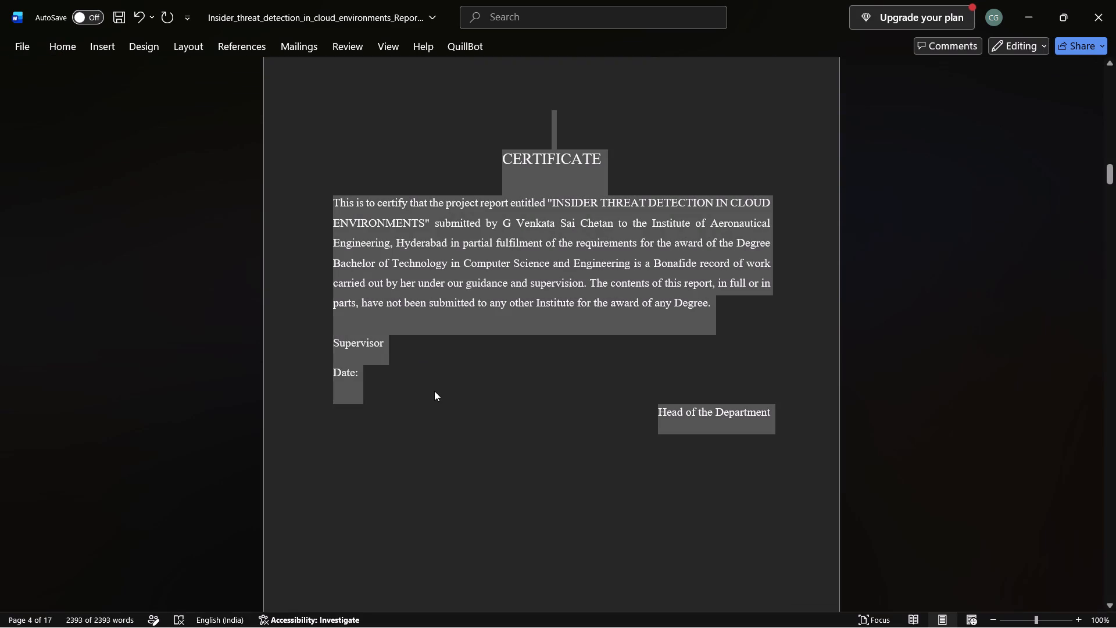
Enter 27-10-2026 after "Date:" on the Certificate page.
click(434, 391)
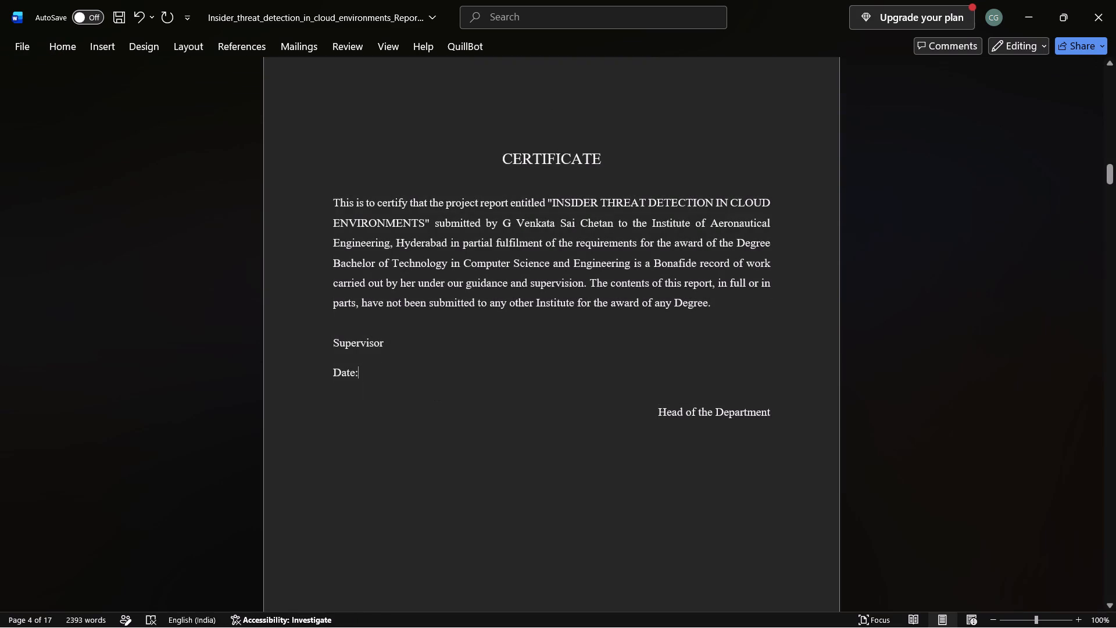
key(2)
key(7)
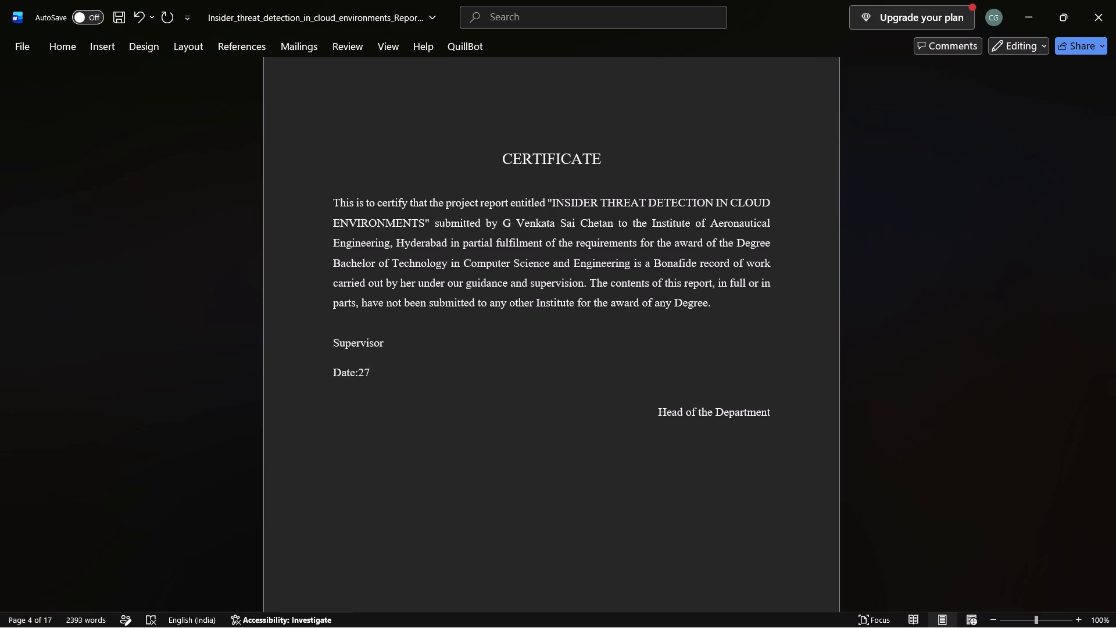
key(minus)
key(1)
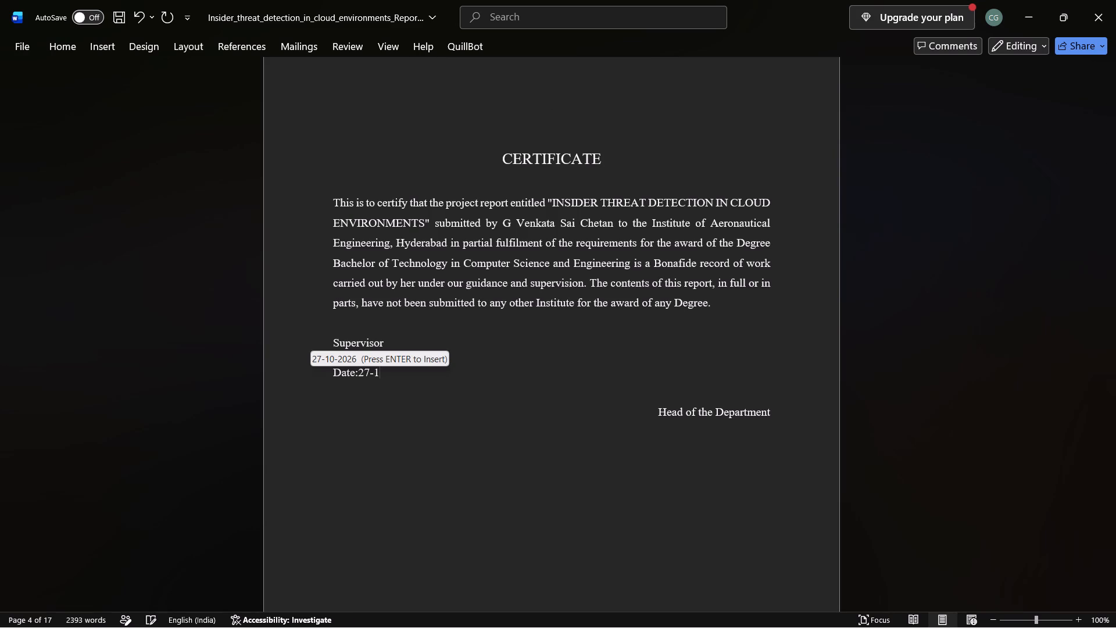
key(Return)
Delete the Examiners, Supervisor(s) and Principal lines from the Approval Sheet page.
scroll(381, 372, up, 4)
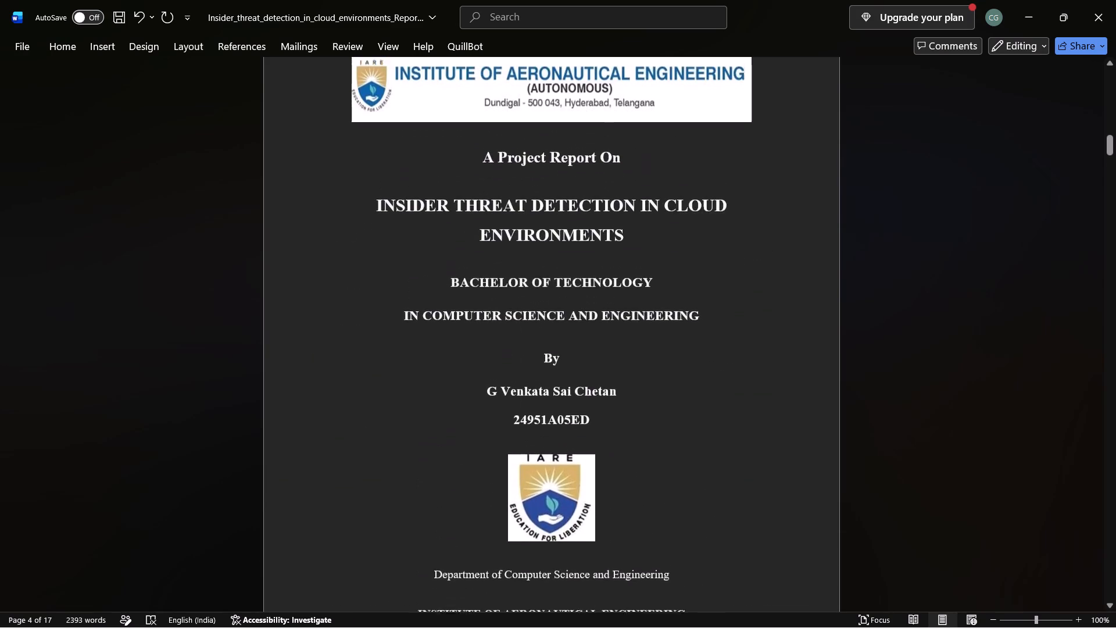
scroll(381, 372, up, 1)
scroll(381, 372, down, 1)
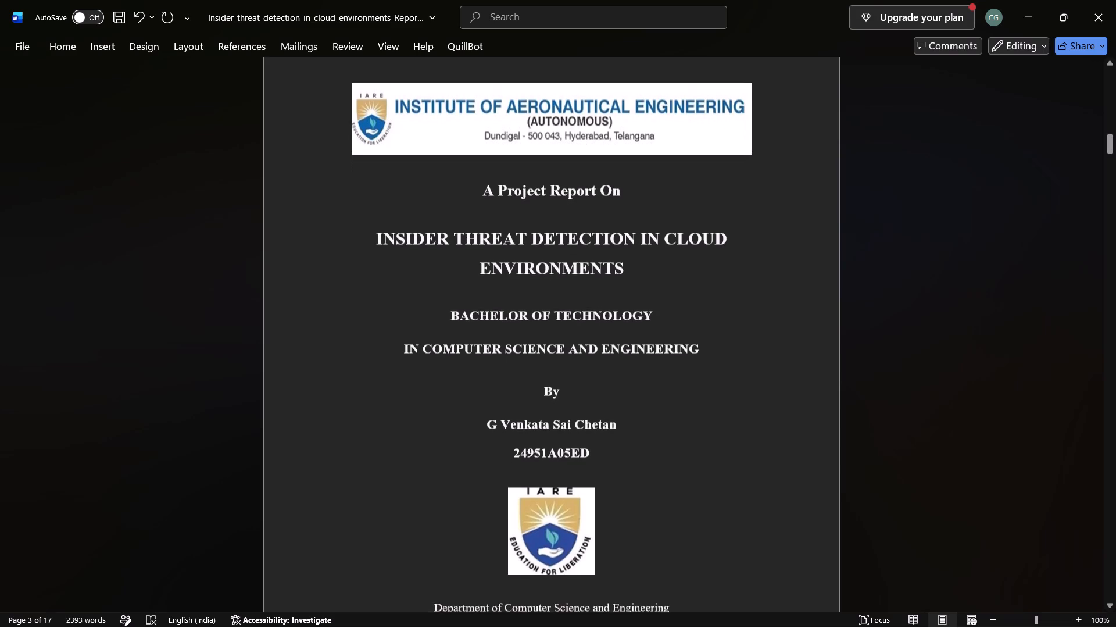
scroll(381, 372, down, 1)
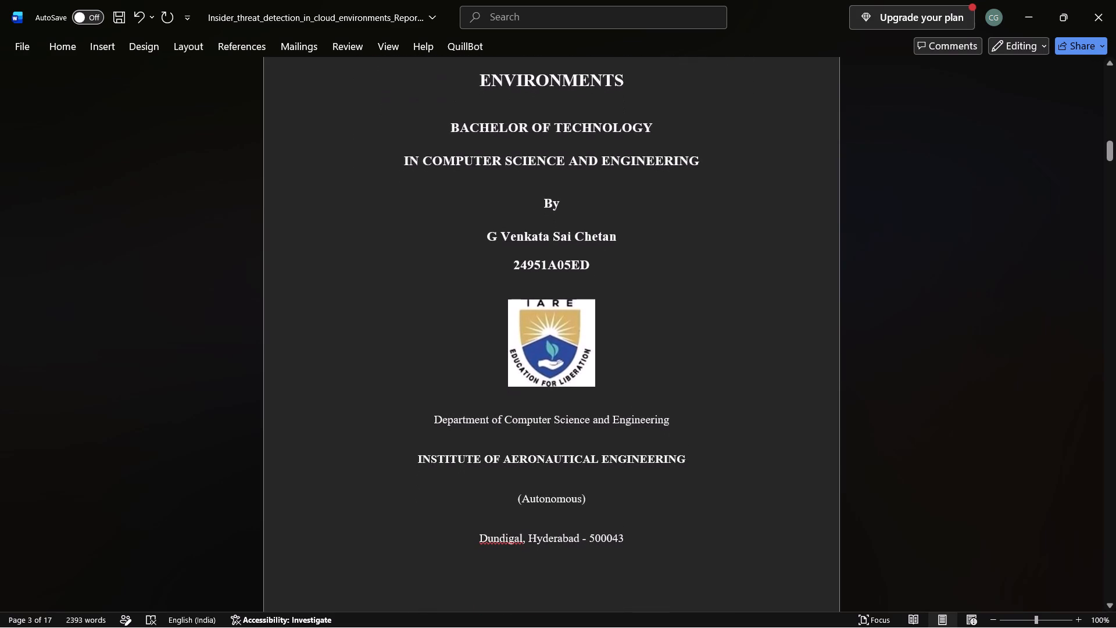
scroll(381, 372, down, 2)
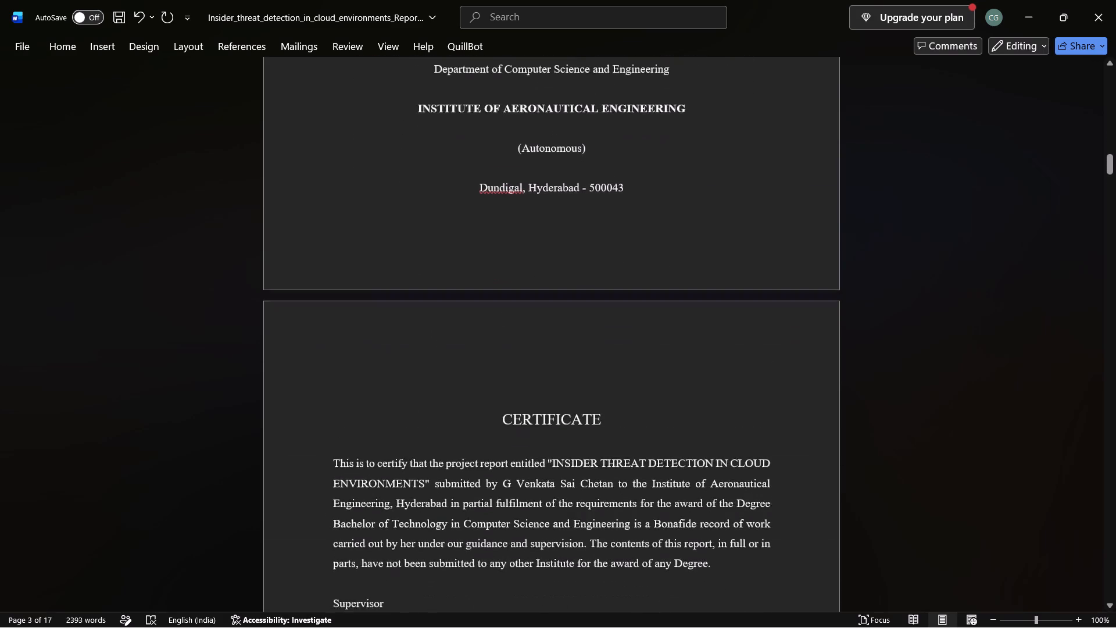
scroll(381, 372, down, 4)
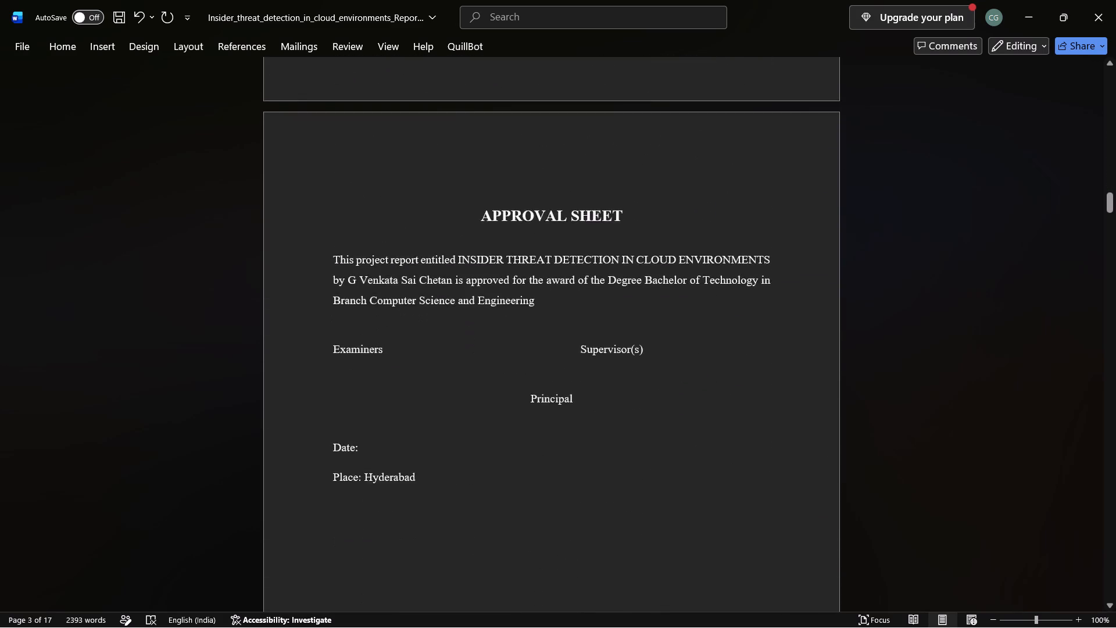
scroll(381, 372, down, 1)
drag(330, 262, 591, 319)
key(BackSpace)
Enter 27-10-2026 after "Date:" on the Approval Sheet page.
click(379, 259)
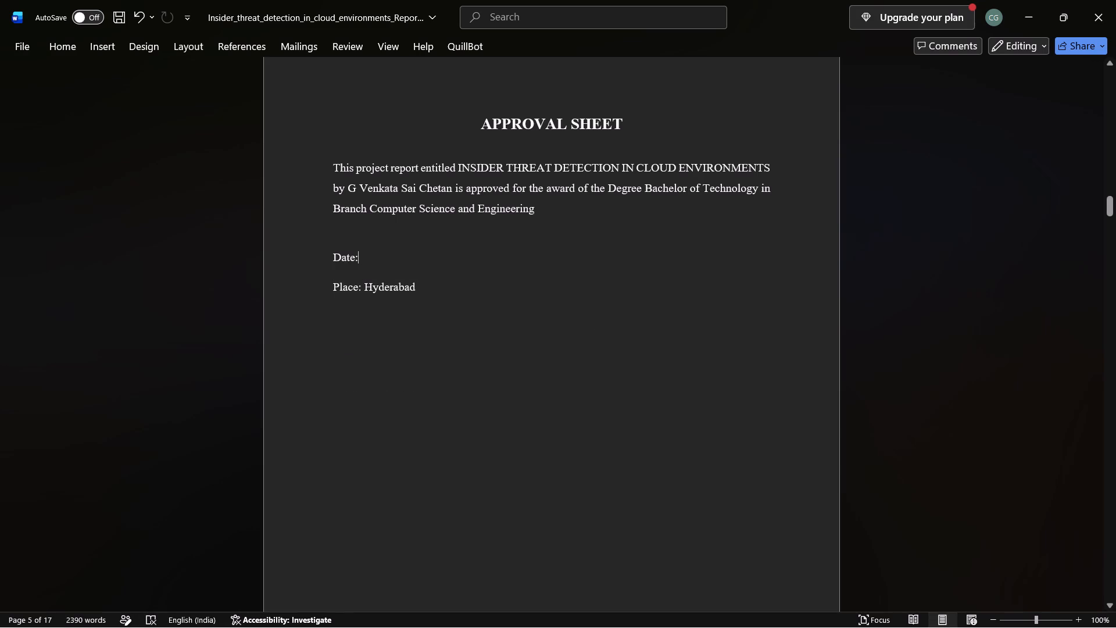
text(27-10)
key(Return)
Delete the IARE logo above the DECLARATION heading and remove the empty line and blank page it leaves before the heading.
scroll(379, 259, down, 2)
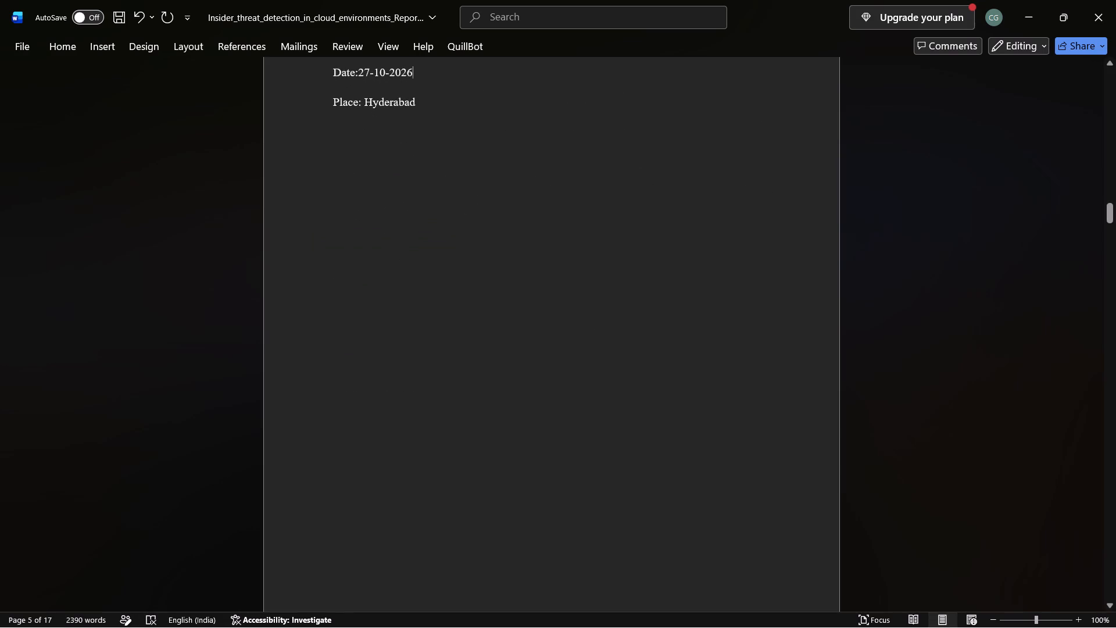
scroll(379, 259, down, 5)
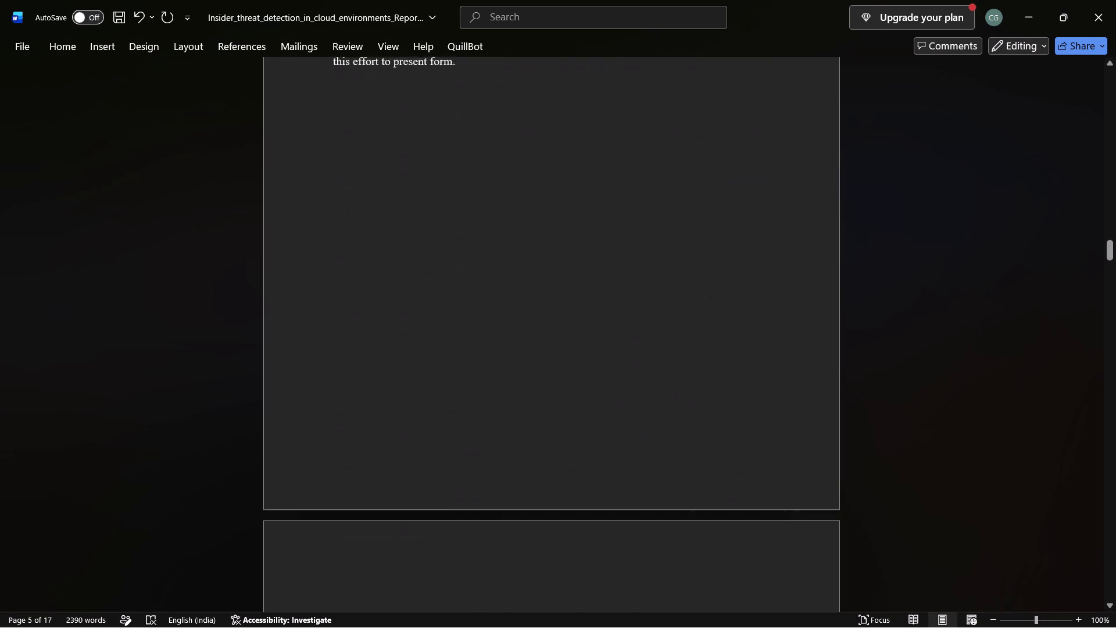
scroll(379, 259, down, 4)
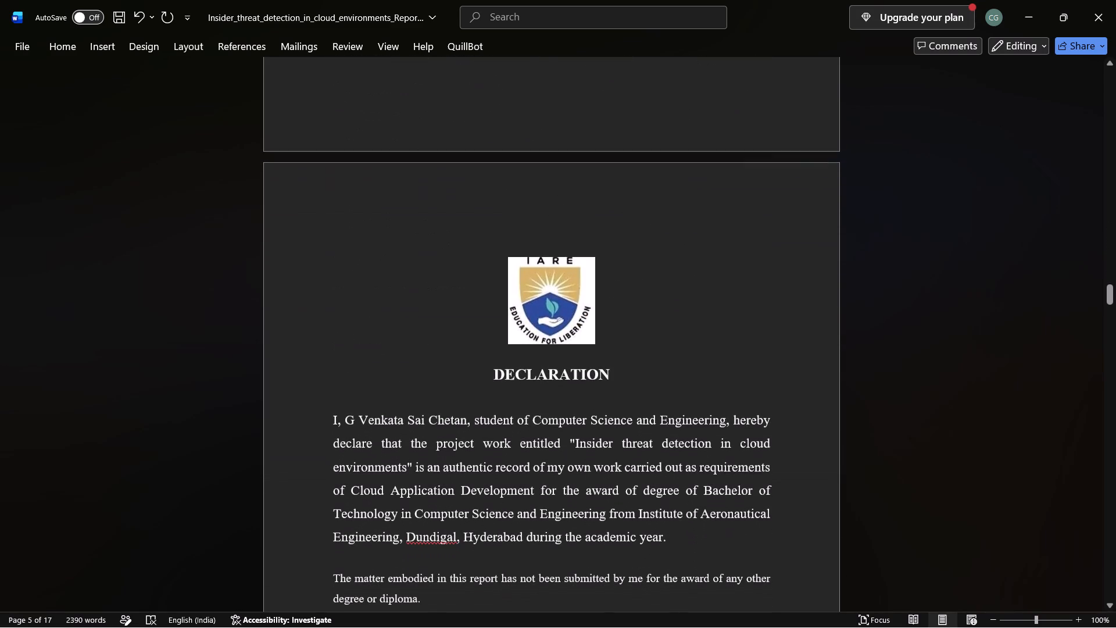
click(553, 302)
key(Delete)
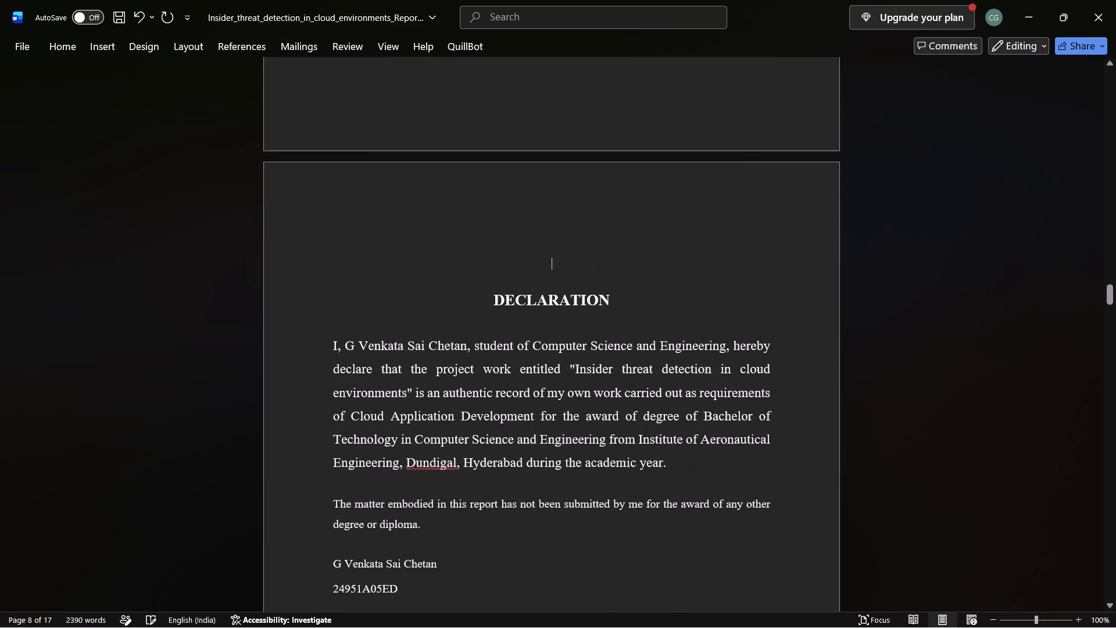
key(BackSpace)
key(BackSpace)
key(BackSpace)
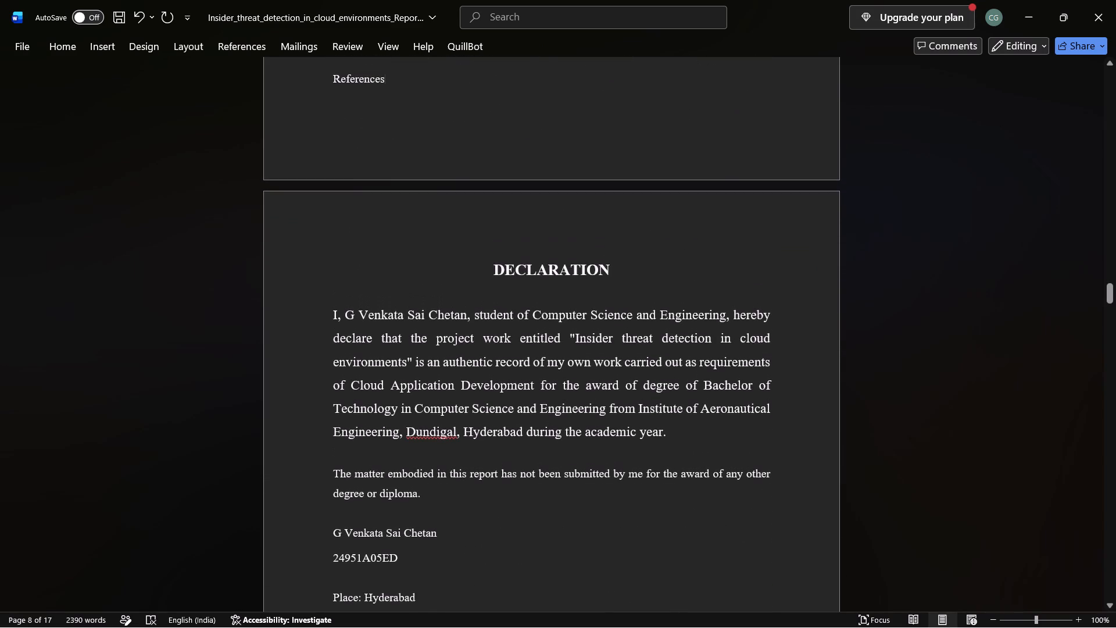
Enter the same 27-10 date as on the earlier pages after "Date:" on the Declaration page.
scroll(553, 302, down, 3)
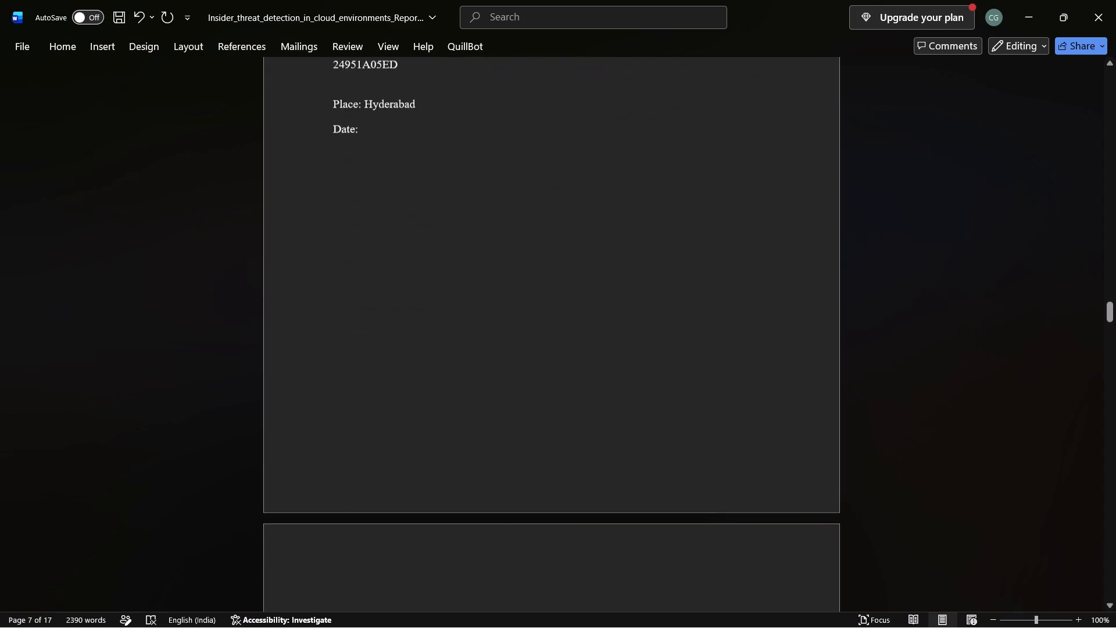
scroll(553, 302, up, 1)
click(437, 368)
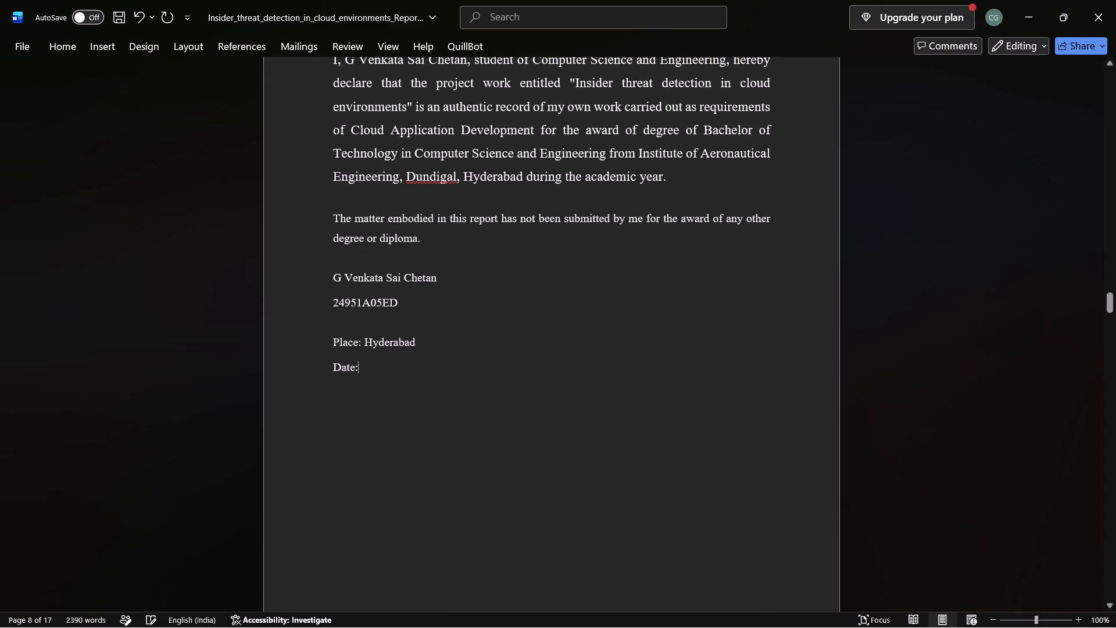
text(27)
text(-10)
key(Return)
Delete the "undertaken as part of the Cloud Application Development (ACSD20) course…(IARE)" clause from section 1.1's second paragraph, keeping a space between "project" and "focuses".
scroll(437, 368, down, 1)
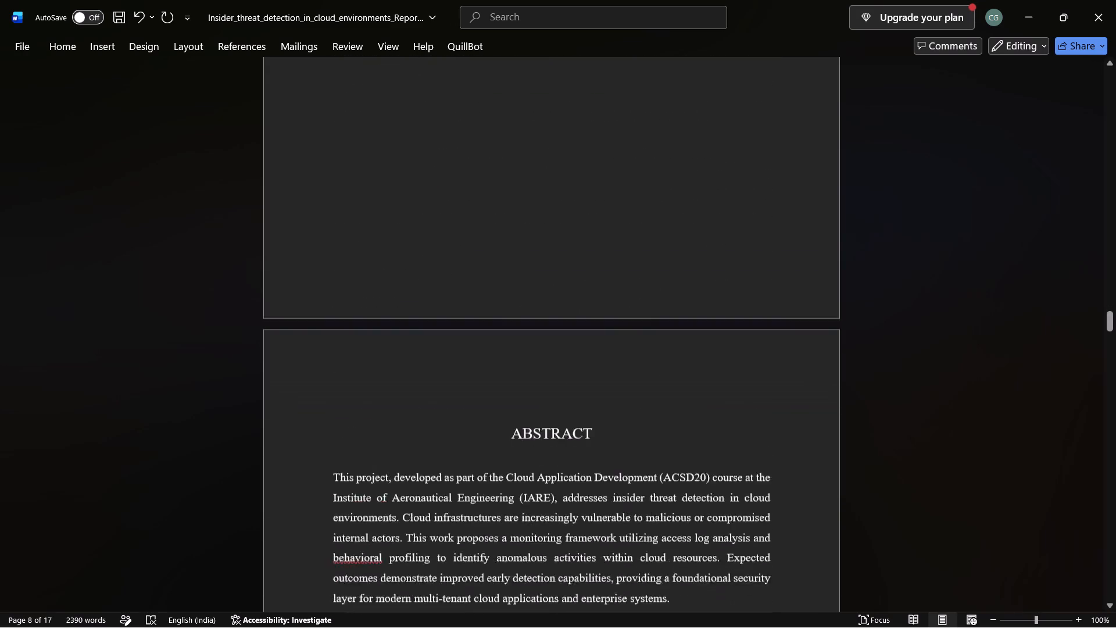
scroll(437, 368, down, 4)
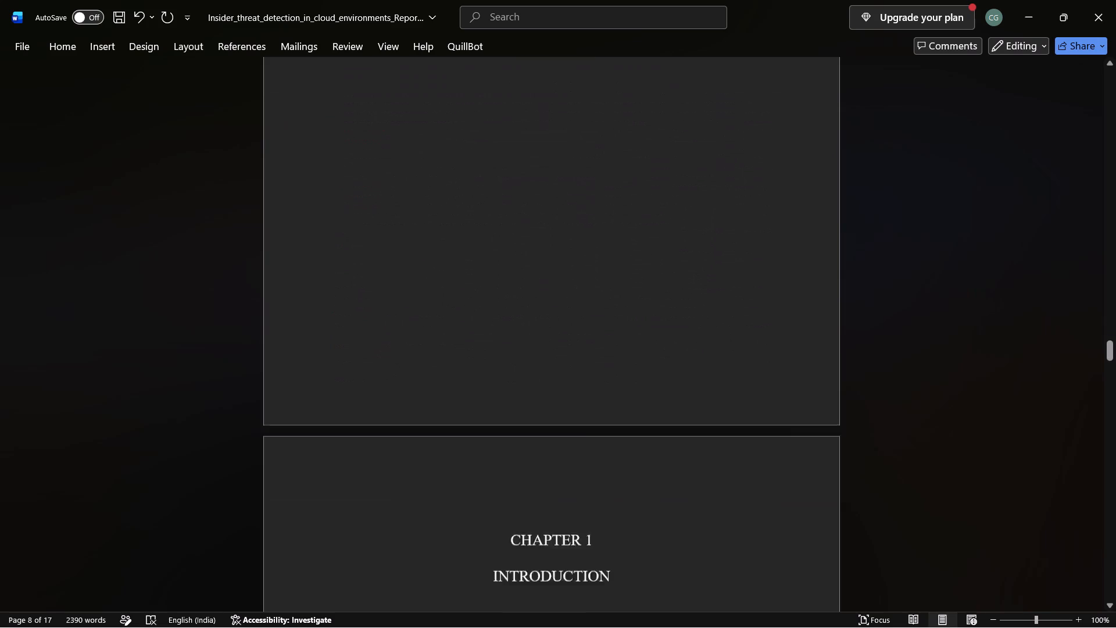
scroll(437, 368, down, 3)
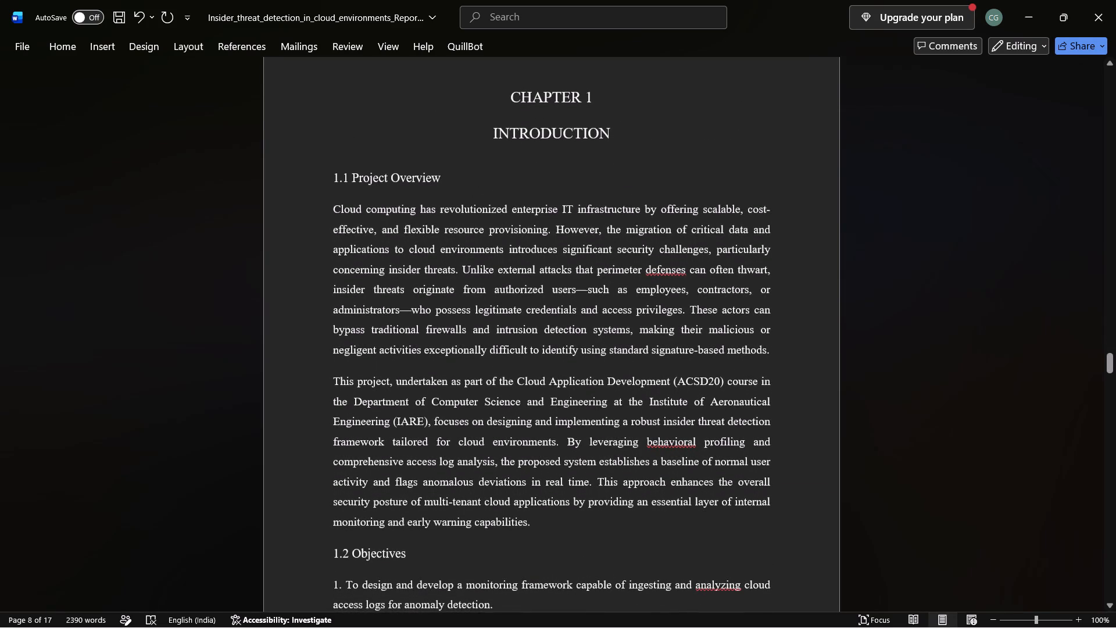
scroll(437, 368, down, 2)
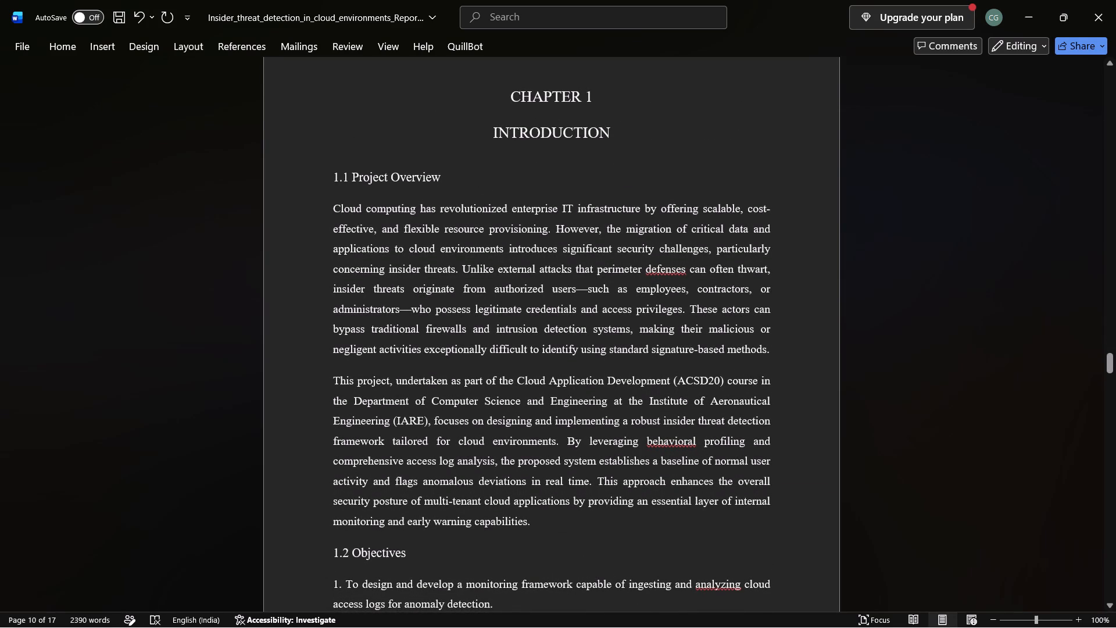
drag(390, 383, 431, 417)
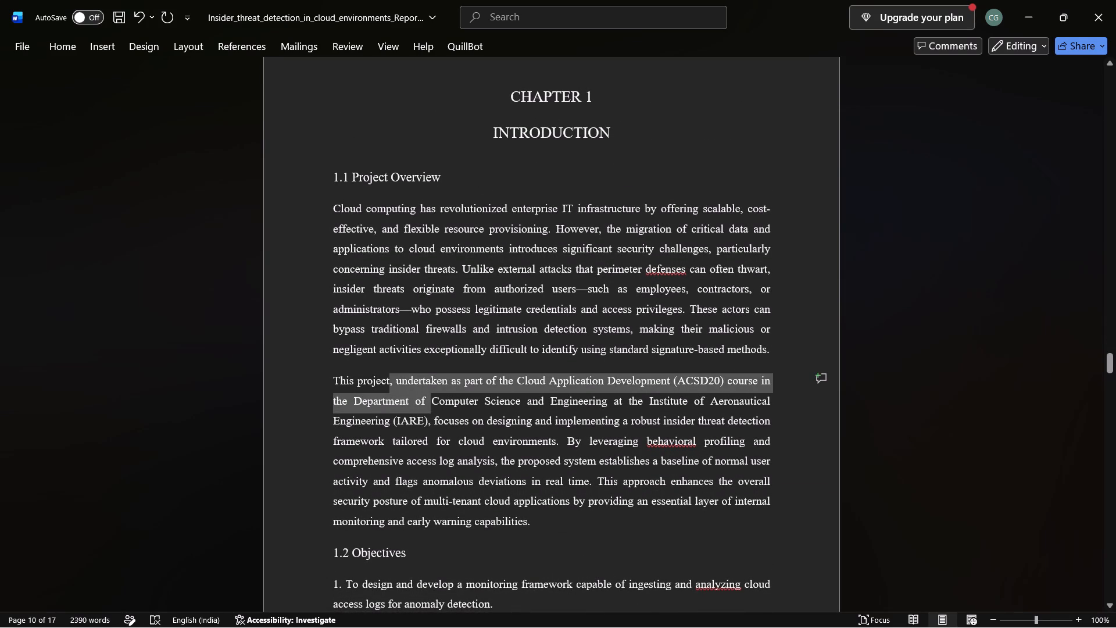
drag(431, 417, 432, 425)
key(BackSpace)
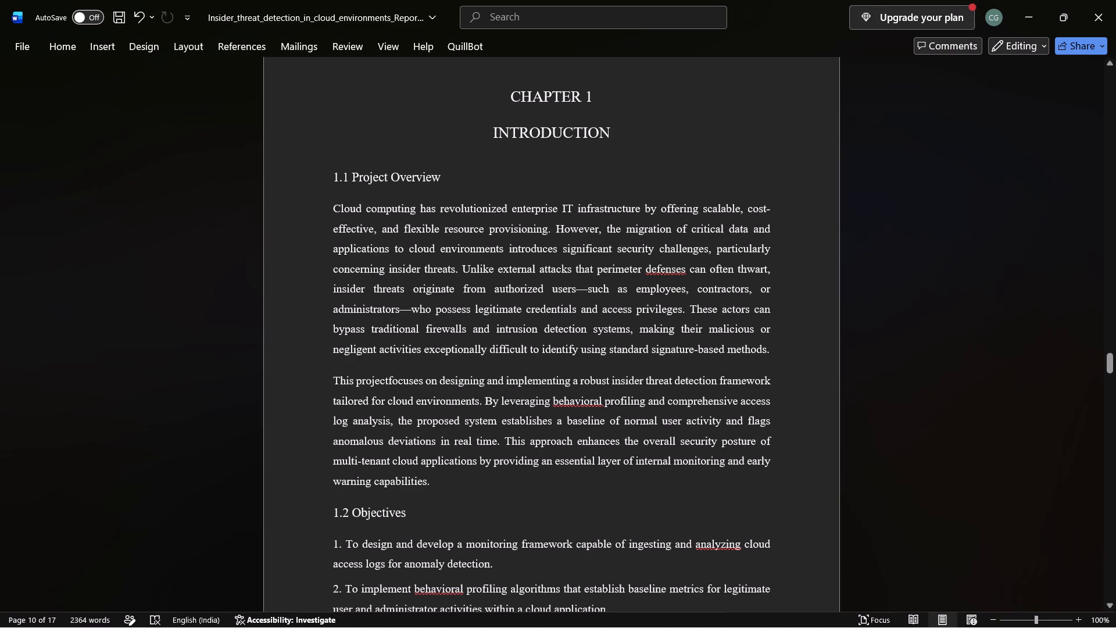
key(space)
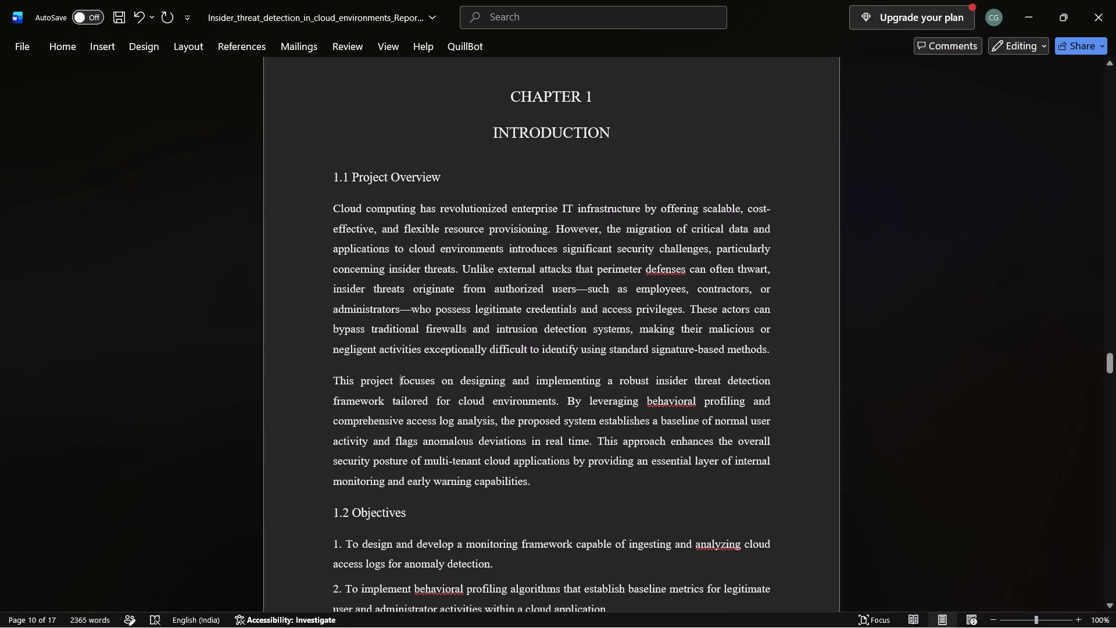
Copy "This project focuses on designing and implementing a robust insider threat detection framework tailored for cloud environments" from section 1.1, without its full stop.
drag(332, 380, 557, 397)
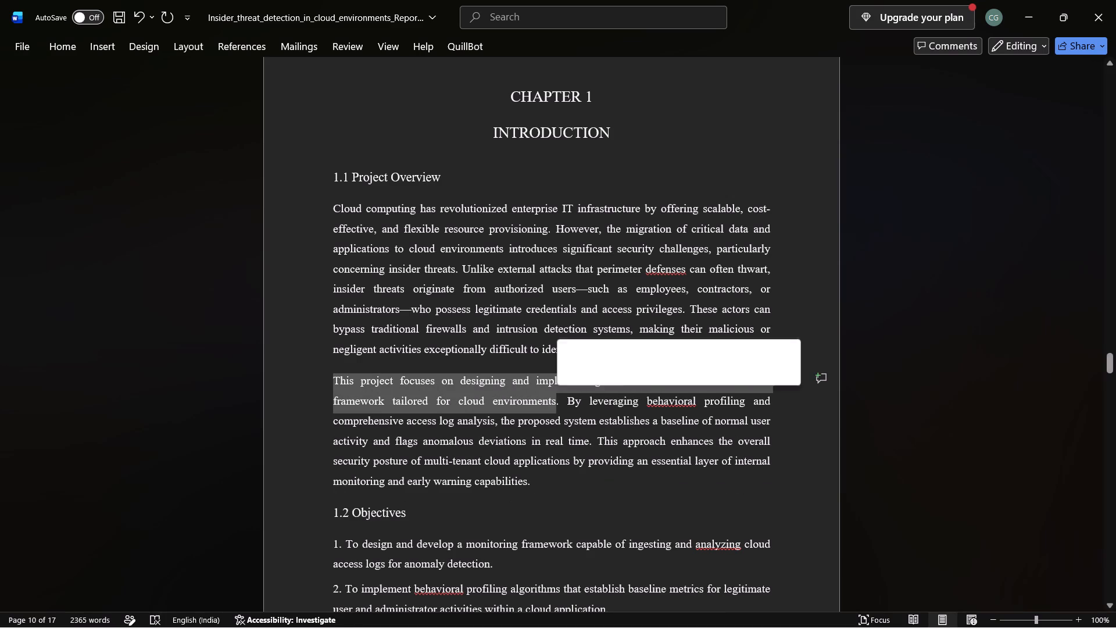
key(ctrl+c)
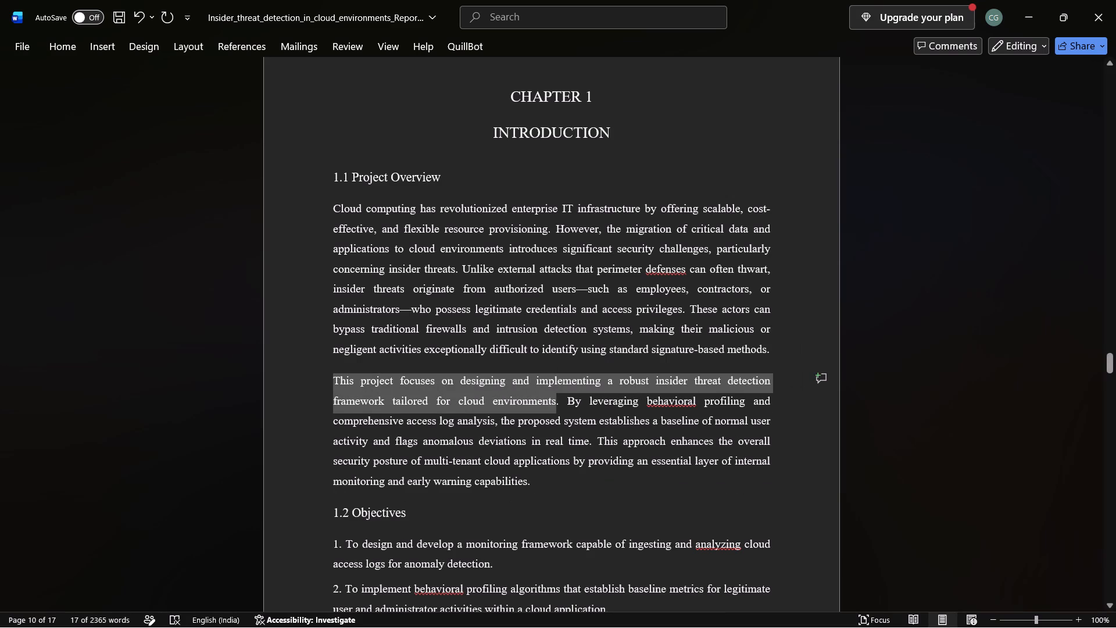
Delete "developed as part of the Cloud Application Development (ACSD20) course at the Institute of Aeronautical Engineering (IARE)" from the Abstract's first sentence.
scroll(557, 397, up, 5)
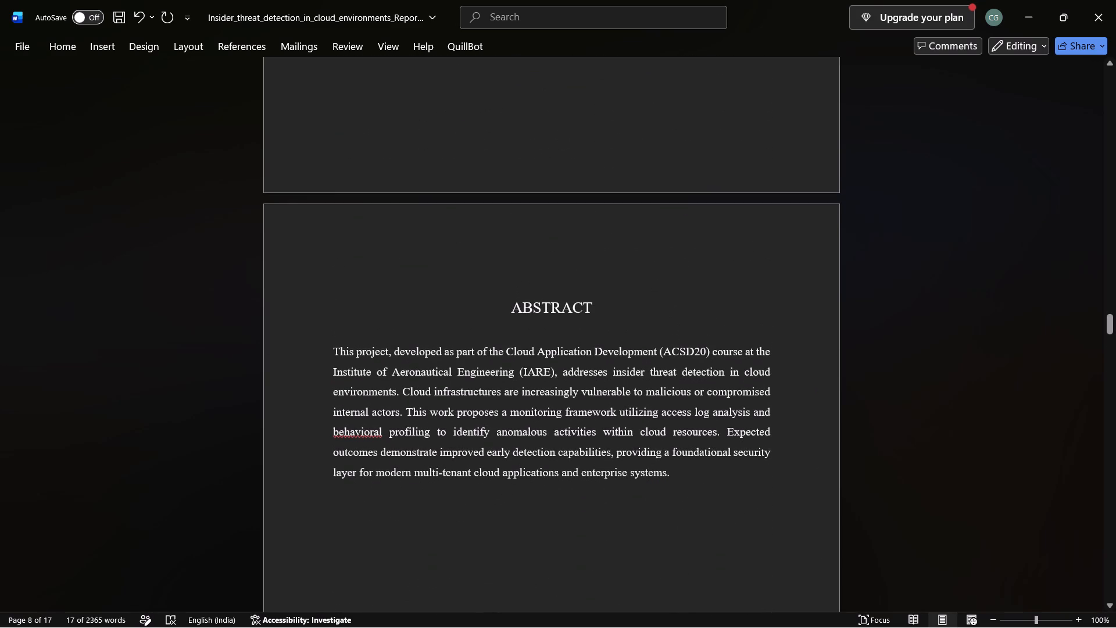
drag(334, 352, 534, 369)
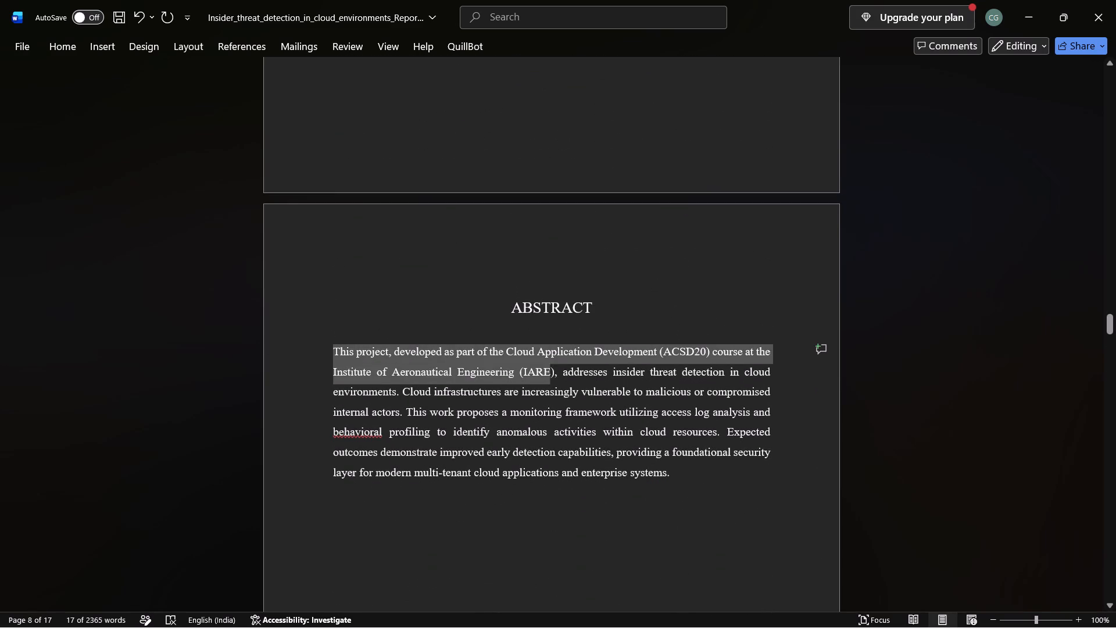
drag(534, 369, 564, 374)
drag(564, 374, 557, 375)
drag(557, 375, 555, 377)
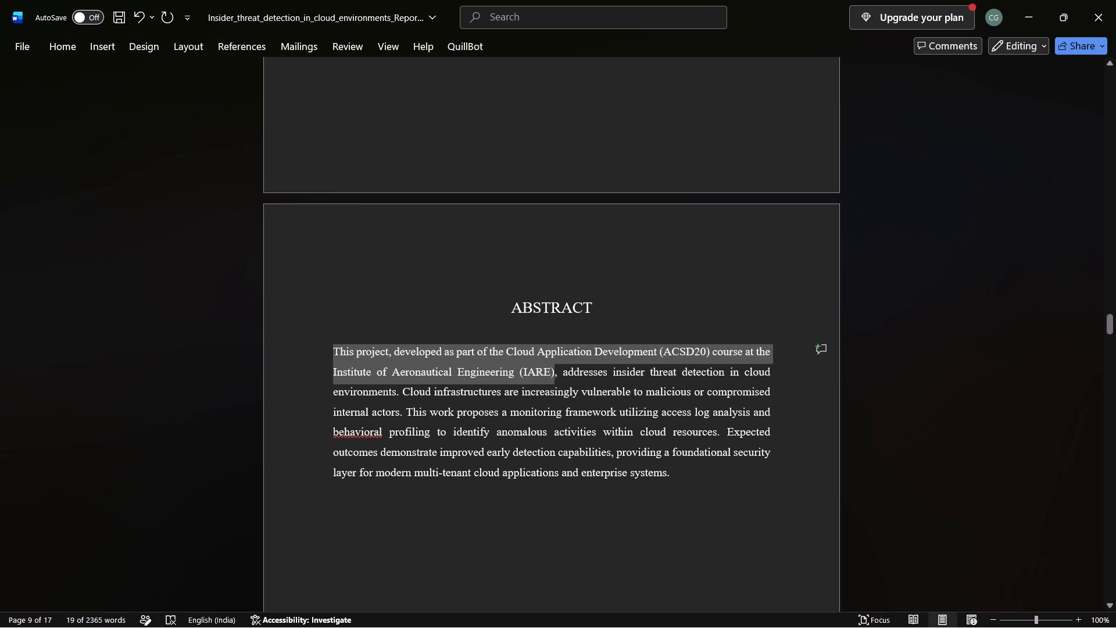
click(564, 379)
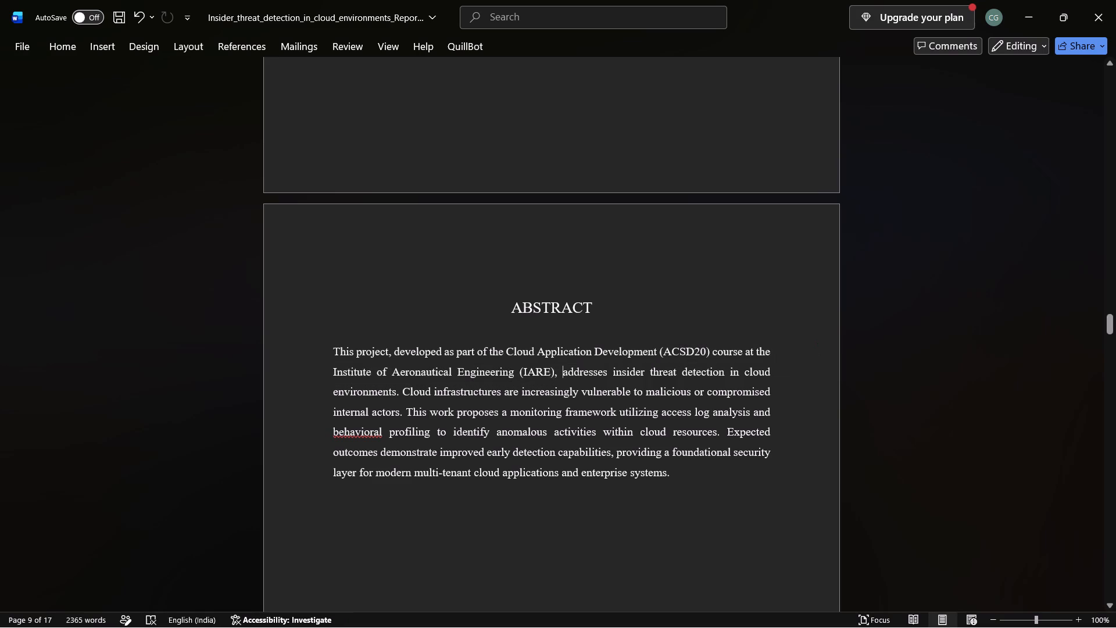
drag(388, 349, 547, 369)
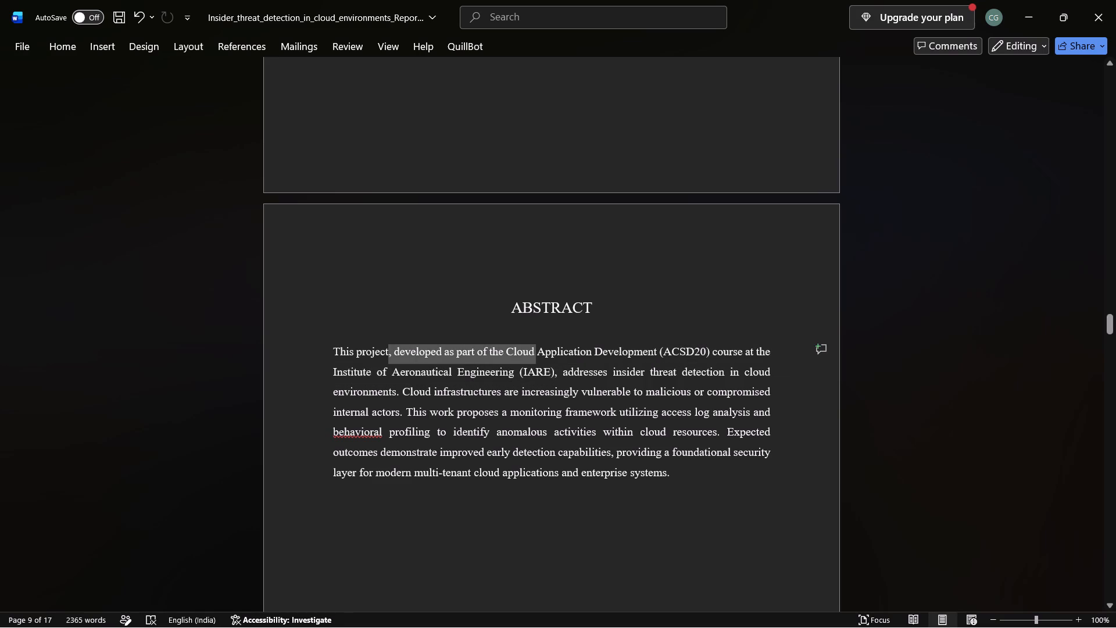
drag(547, 369, 553, 372)
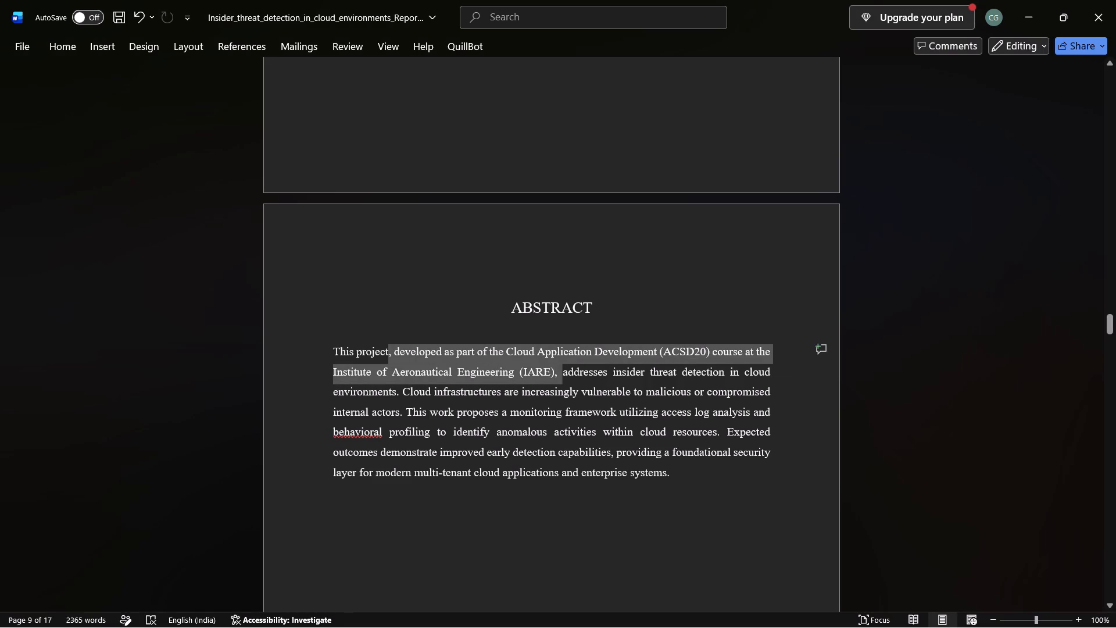
drag(553, 372, 553, 373)
key(BackSpace)
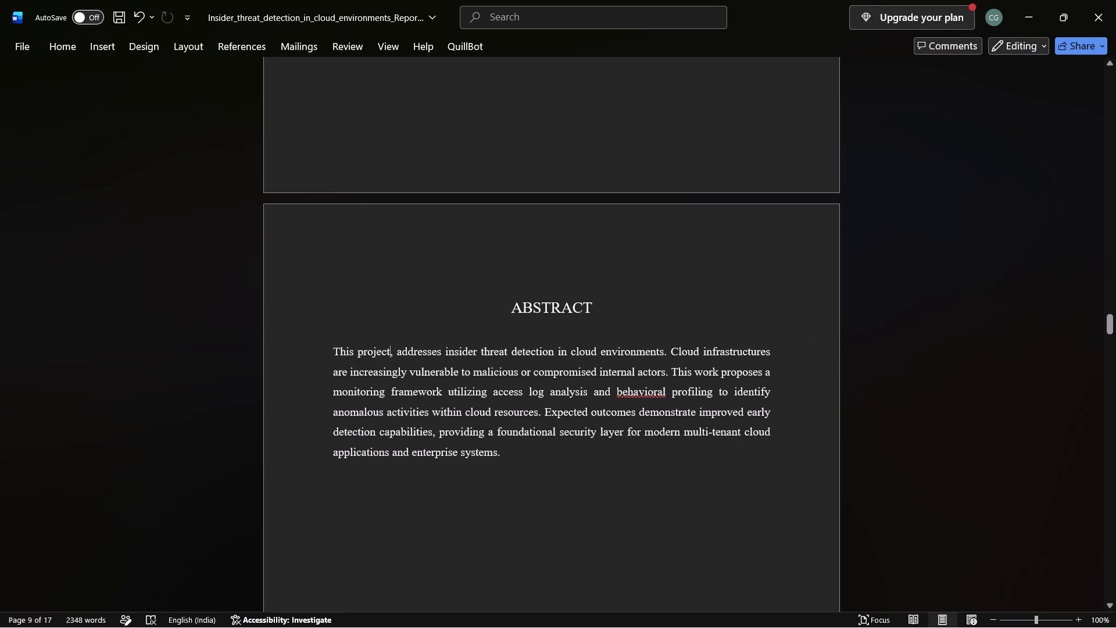
Paste the copied sentence after "compromised internal actors." in the Abstract and end it with a full stop.
click(668, 374)
key(ctrl+v)
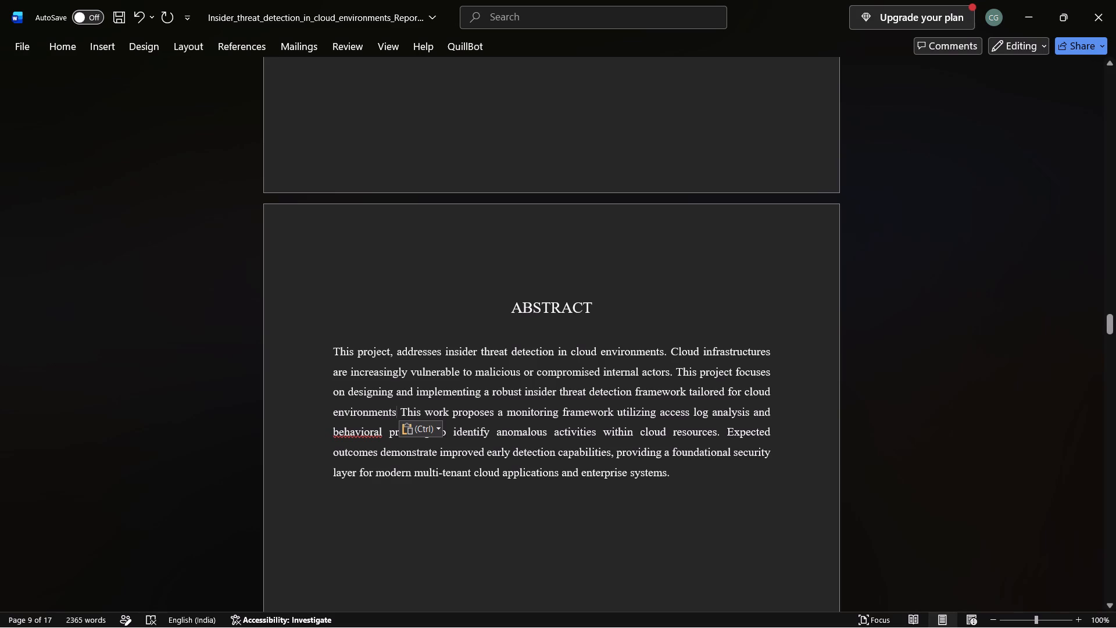
drag(733, 376, 716, 376)
drag(716, 376, 728, 372)
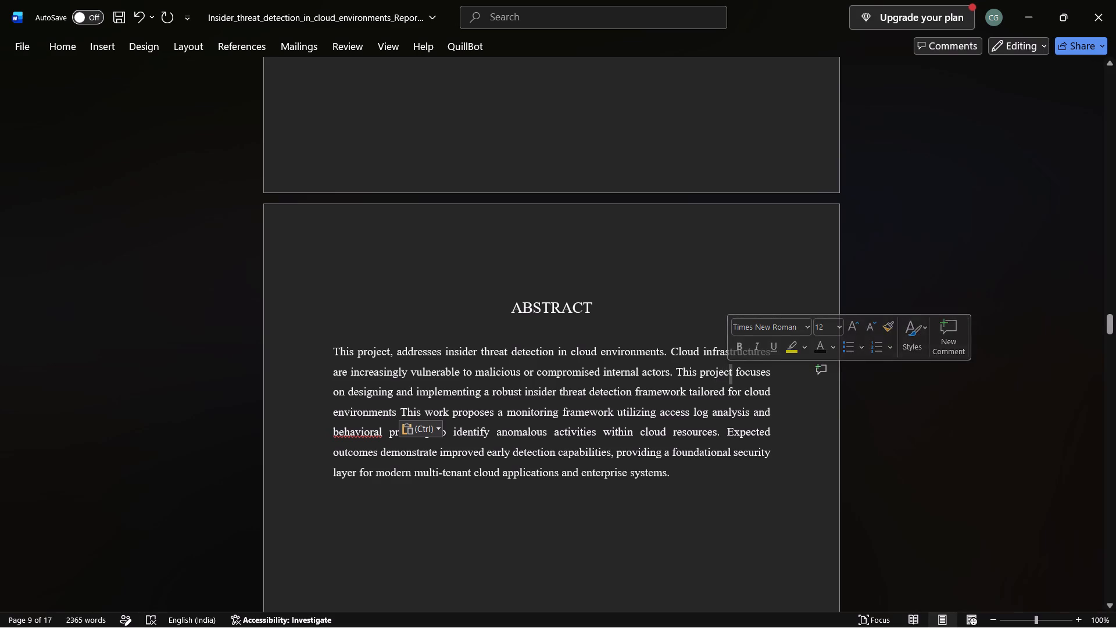
click(543, 534)
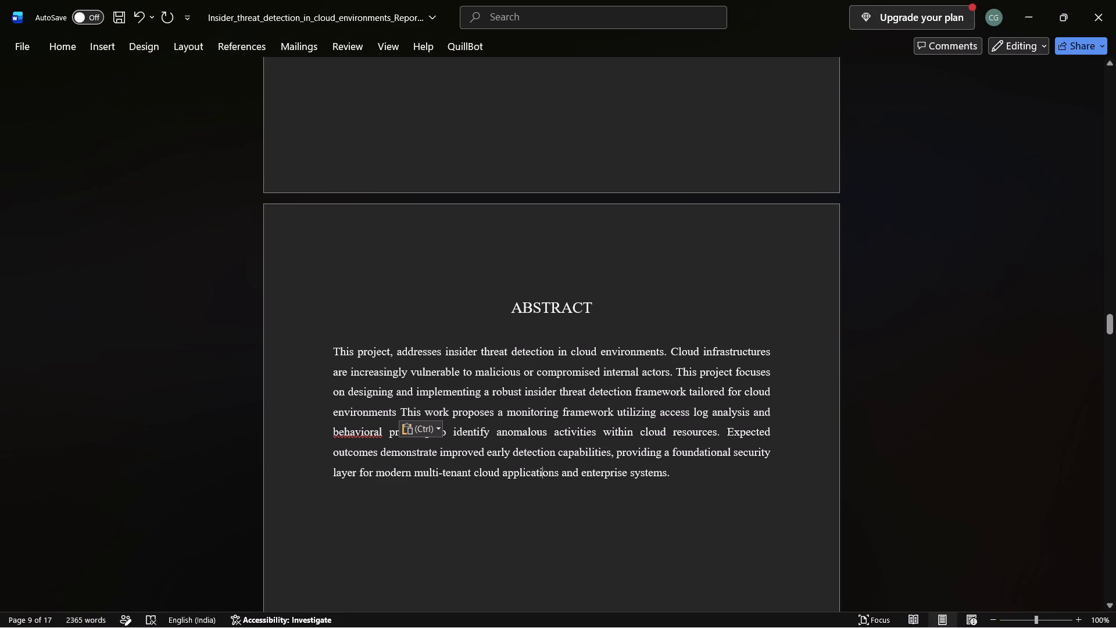
key(ctrl+z)
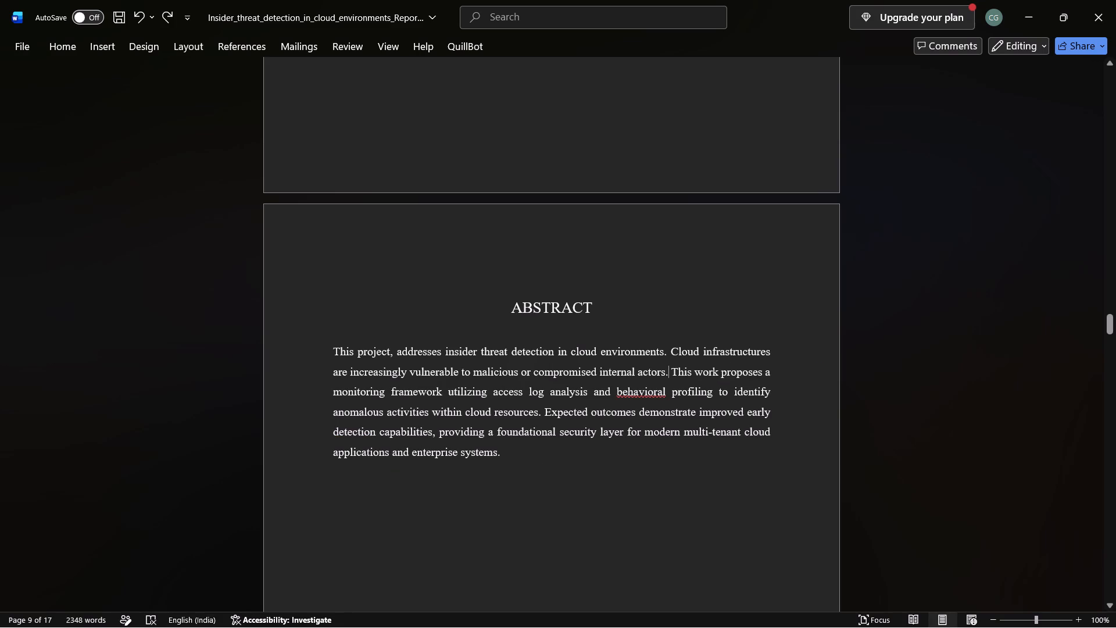
key(ctrl+v)
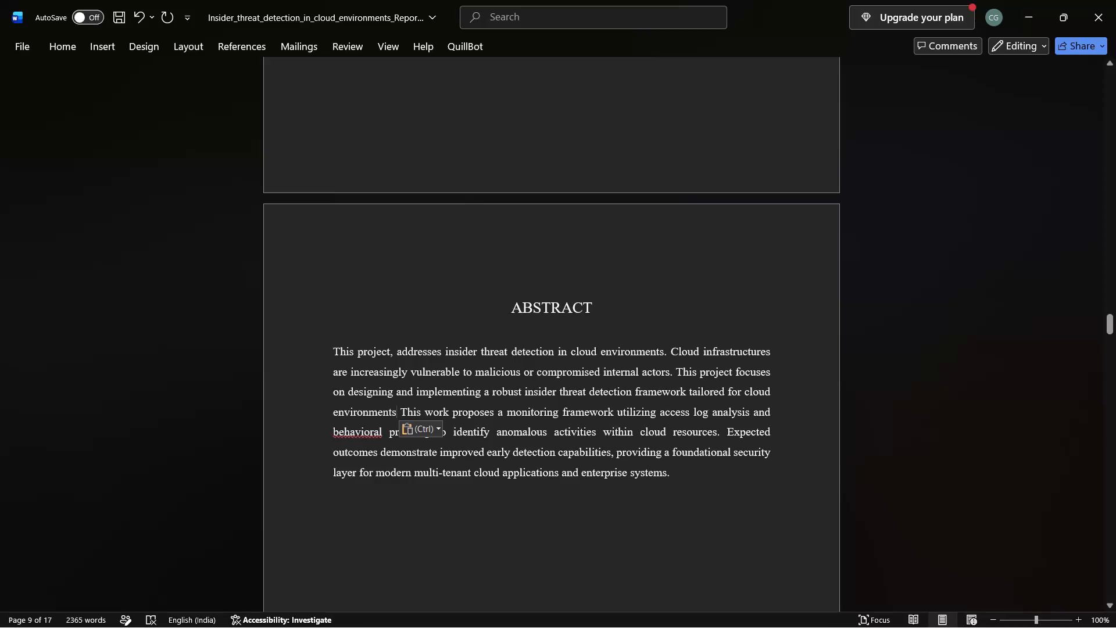
key(period)
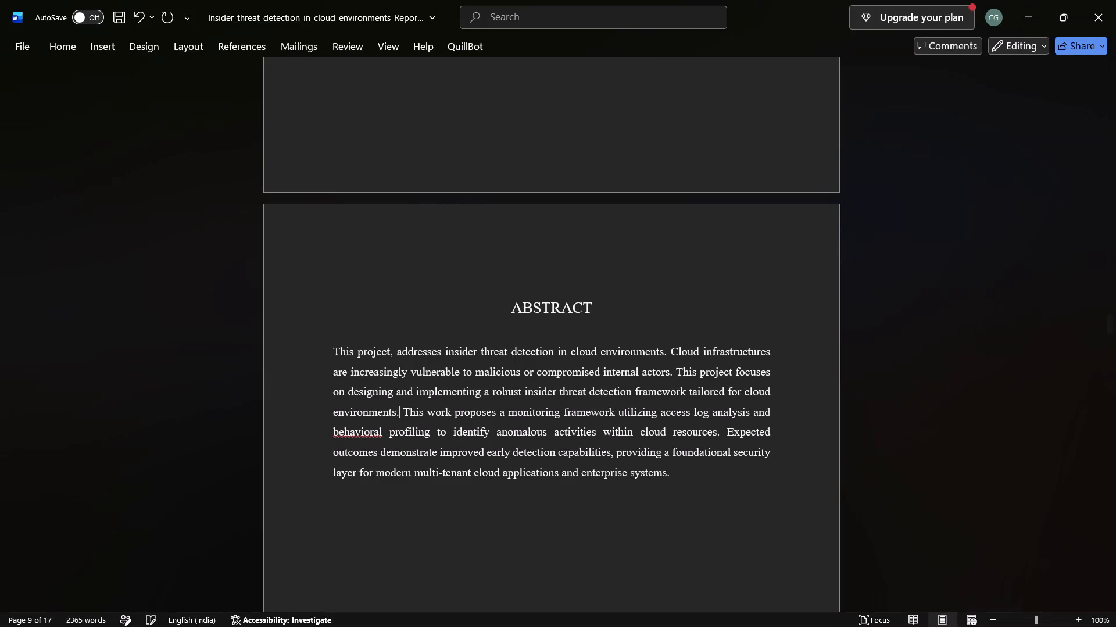
Delete "for the Cloud Application Development (ACSD20) course" from the first sentence of section 2.1 Prerequisites.
scroll(623, 501, down, 3)
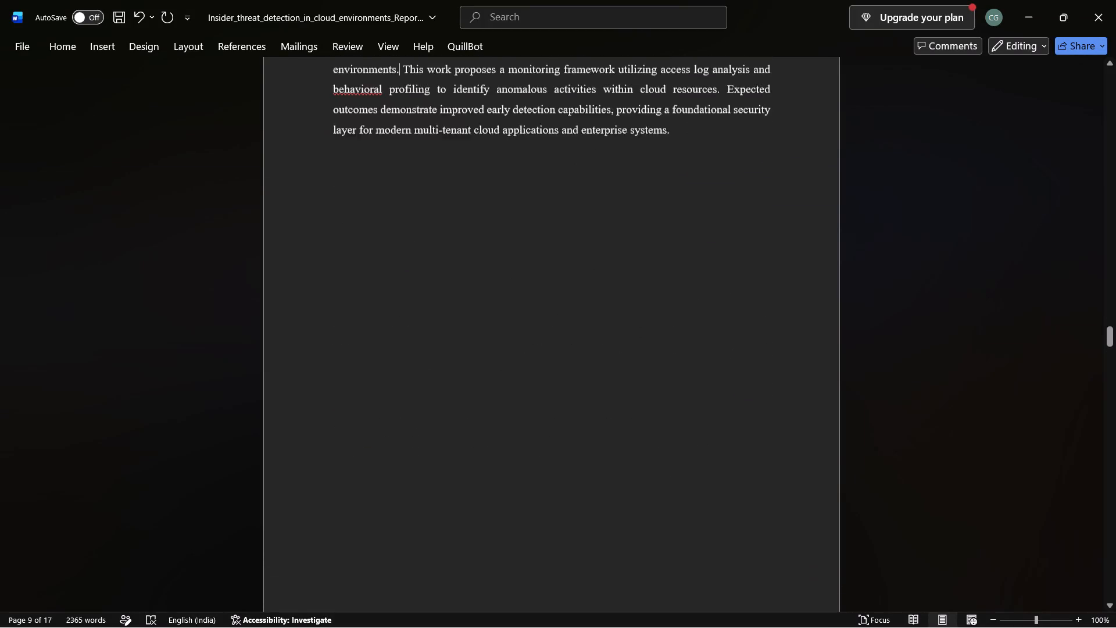
scroll(623, 501, down, 3)
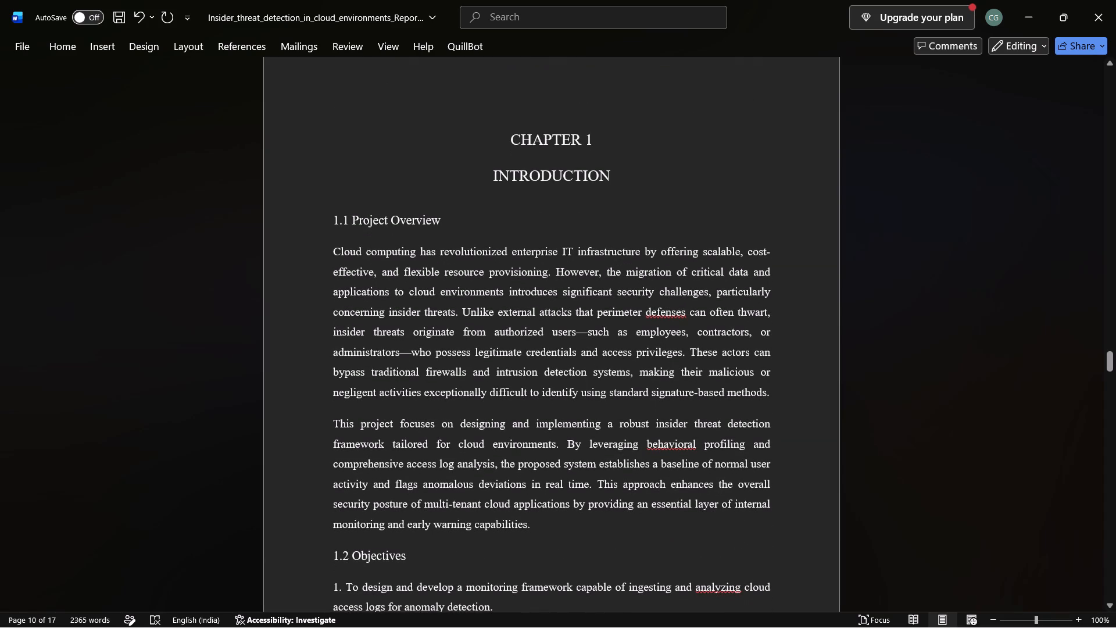
scroll(623, 501, down, 2)
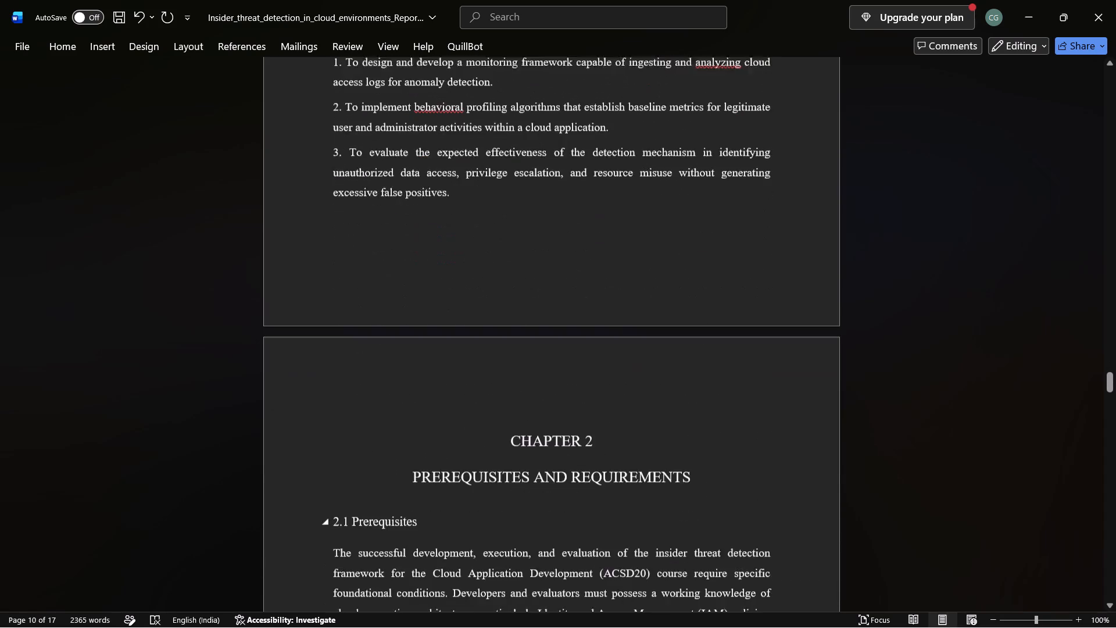
scroll(623, 501, down, 2)
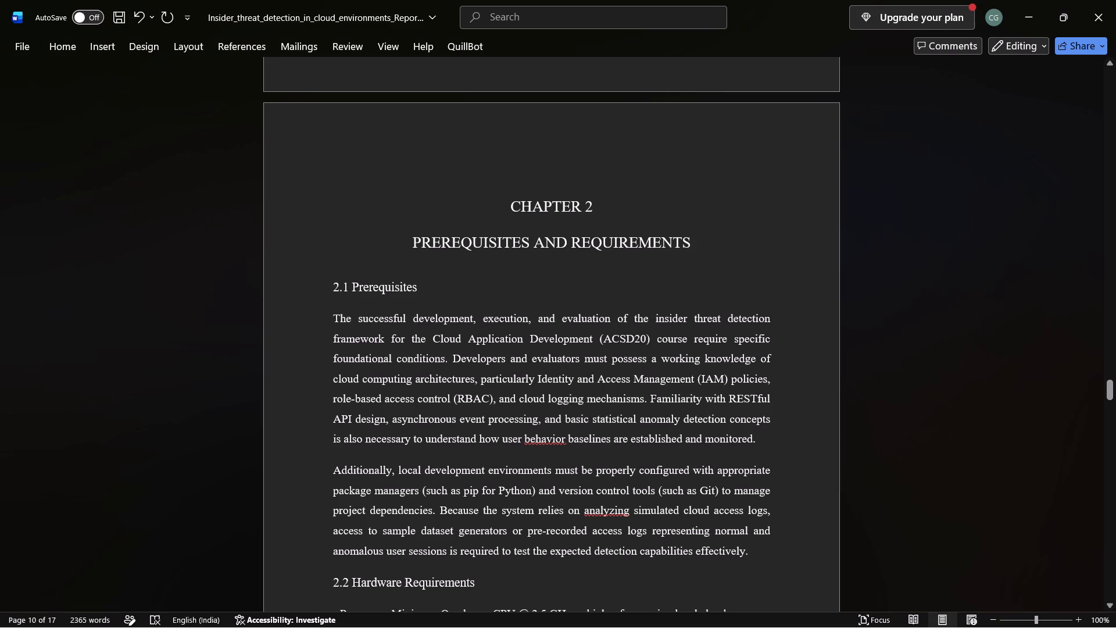
drag(393, 338, 617, 337)
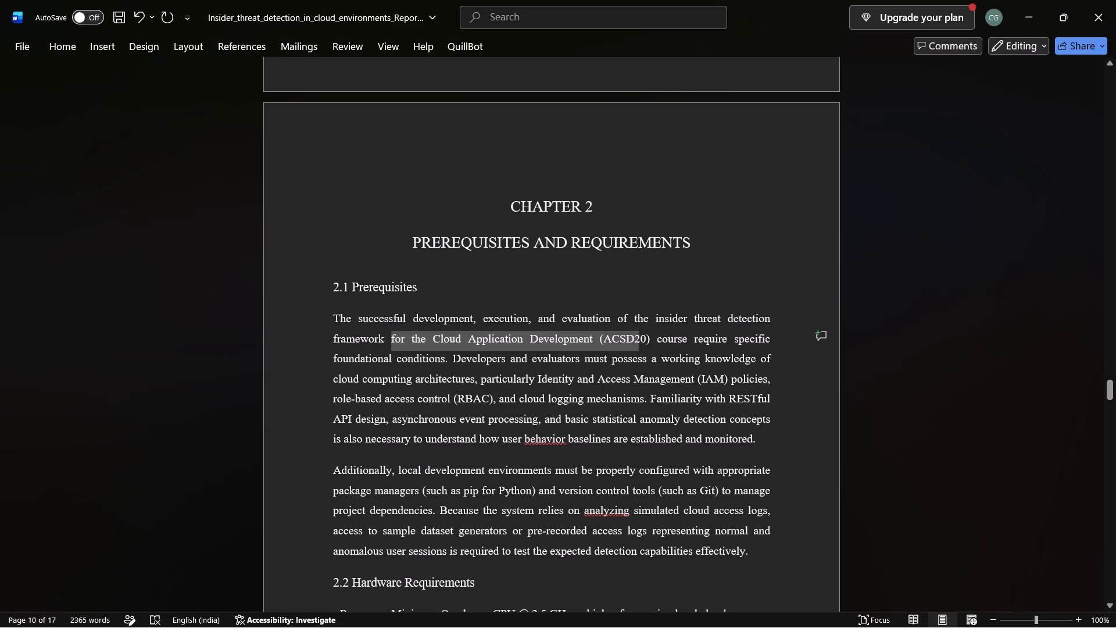
drag(617, 337, 684, 340)
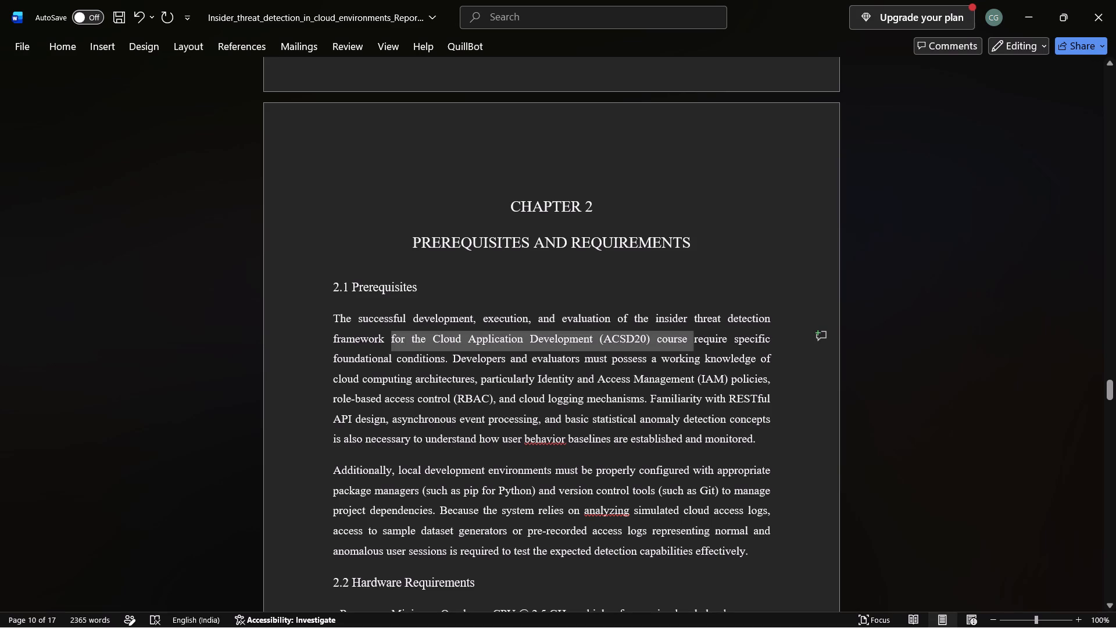
drag(684, 340, 684, 341)
key(BackSpace)
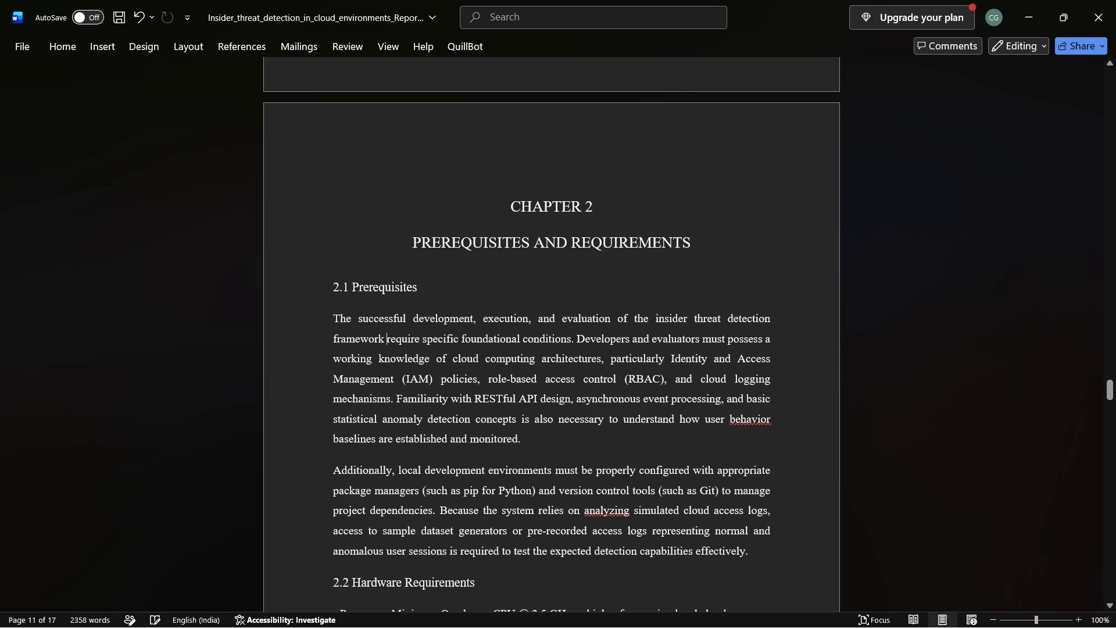
Insert a space after "framework" in the first sentence of section 2.1 Prerequisites.
key(space)
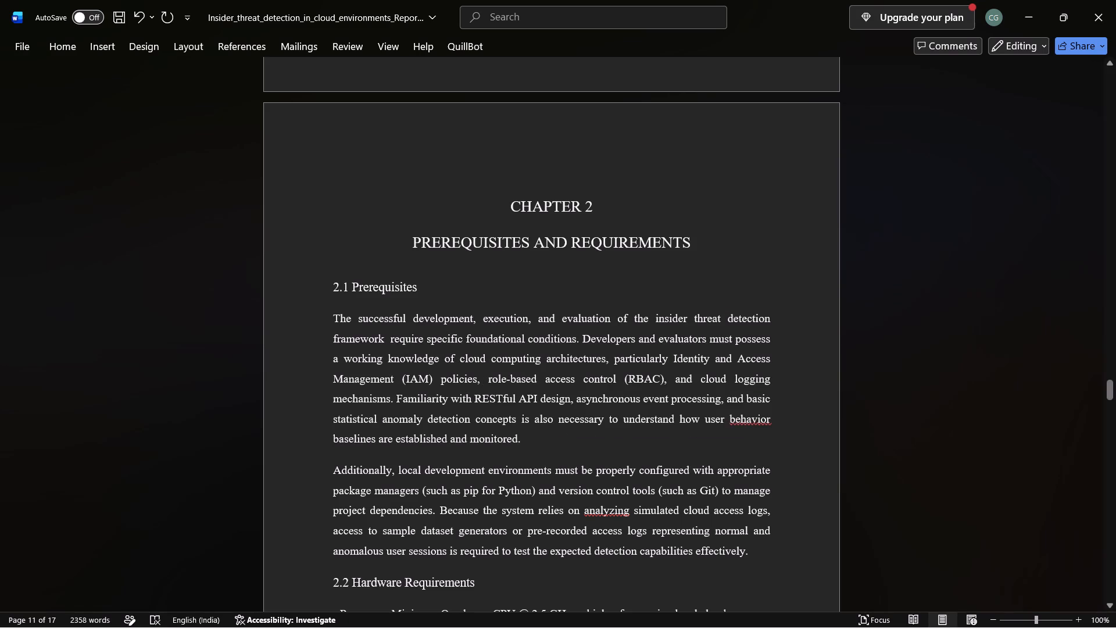
Delete "Cloud Application Development (ACSD20)" from the first sentence of Chapter 4 Results and Discussion and add a space after "this".
scroll(729, 472, down, 2)
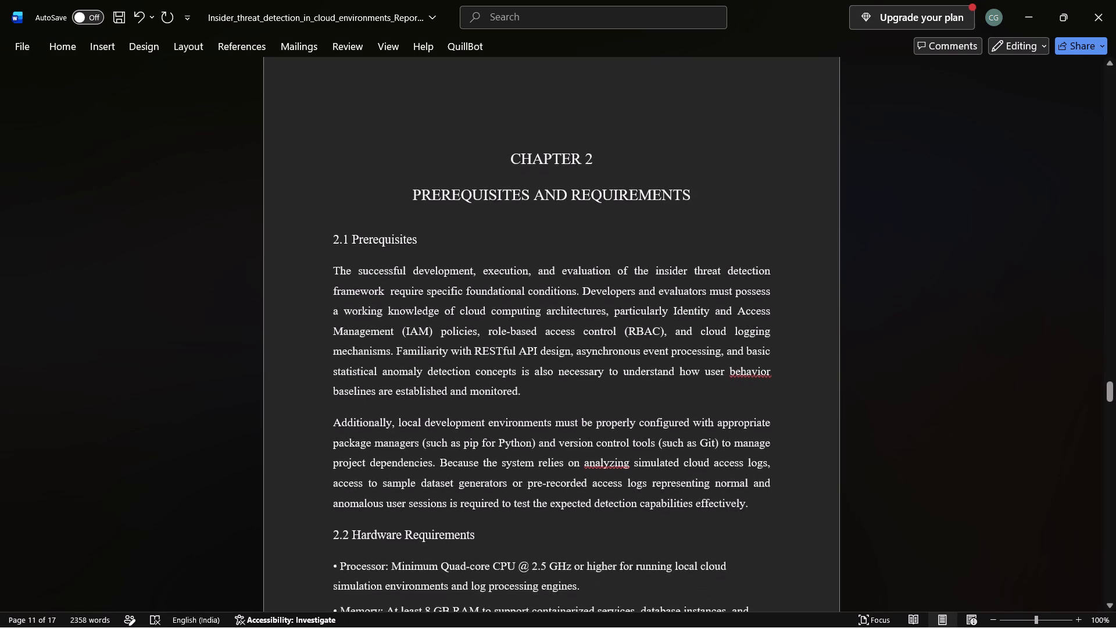
scroll(729, 472, down, 4)
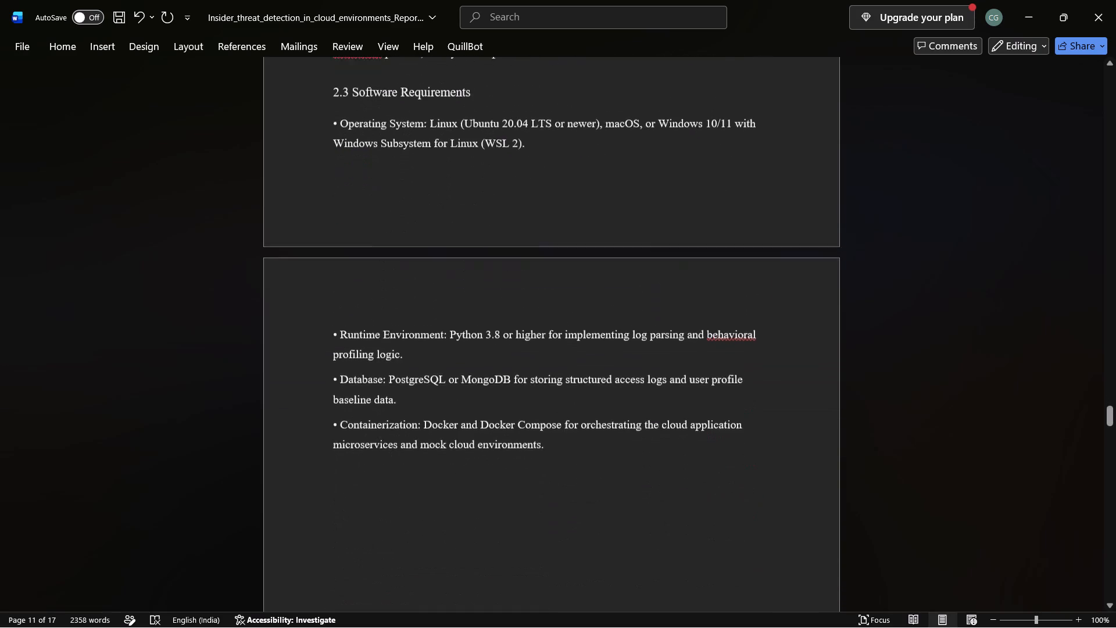
scroll(729, 472, down, 2)
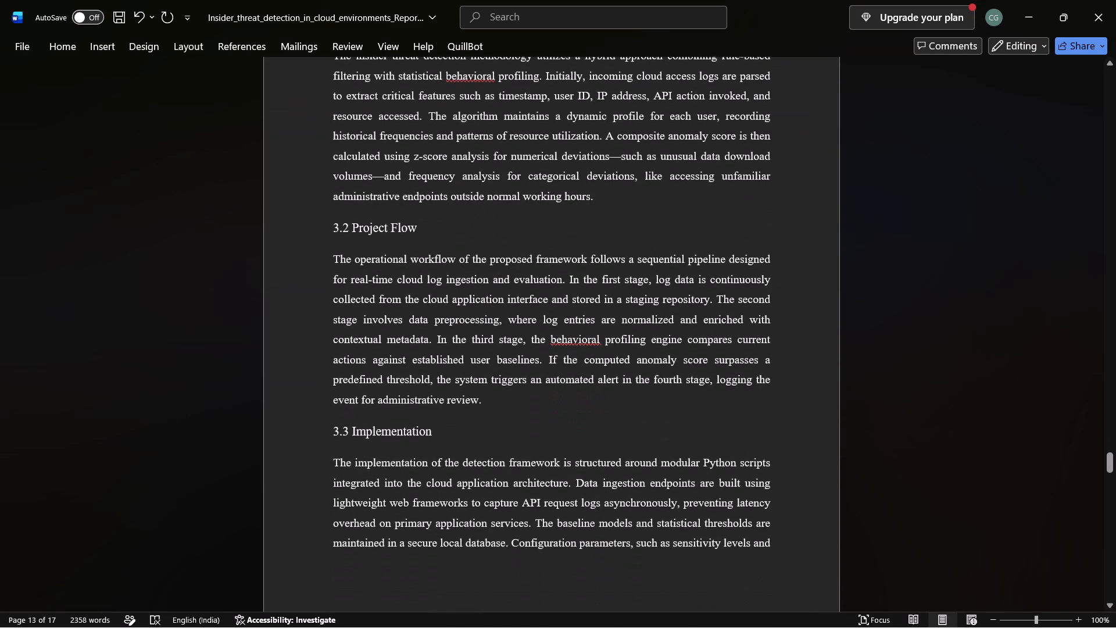
scroll(729, 472, down, 5)
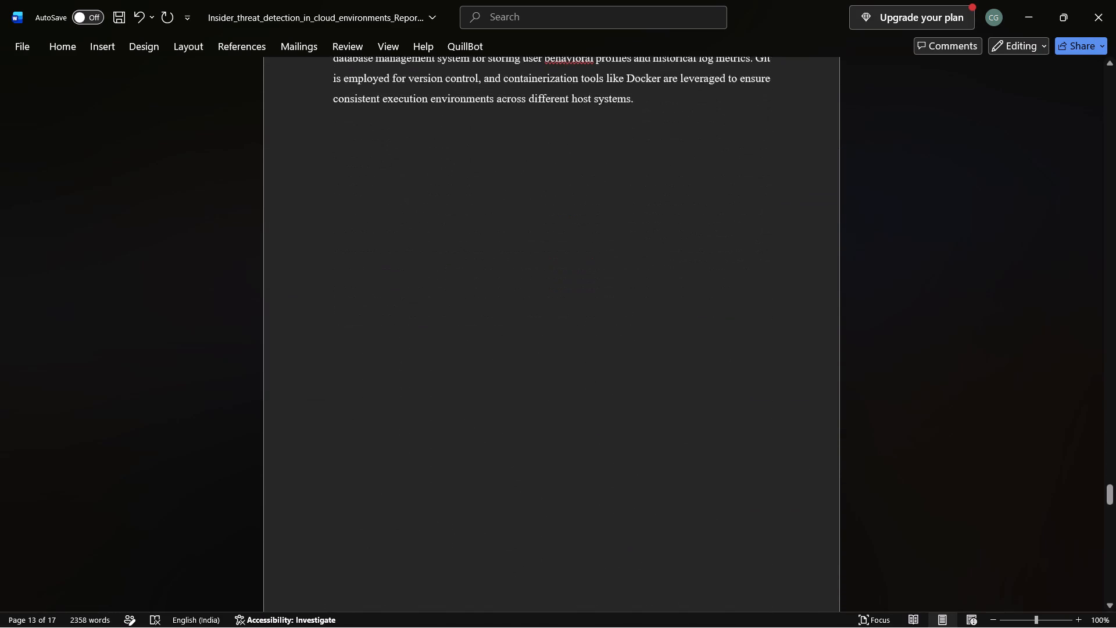
scroll(729, 472, down, 2)
scroll(729, 472, up, 1)
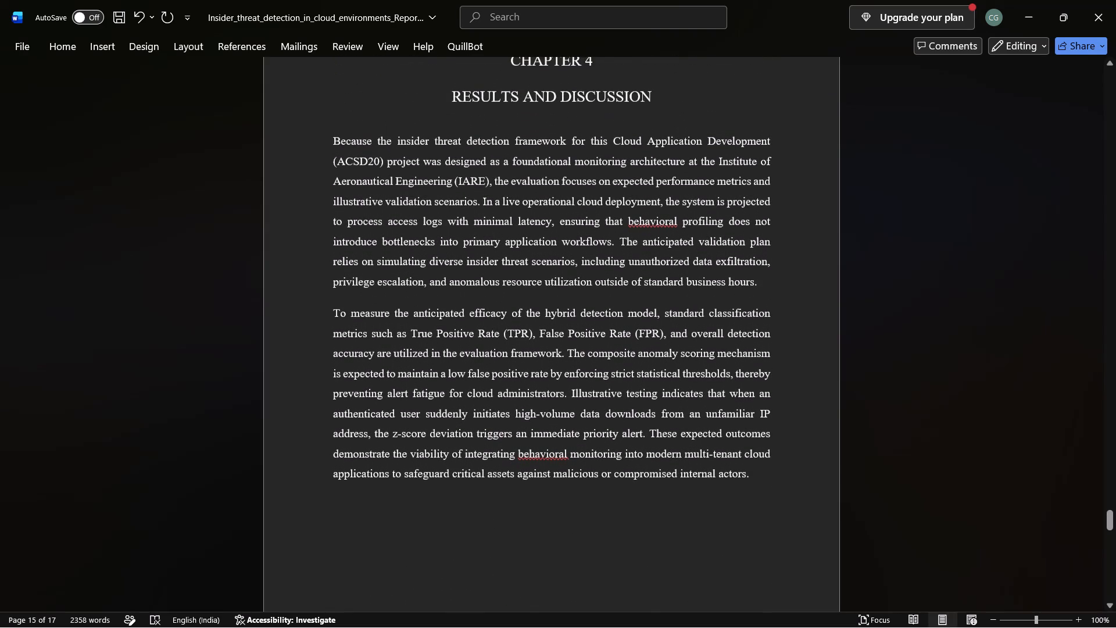
scroll(729, 472, up, 2)
drag(571, 142, 575, 142)
drag(575, 142, 481, 172)
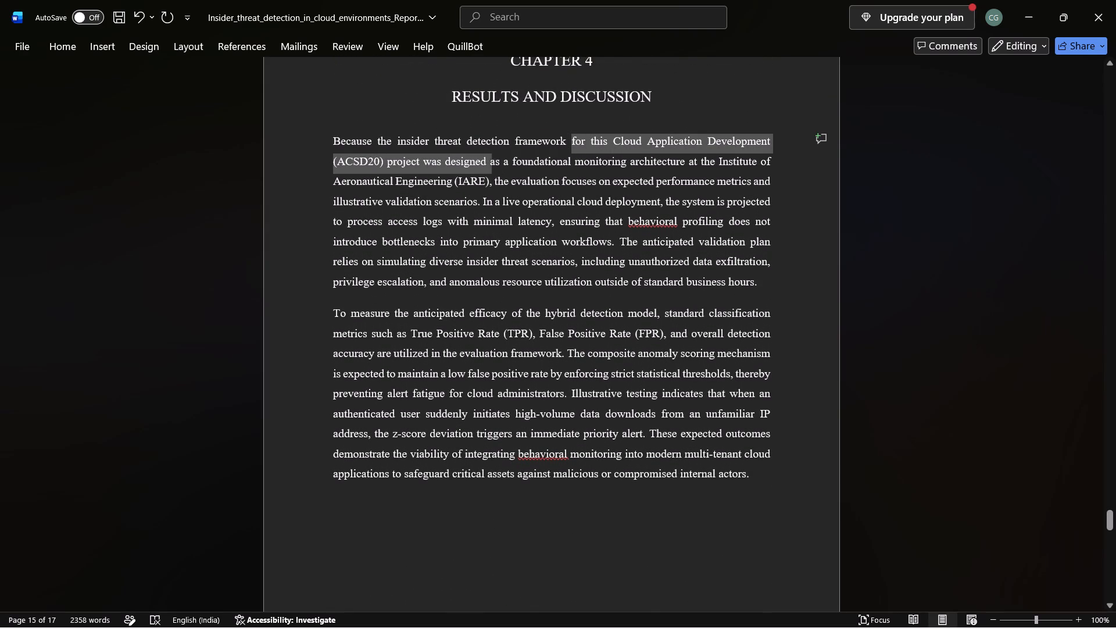
drag(481, 172, 471, 172)
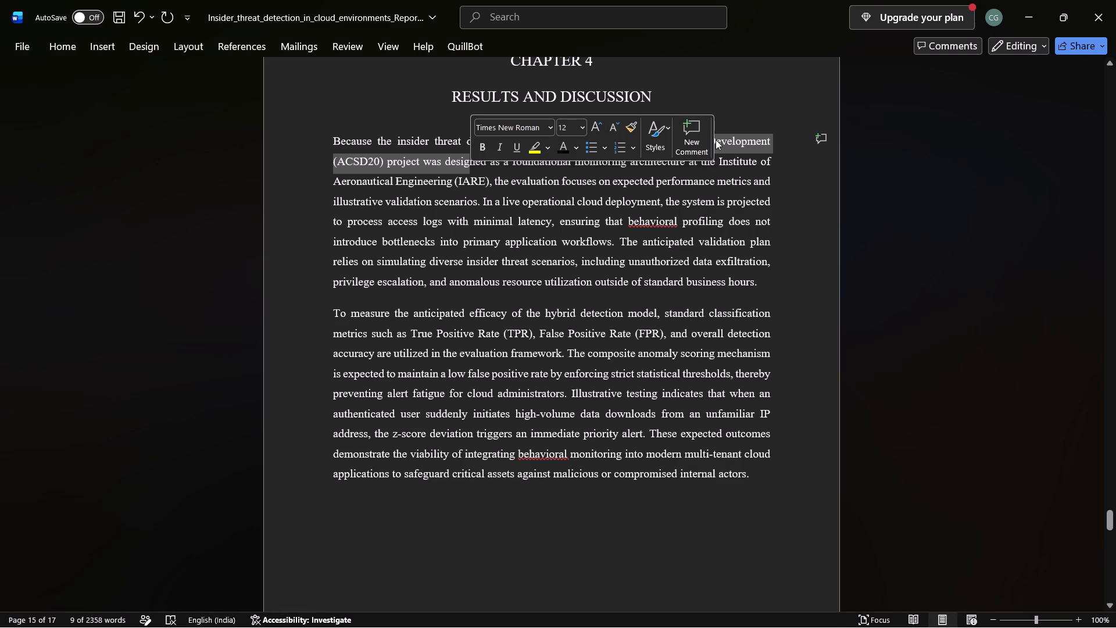
click(725, 138)
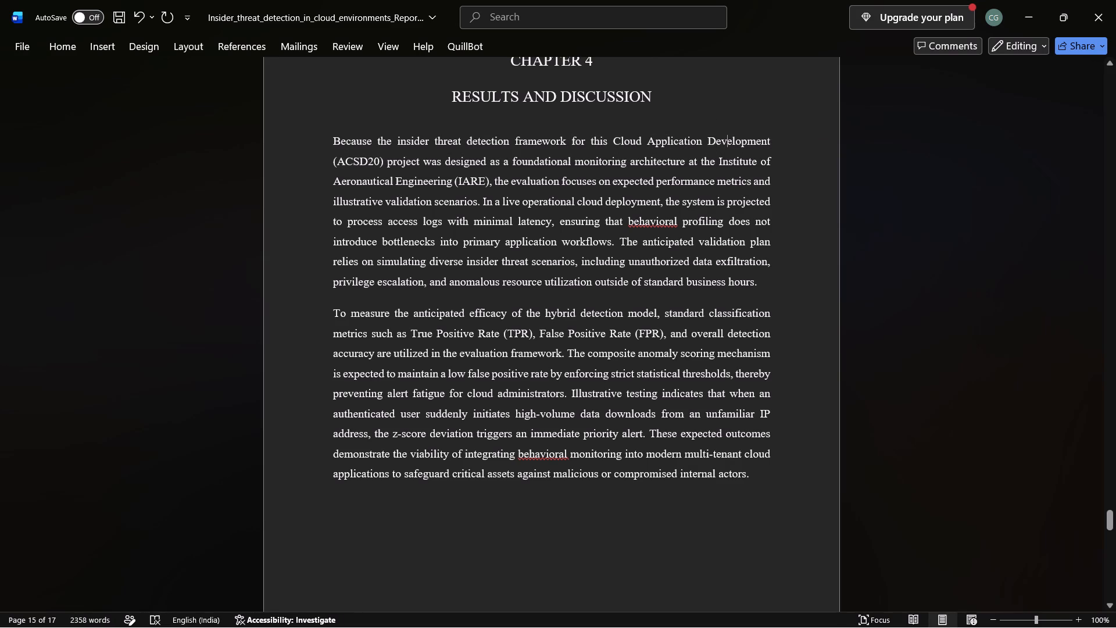
drag(614, 142, 385, 168)
key(BackSpace)
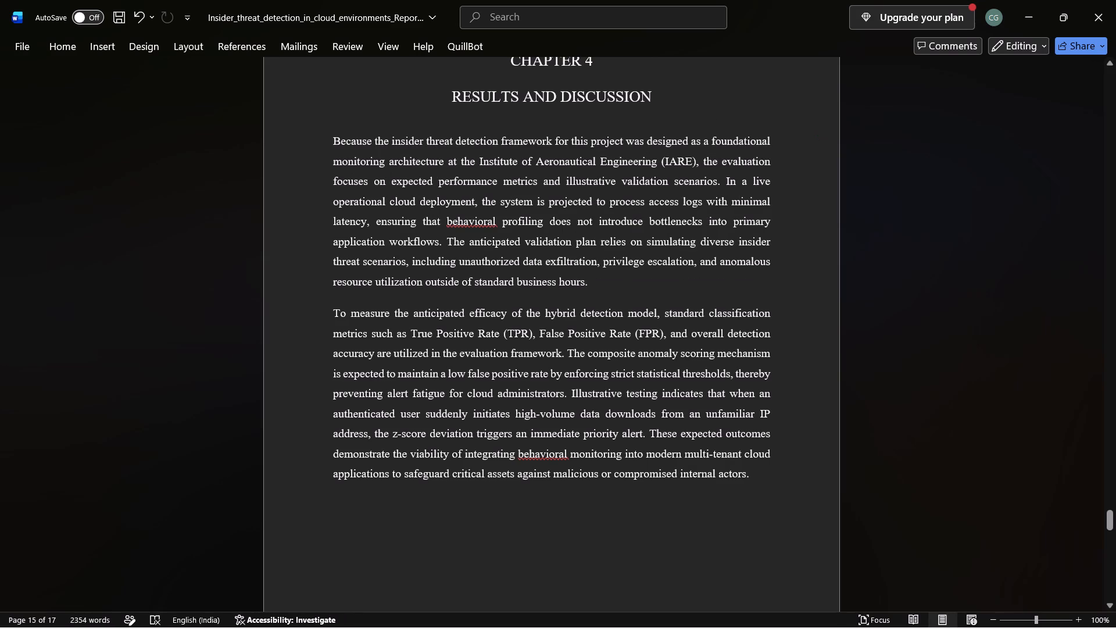
key(space)
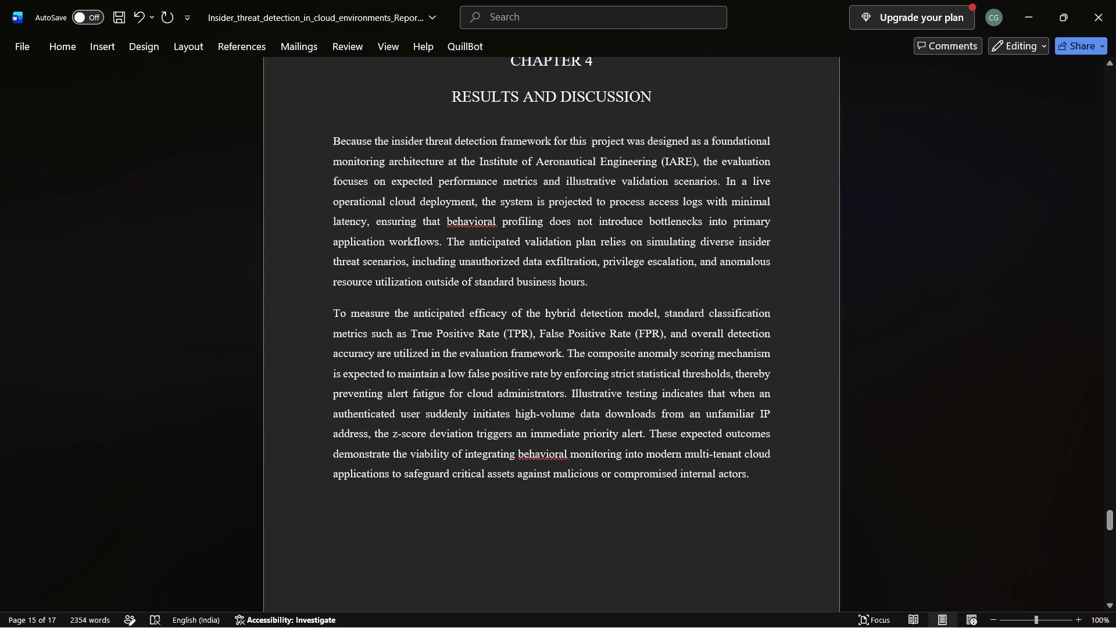
Delete "at the Institute of Aeronautical Engineering (IARE)" from Chapter 4's first sentence, keeping the comma after "architecture".
drag(448, 160, 653, 151)
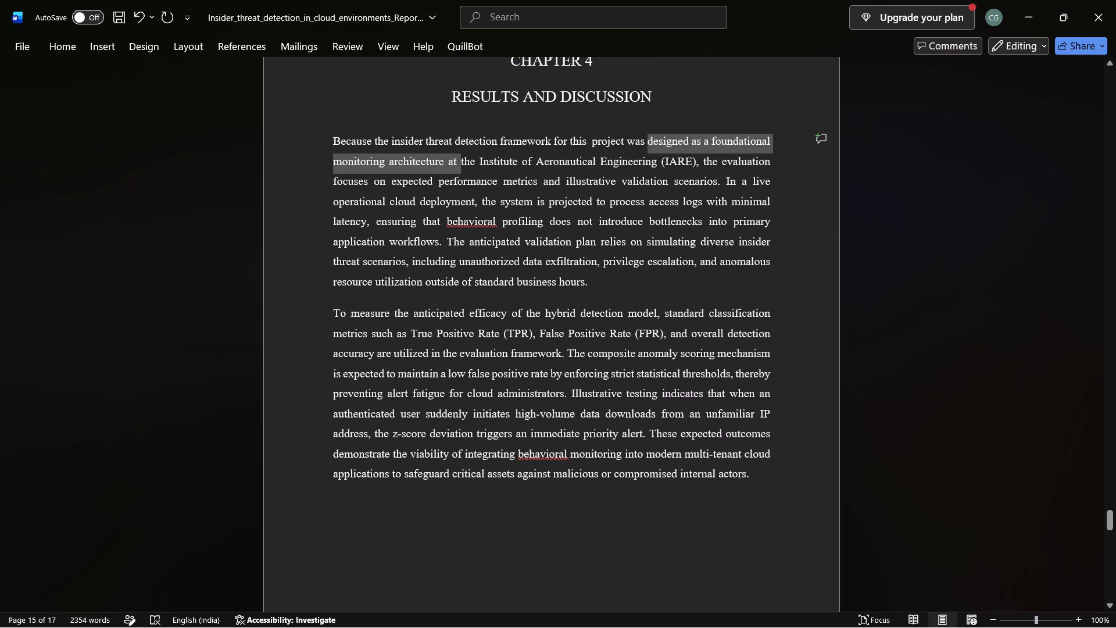
drag(653, 151, 672, 164)
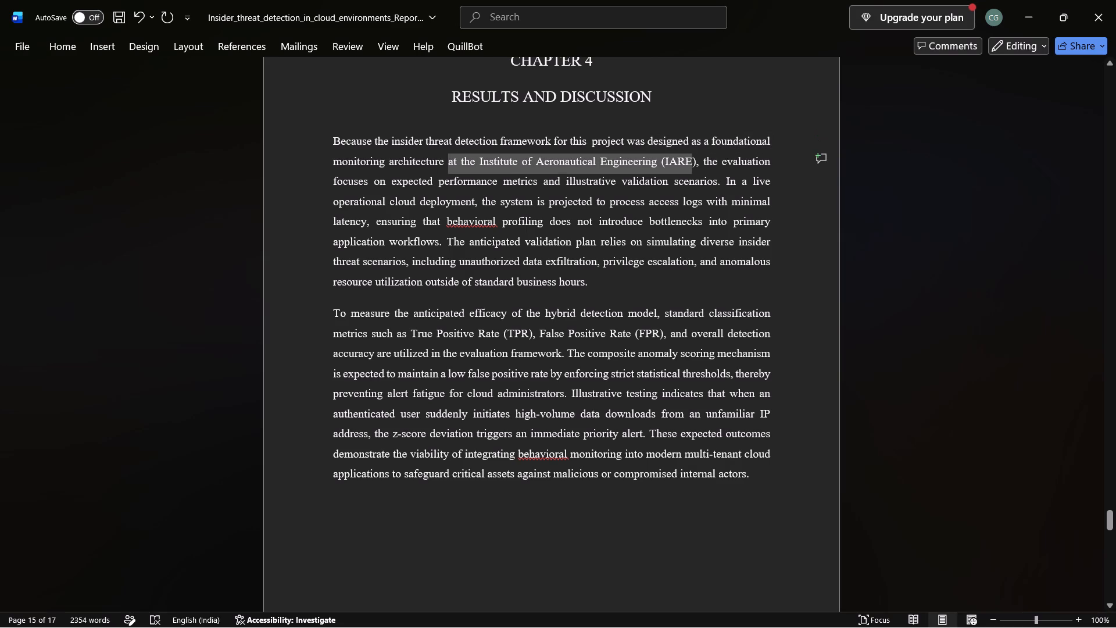
drag(672, 164, 695, 160)
drag(695, 160, 696, 160)
key(BackSpace)
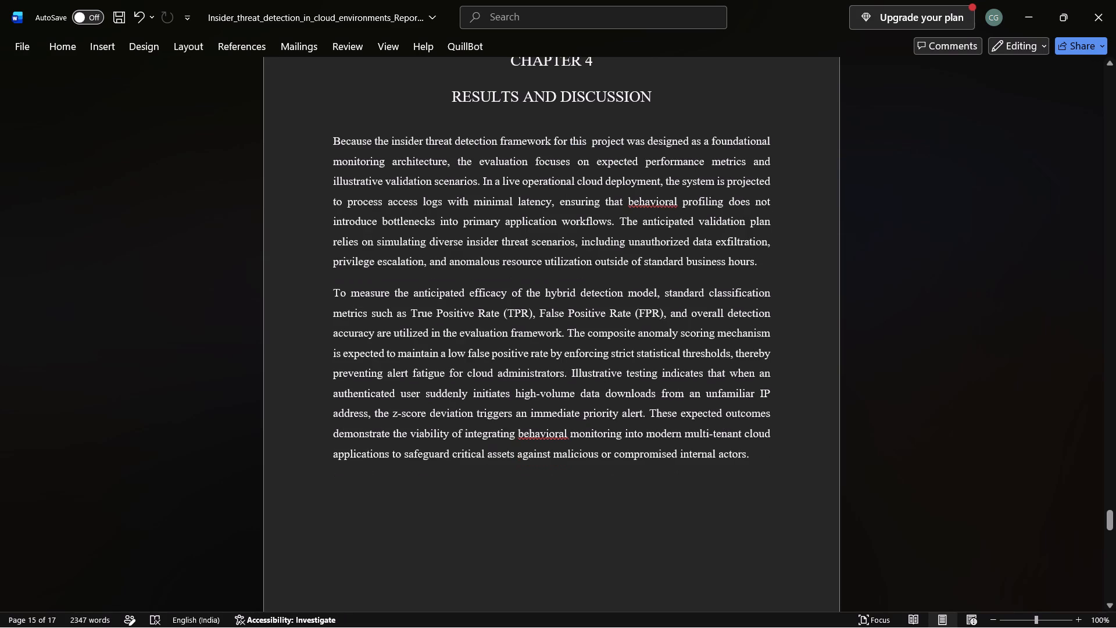
Delete the phrase from "developed for the Cloud Application Development (ACSD20) course" through "(IARE)," in the first sentence of section 5.1 Conclusion.
scroll(727, 383, down, 1)
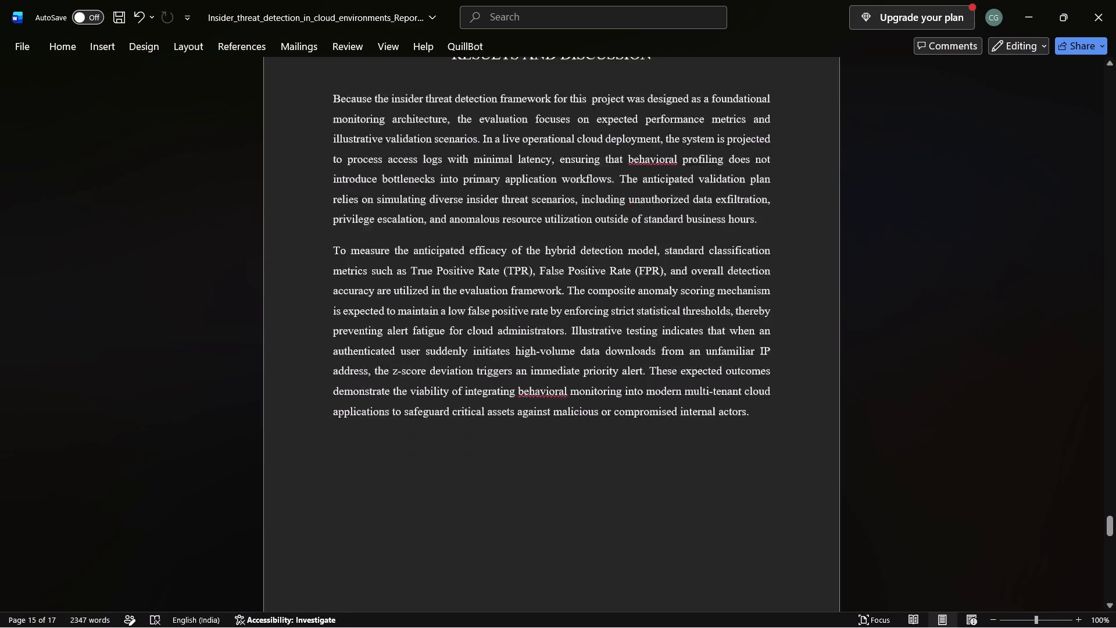
scroll(727, 383, down, 2)
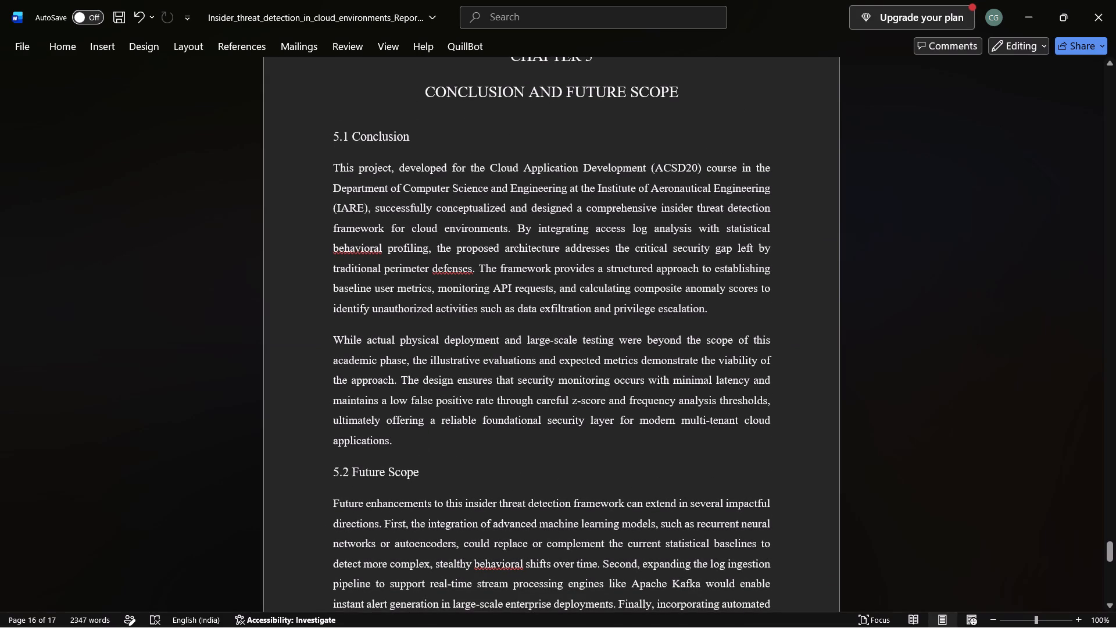
drag(452, 167, 528, 179)
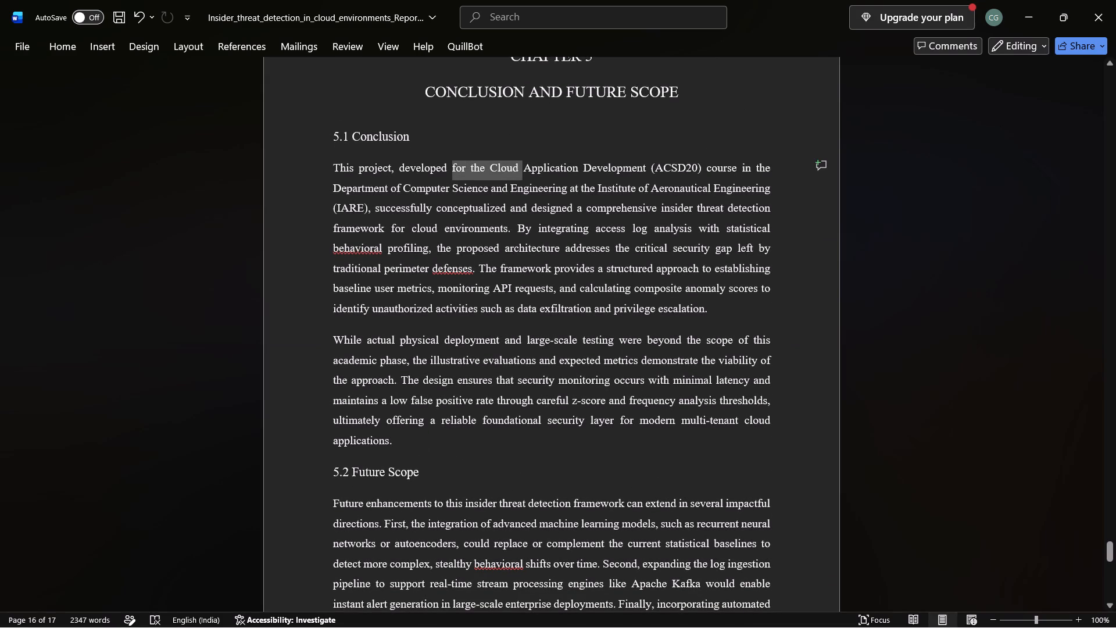
drag(528, 179, 412, 213)
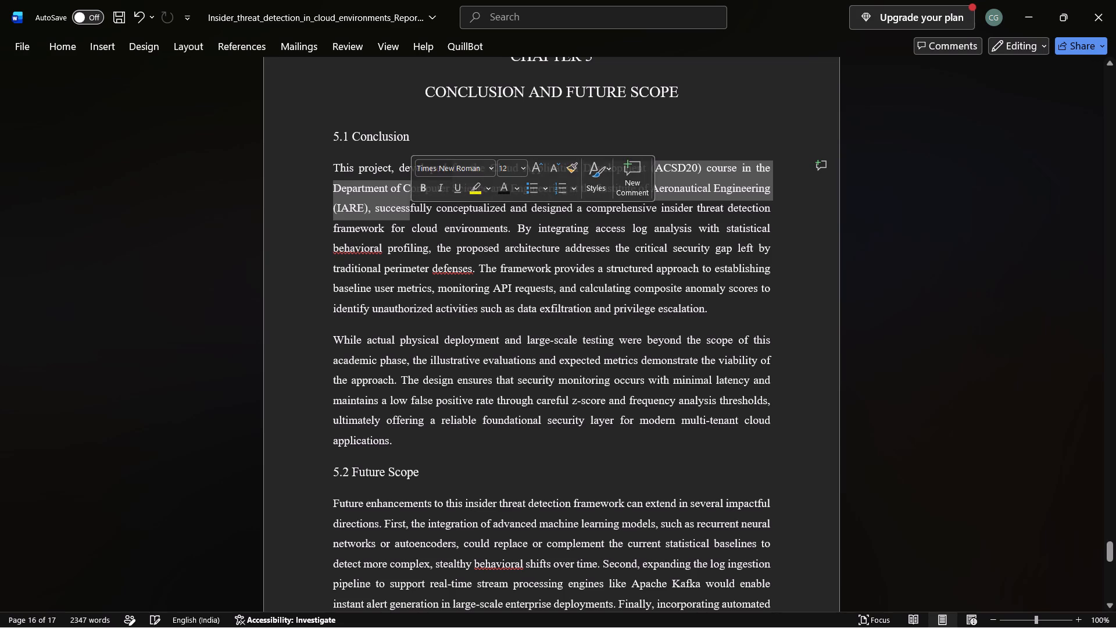
click(389, 168)
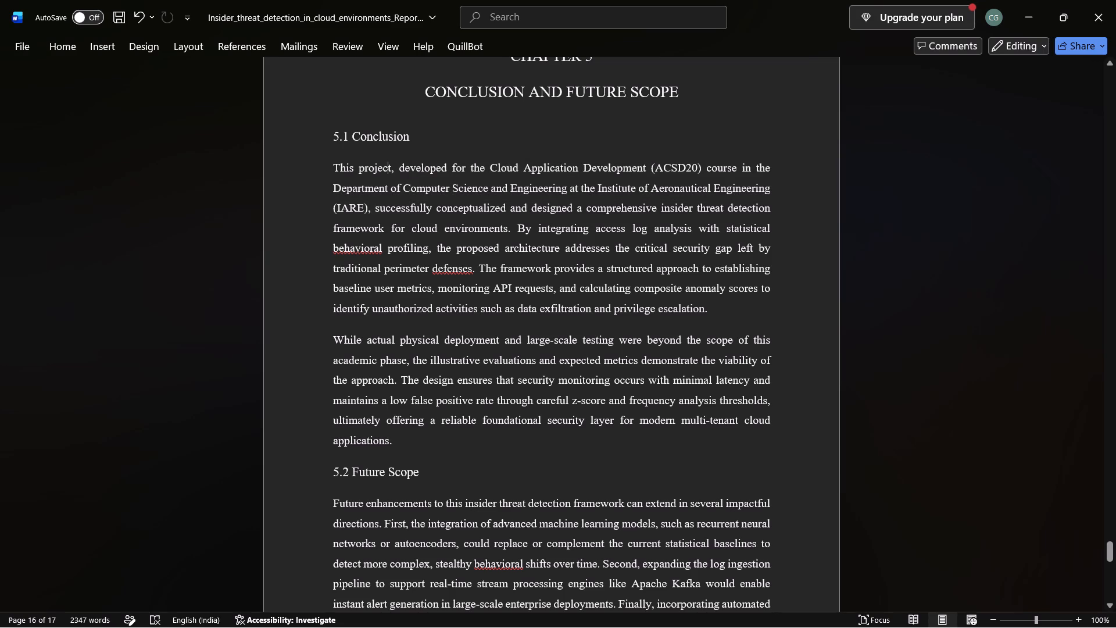
drag(397, 169, 380, 204)
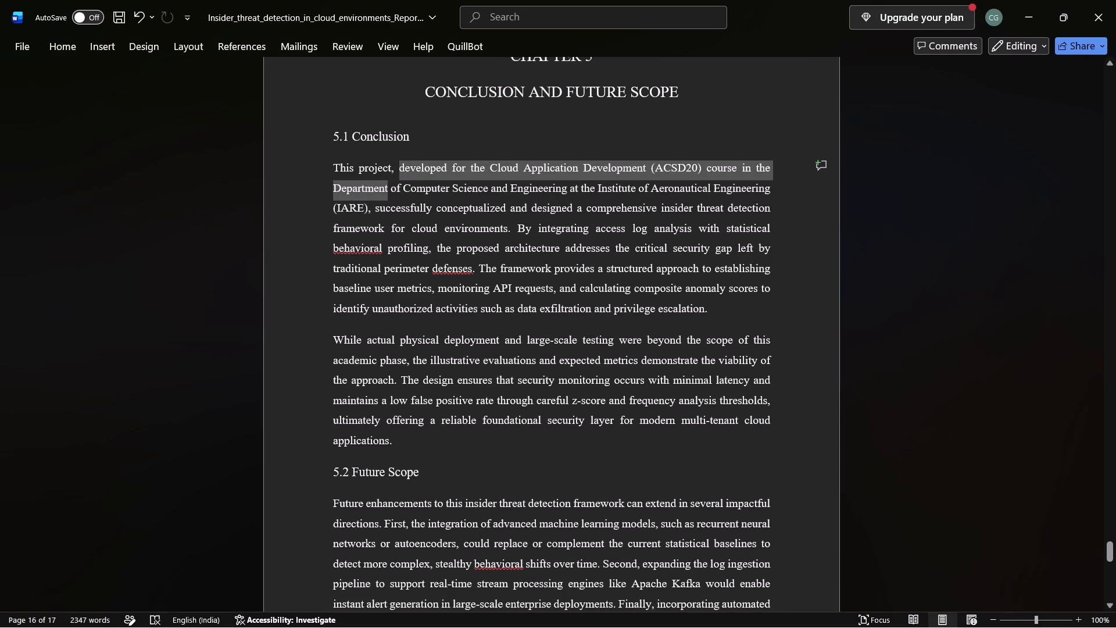
drag(380, 204, 371, 212)
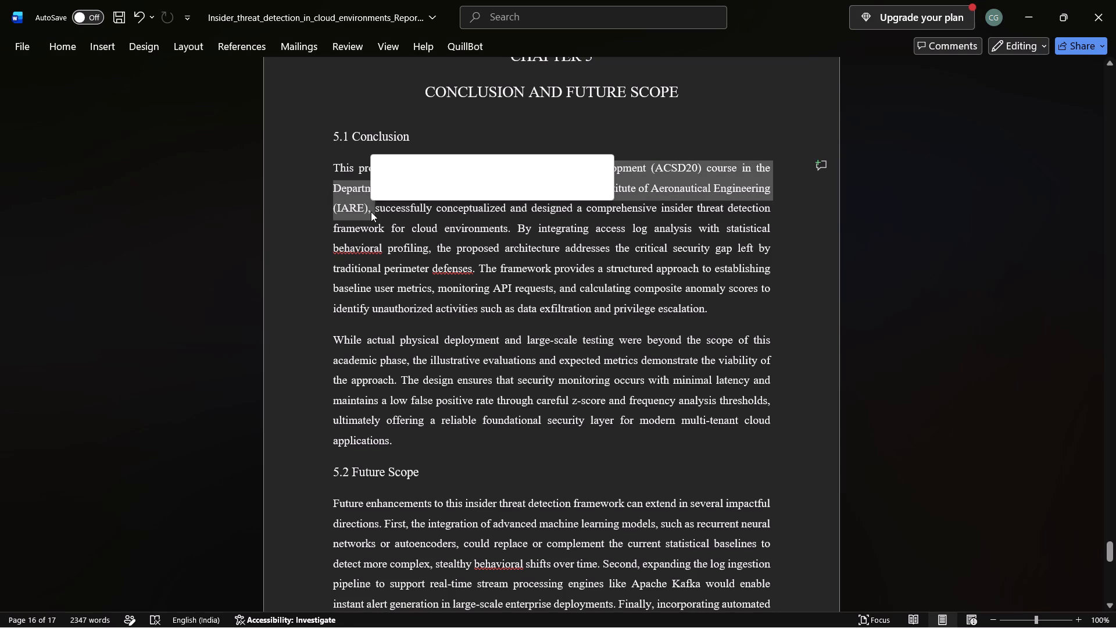
key(BackSpace)
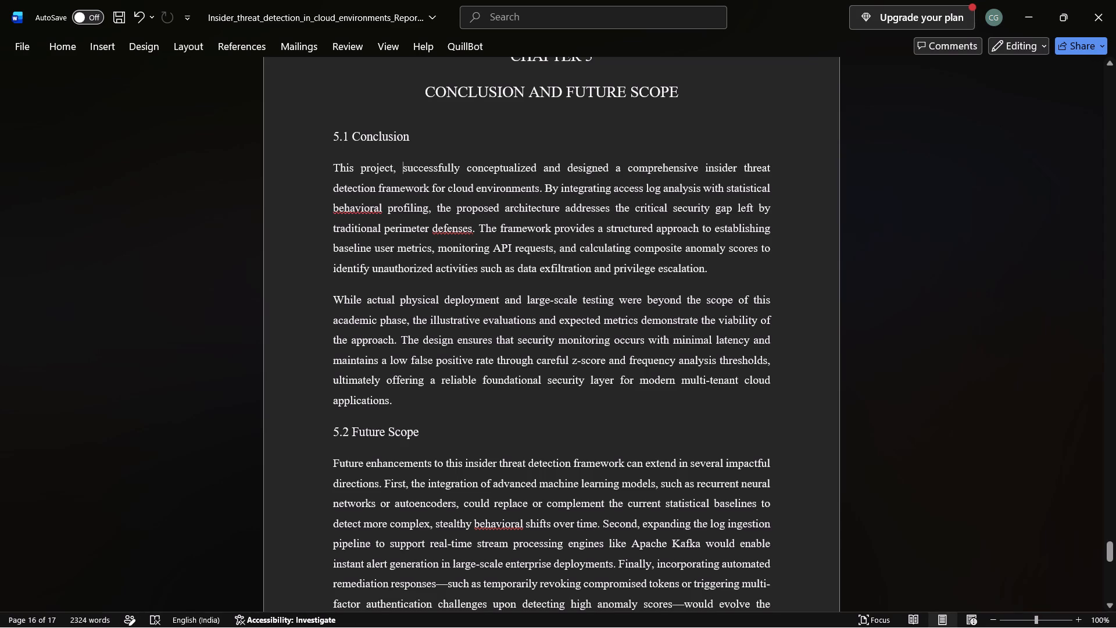
Look through the report from section 5.2 to the References, and back up to the Self-Assessment Form on the first page.
scroll(629, 194, down, 1)
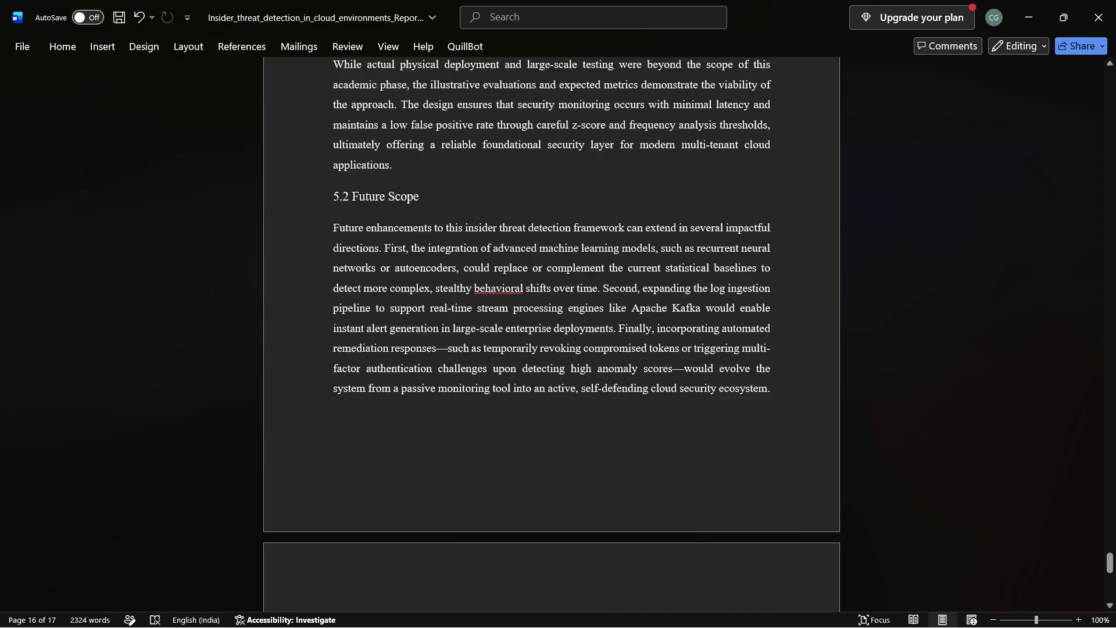
scroll(629, 194, down, 3)
scroll(629, 194, up, 1)
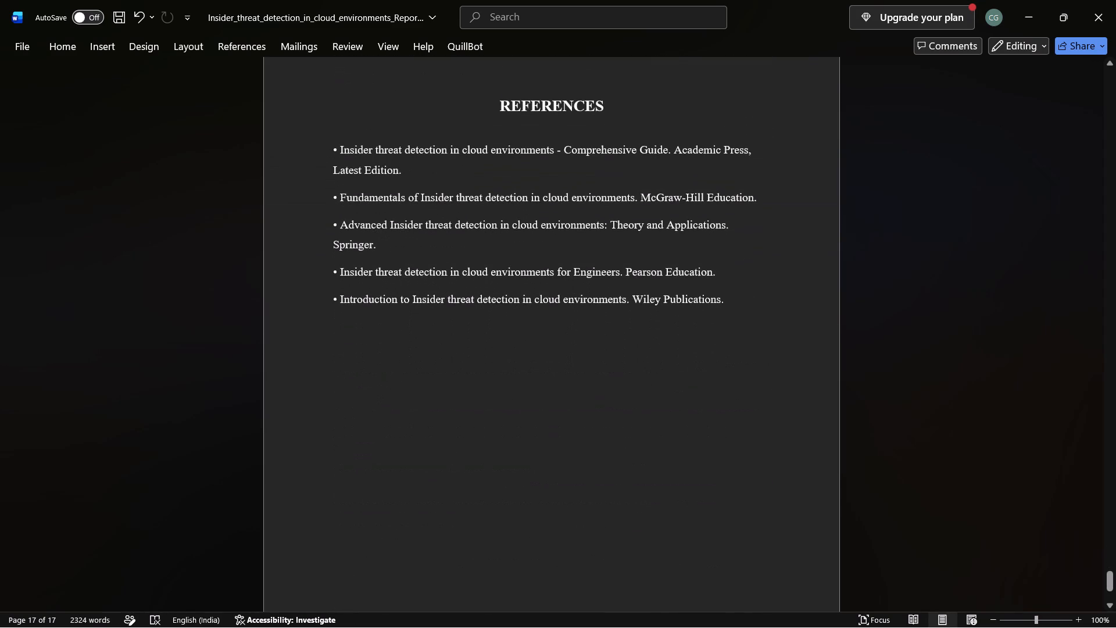
scroll(629, 194, up, 11)
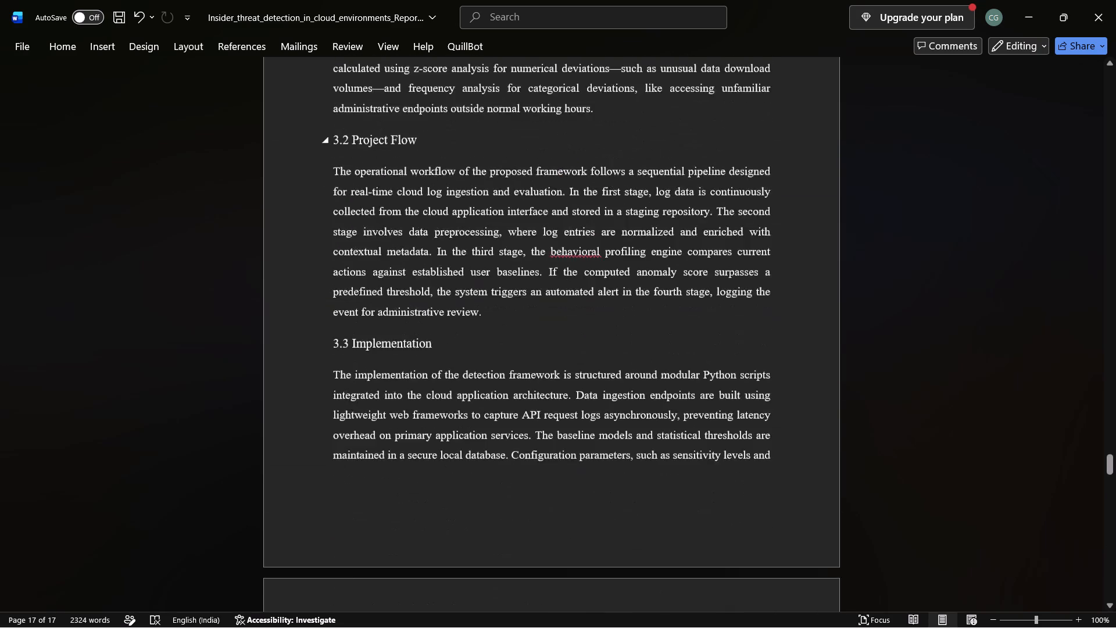
scroll(629, 194, up, 5)
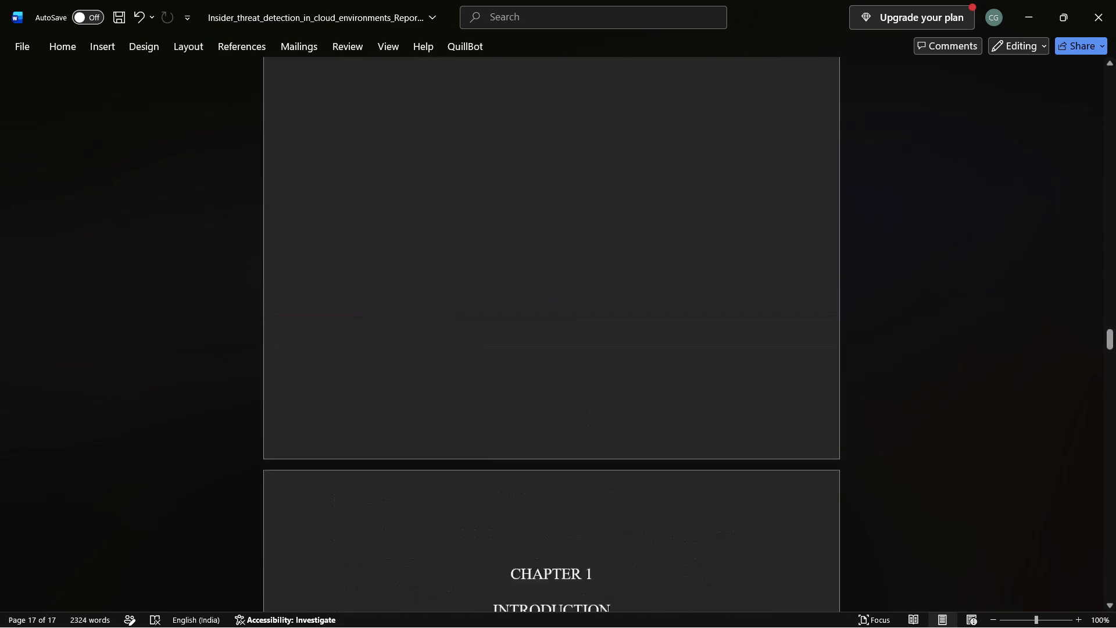
scroll(629, 194, up, 2)
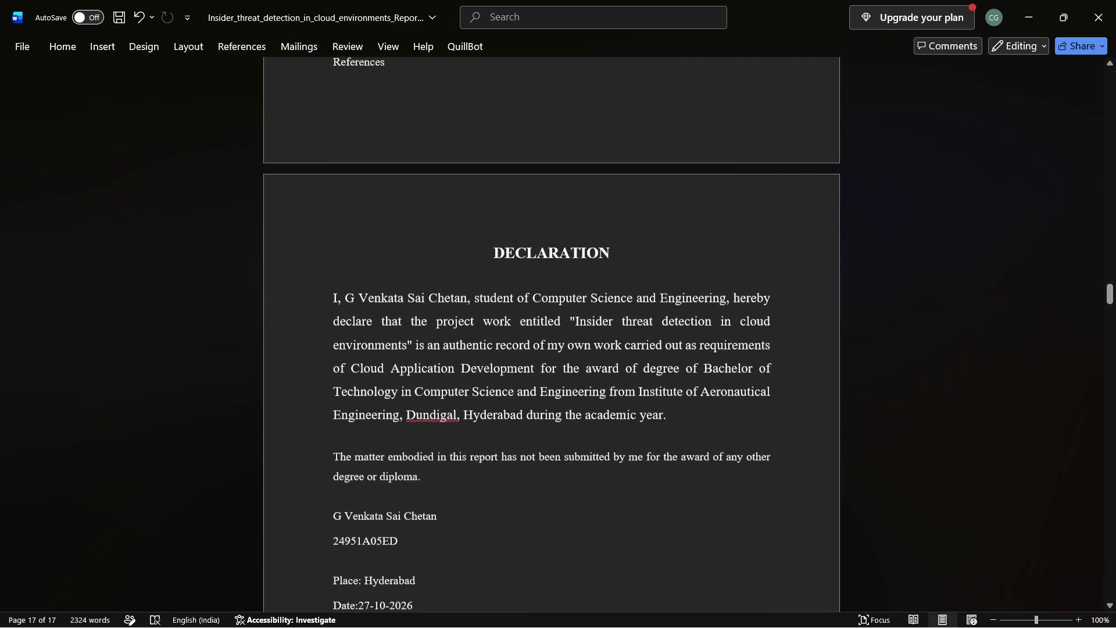
scroll(629, 194, up, 6)
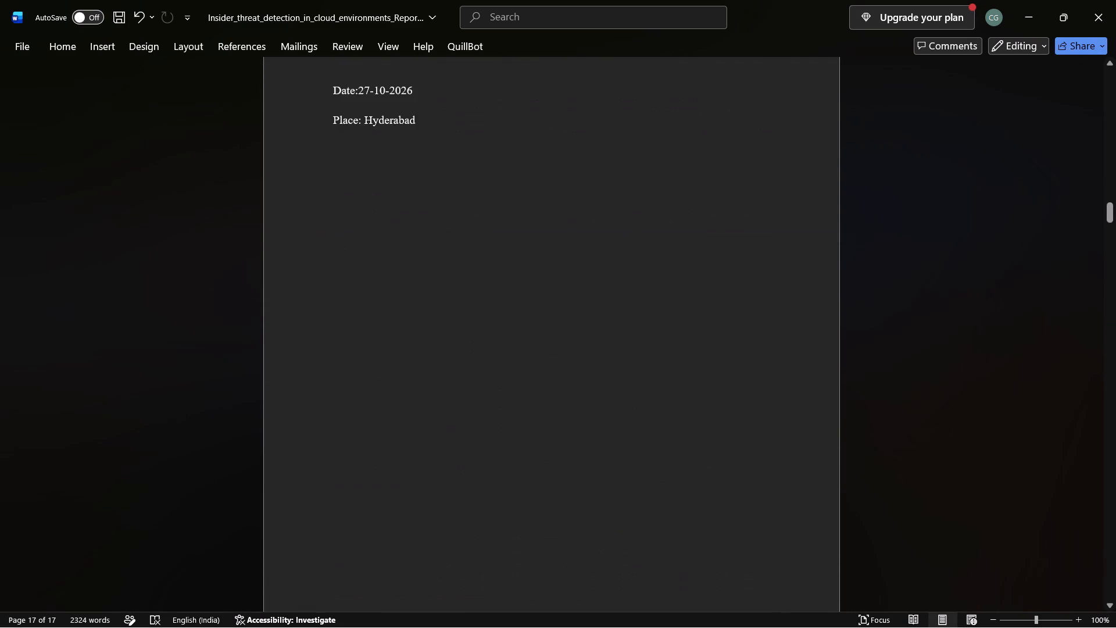
scroll(629, 194, up, 7)
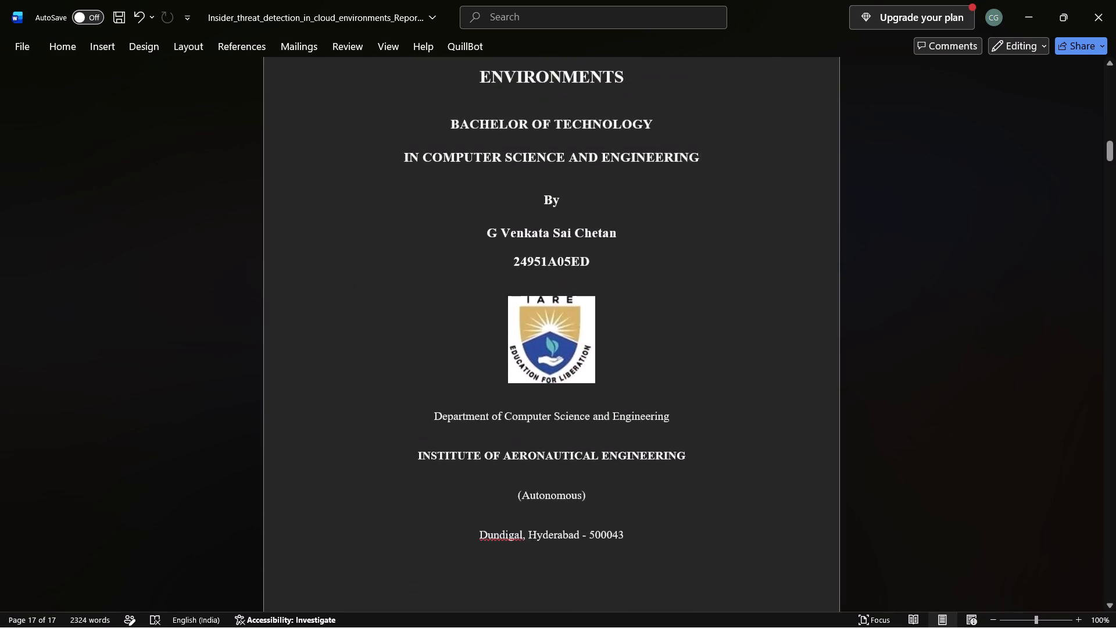
scroll(629, 194, up, 4)
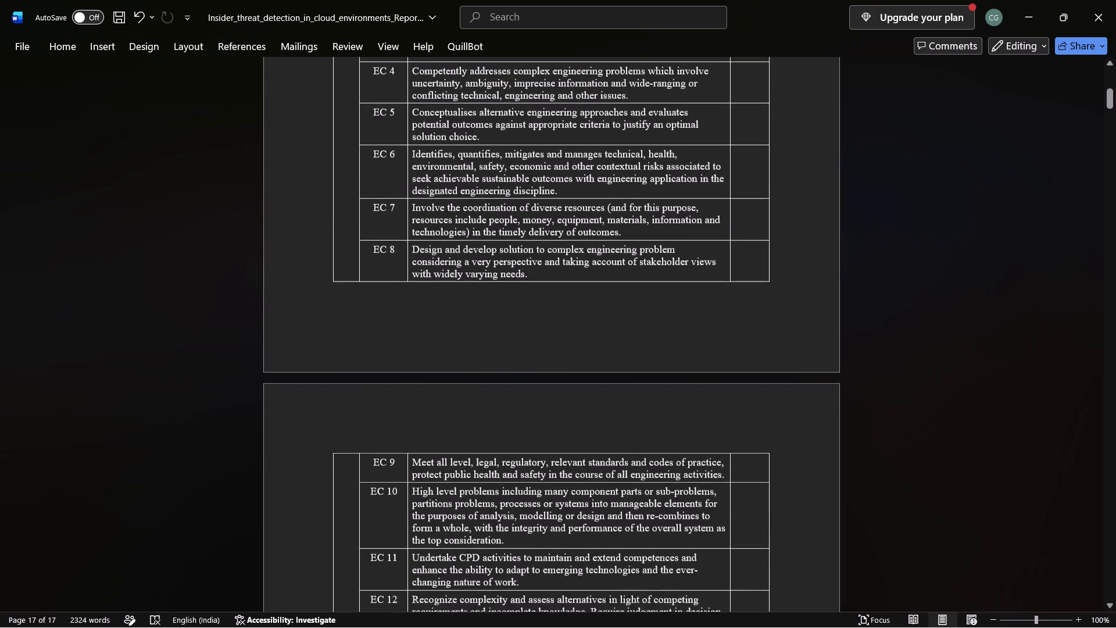
scroll(629, 194, up, 15)
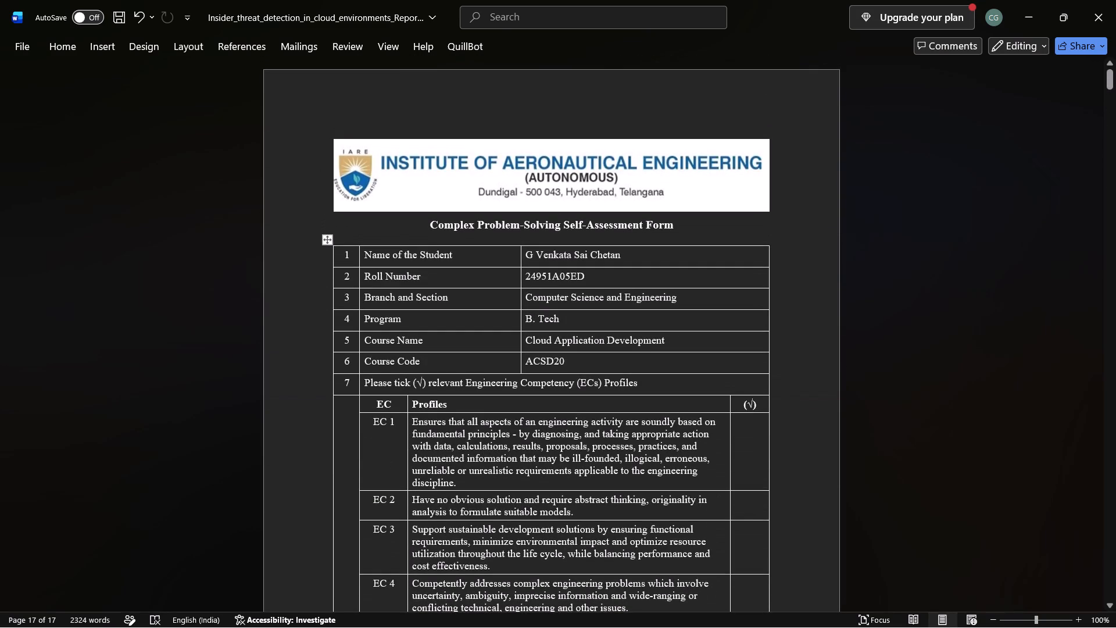
Save the edited insider threat detection report.
key(ctrl+s)
Export the insider threat detection report to the Downloads folder as a PDF named "CAD Report".
click(15, 45)
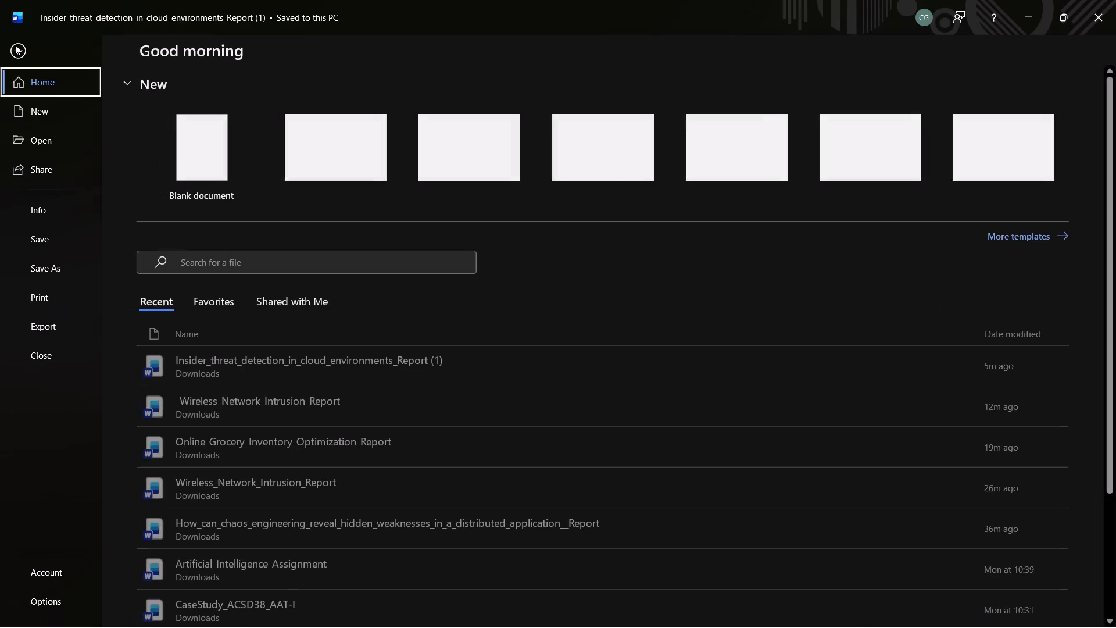
click(81, 326)
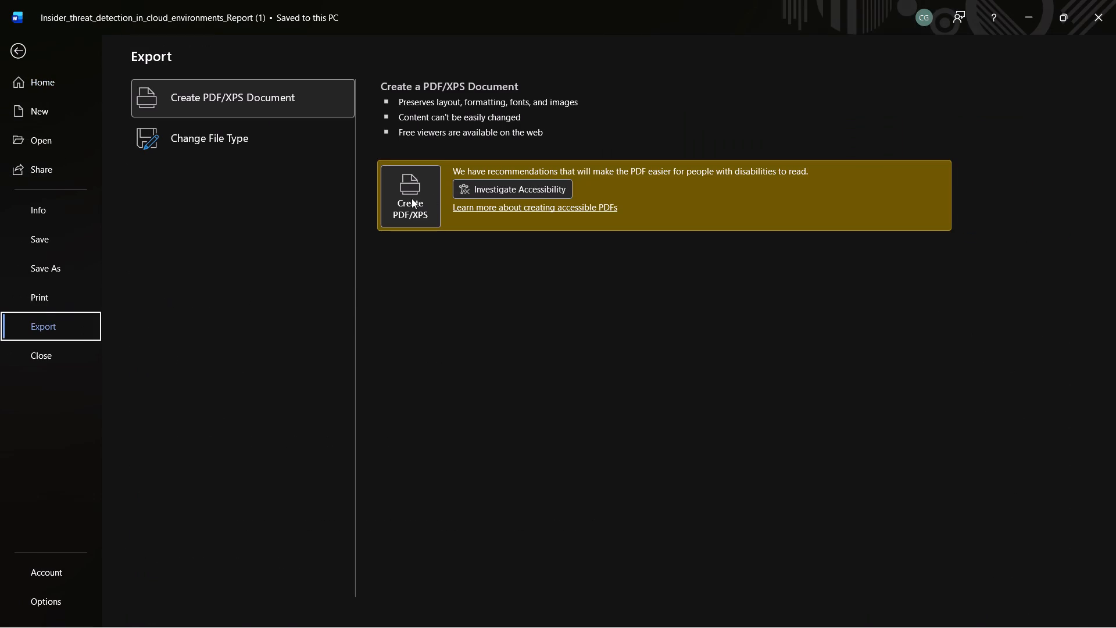
click(412, 198)
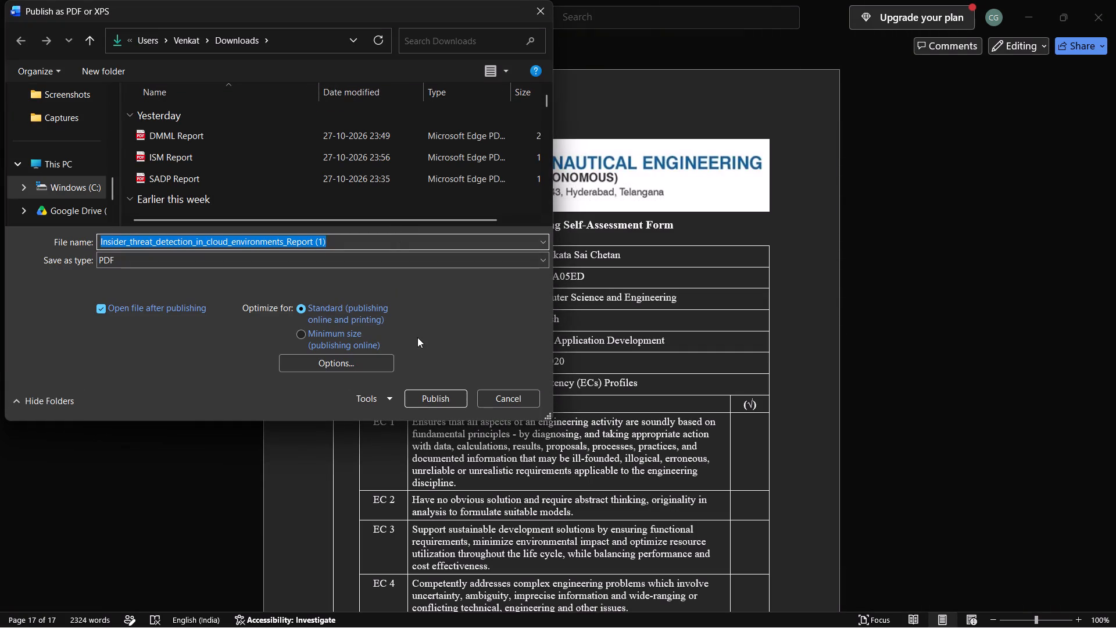
text(CAD Report)
key(Return)
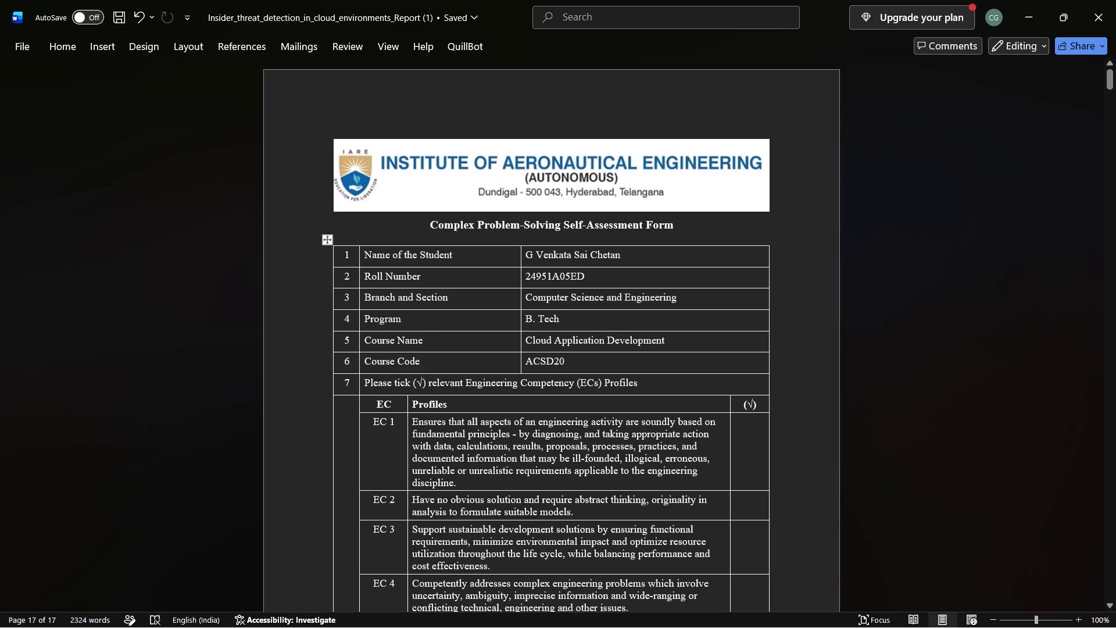
Look through the pages of the exported CAD Report PDF, and close both it and the source Word report.
scroll(645, 352, up, 1)
scroll(645, 352, down, 3)
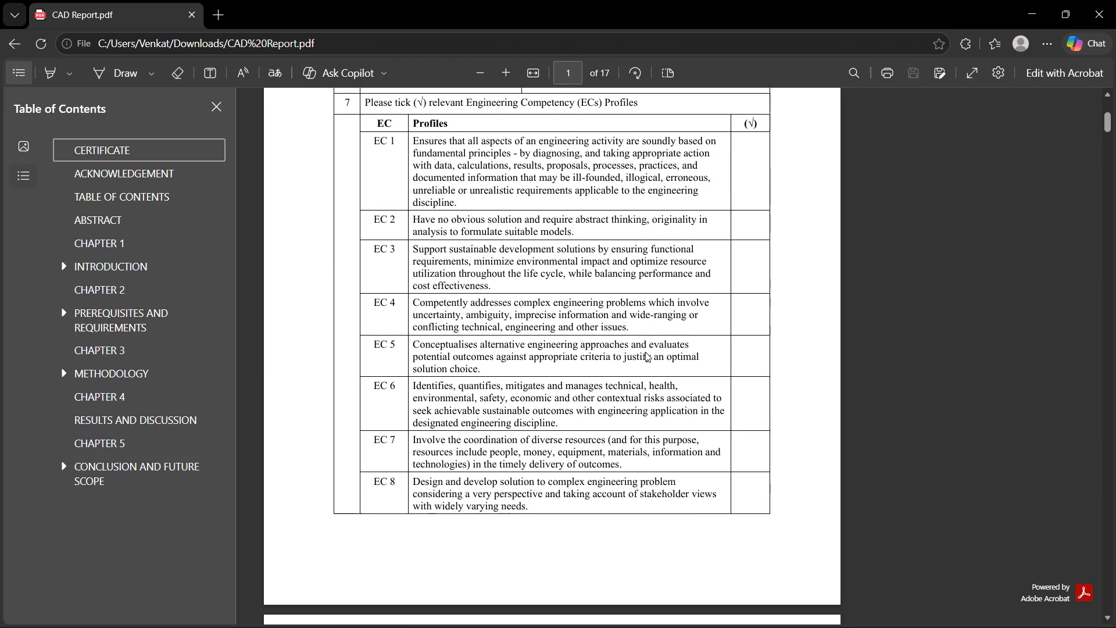
scroll(645, 352, down, 8)
scroll(645, 352, up, 5)
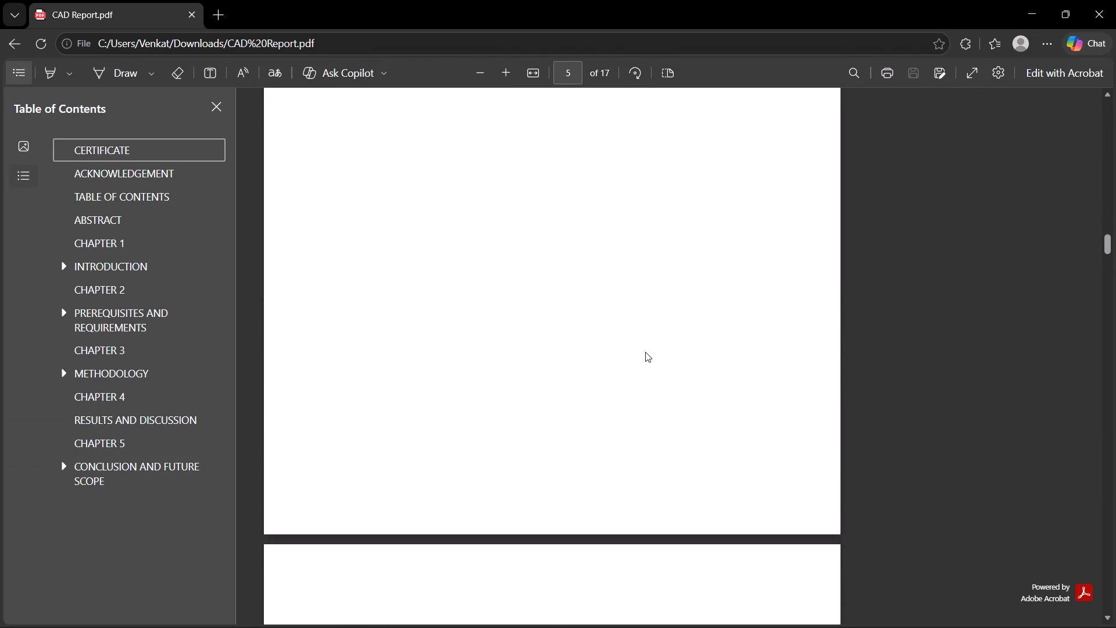
scroll(645, 352, down, 17)
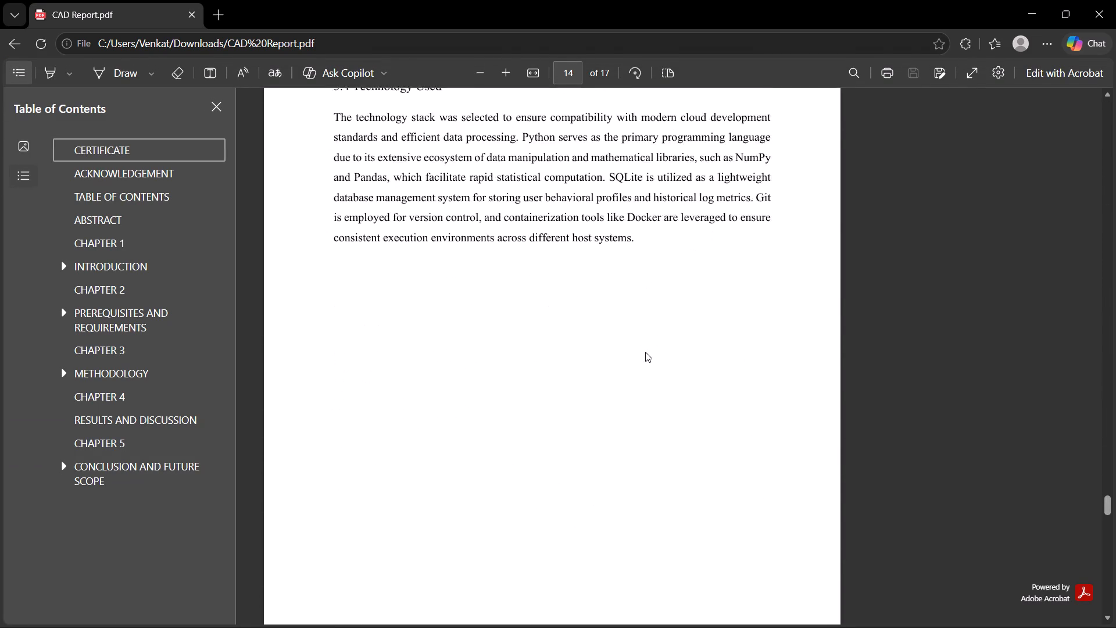
scroll(645, 352, down, 9)
click(1103, 0)
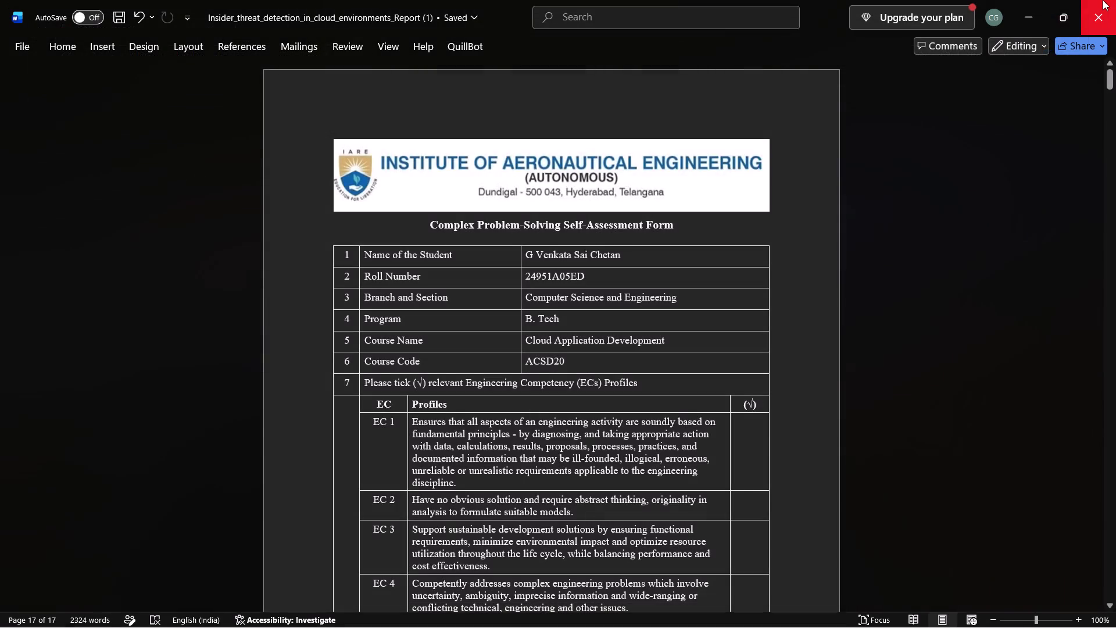
click(1103, 0)
Open Explainable_AI_for_Medical_Diagnosis_Report from the Downloads folder and enable editing.
click(717, 358)
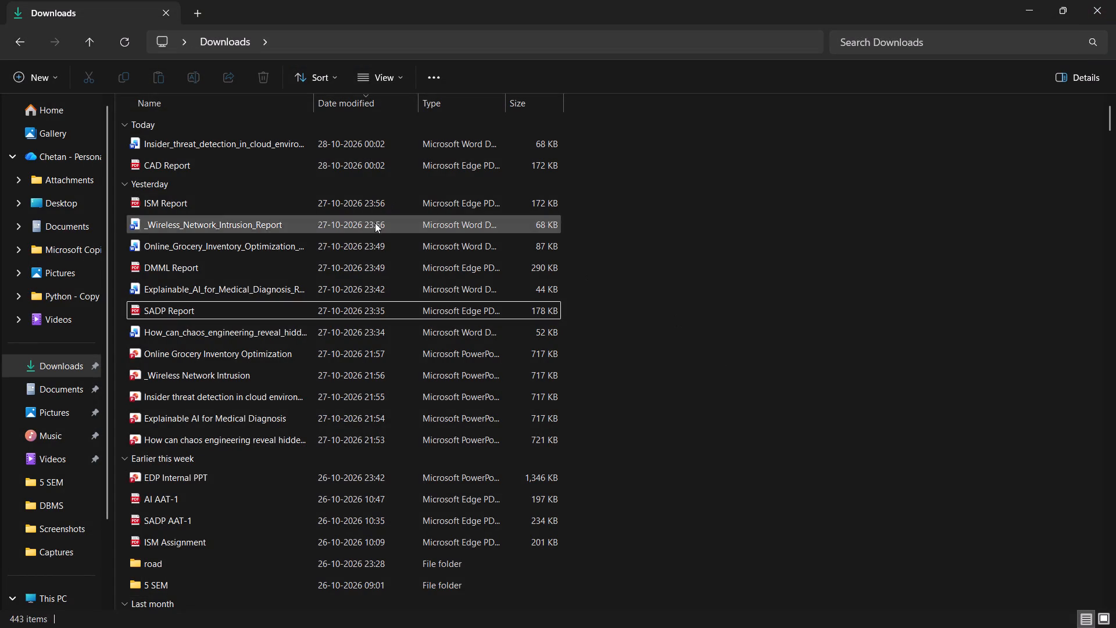
click(623, 262)
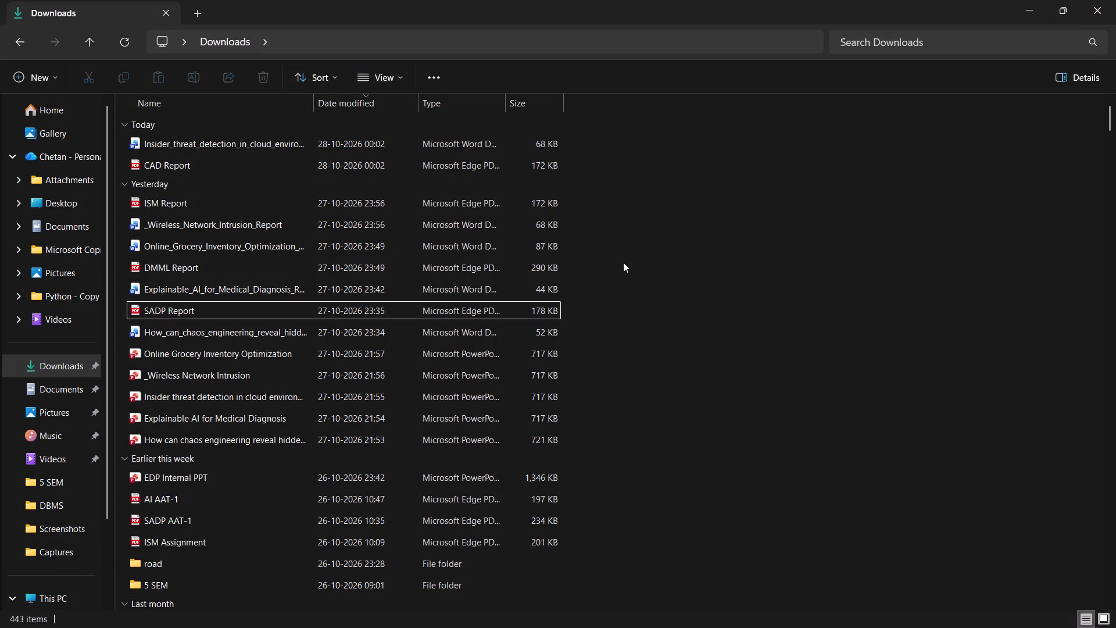
double_click(555, 284)
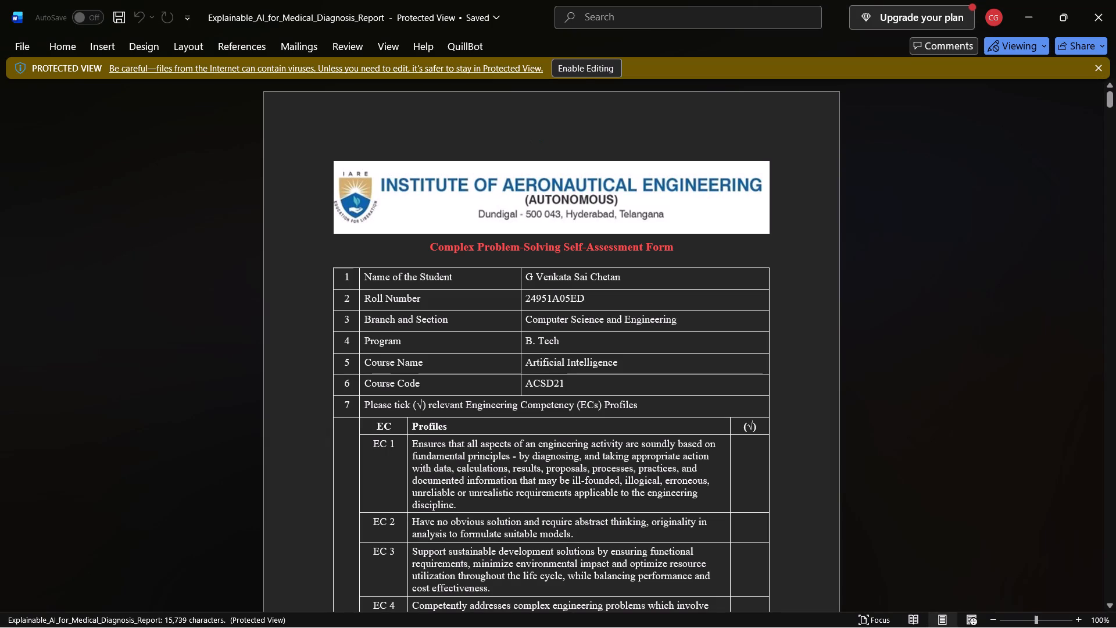
click(577, 73)
Delete the typed institute name, "(Autonomous)" and address lines between the banner and the project title on the title page.
scroll(647, 287, down, 2)
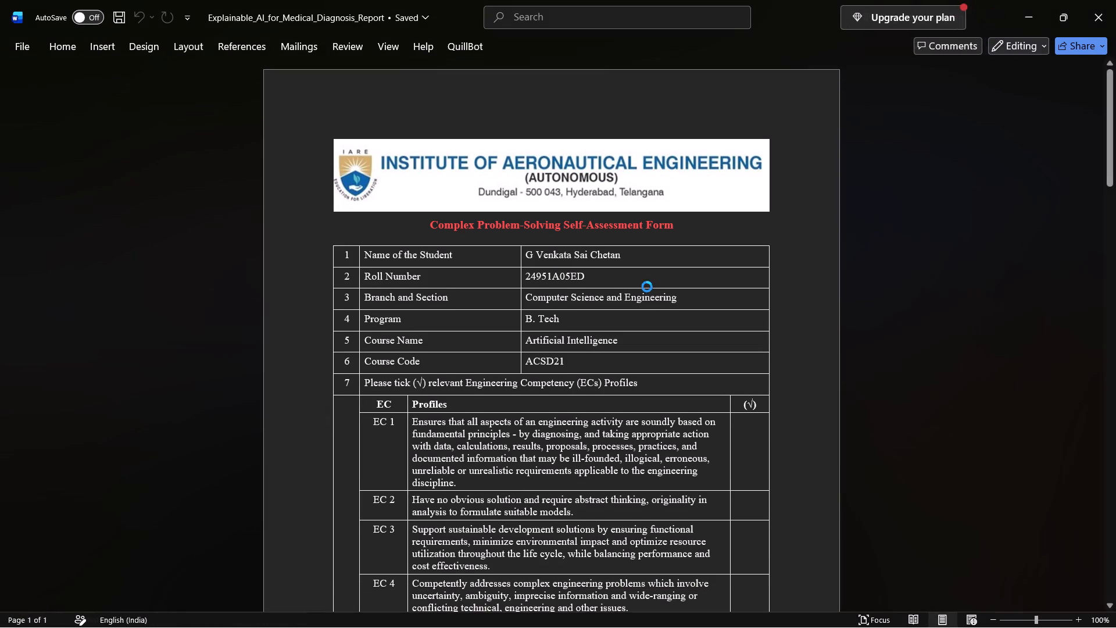
scroll(647, 287, down, 10)
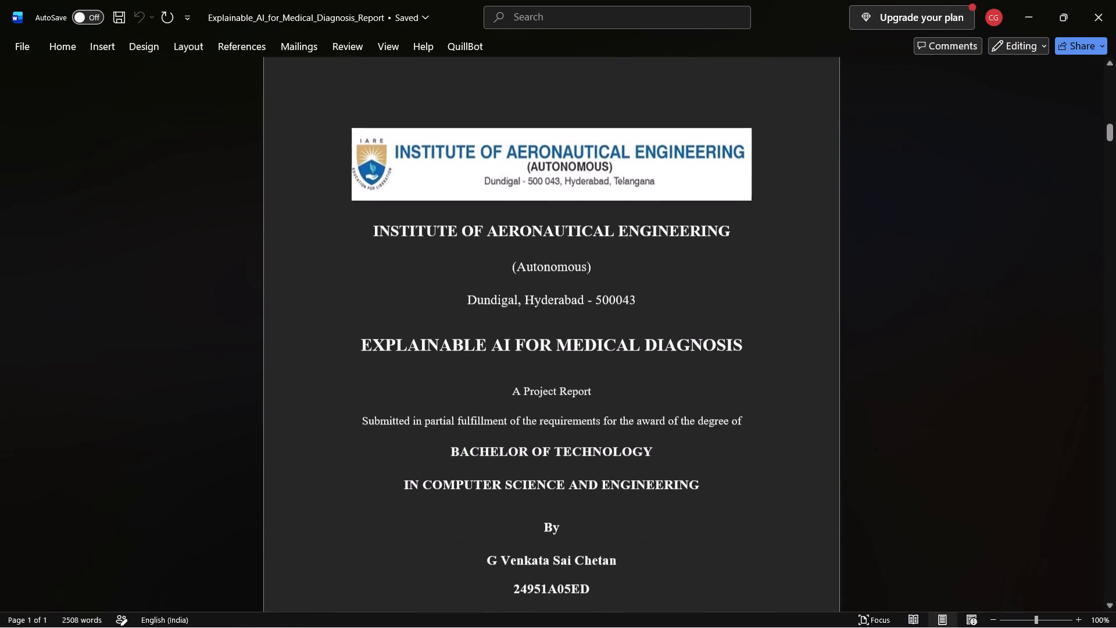
scroll(647, 287, down, 1)
drag(373, 222, 643, 273)
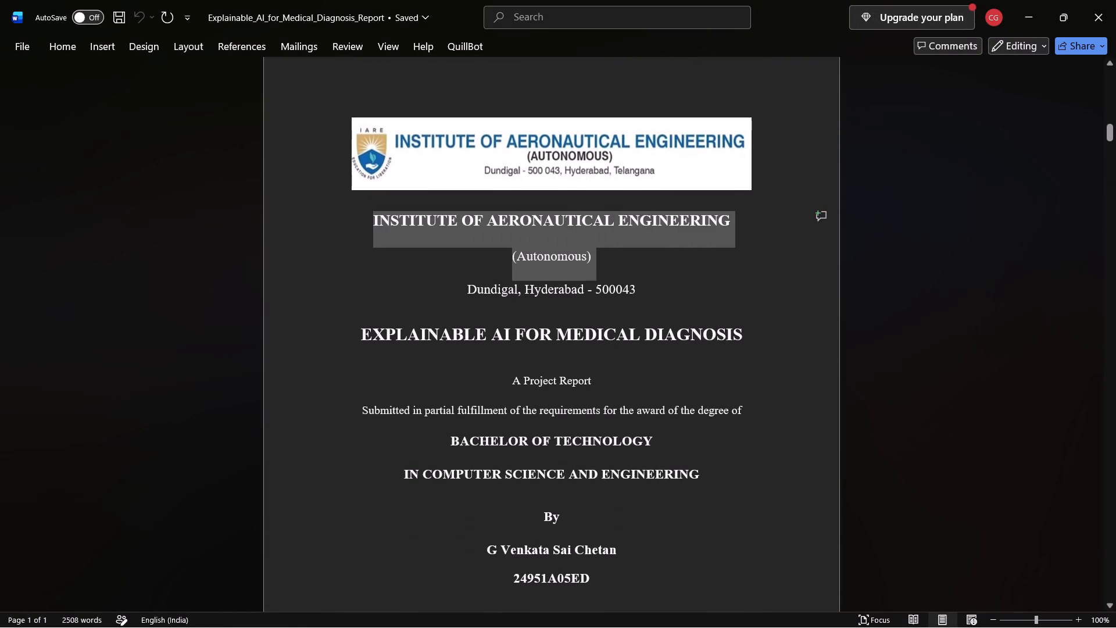
drag(643, 273, 661, 295)
key(BackSpace)
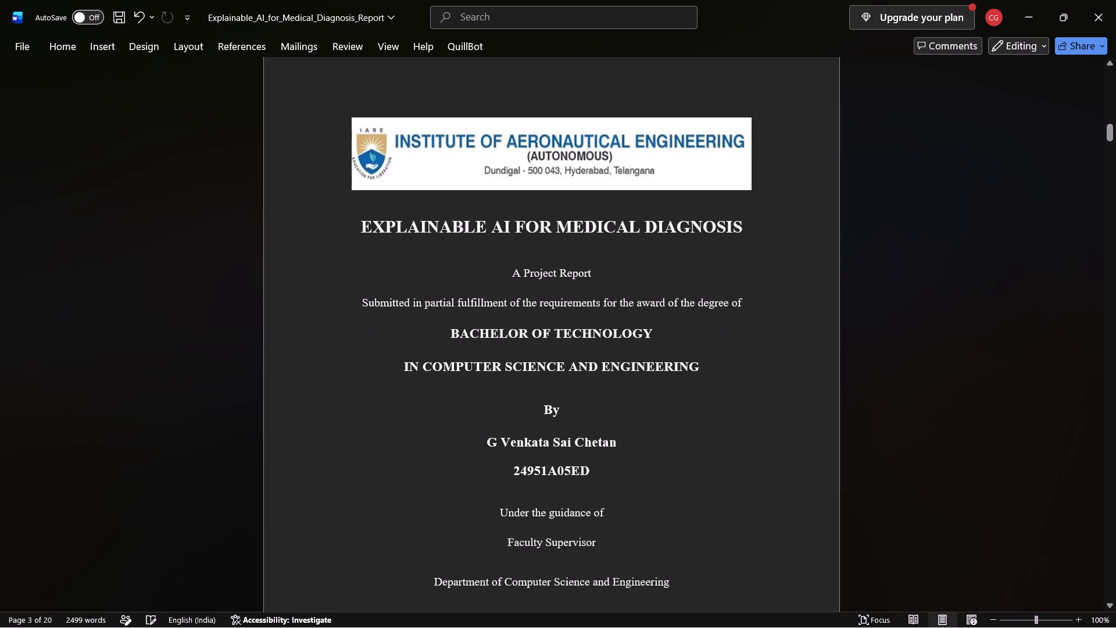
Insert a single "A Project Report On" line above the title "EXPLAINABLE AI FOR MEDICAL DIAGNOSIS", reusing the copied text from the clipboard history.
key(Return)
key(Up)
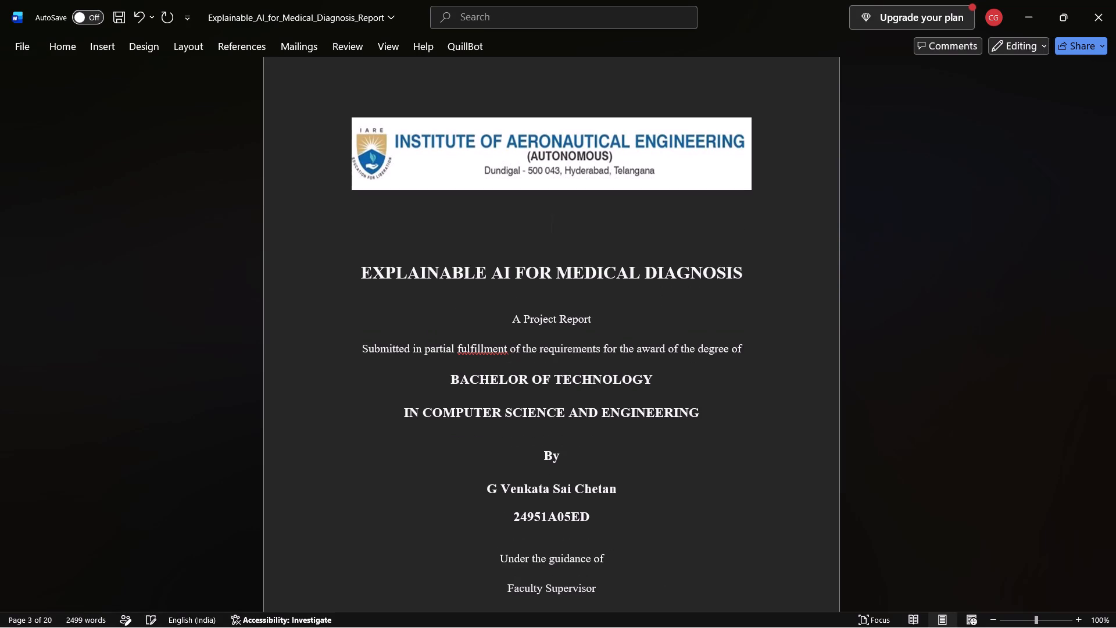
key(v)
key(BackSpace)
key(super+v)
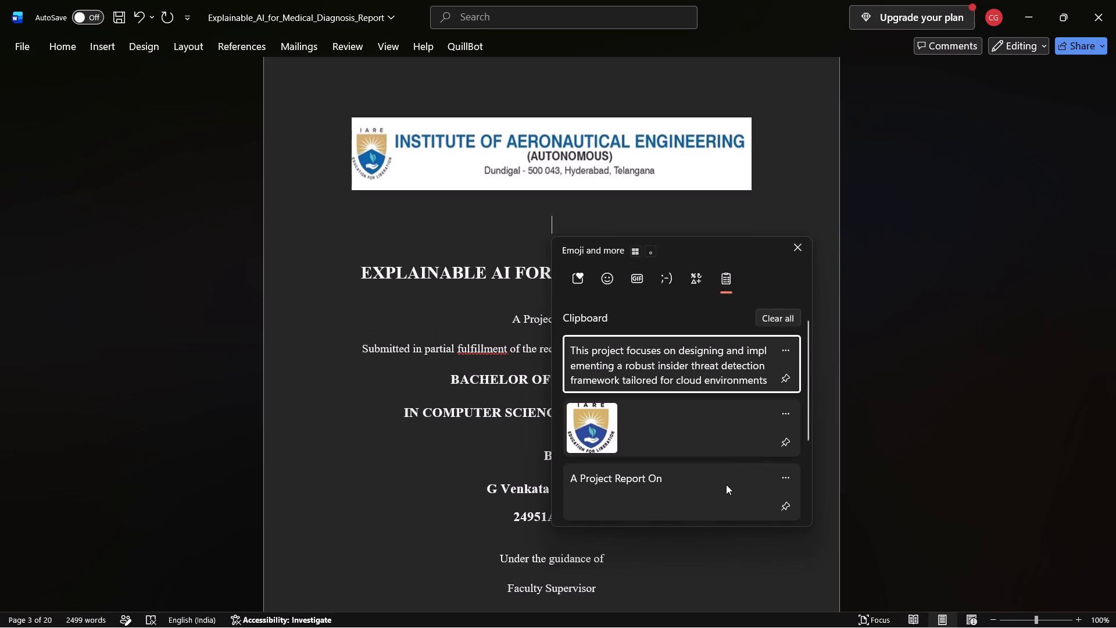
double_click(726, 484)
key(ctrl+v)
key(ctrl+v)
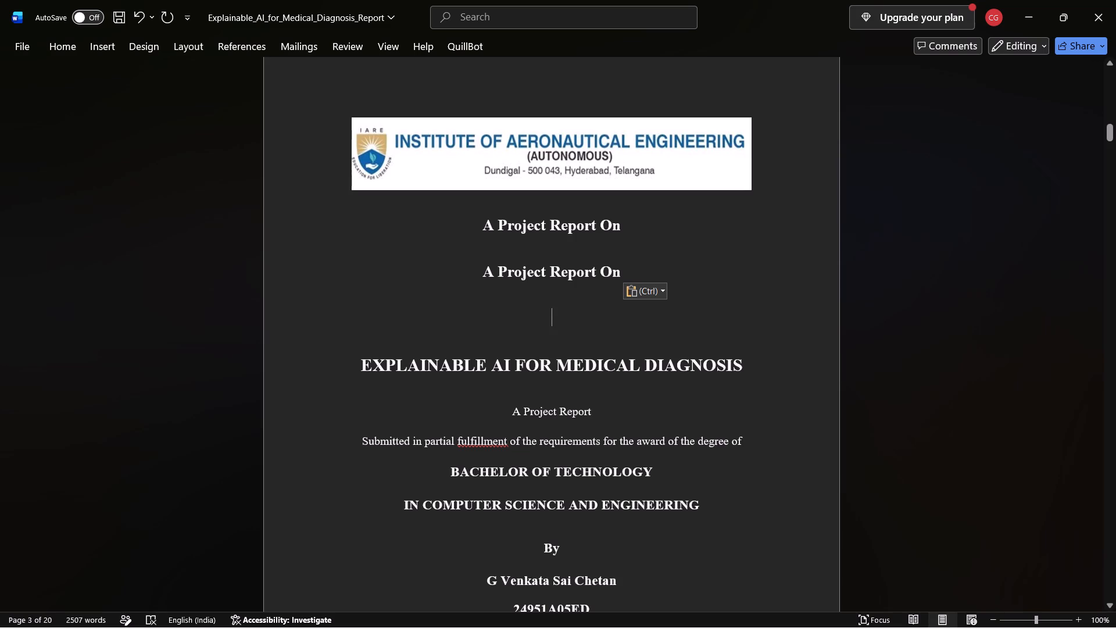
key(ctrl+BackSpace)
key(ctrl+BackSpace)
key(ctrl+BackSpace)
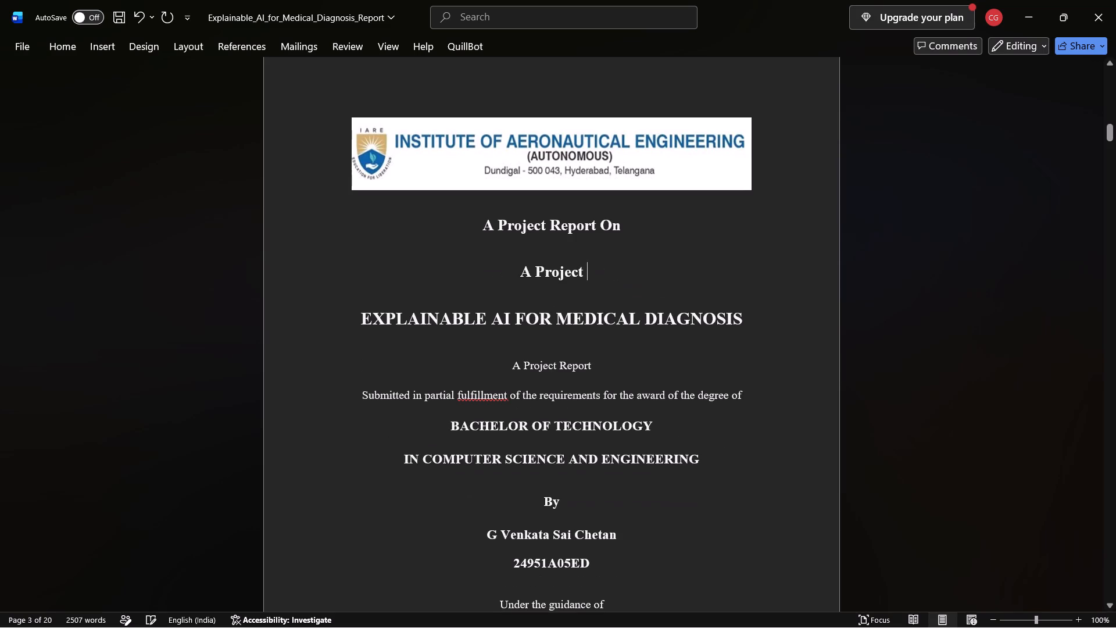
key(ctrl+BackSpace)
key(ctrl+BackSpace)
key(BackSpace)
key(BackSpace)
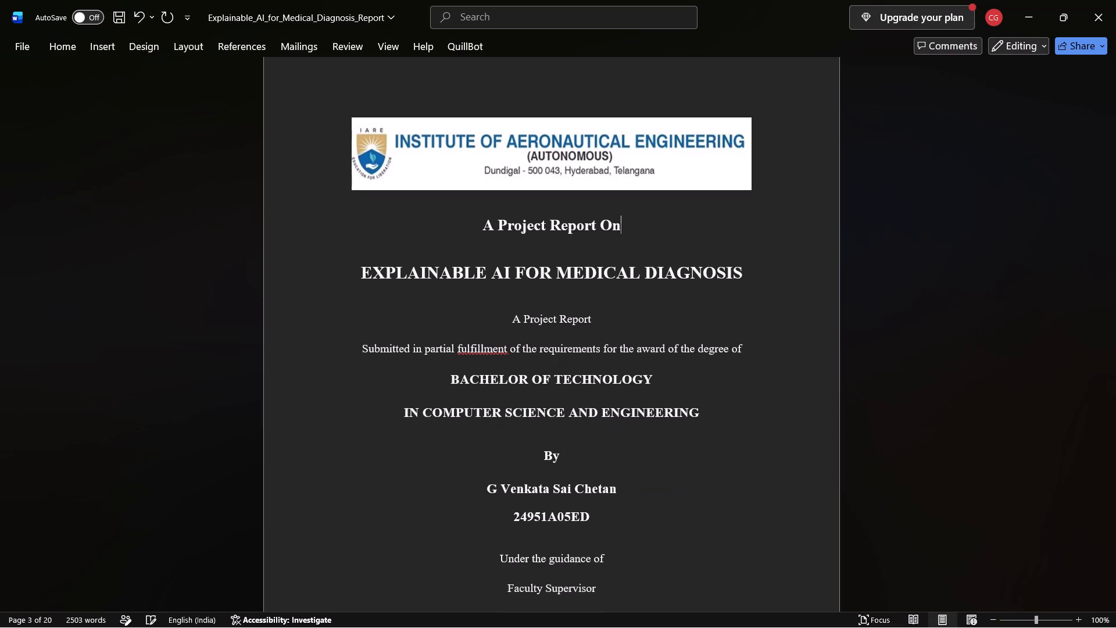
Delete the lines "A Project Report" and "Submitted in partial fulfillment of the requirements for the award of the degree of" below the title.
drag(510, 309, 585, 338)
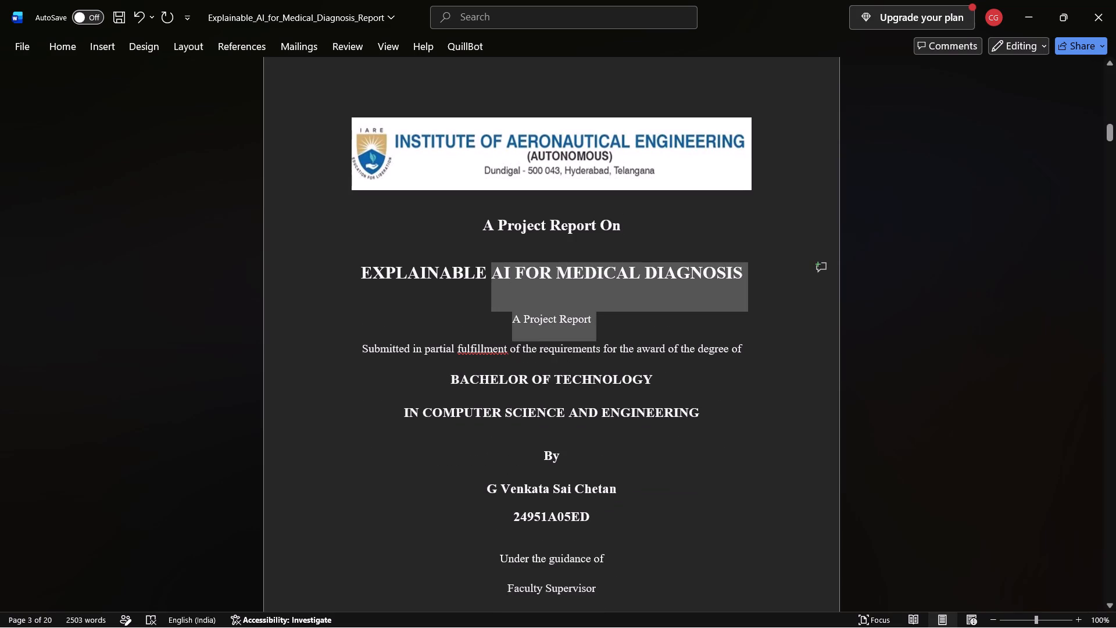
drag(585, 338, 754, 343)
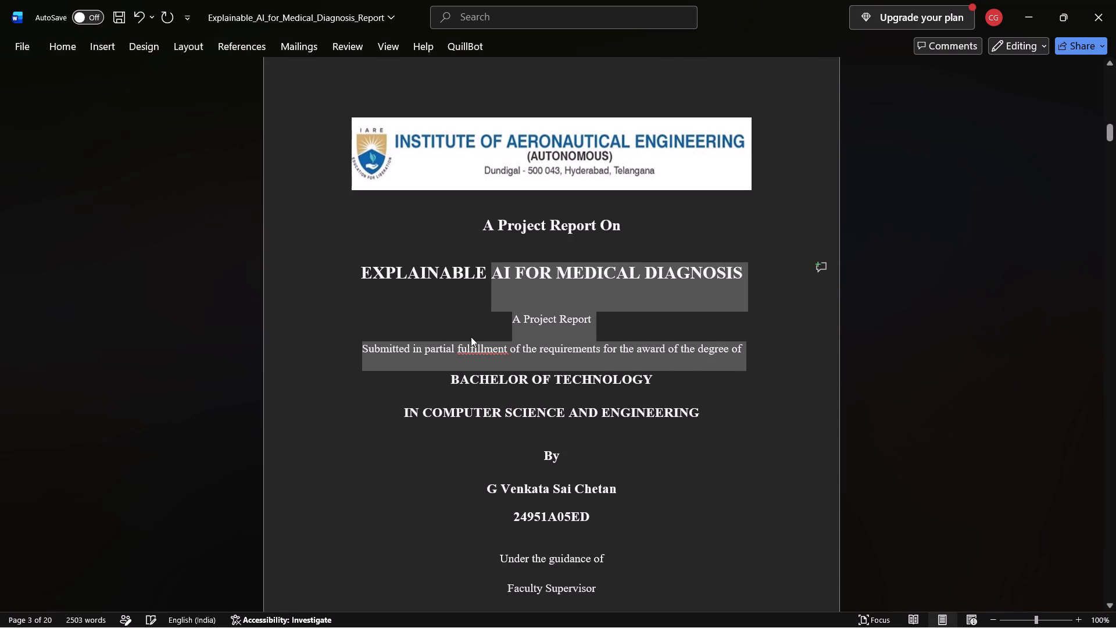
click(471, 337)
drag(508, 315, 741, 341)
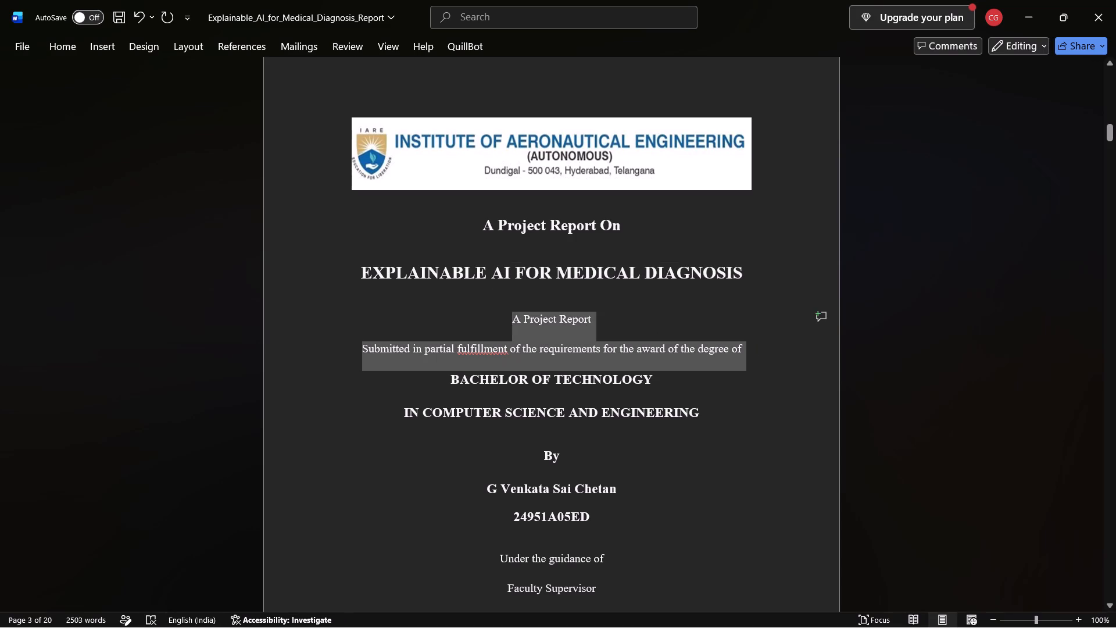
drag(741, 341, 742, 341)
key(BackSpace)
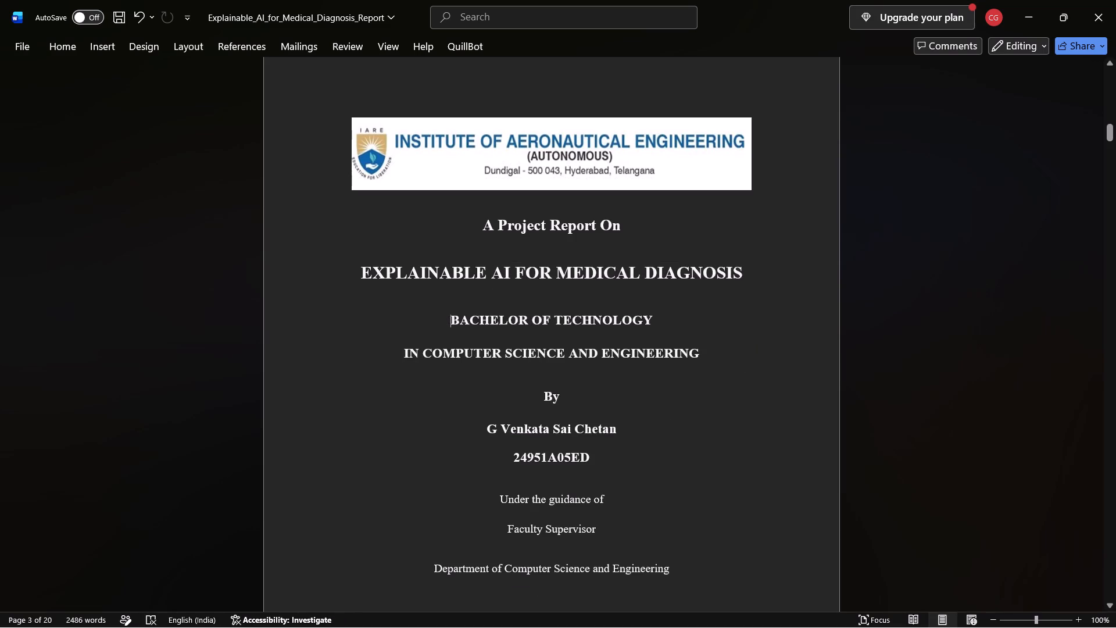
Replace the "Under the guidance of" and "Faculty Supervisor" lines on the title page with the IARE logo from the clipboard history.
drag(499, 494, 598, 526)
key(BackSpace)
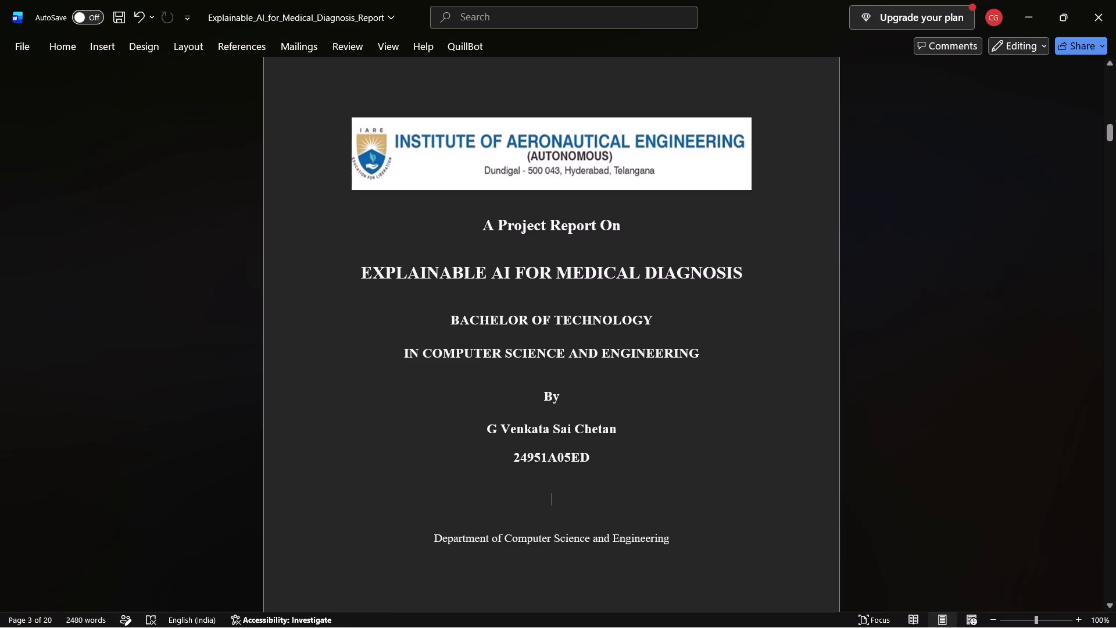
key(super+v)
click(599, 376)
key(ctrl+v)
Paste the copied institute name, "(Autonomous)" and address lines below "Department of Computer Science and Engineering" on the title page.
scroll(599, 376, down, 3)
click(623, 305)
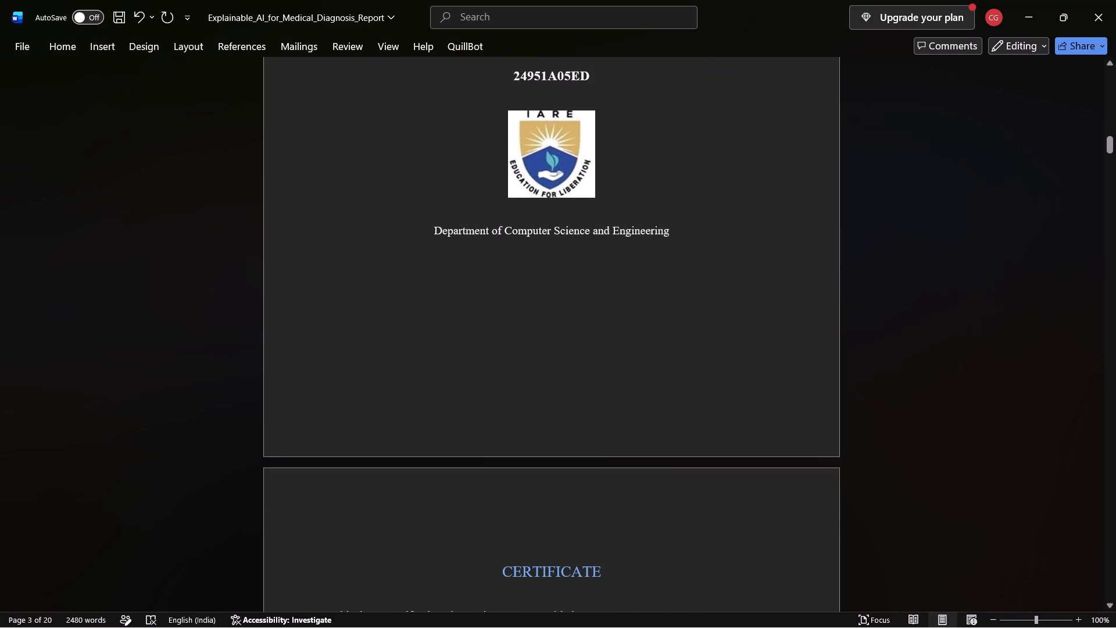
click(688, 240)
key(Return)
key(super+v)
scroll(648, 524, down, 1)
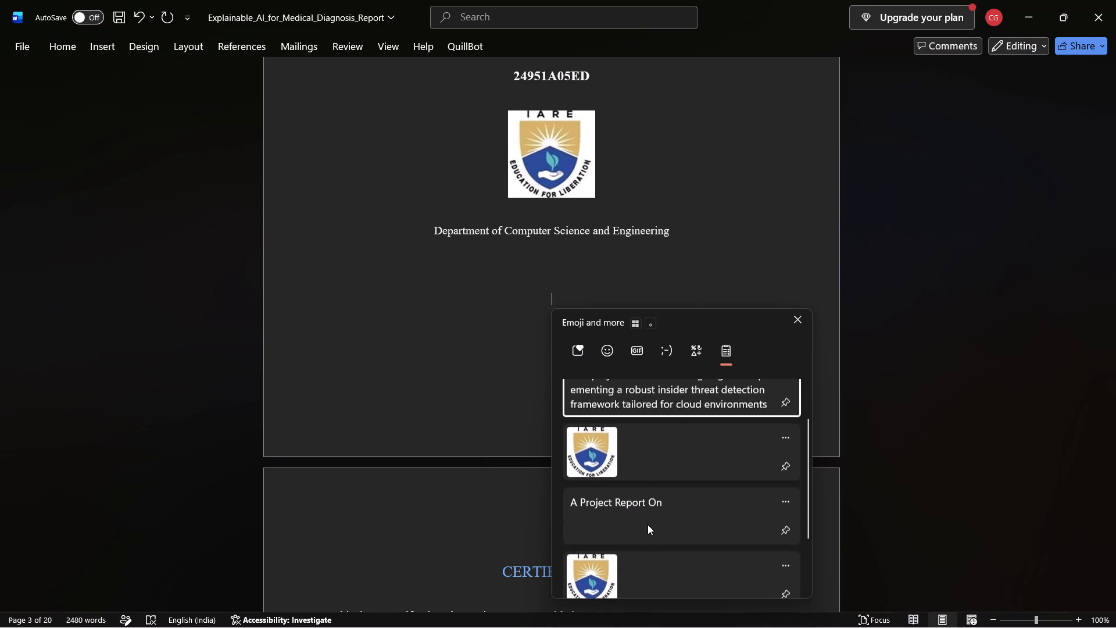
scroll(648, 524, down, 1)
click(640, 554)
key(ctrl+v)
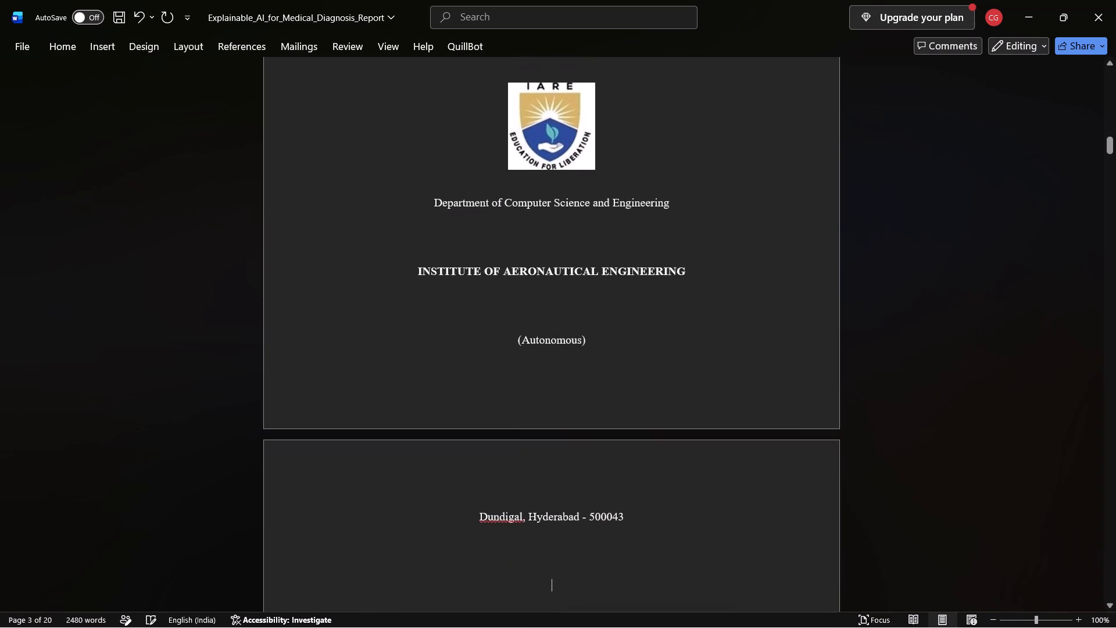
Remove the empty line above the institute banner so the banner starts at the top of the title page.
scroll(640, 554, up, 1)
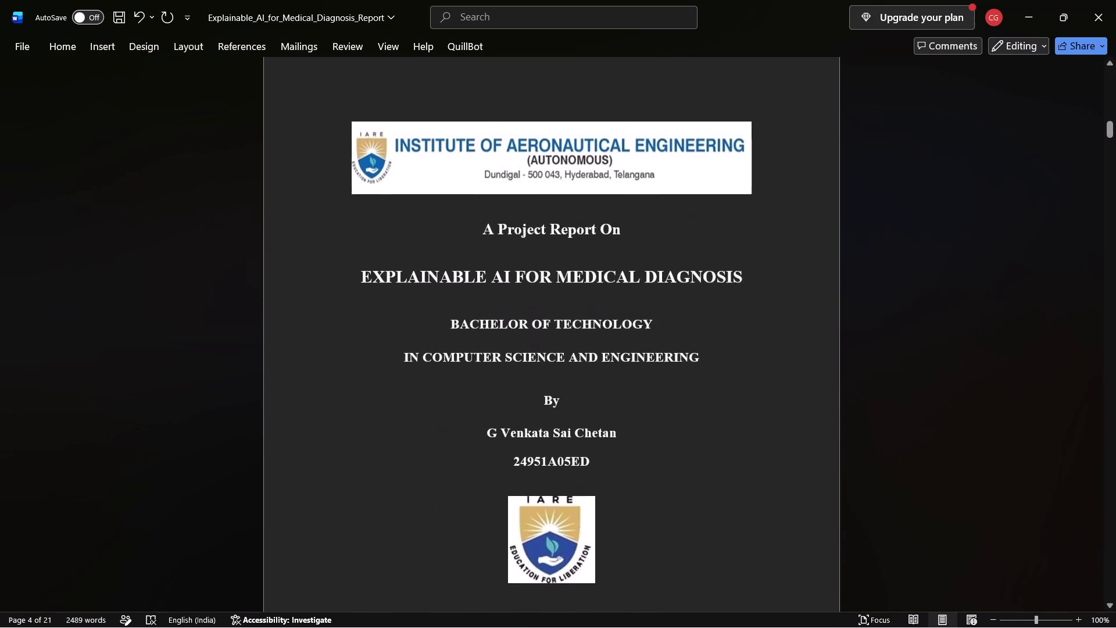
scroll(640, 554, up, 1)
scroll(616, 489, down, 1)
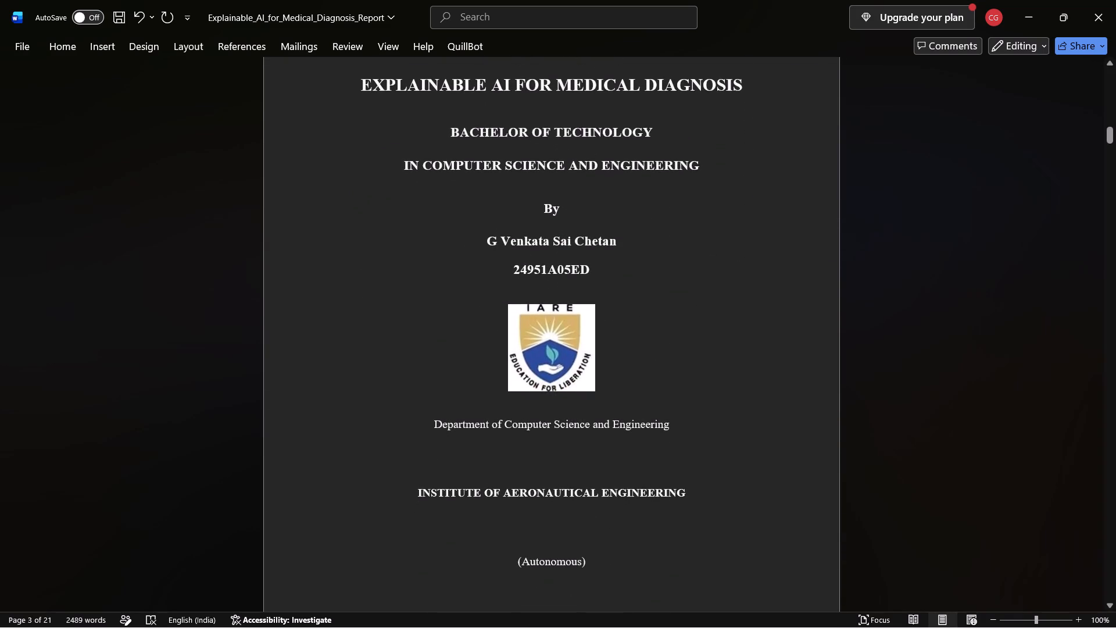
scroll(566, 522, up, 2)
scroll(595, 148, up, 1)
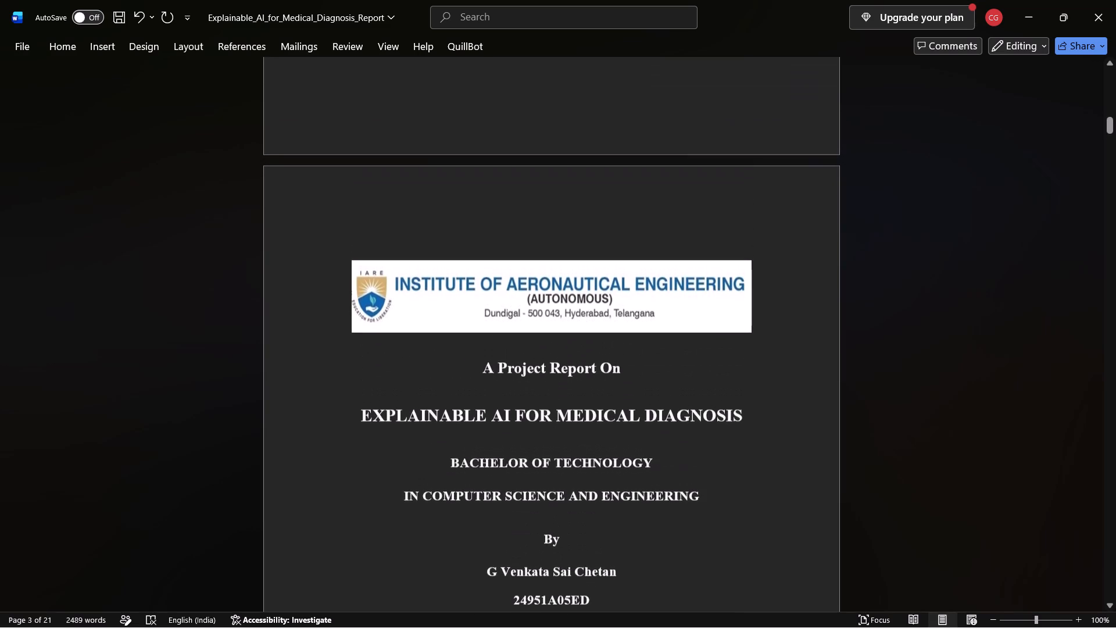
click(343, 255)
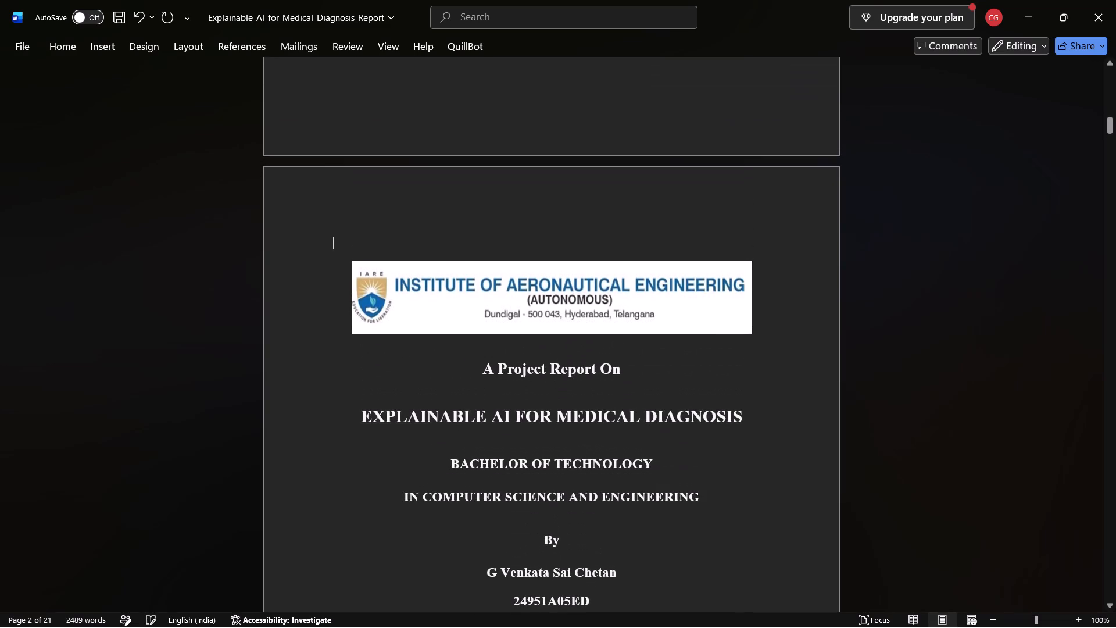
key(BackSpace)
key(BackSpace)
key(BackSpace)
key(BackSpace)
key(BackSpace)
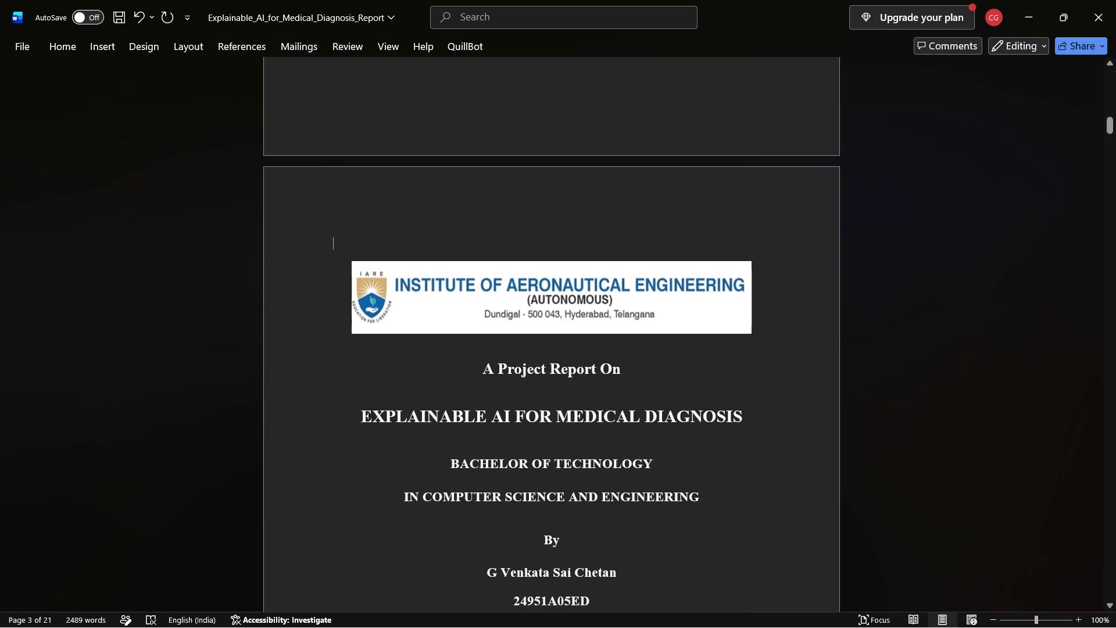
click(347, 263)
click(349, 273)
key(BackSpace)
key(BackSpace)
key(Return)
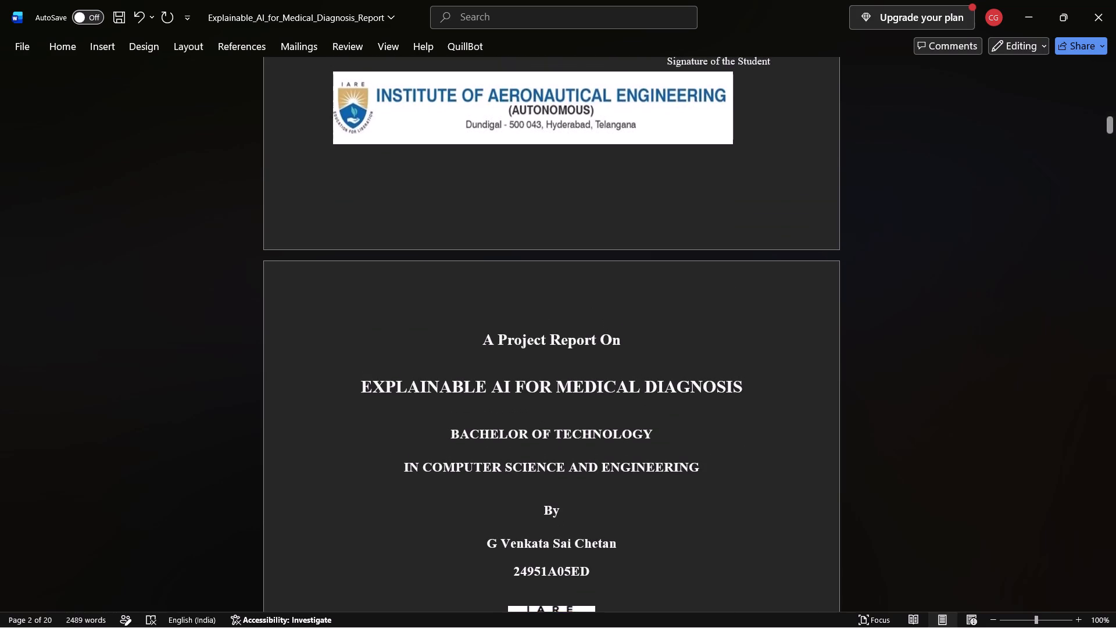
key(Return)
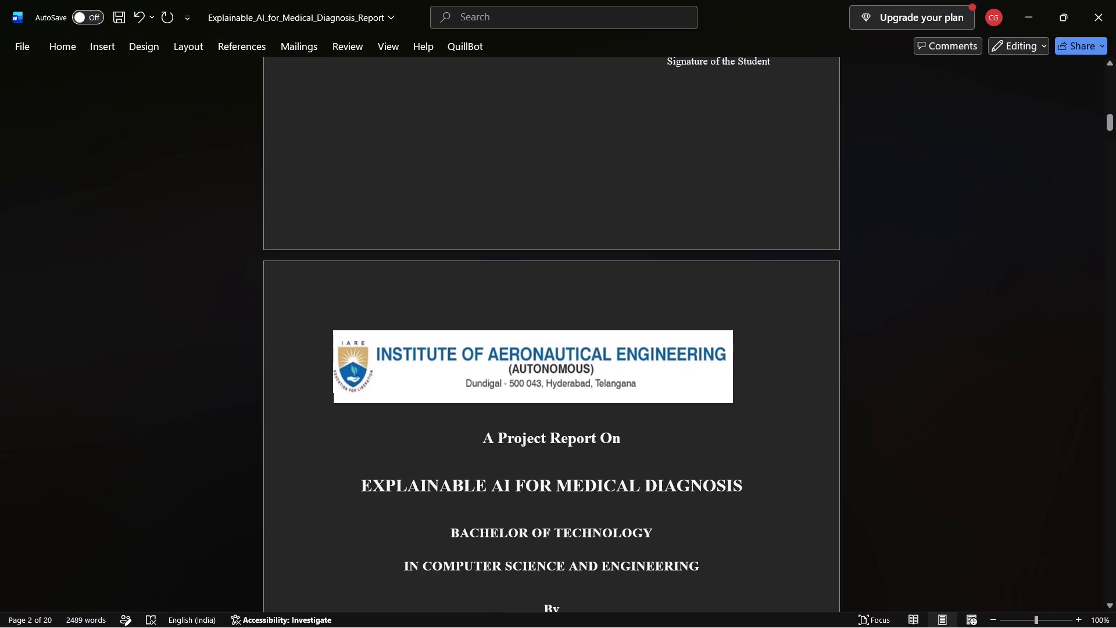
Centre the institute banner on the title page.
click(73, 52)
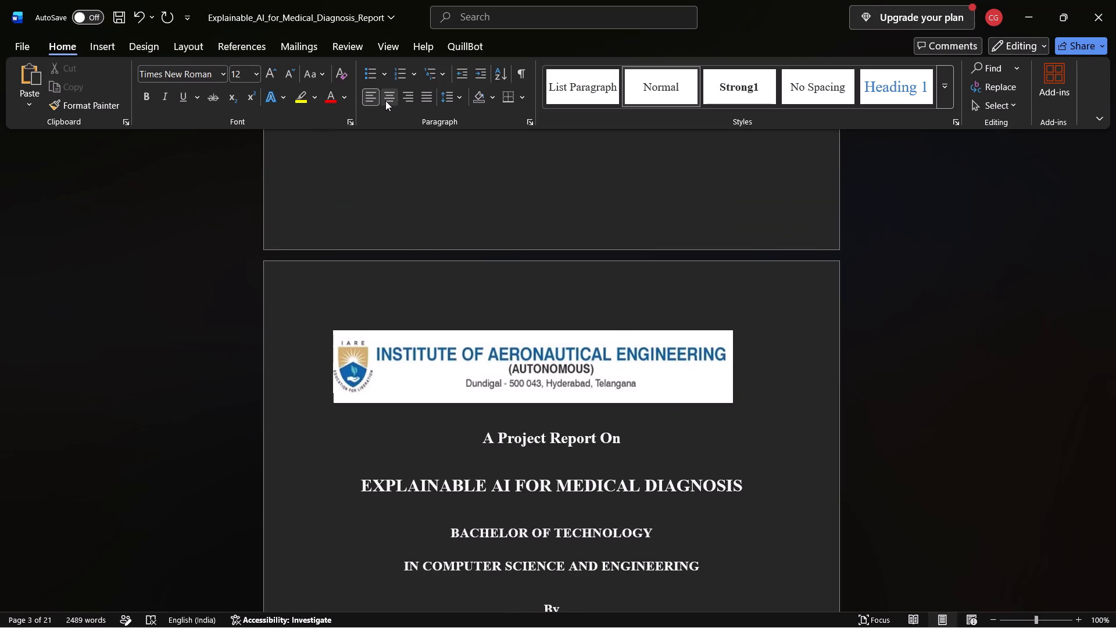
click(385, 101)
Set the title page text from "A Project Report On" down to the roll number to font size 15.
scroll(527, 422, down, 1)
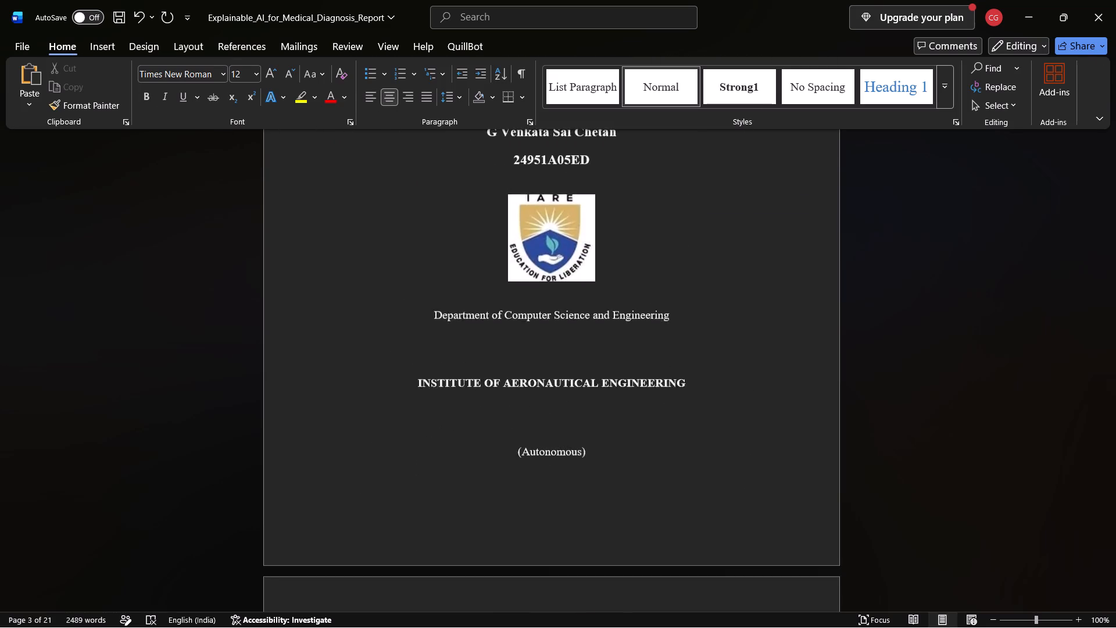
scroll(527, 422, down, 2)
scroll(527, 422, up, 3)
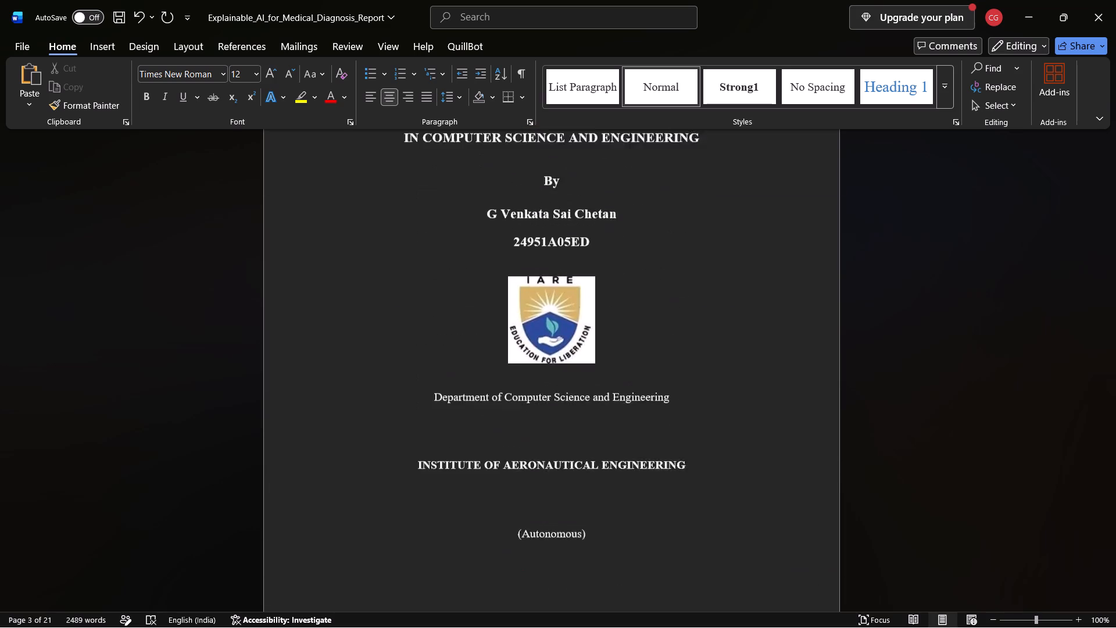
scroll(527, 422, up, 2)
scroll(527, 422, down, 1)
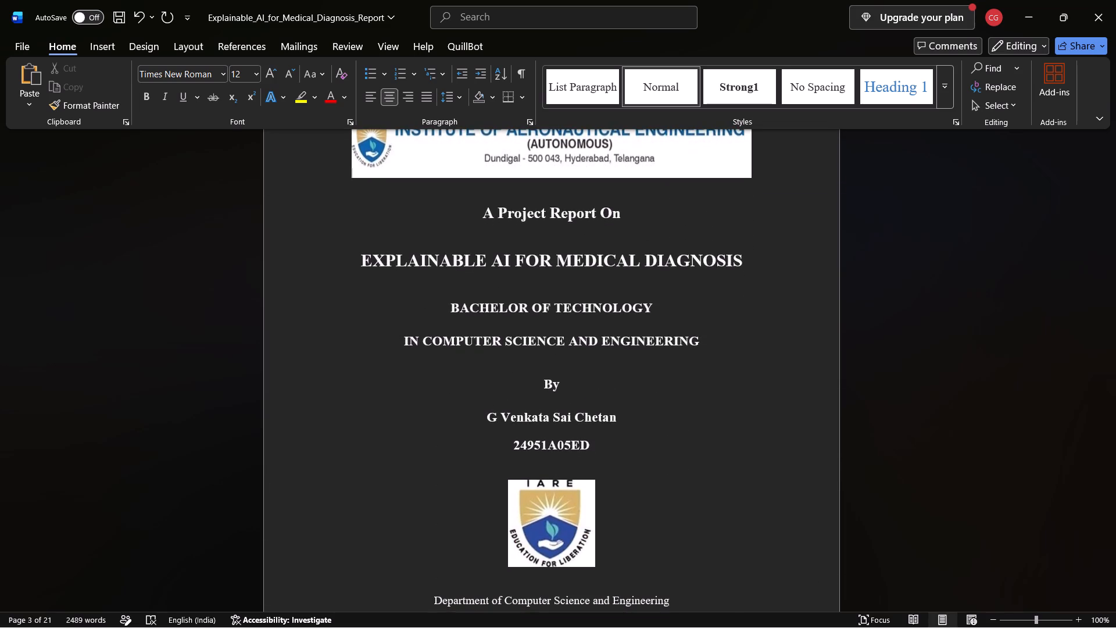
right_click(527, 422)
click(475, 204)
drag(475, 204, 539, 263)
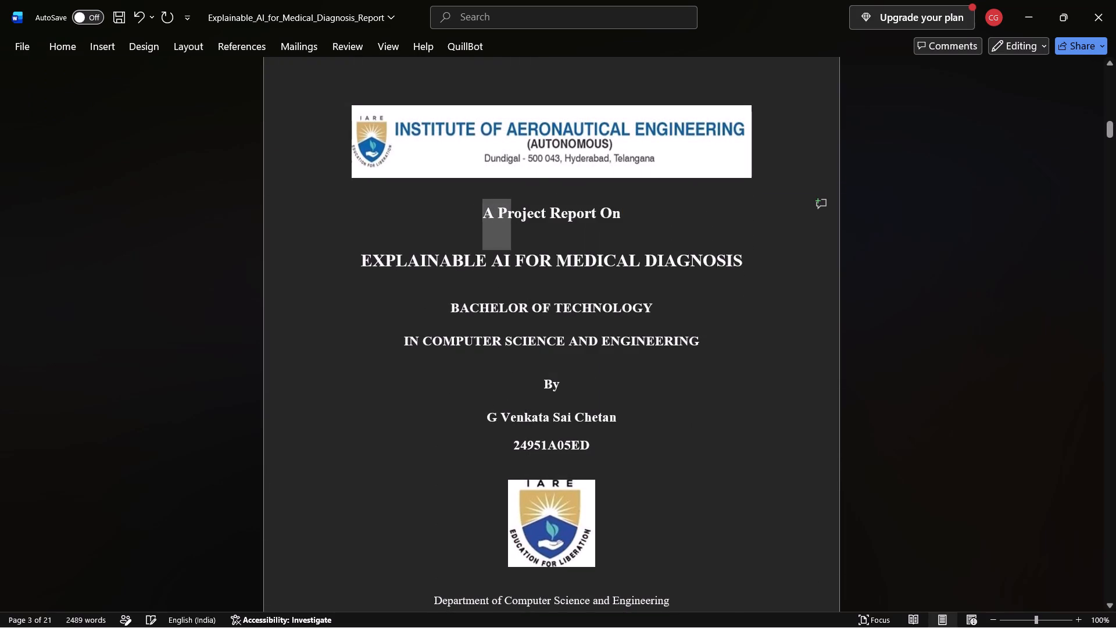
drag(539, 263, 619, 467)
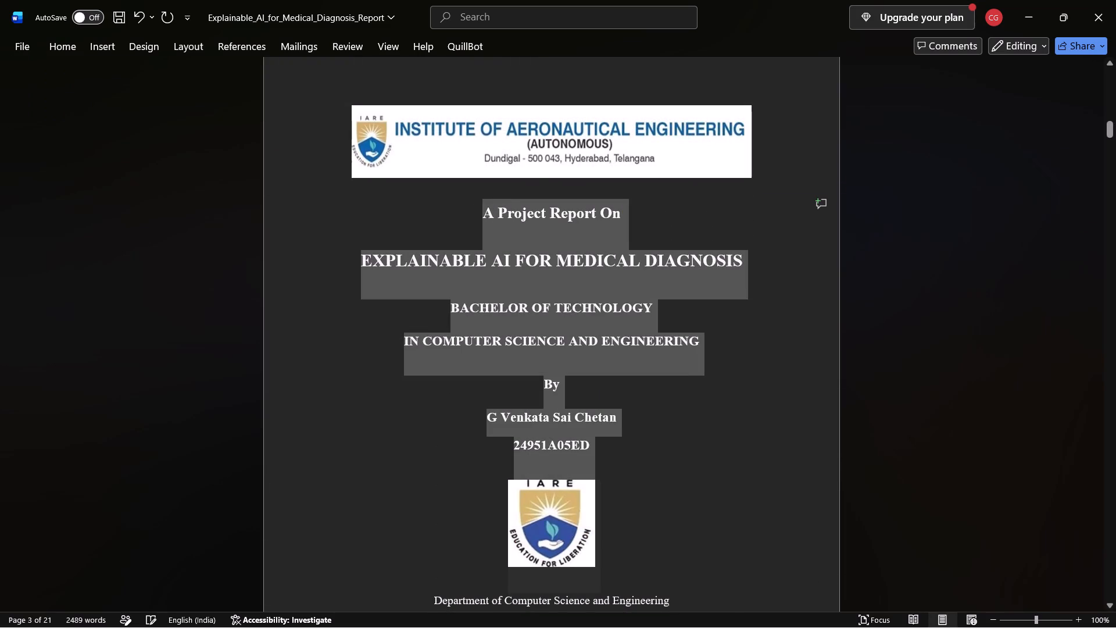
drag(619, 467, 638, 448)
drag(638, 448, 624, 445)
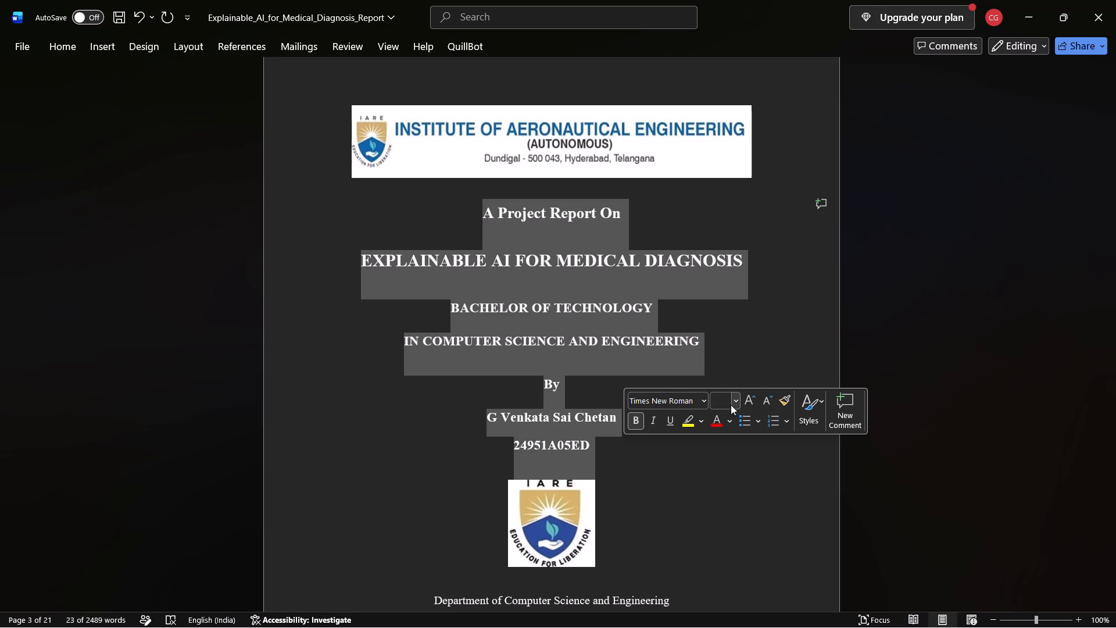
click(728, 404)
text(15)
key(Return)
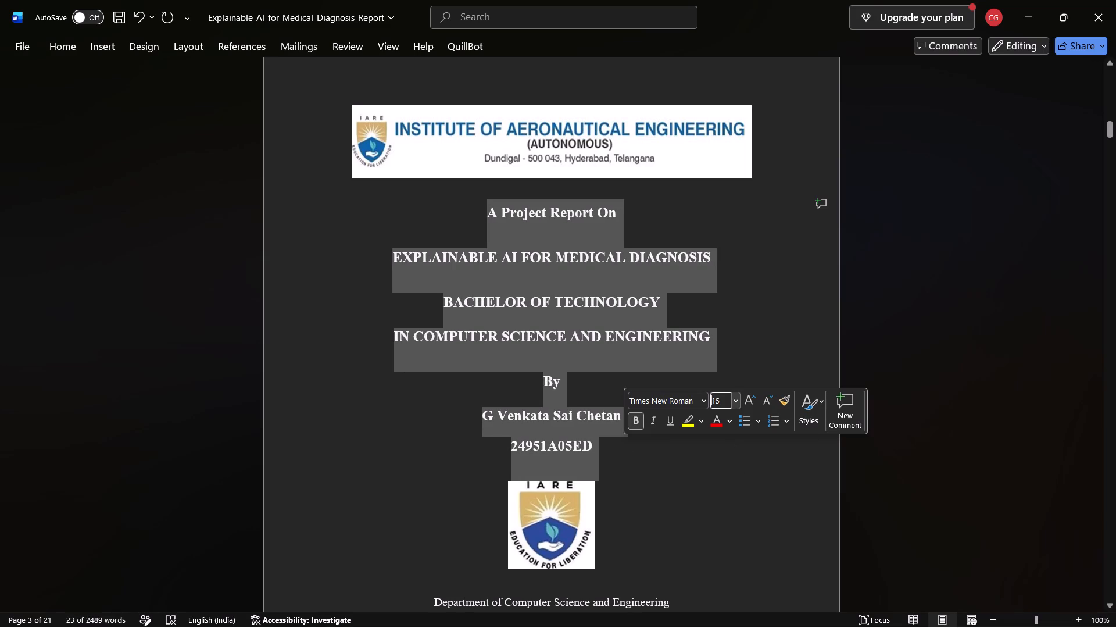
click(724, 519)
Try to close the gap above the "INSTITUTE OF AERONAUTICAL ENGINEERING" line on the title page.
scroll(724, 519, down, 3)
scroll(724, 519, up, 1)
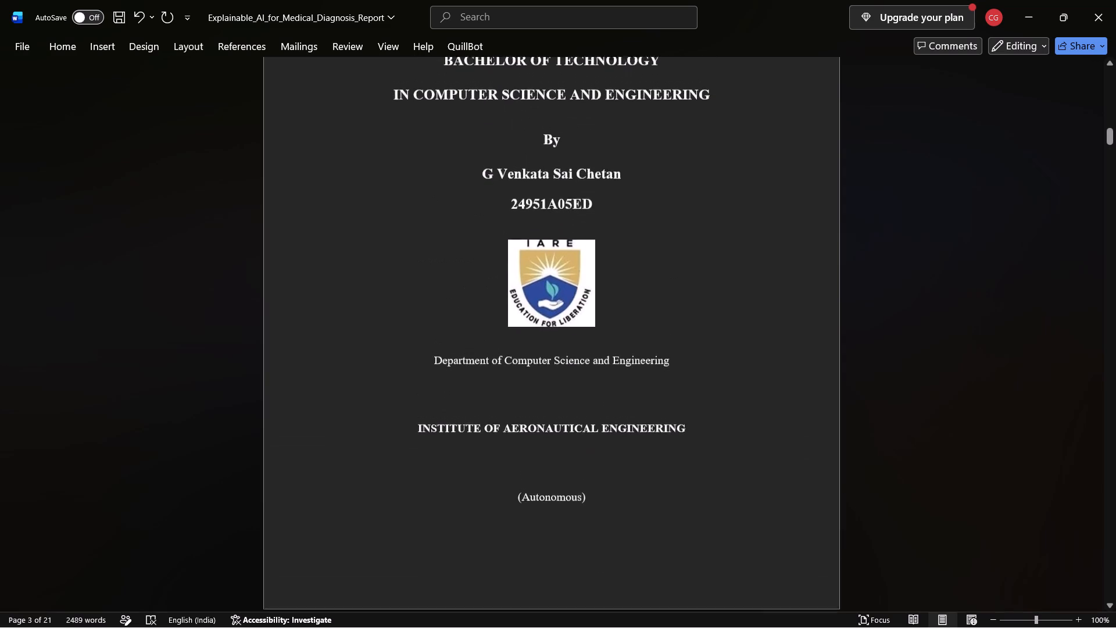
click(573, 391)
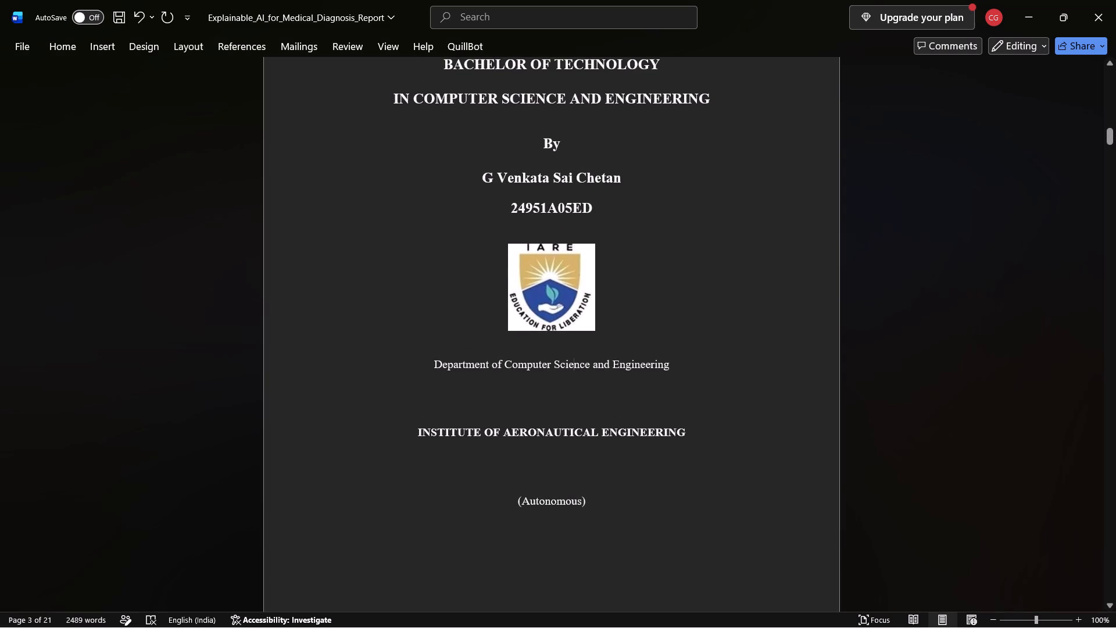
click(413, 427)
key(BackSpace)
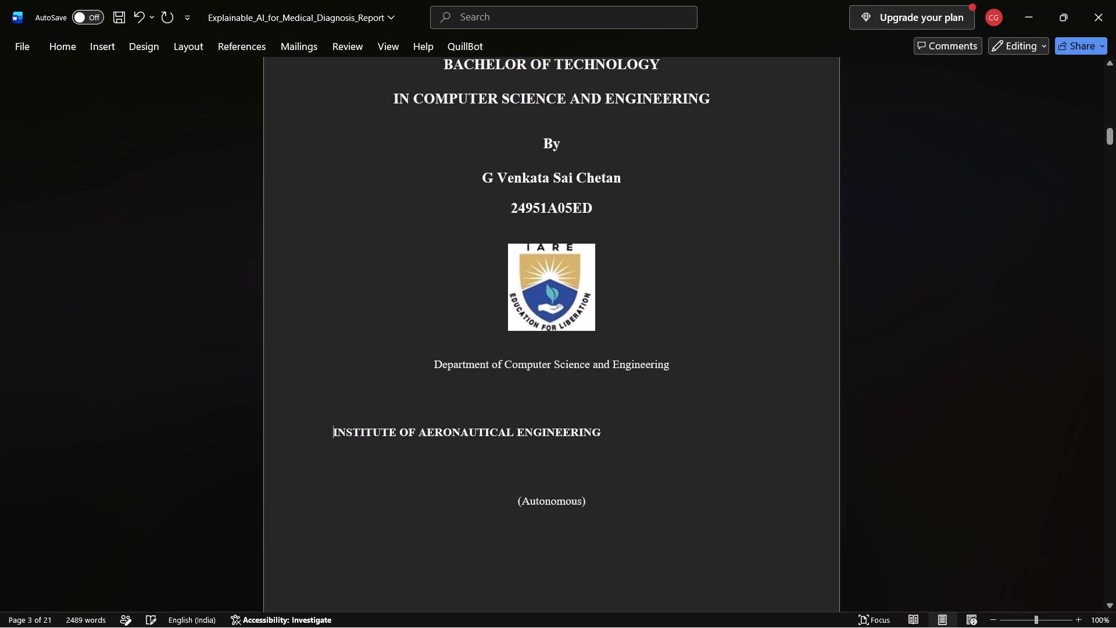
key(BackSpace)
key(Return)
Delete the "(Autonomous)" line so the address follows directly below the institute name on the title page.
scroll(413, 427, down, 1)
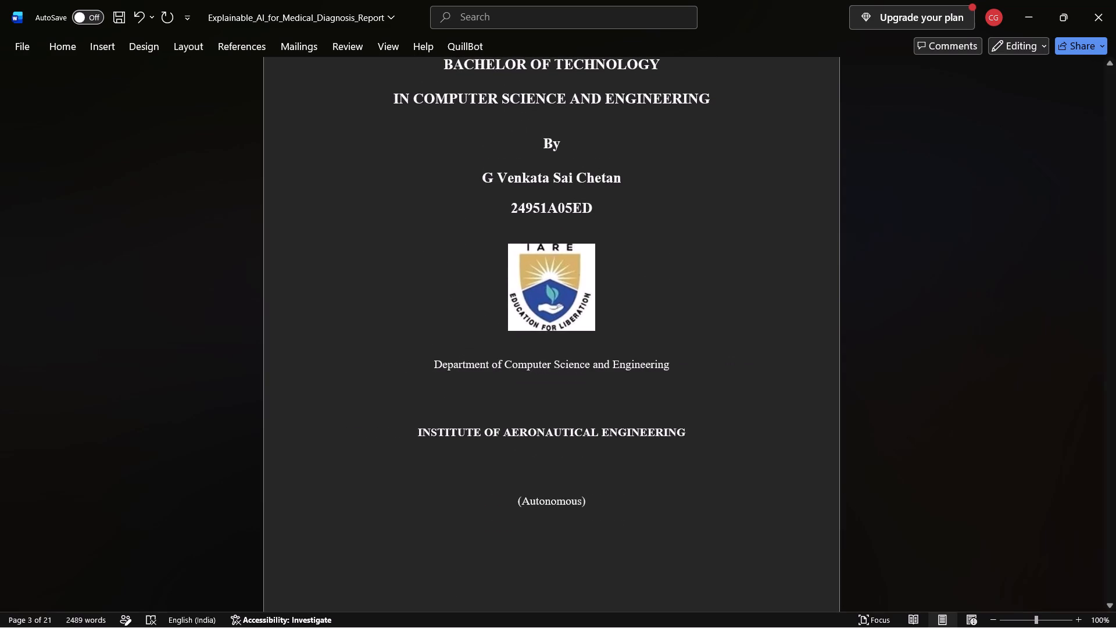
scroll(413, 427, down, 1)
click(588, 397)
key(ctrl+BackSpace)
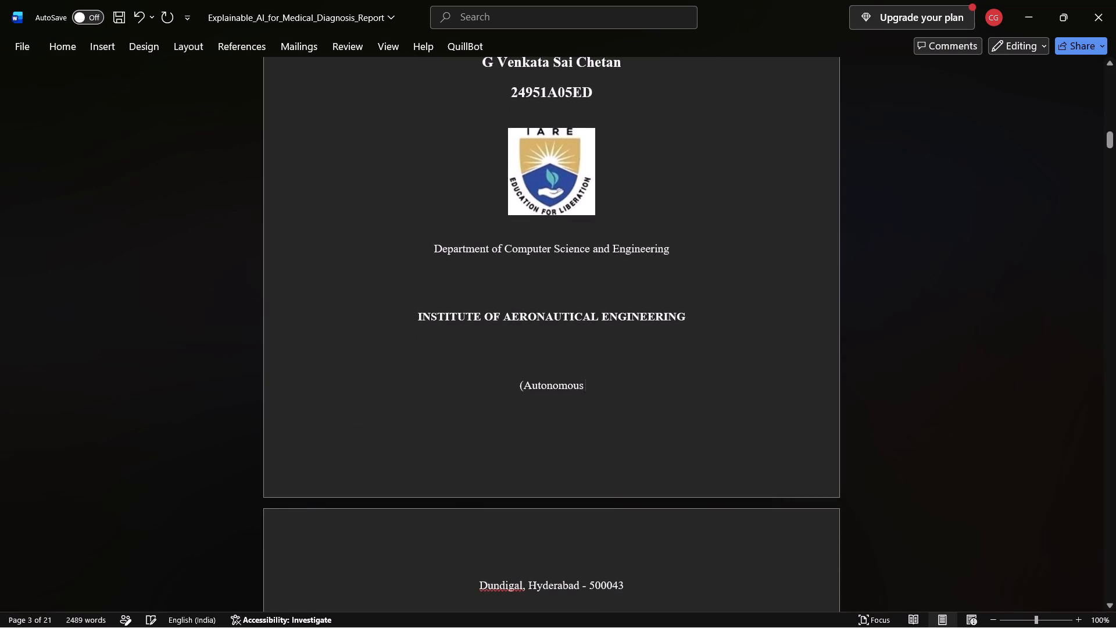
key(ctrl+BackSpace)
key(ctrl+BackSpace)
key(ctrl+BackSpace)
Remove the empty line and extra page before the "CERTIFICATE" heading, and centre the heading again.
scroll(588, 397, down, 1)
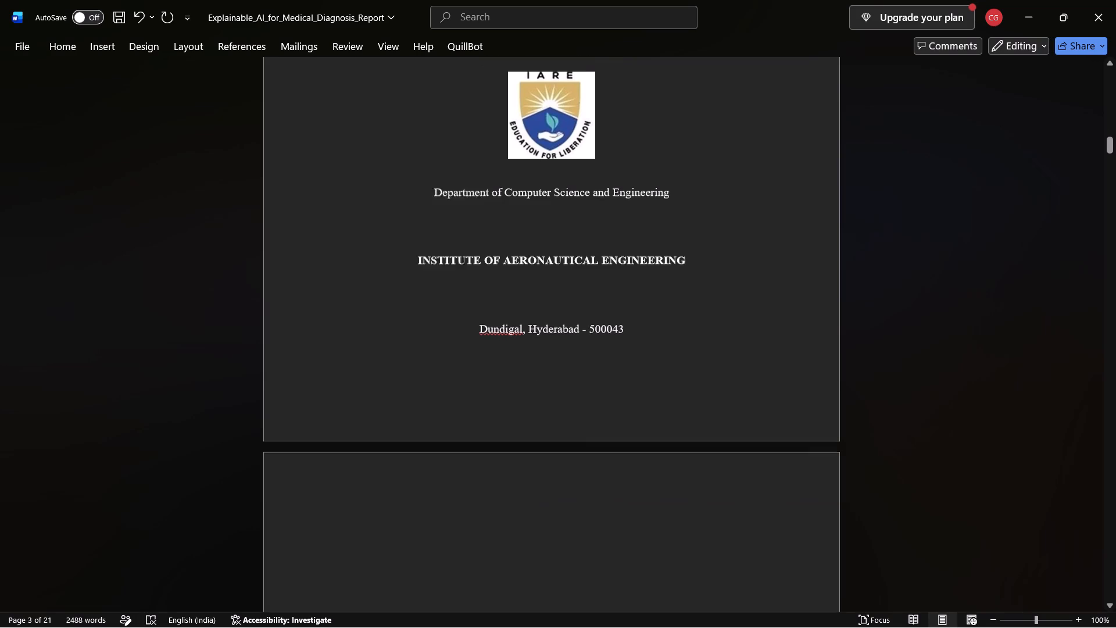
scroll(588, 397, down, 3)
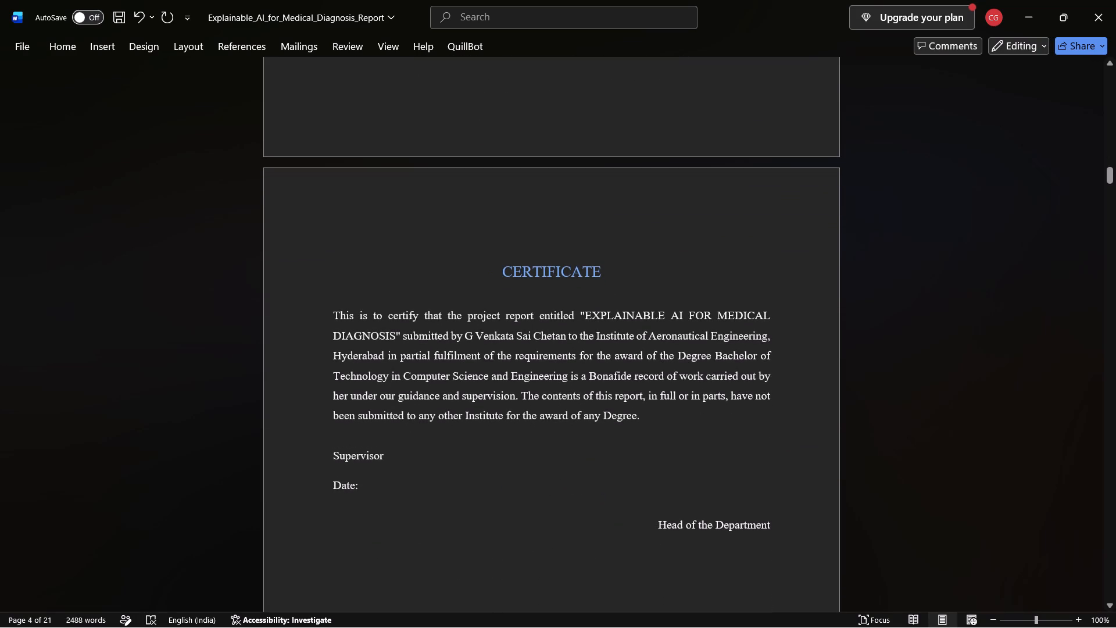
click(487, 258)
key(BackSpace)
click(502, 276)
key(BackSpace)
key(BackSpace)
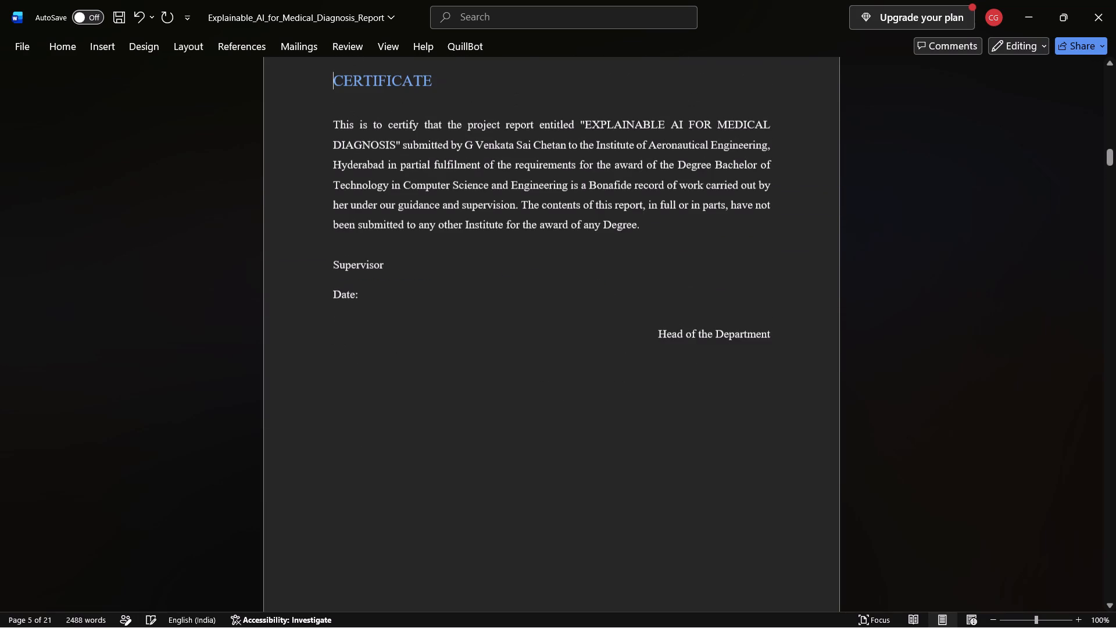
click(81, 42)
click(393, 93)
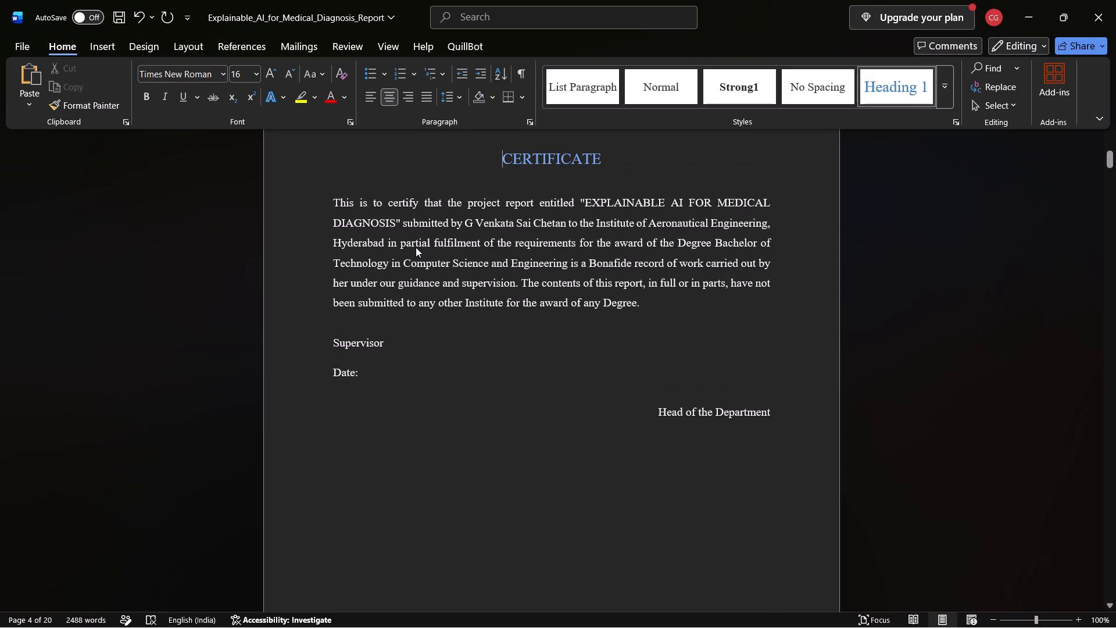
Set the font colour of the entire document to Automatic.
key(ctrl+a)
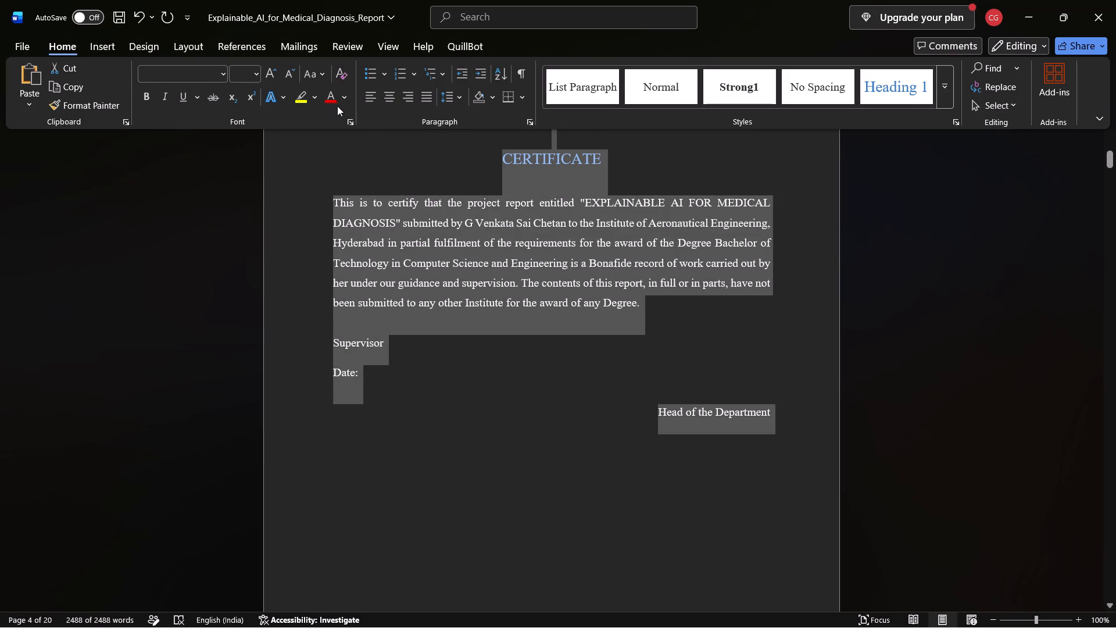
click(342, 103)
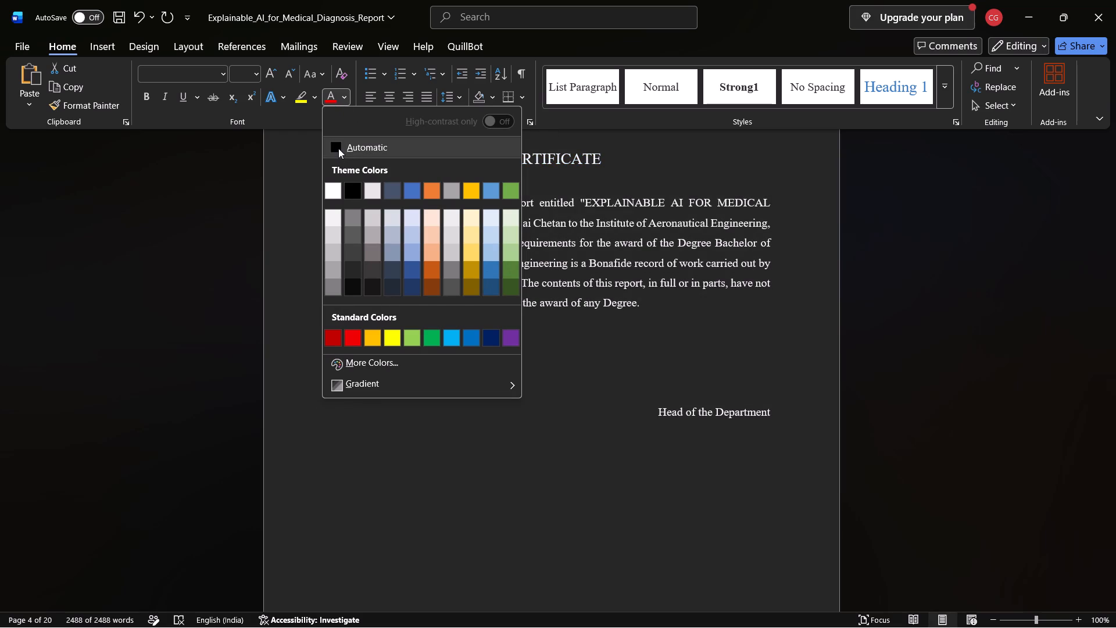
click(338, 148)
click(513, 432)
click(513, 432)
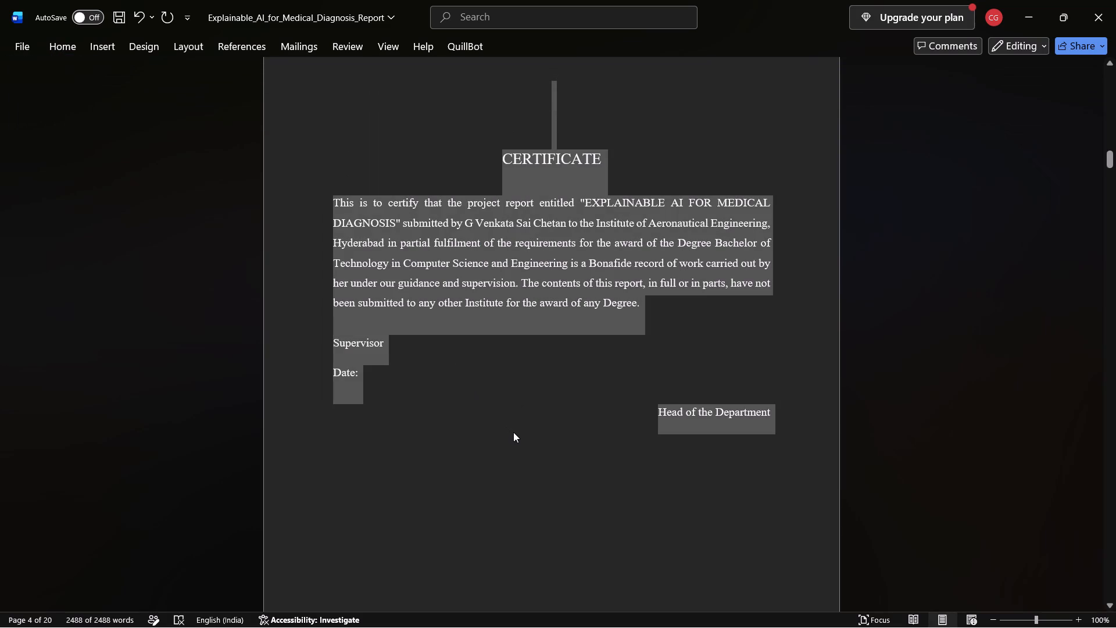
Enter the date 27-10-2026 after "Date:" on the certificate page.
click(367, 380)
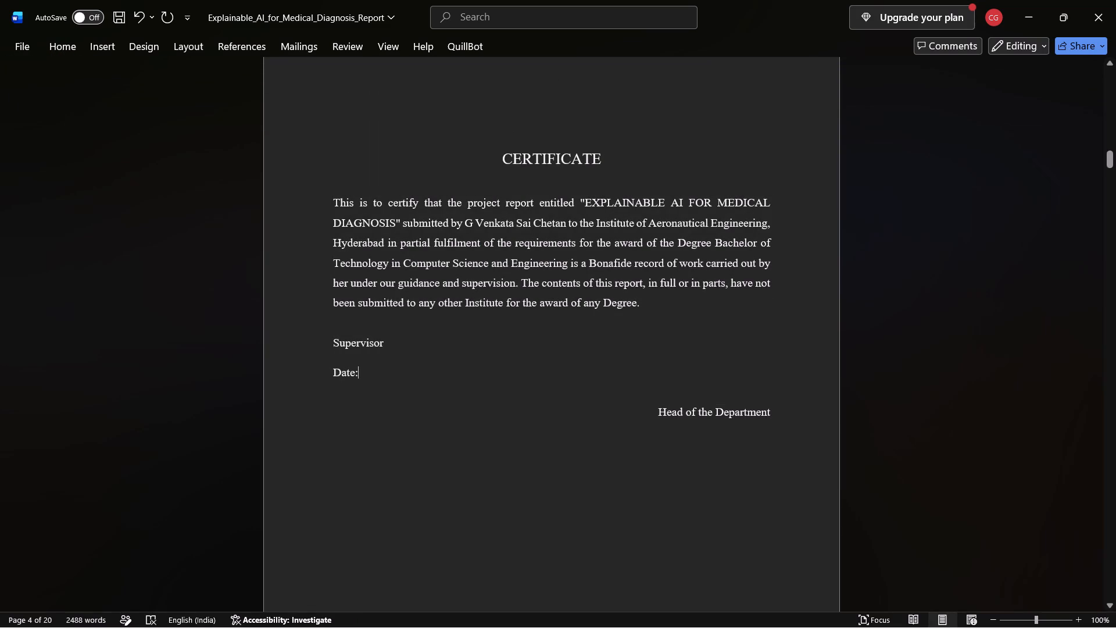
text(27)
text(-10-)
text(2026)
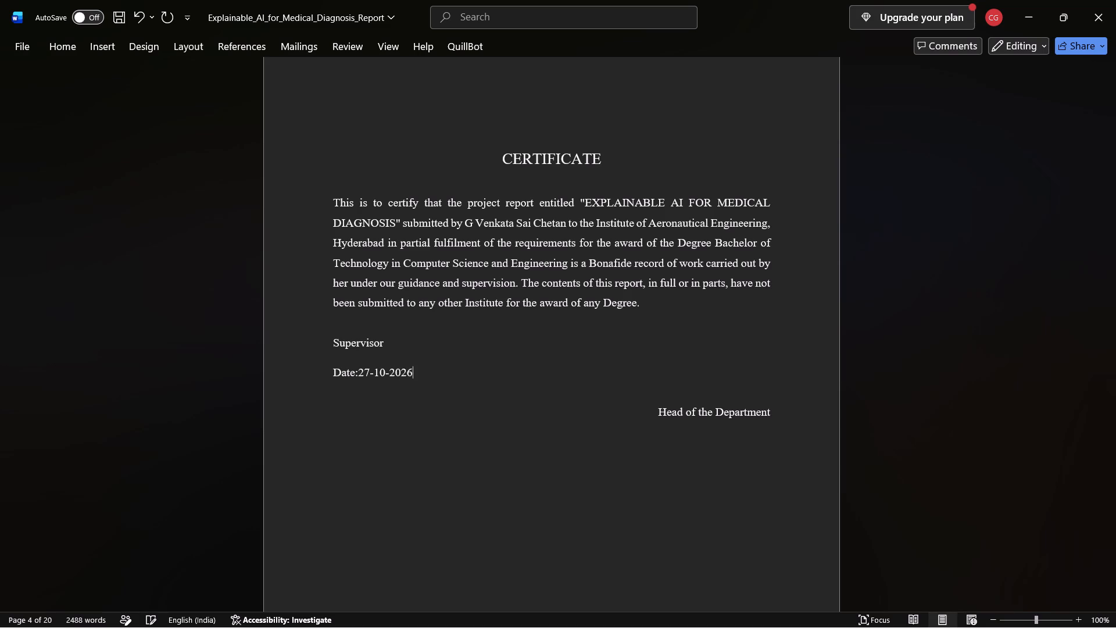
Delete the "Examiners", "Supervisor(s)" and "Principal" signature lines on the approval page.
scroll(367, 380, down, 4)
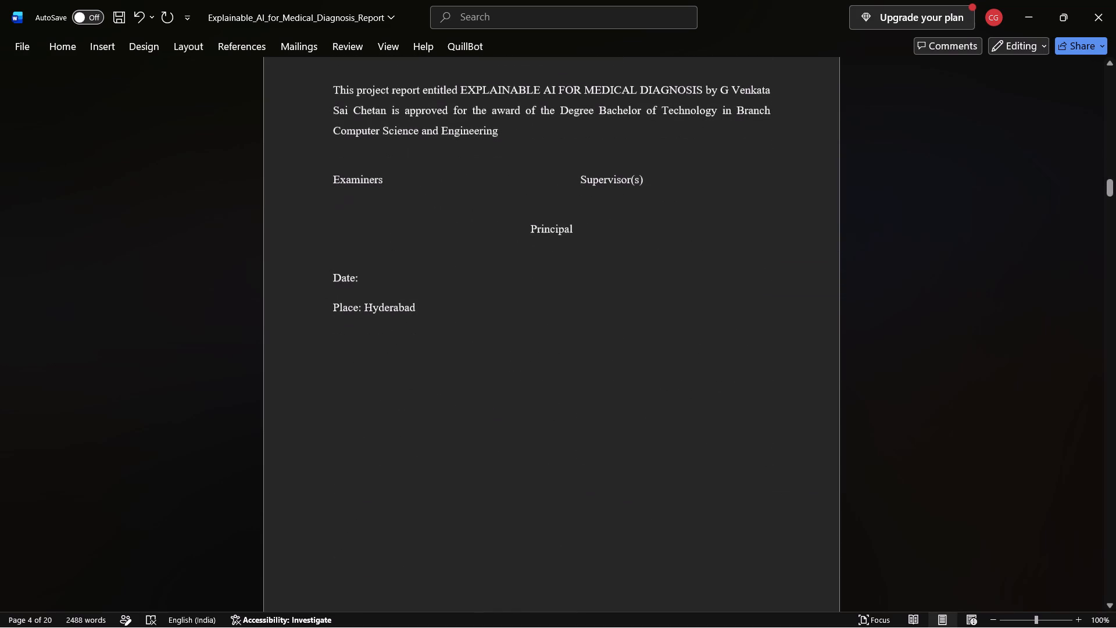
drag(331, 179, 607, 240)
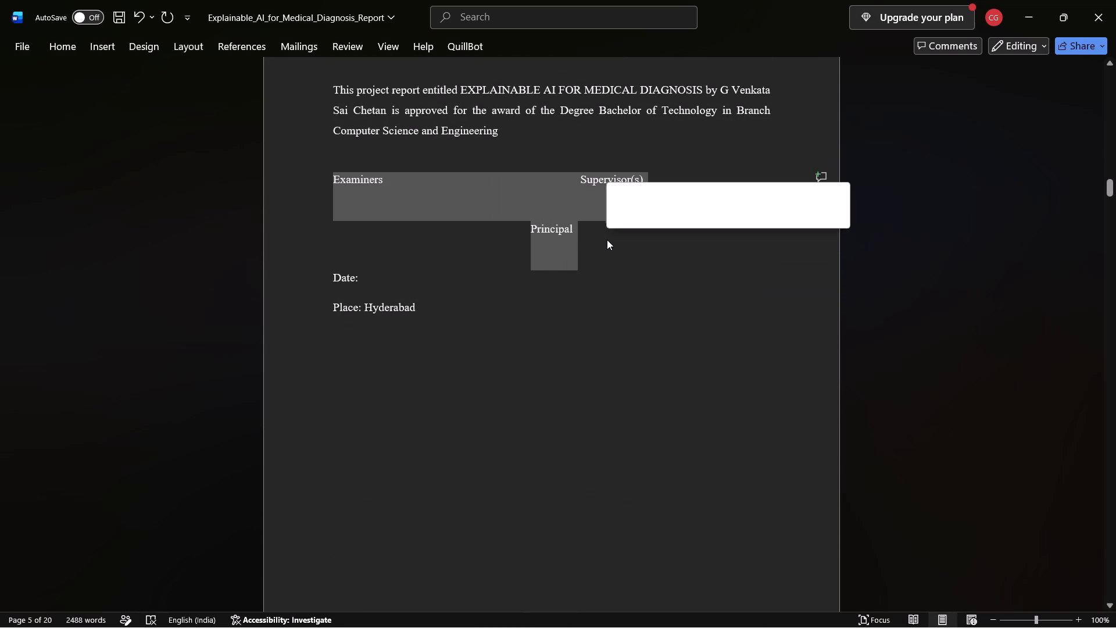
key(BackSpace)
Enter the date 27-10-2026 after "Date:" on the approval page.
click(398, 179)
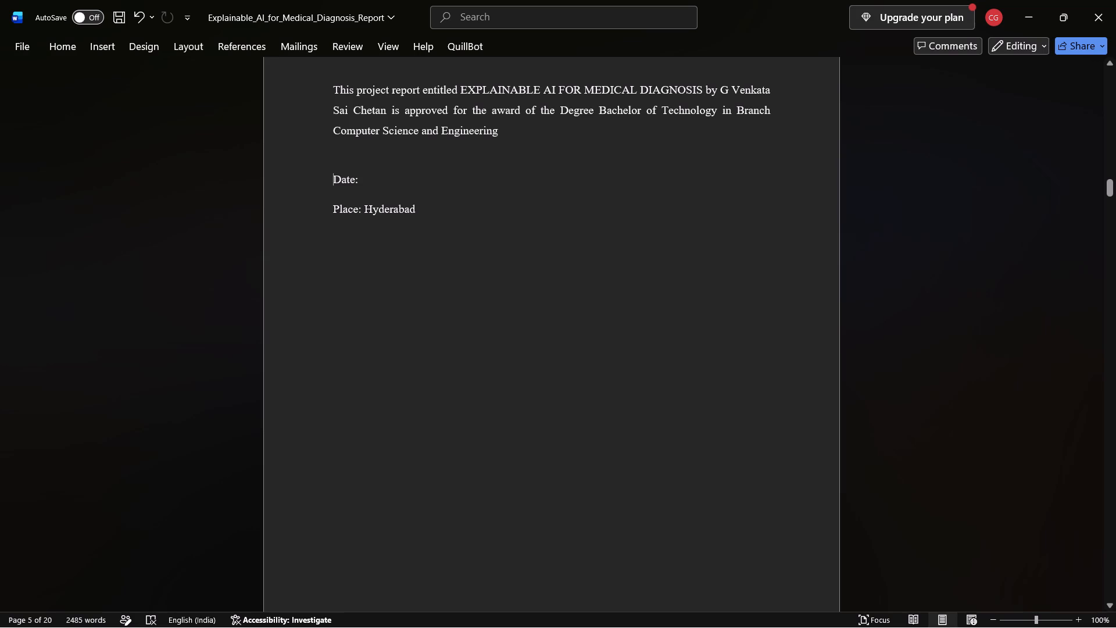
text(27)
key(minus)
text(10)
key(minus)
text(2026)
Delete the IARE logo and the empty space it leaves above the "DECLARATION" heading.
scroll(503, 141, down, 1)
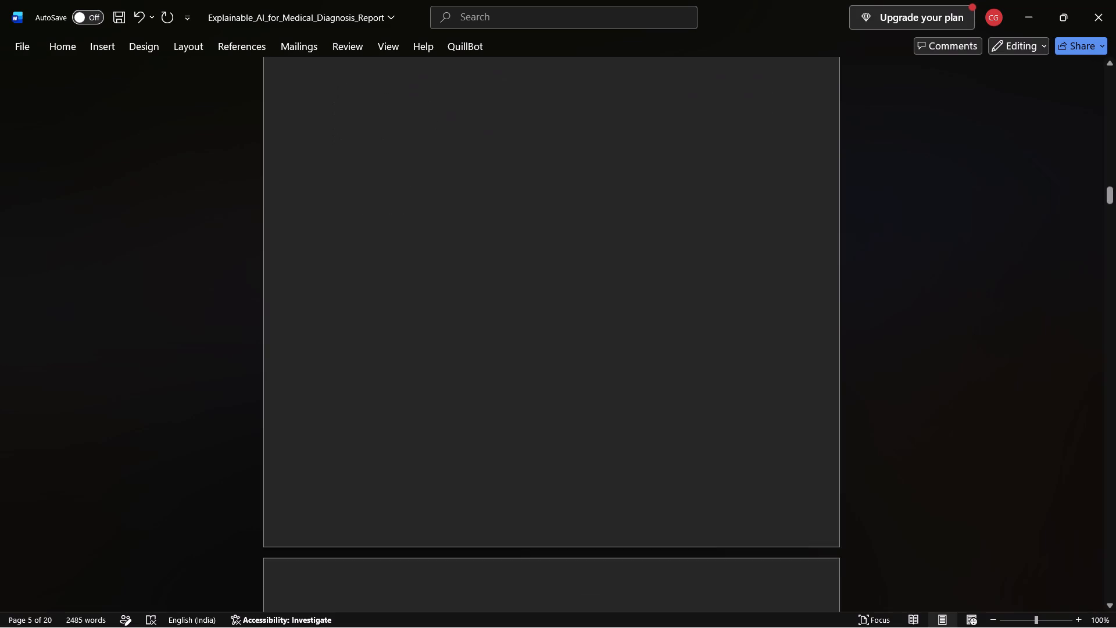
scroll(503, 141, down, 4)
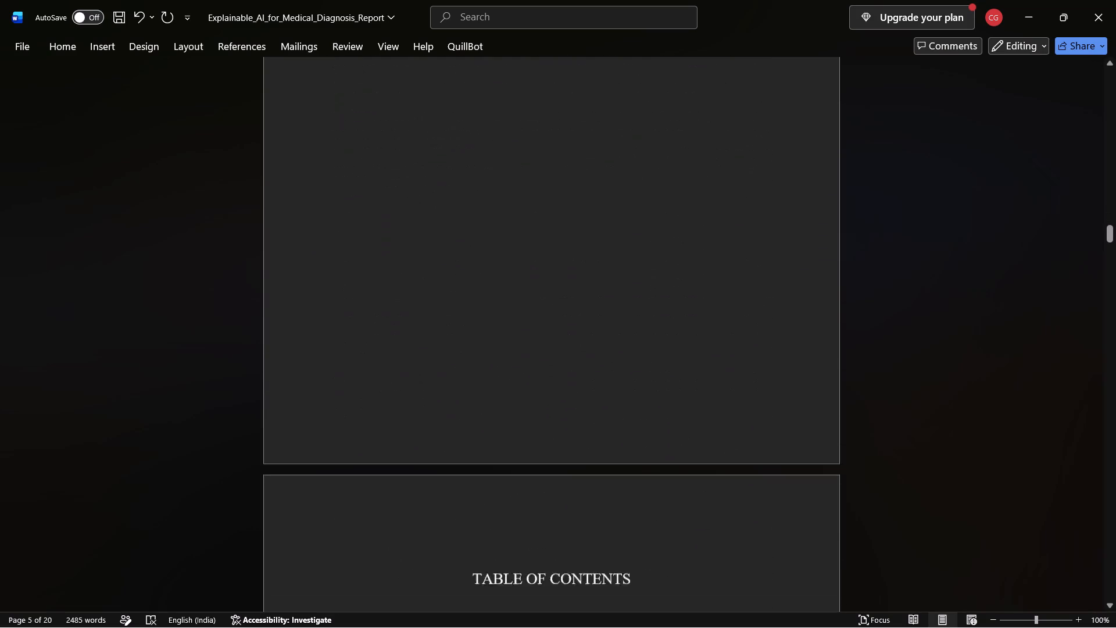
scroll(503, 141, down, 3)
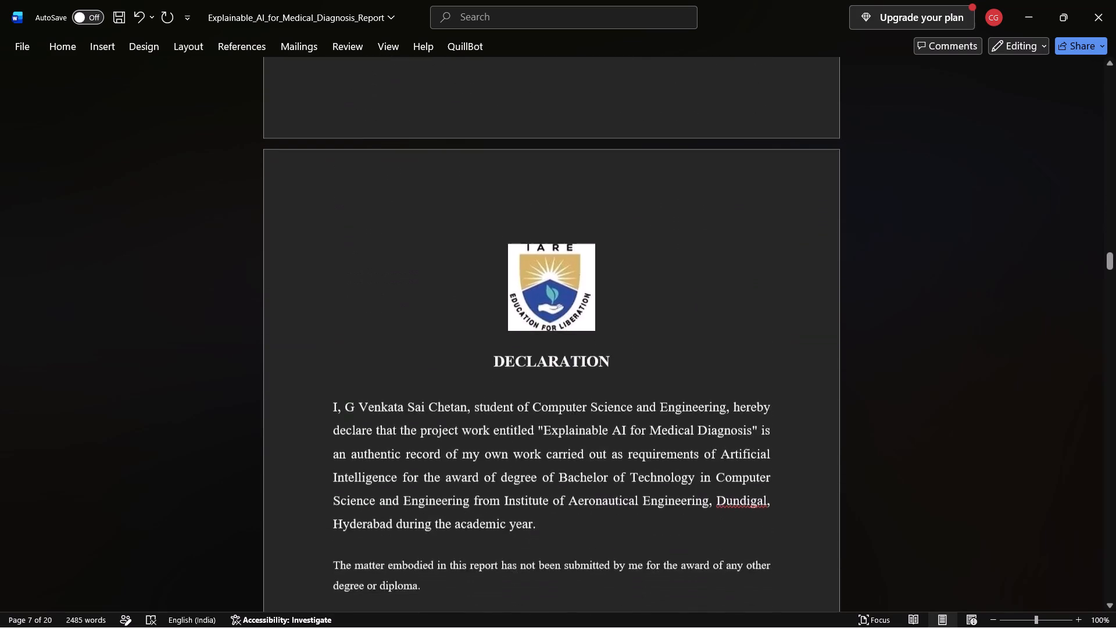
scroll(503, 141, down, 1)
click(528, 140)
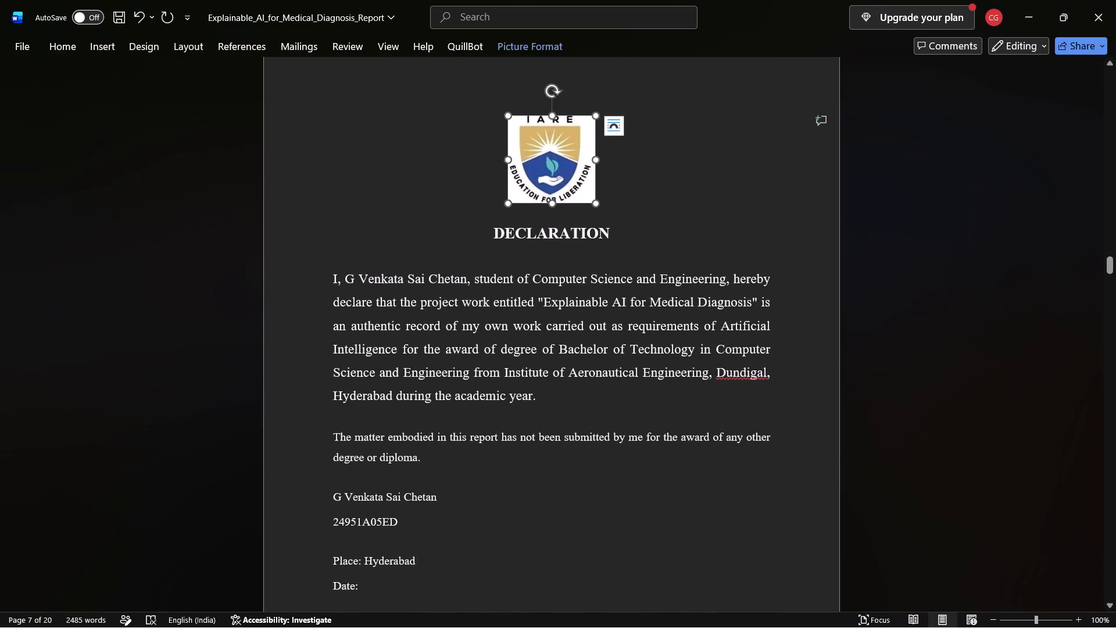
key(Delete)
key(BackSpace)
key(BackSpace)
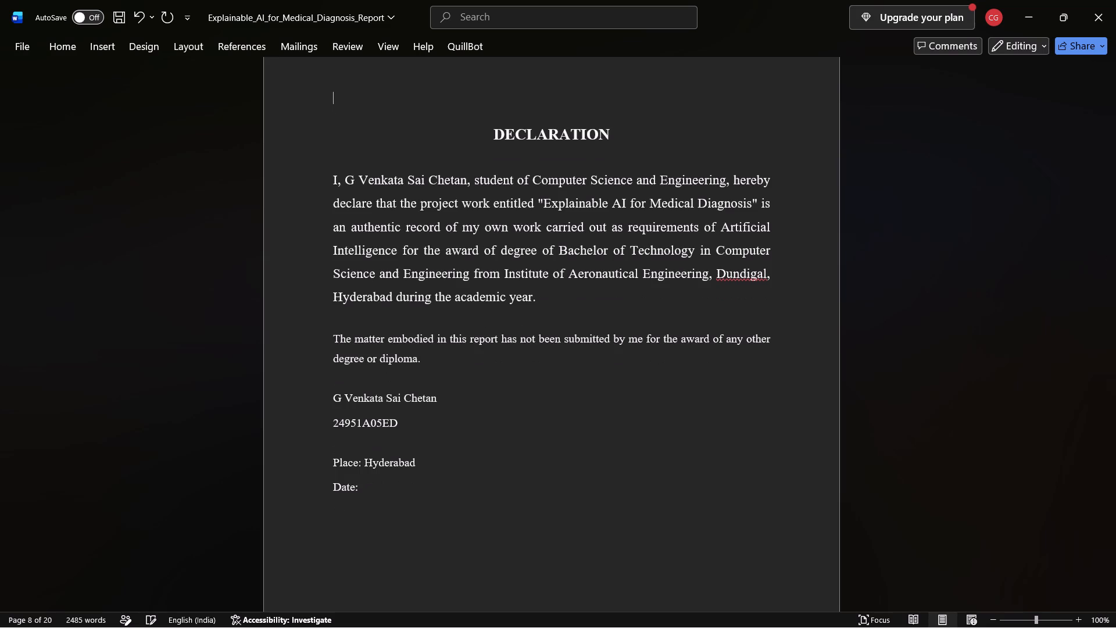
key(BackSpace)
Enter the date 27-10-2026 after "Date:" on the declaration page.
scroll(515, 373, down, 1)
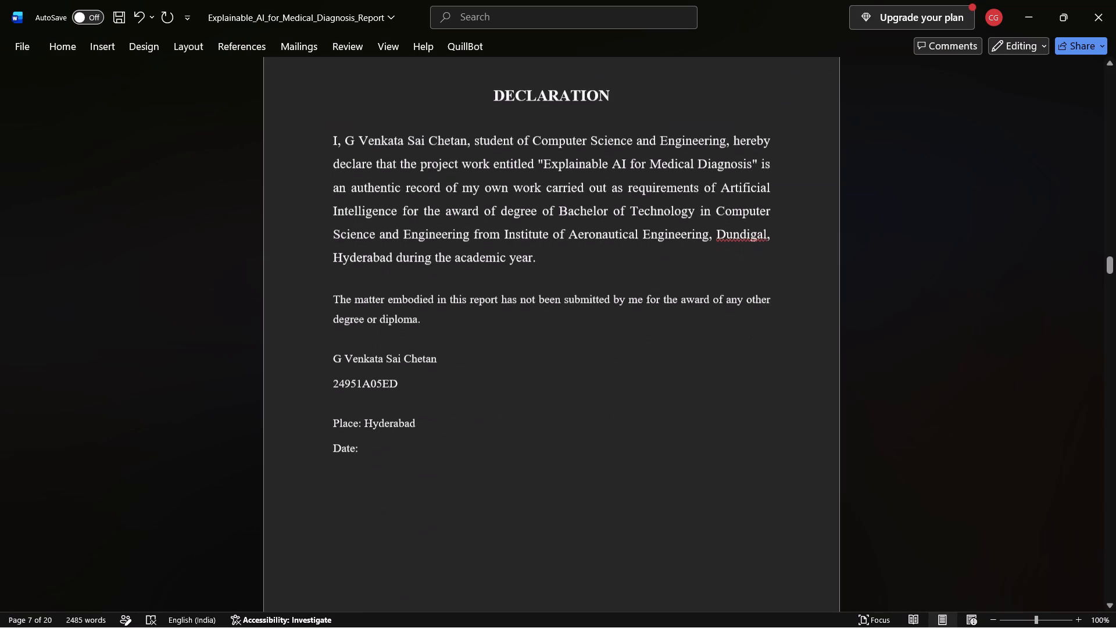
click(403, 445)
text(27-10-2026)
Delete "within the Computer Science and Engineering department at IARE" from the abstract's first sentence, keeping its full stop.
scroll(403, 445, down, 4)
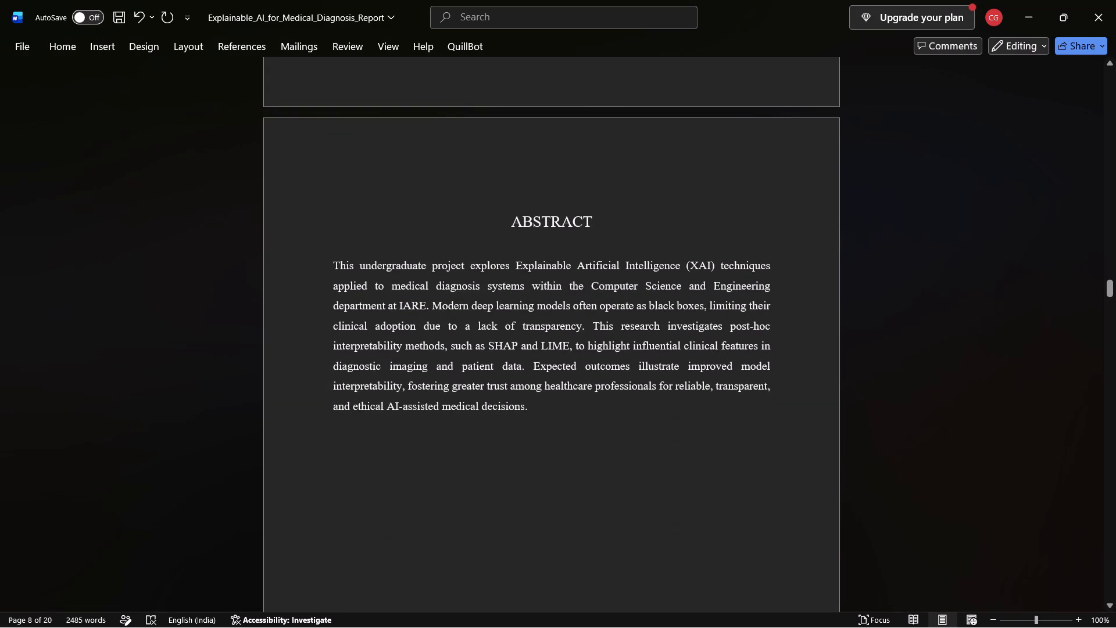
drag(532, 288, 553, 291)
drag(553, 291, 437, 314)
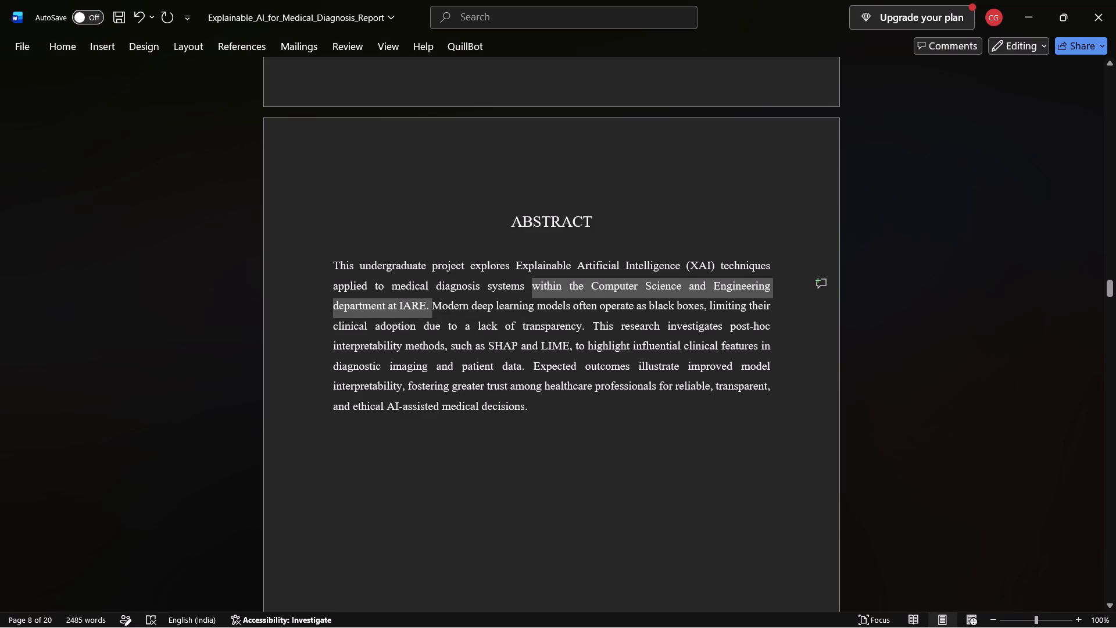
drag(437, 314, 425, 313)
key(BackSpace)
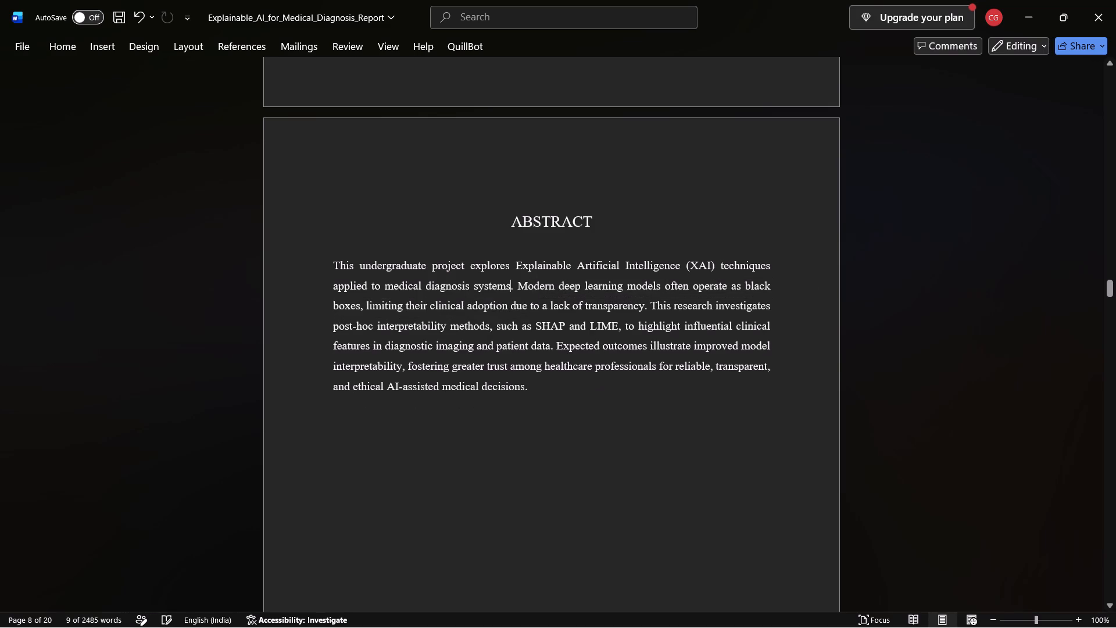
Look over the Project Overview text in Chapter 1, Introduction.
scroll(596, 448, down, 1)
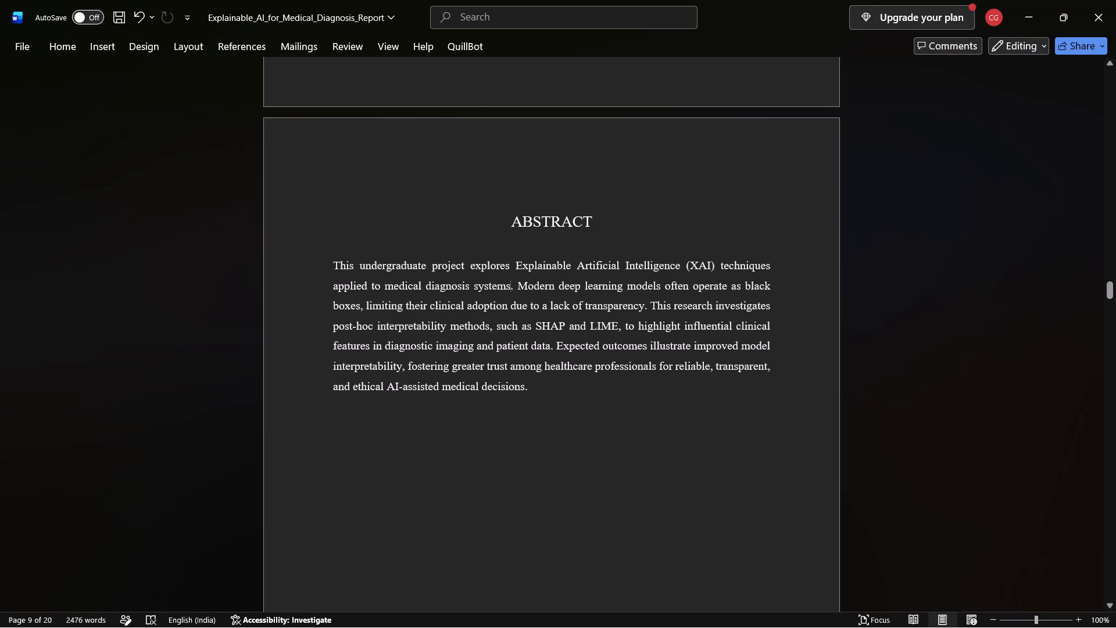
scroll(596, 448, down, 4)
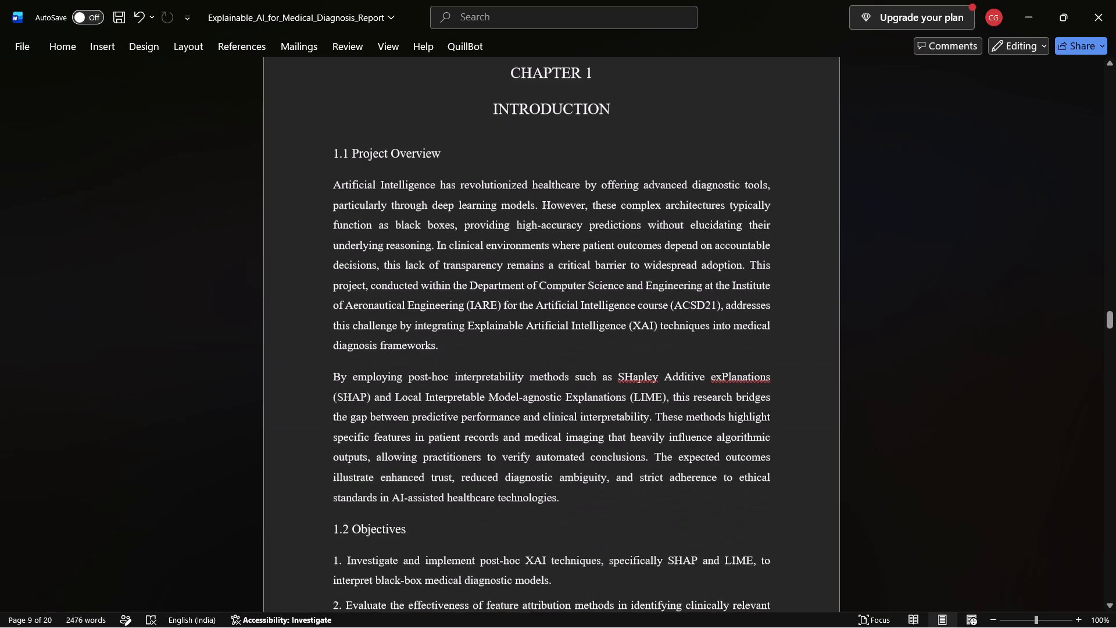
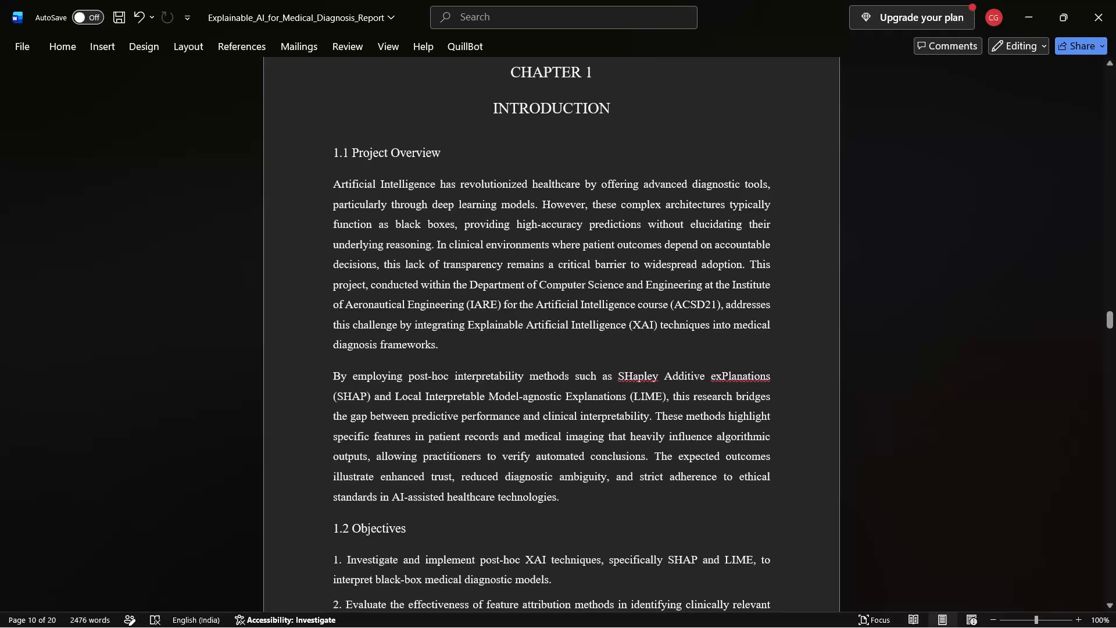
Delete the clause "conducted within the Department of Computer Science … course (ACSD21)" from the first paragraph of 1.1 Project Overview.
drag(369, 284, 721, 309)
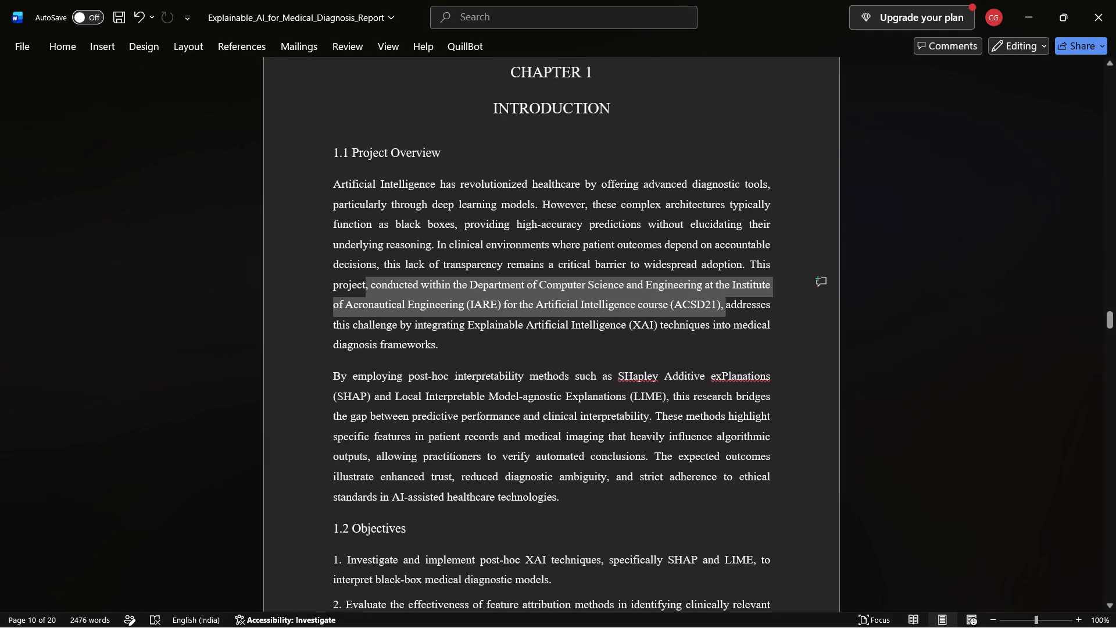
drag(721, 309, 720, 309)
key(BackSpace)
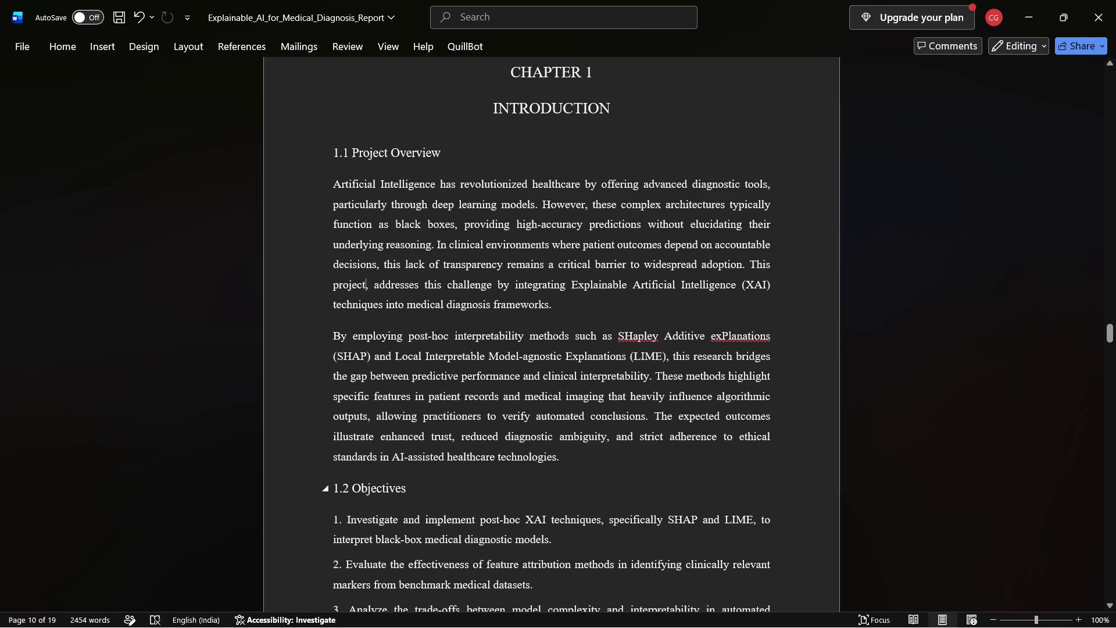
Delete the phrase "for the ACSD21 course at IARE" from the first paragraph of Chapter 4, Results and Discussion.
scroll(679, 492, down, 4)
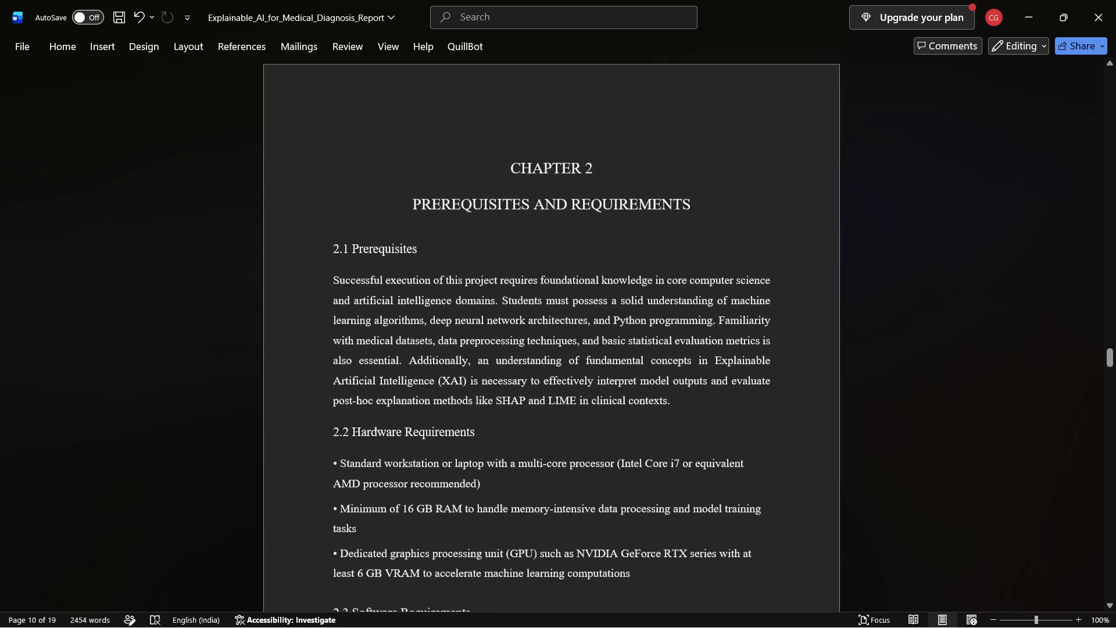
scroll(679, 492, down, 5)
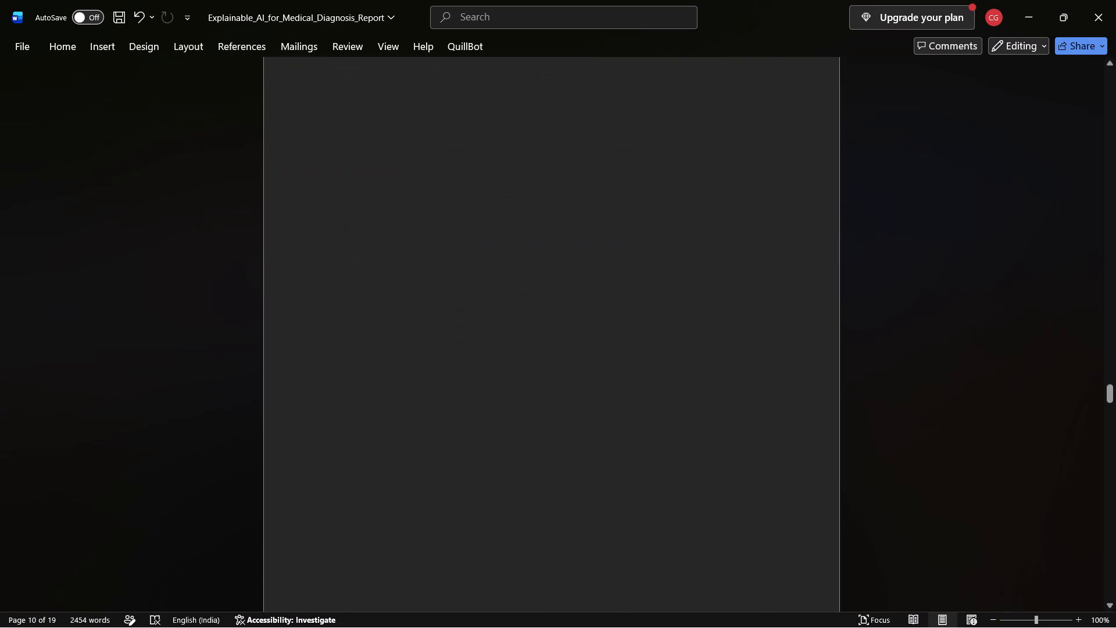
scroll(679, 492, down, 3)
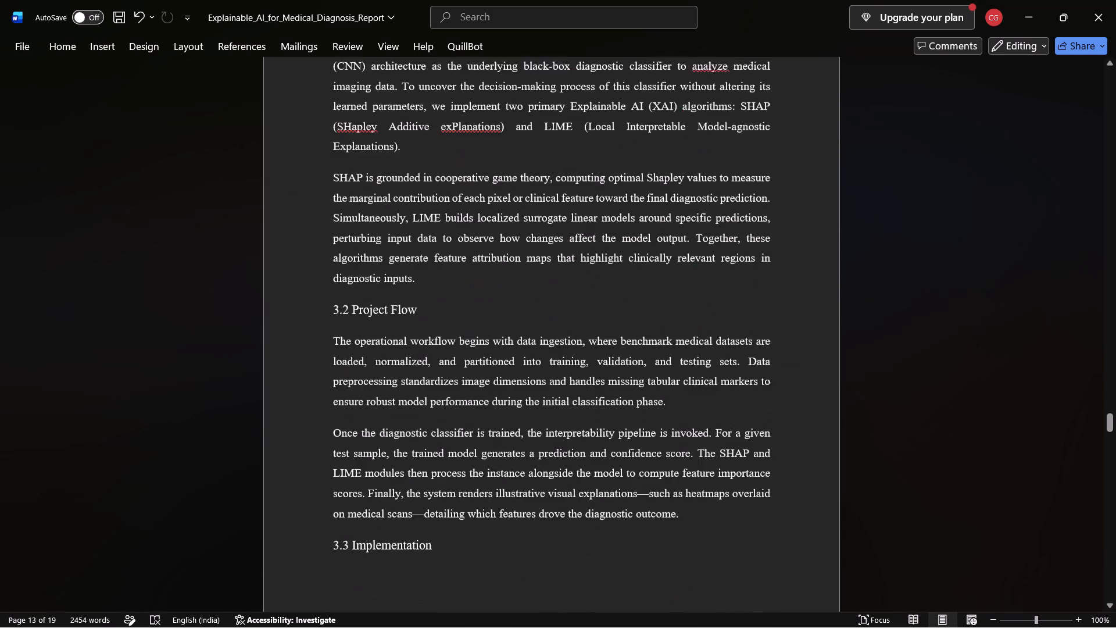
scroll(679, 492, down, 4)
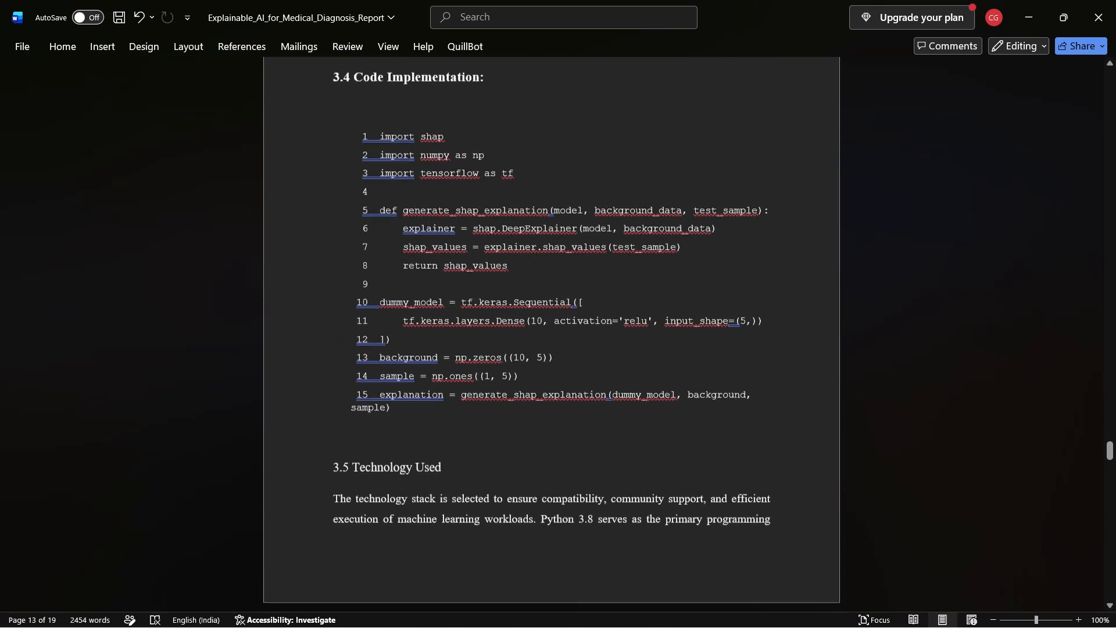
scroll(679, 492, down, 4)
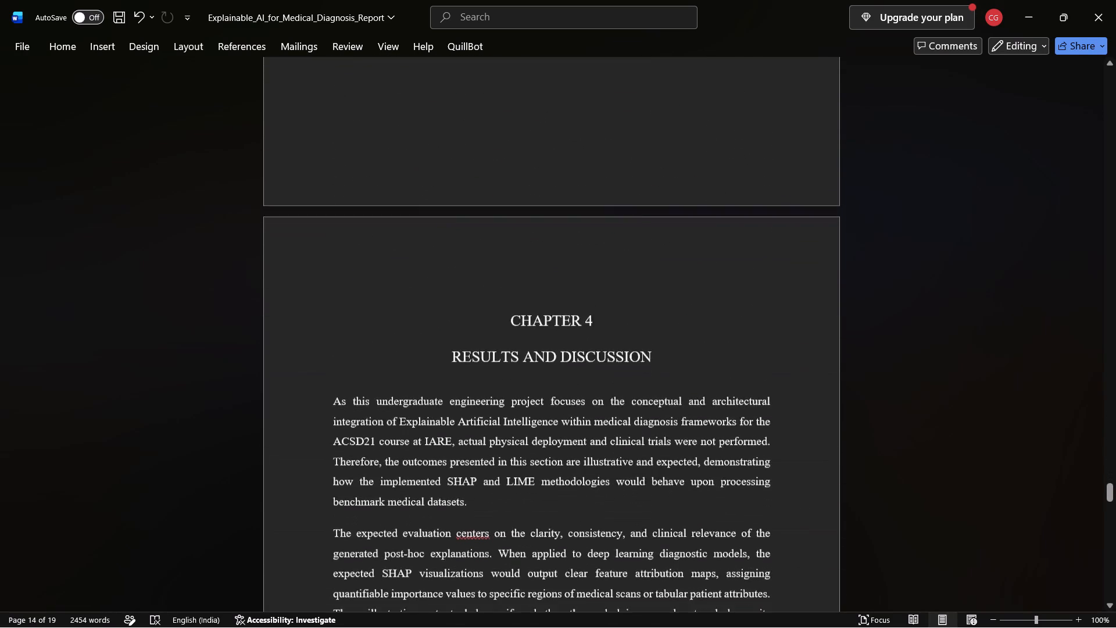
scroll(679, 492, down, 3)
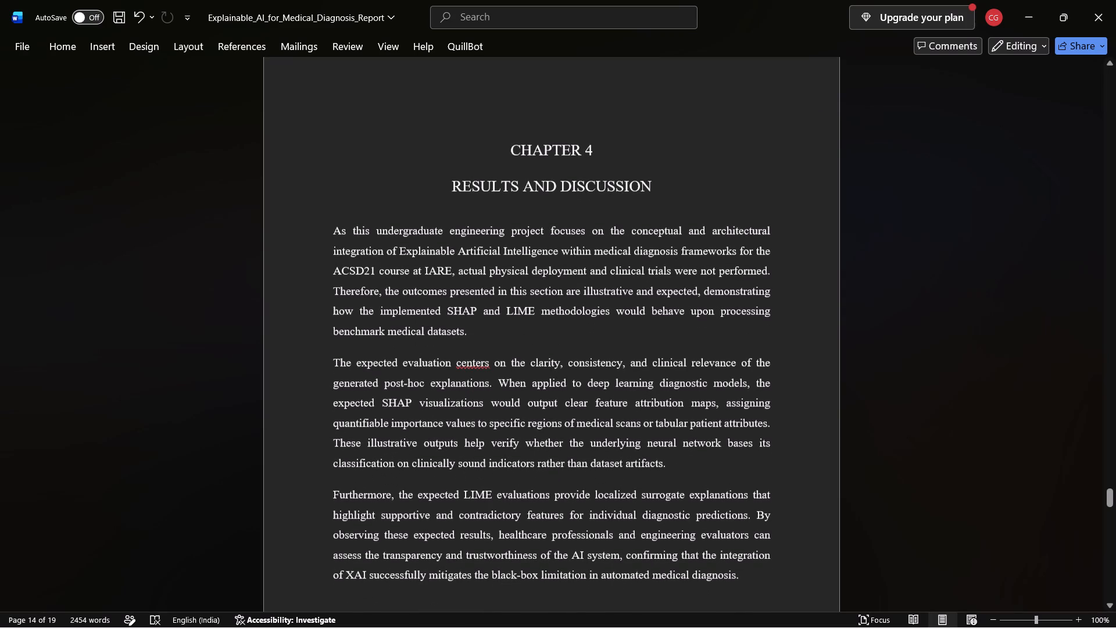
drag(741, 252, 470, 296)
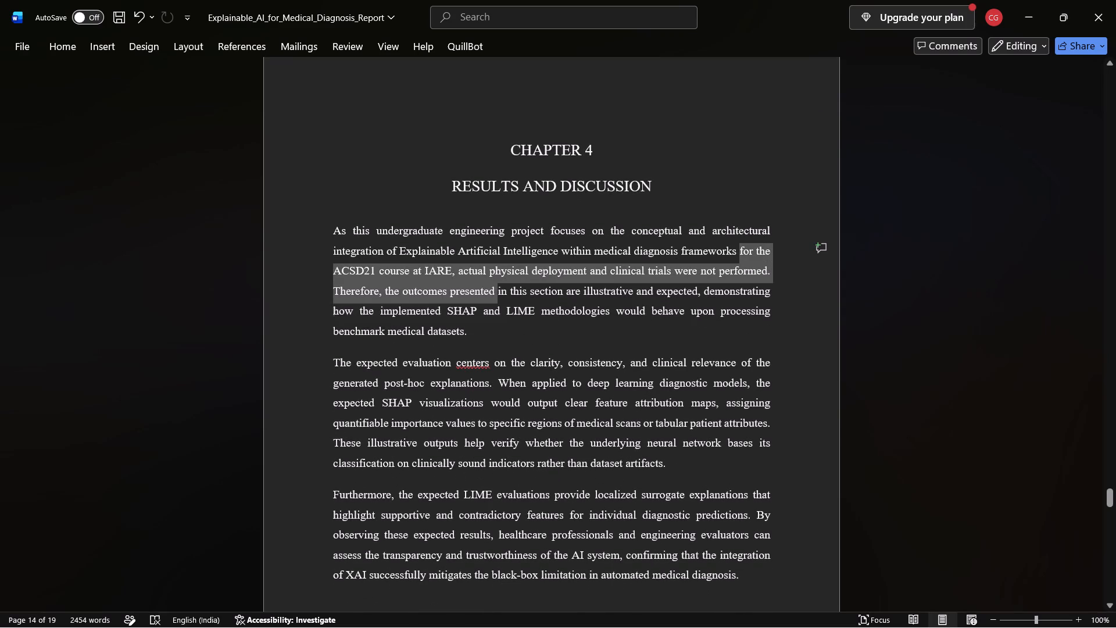
drag(470, 296, 446, 276)
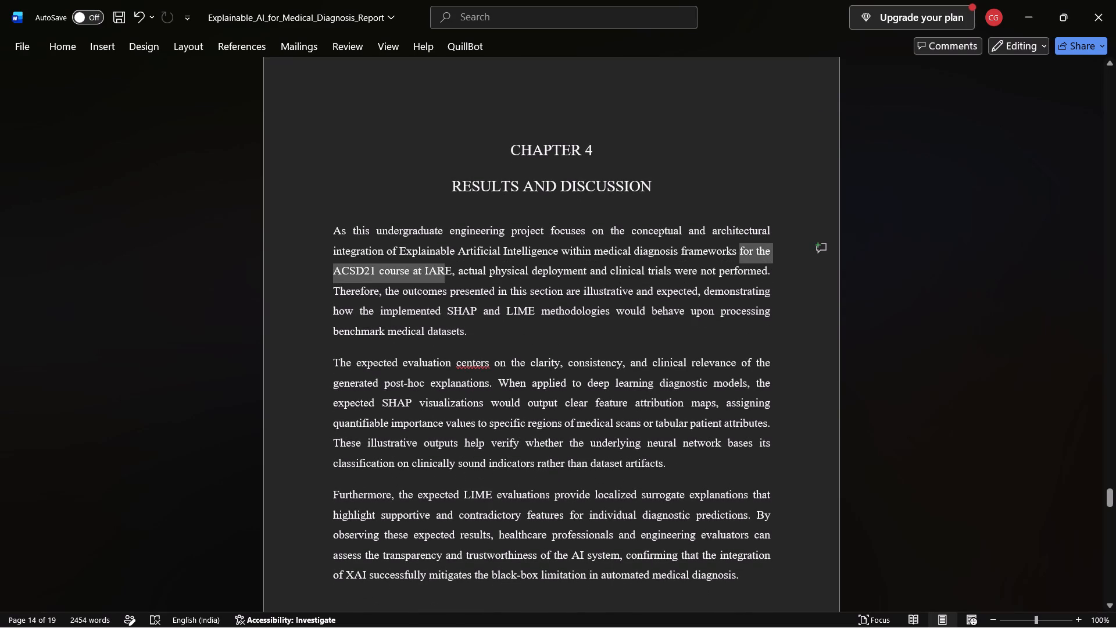
drag(446, 276, 452, 274)
key(BackSpace)
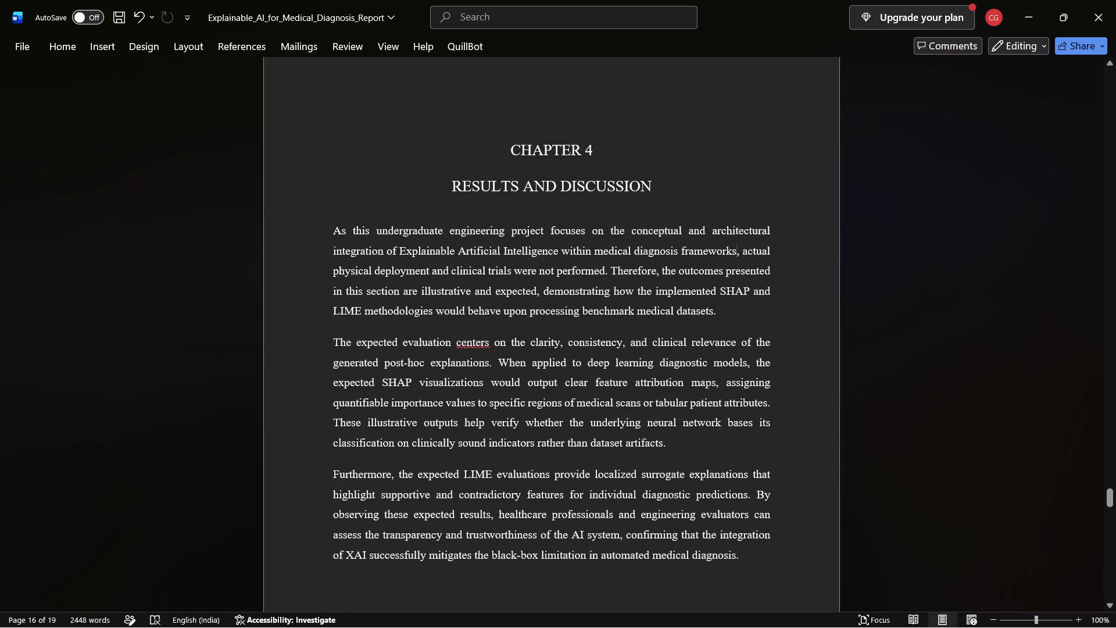
Remove "undergraduate engineering" and the clause "completed as part of the Artificial Intelligence course … (IARE)" from the opening sentence of 5.1 Conclusion.
scroll(607, 341, down, 5)
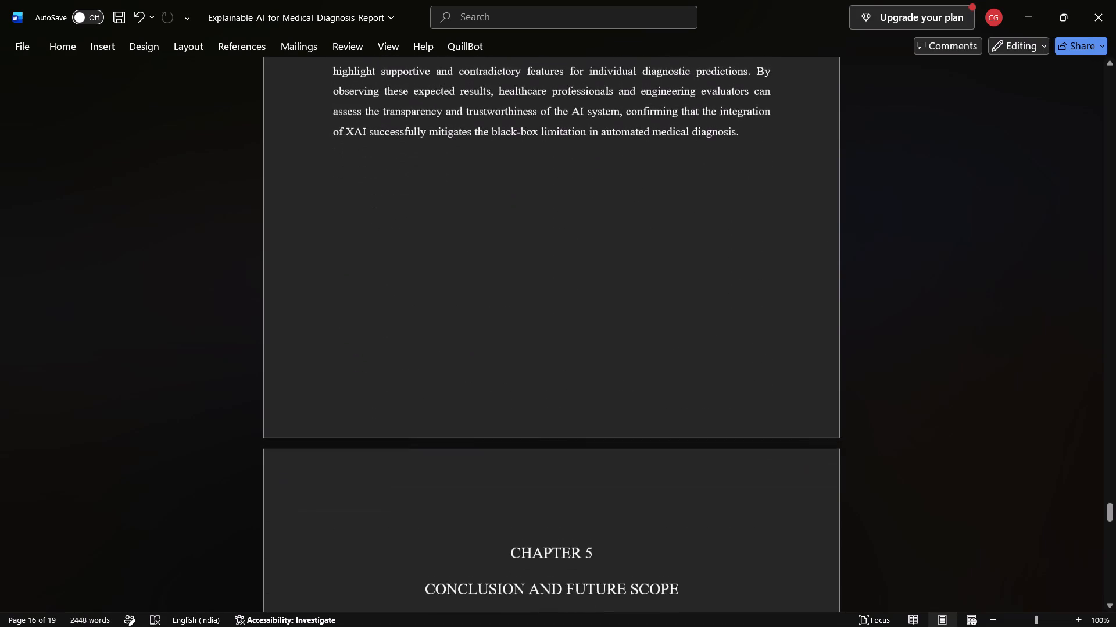
scroll(607, 341, down, 2)
scroll(607, 341, up, 2)
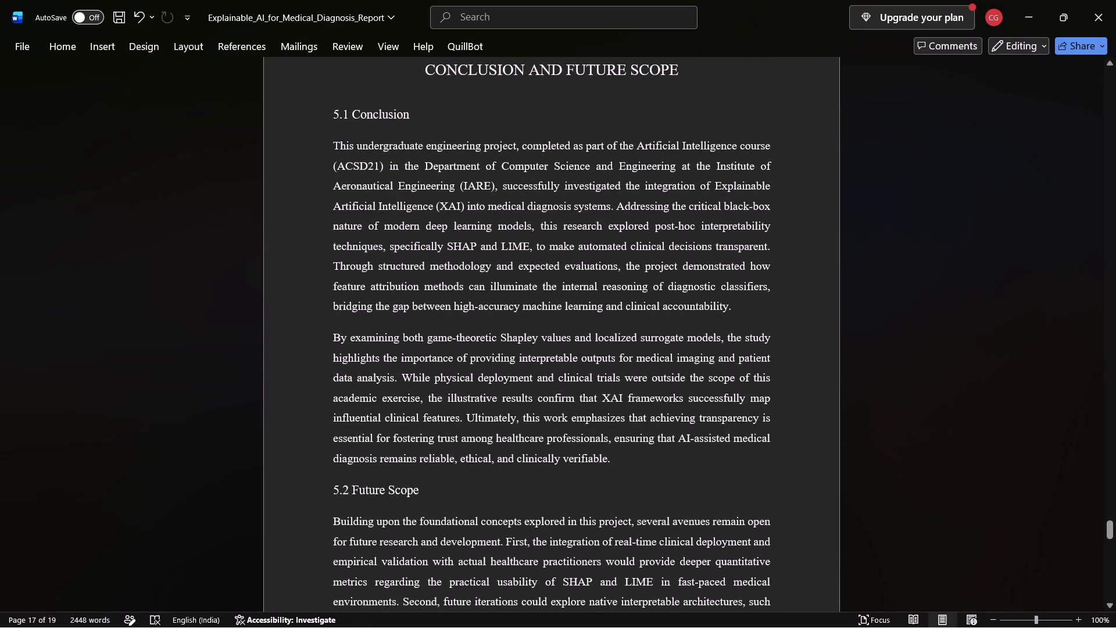
drag(357, 144, 475, 148)
key(BackSpace)
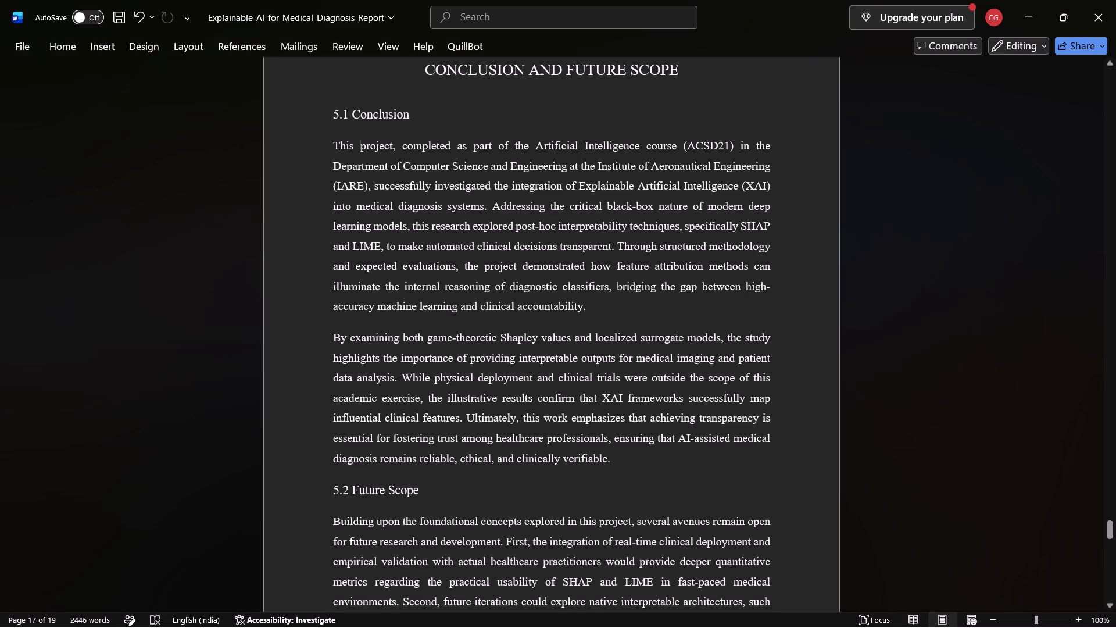
drag(396, 147, 377, 185)
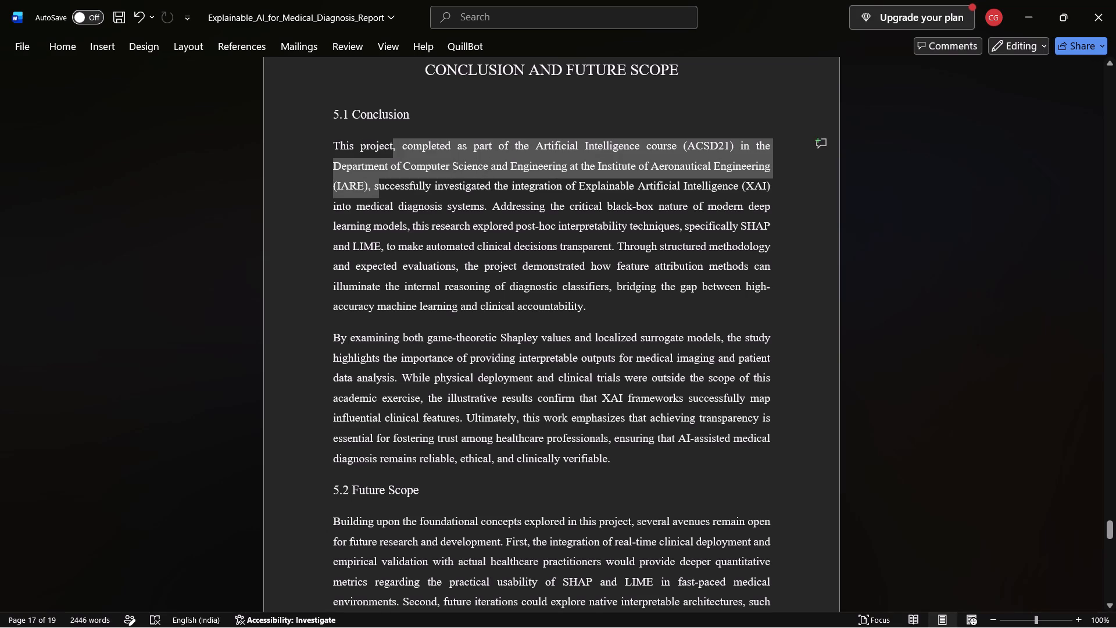
drag(377, 185, 363, 188)
drag(363, 188, 368, 190)
key(BackSpace)
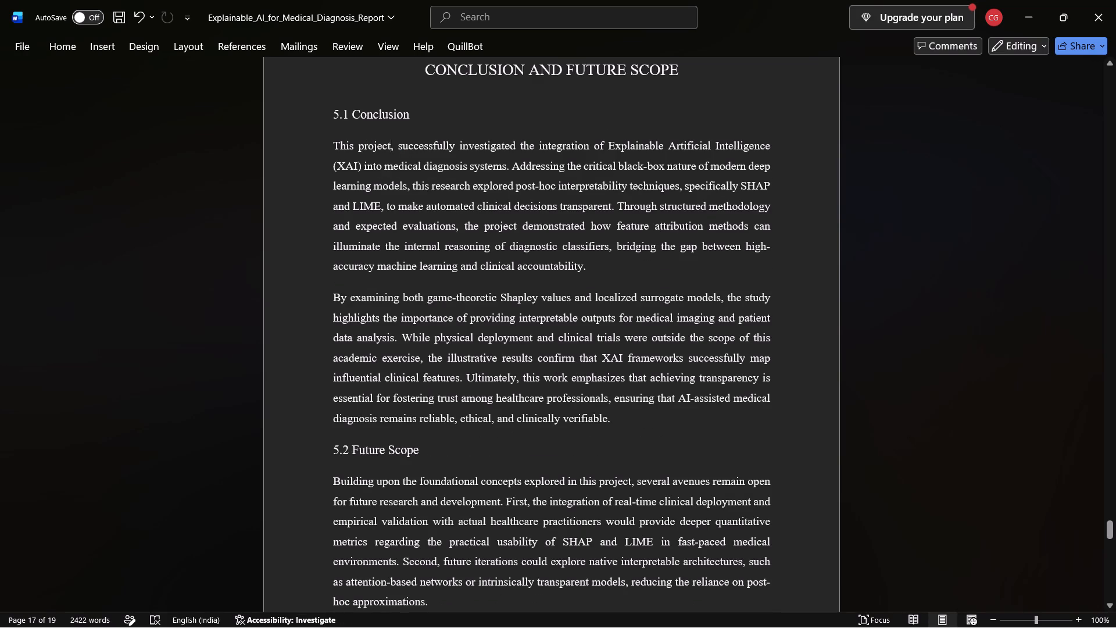
Review the rest of the report, from the references back through the front matter and Chapters 1 and 2, for remaining issues.
scroll(611, 286, down, 20)
scroll(611, 286, down, 1)
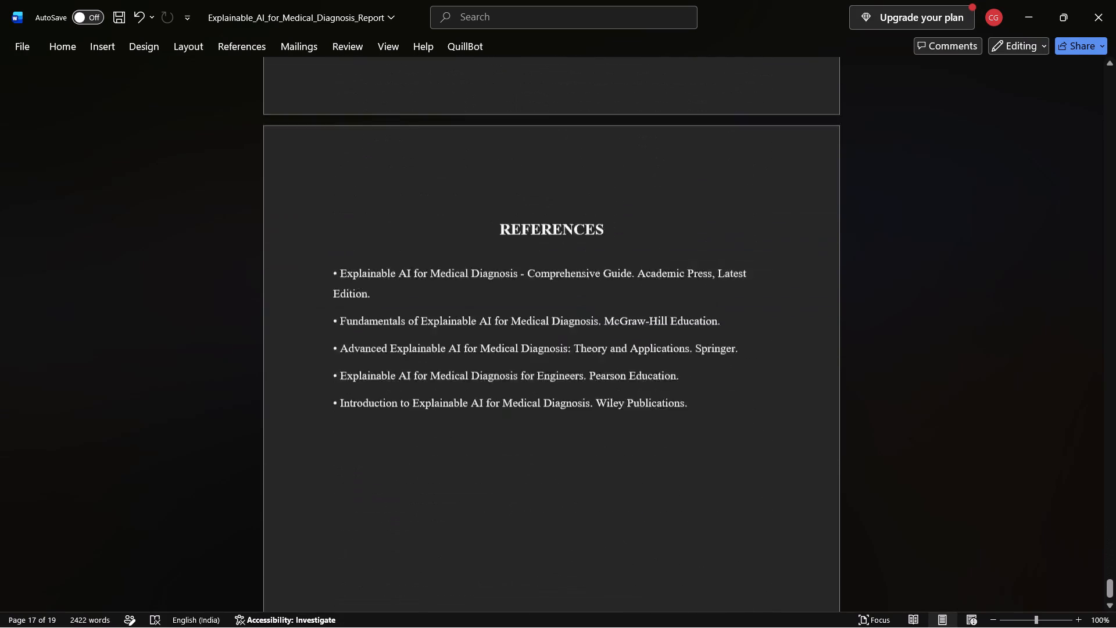
scroll(611, 286, down, 6)
scroll(611, 286, up, 20)
scroll(611, 286, up, 9)
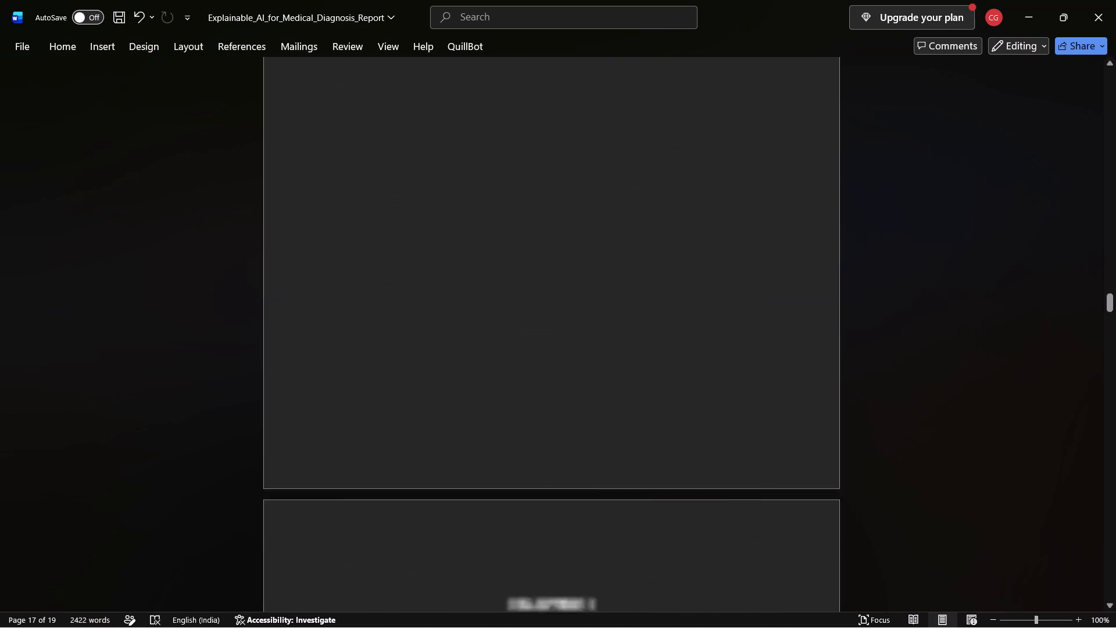
scroll(611, 286, up, 9)
scroll(611, 286, down, 3)
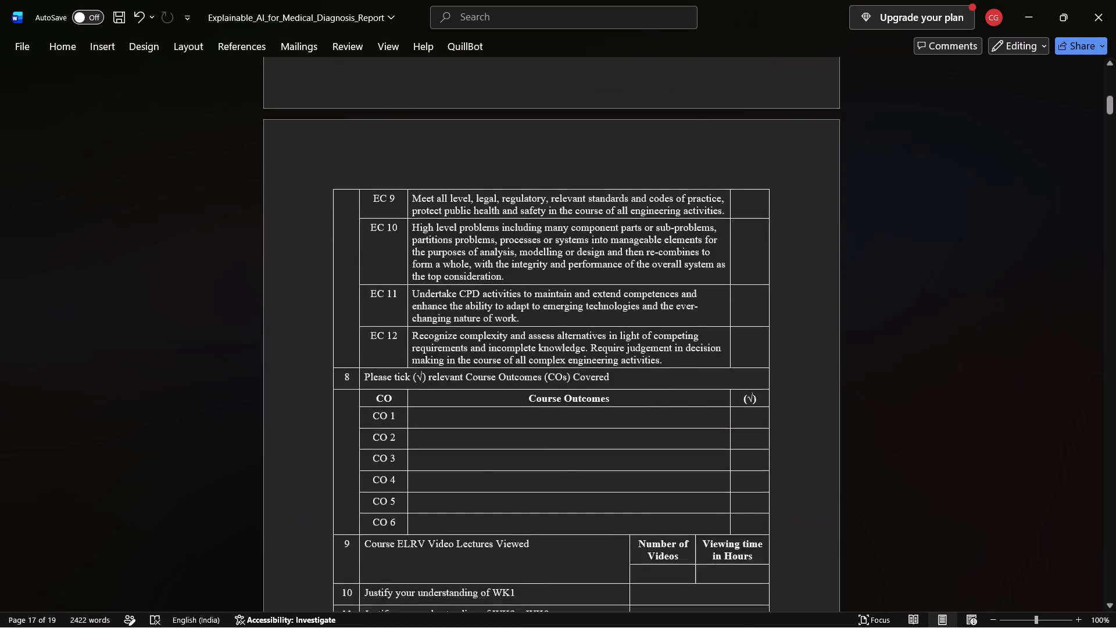
scroll(611, 286, down, 10)
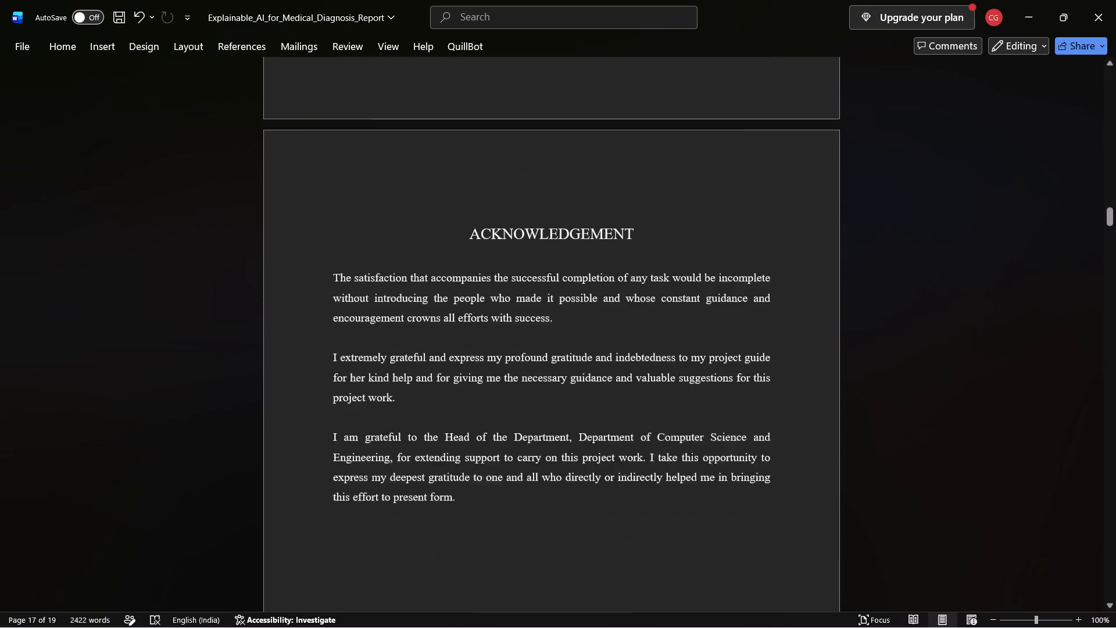
scroll(611, 286, down, 9)
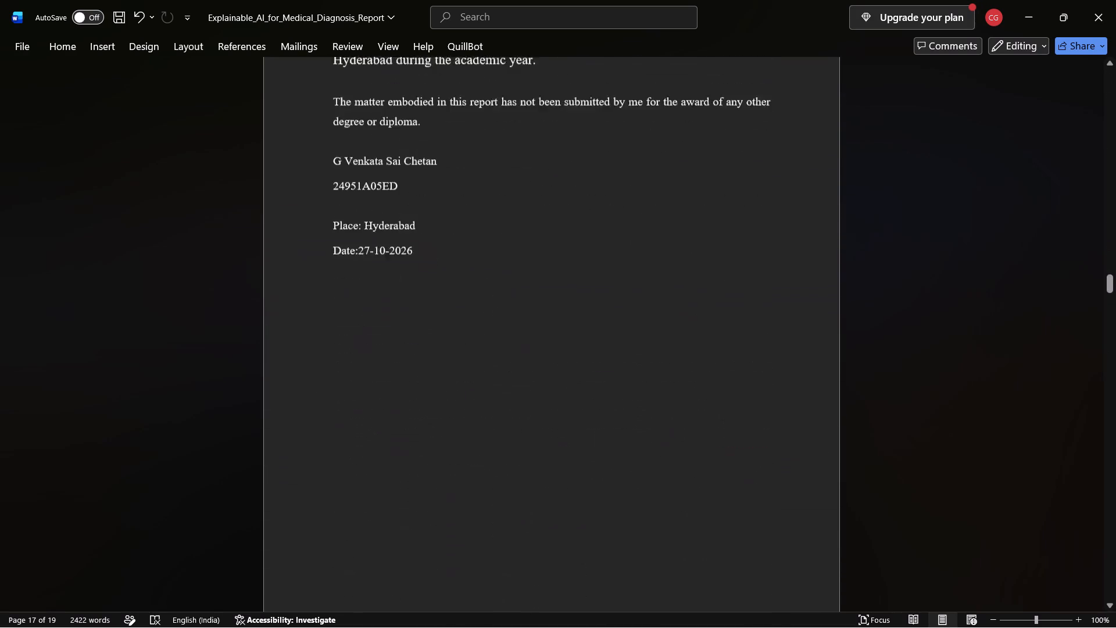
scroll(611, 286, down, 9)
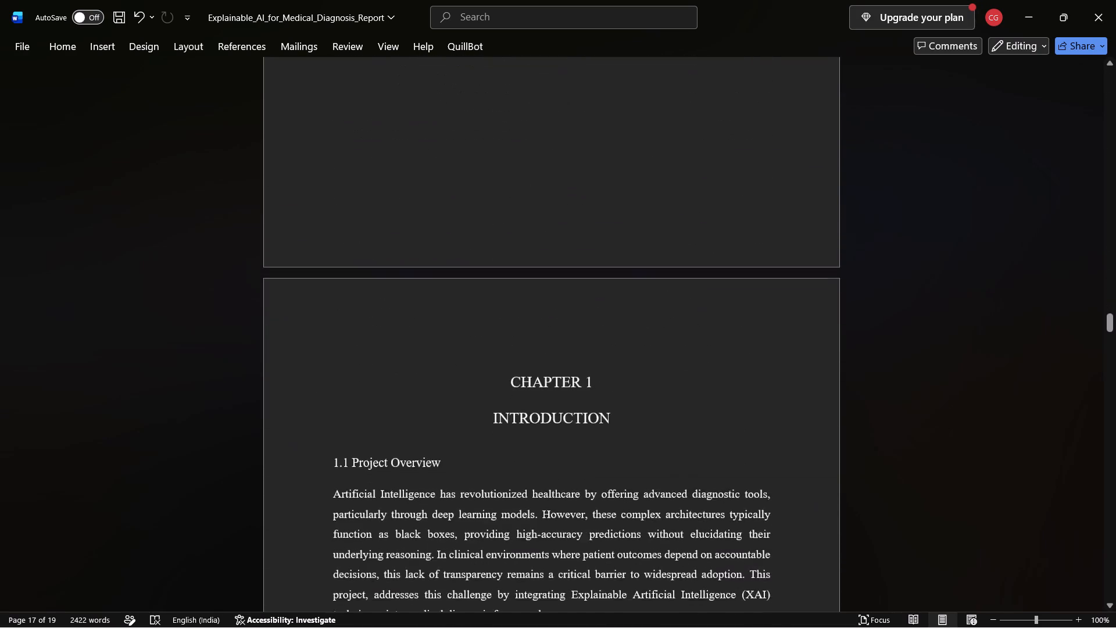
scroll(611, 286, down, 5)
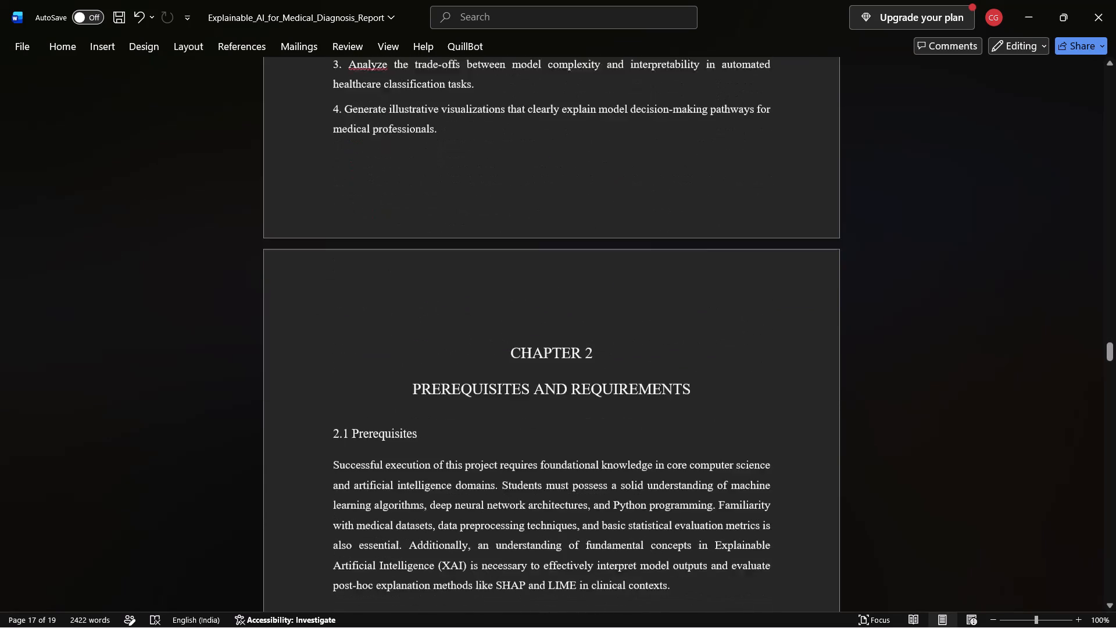
scroll(611, 286, down, 8)
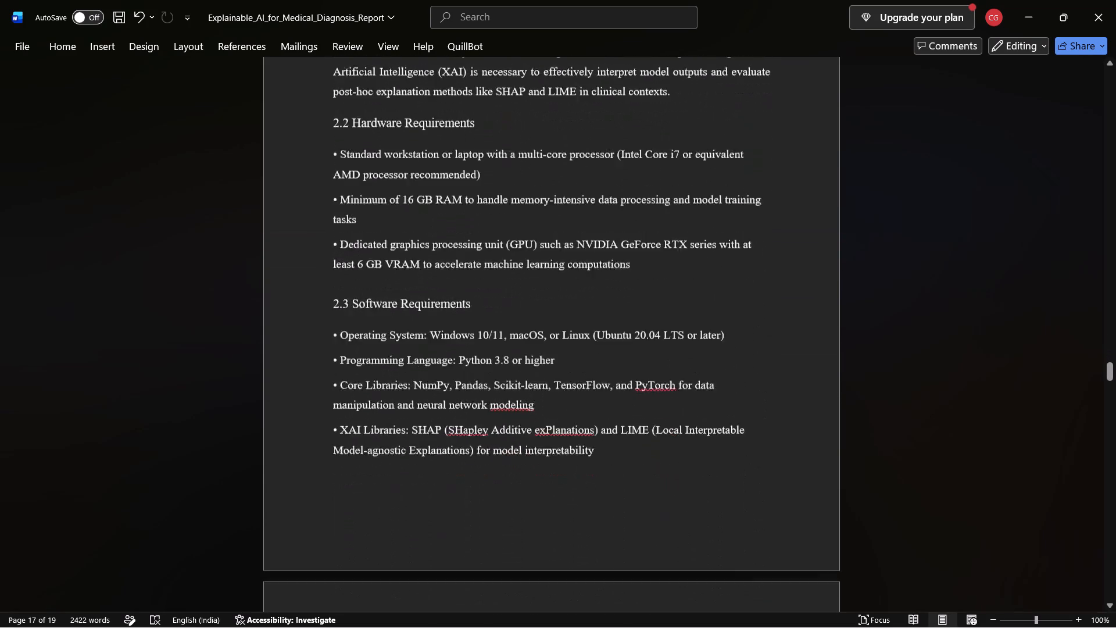
scroll(611, 286, down, 2)
Save the report and publish it as a PDF named AI Report in the Downloads folder.
key(ctrl+s)
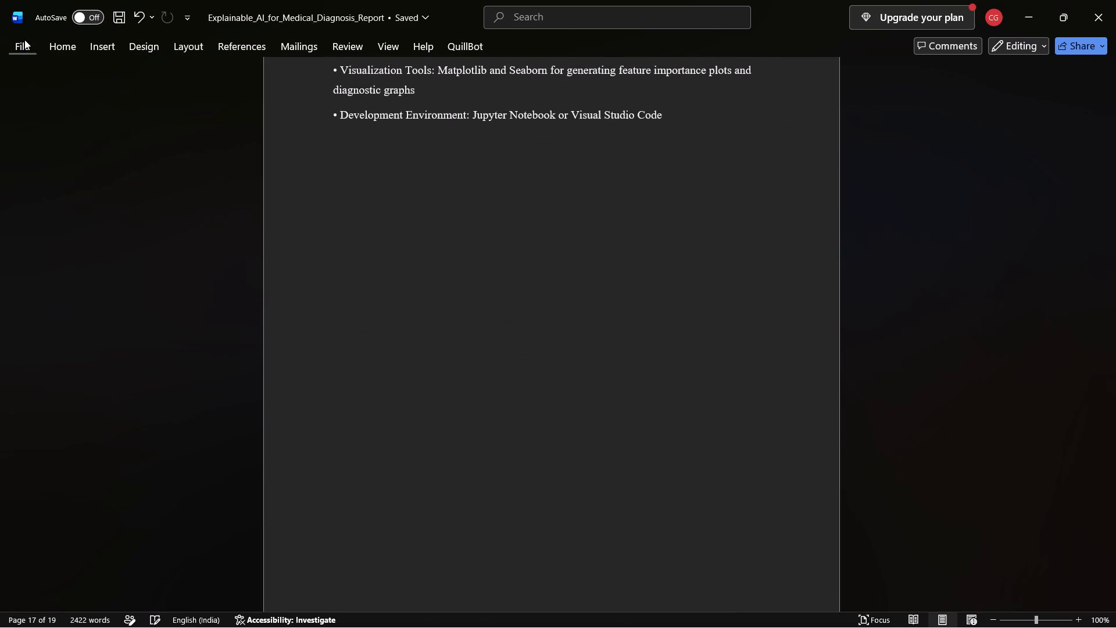
click(24, 40)
click(76, 334)
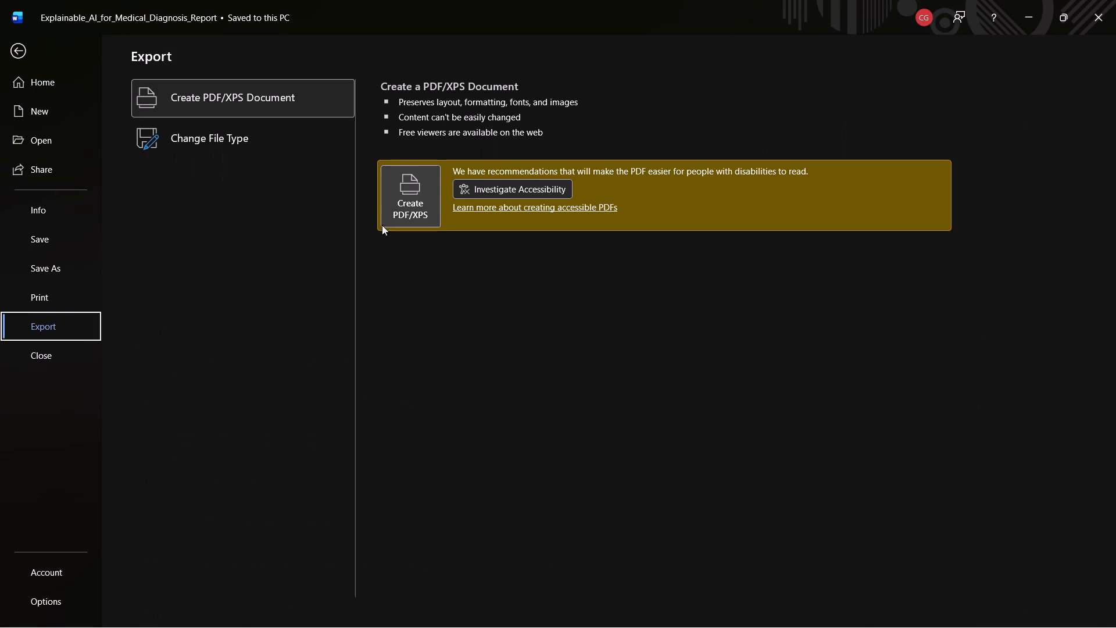
click(397, 215)
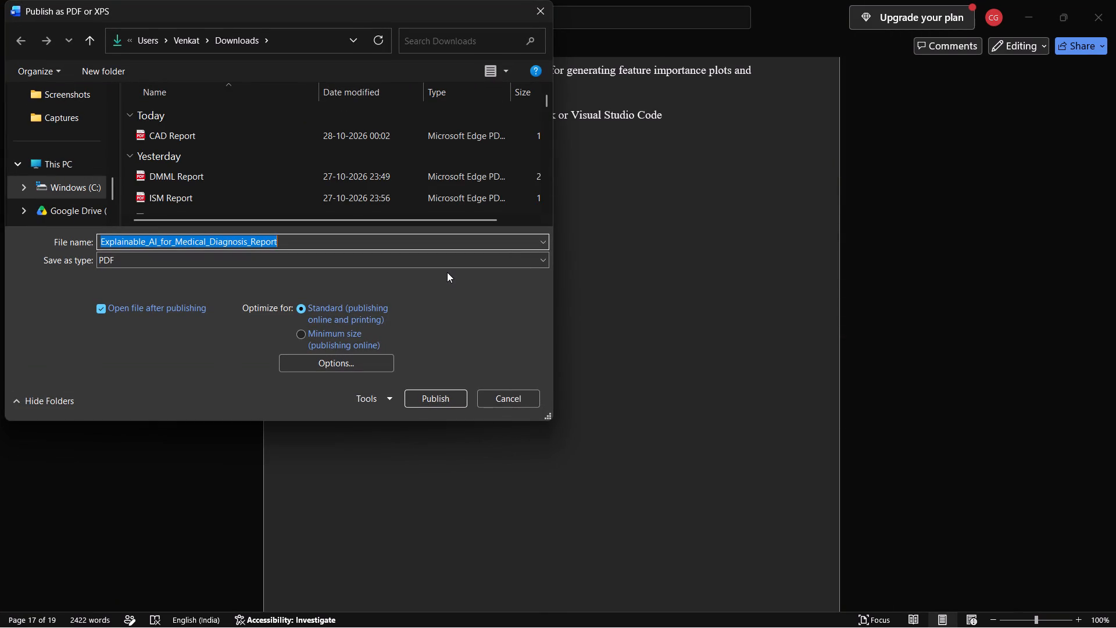
text(AI Report)
key(Return)
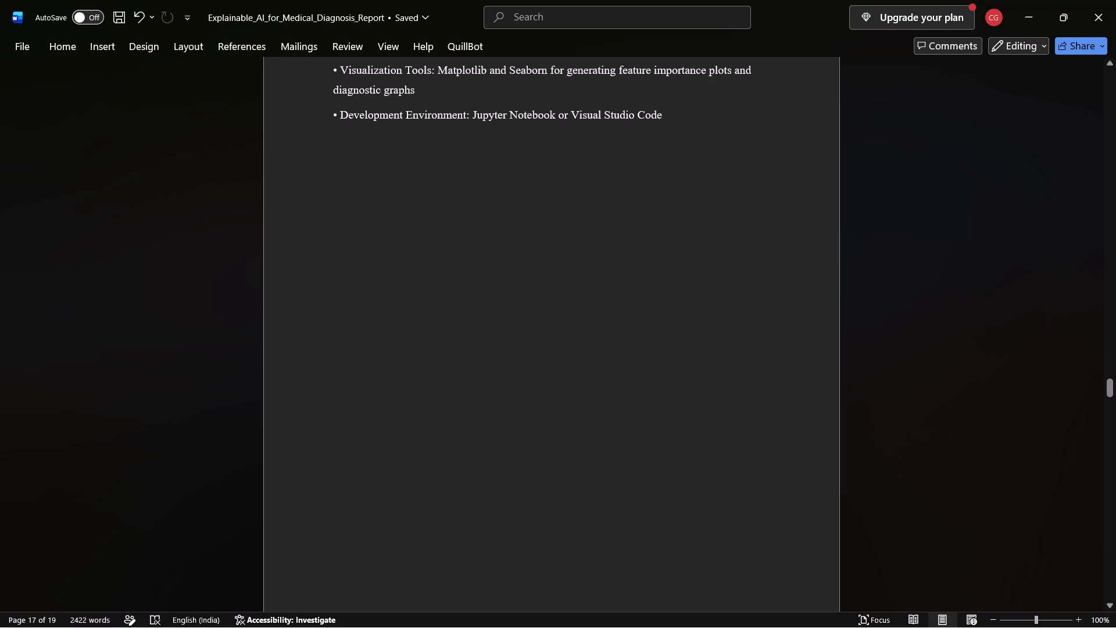
Look through the exported AI Report PDF from front to back, then close it and the Explainable AI report document.
scroll(549, 377, down, 6)
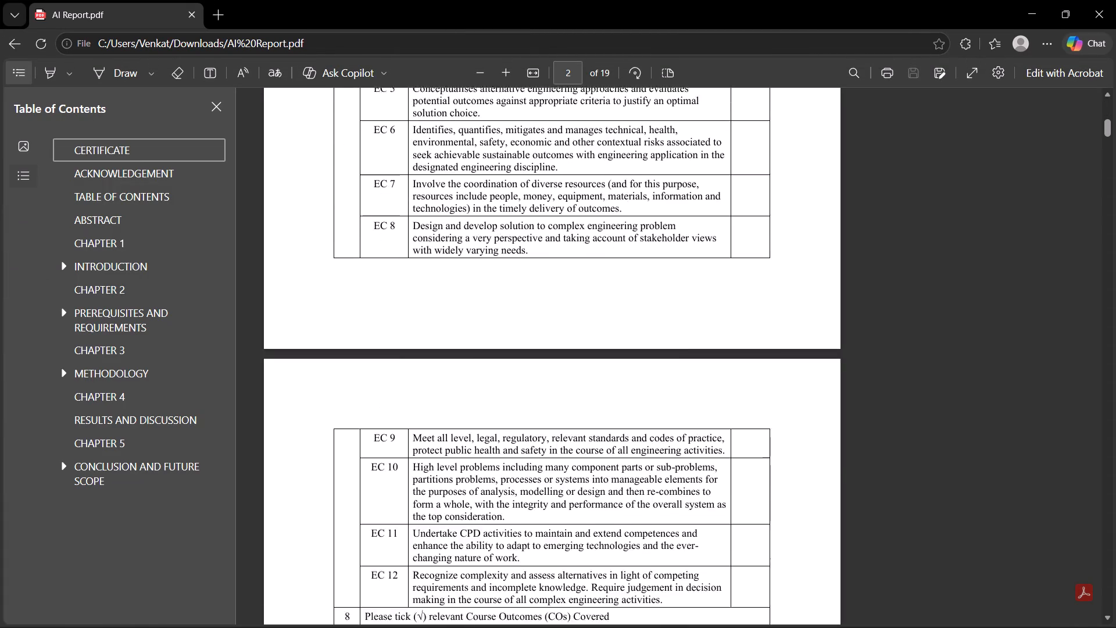
scroll(549, 377, down, 7)
scroll(549, 377, up, 6)
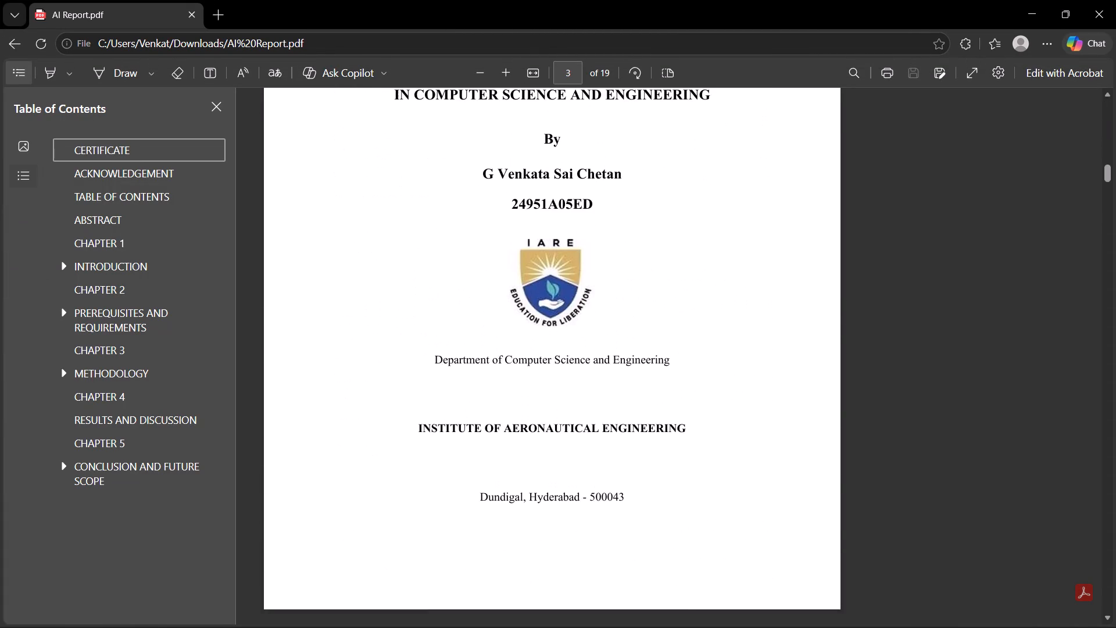
scroll(549, 377, down, 10)
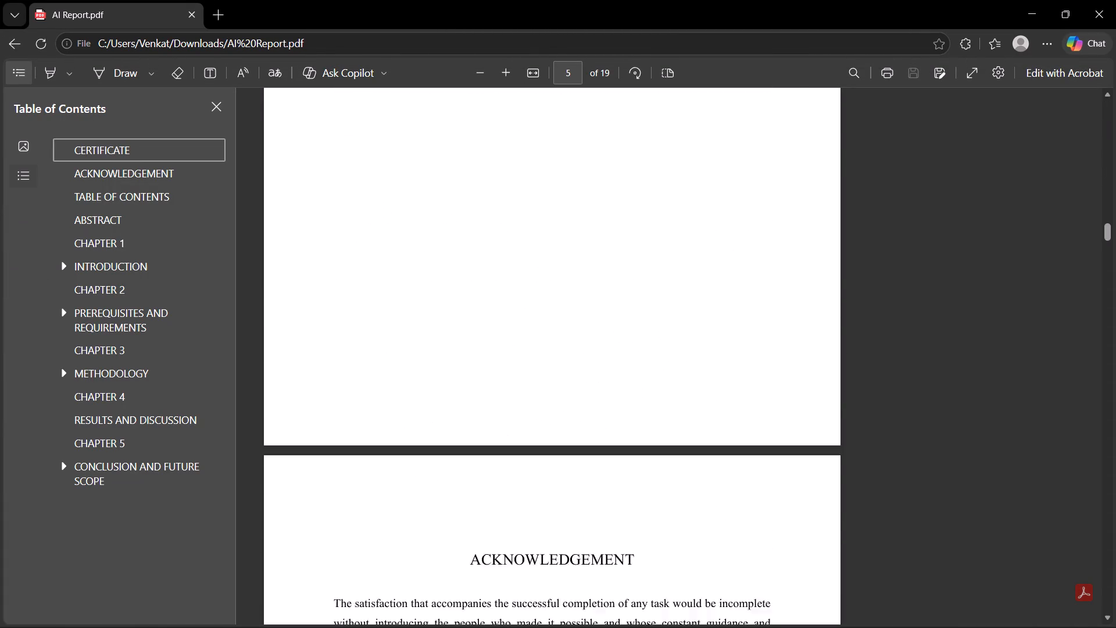
scroll(549, 377, down, 11)
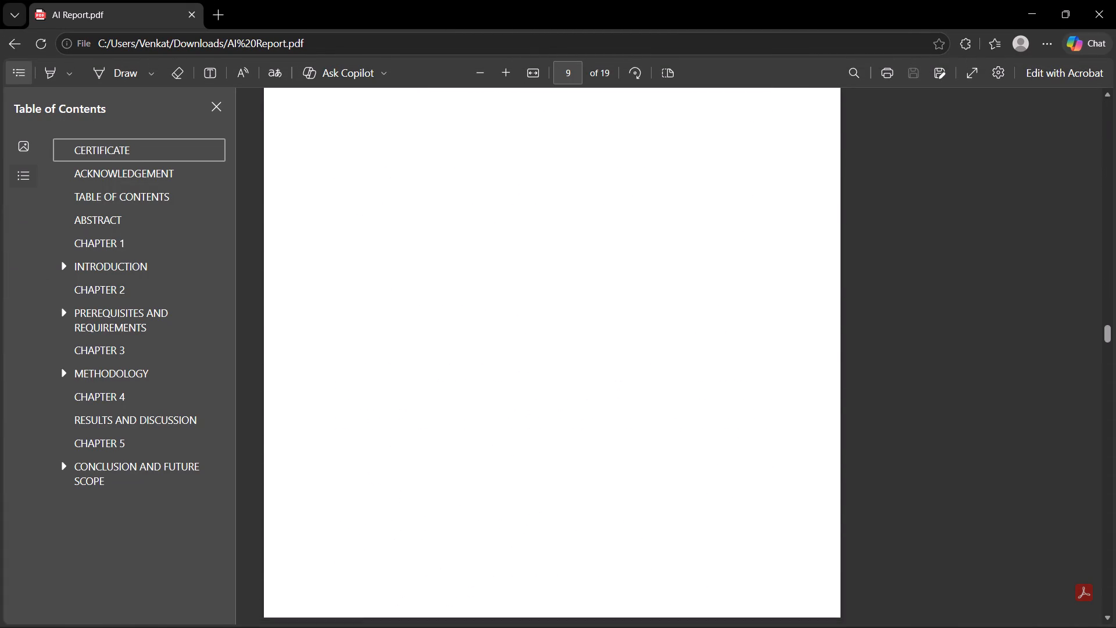
scroll(549, 377, down, 10)
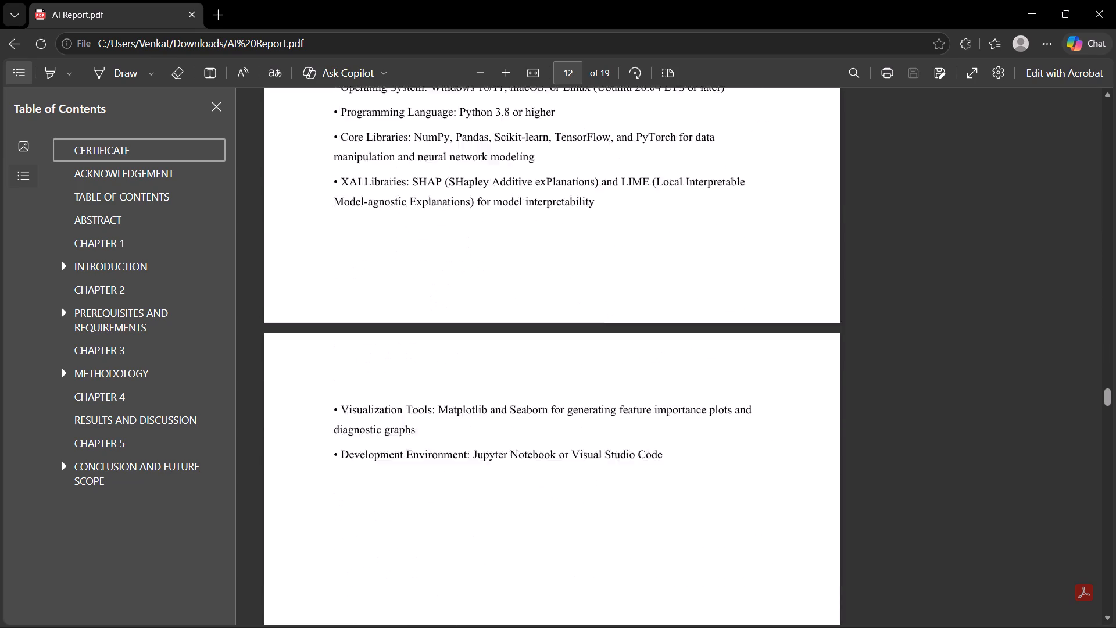
scroll(549, 377, down, 10)
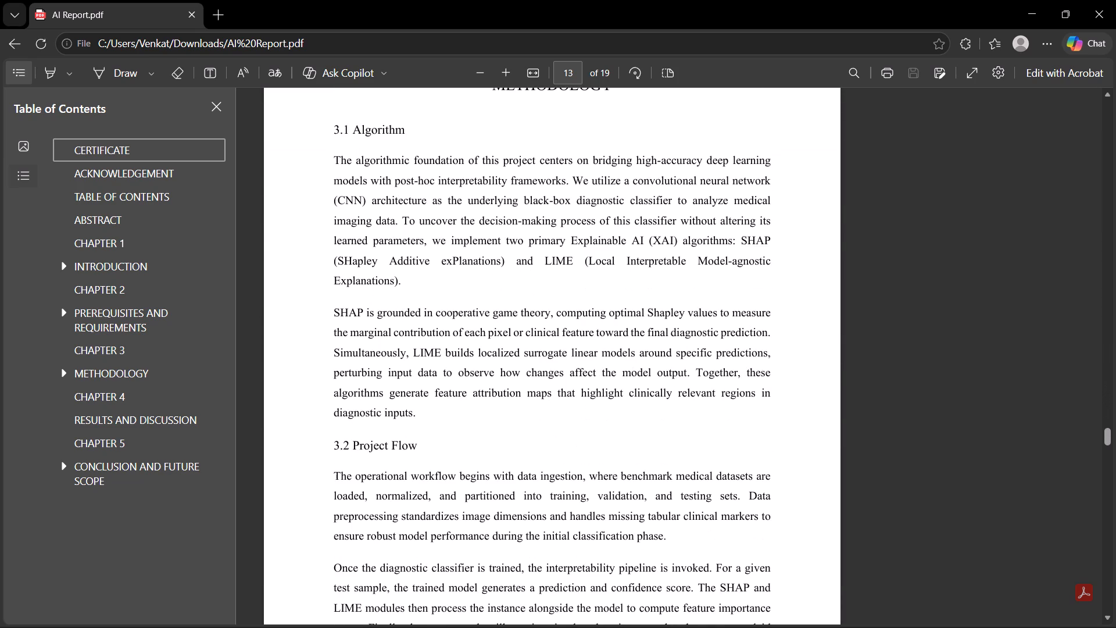
scroll(549, 377, down, 20)
scroll(549, 377, down, 9)
scroll(549, 377, down, 18)
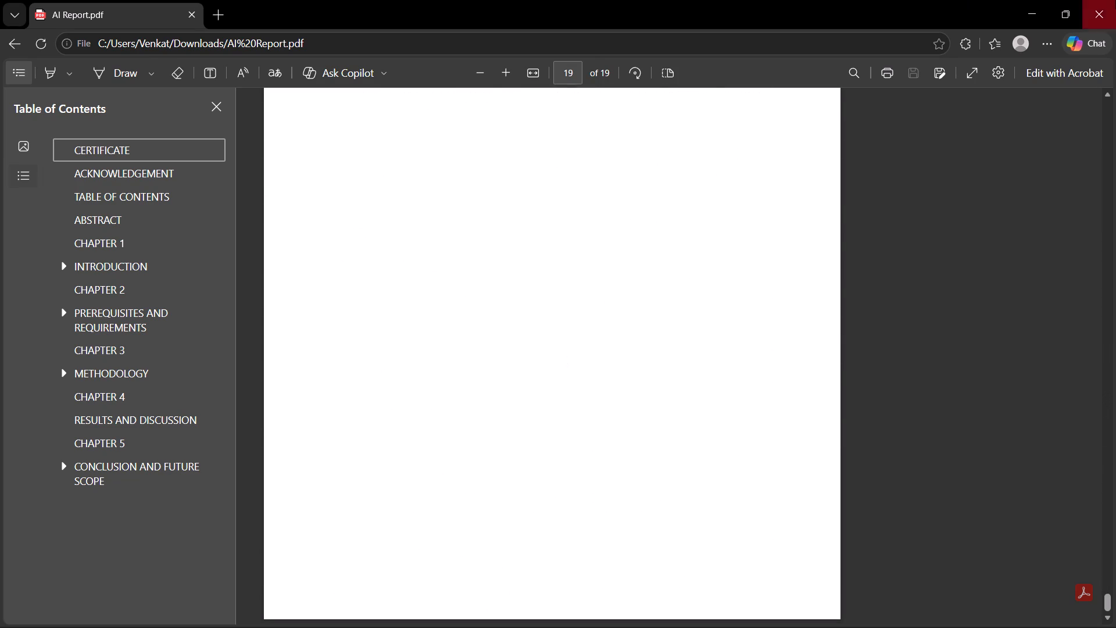
click(1115, 0)
click(1115, 0)
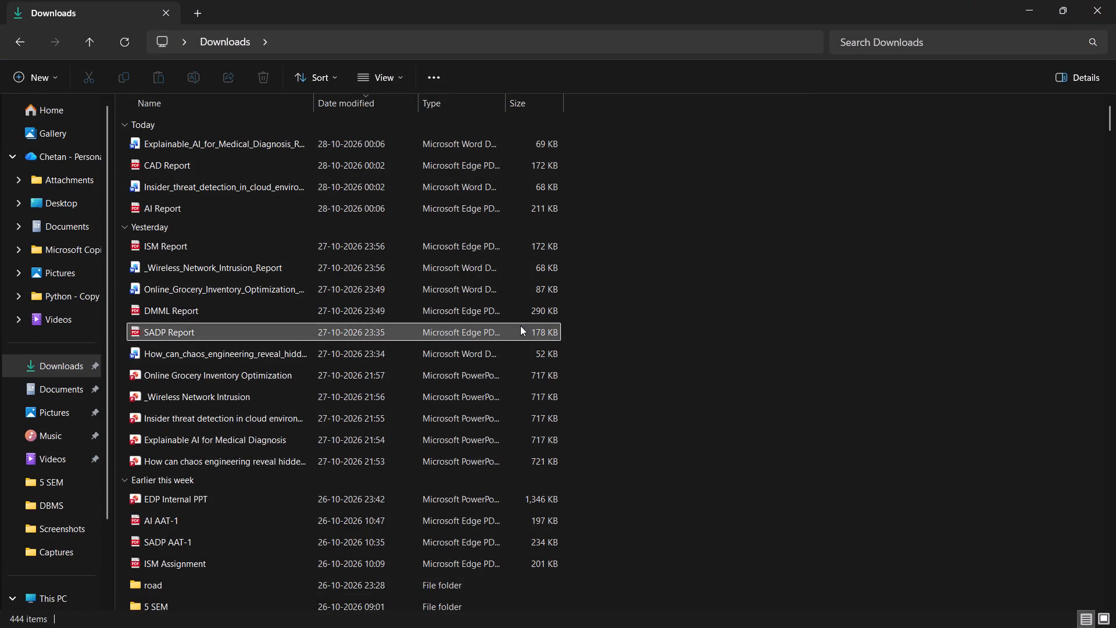
Open the ISM Report PDF from Downloads and check its chapters for course and institute mentions, then close it.
click(648, 330)
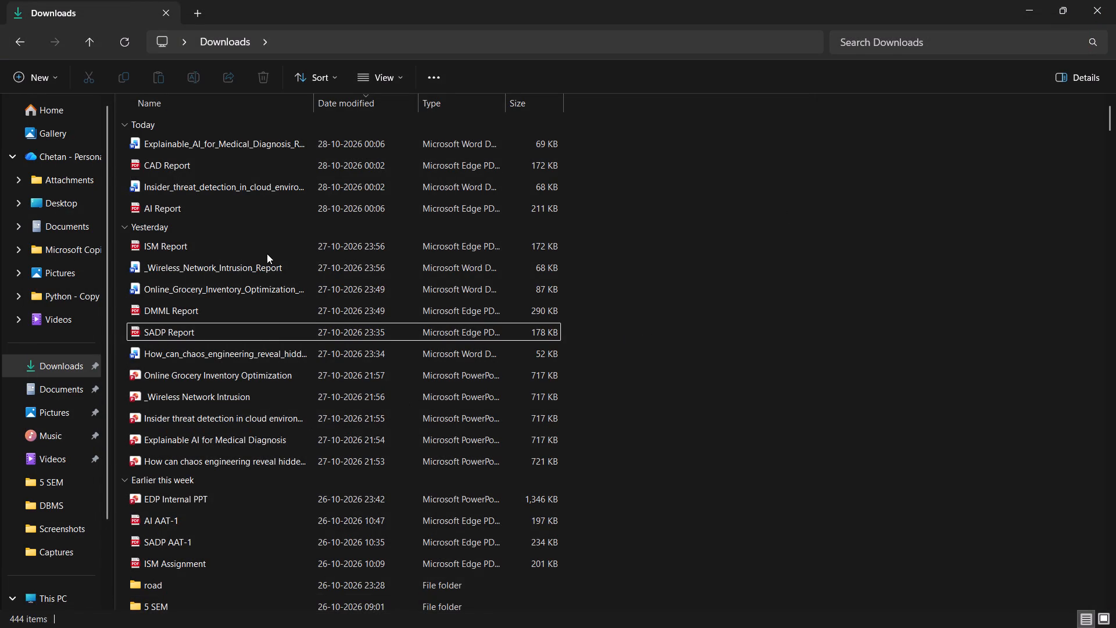
double_click(267, 254)
scroll(483, 390, down, 11)
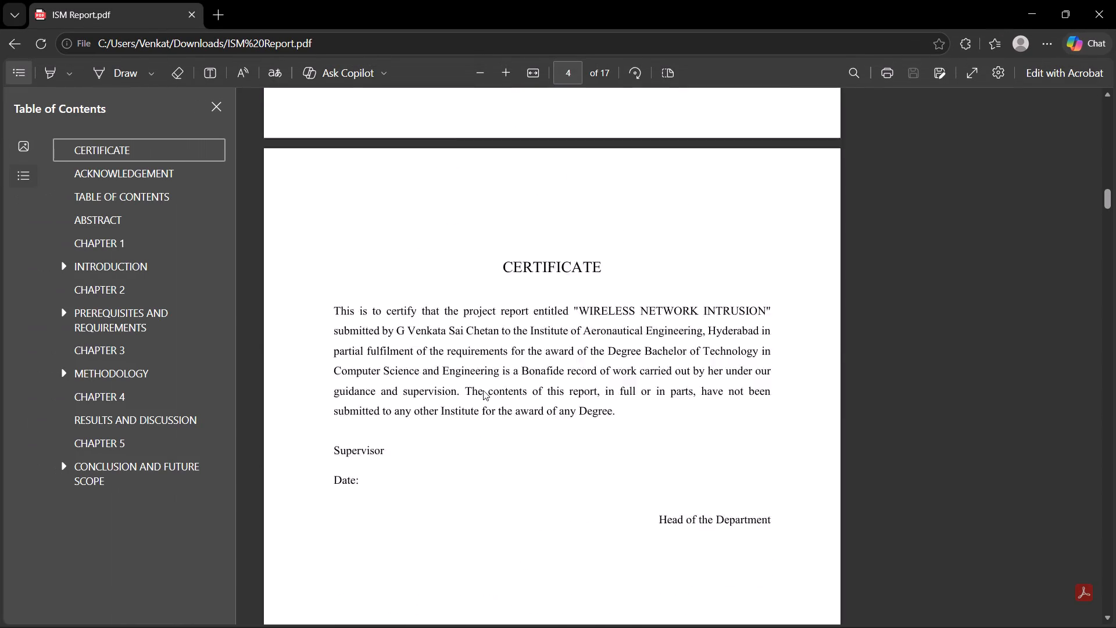
scroll(483, 390, down, 20)
scroll(483, 390, down, 20)
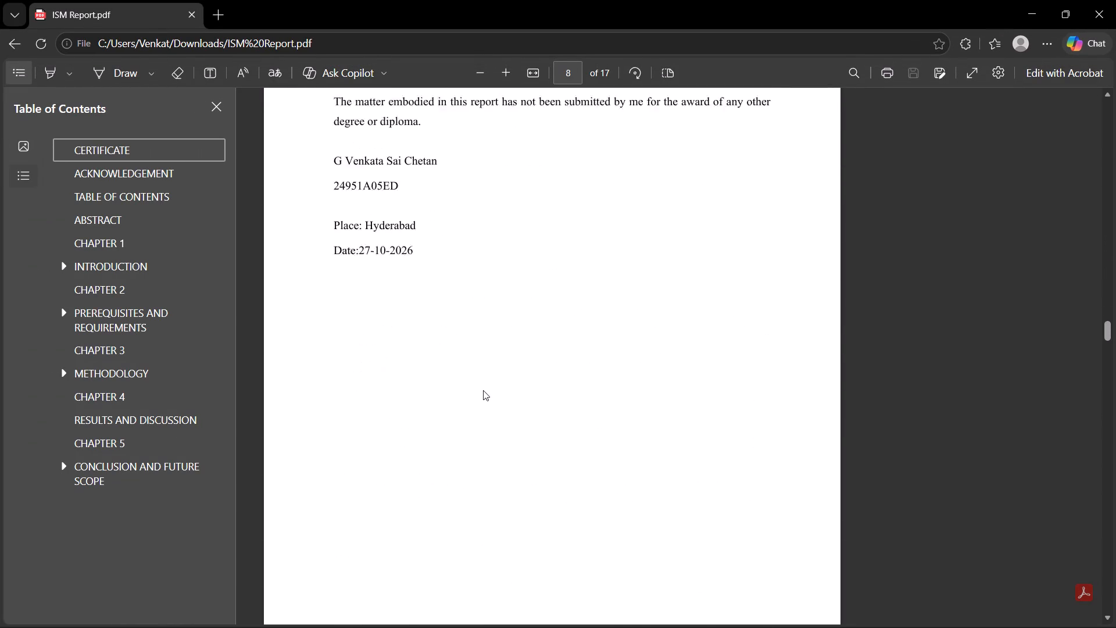
scroll(483, 390, down, 20)
scroll(483, 390, down, 1)
scroll(483, 390, up, 6)
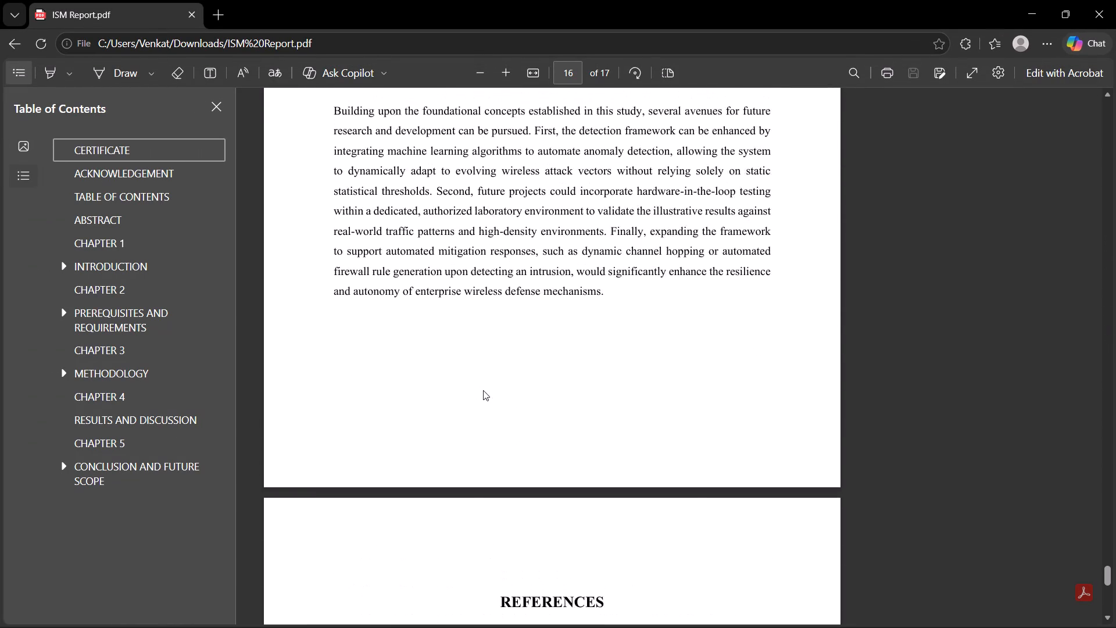
scroll(483, 390, up, 2)
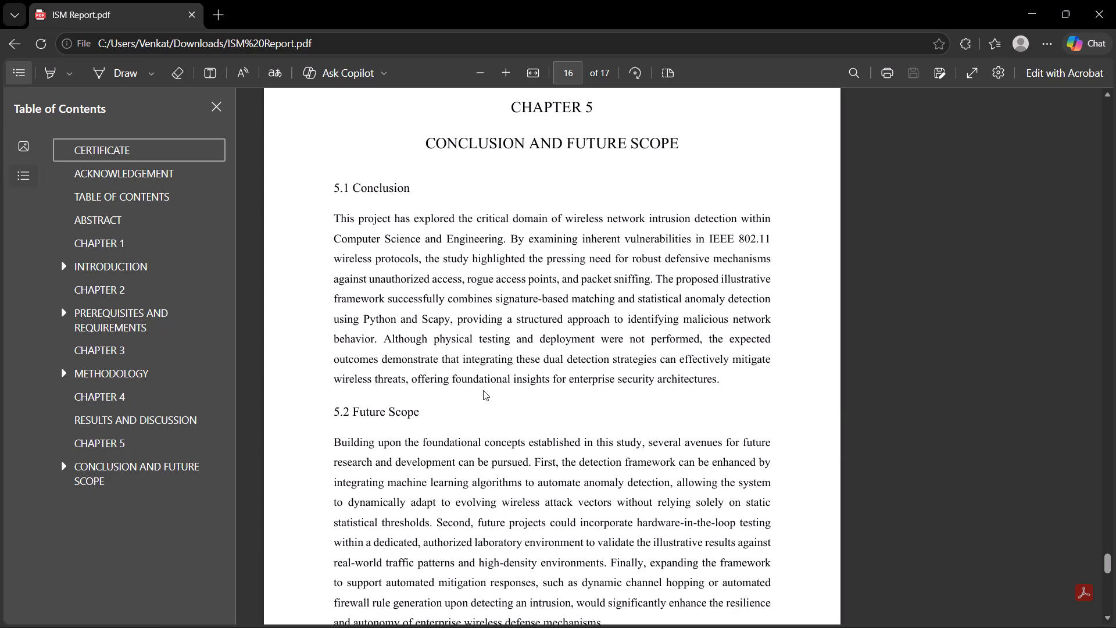
scroll(483, 390, up, 3)
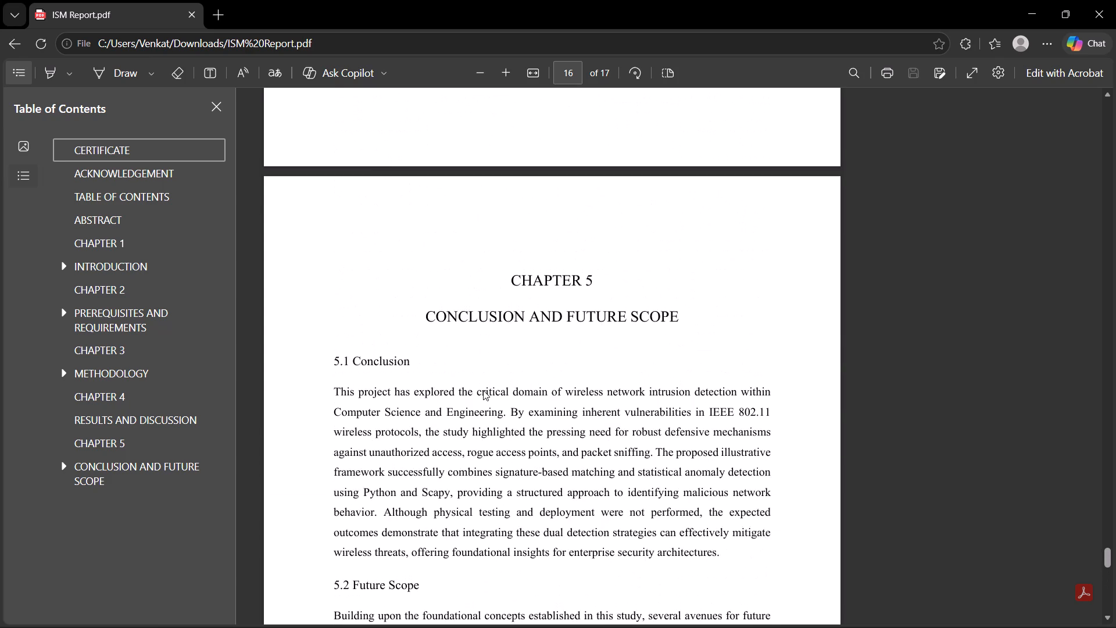
scroll(483, 390, up, 3)
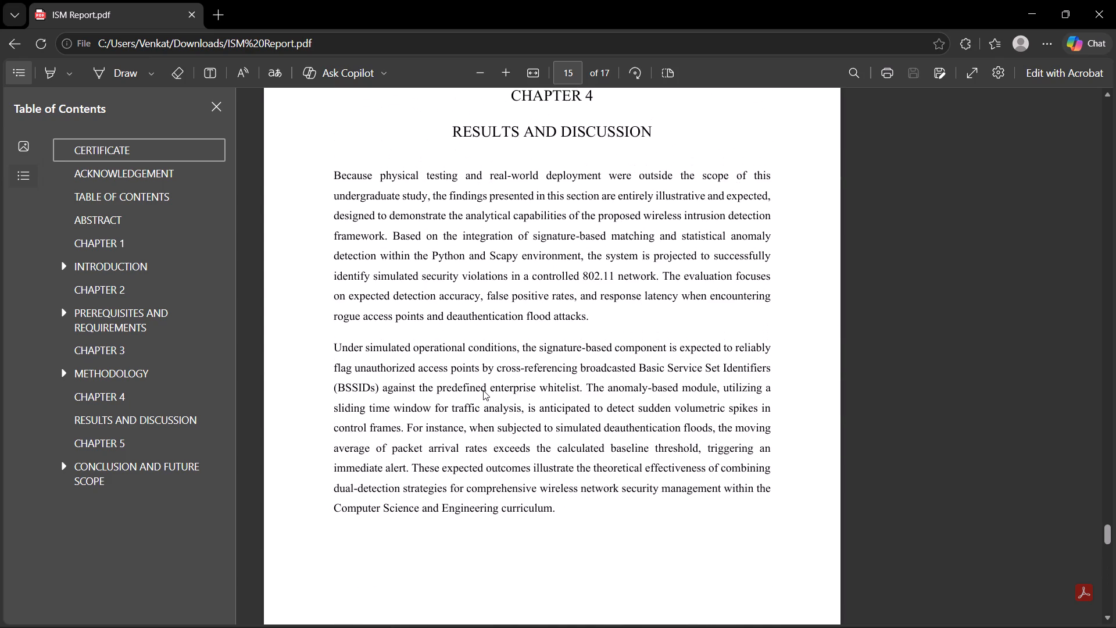
scroll(483, 390, up, 8)
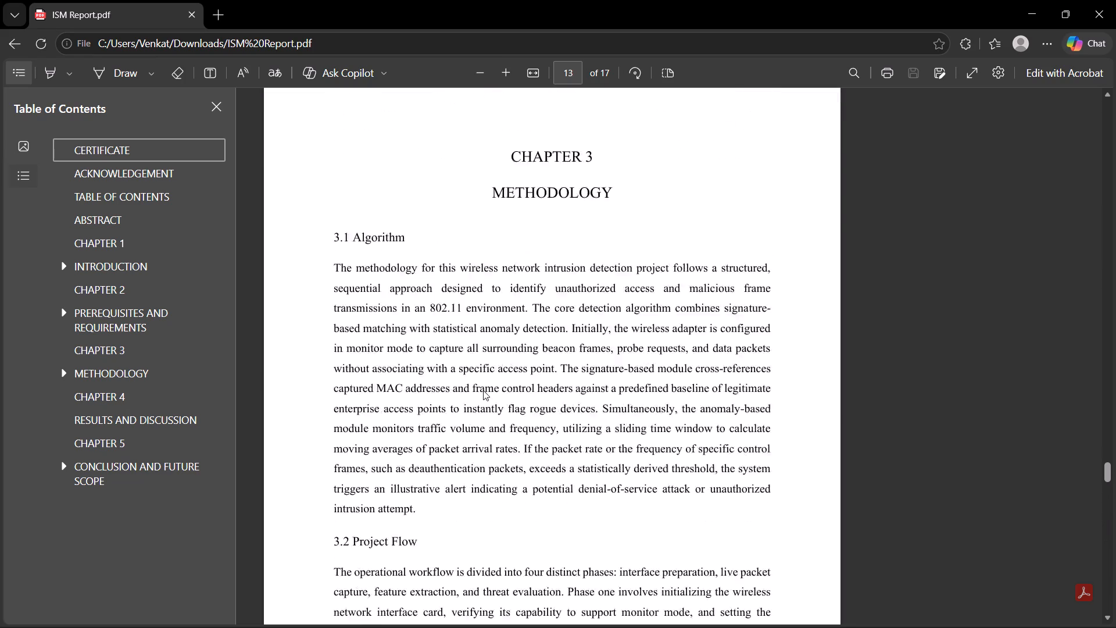
scroll(483, 390, up, 5)
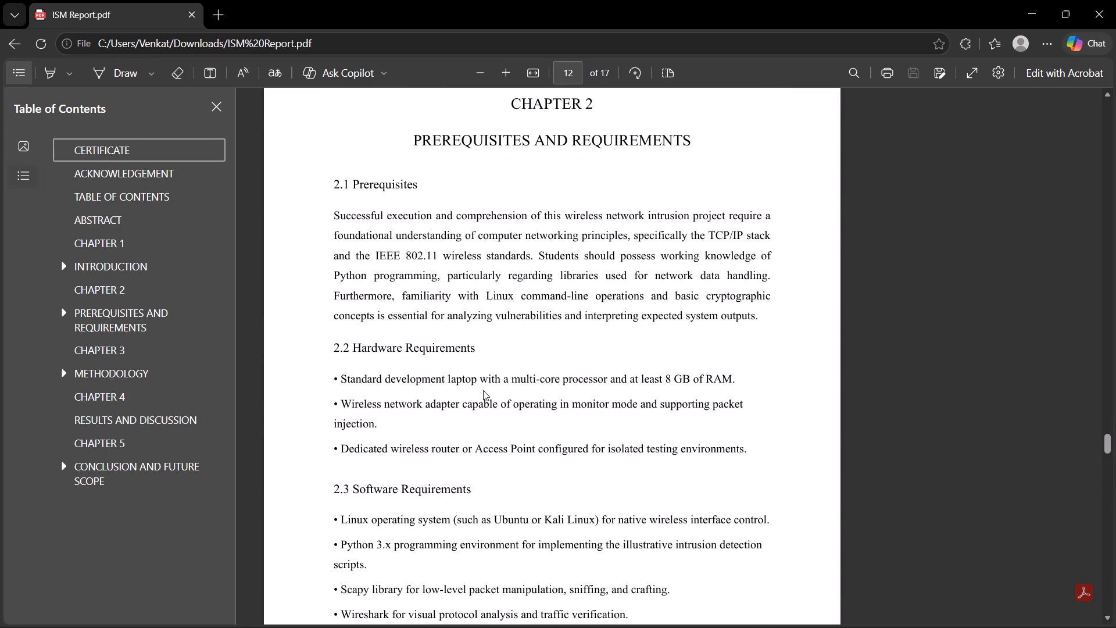
click(1114, 0)
Open the DMML Report PDF from Downloads and check its chapters for course and institute mentions, then close it.
click(783, 255)
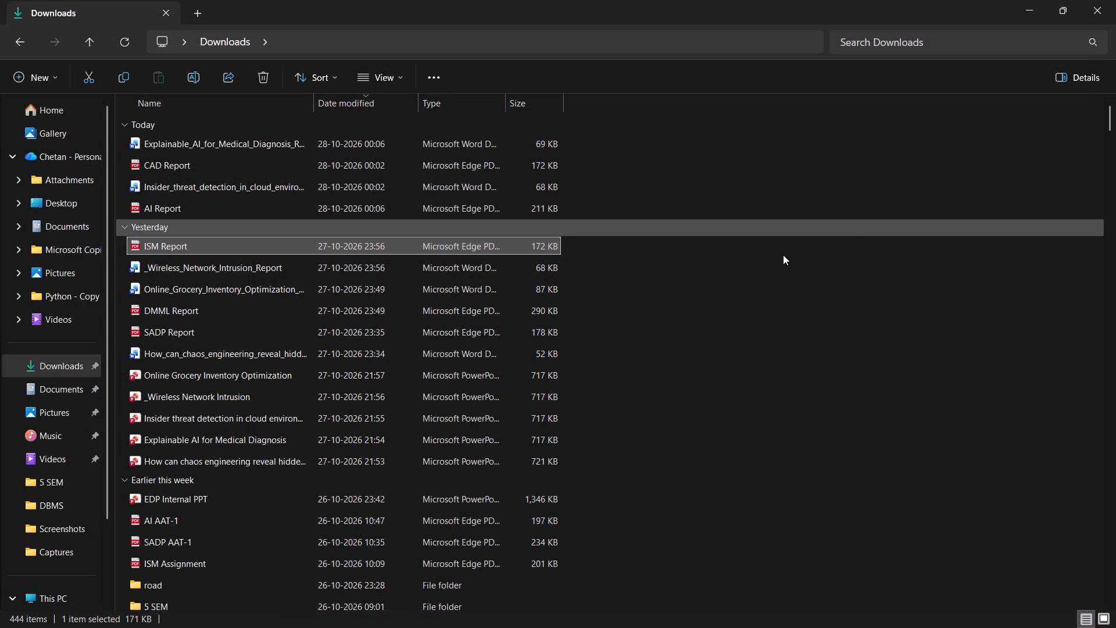
double_click(421, 316)
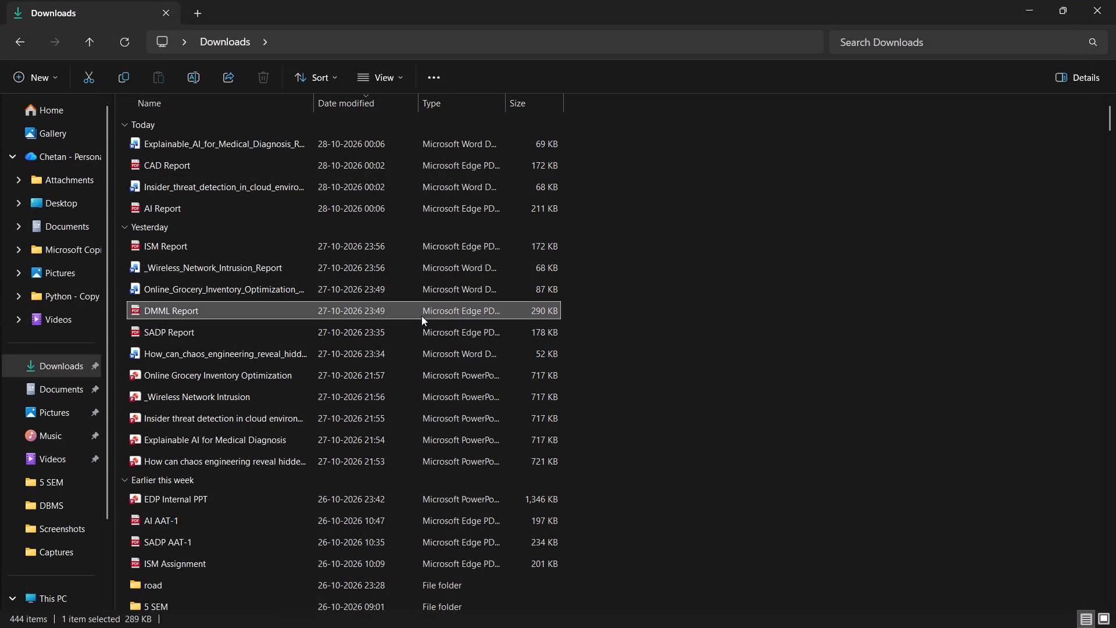
scroll(686, 406, down, 1)
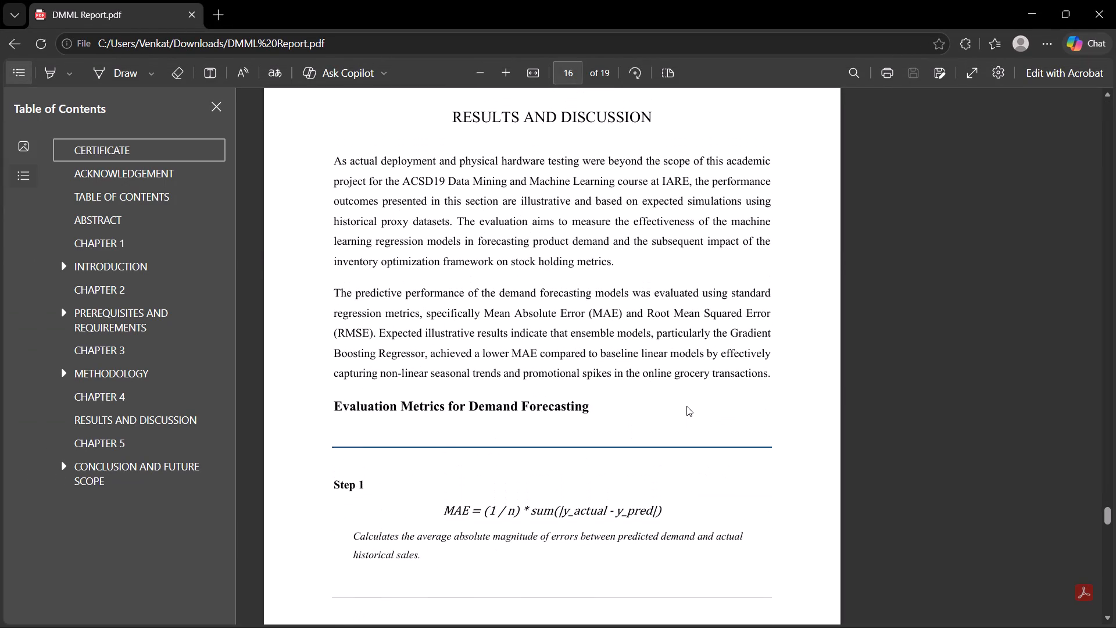
scroll(686, 406, down, 11)
click(1115, 0)
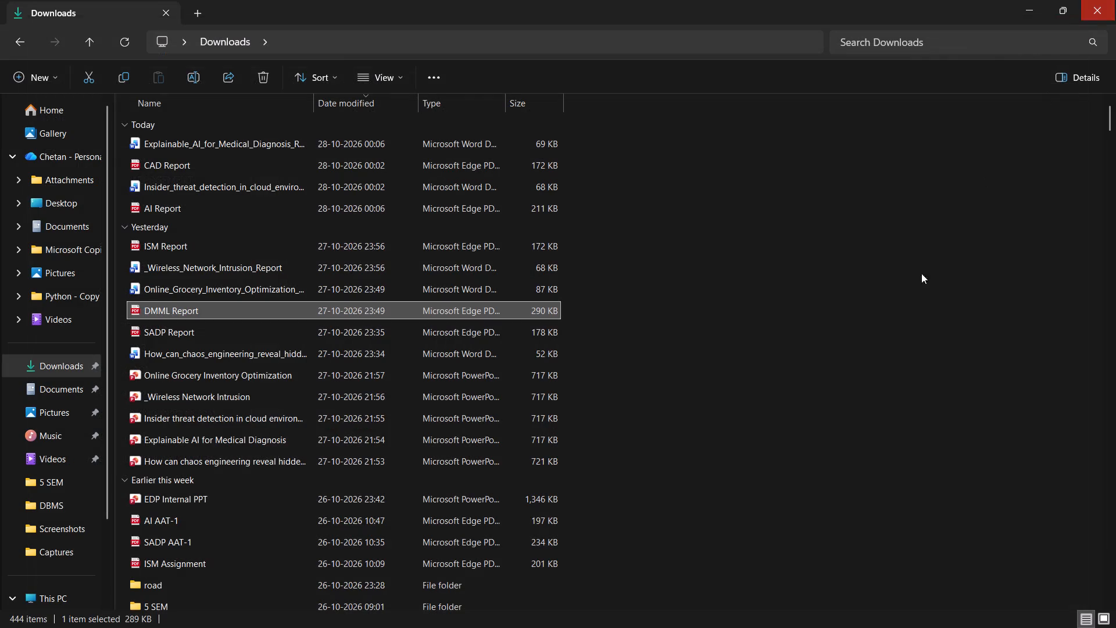
Open the Online_Grocery_Inventory_Optimization report in Word and delete "undergraduate" from the opening sentence of 5.1 Conclusion.
click(867, 374)
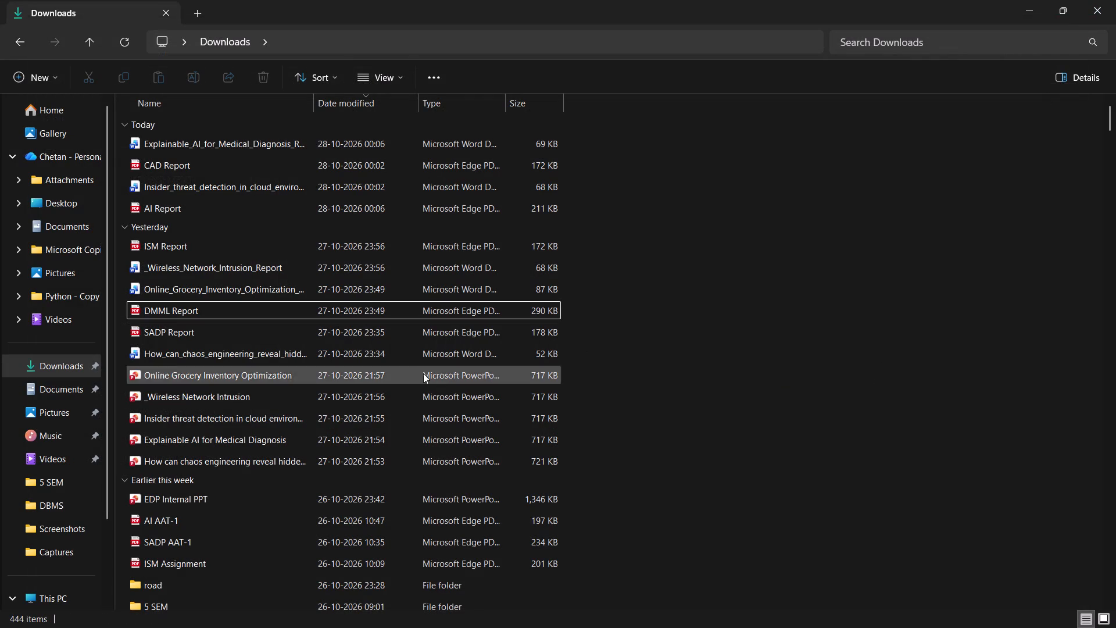
double_click(368, 292)
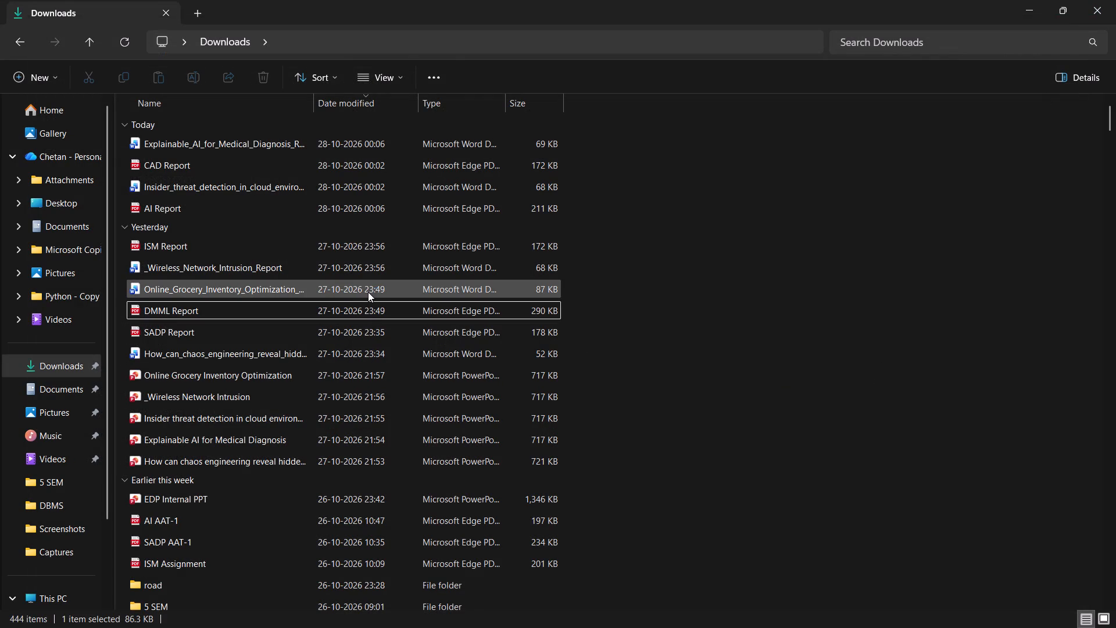
scroll(512, 400, down, 17)
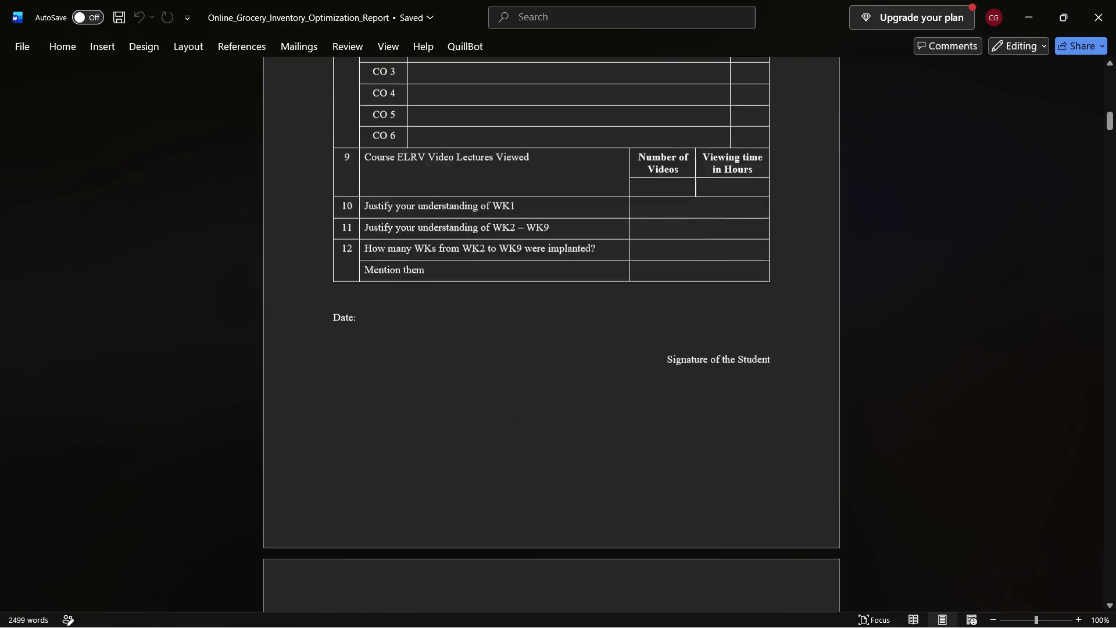
scroll(512, 400, down, 19)
scroll(512, 400, down, 3)
scroll(512, 400, up, 5)
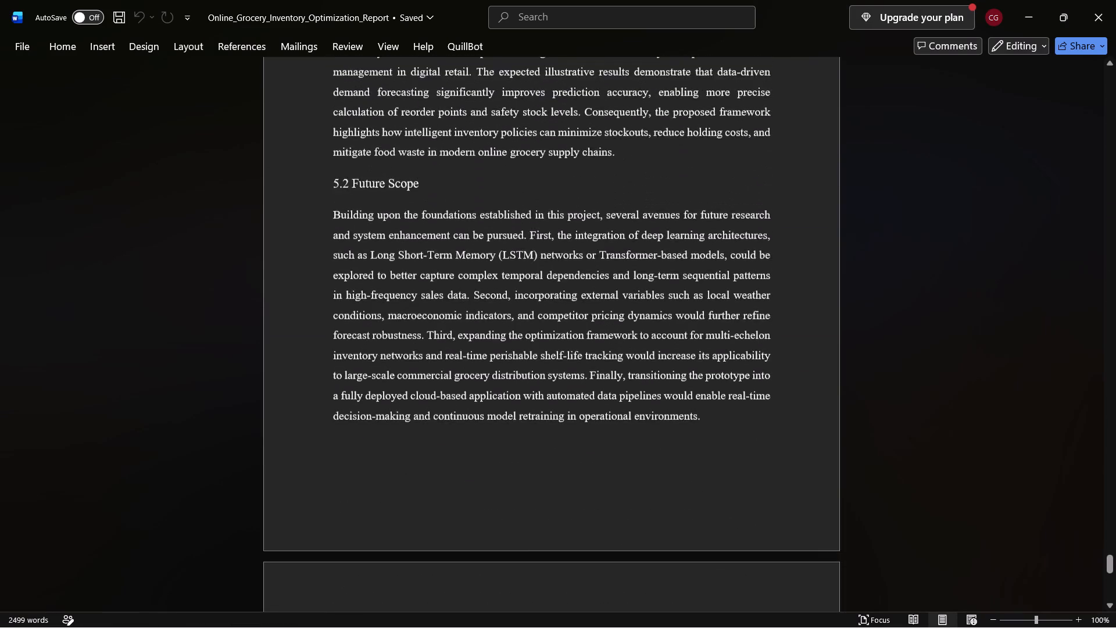
scroll(512, 400, up, 2)
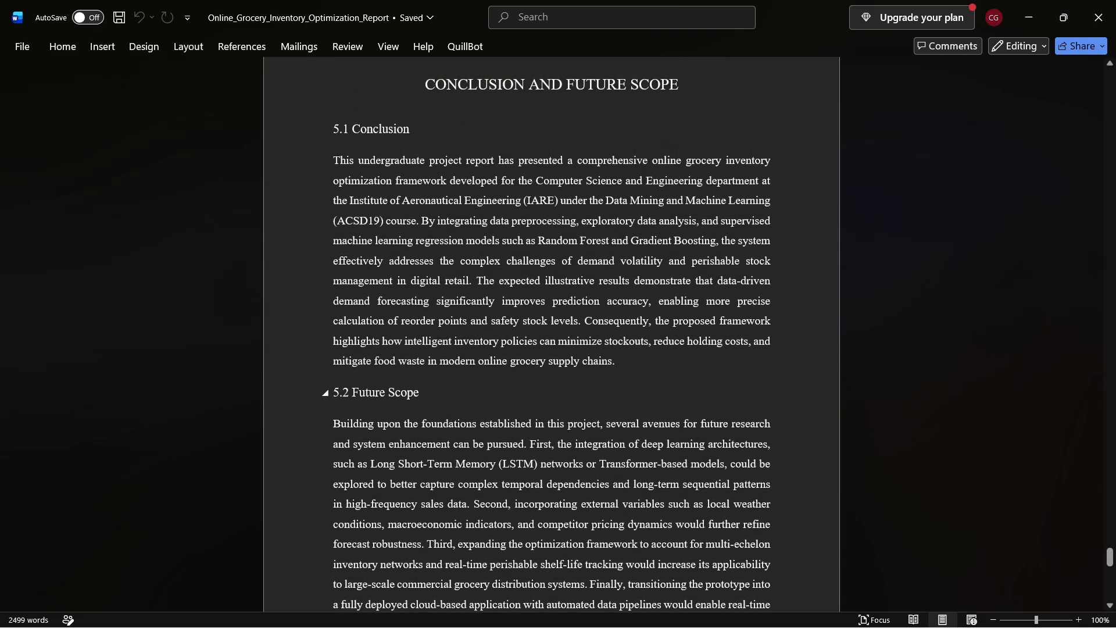
drag(357, 158, 419, 164)
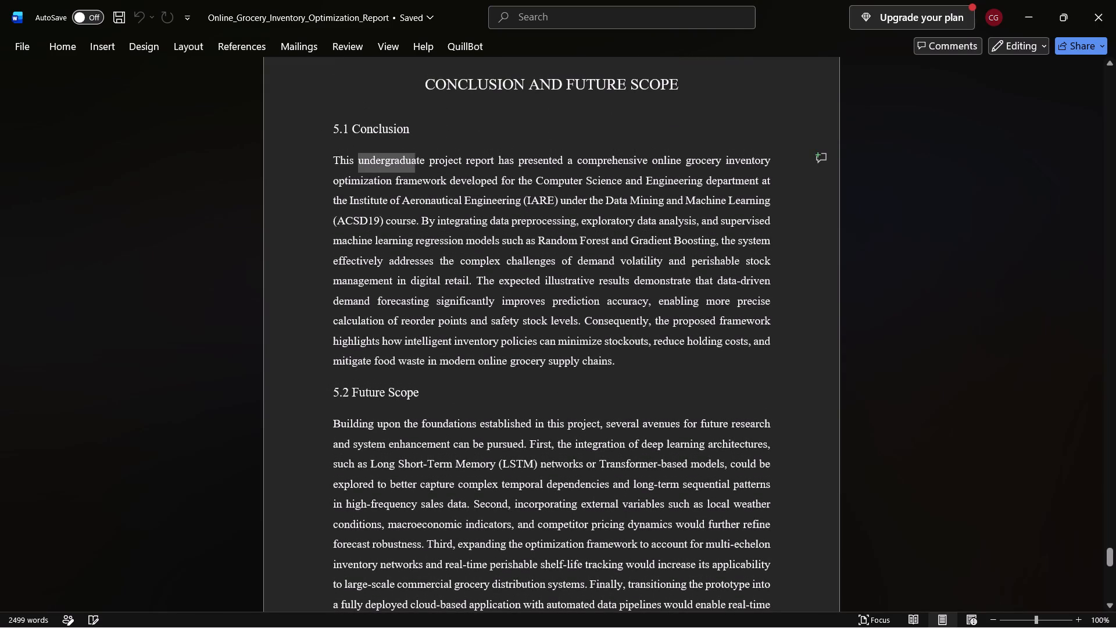
drag(419, 164, 423, 164)
key(BackSpace)
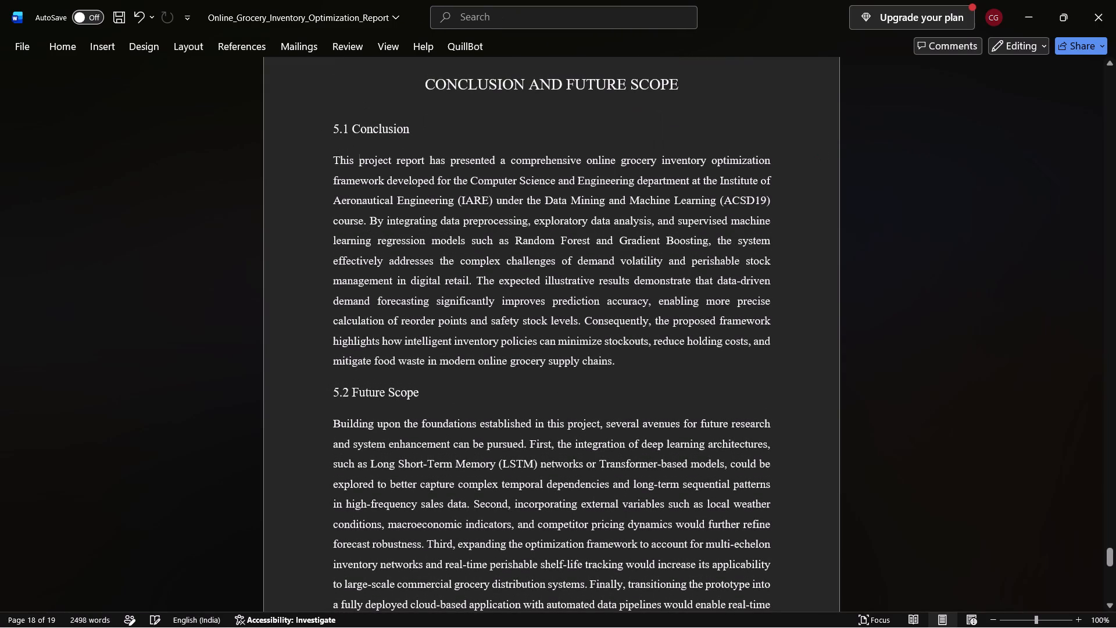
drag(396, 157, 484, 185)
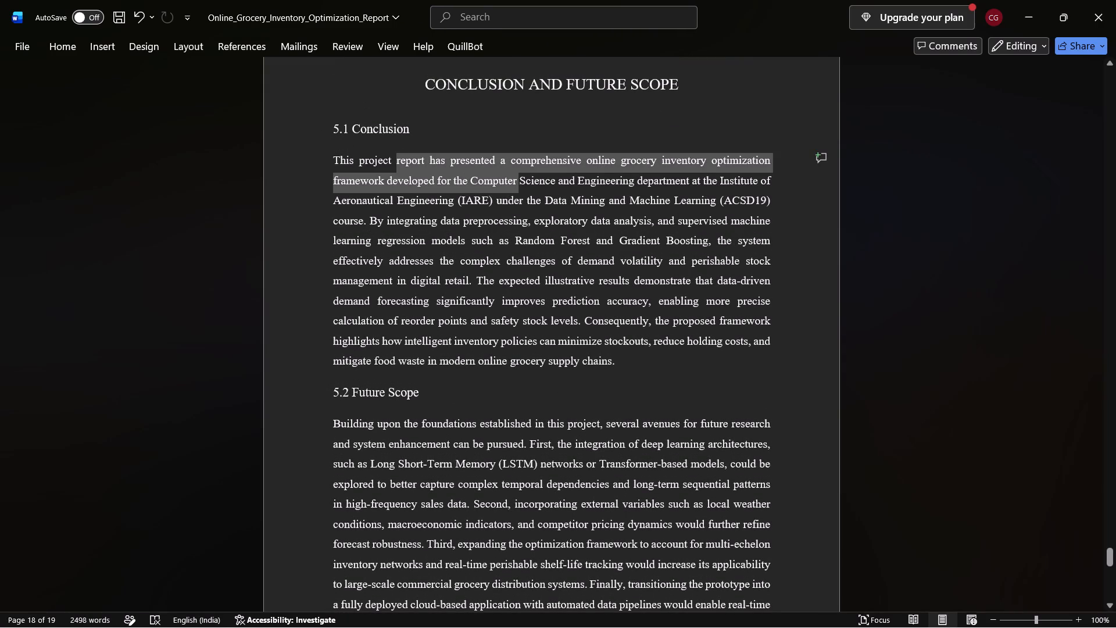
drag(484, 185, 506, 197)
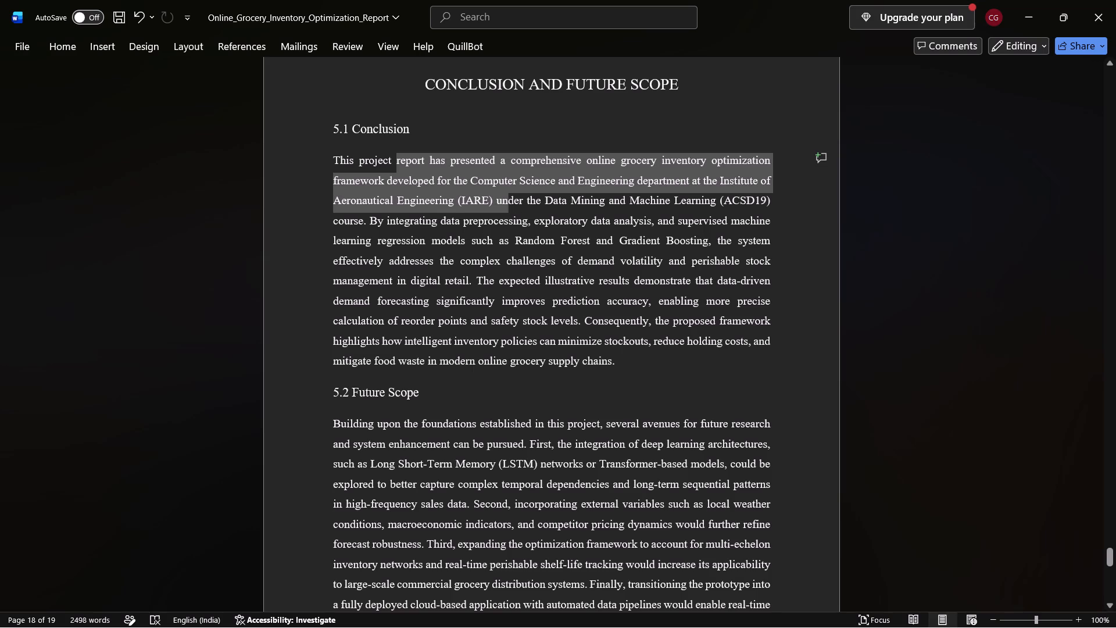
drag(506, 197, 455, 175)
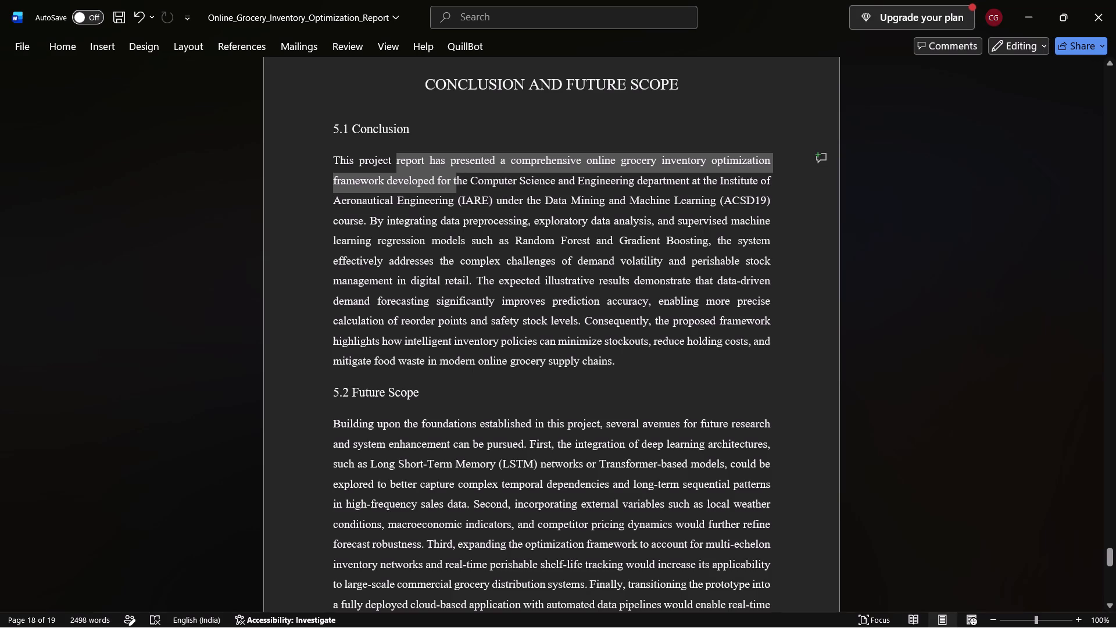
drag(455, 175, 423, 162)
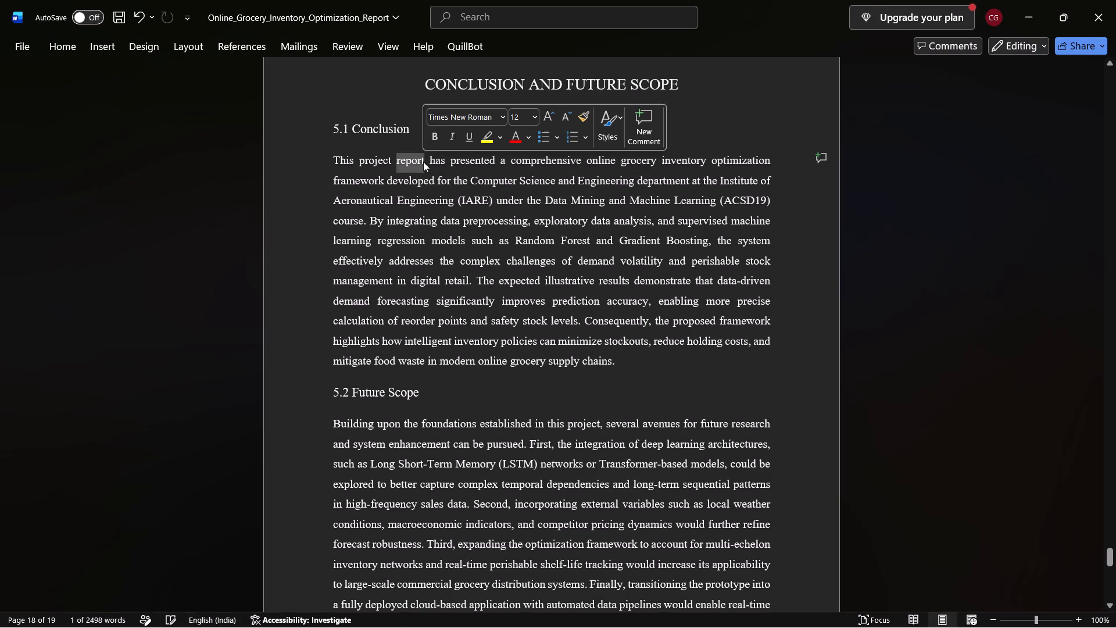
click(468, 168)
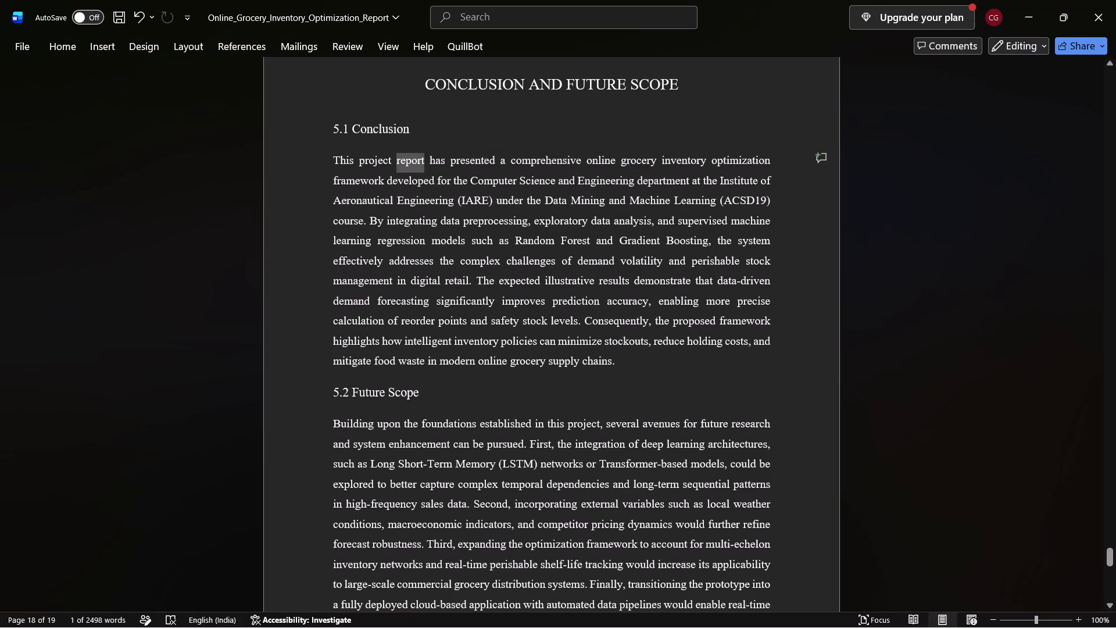
In the opening sentence of 5.1 Conclusion, delete the phrase from "developed for the Computer Science" through "(ACSD19) course".
drag(388, 181, 433, 210)
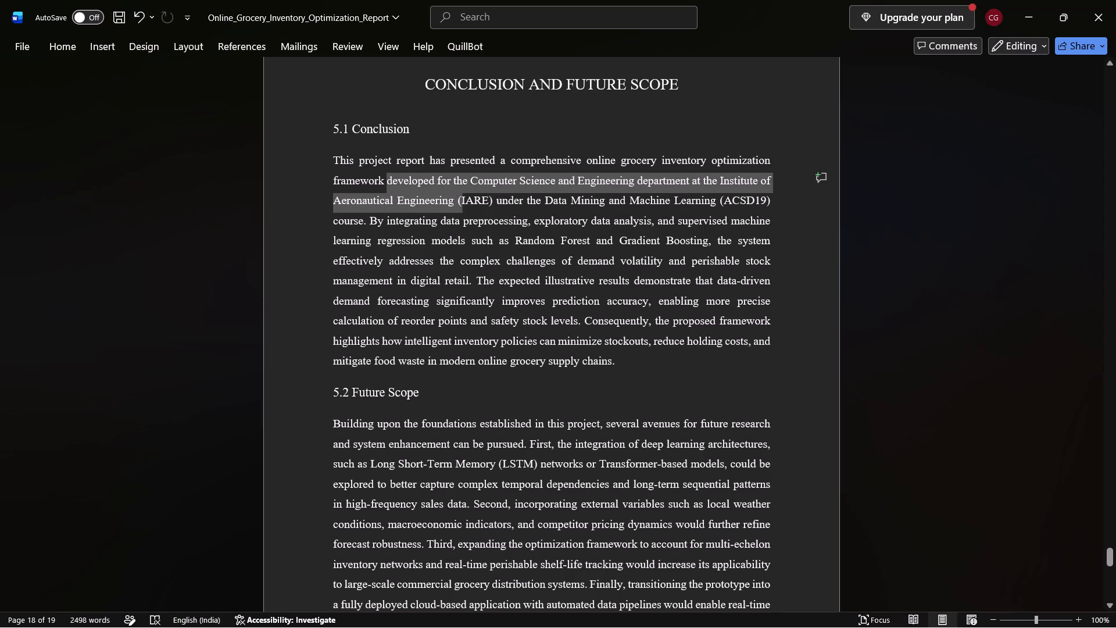
drag(433, 210, 362, 219)
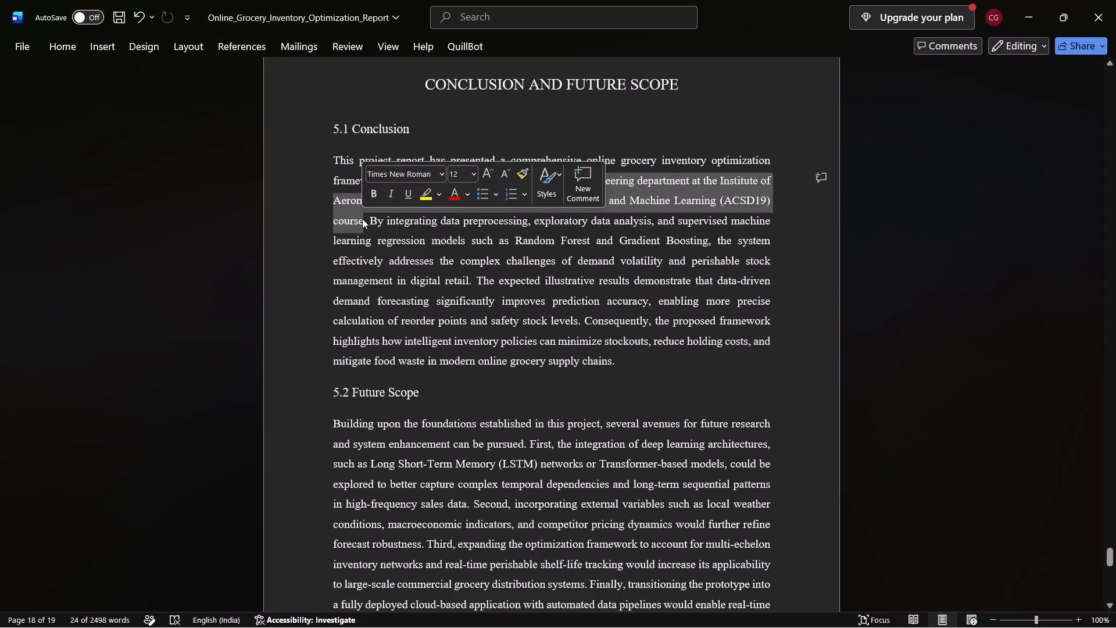
key(BackSpace)
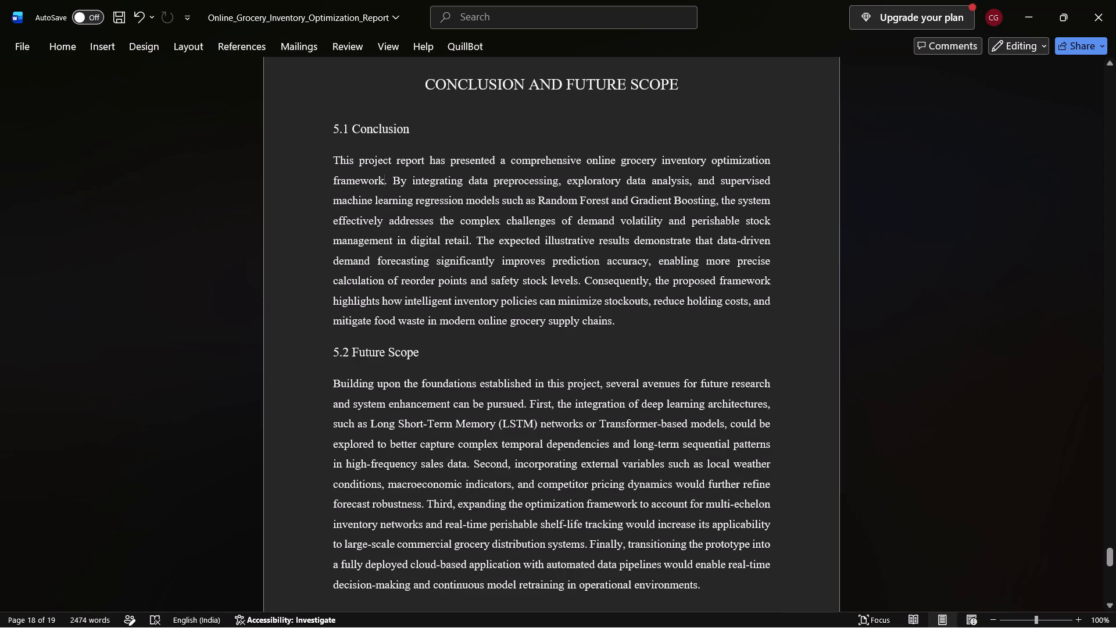
In Chapter 4's first sentence, delete "of this academic project for the ACSD19 Data Mining and Machine Learning course at IARE".
scroll(543, 310, down, 2)
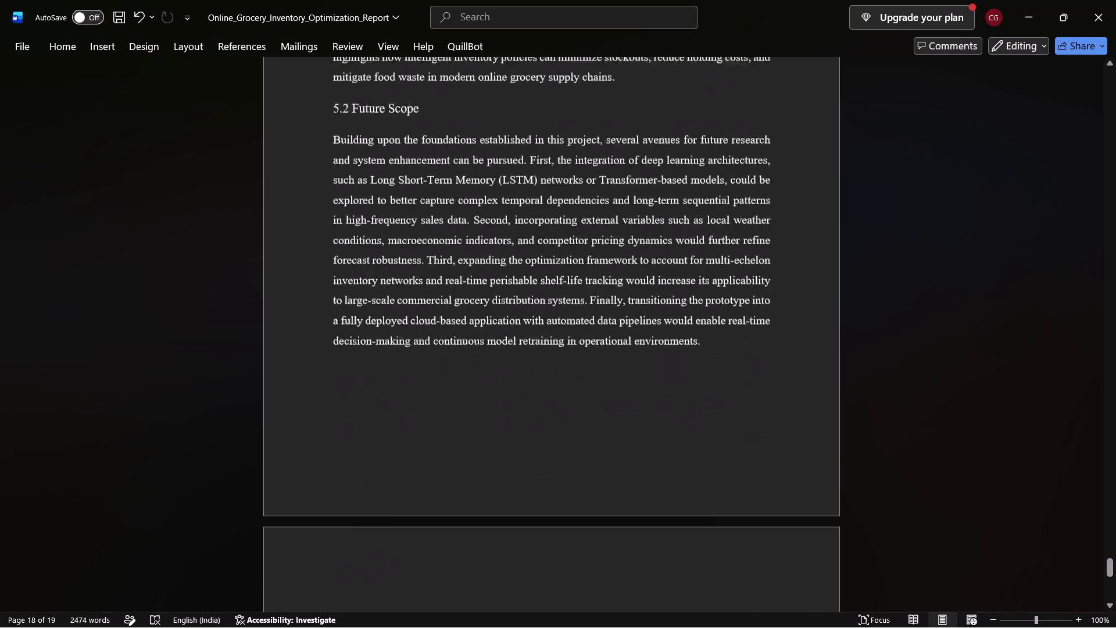
scroll(543, 310, down, 1)
scroll(543, 310, up, 3)
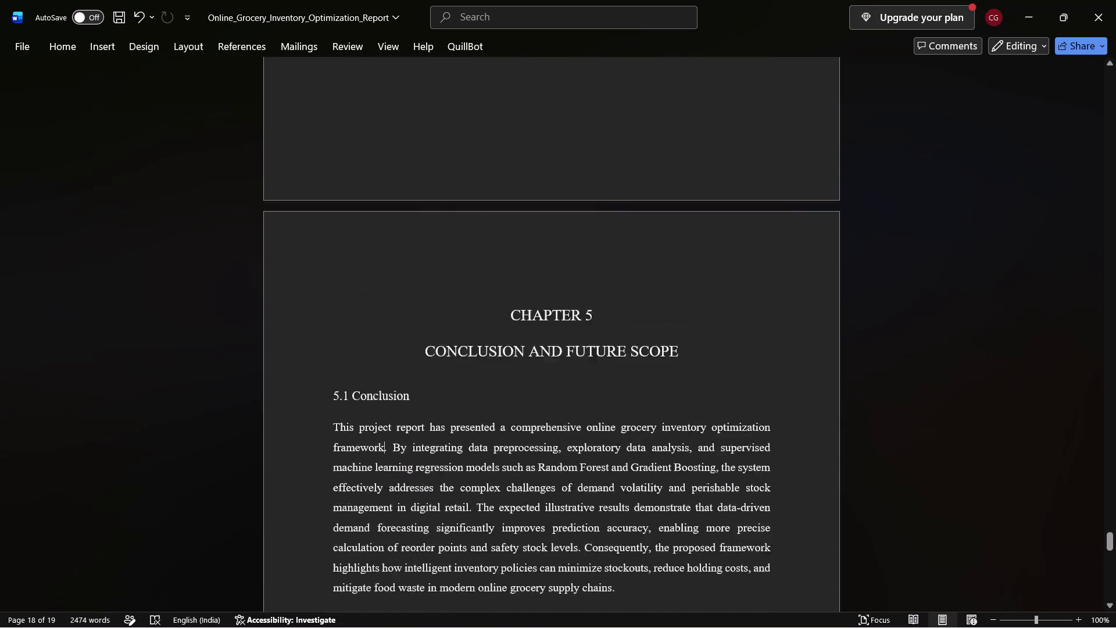
scroll(543, 310, up, 4)
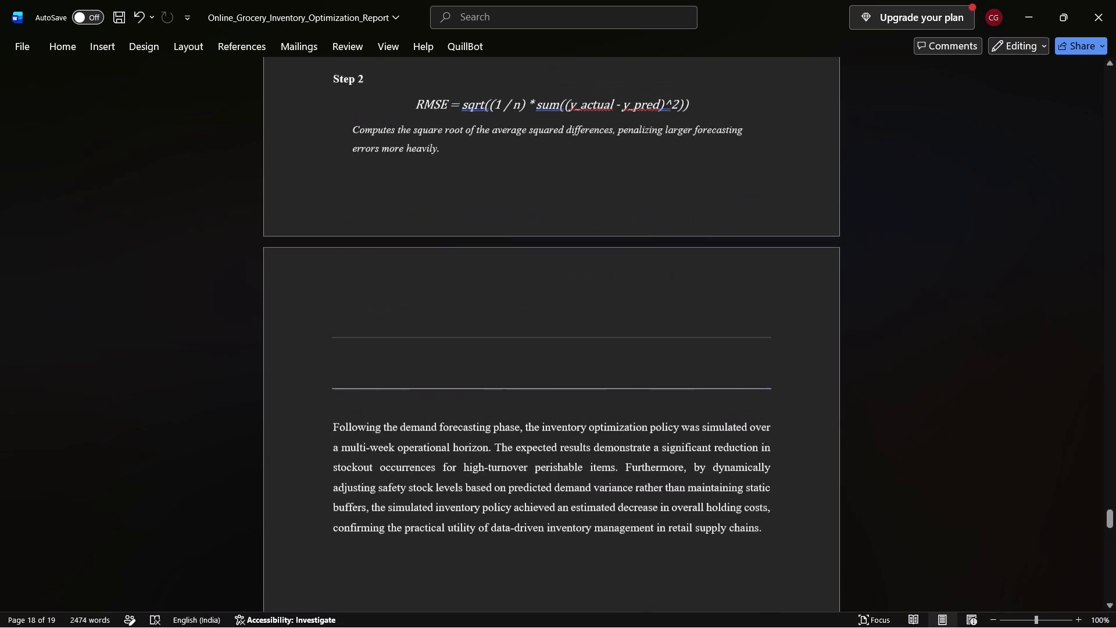
scroll(543, 310, up, 3)
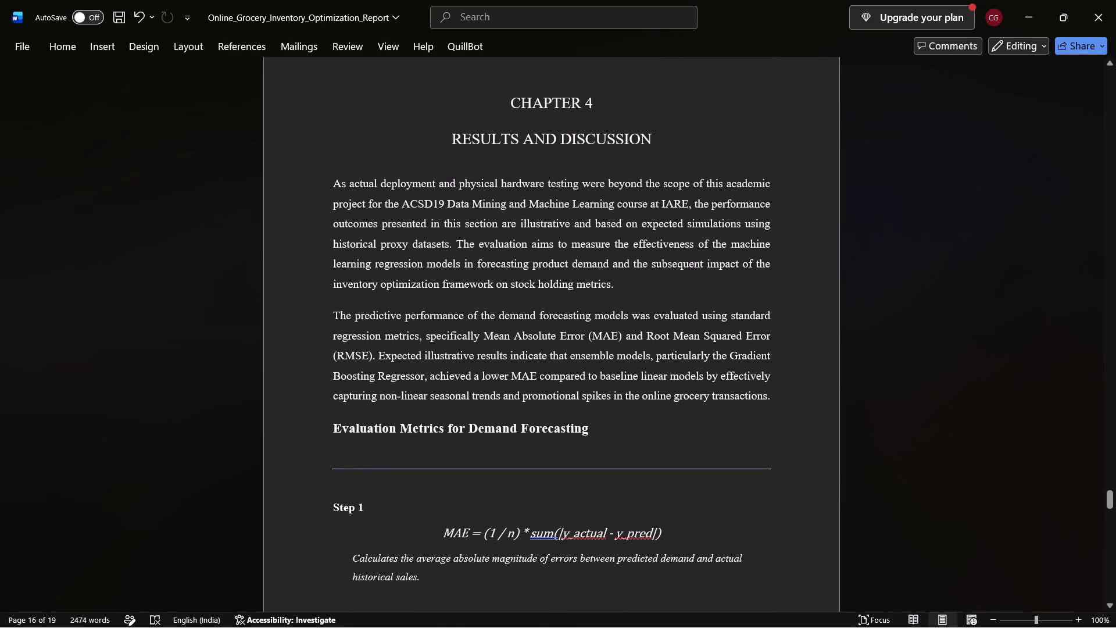
drag(691, 184, 719, 197)
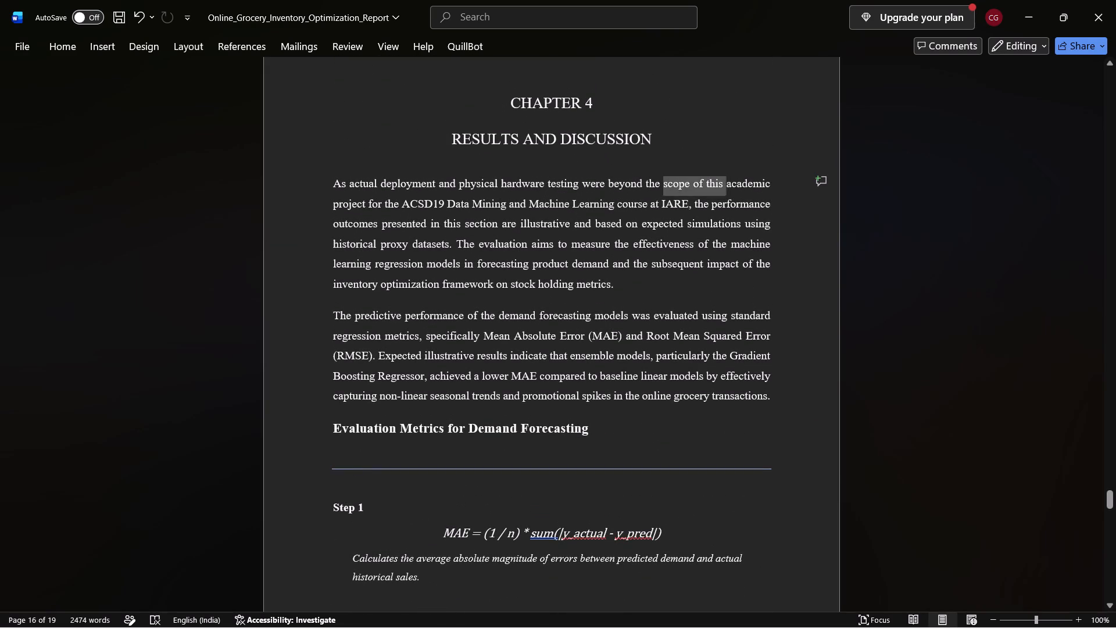
drag(719, 197, 690, 209)
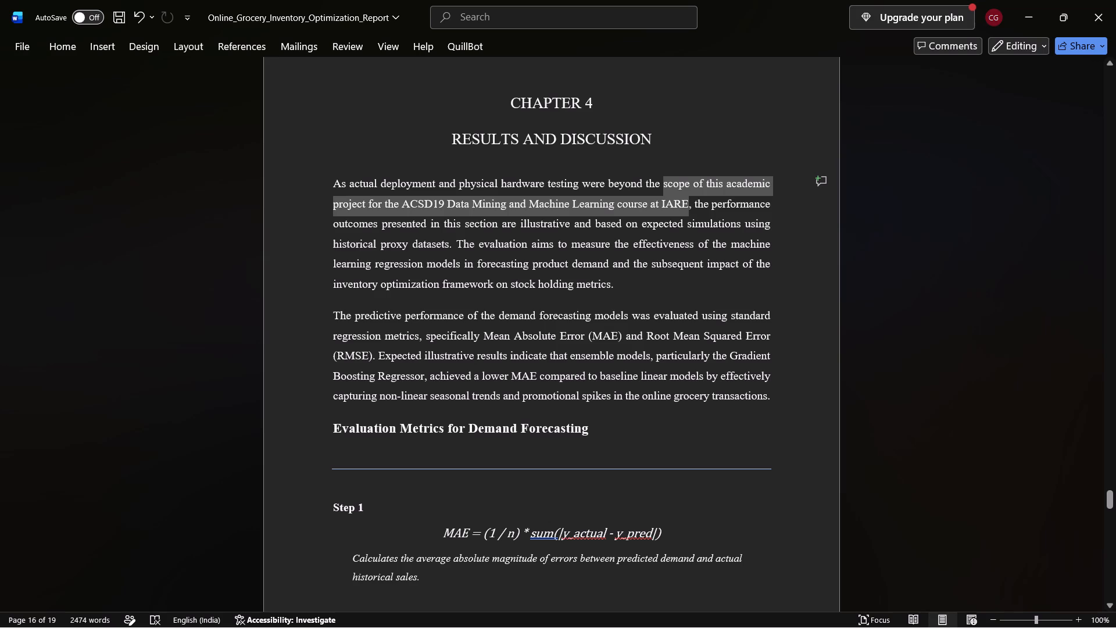
drag(690, 209, 689, 209)
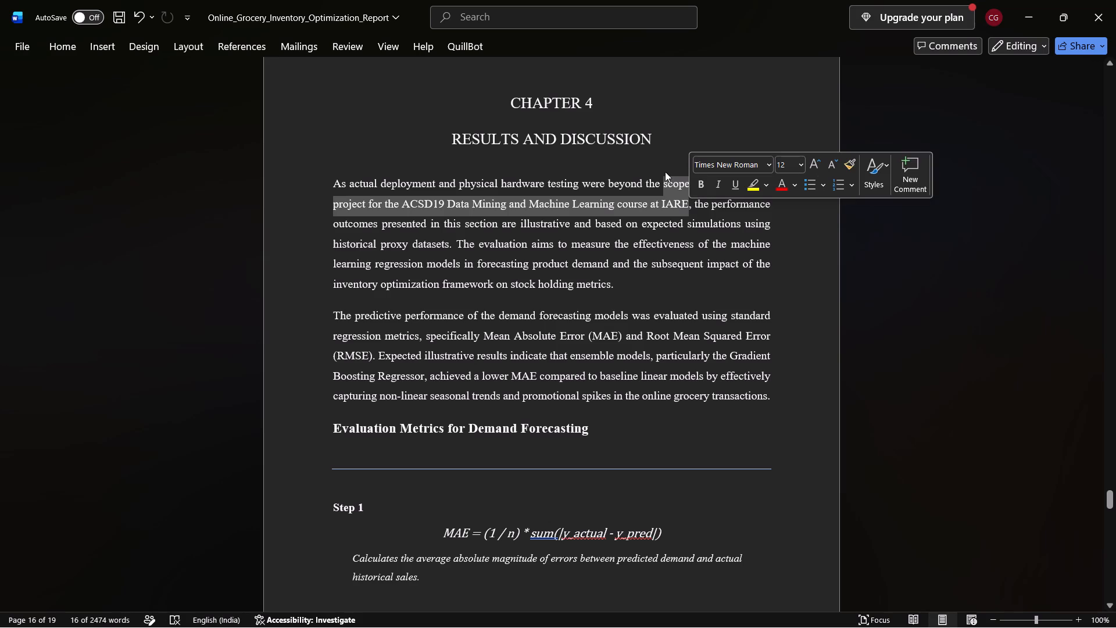
click(660, 159)
drag(693, 182, 690, 194)
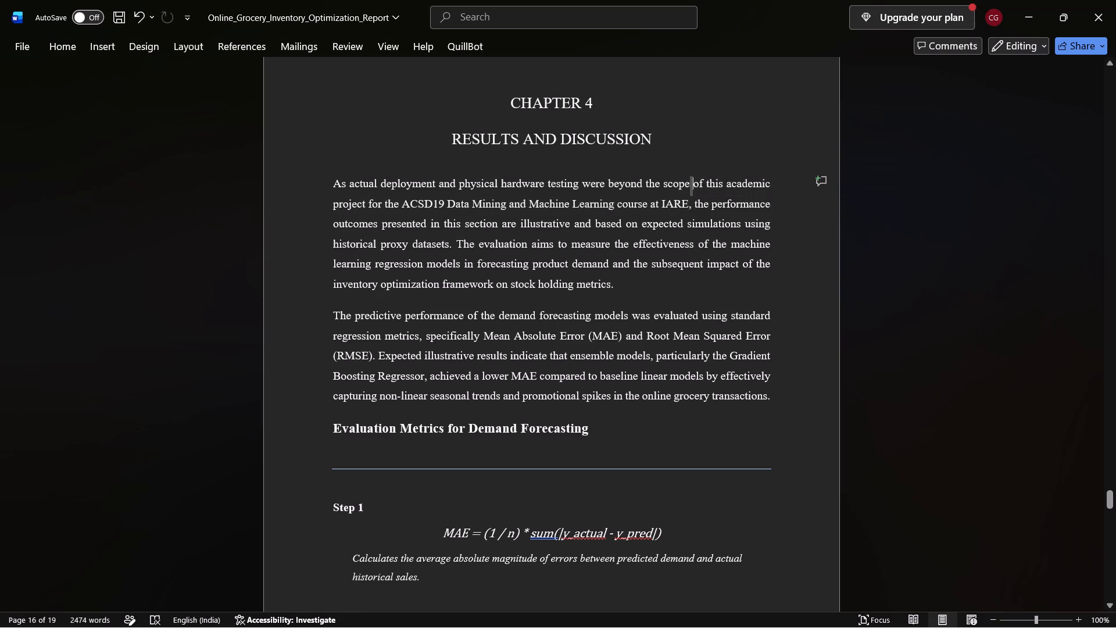
drag(690, 194, 689, 199)
key(BackSpace)
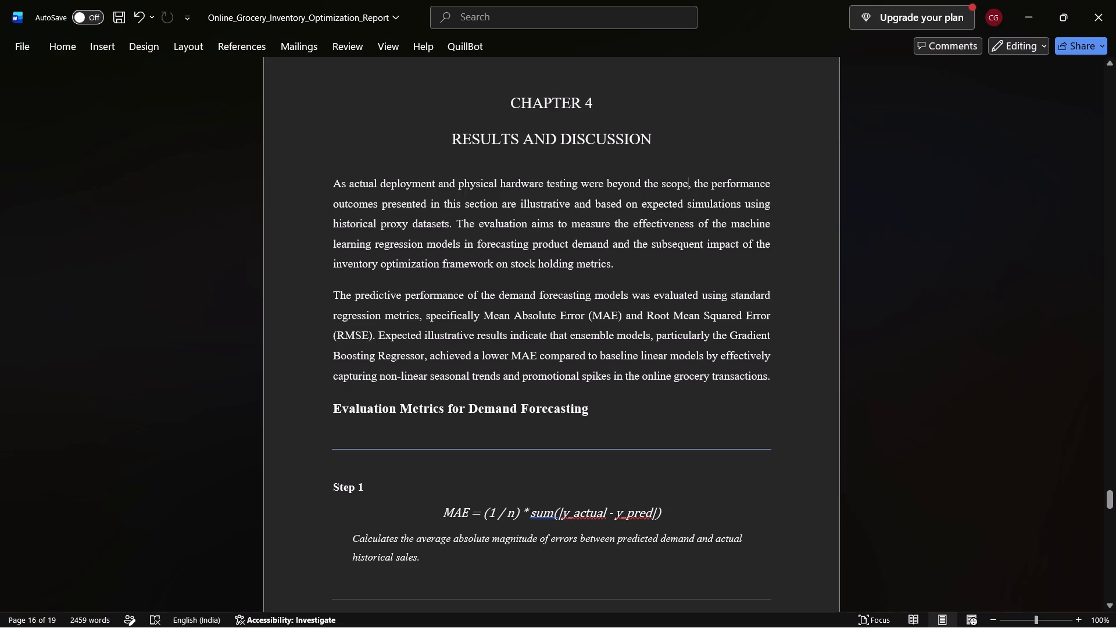
Check Chapters 3, 2 and 1 and the front matter of the grocery report for remaining course and institute mentions.
scroll(782, 166, up, 3)
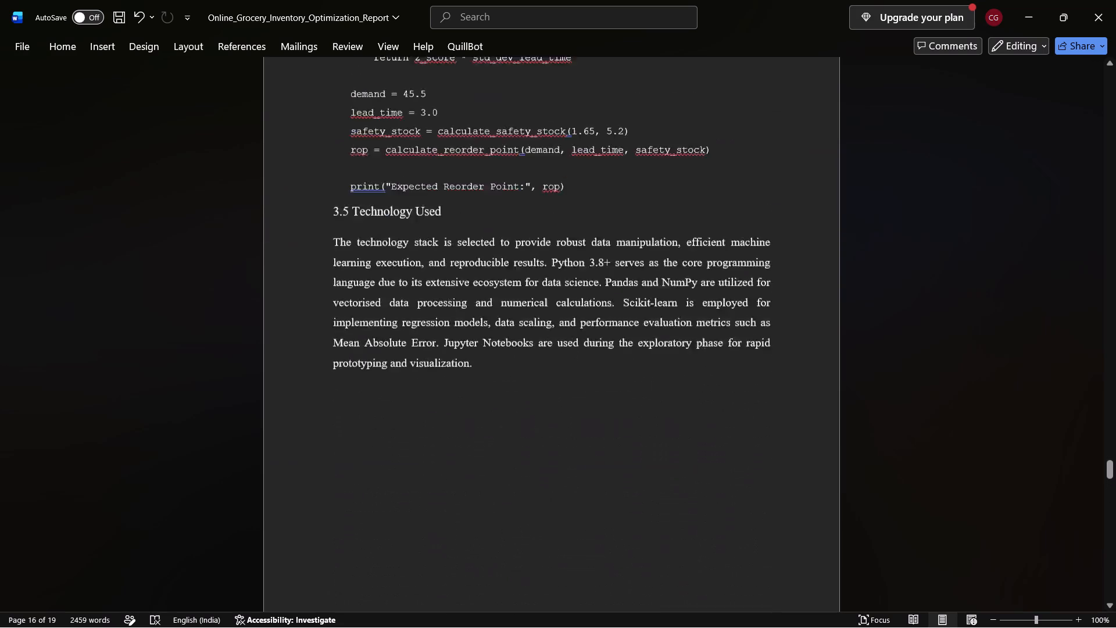
scroll(782, 166, up, 5)
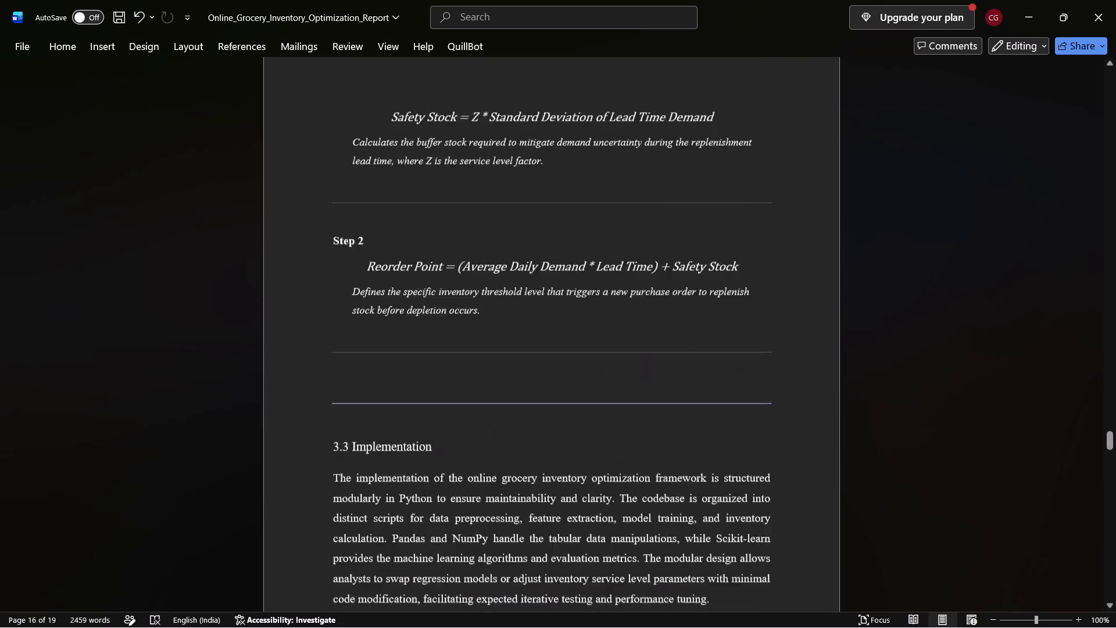
scroll(782, 166, up, 4)
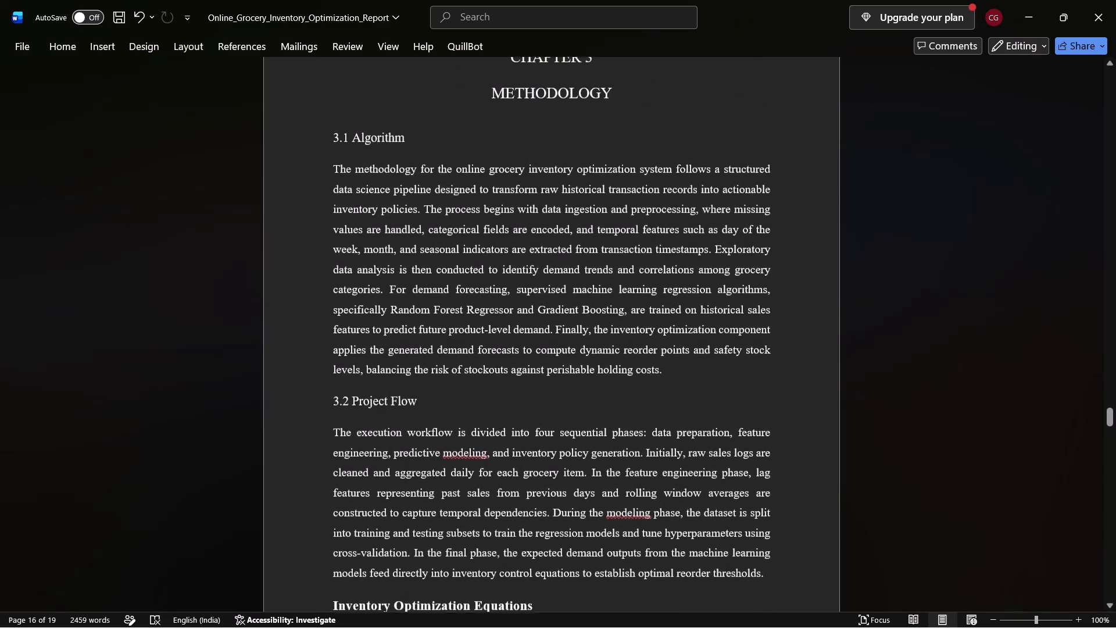
scroll(782, 166, up, 6)
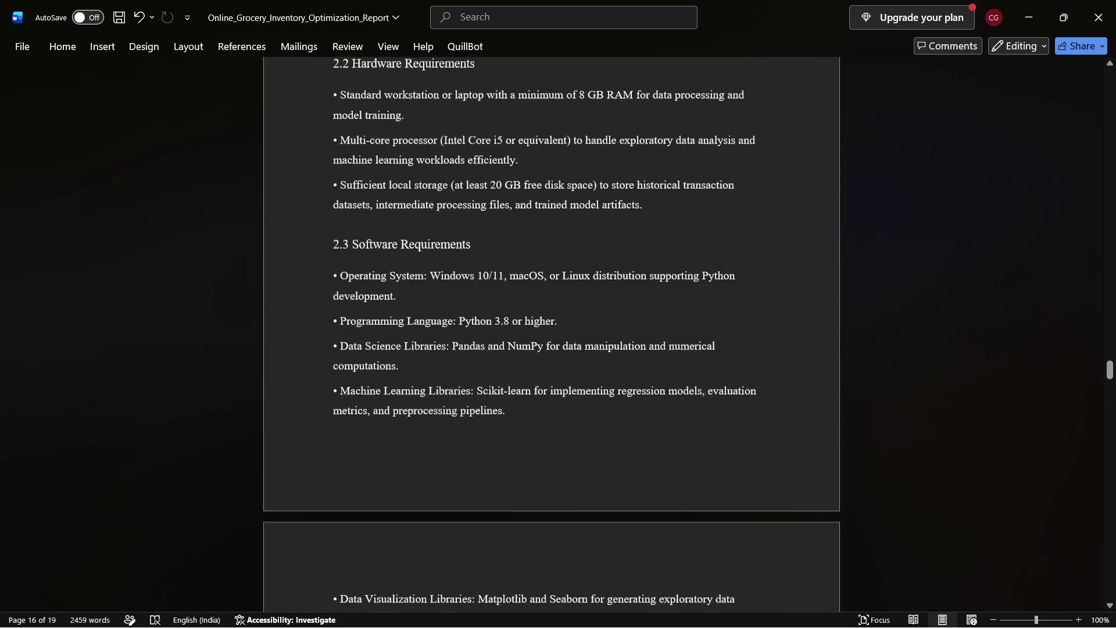
scroll(782, 166, up, 3)
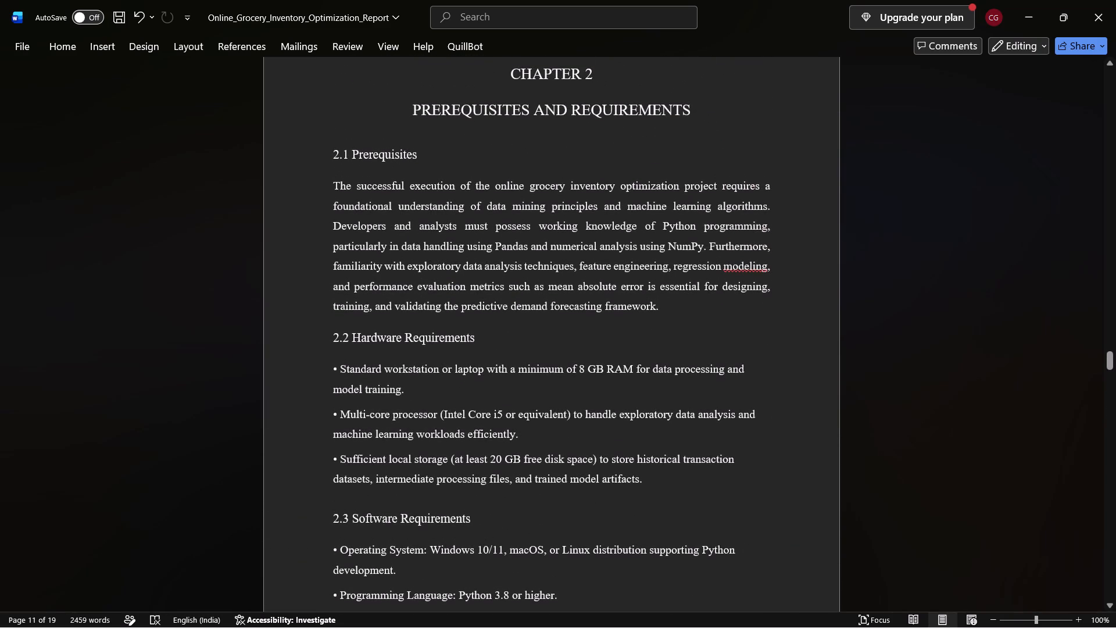
scroll(782, 166, up, 6)
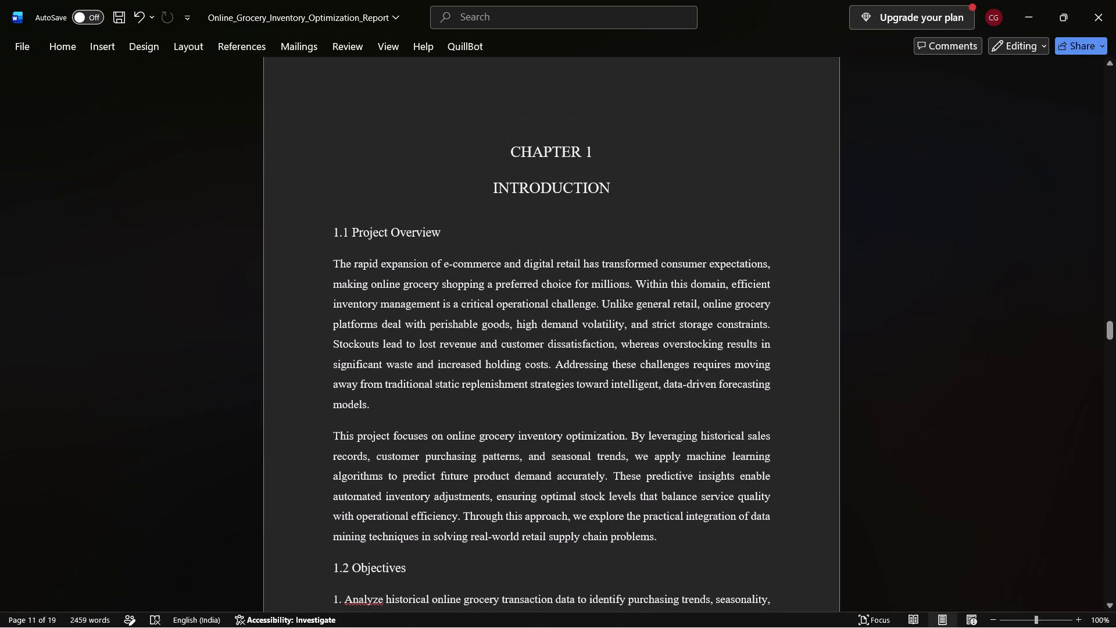
scroll(782, 166, up, 8)
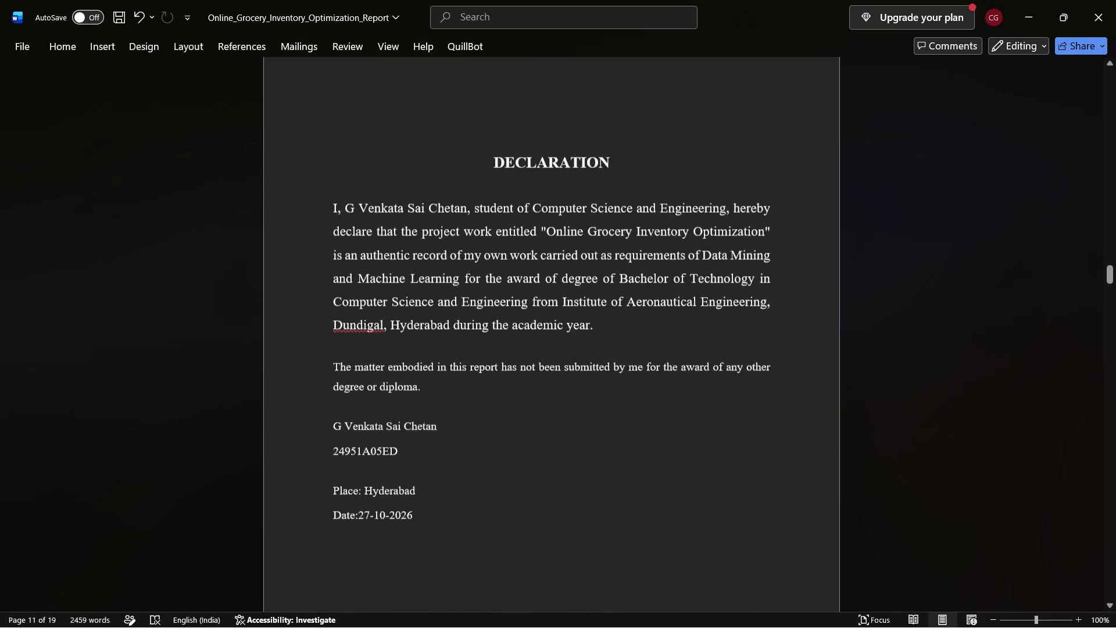
scroll(782, 166, up, 7)
Save the grocery report and export it as a PDF to Downloads, replacing the existing DMML Report.
key(ctrl+s)
scroll(782, 166, up, 5)
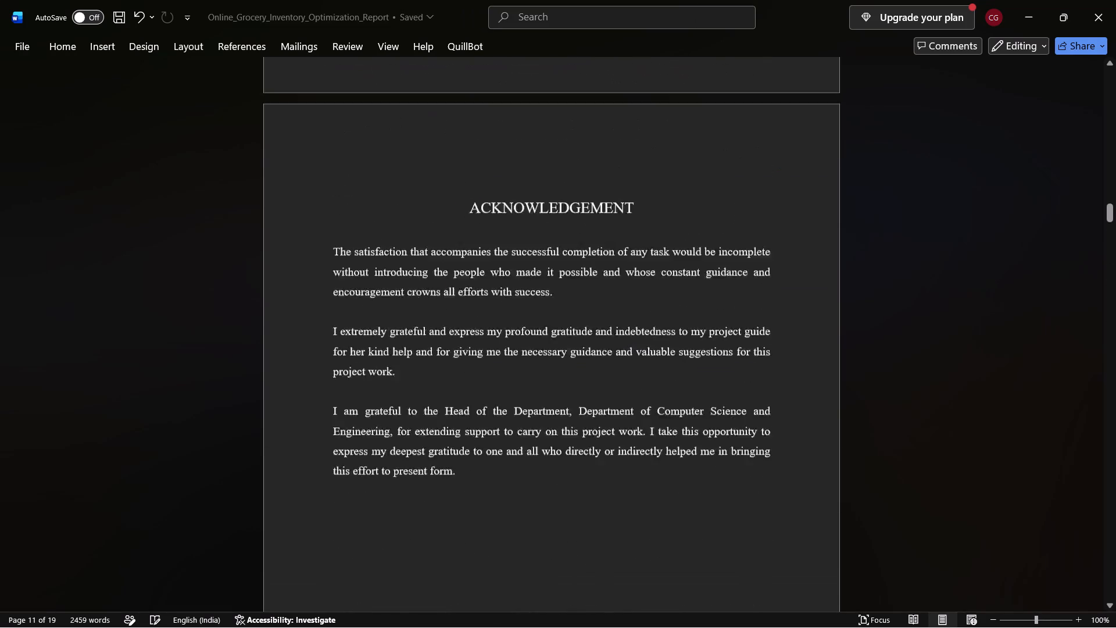
scroll(782, 166, up, 10)
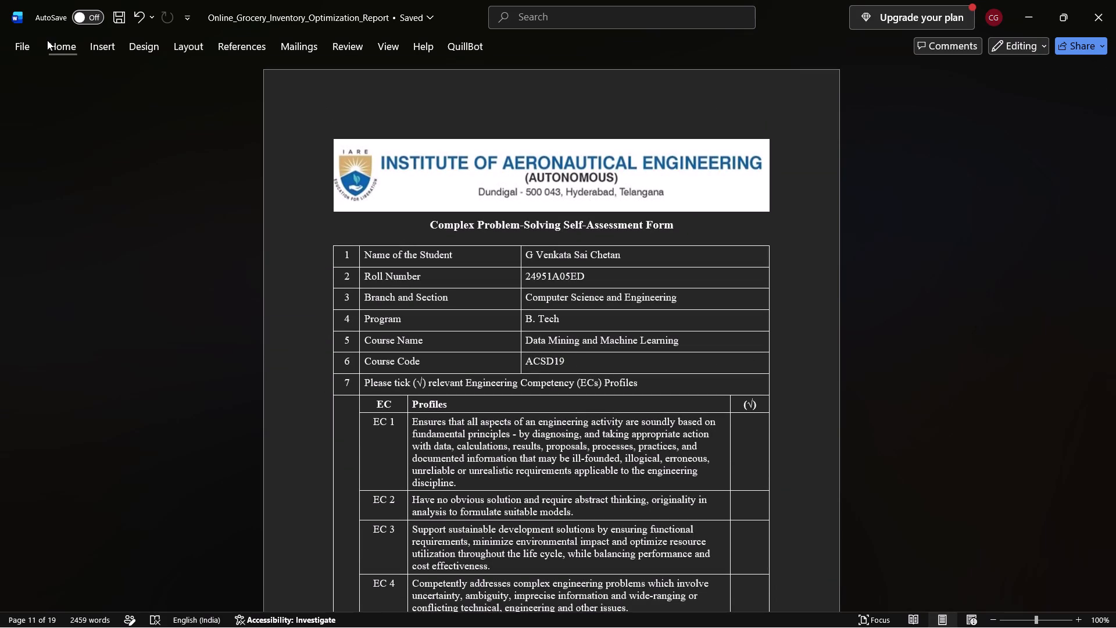
click(22, 48)
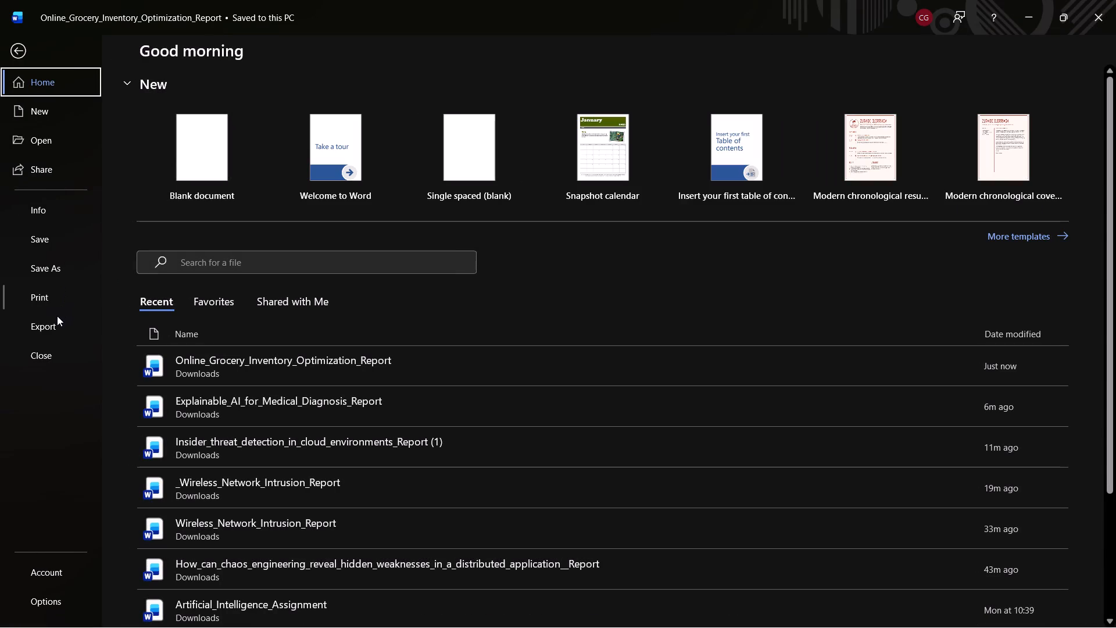
click(57, 316)
click(411, 190)
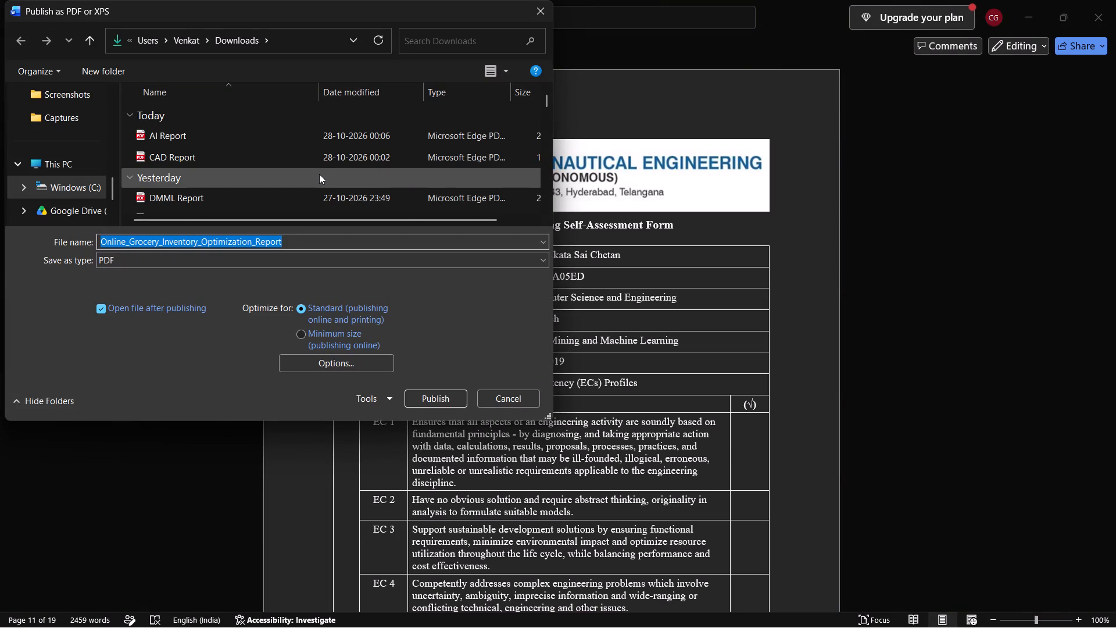
scroll(319, 174, down, 1)
double_click(317, 194)
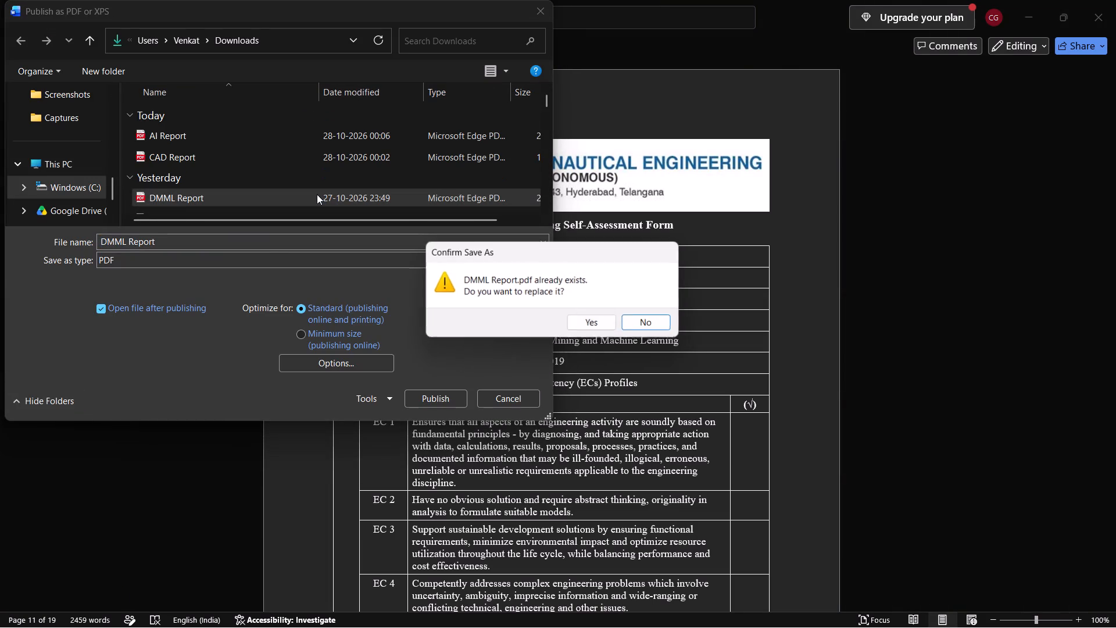
click(585, 322)
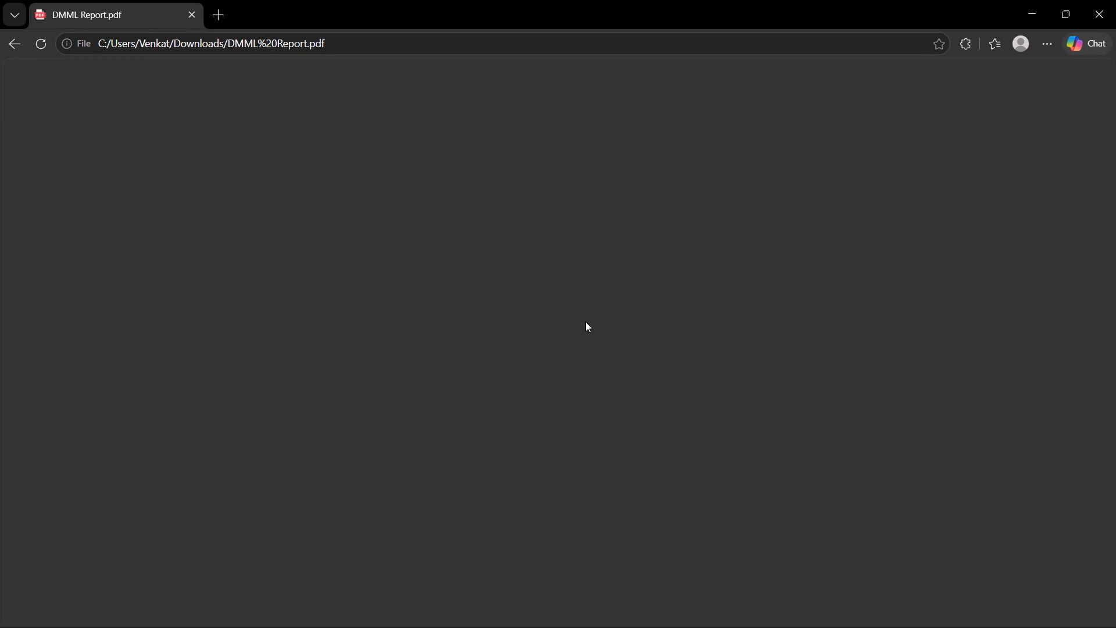
Check the closing chapters of the exported DMML Report PDF, then close it and the grocery report document.
scroll(585, 322, down, 8)
scroll(585, 322, down, 19)
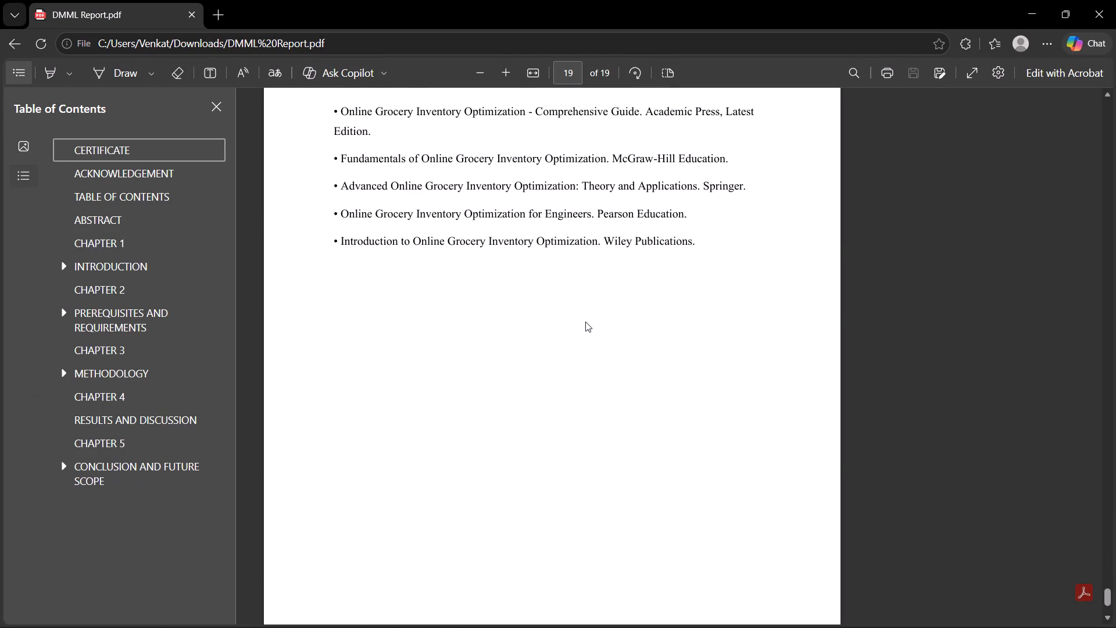
scroll(585, 322, up, 6)
right_click(585, 322)
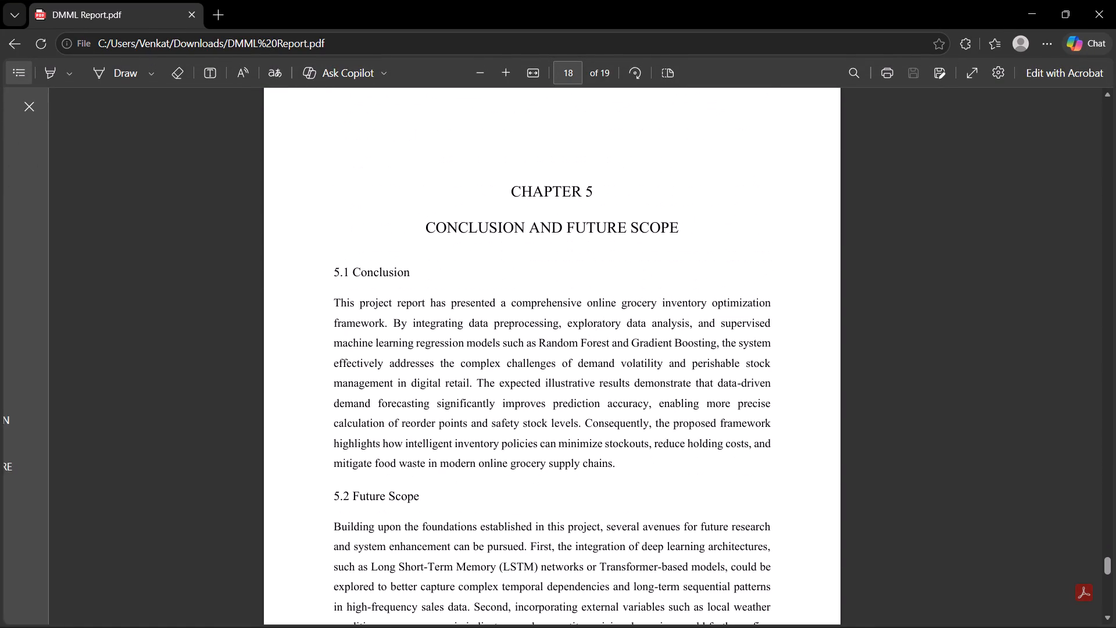
click(499, 338)
scroll(499, 338, up, 3)
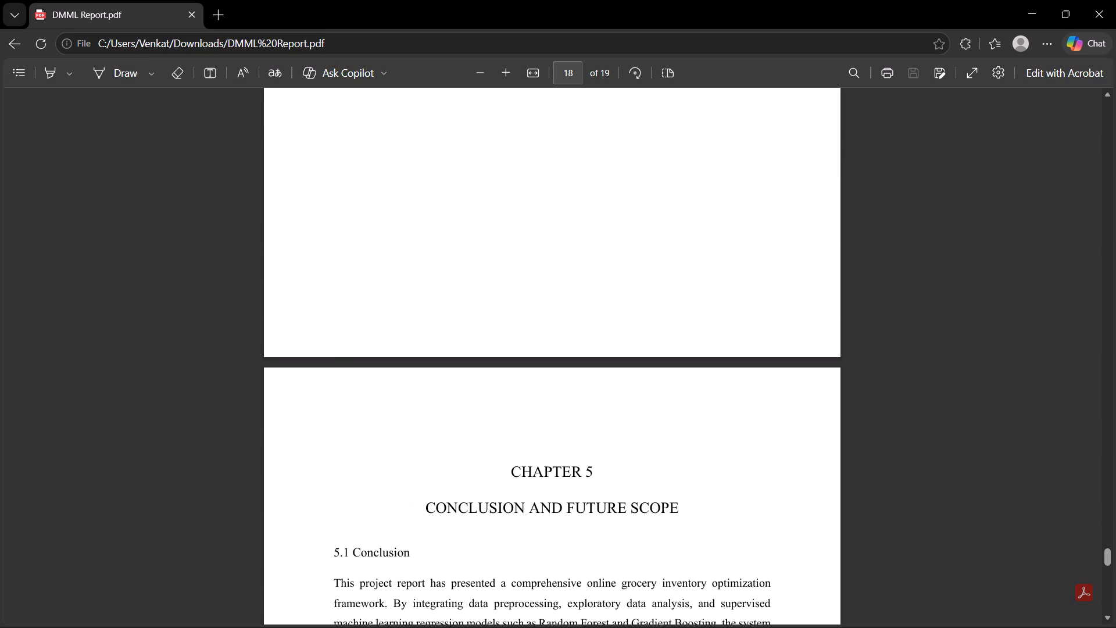
scroll(499, 338, up, 4)
click(1115, 0)
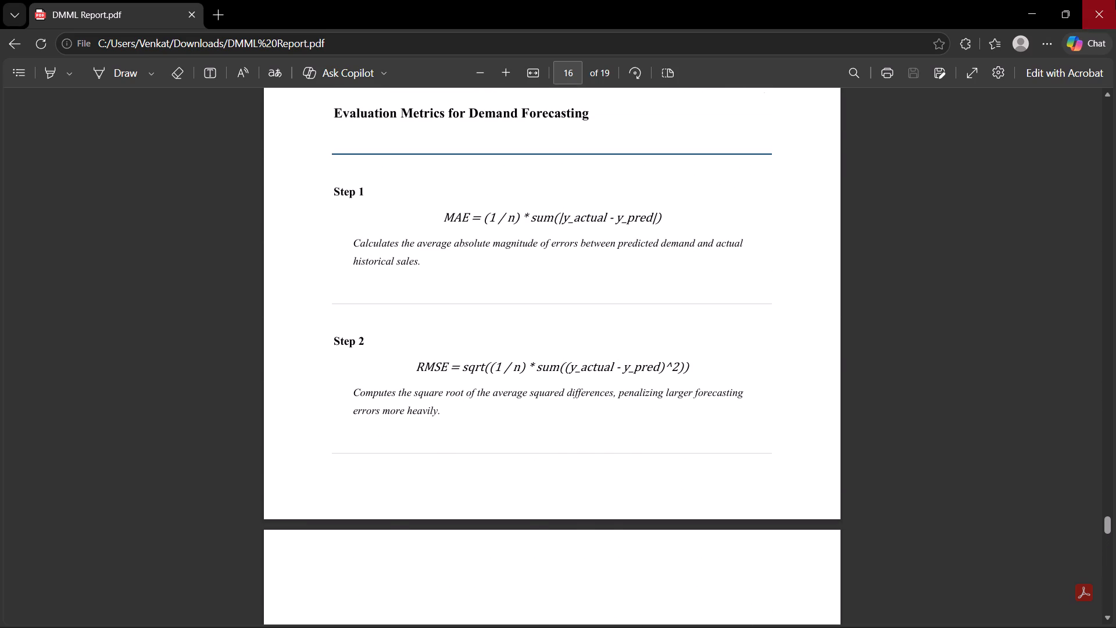
click(1115, 0)
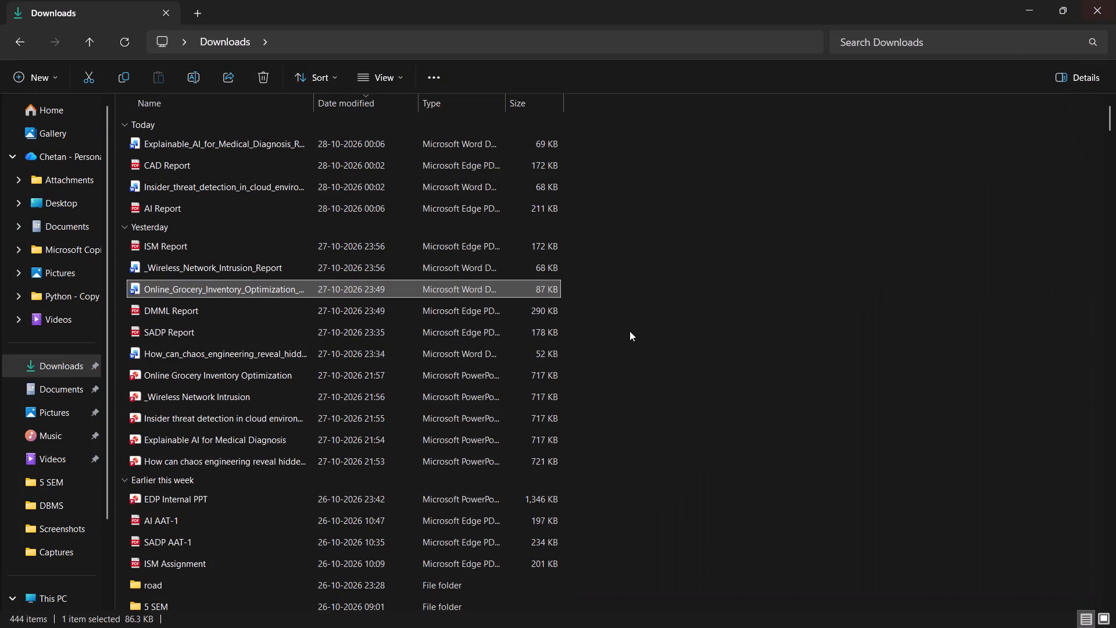
Open the chaos engineering report document and delete "undergraduate engineering" from the first sentence of section 5.1 Conclusion.
double_click(445, 348)
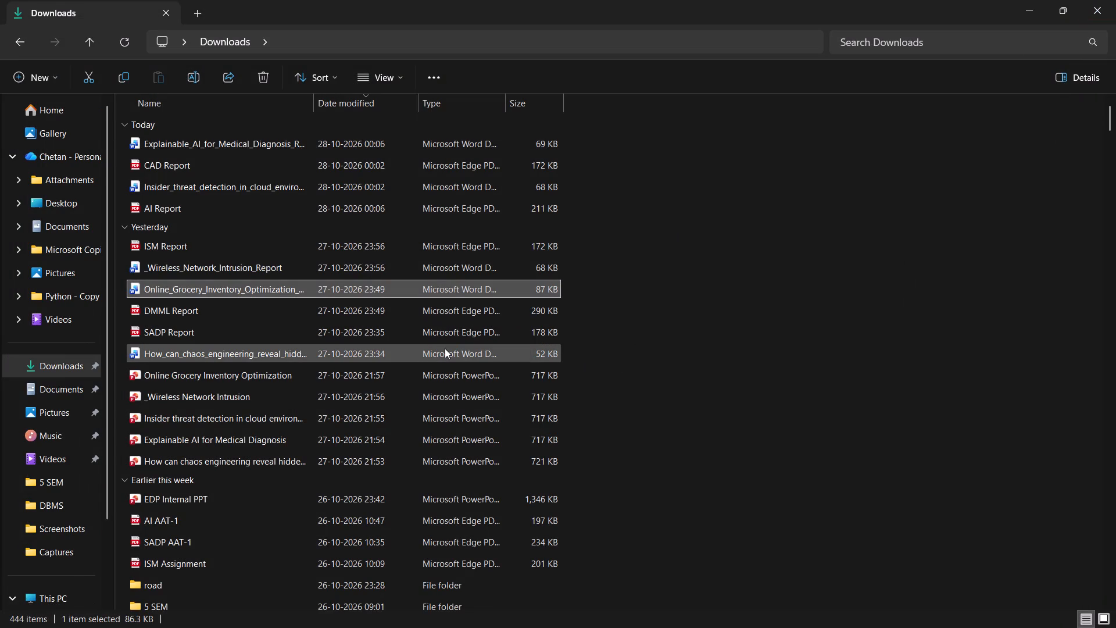
scroll(607, 363, down, 18)
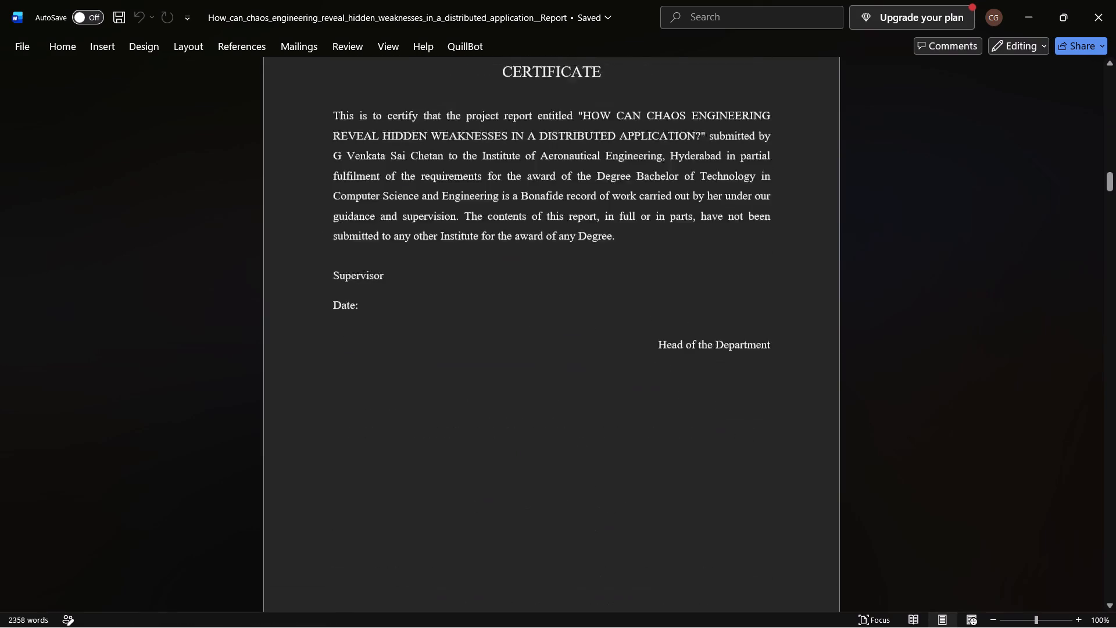
scroll(607, 363, down, 19)
scroll(607, 363, up, 2)
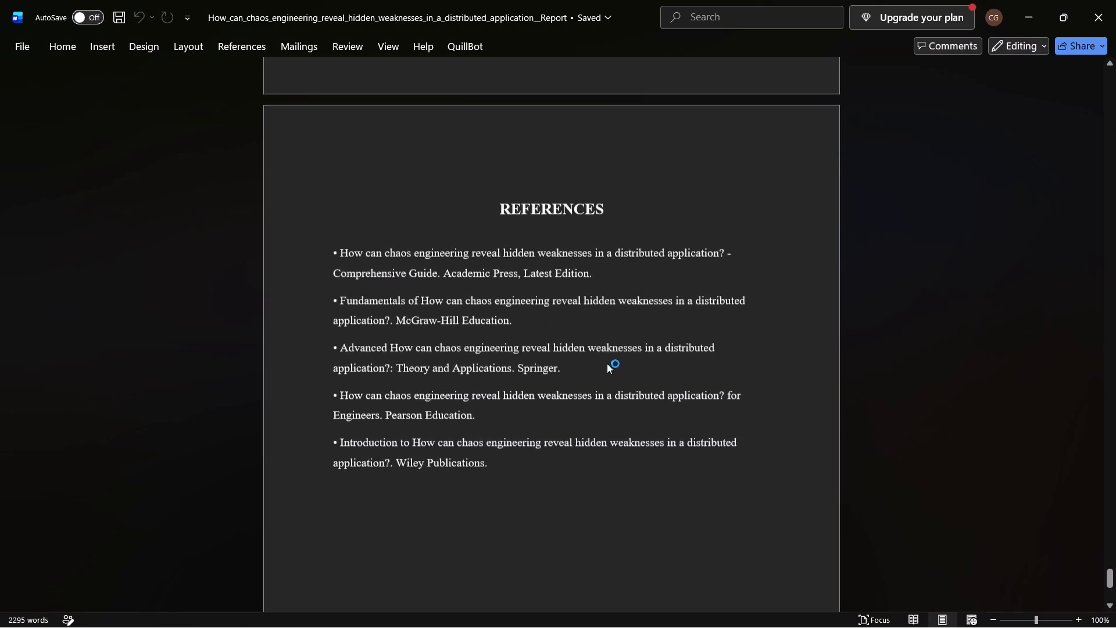
scroll(607, 363, up, 6)
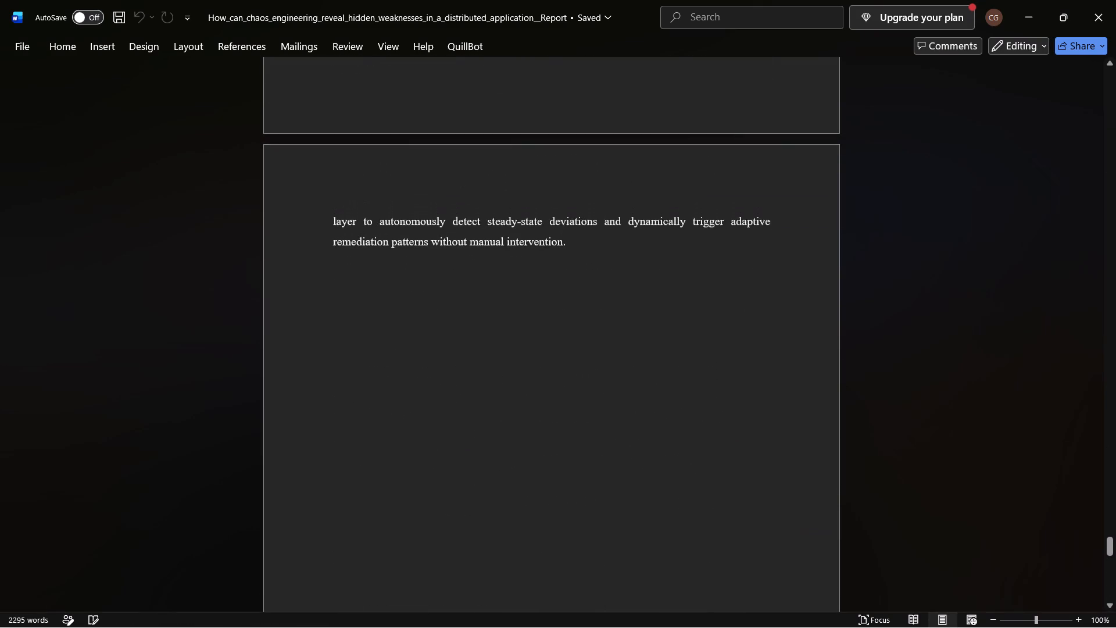
scroll(607, 363, up, 2)
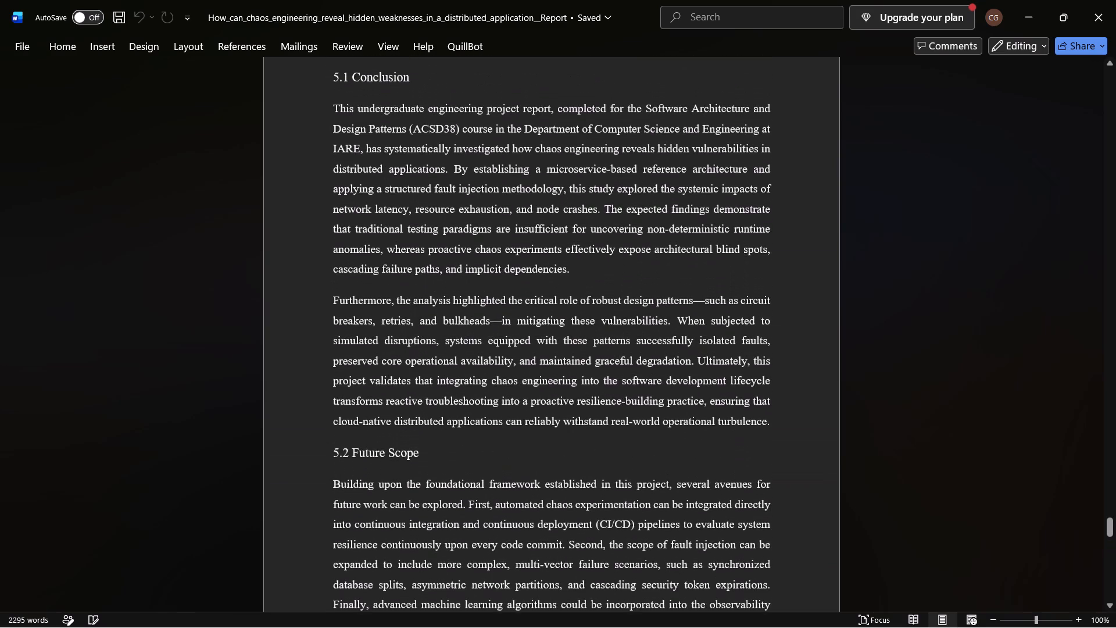
scroll(607, 363, up, 1)
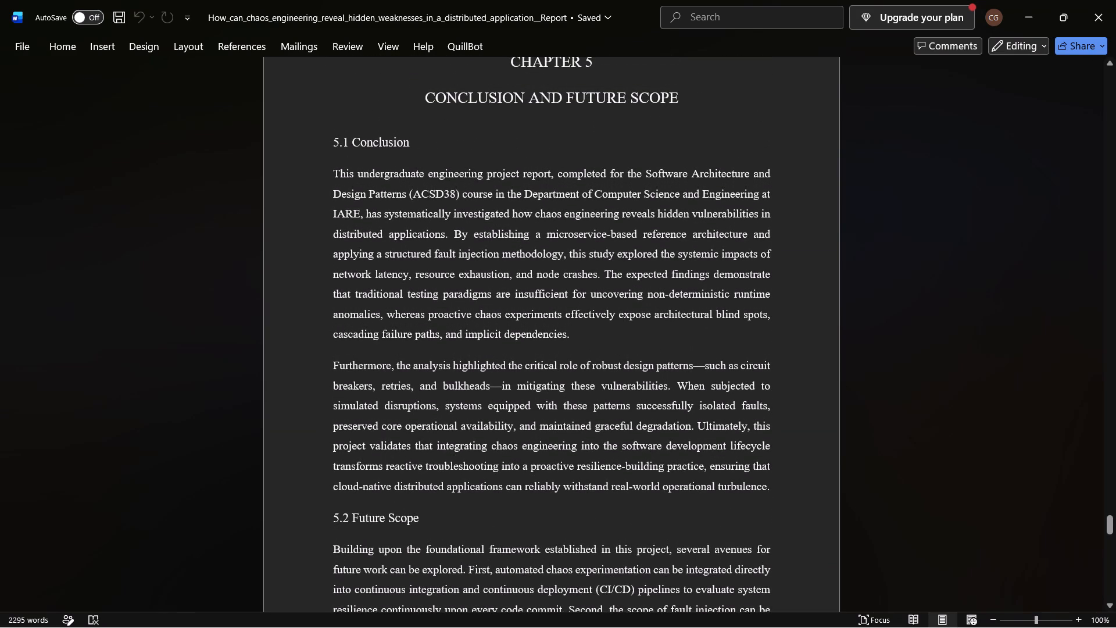
drag(356, 175, 450, 174)
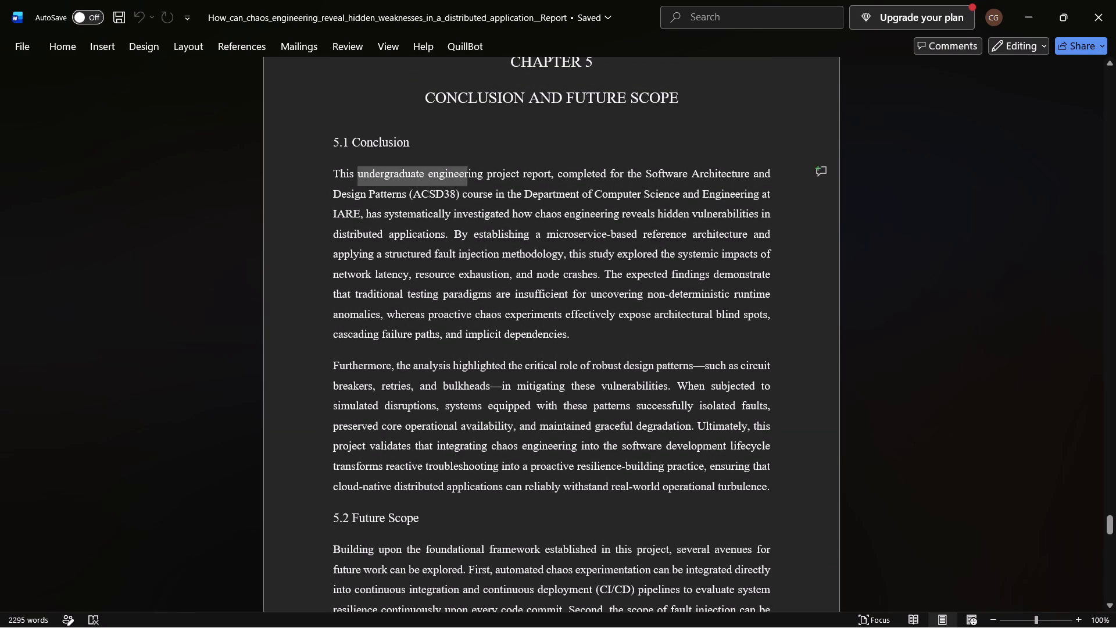
drag(450, 174, 473, 174)
key(BackSpace)
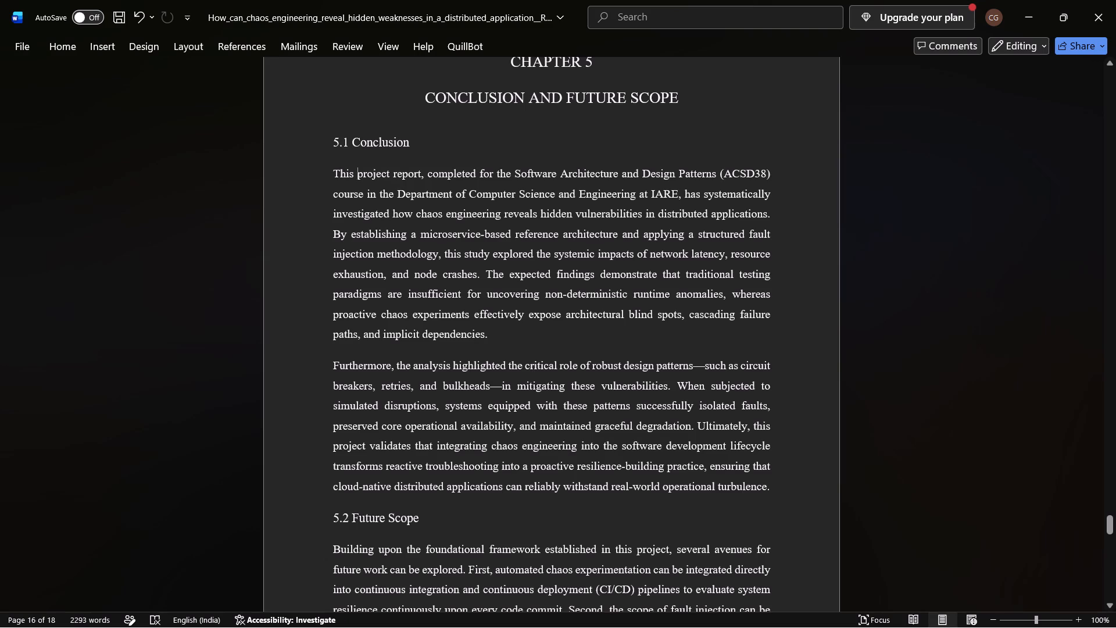
In the same 5.1 sentence, delete "completed for the Software Architecture and Design Patterns (ACSD38) course" through "at IARE", along with the leftover comma.
drag(426, 175, 649, 191)
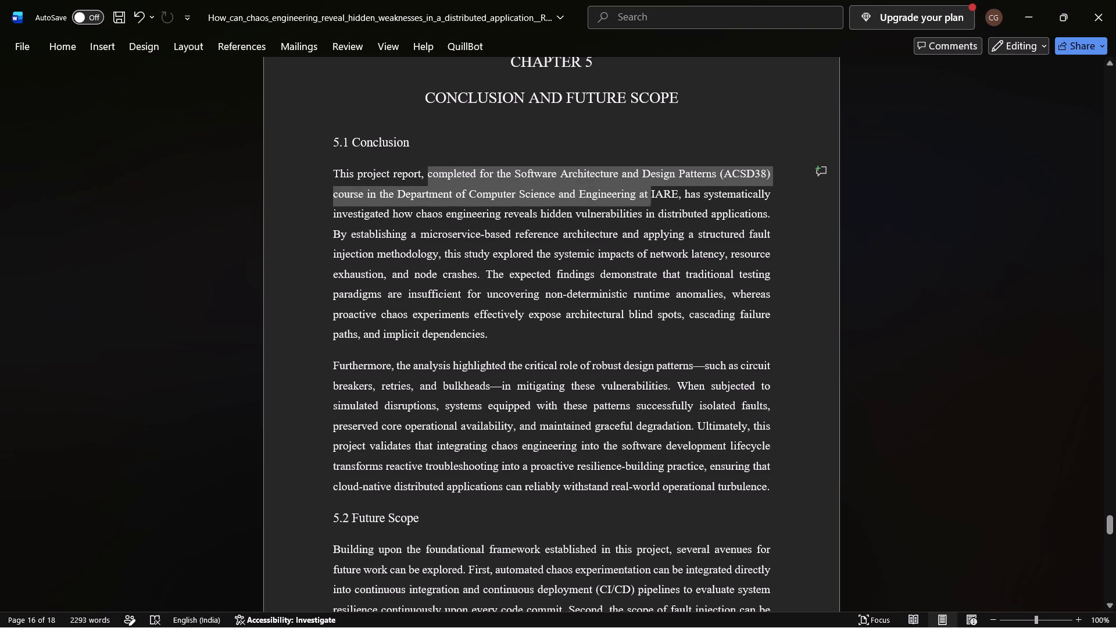
drag(649, 191, 679, 196)
drag(679, 196, 681, 199)
drag(681, 199, 679, 199)
key(BackSpace)
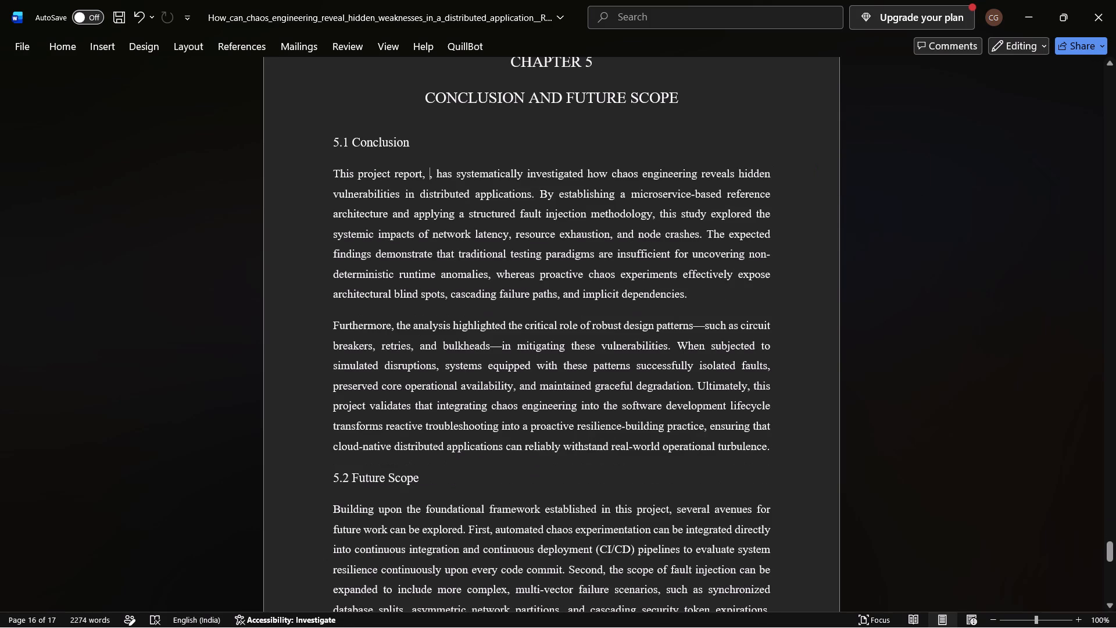
key(Right)
key(Right)
key(BackSpace)
key(BackSpace)
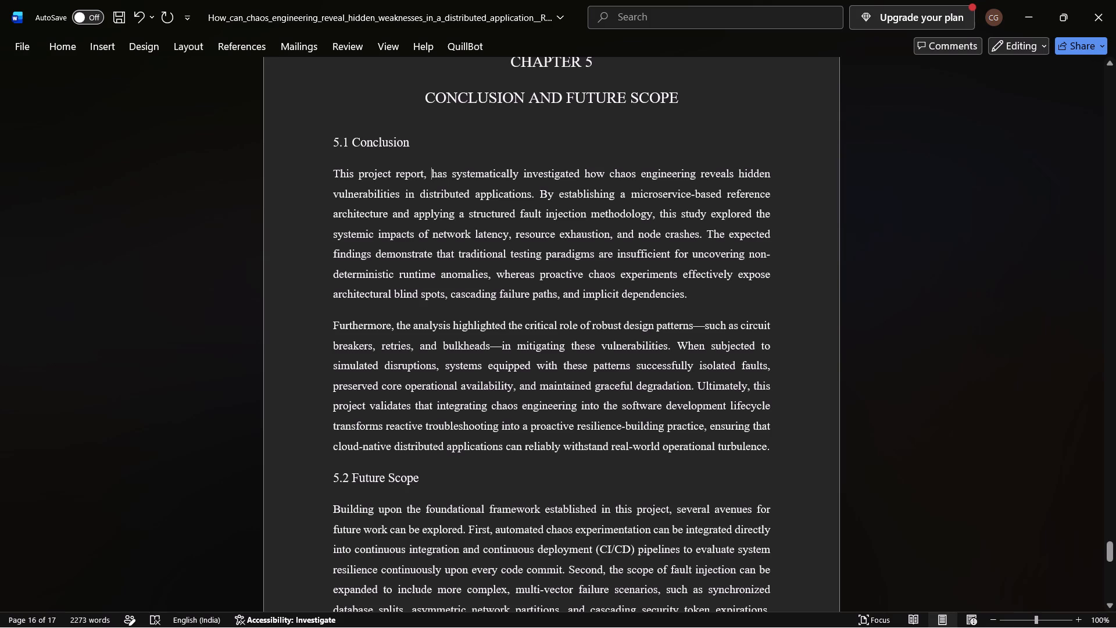
In Chapter 4's first paragraph, delete "Because this study is conducted within an academic framework" through "(ACSD38) course at IARE,".
scroll(795, 179, down, 9)
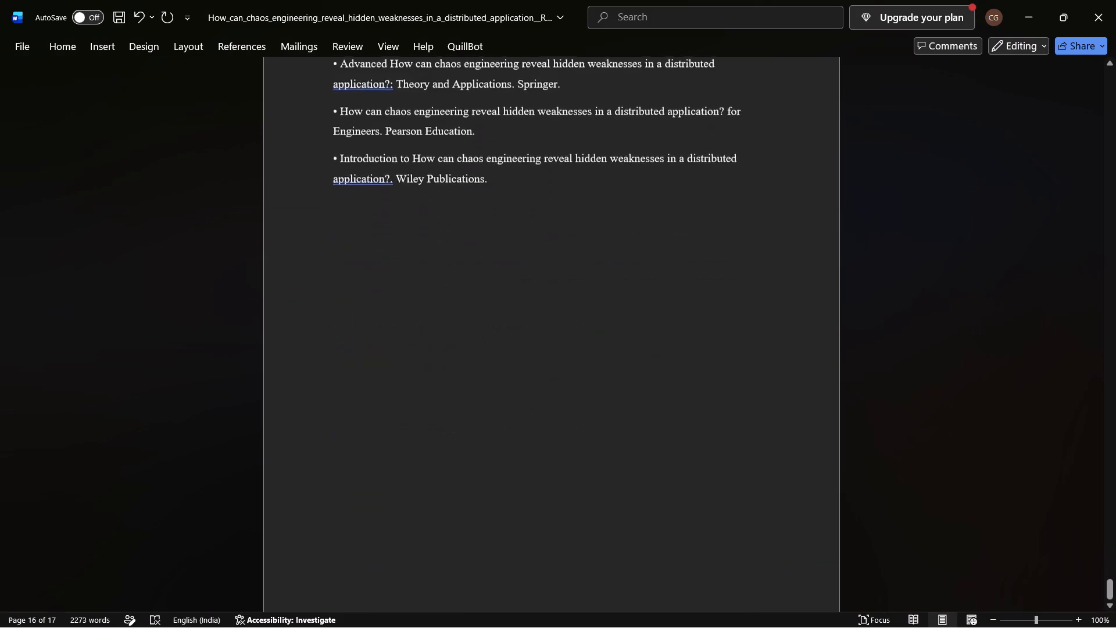
scroll(795, 179, up, 5)
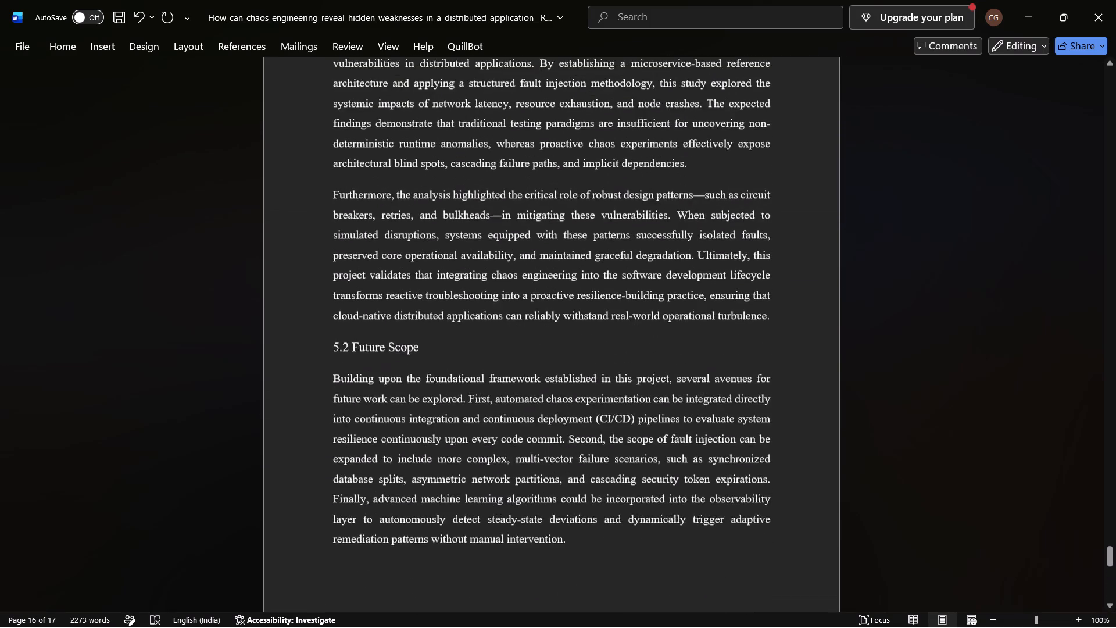
scroll(795, 179, up, 3)
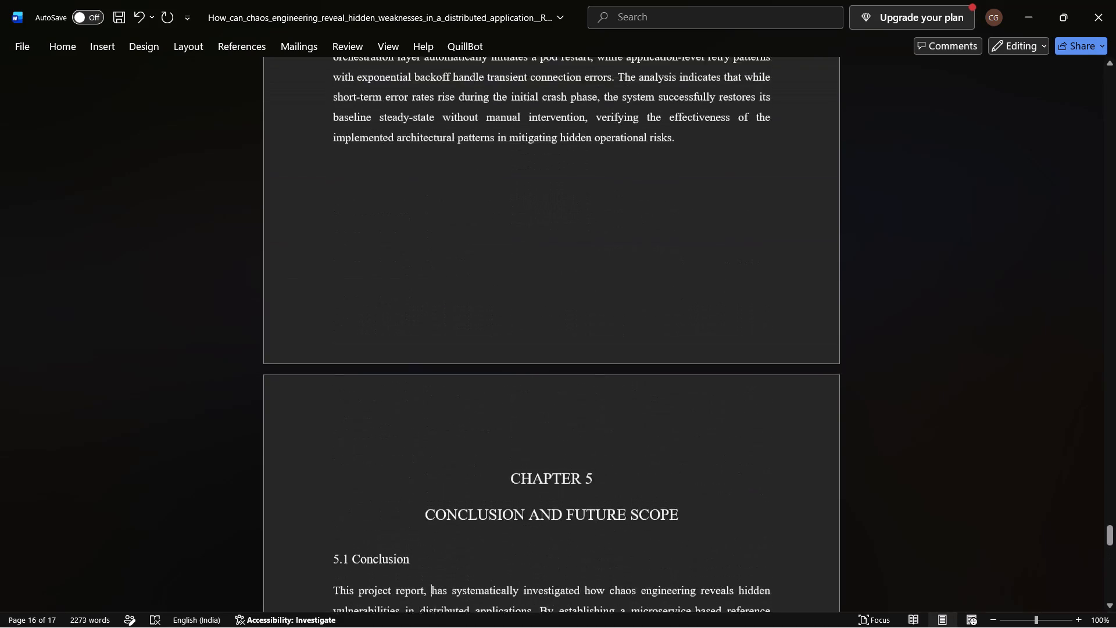
scroll(795, 179, up, 2)
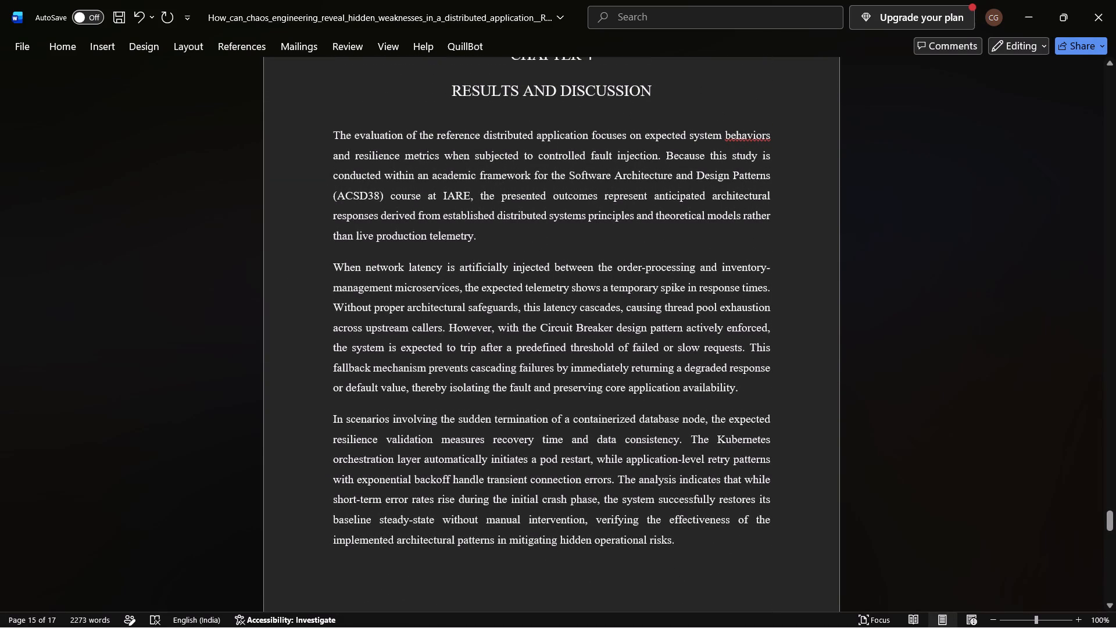
drag(664, 155, 703, 173)
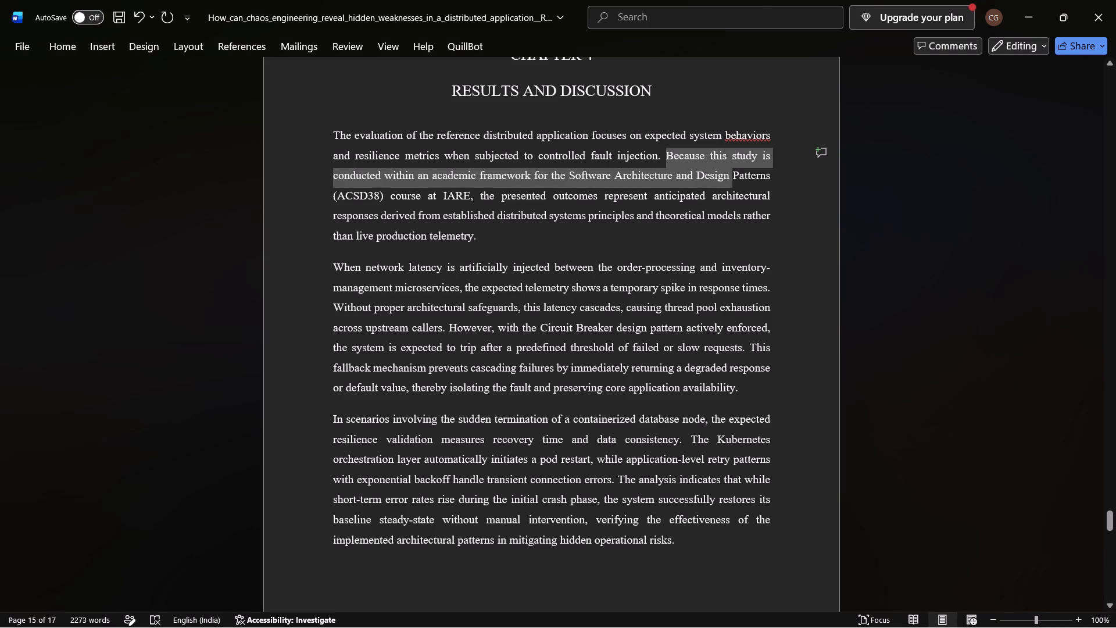
drag(703, 173, 711, 179)
drag(711, 179, 710, 180)
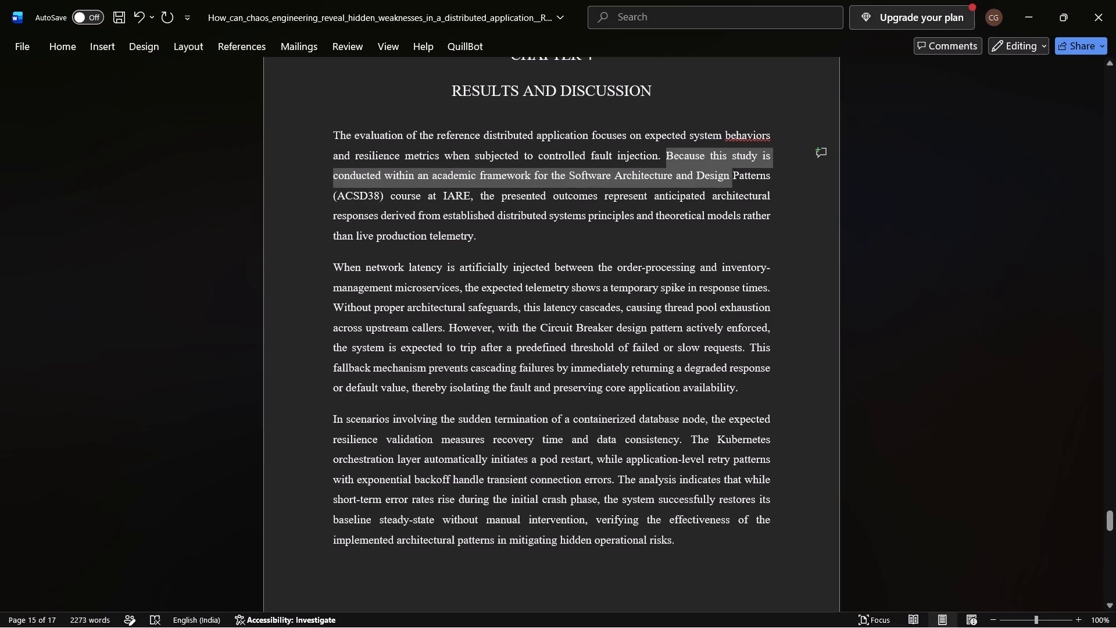
drag(710, 180, 585, 206)
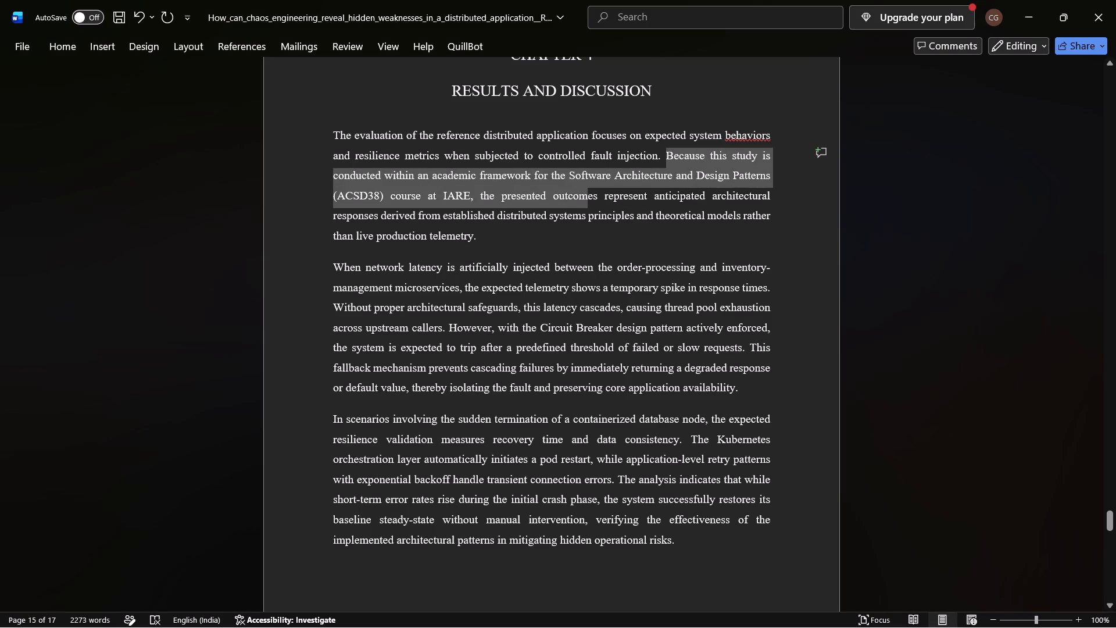
drag(585, 206, 480, 204)
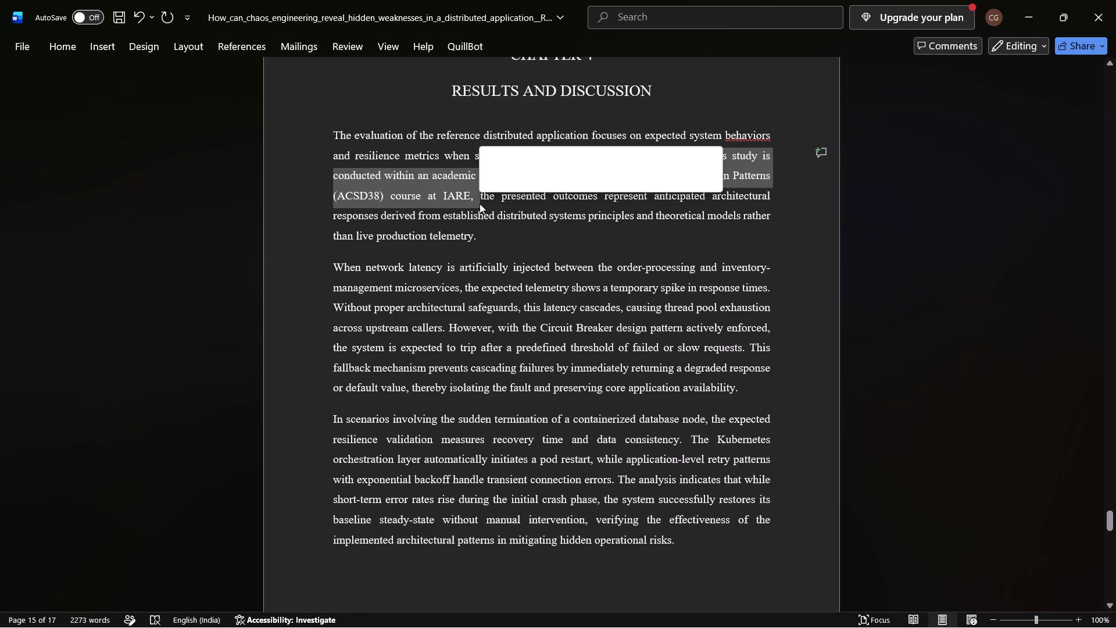
key(BackSpace)
Capitalise the start of the shortened Chapter 4 sentence so it reads "The presented outcomes", directly following "fault injection.".
key(Right)
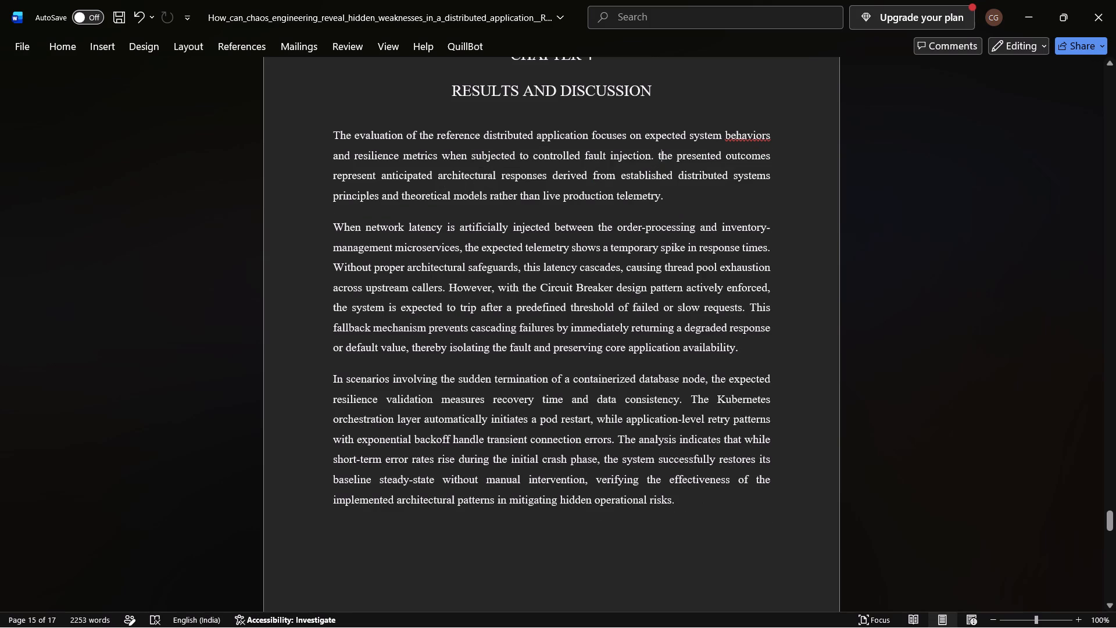
key(BackSpace)
key(BackSpace)
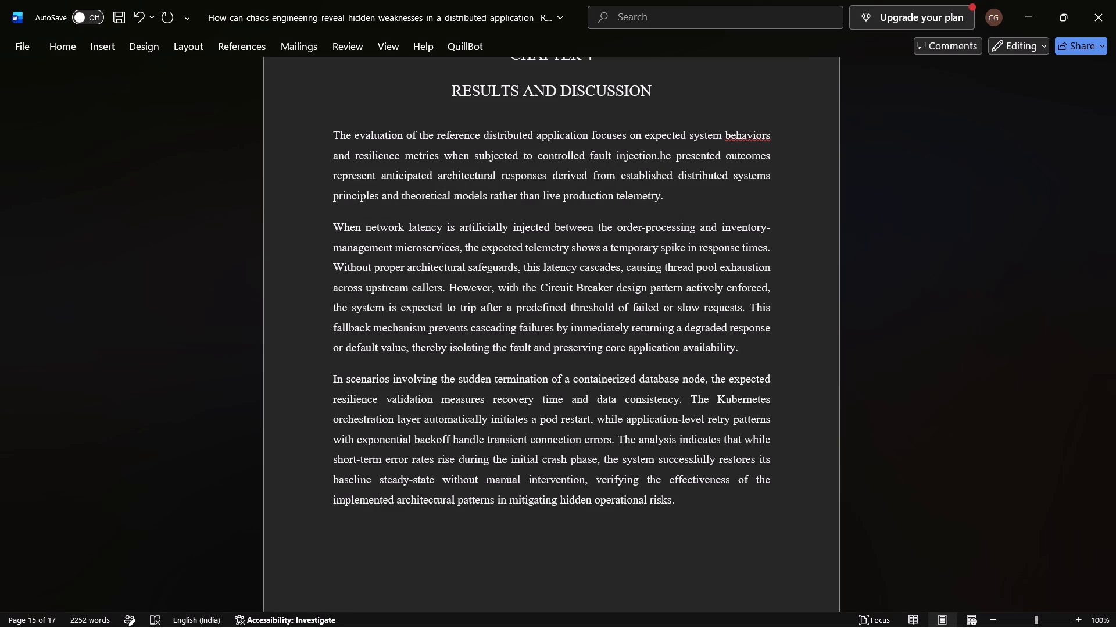
key(shift+t)
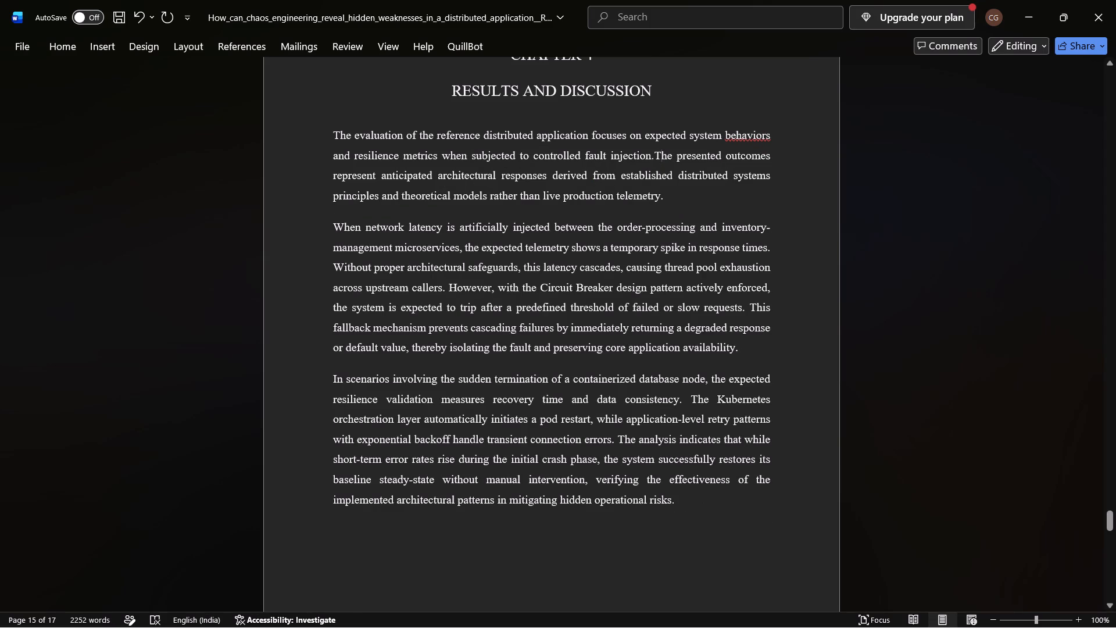
click(693, 205)
Check Chapters 3, 2 and 1 and the abstract of the chaos engineering report for remaining course and institute mentions.
scroll(693, 205, down, 2)
scroll(693, 205, up, 5)
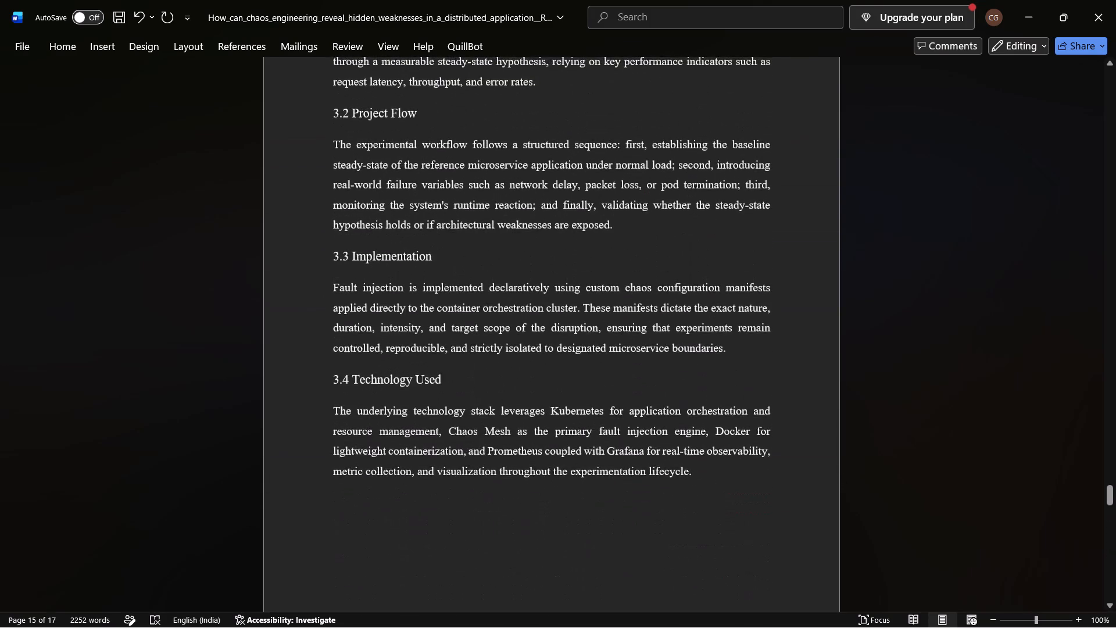
scroll(693, 205, up, 4)
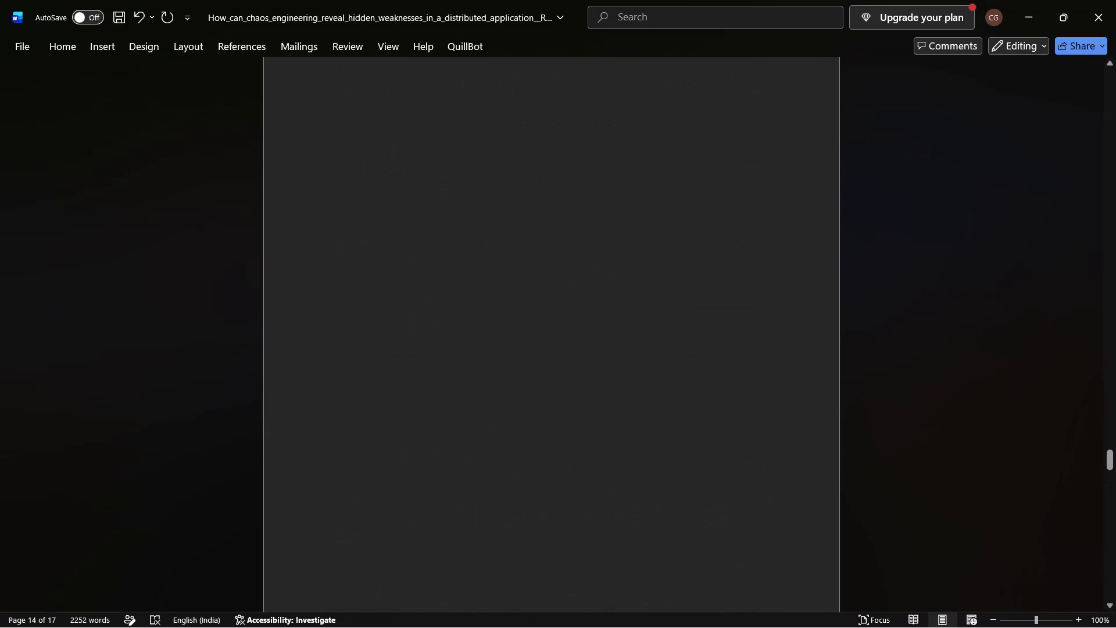
scroll(693, 205, up, 5)
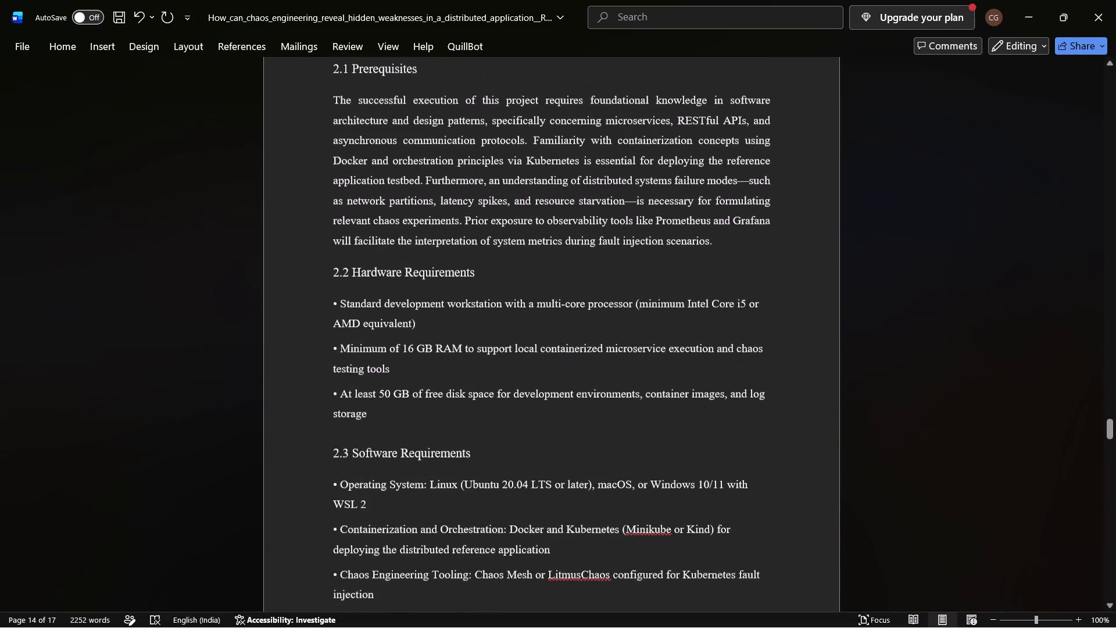
scroll(693, 205, up, 3)
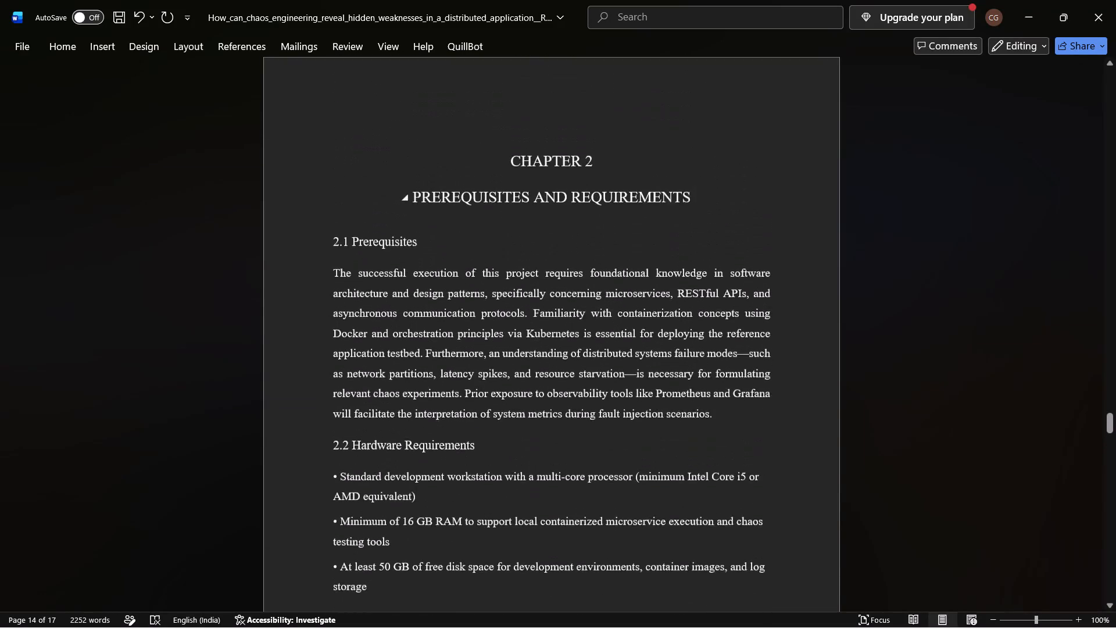
scroll(693, 205, up, 4)
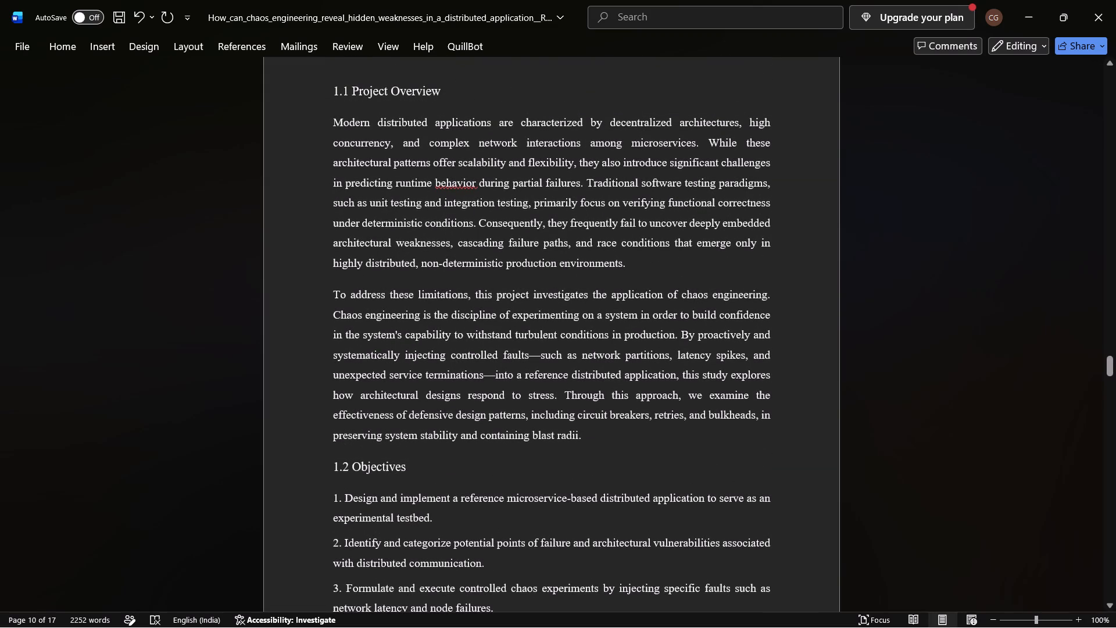
scroll(693, 205, up, 4)
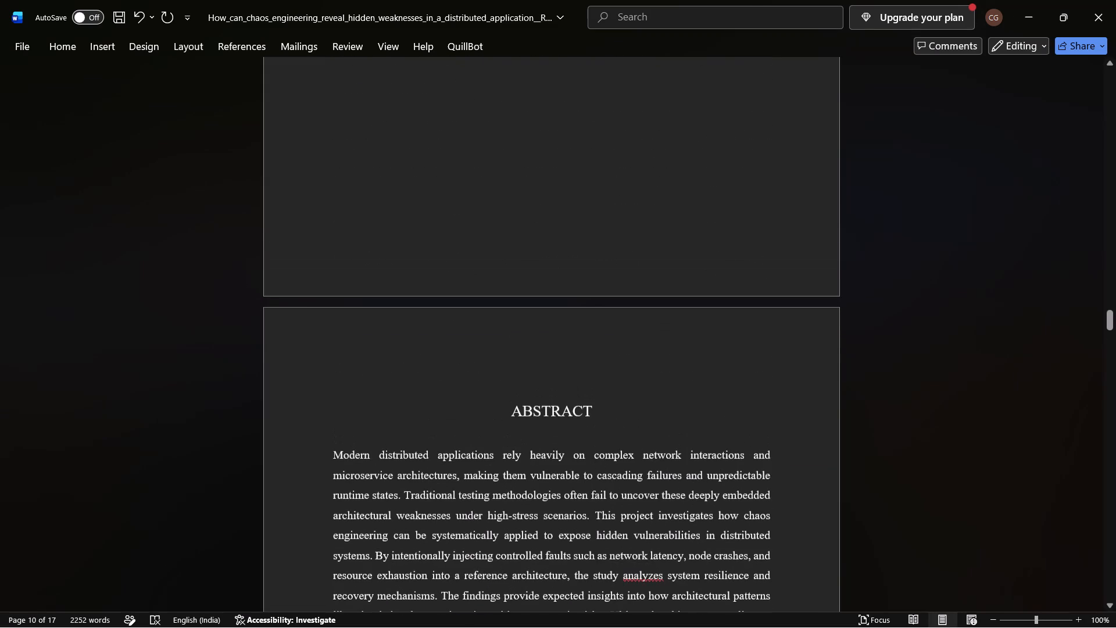
scroll(693, 205, down, 1)
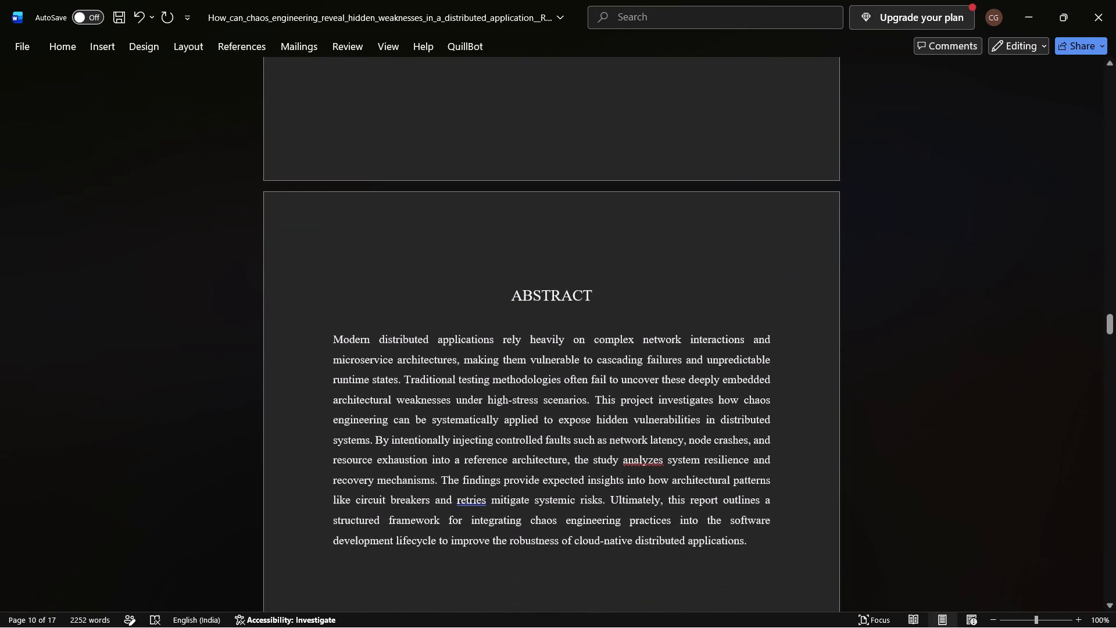
Save the chaos engineering report and export it as a PDF to Downloads, replacing the existing SADP Report.
key(ctrl+s)
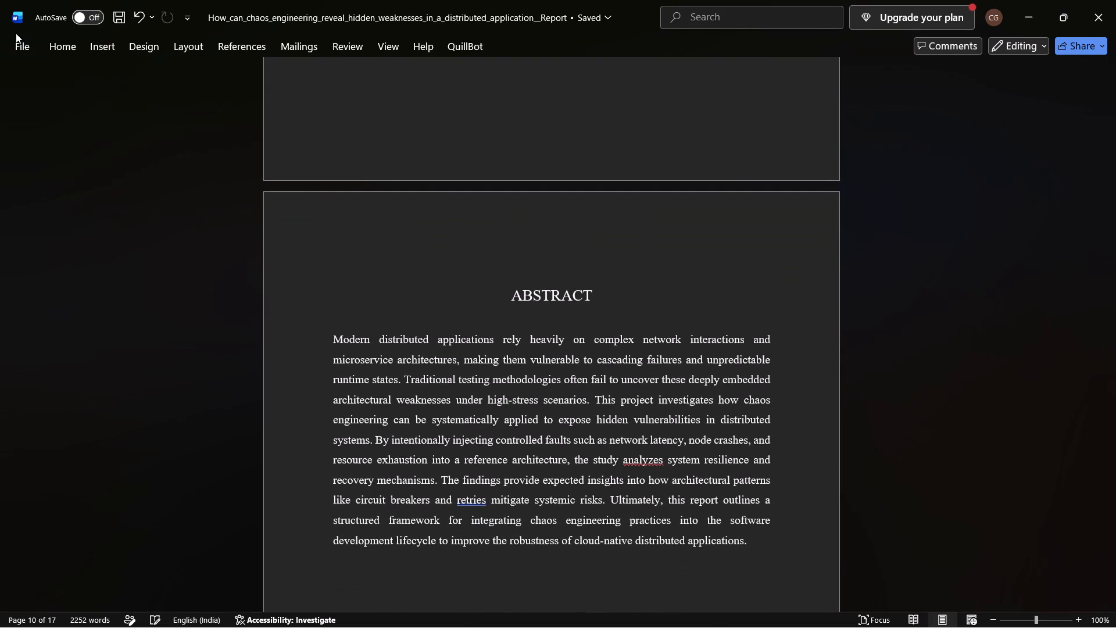
click(18, 42)
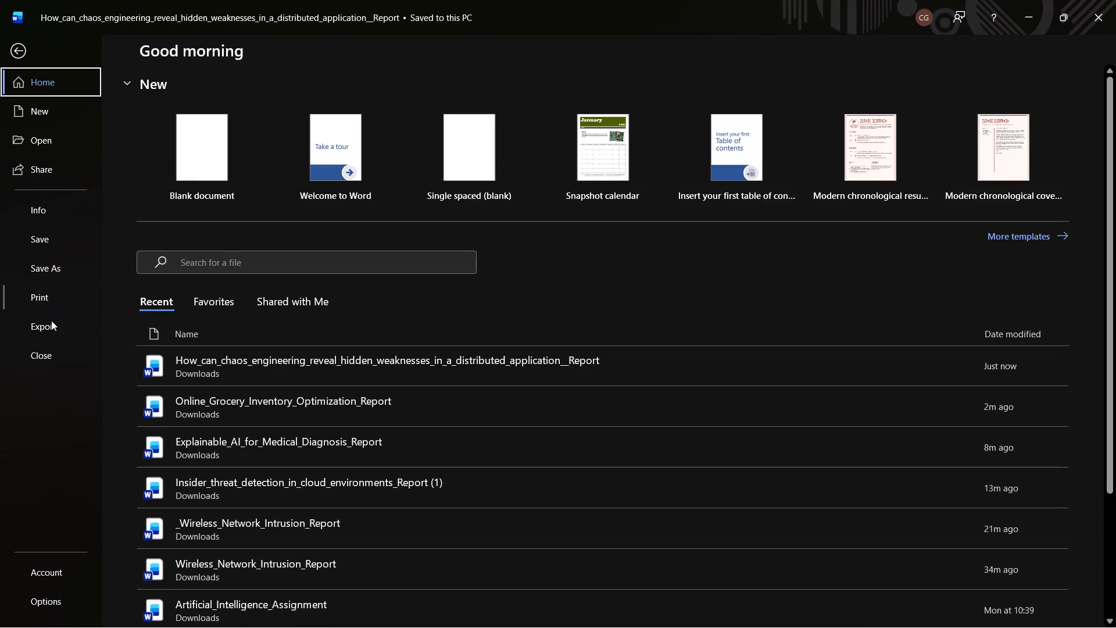
click(51, 320)
click(428, 195)
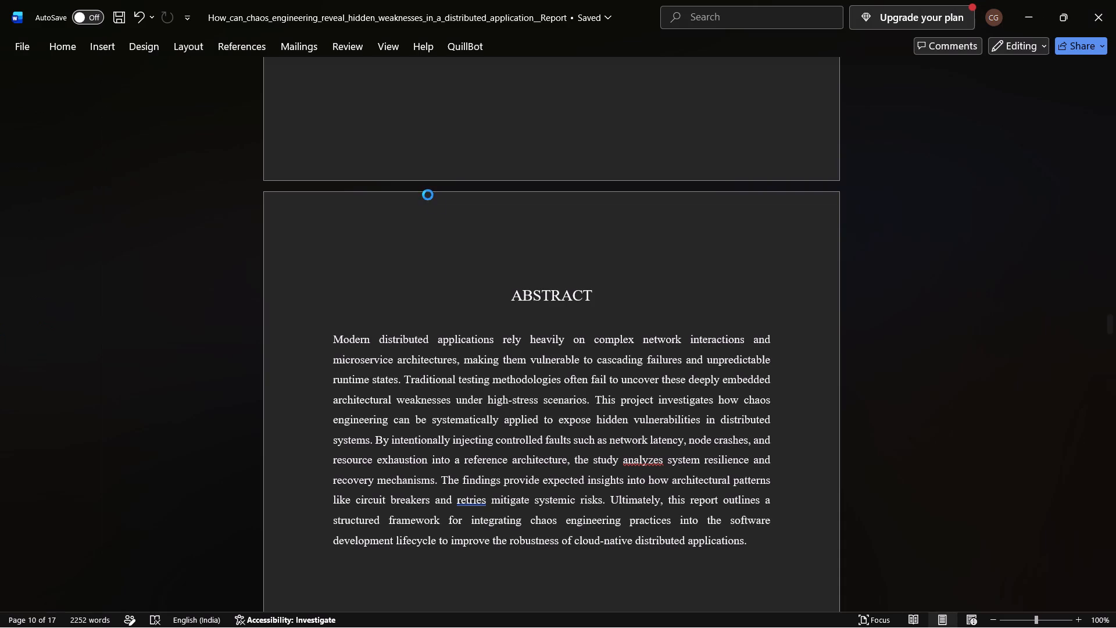
scroll(297, 178, down, 1)
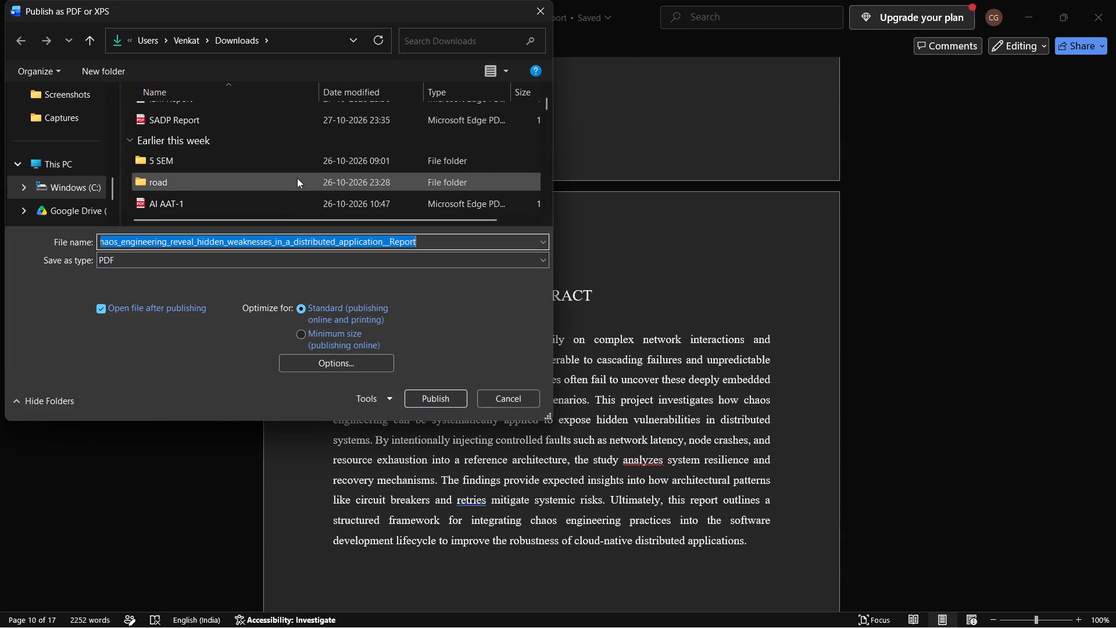
scroll(297, 178, up, 1)
double_click(291, 179)
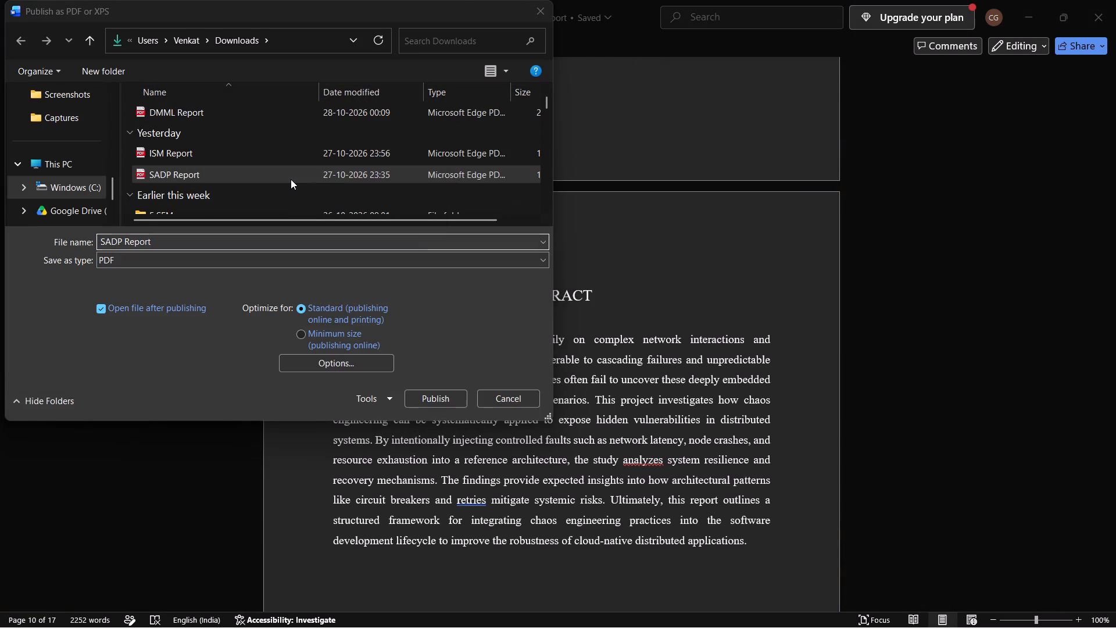
Replace the existing SADP Report PDF with the new export, and close both the published PDF and the chaos engineering report.
click(586, 320)
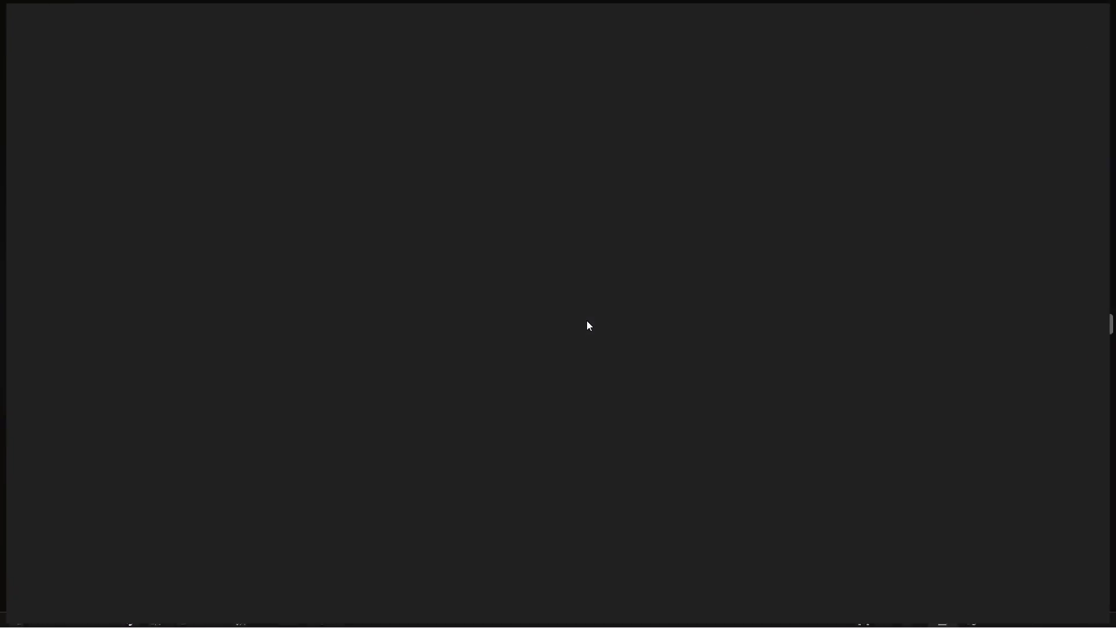
click(1084, 0)
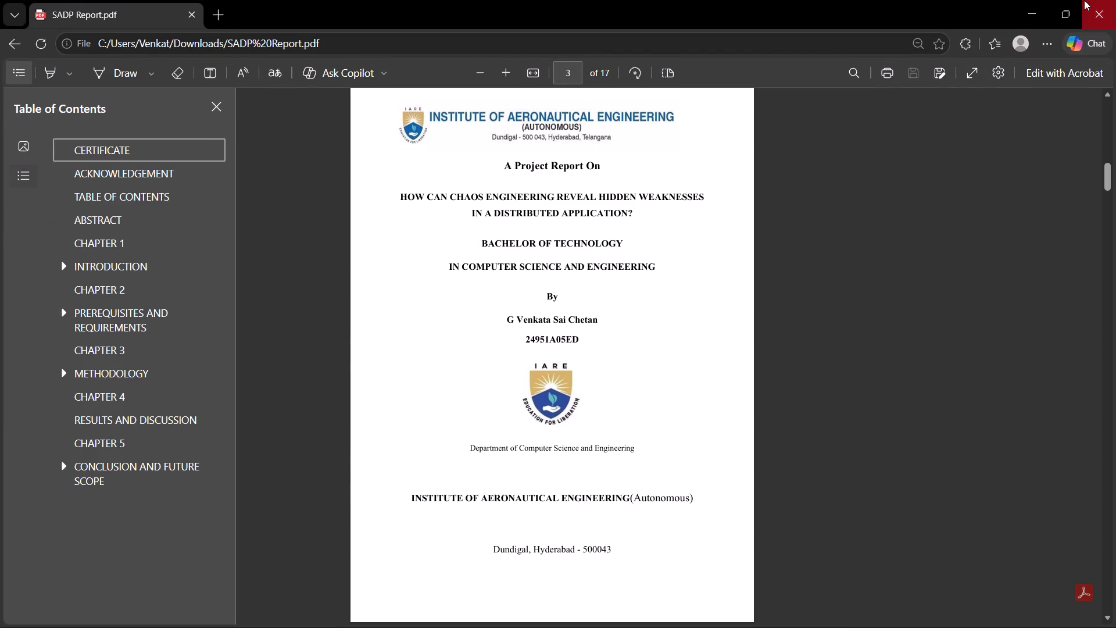
click(1084, 0)
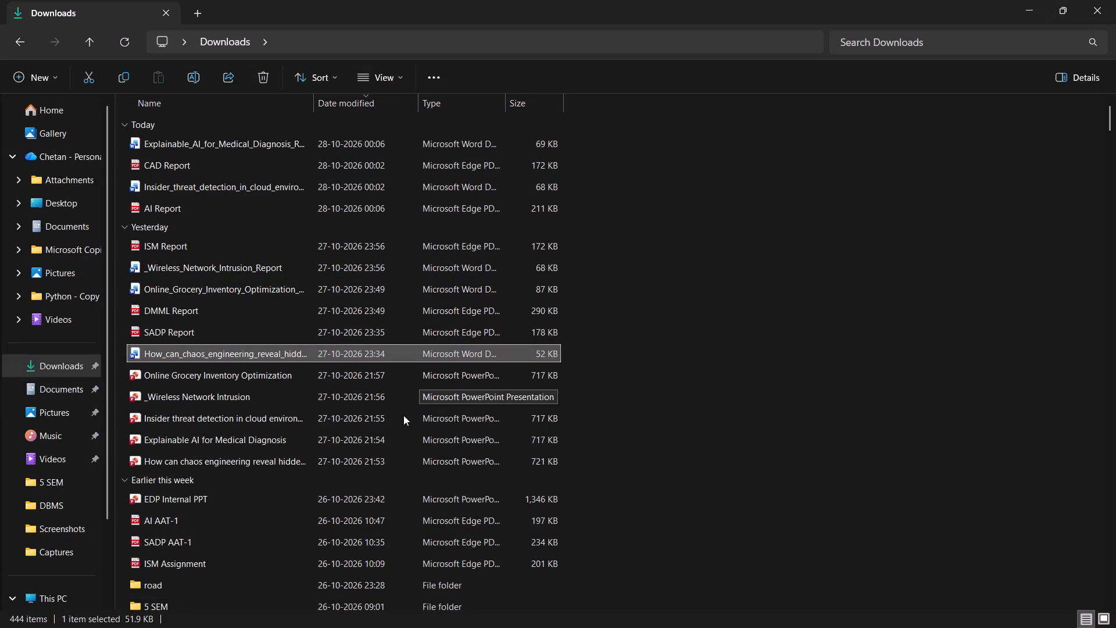
Open _Wireless_Network_Intrusion_Report from Downloads and delete "within Computer Science and Engineering" from the first sentence of 5.1 Conclusion.
double_click(375, 272)
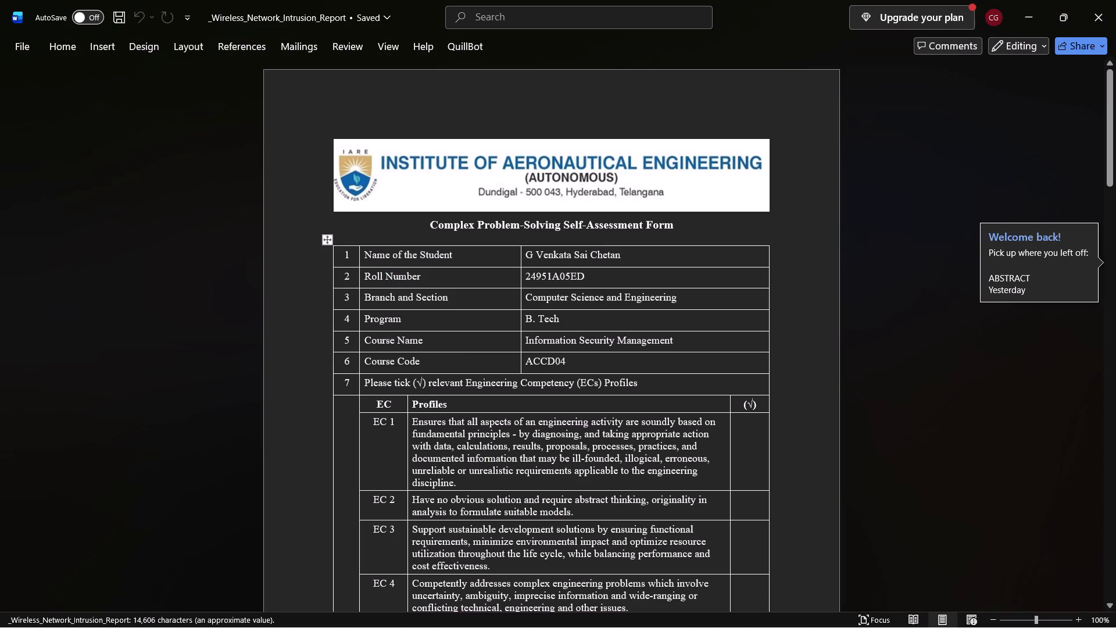
scroll(586, 451, down, 20)
scroll(586, 451, down, 1)
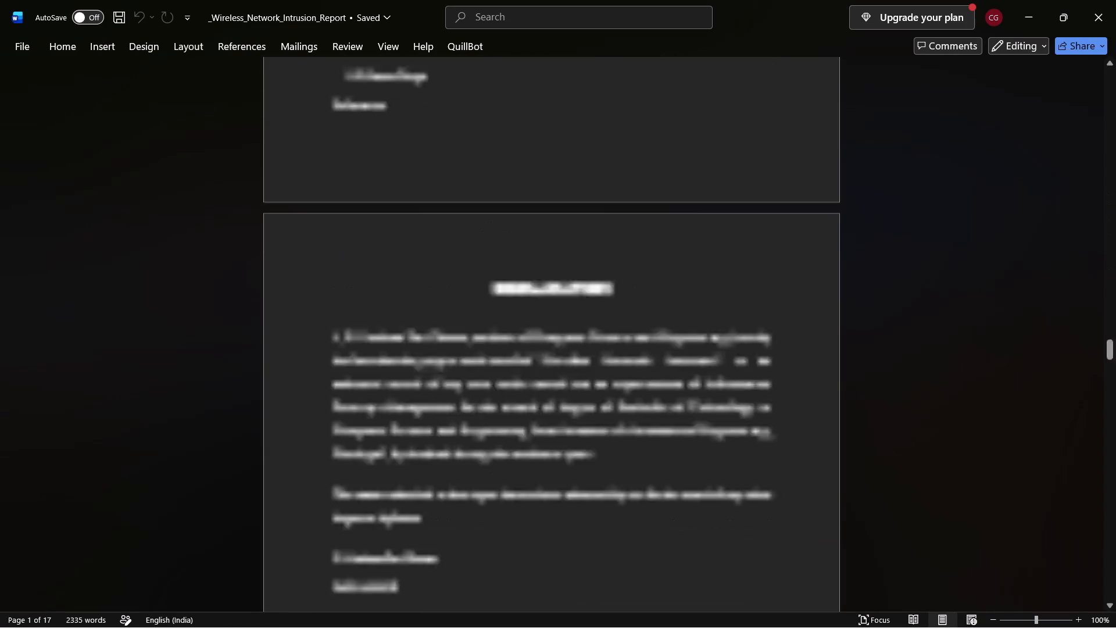
scroll(588, 431, down, 7)
scroll(588, 431, up, 3)
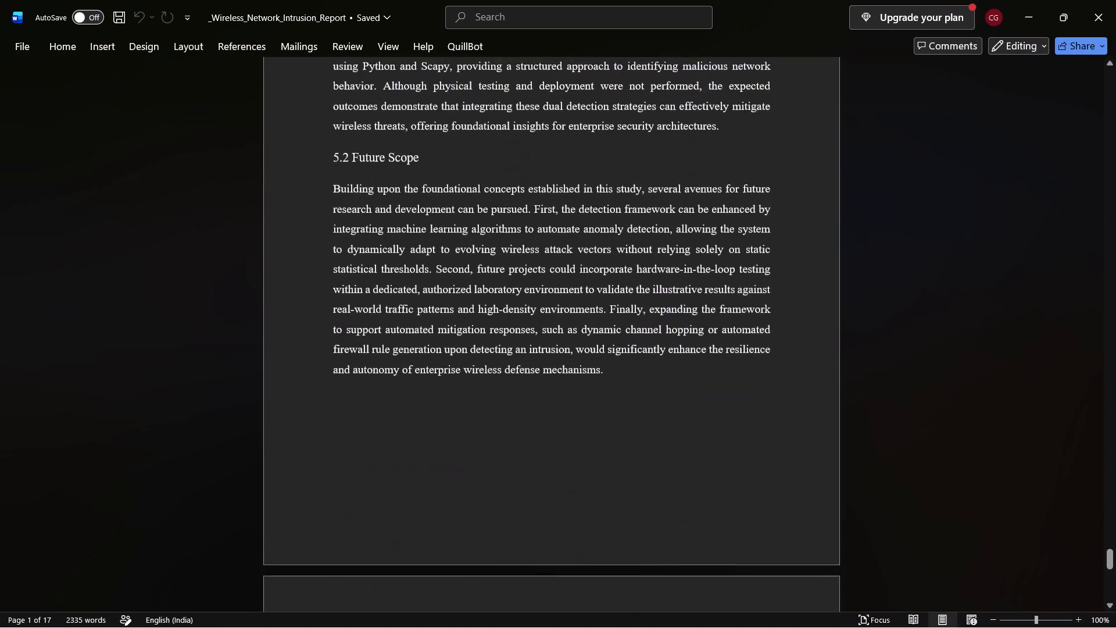
scroll(588, 431, up, 4)
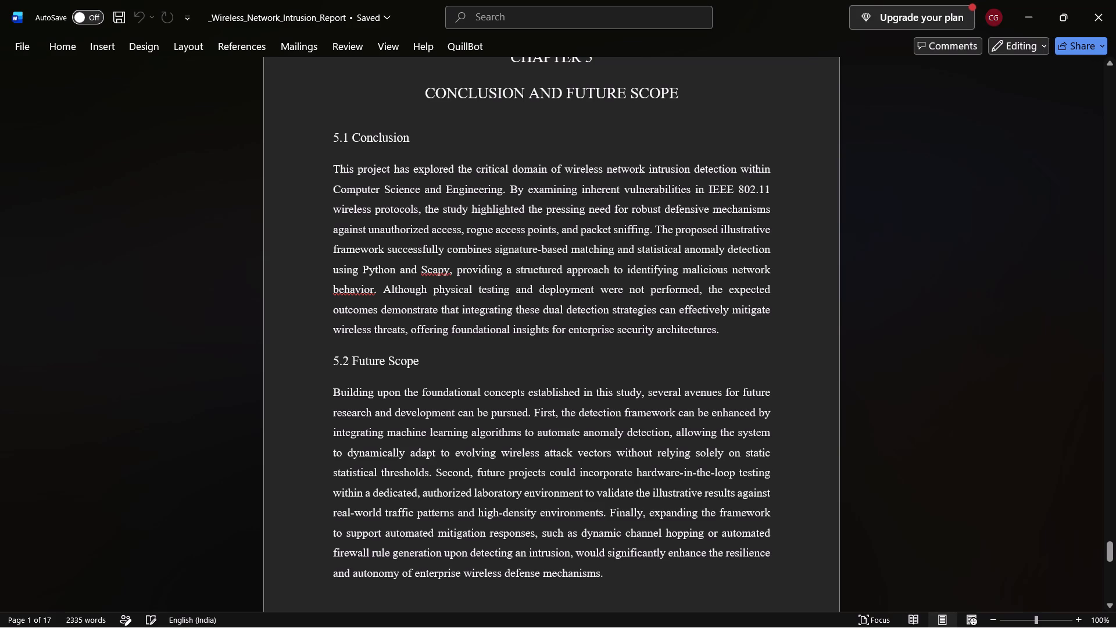
drag(740, 169, 492, 184)
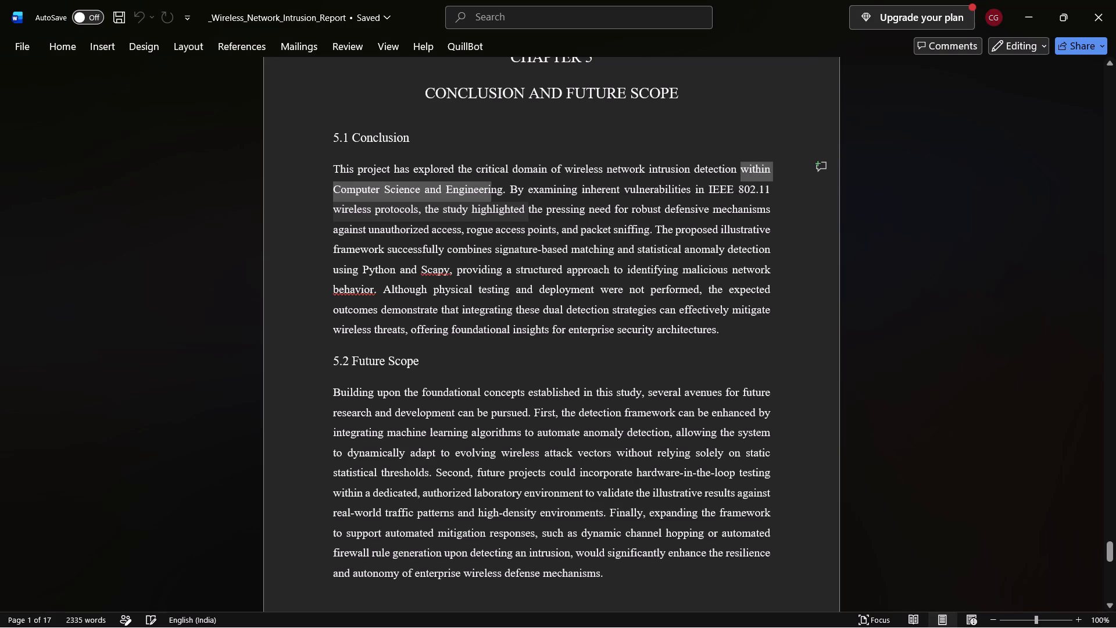
drag(492, 184, 502, 186)
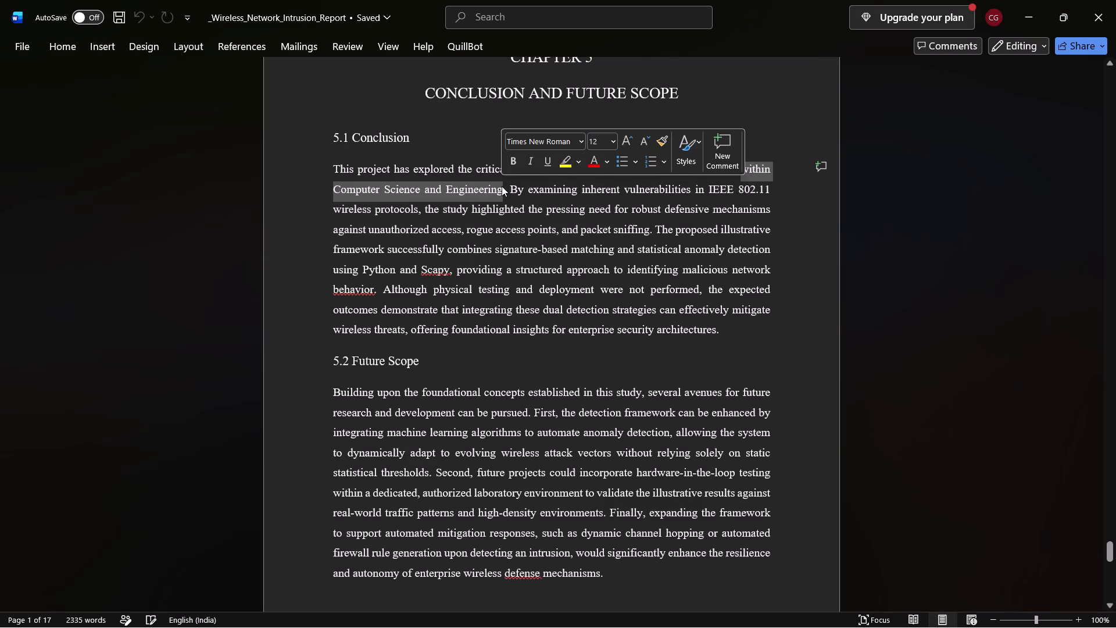
key(BackSpace)
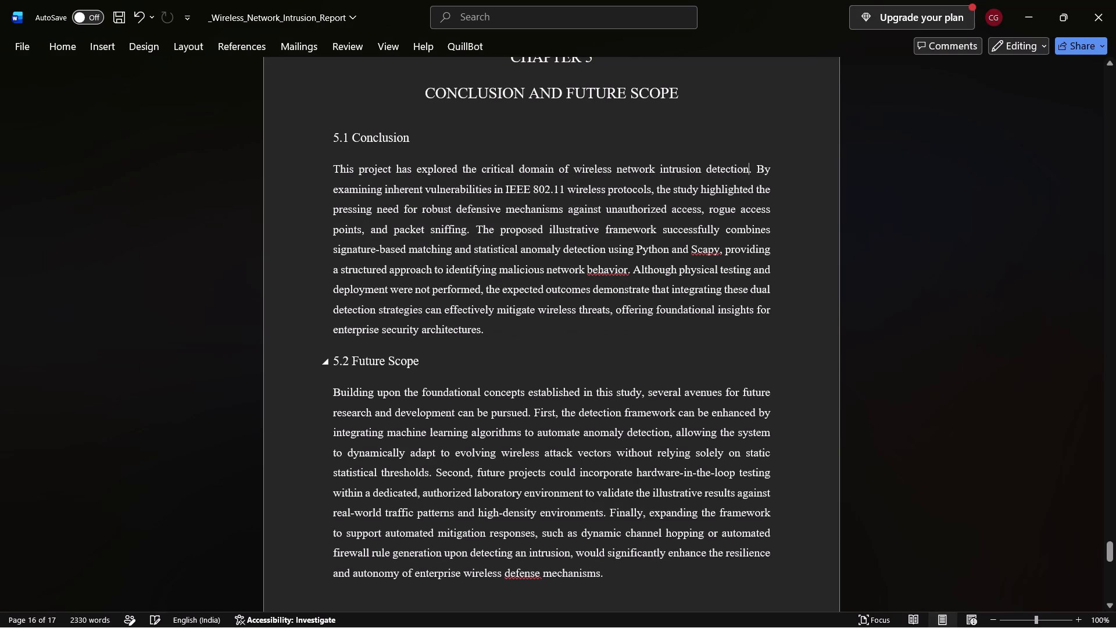
Save the wireless network intrusion report and export it as a PDF to Downloads, replacing the existing ISM Report.
scroll(697, 382, down, 5)
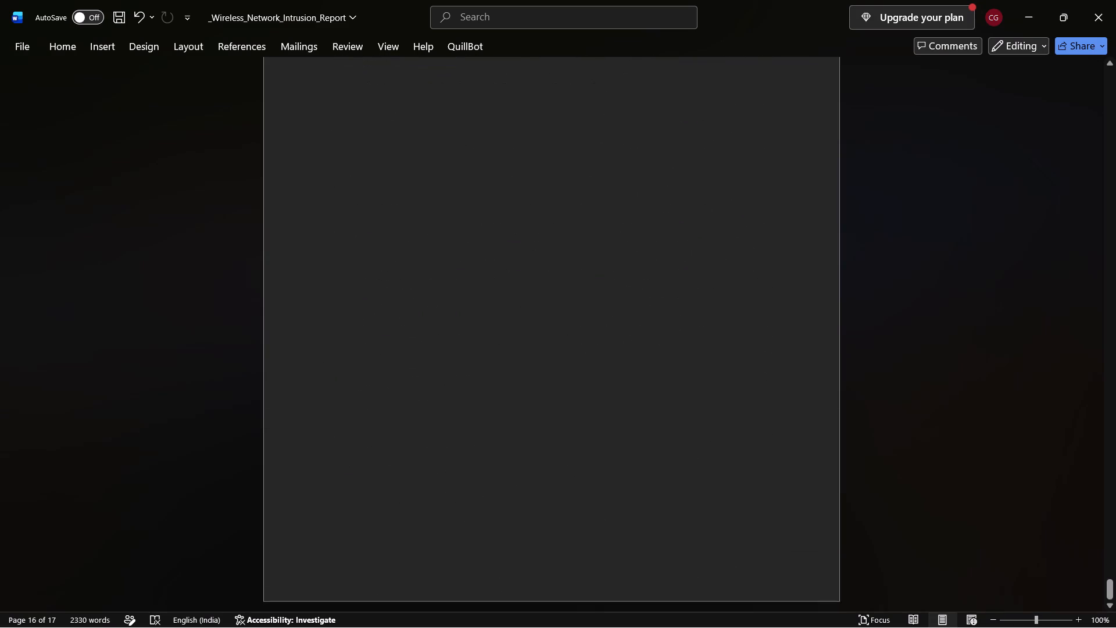
scroll(697, 382, up, 6)
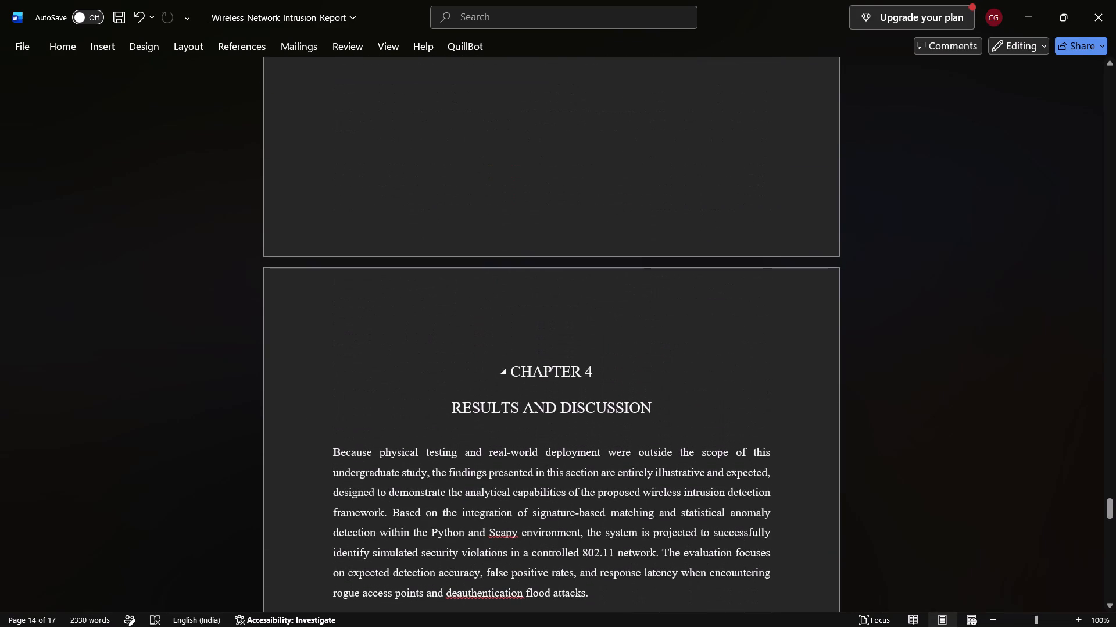
scroll(697, 382, up, 4)
key(ctrl+s)
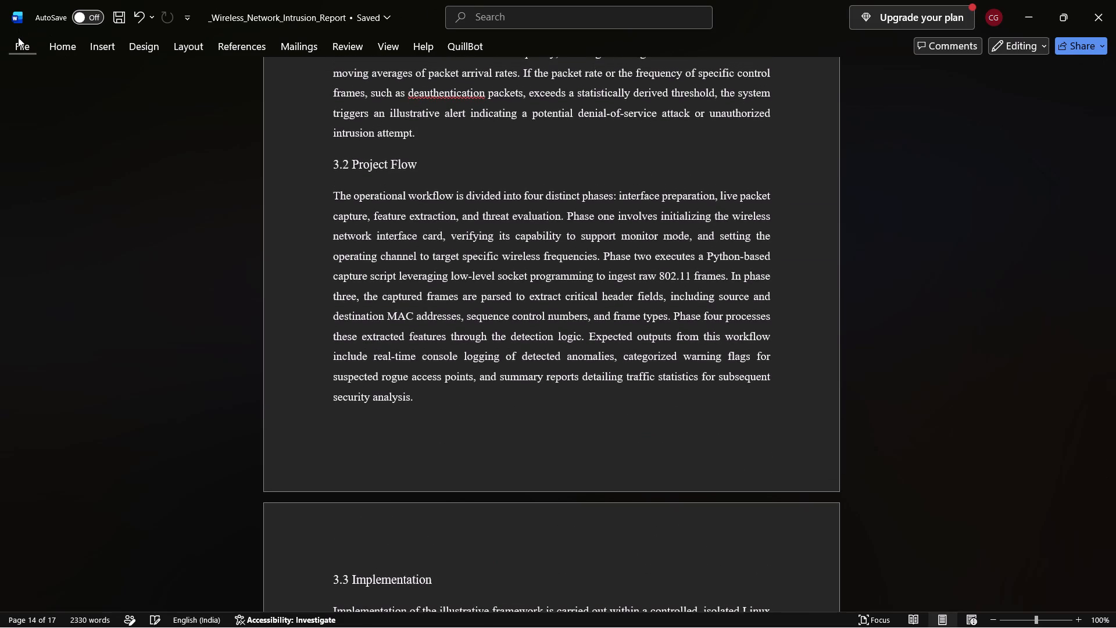
click(18, 37)
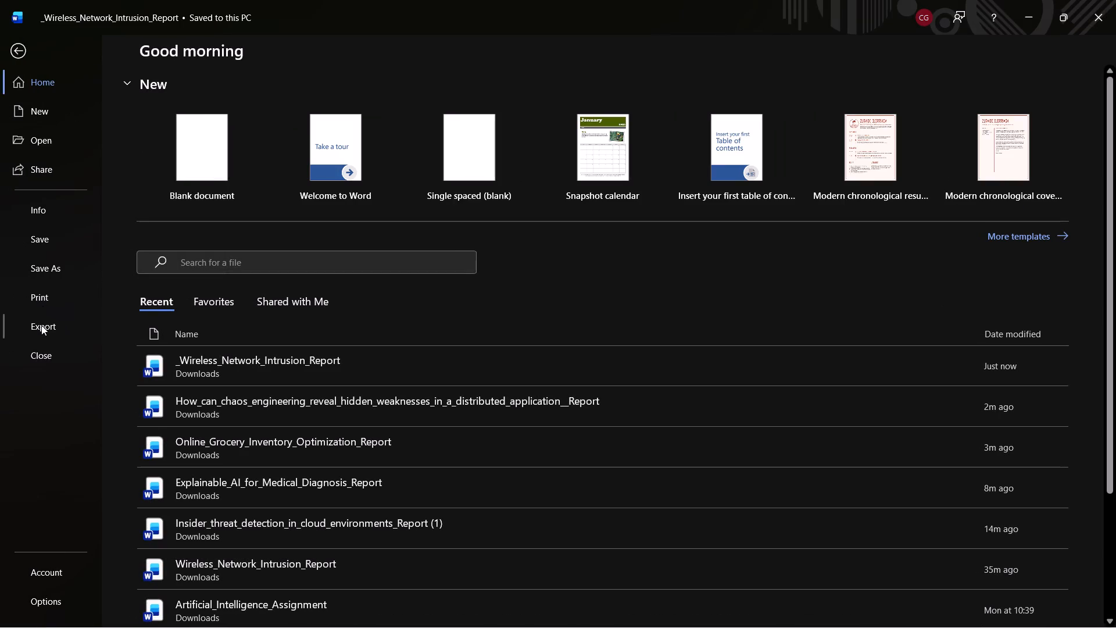
click(41, 325)
click(416, 210)
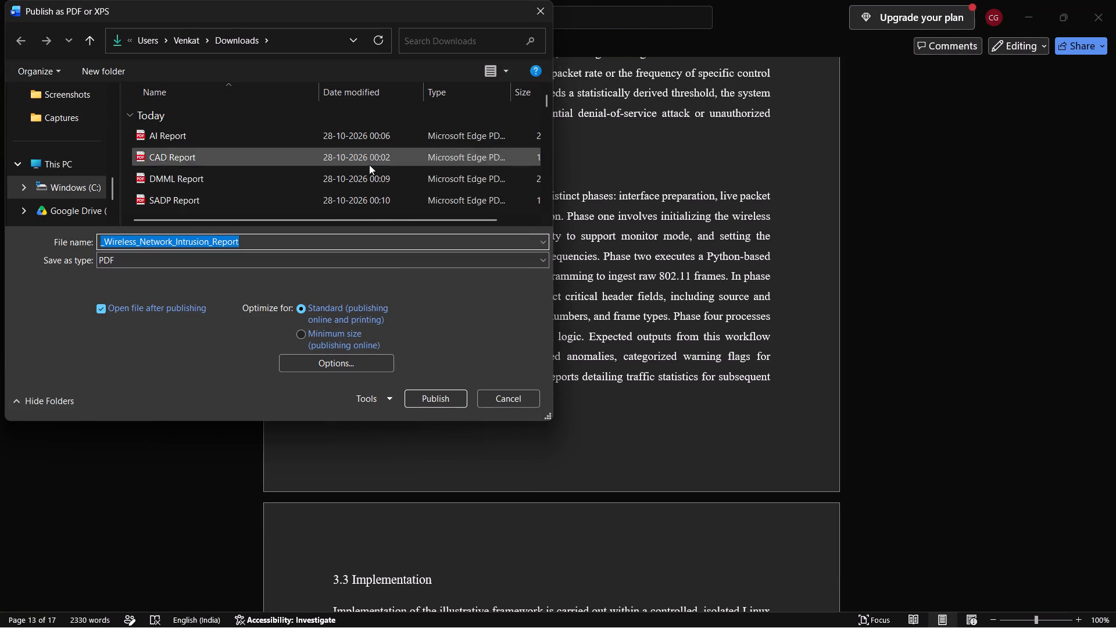
double_click(369, 176)
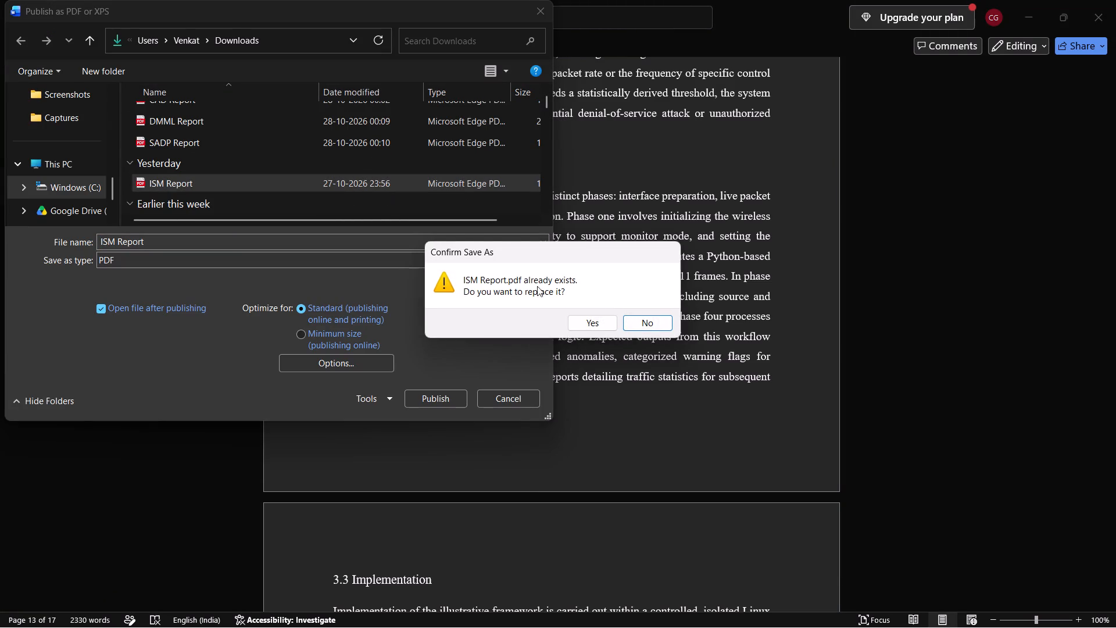
click(600, 323)
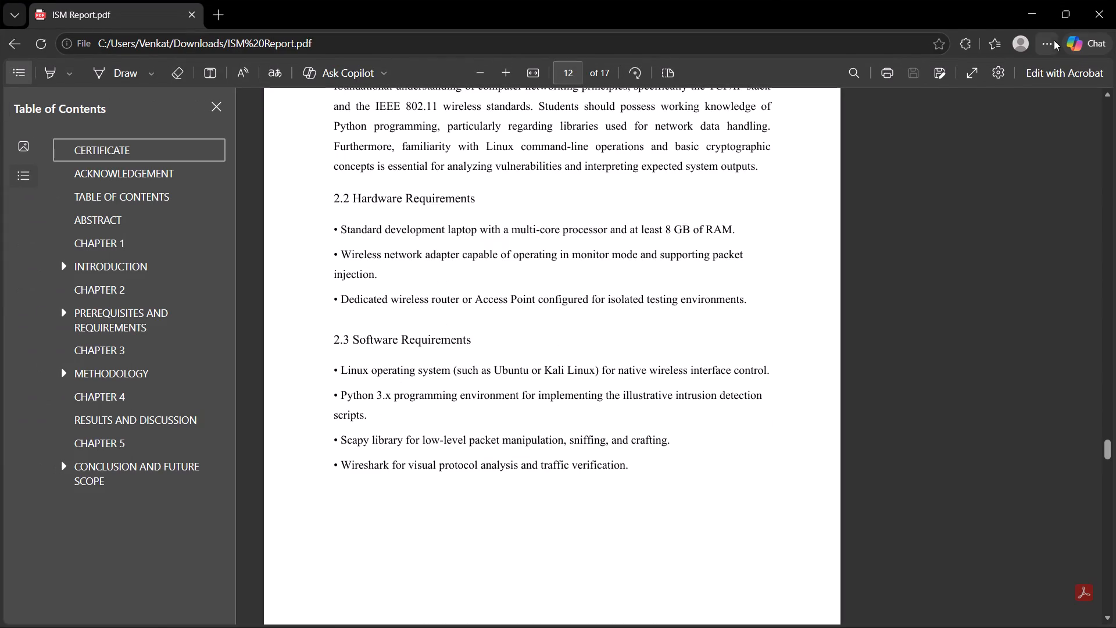
Close the published ISM Report PDF, the wireless network intrusion report and the Downloads window.
click(1102, 0)
click(1102, 0)
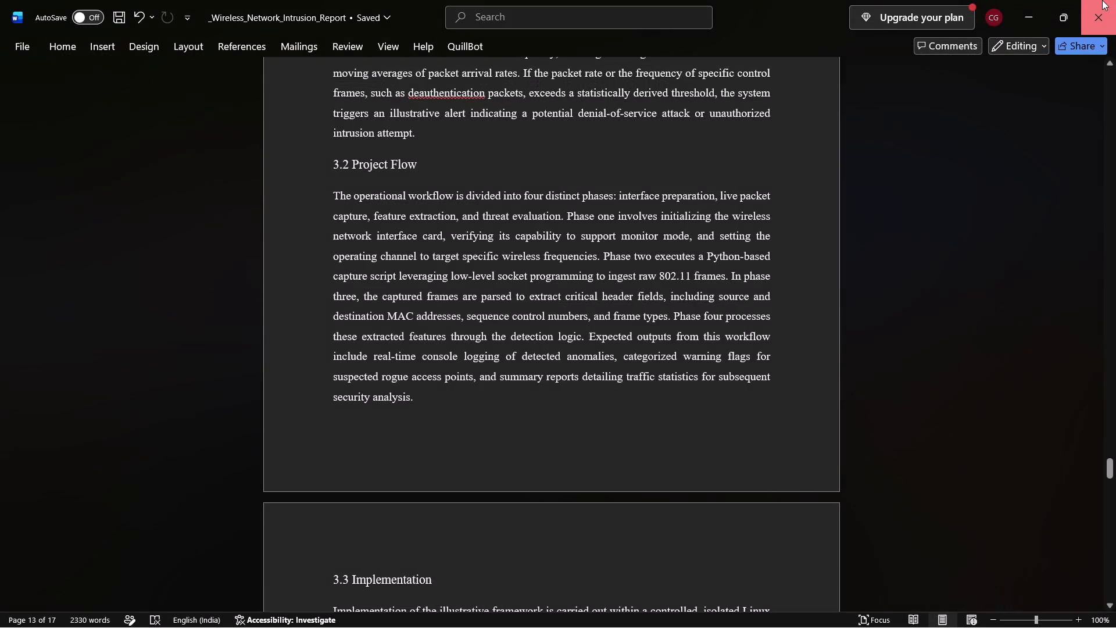
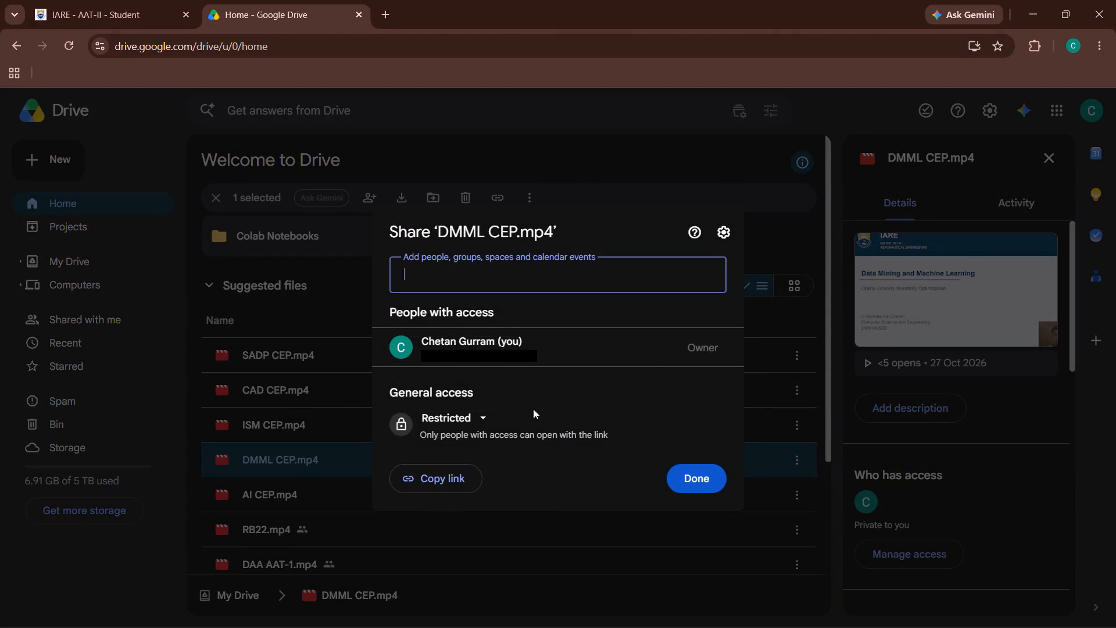
Set general access for DMML CEP.mp4 to anyone with the link and copy its link.
click(486, 418)
click(503, 483)
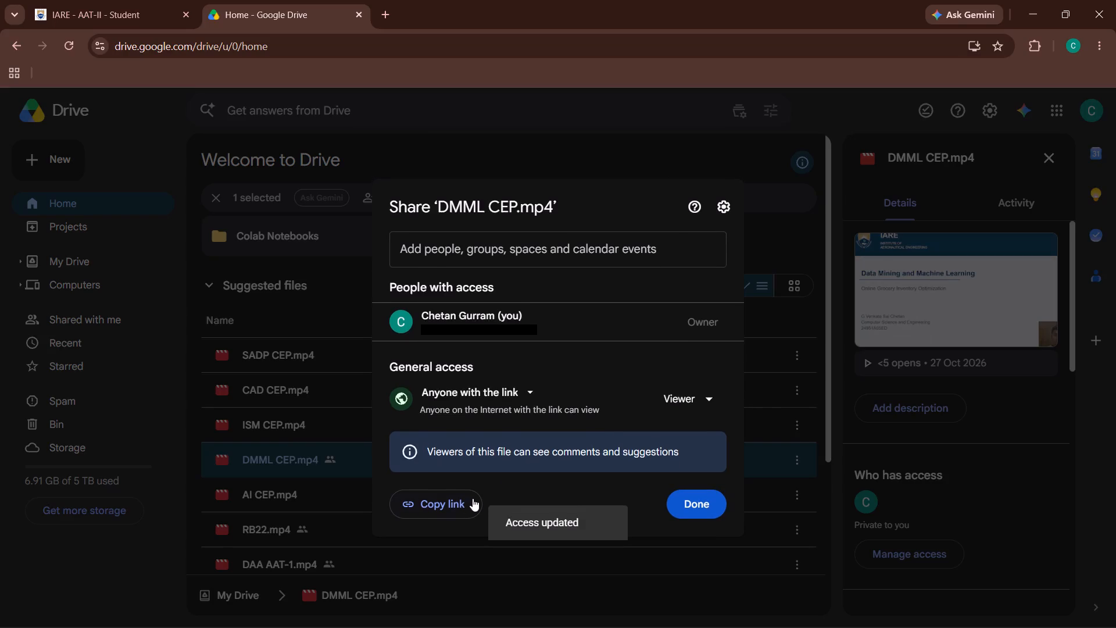
click(456, 504)
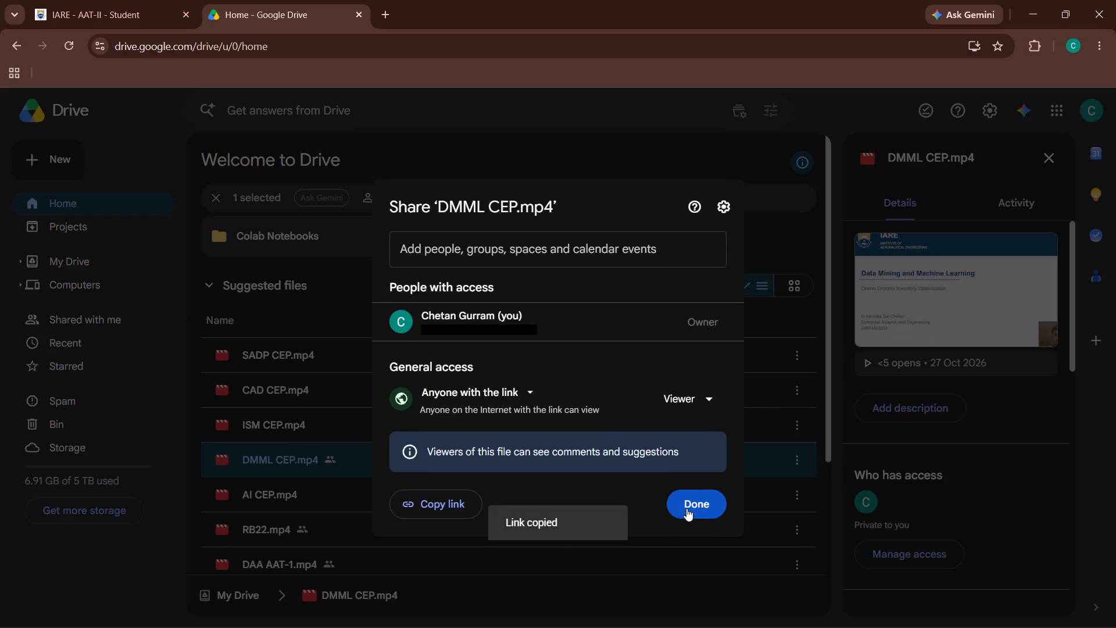
click(686, 508)
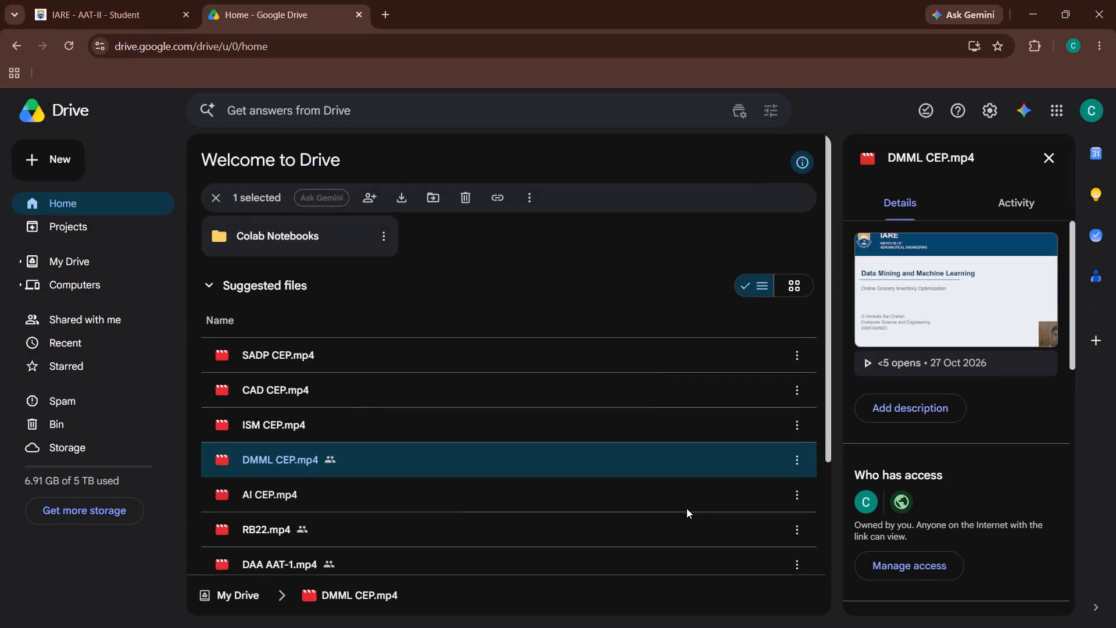
On the AAT-II page, submit the copied DMML CEP.mp4 link and DMML Report from Downloads for ACSD19.
click(145, 17)
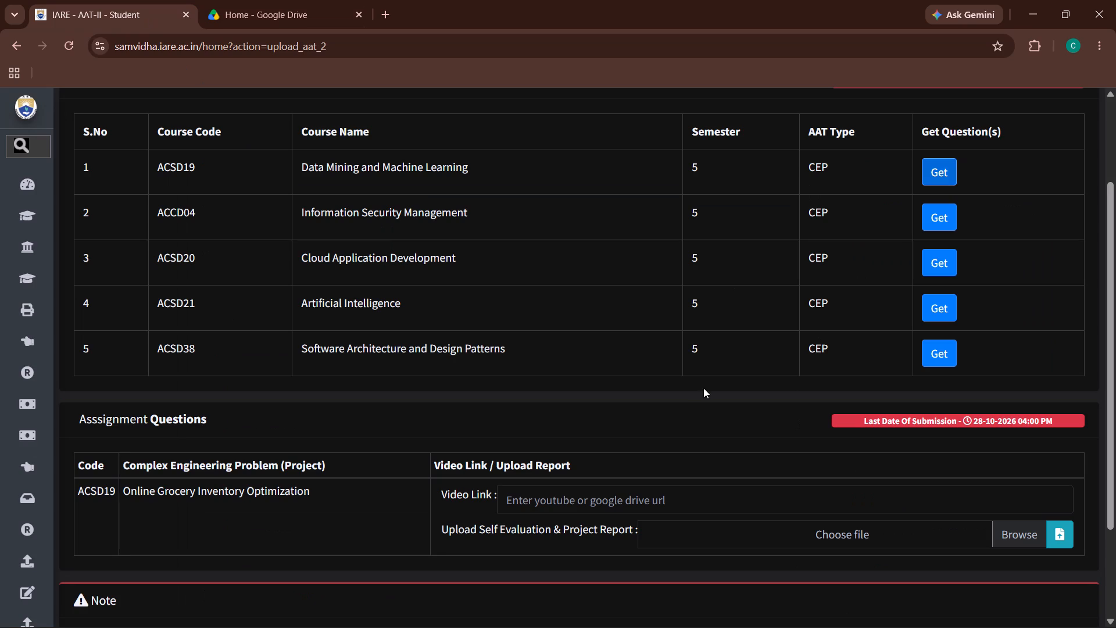
click(699, 499)
key(ctrl+v)
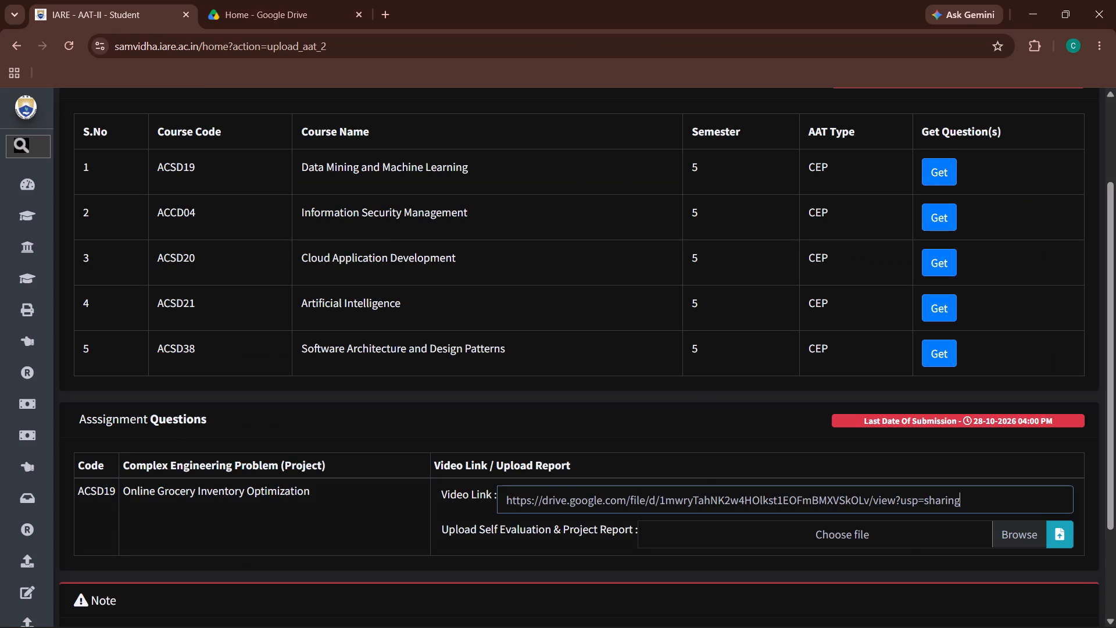
click(933, 542)
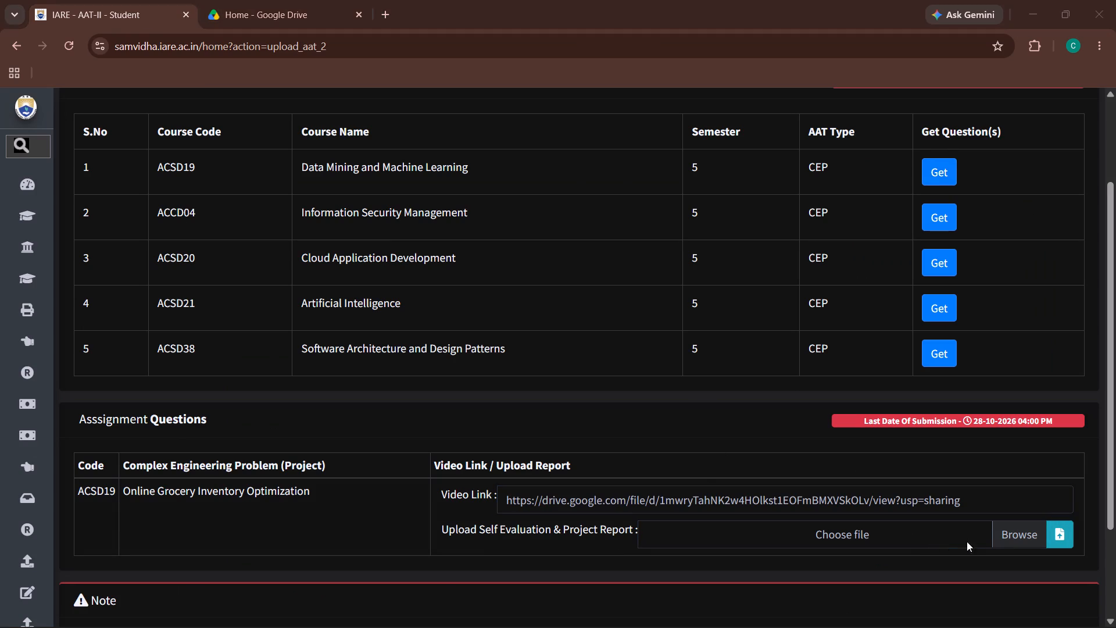
click(1003, 535)
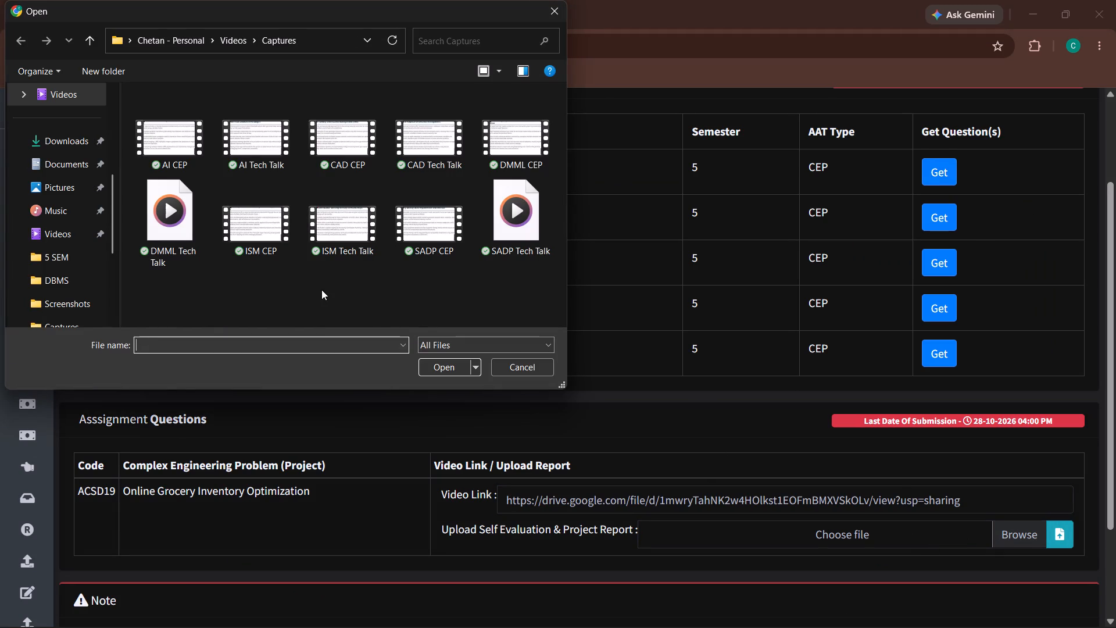
click(63, 133)
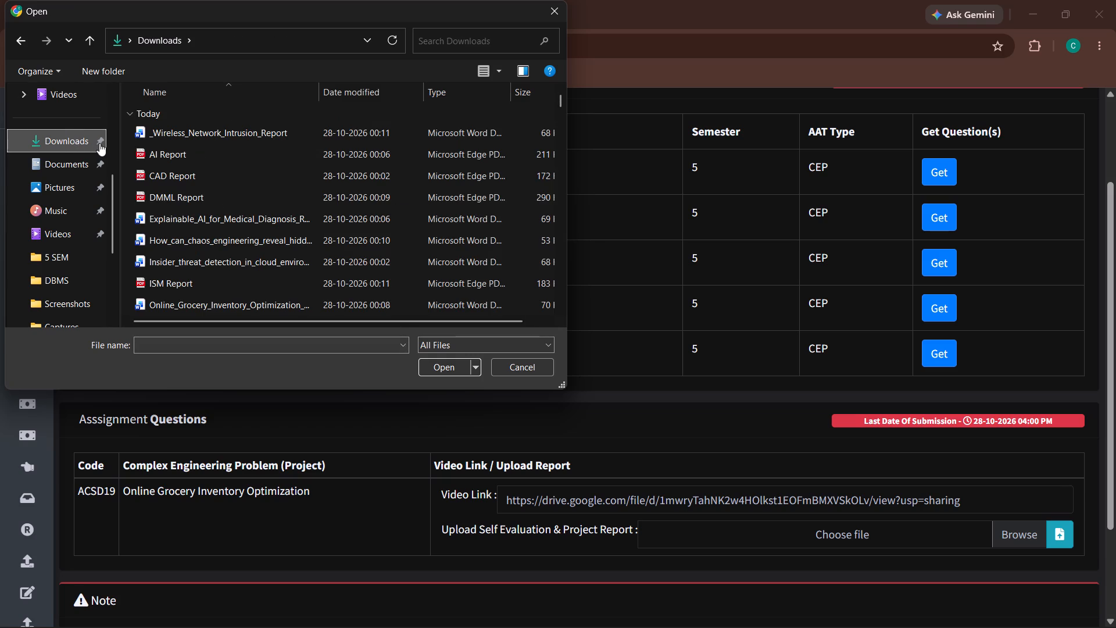
double_click(193, 192)
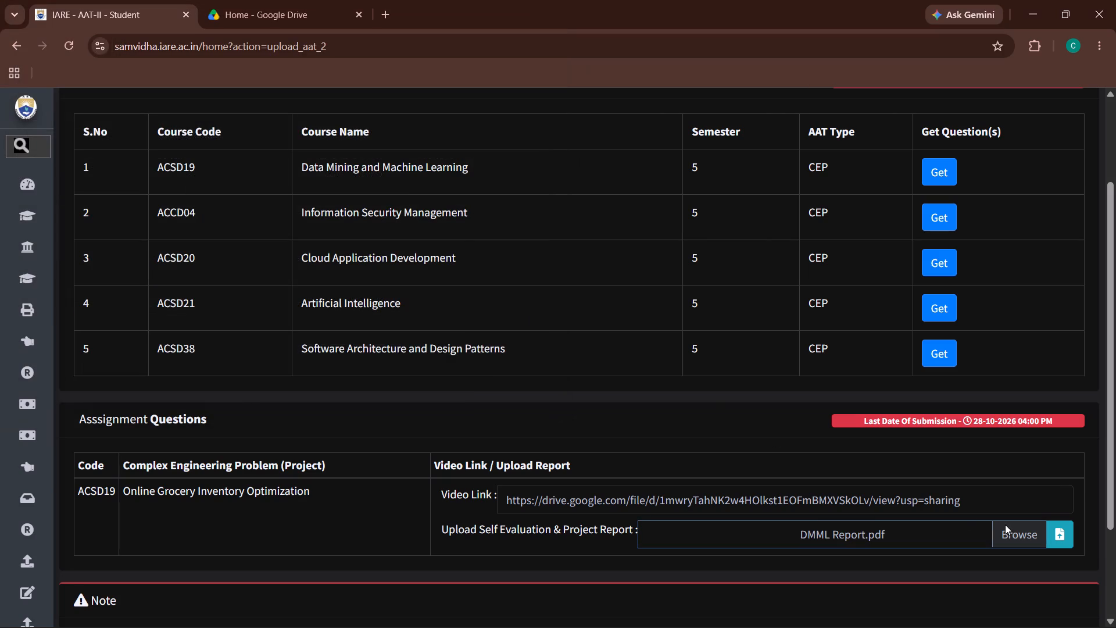
click(1063, 536)
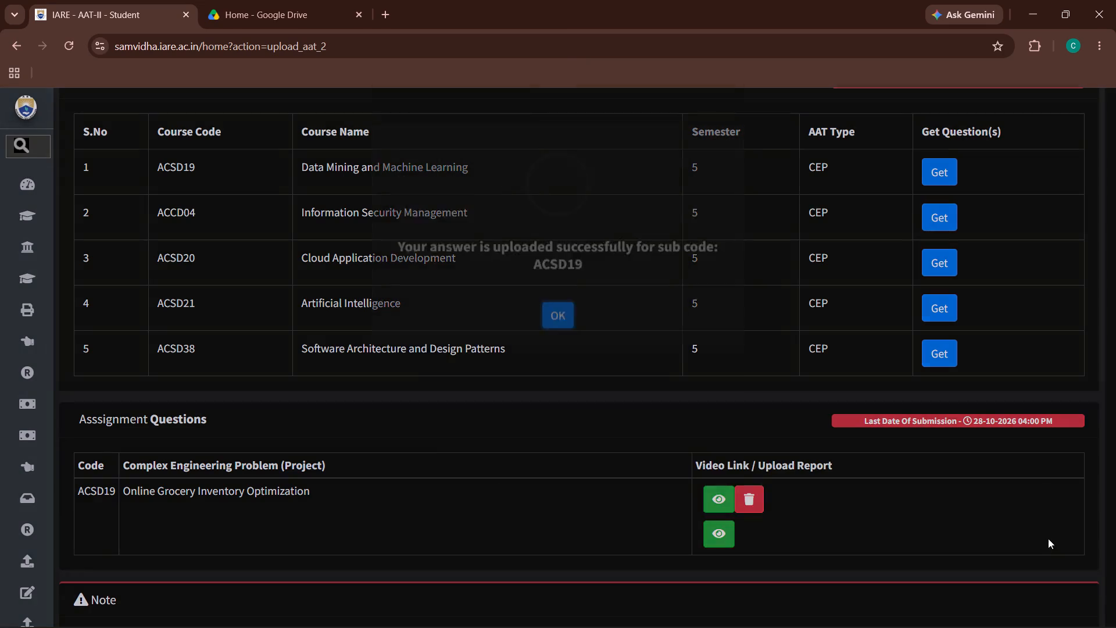
click(552, 430)
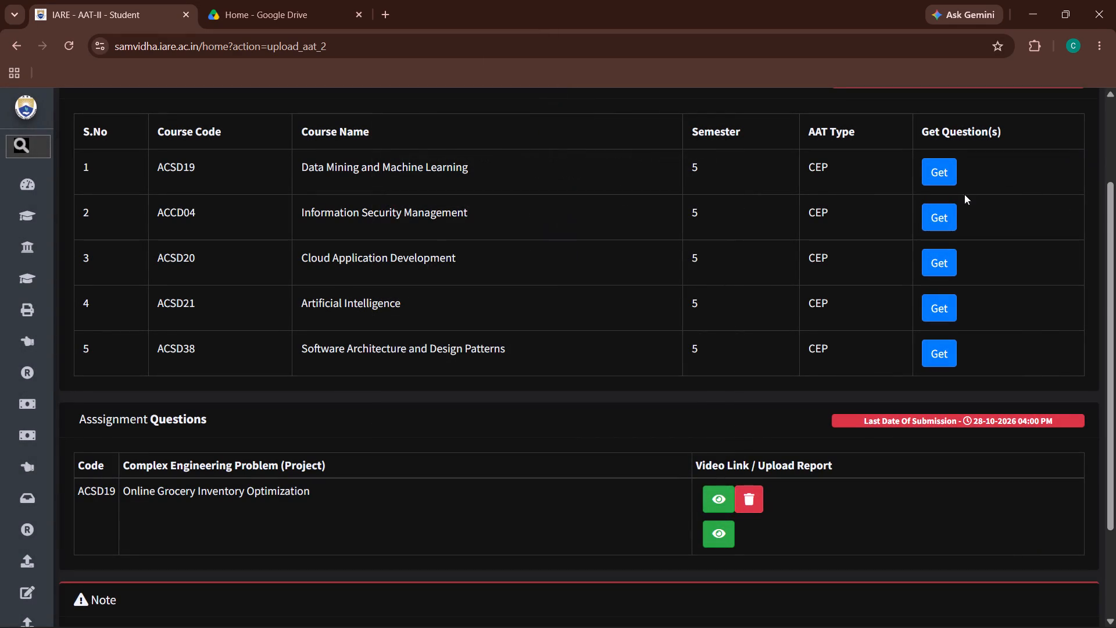
Get the assignment question for Information Security Management (ACCD04).
click(928, 209)
click(573, 443)
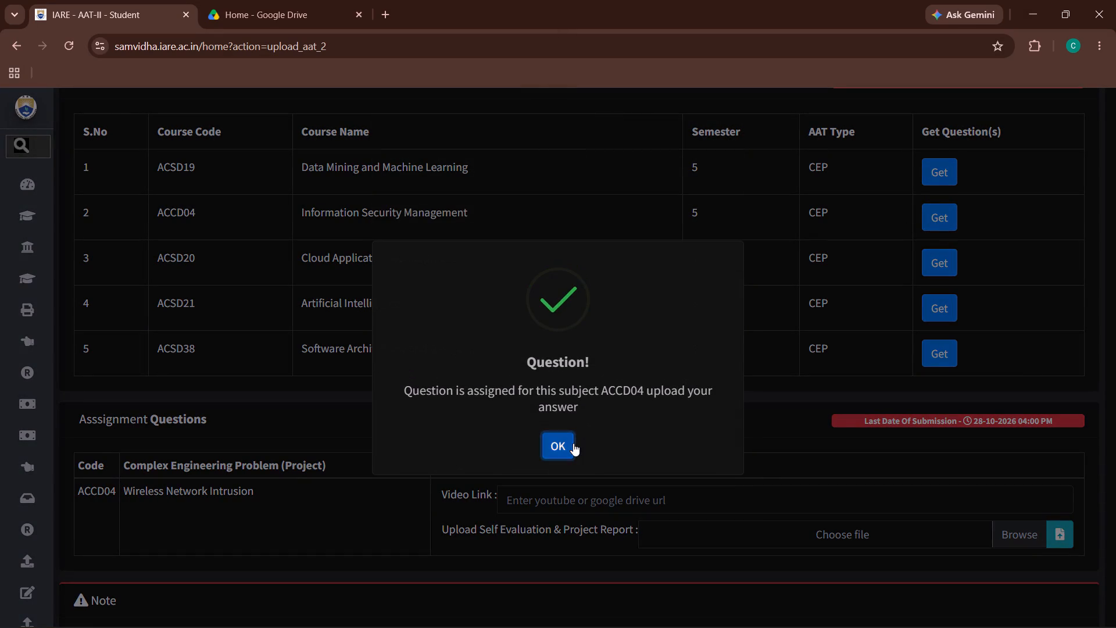
Switch to Google Drive and open the actions for ISM CEP.mp4.
click(252, 2)
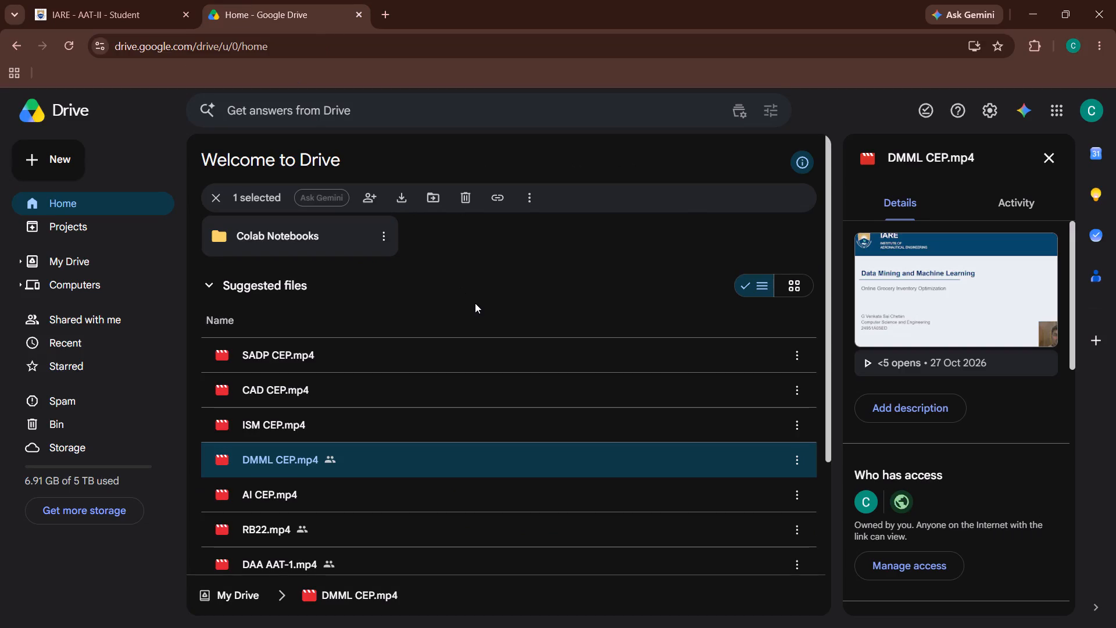
click(793, 423)
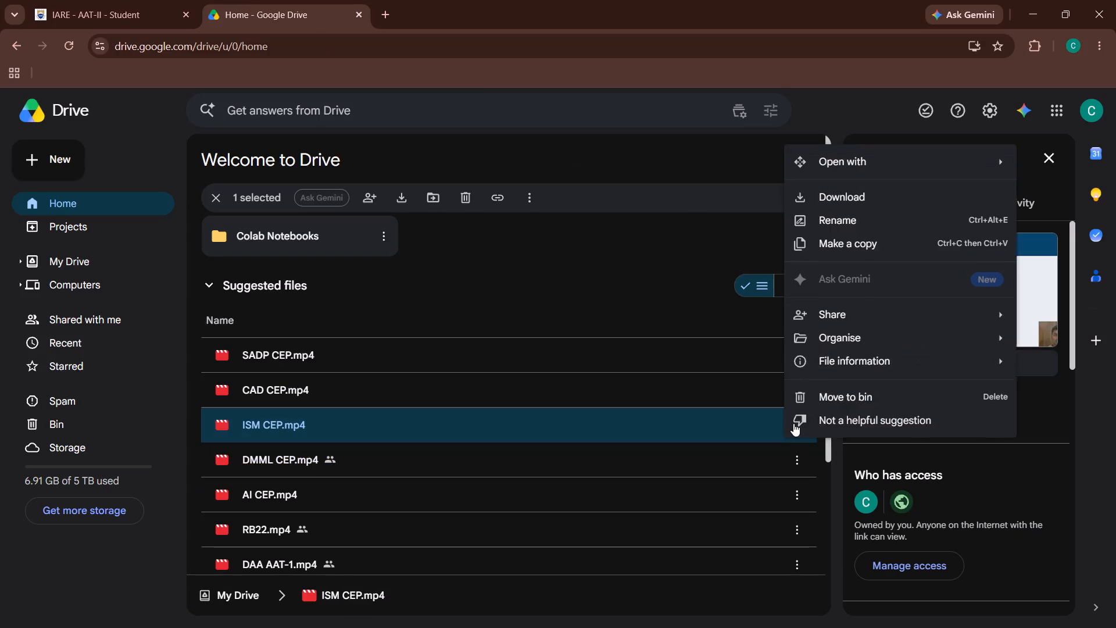
Set general access for ISM CEP.mp4 to anyone with the link and copy its link.
click(922, 523)
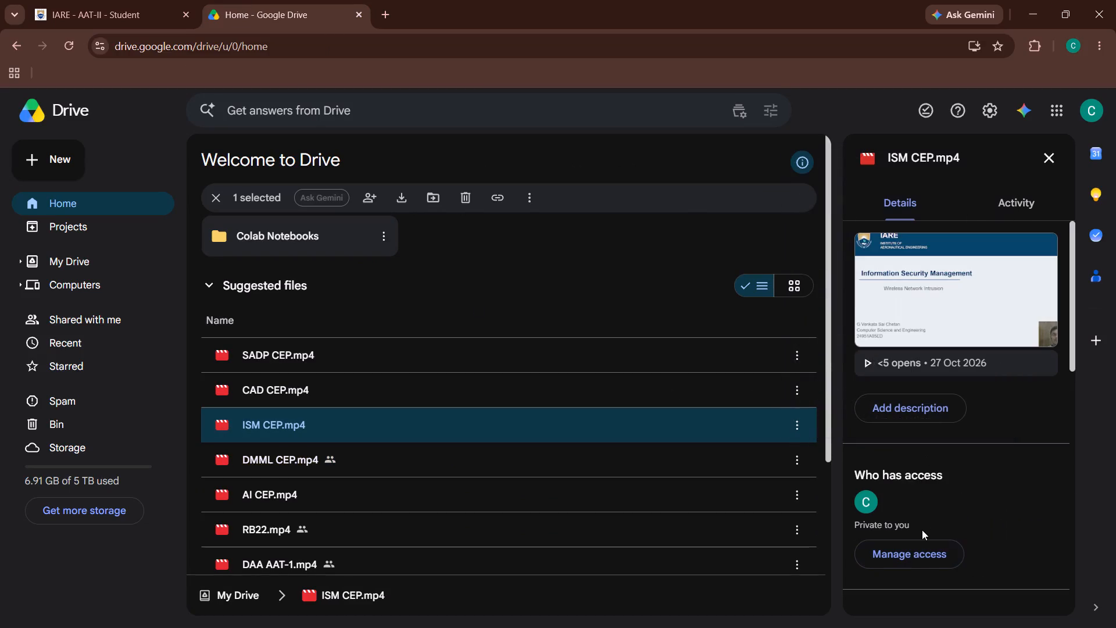
click(921, 555)
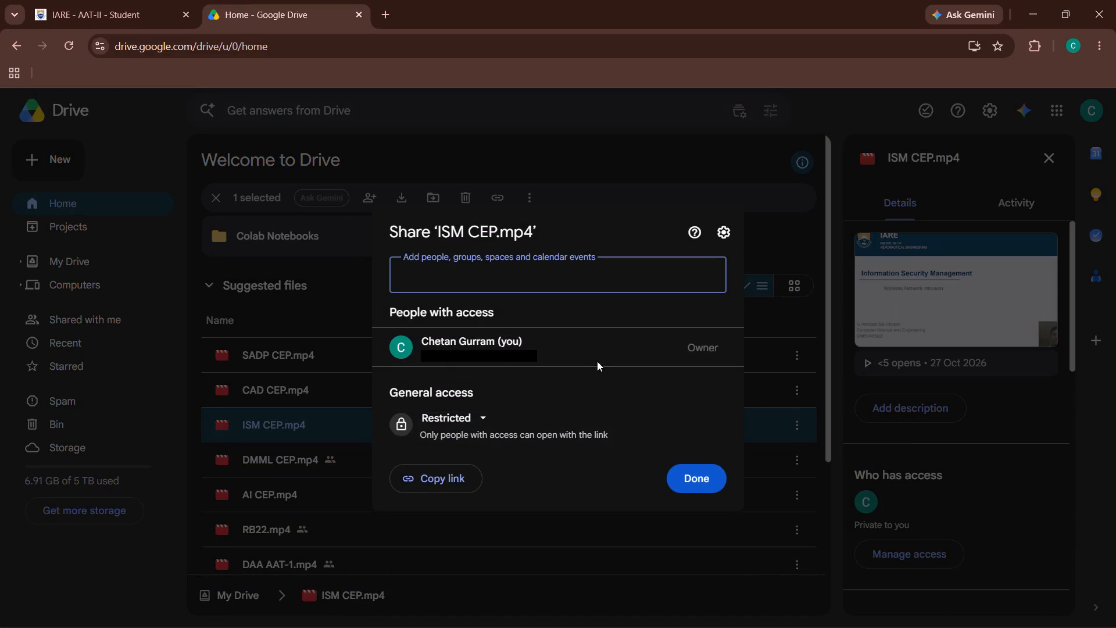
click(484, 419)
click(514, 483)
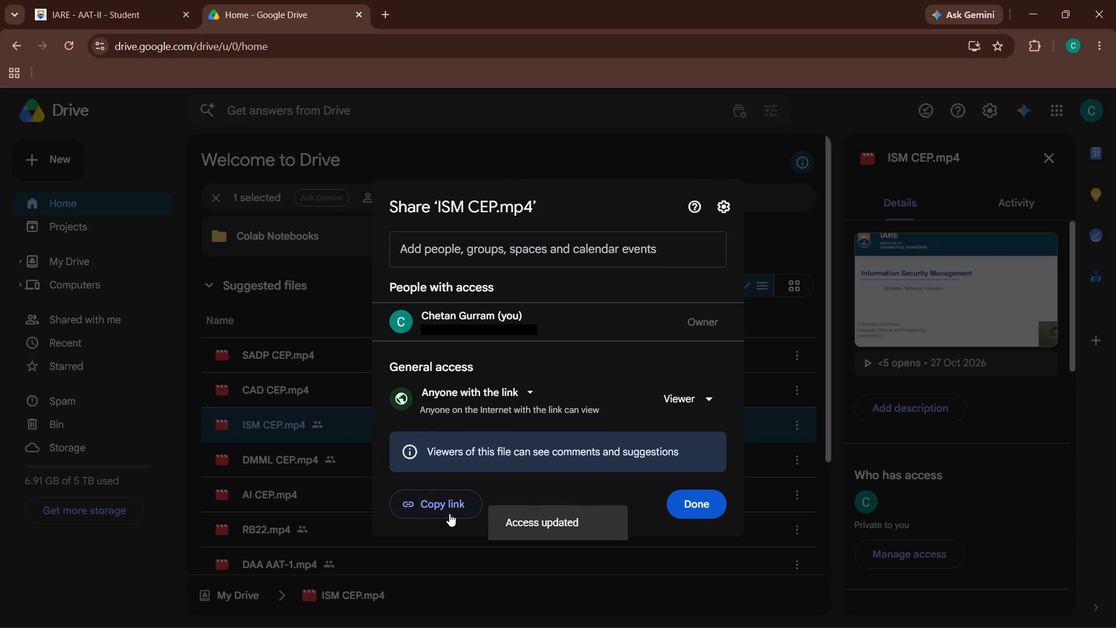
click(439, 514)
click(686, 505)
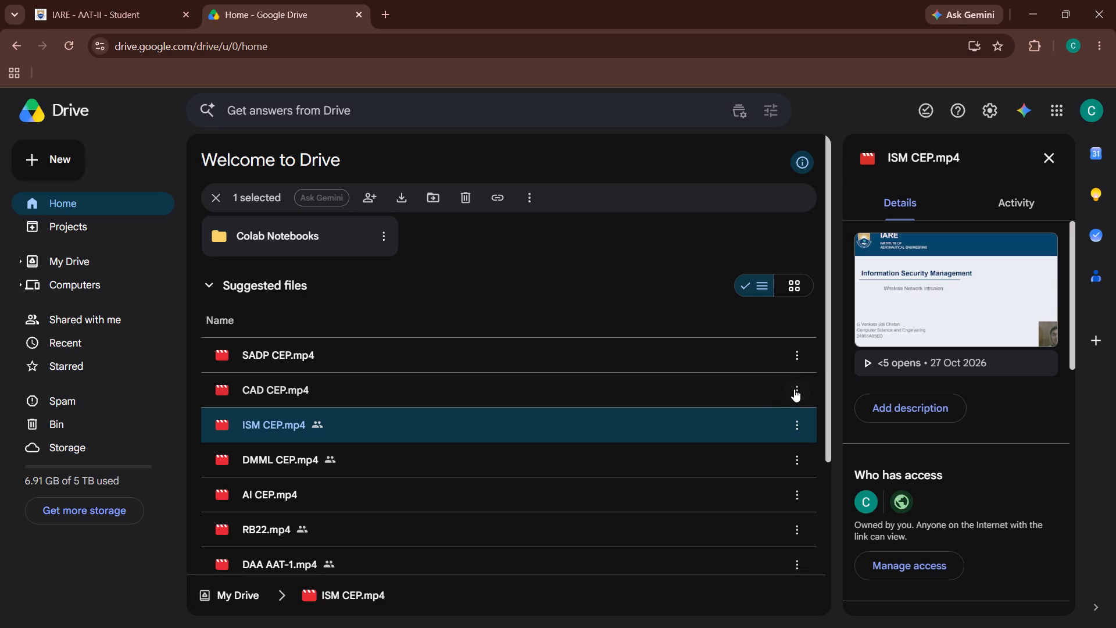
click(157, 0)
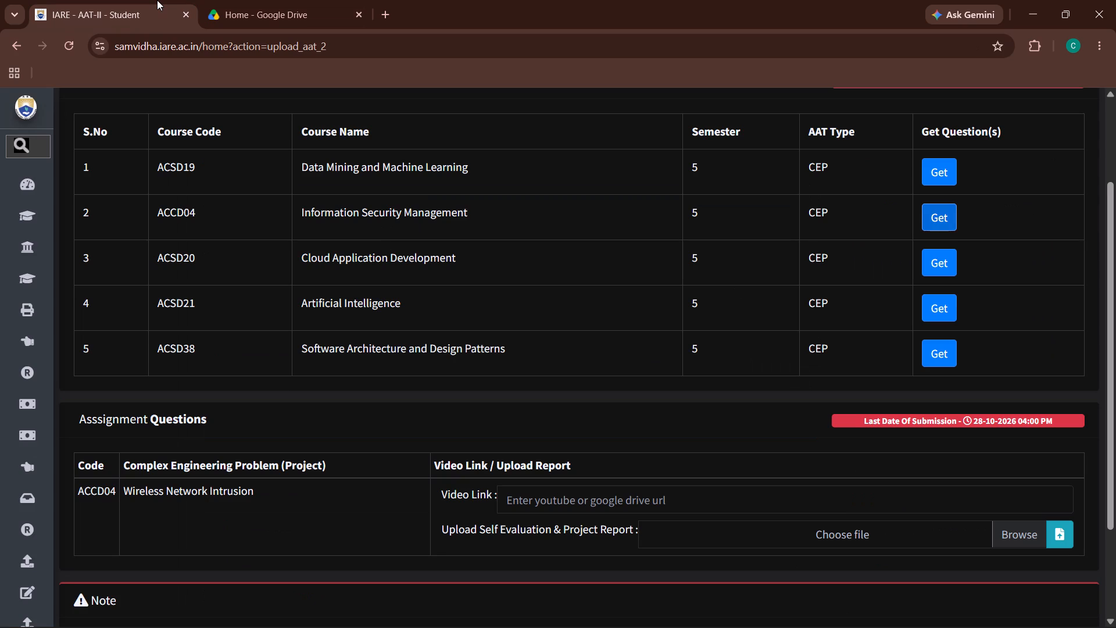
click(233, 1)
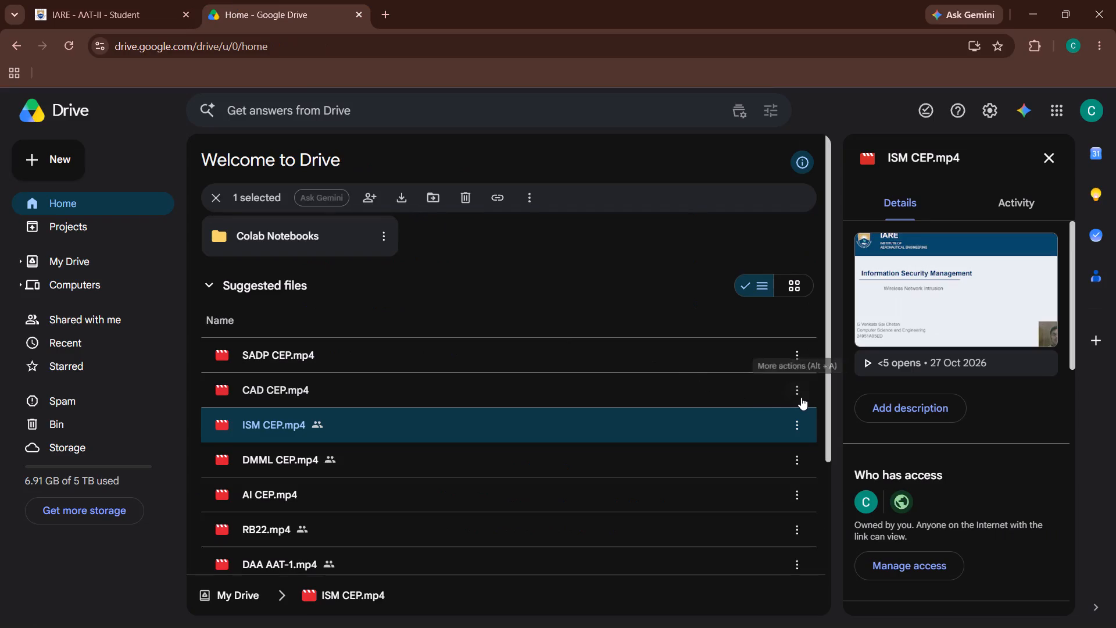
Set general access for CAD CEP.mp4 to anyone with the link and copy its link.
click(801, 397)
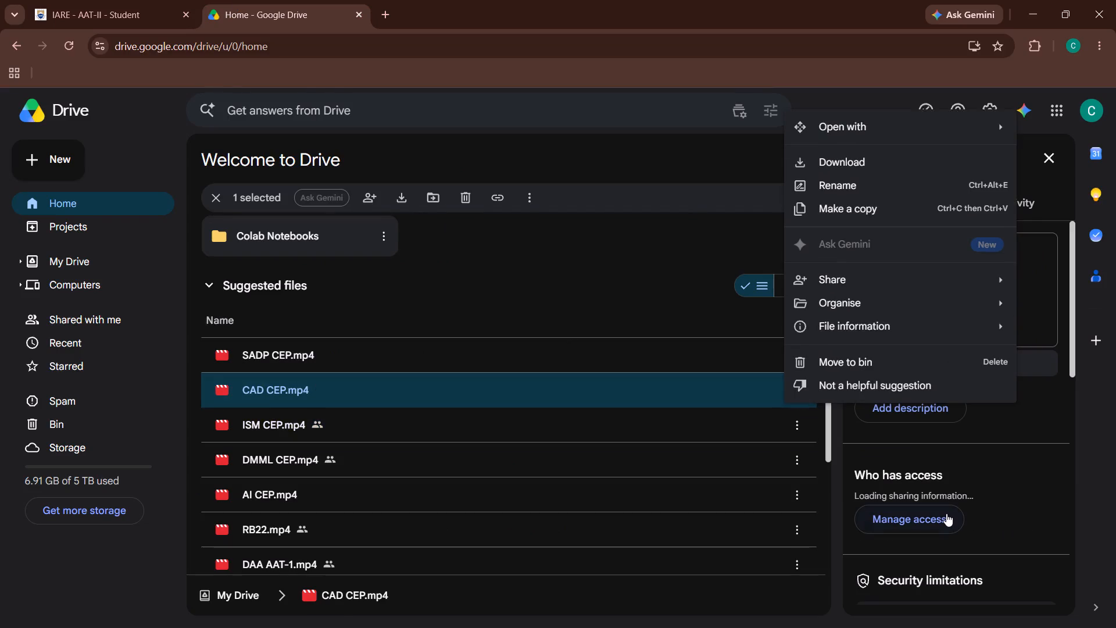
click(946, 513)
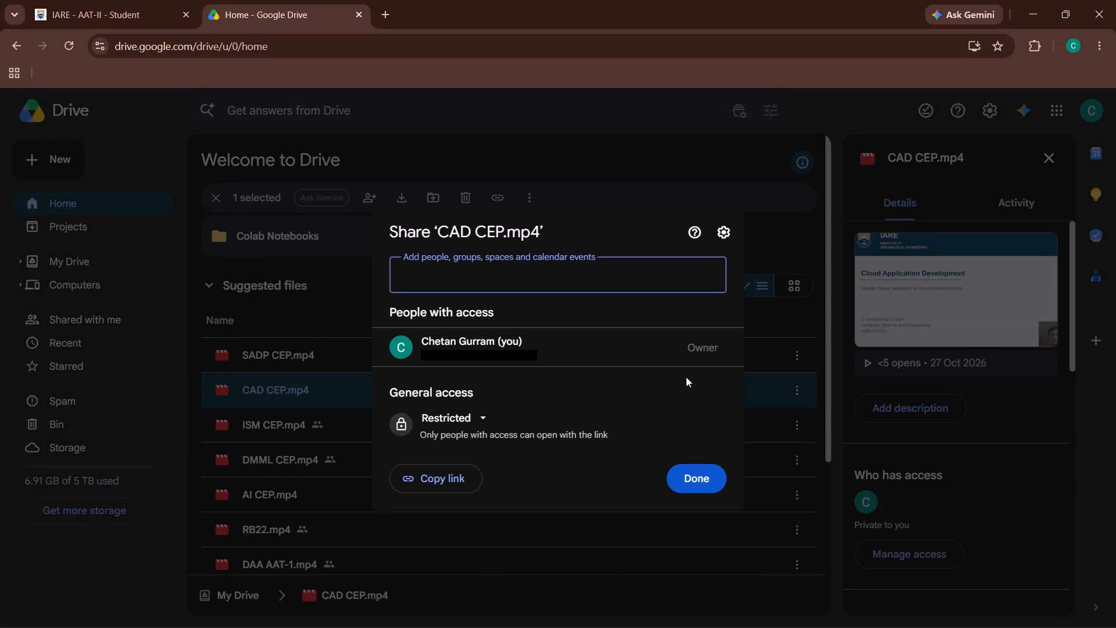
drag(502, 419, 485, 419)
click(485, 419)
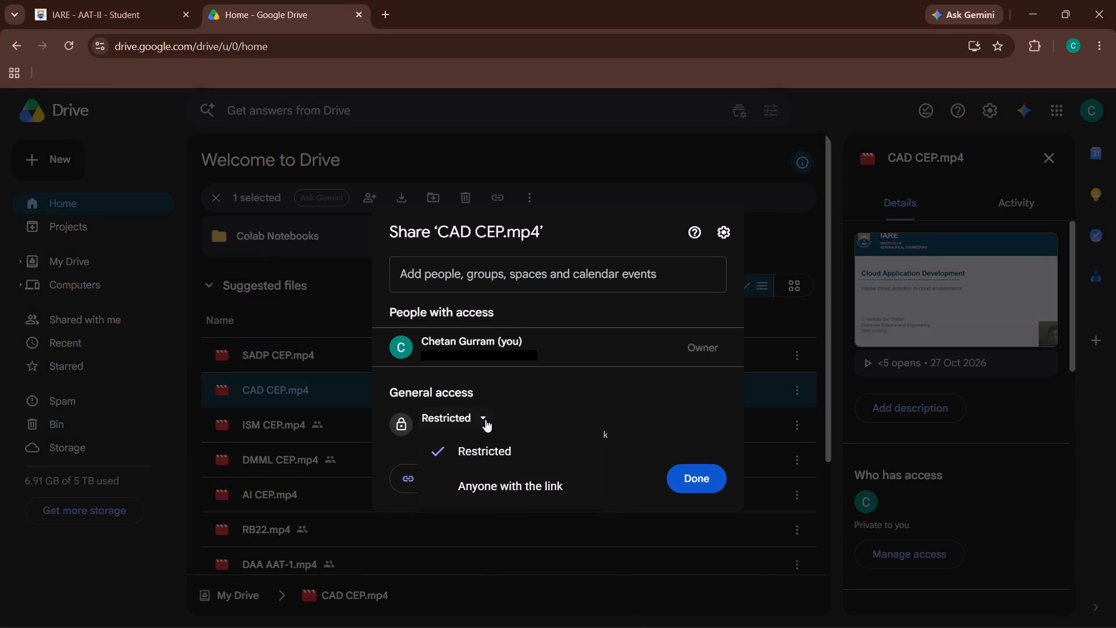
click(506, 480)
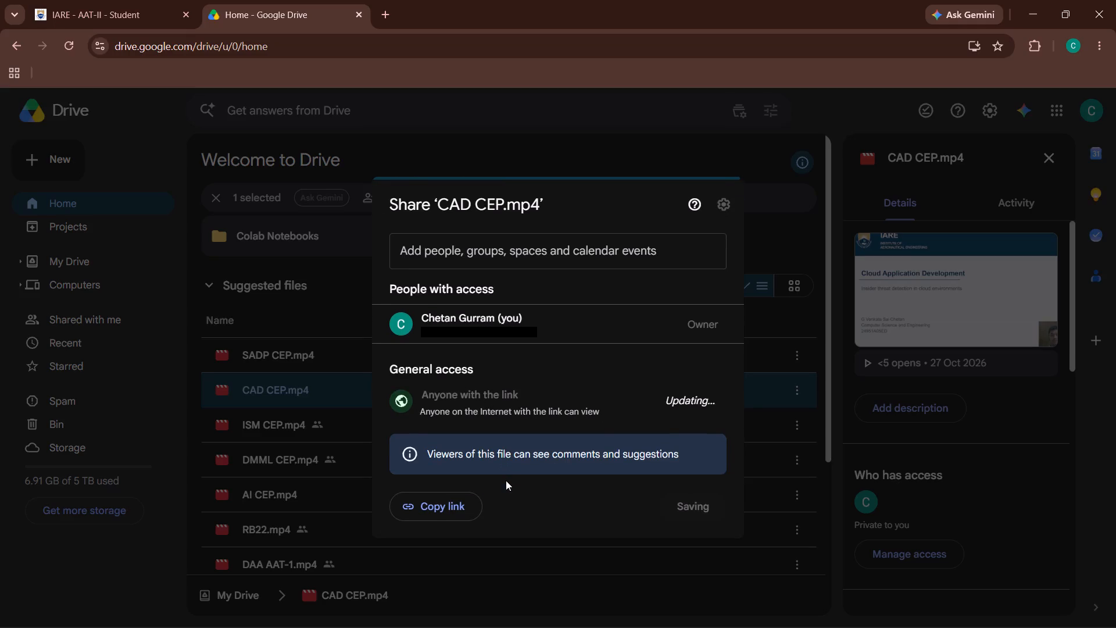
click(443, 498)
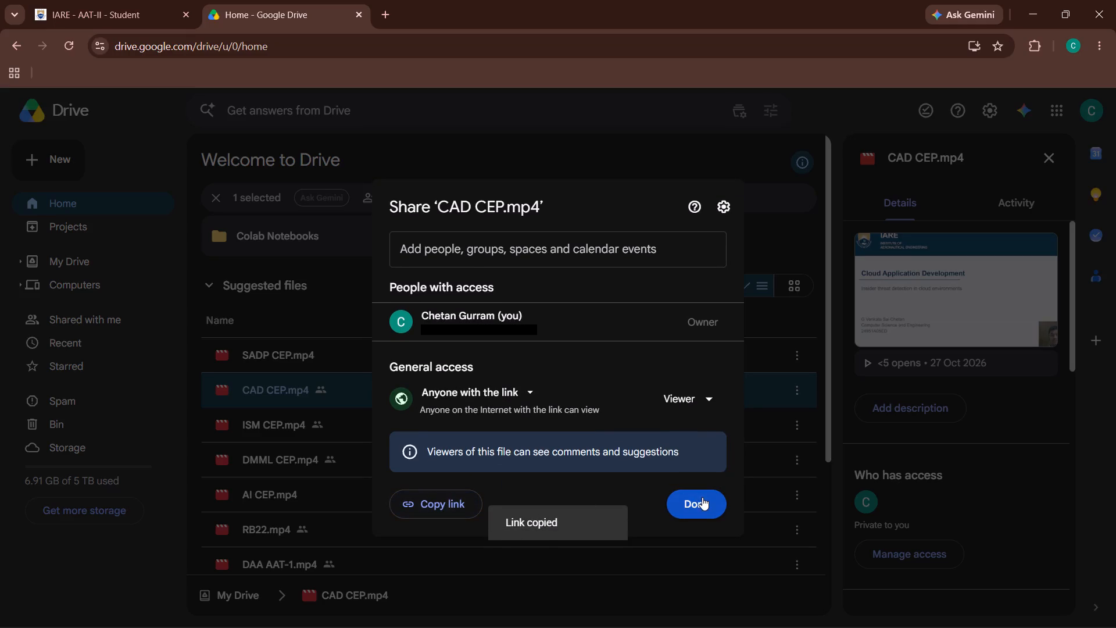
click(702, 497)
click(751, 501)
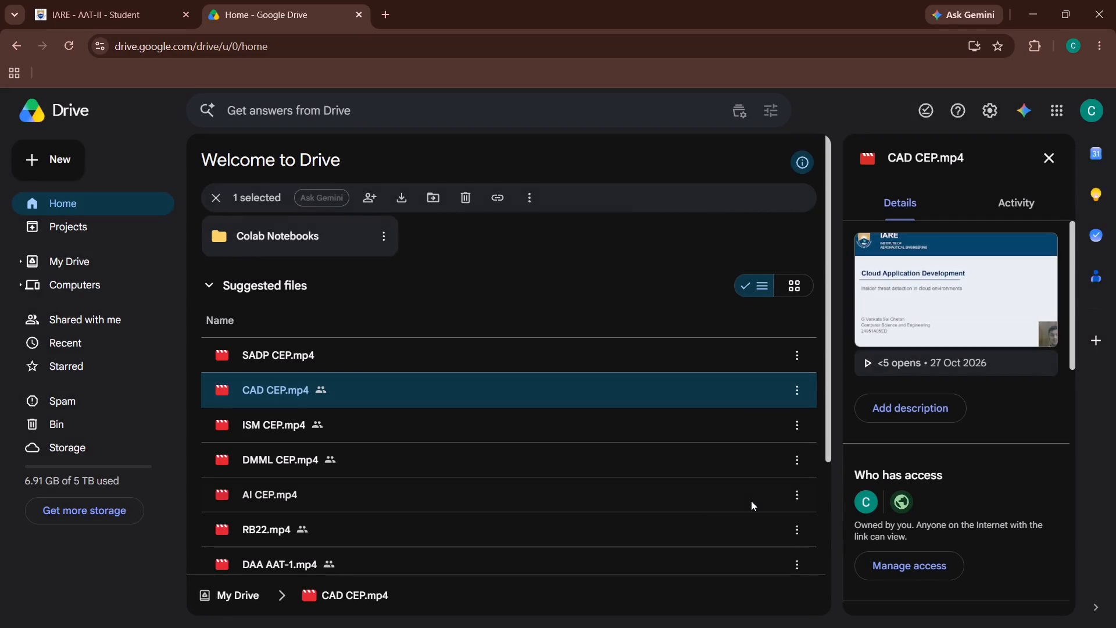
Set general access for AI CEP.mp4 to anyone with the link and copy its link.
click(924, 523)
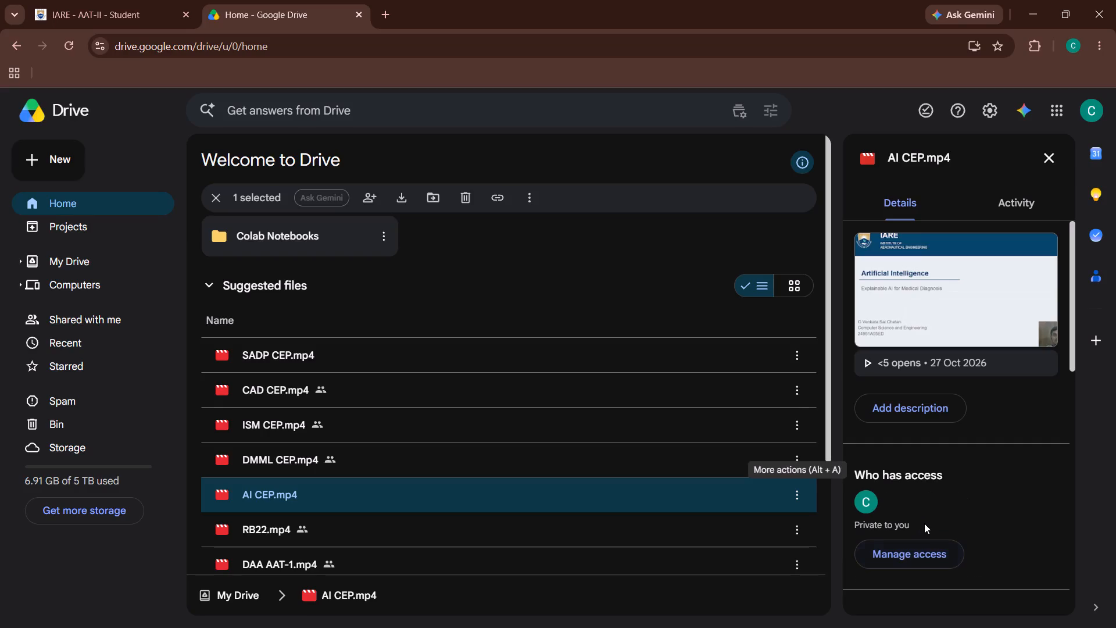
click(923, 541)
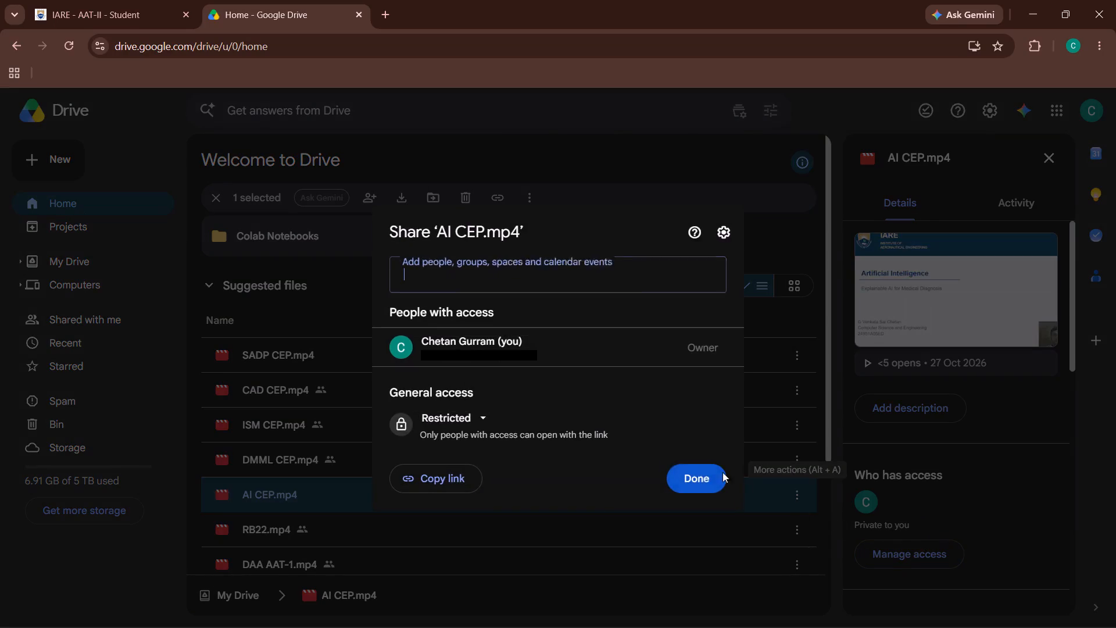
click(493, 411)
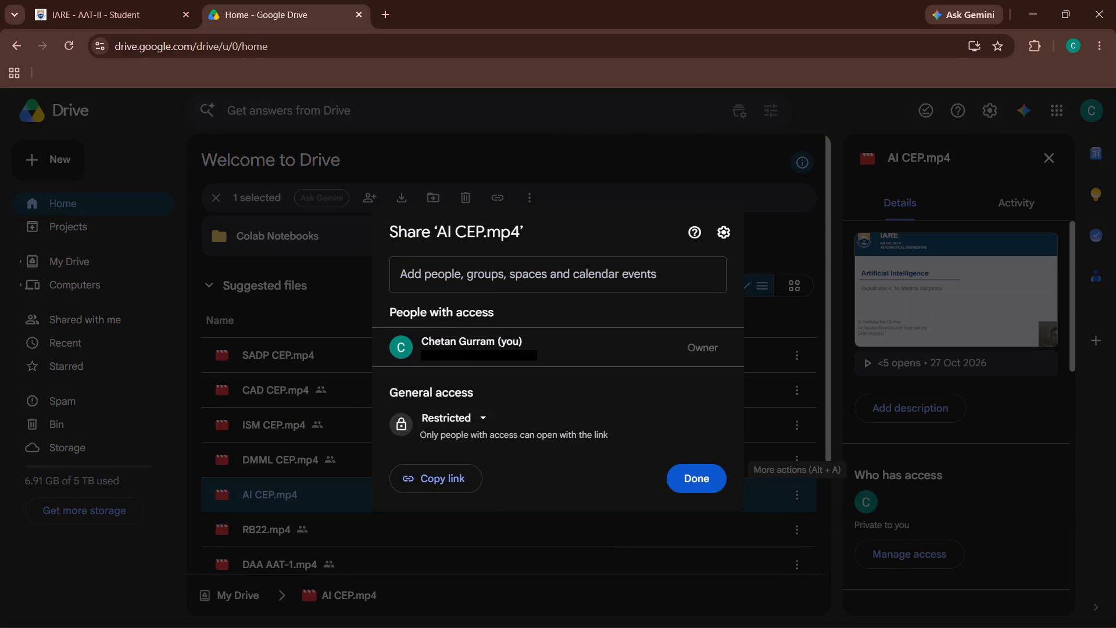
click(448, 422)
click(471, 479)
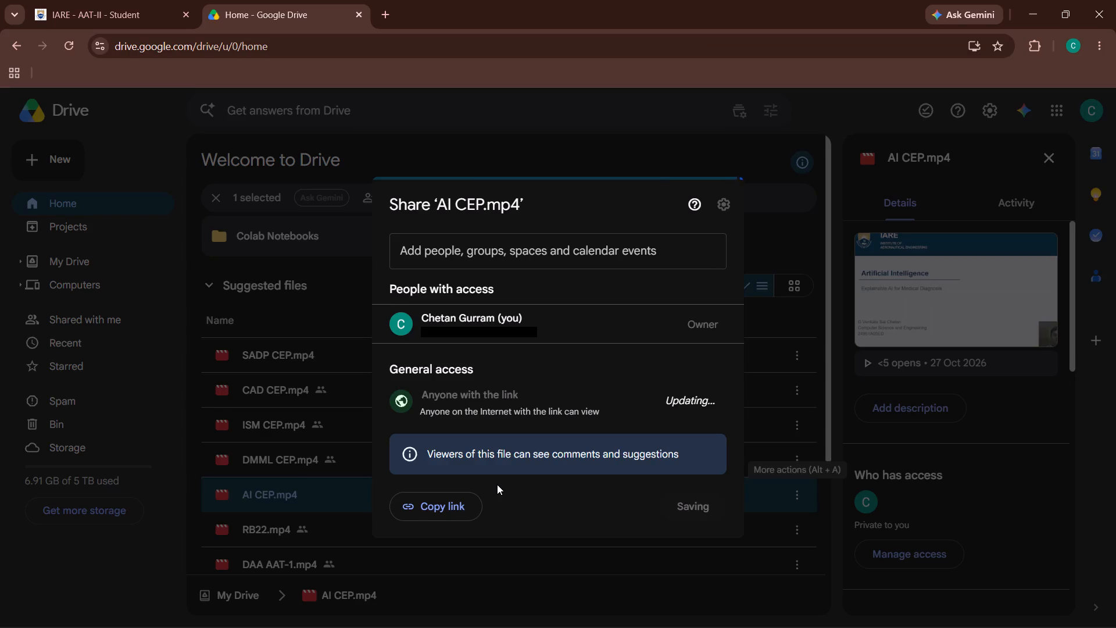
click(466, 500)
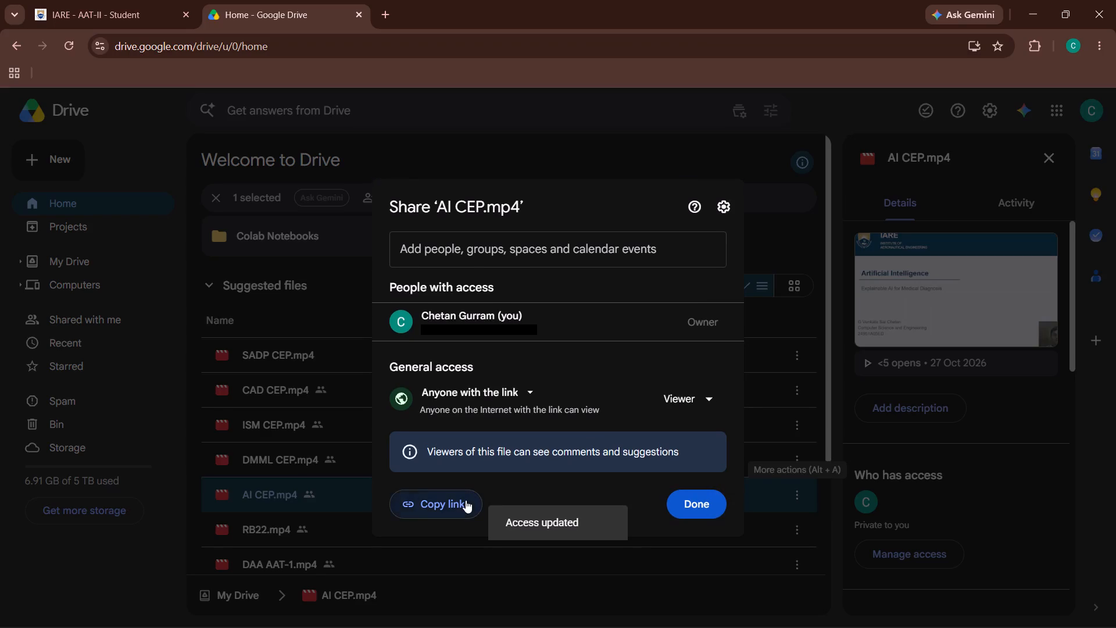
click(678, 511)
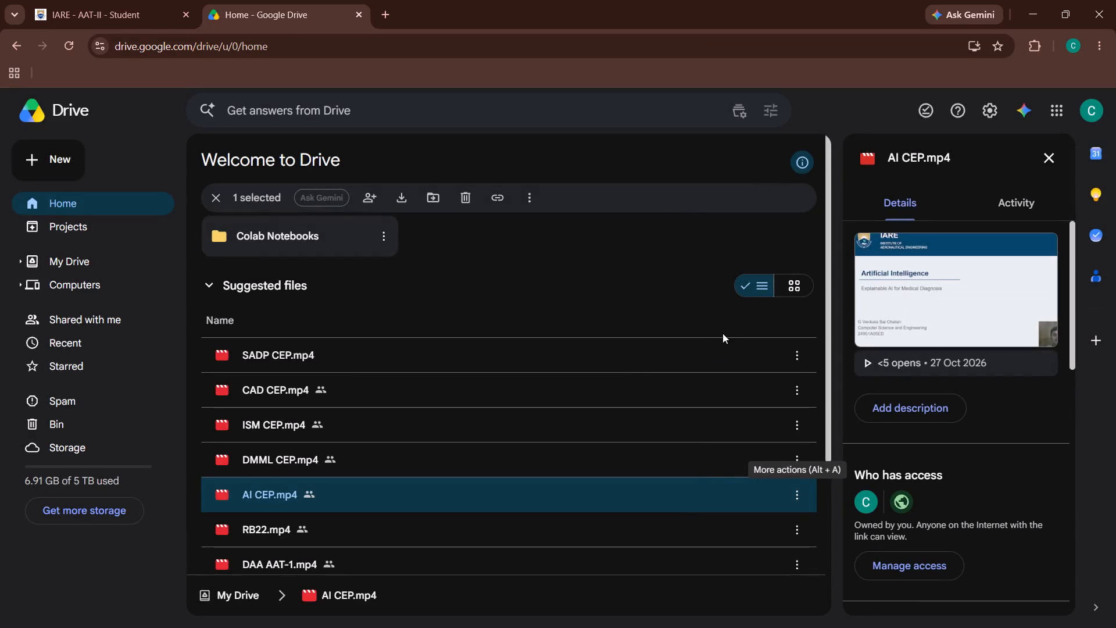
Set general access for SADP CEP.mp4 to anyone with the link and copy its link.
click(716, 355)
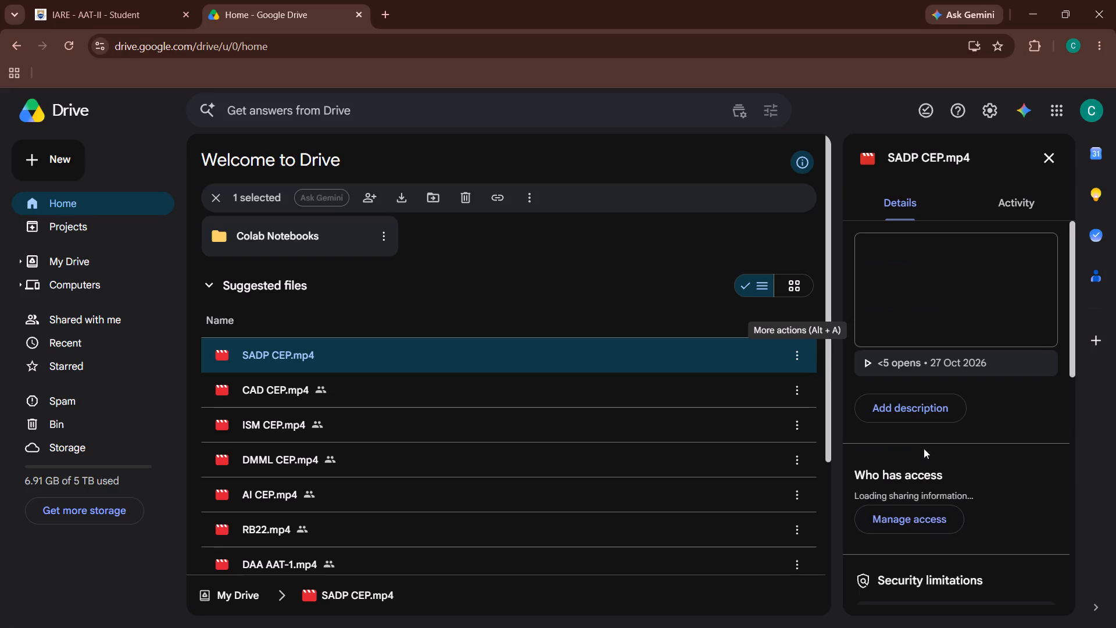
click(917, 547)
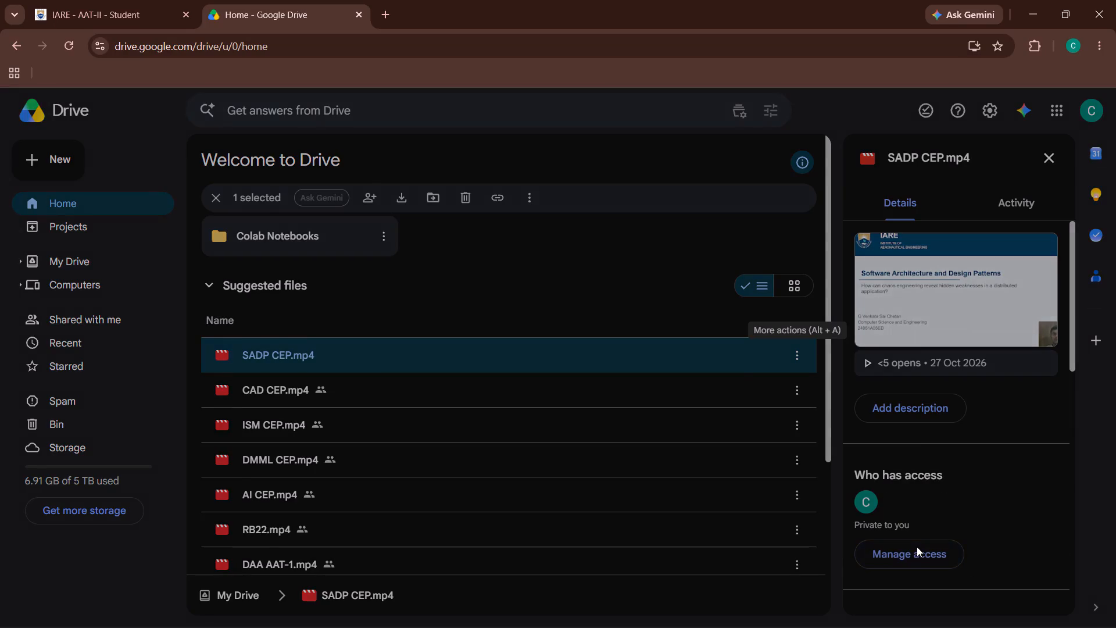
click(543, 425)
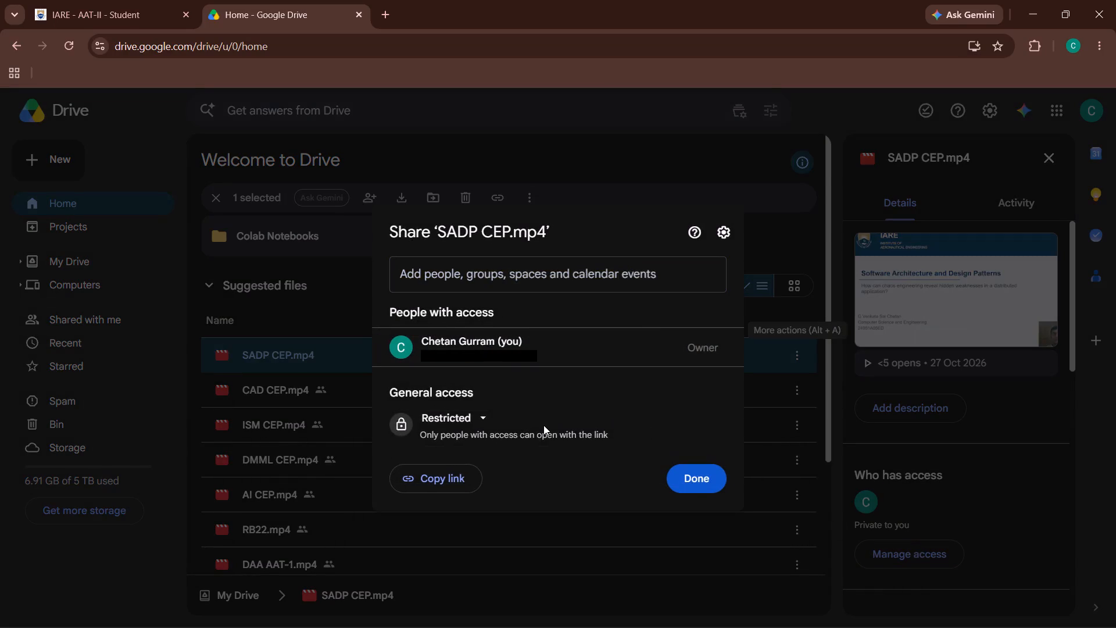
click(454, 419)
click(488, 483)
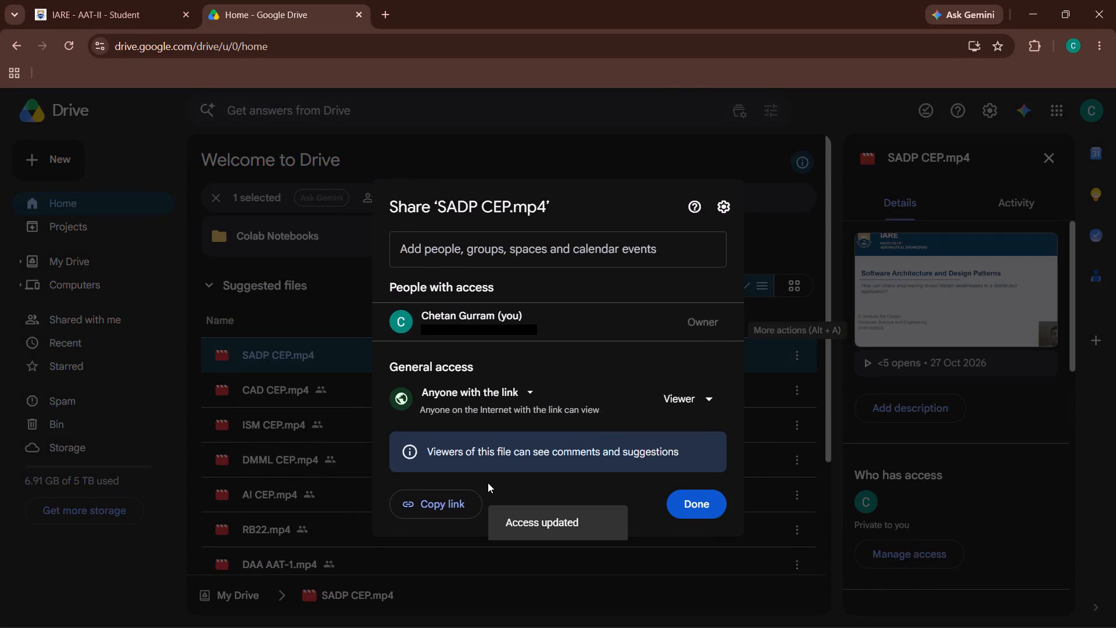
click(459, 508)
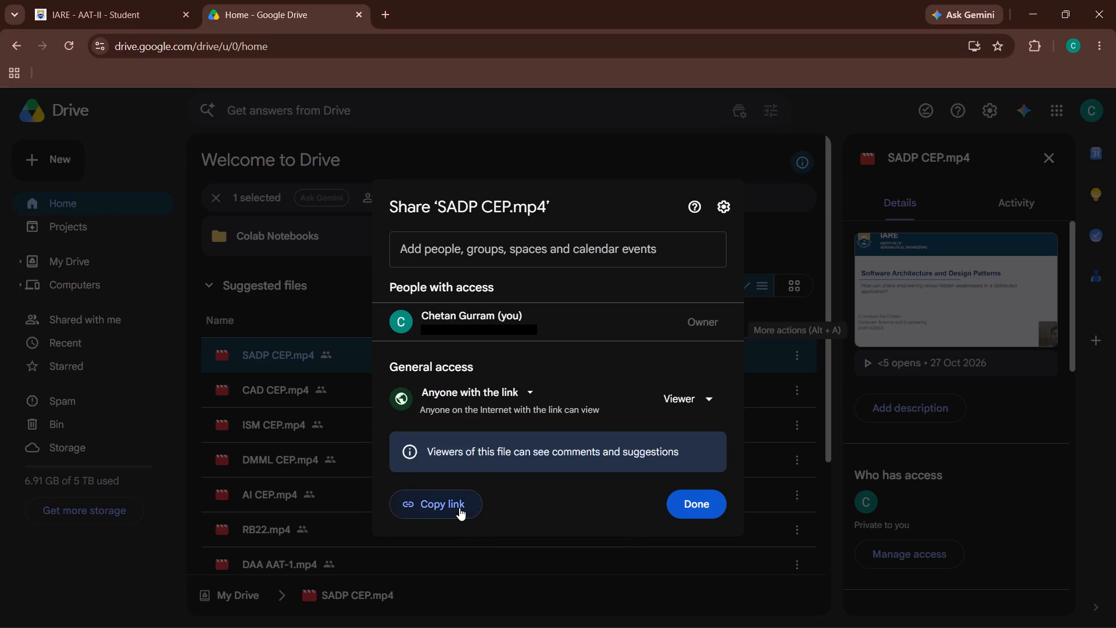
click(699, 496)
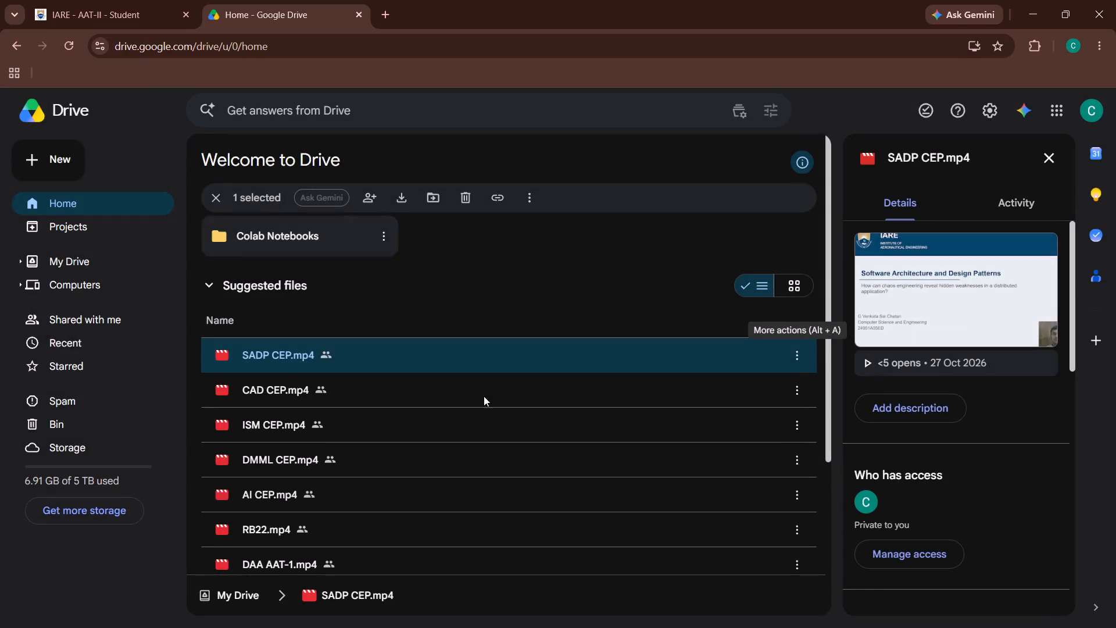
On the AAT-II page, get the Information Security Management question and enter the ISM CEP.mp4 link from clipboard history as its video link.
click(100, 29)
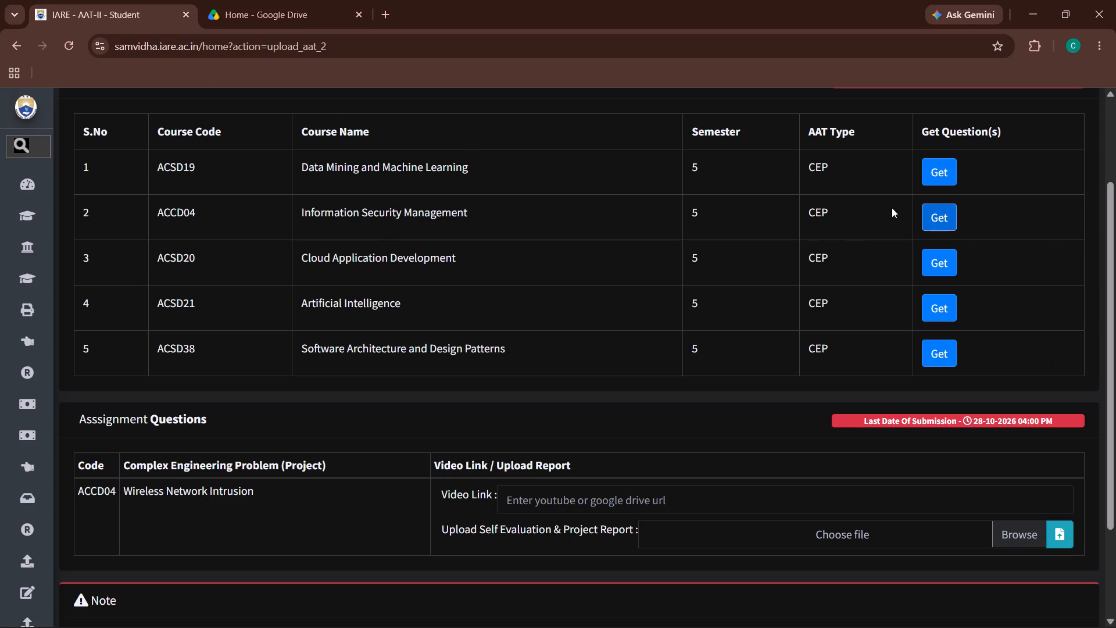
click(932, 219)
click(549, 459)
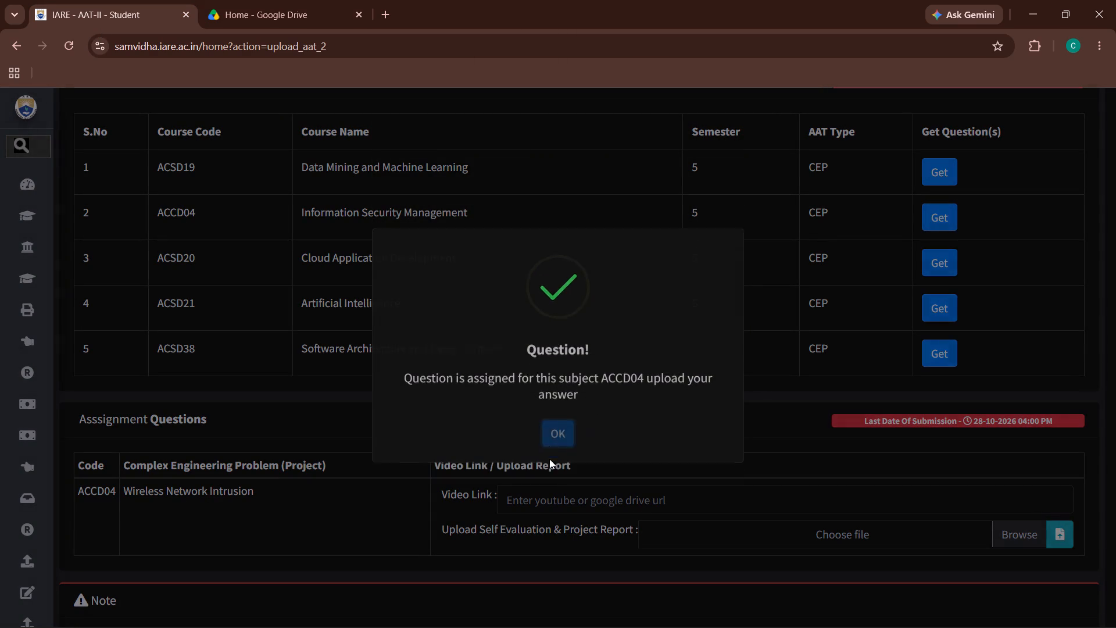
click(560, 498)
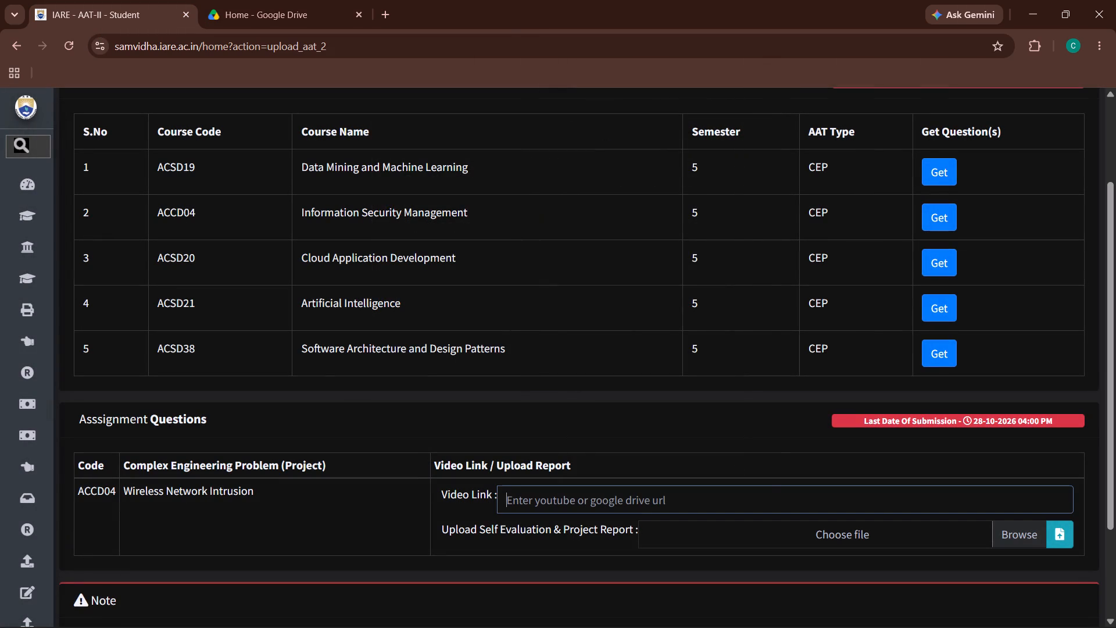
key(super+v)
scroll(626, 401, down, 1)
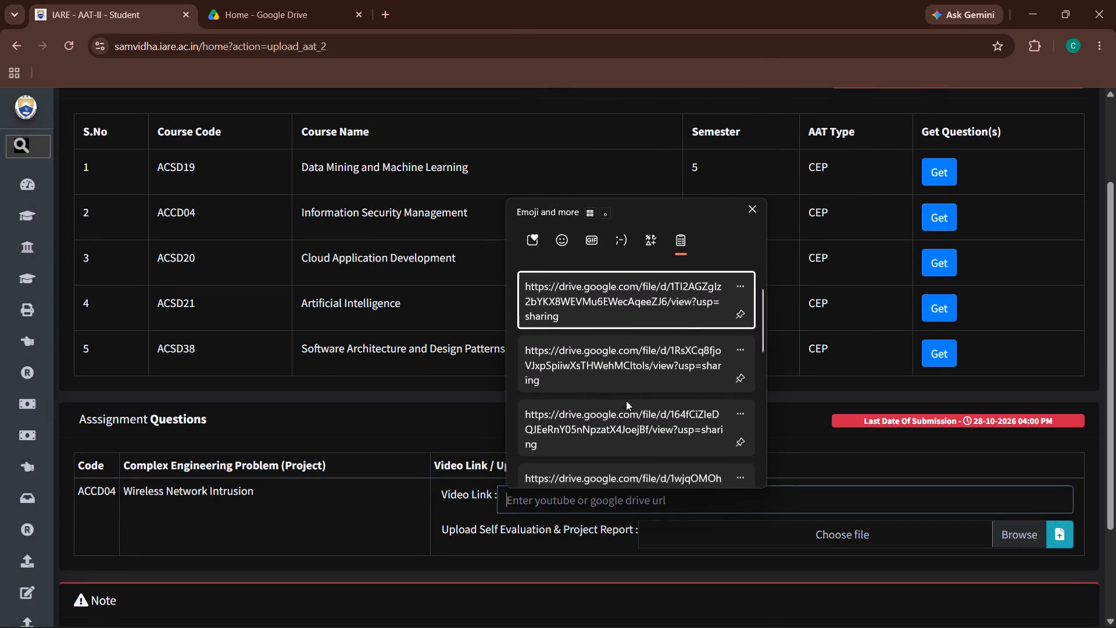
scroll(626, 401, down, 1)
scroll(626, 401, up, 2)
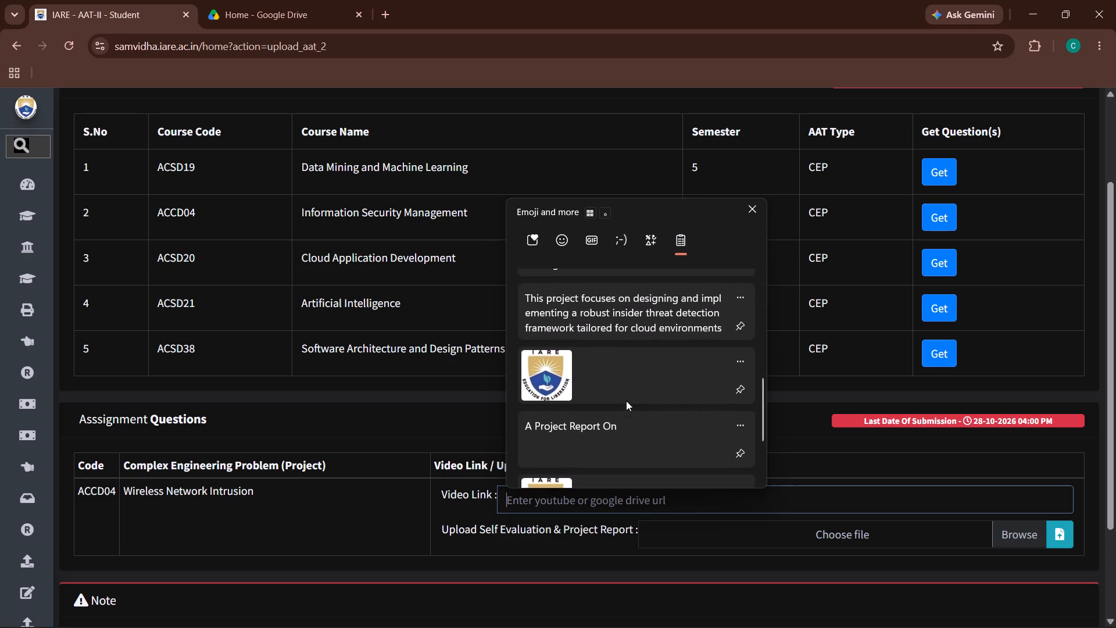
scroll(626, 401, up, 2)
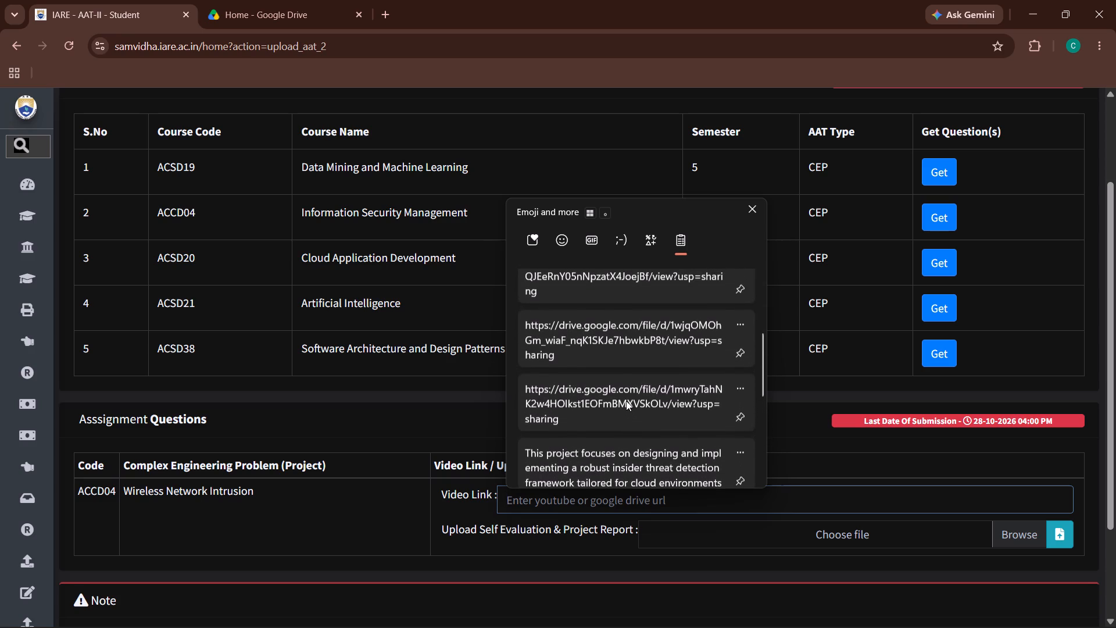
double_click(668, 347)
key(ctrl+v)
key(ctrl+v)
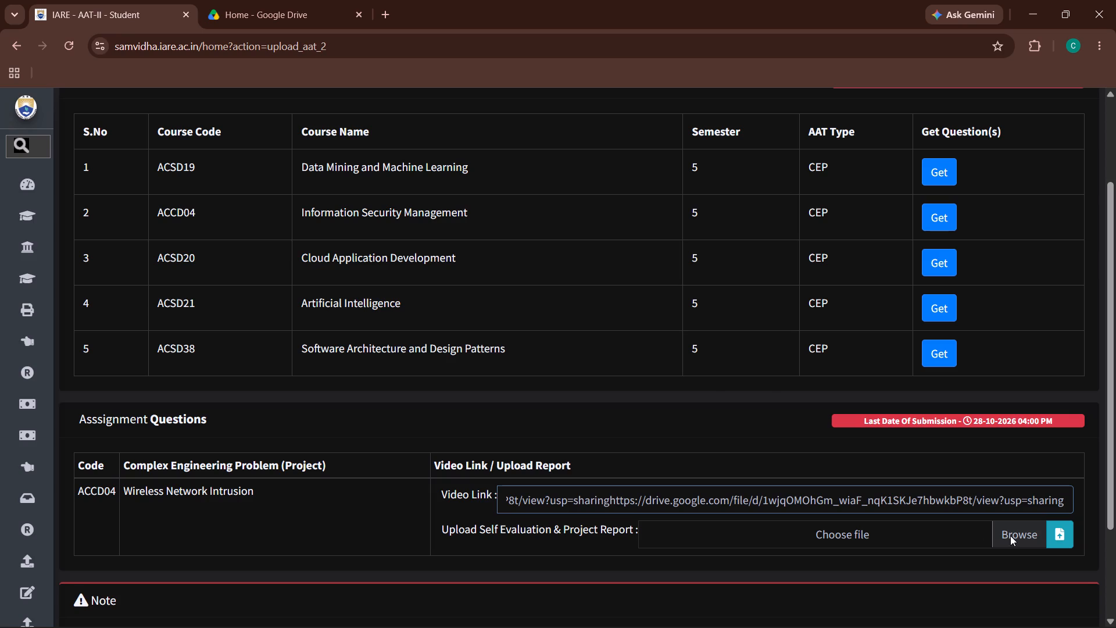
Attach ISM Report.pdf as the Information Security Management project report and submit the answer.
click(1010, 536)
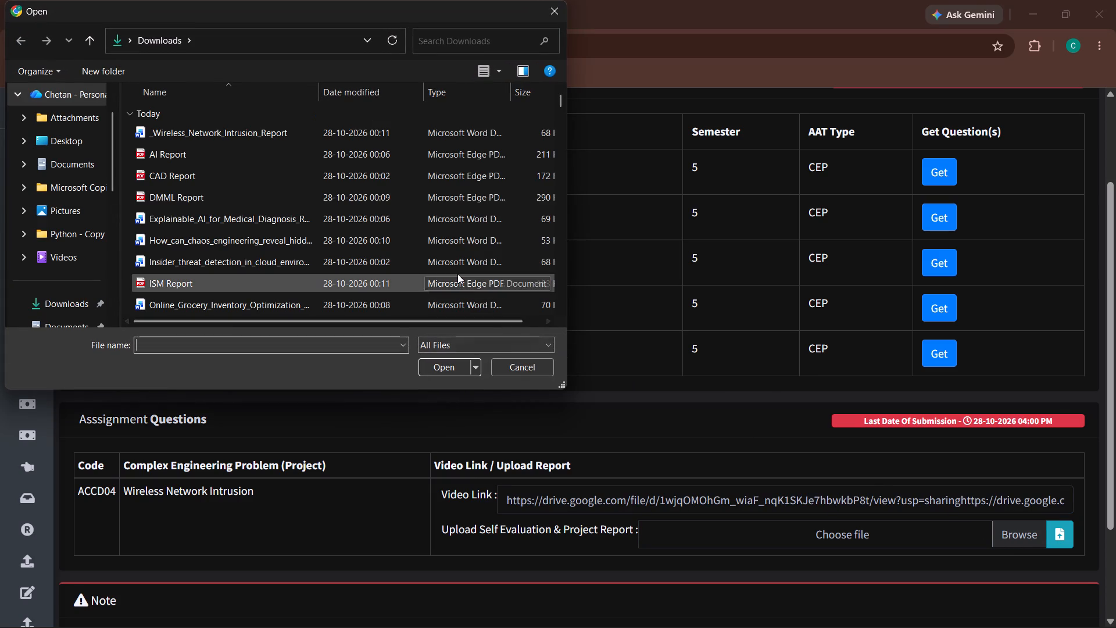
double_click(457, 274)
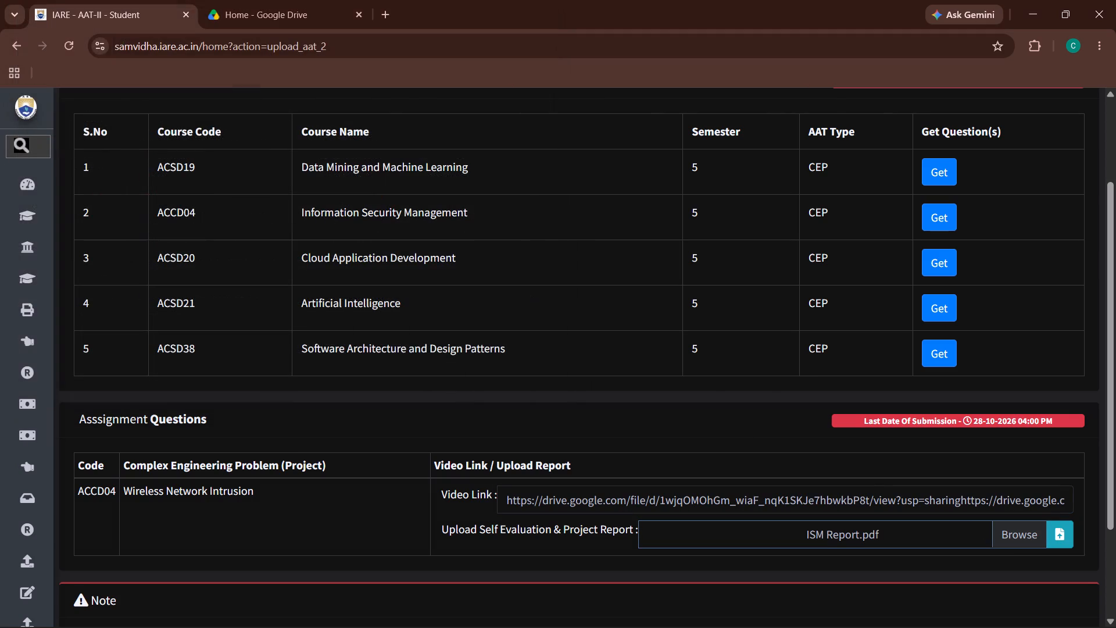
click(1055, 549)
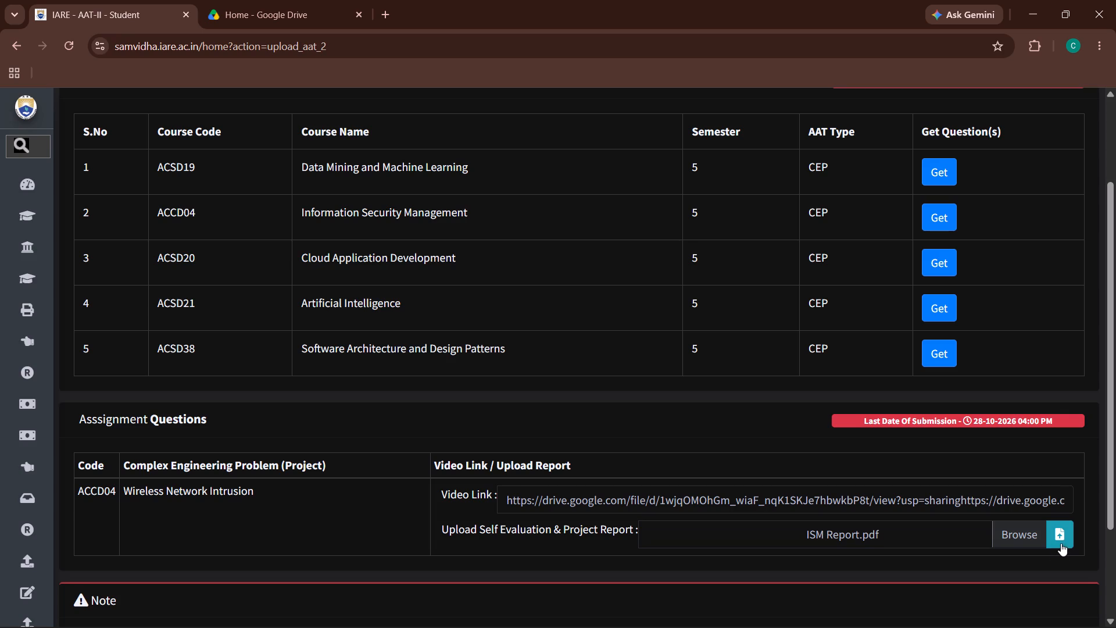
click(1061, 543)
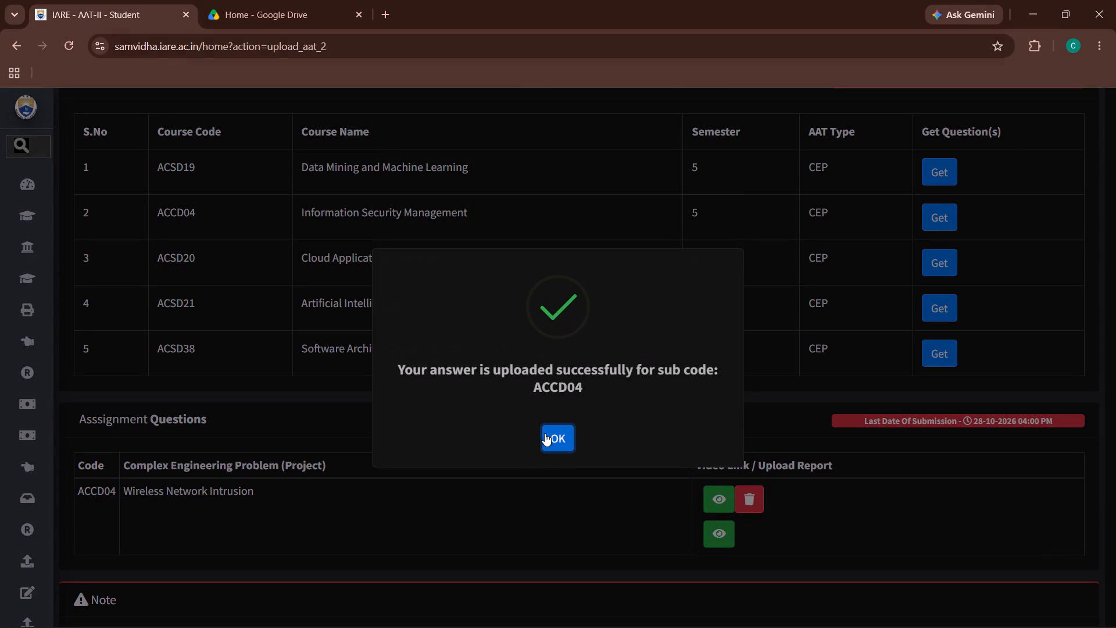
click(545, 433)
Open the submitted Information Security Management video link to check it and return to the AAT-II page.
click(718, 494)
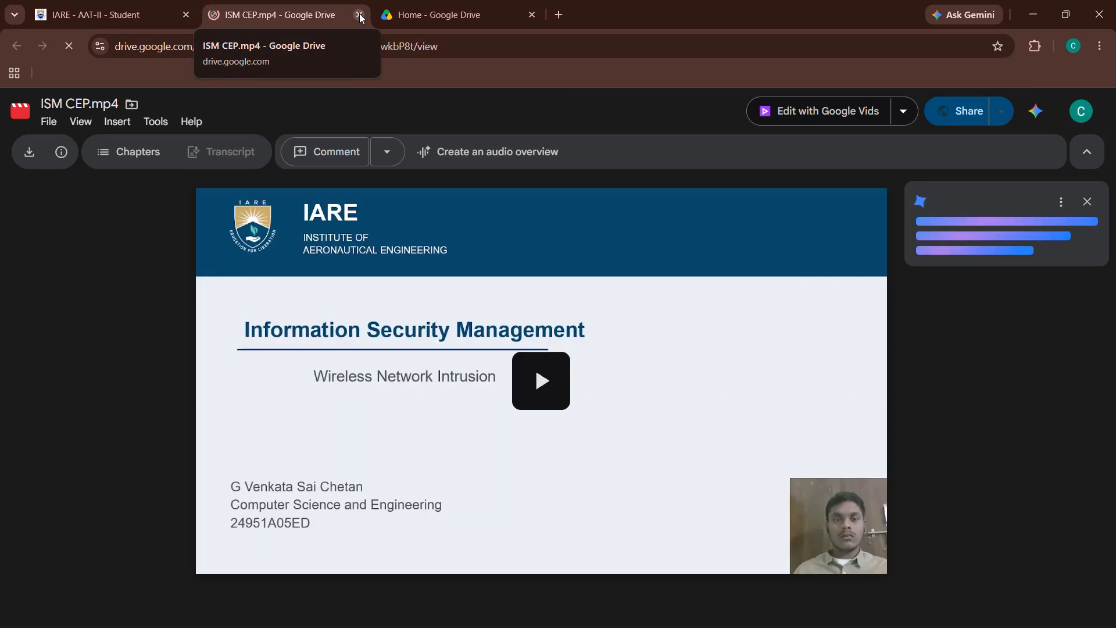
click(359, 13)
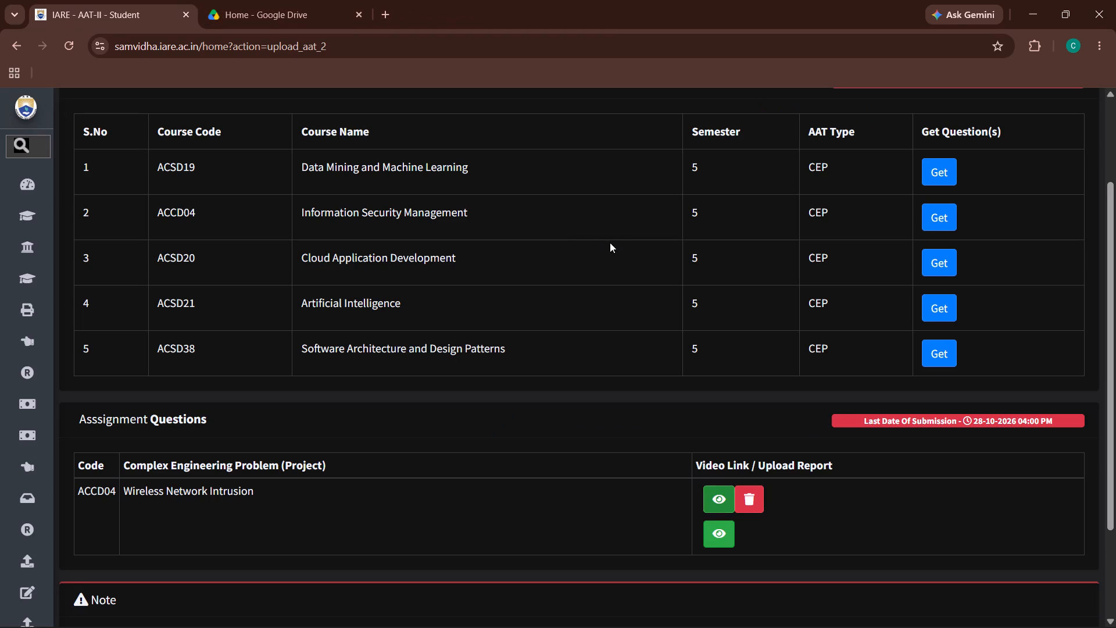
Get the Cloud Application Development question and enter its Google Drive video link from clipboard history, keeping only one copy of the link.
click(936, 254)
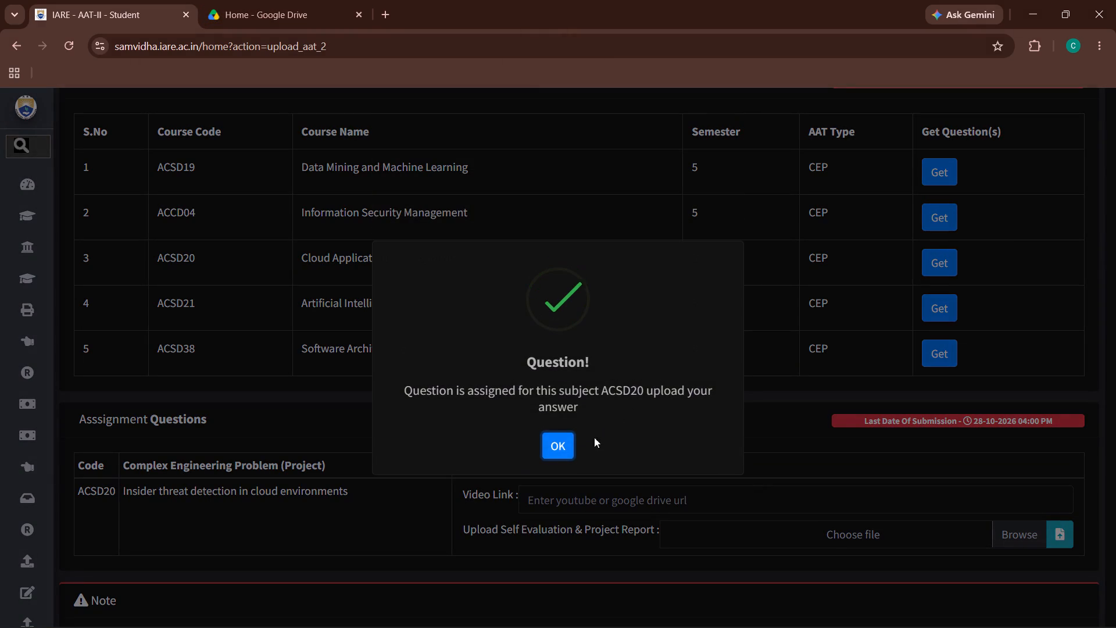
click(554, 448)
click(554, 499)
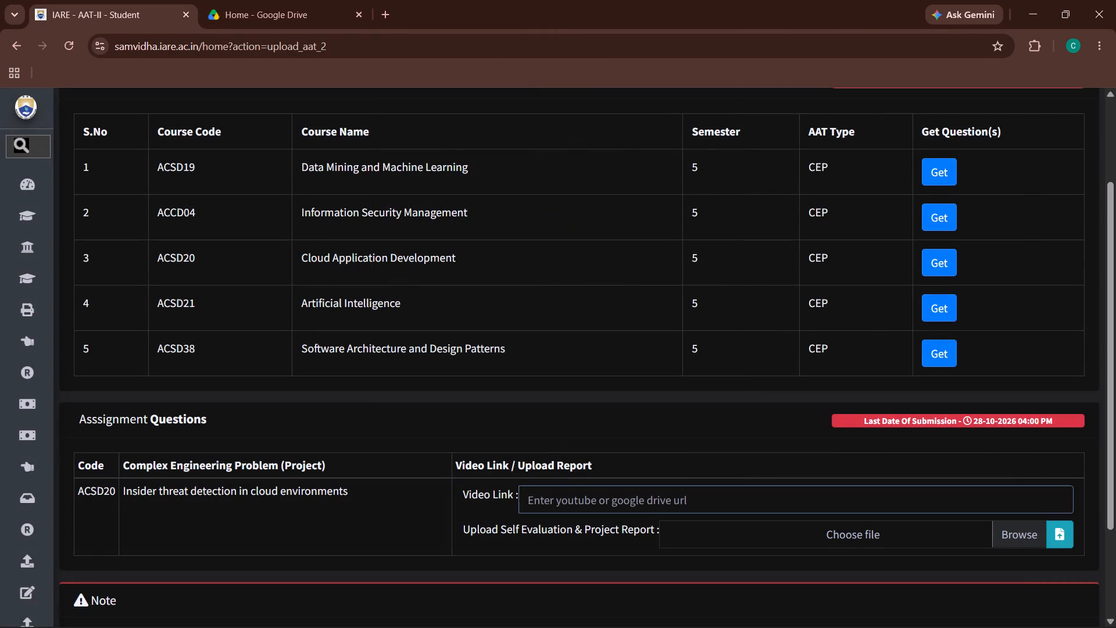
key(super+v)
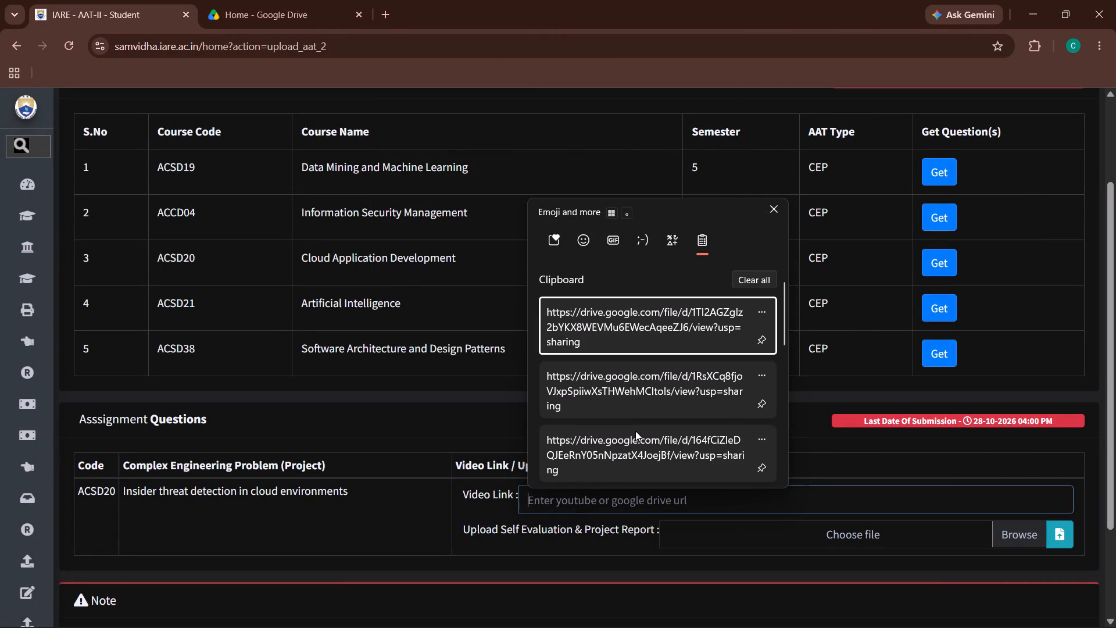
scroll(635, 431, down, 1)
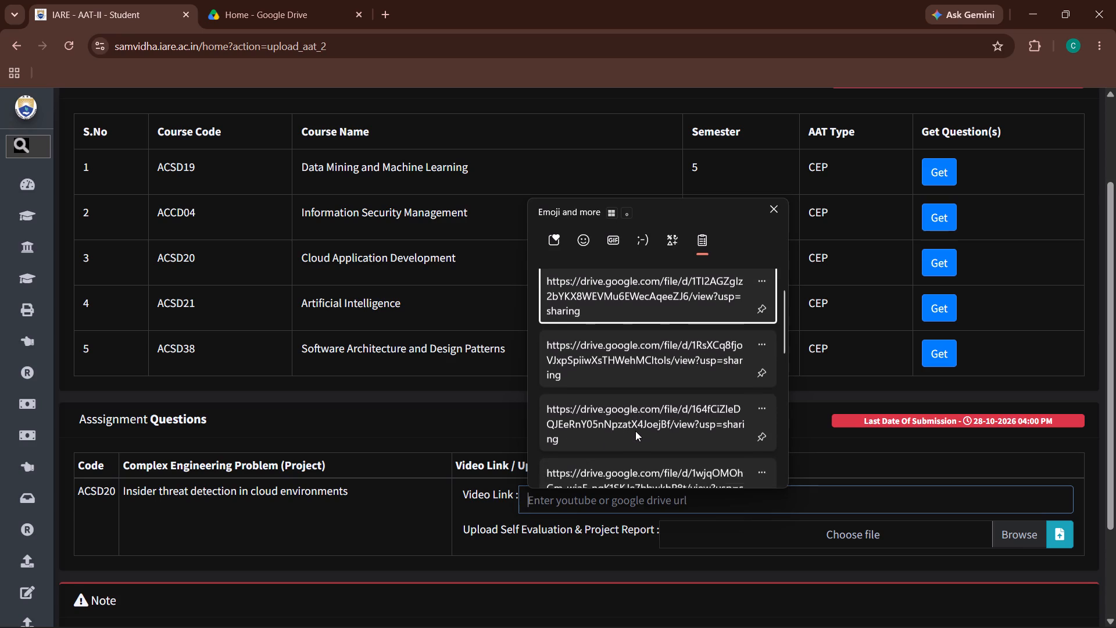
scroll(635, 431, down, 1)
scroll(635, 431, up, 3)
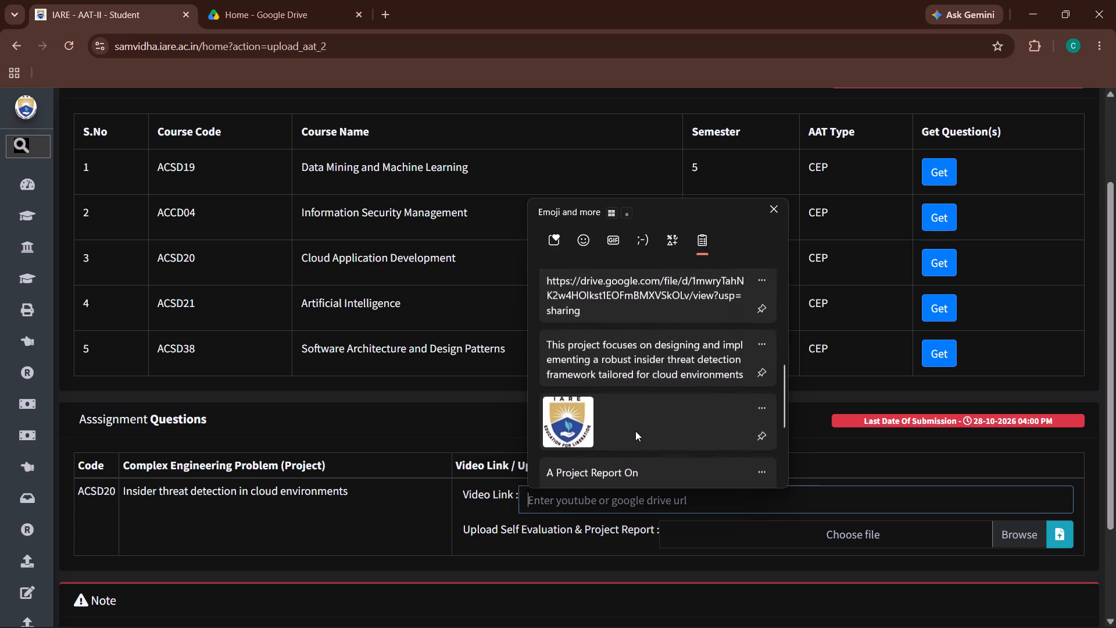
scroll(635, 431, up, 3)
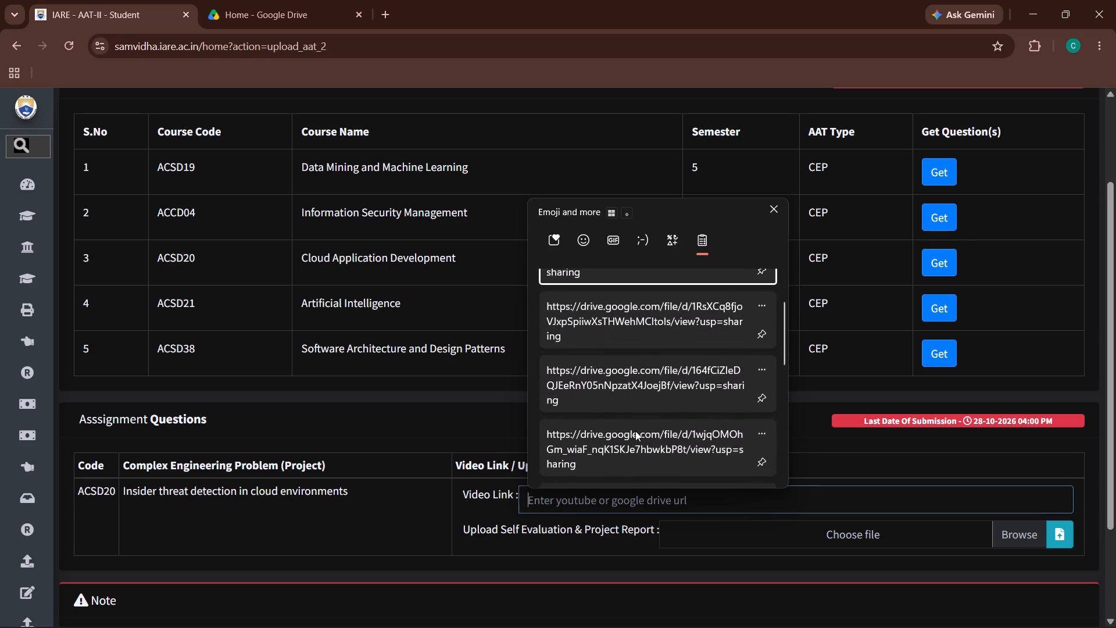
click(663, 404)
key(ctrl+v)
ctrl+click(663, 404)
key(ctrl+v)
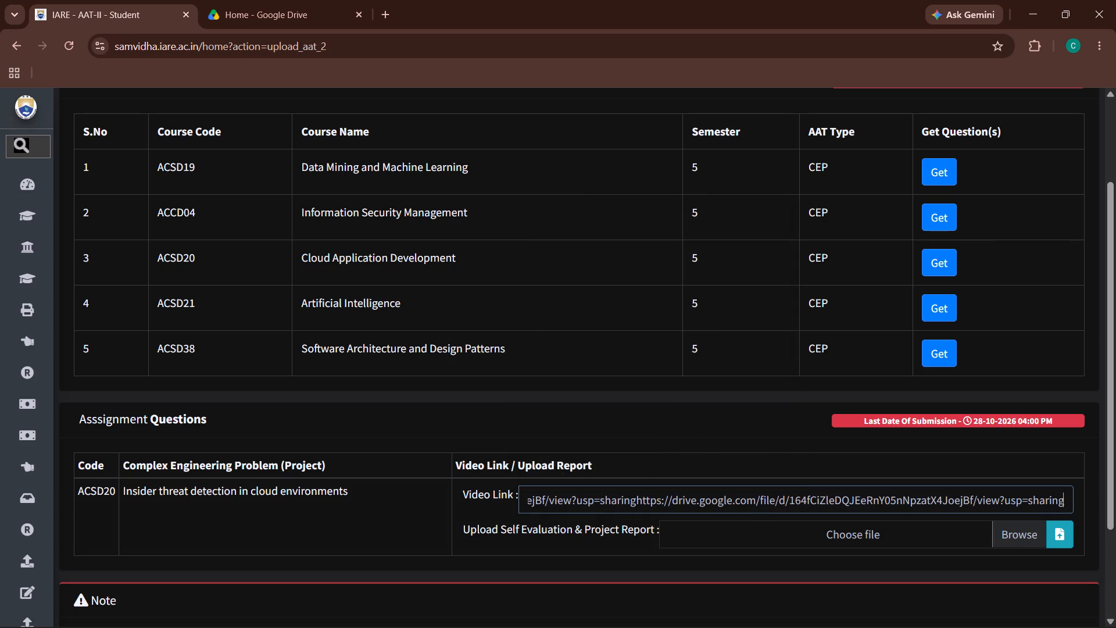
key(ctrl+z)
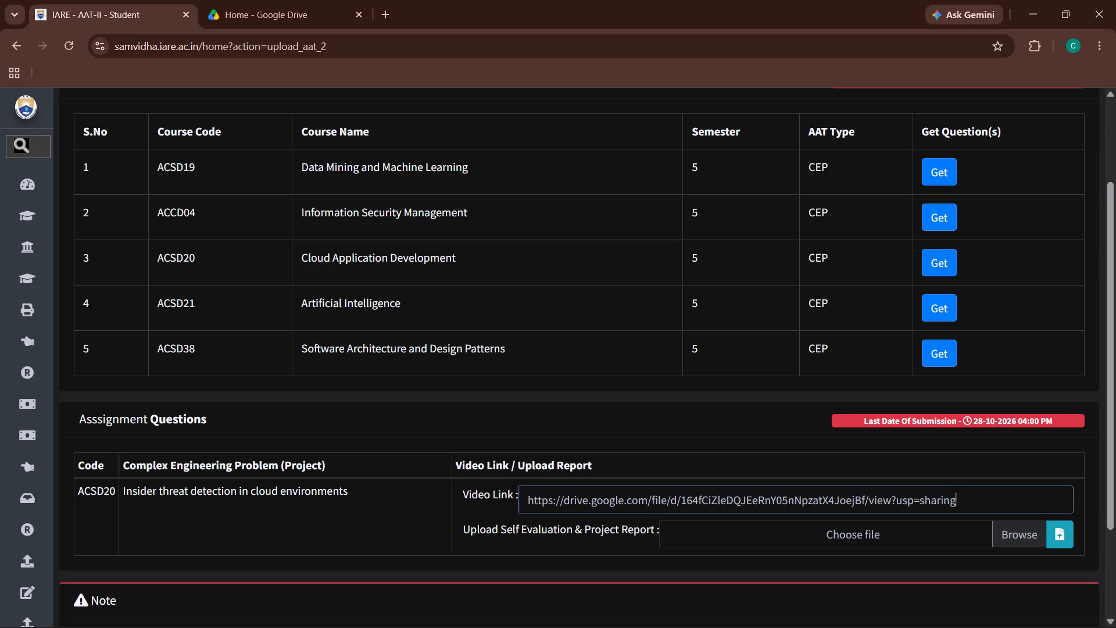
Attach CAD Report.pdf as the Cloud Application Development project report and submit the answer.
click(1034, 548)
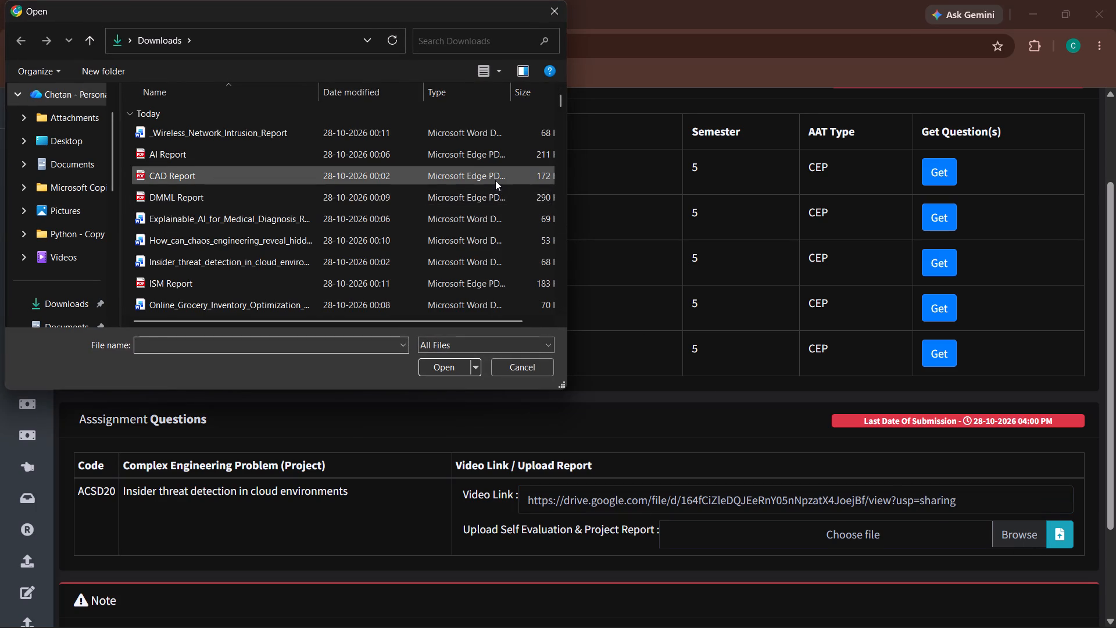
double_click(495, 180)
click(1058, 525)
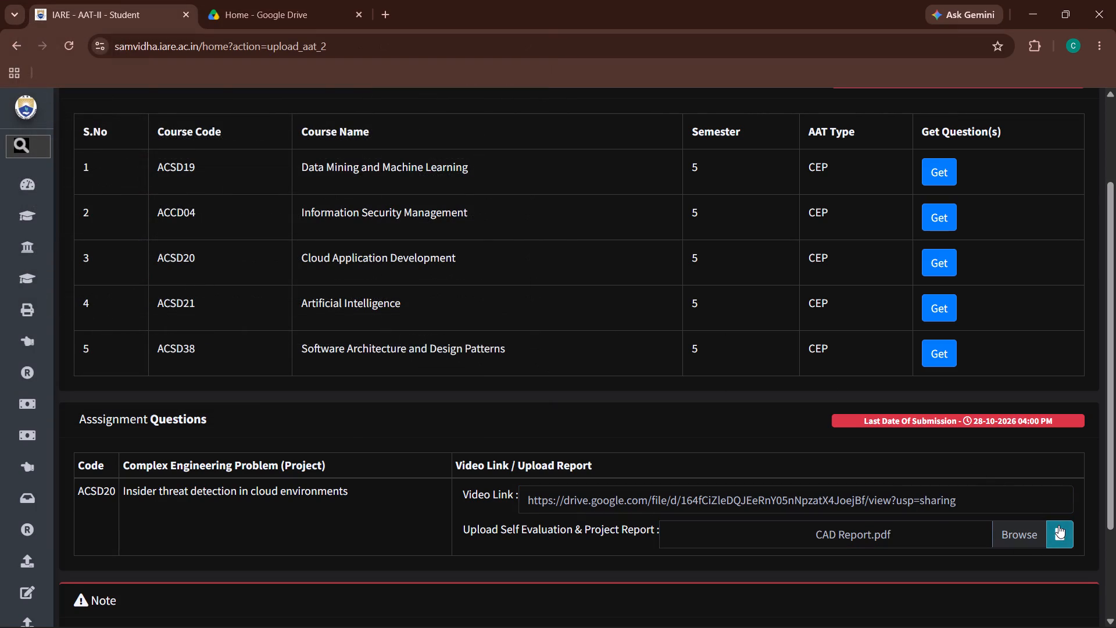
Acknowledge the ACSD20 upload and check that its submitted video link opens.
click(575, 443)
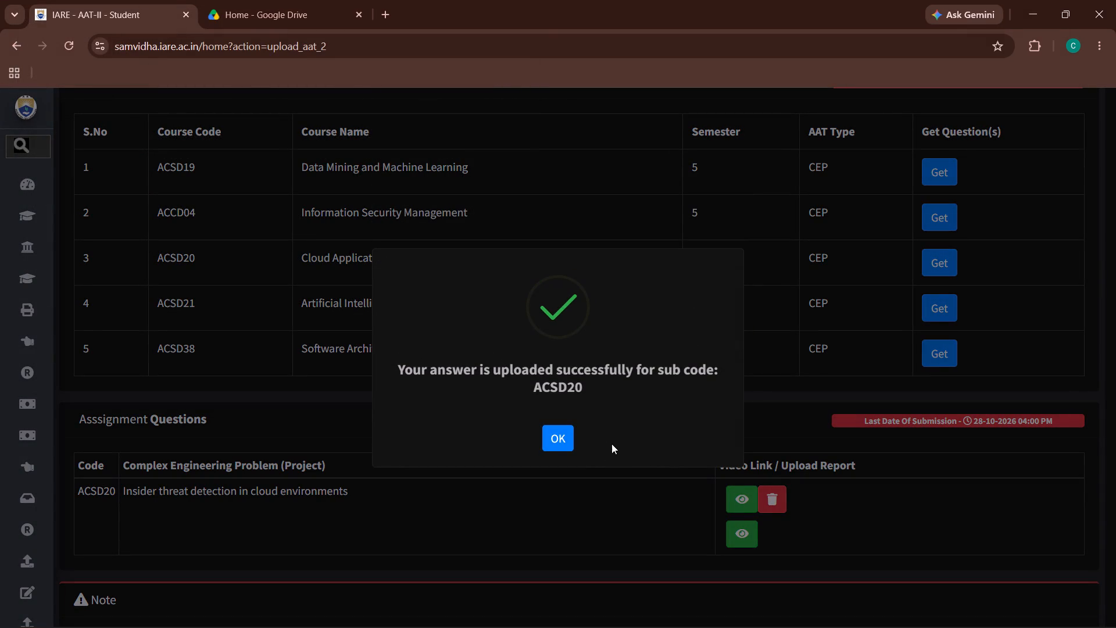
click(558, 430)
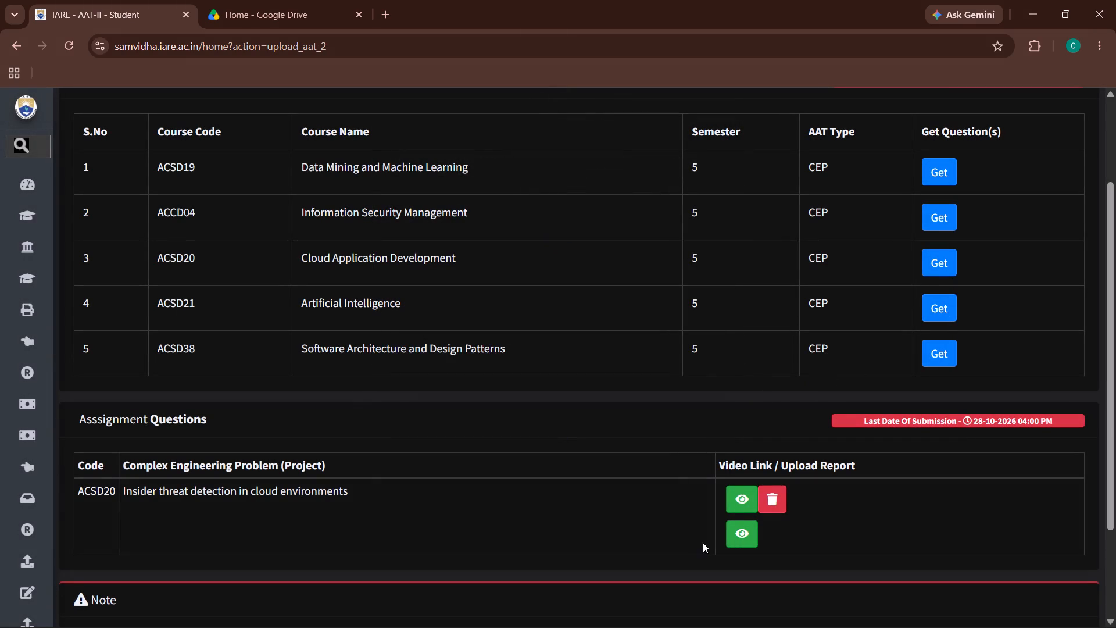
click(735, 499)
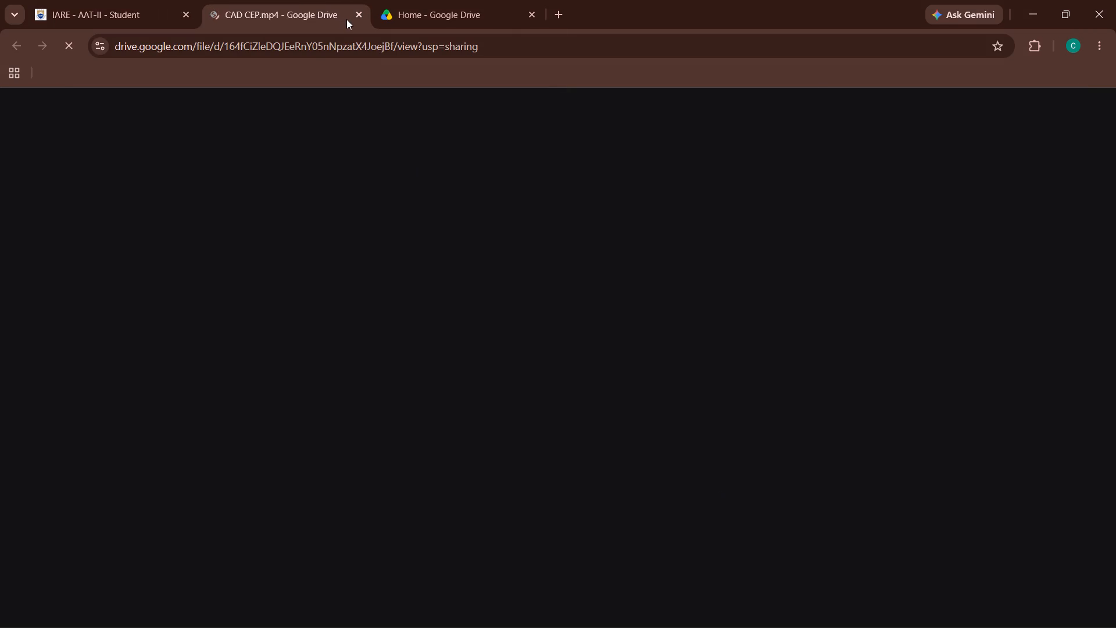
click(359, 16)
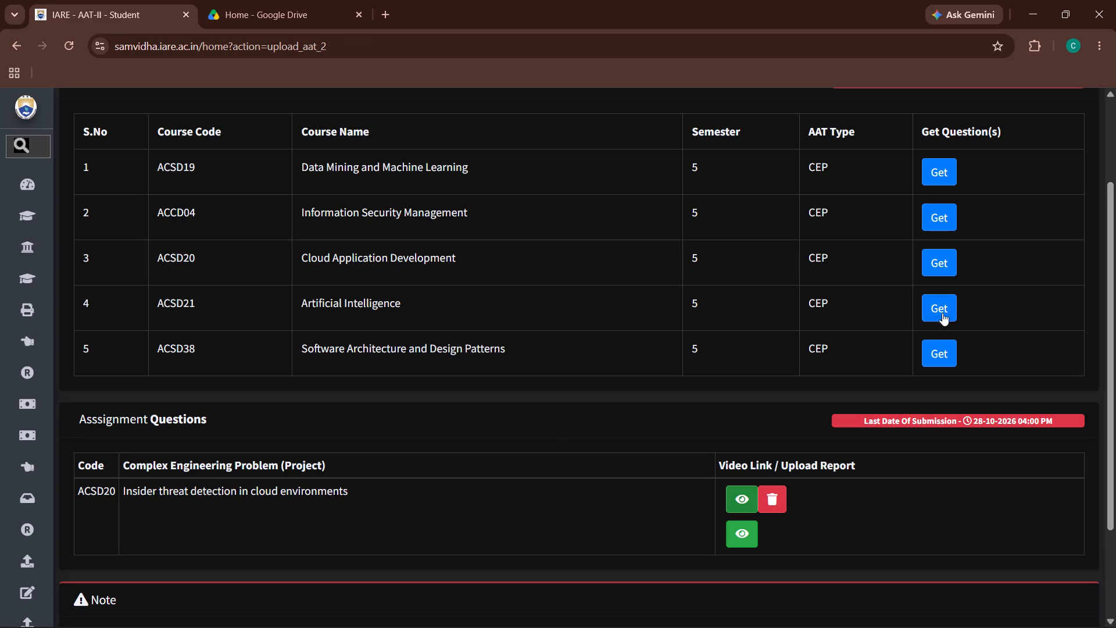
click(945, 311)
click(550, 436)
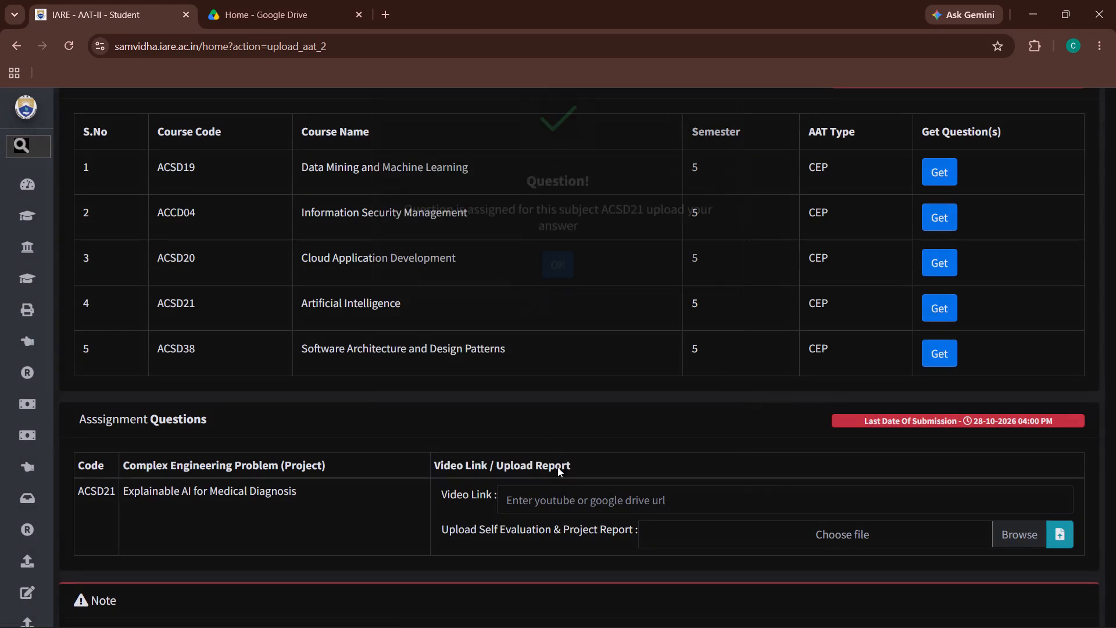
click(556, 502)
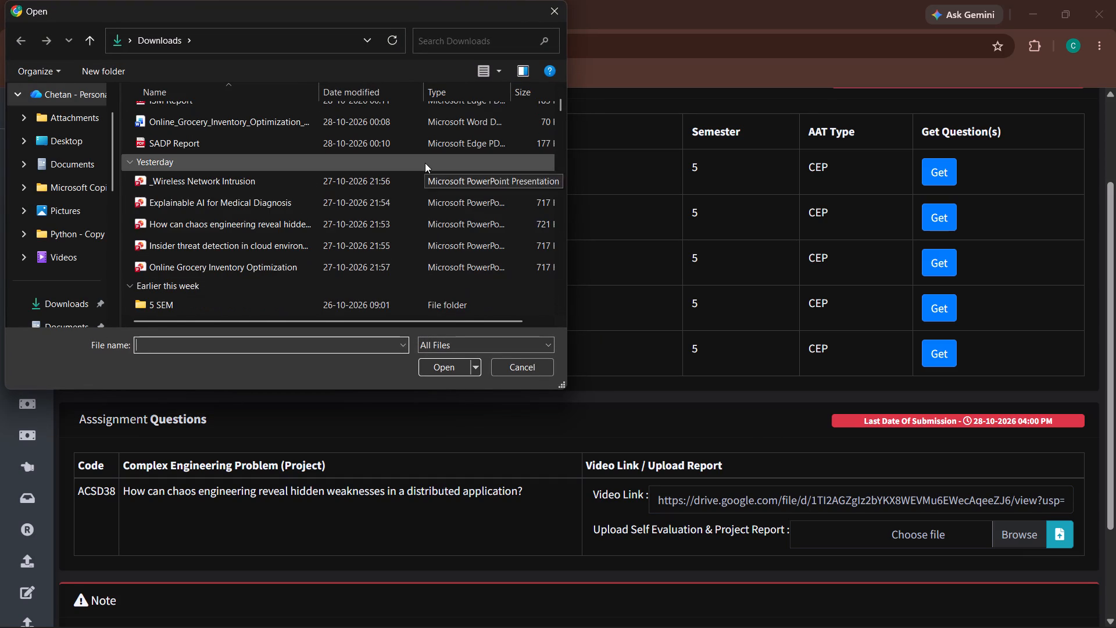
double_click(439, 147)
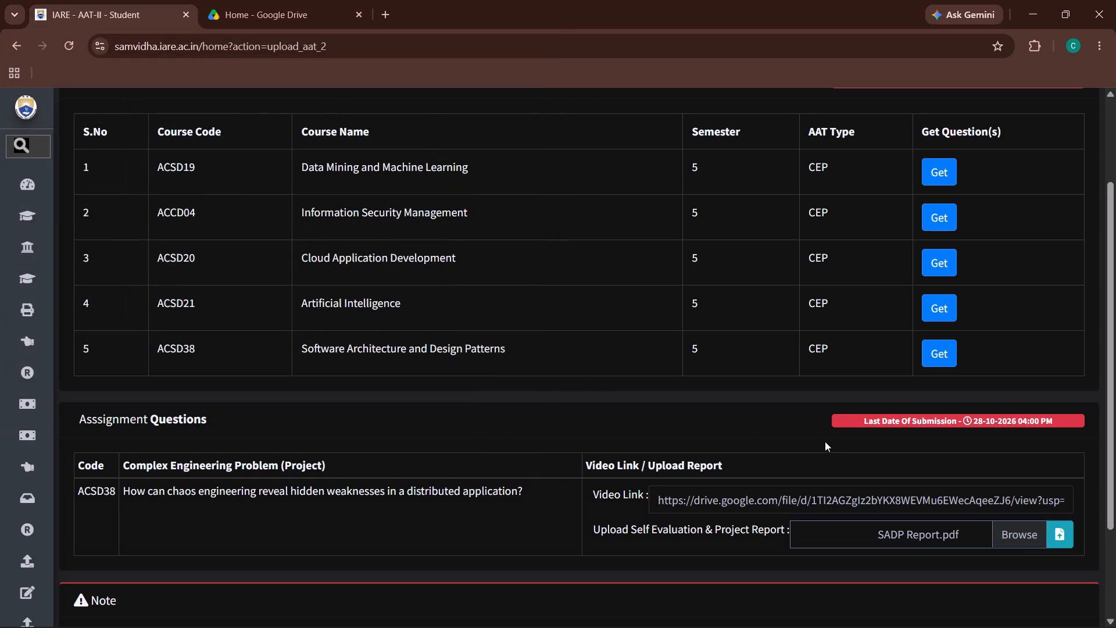
click(1059, 536)
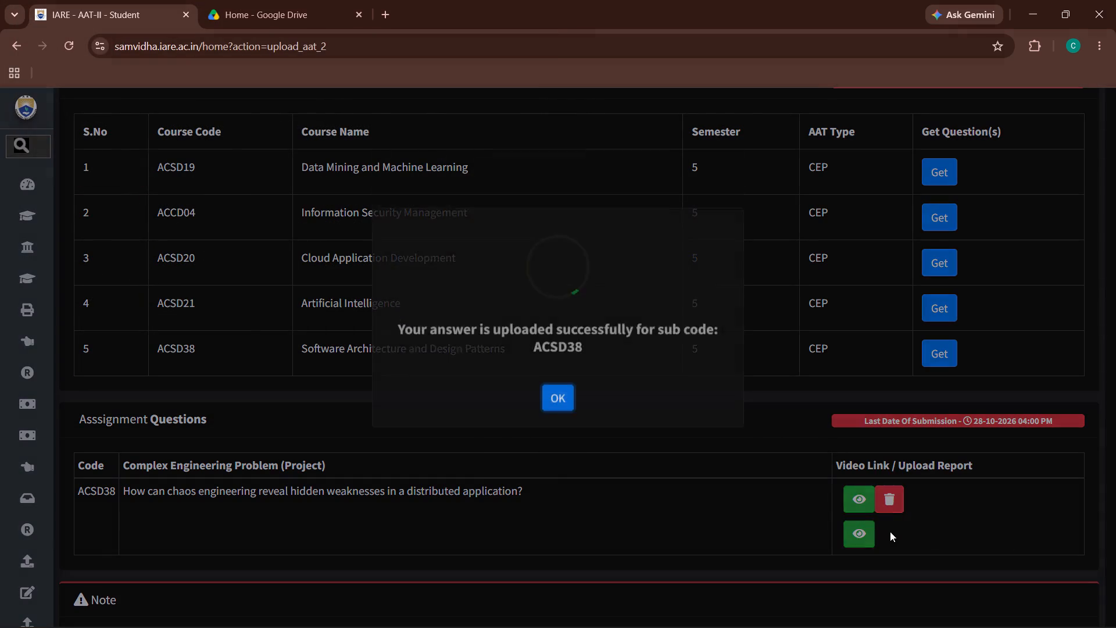
click(560, 431)
click(850, 497)
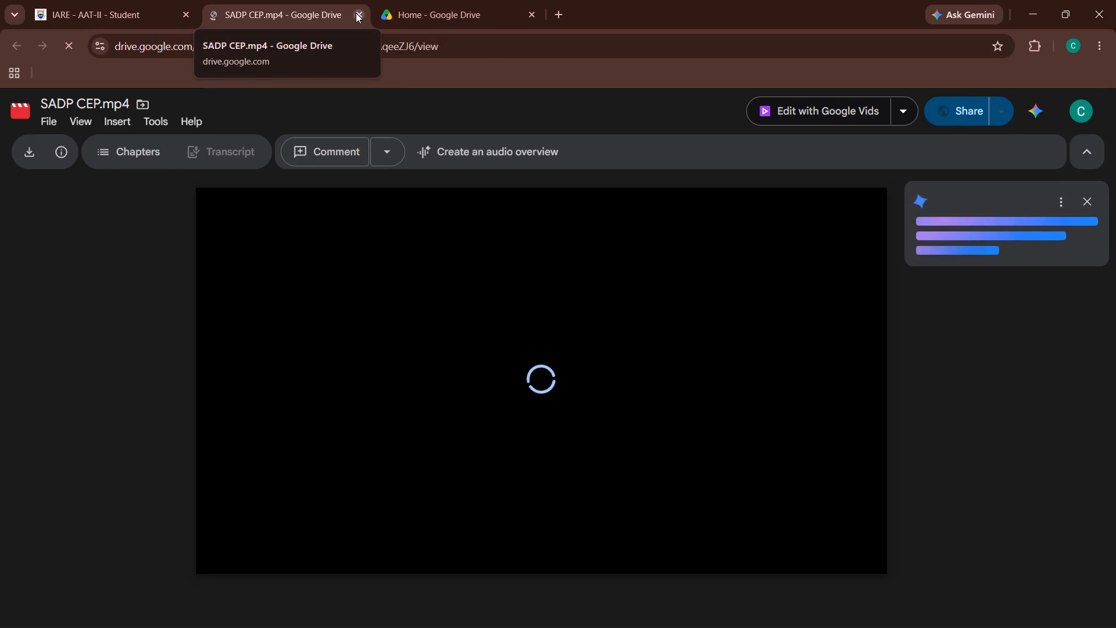
click(356, 13)
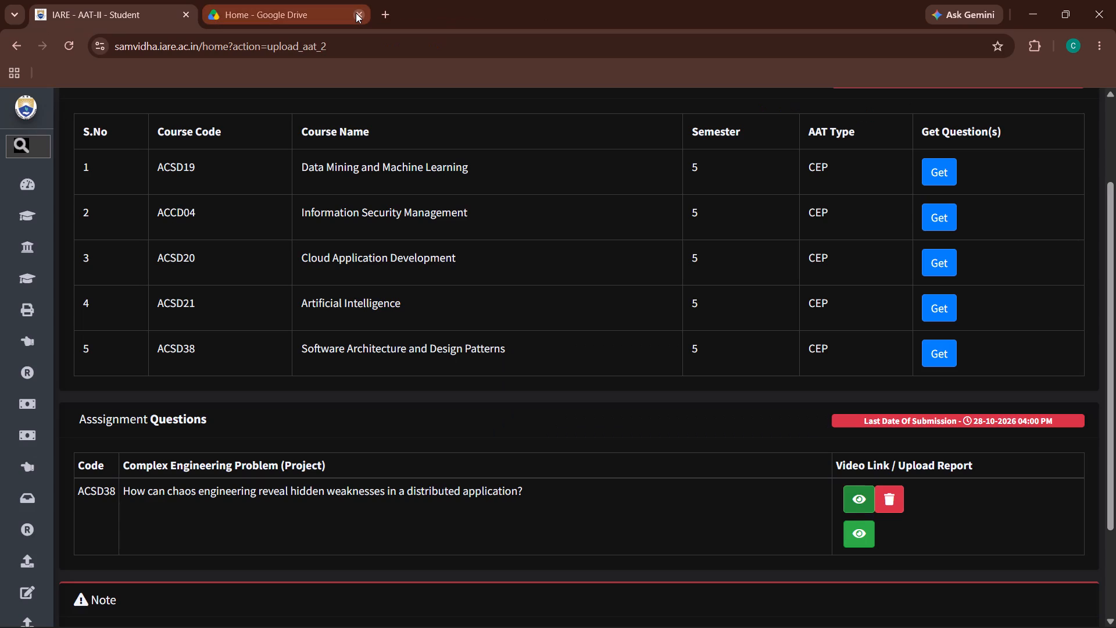
click(356, 13)
Go to the AAT-I page and check the uploaded answer PDF for Information Security Management.
scroll(76, 524, down, 2)
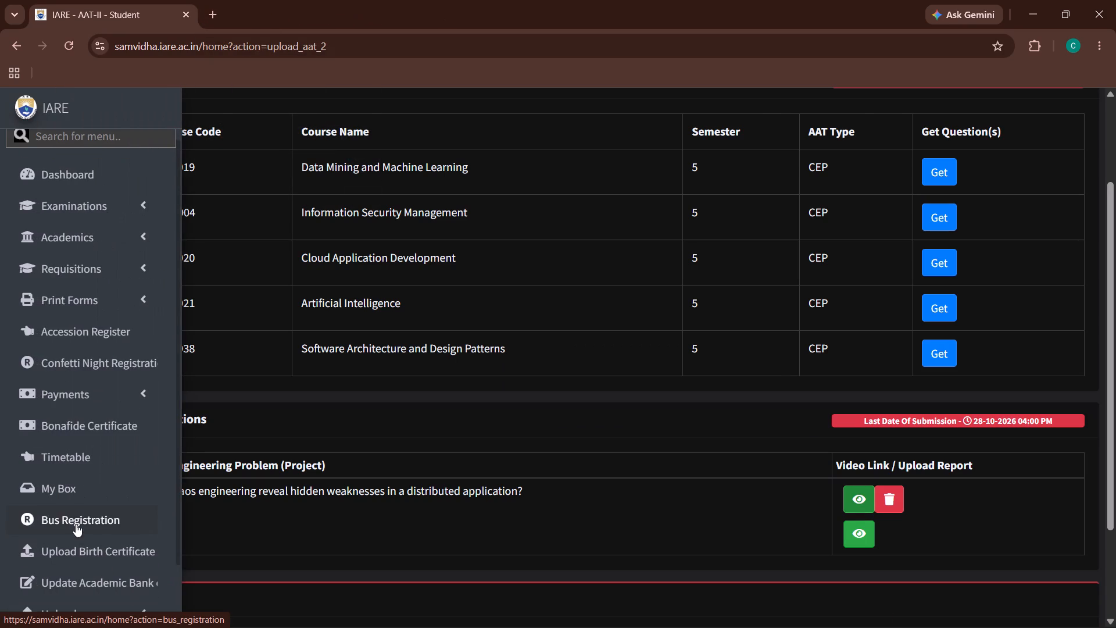
click(77, 549)
scroll(77, 549, down, 2)
click(88, 587)
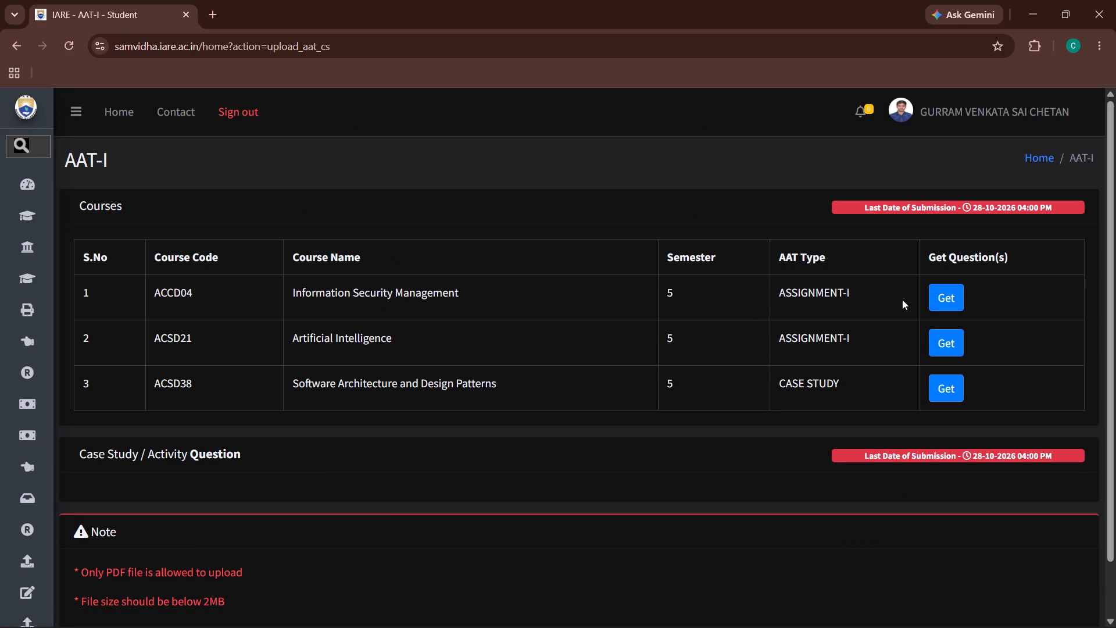
click(938, 294)
click(566, 439)
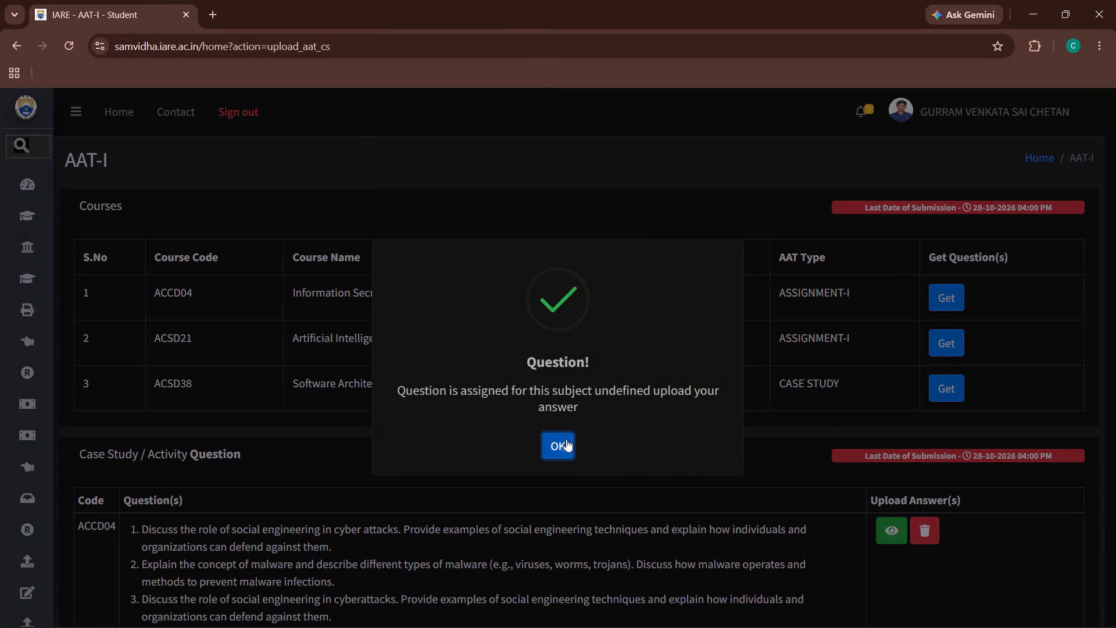
click(886, 525)
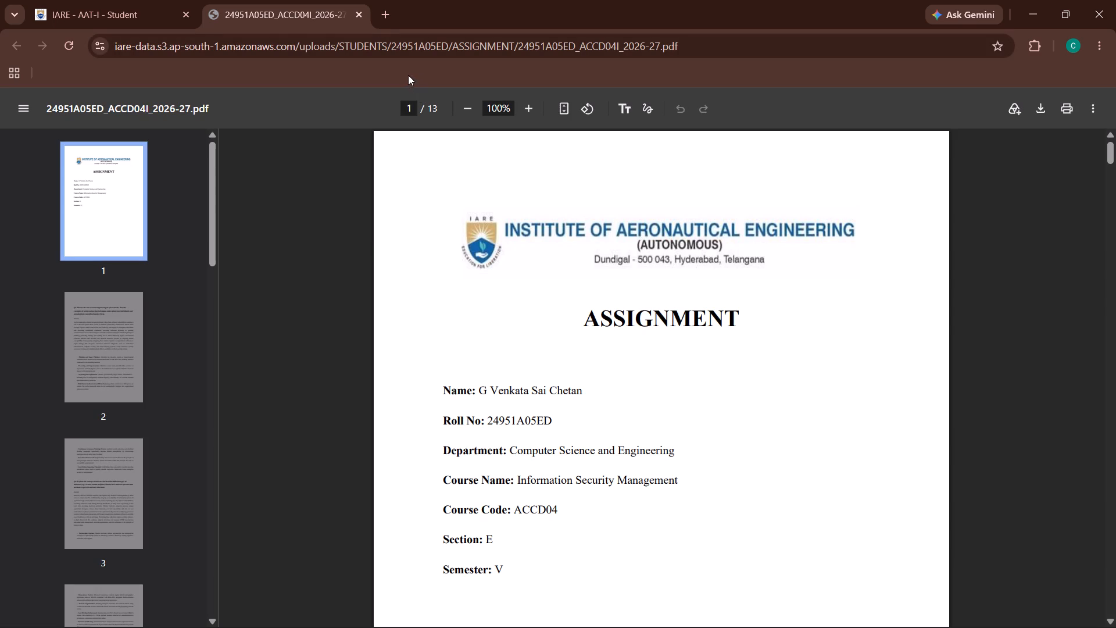
click(364, 19)
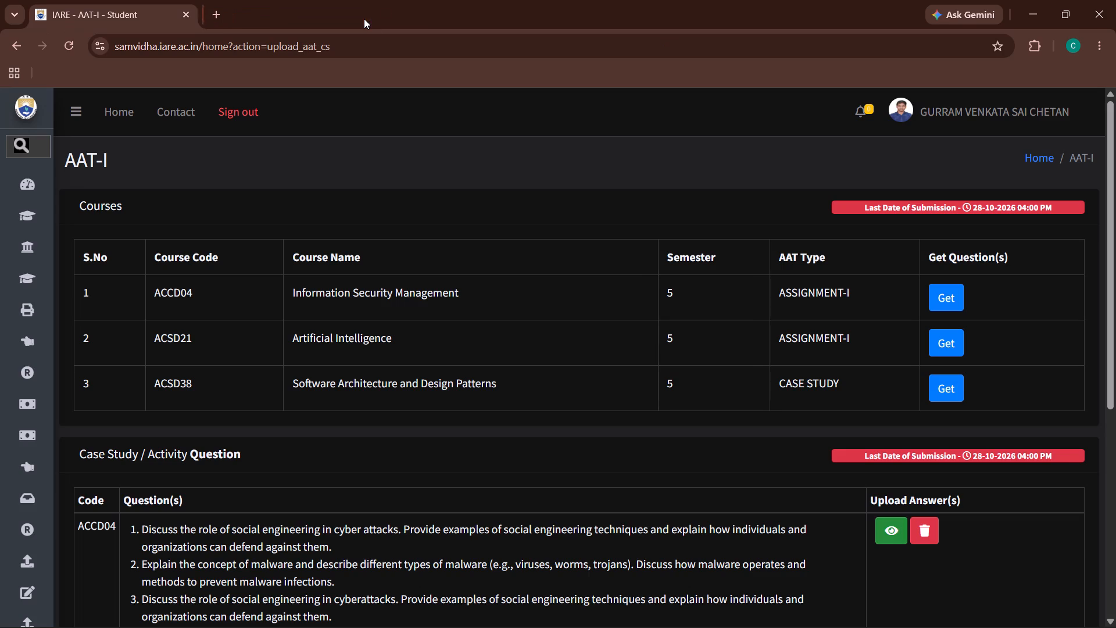
Check the uploaded AAT-I answer PDF for Artificial Intelligence.
click(934, 336)
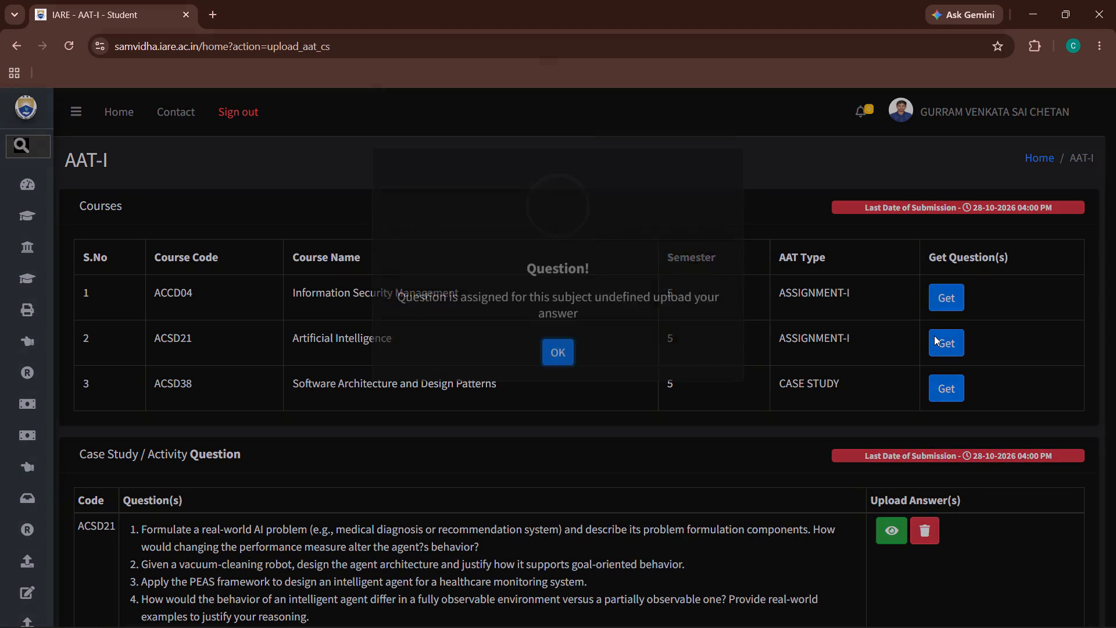
click(573, 441)
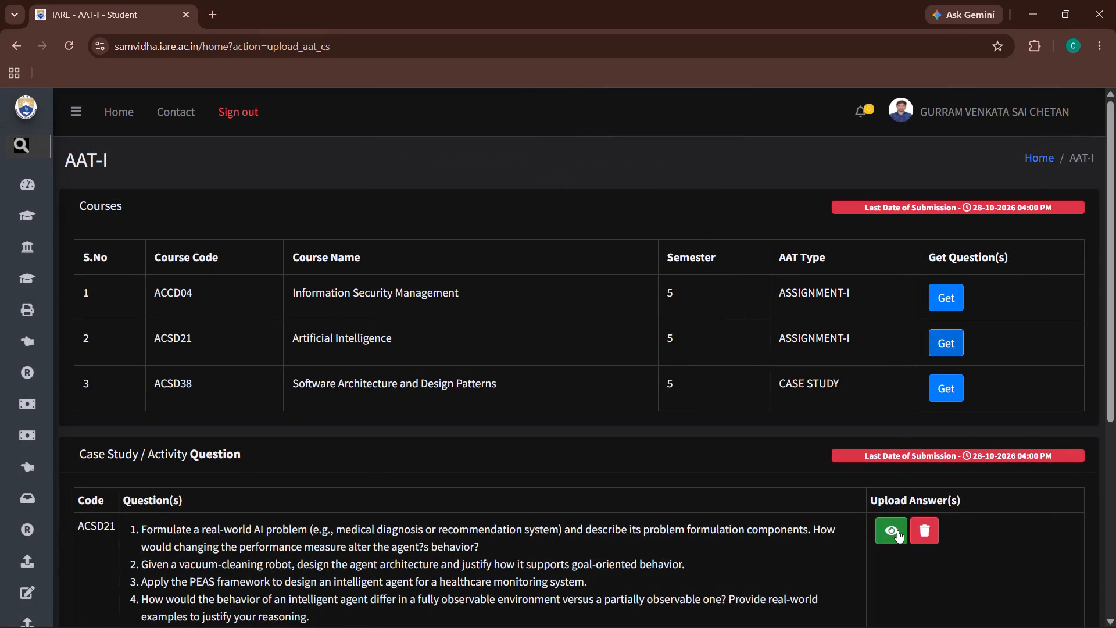
click(897, 530)
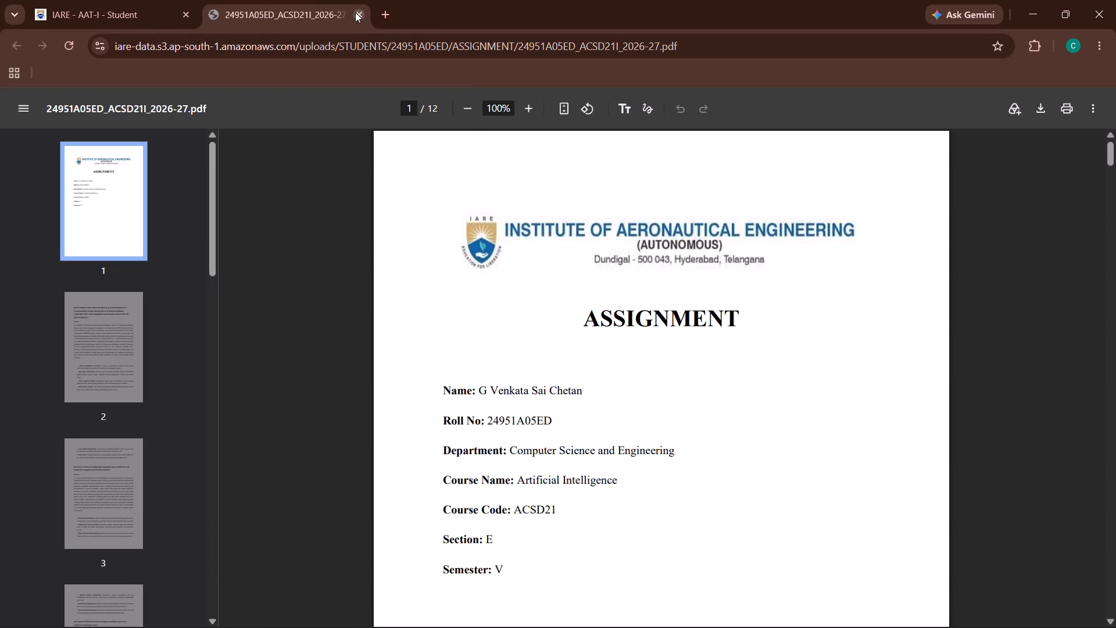
click(355, 12)
Look through the uploaded AAT-I case study PDF for Software Architecture and Design Patterns to its last page.
click(949, 384)
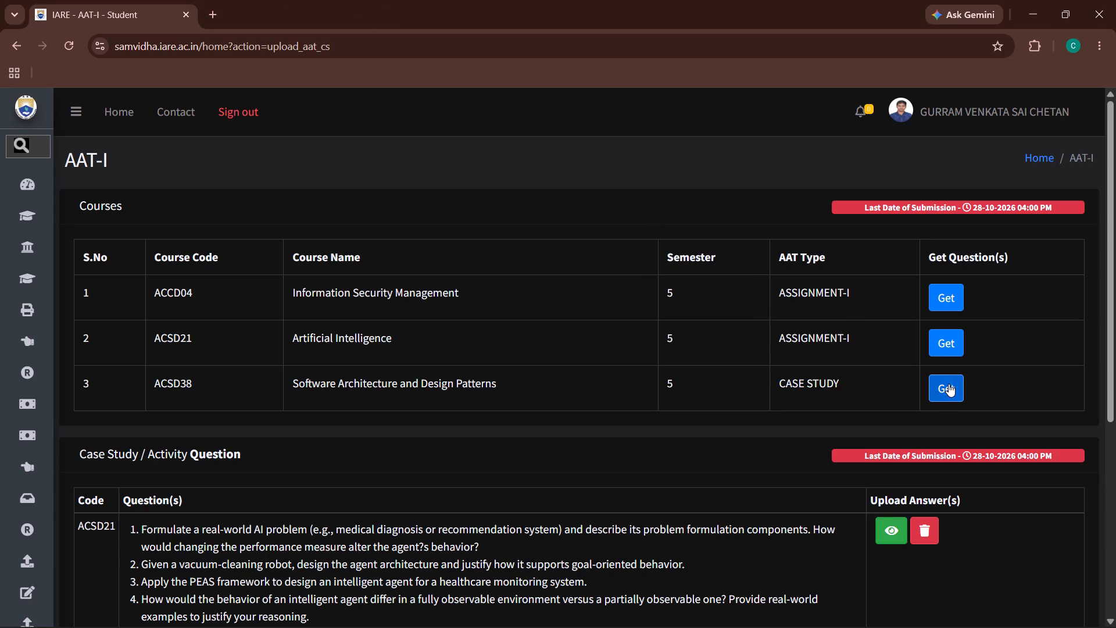
click(557, 448)
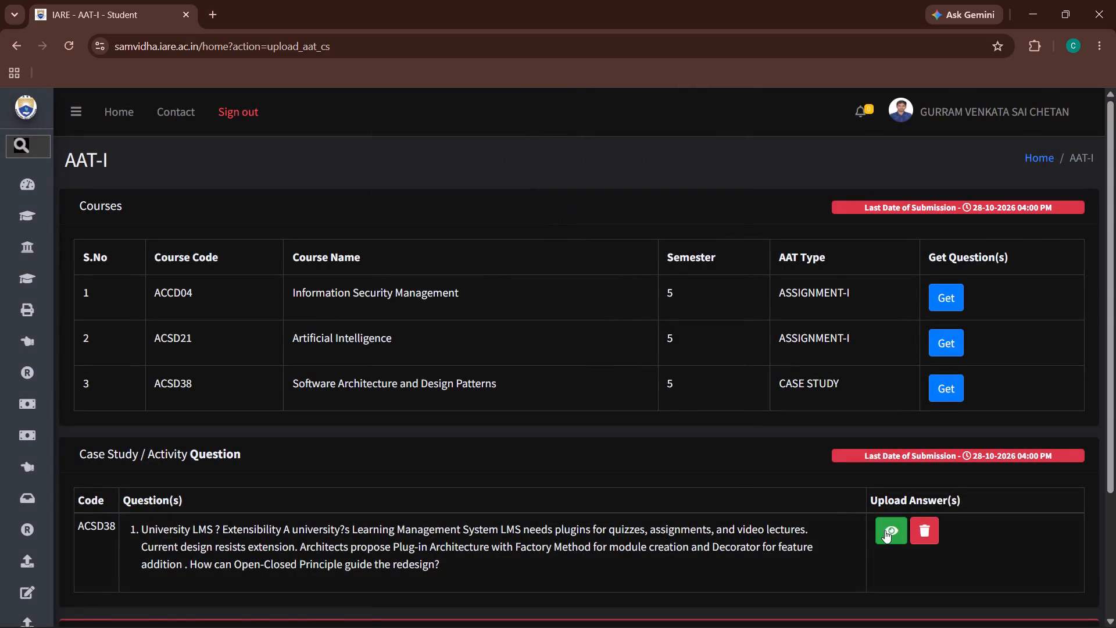
click(885, 530)
scroll(774, 417, down, 2)
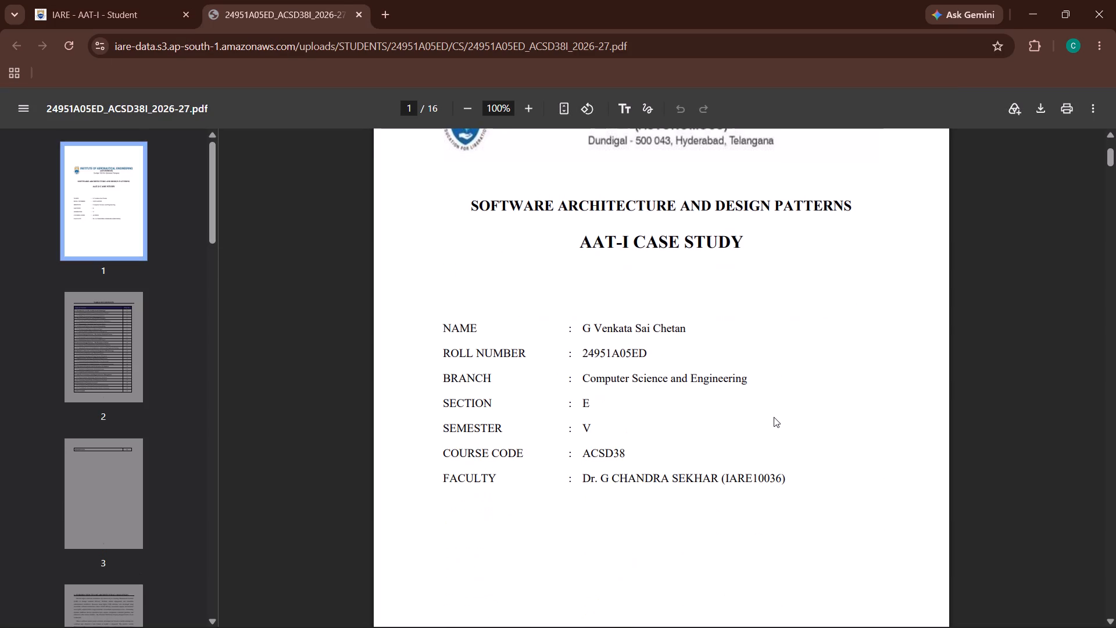
scroll(774, 417, down, 20)
scroll(774, 417, down, 20)
scroll(774, 417, down, 16)
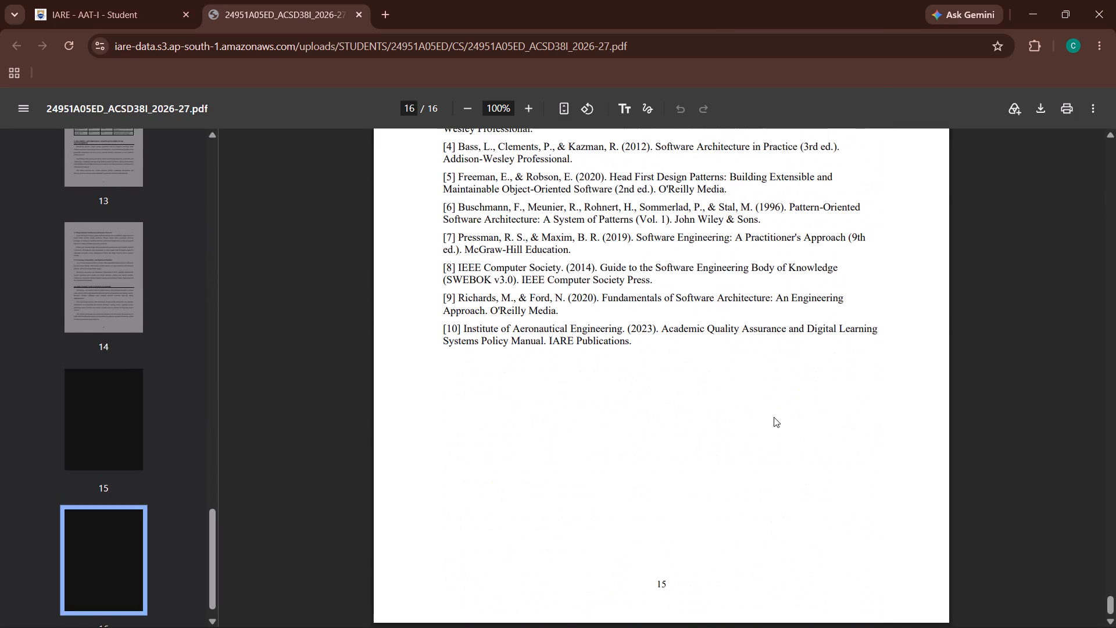
scroll(774, 417, down, 4)
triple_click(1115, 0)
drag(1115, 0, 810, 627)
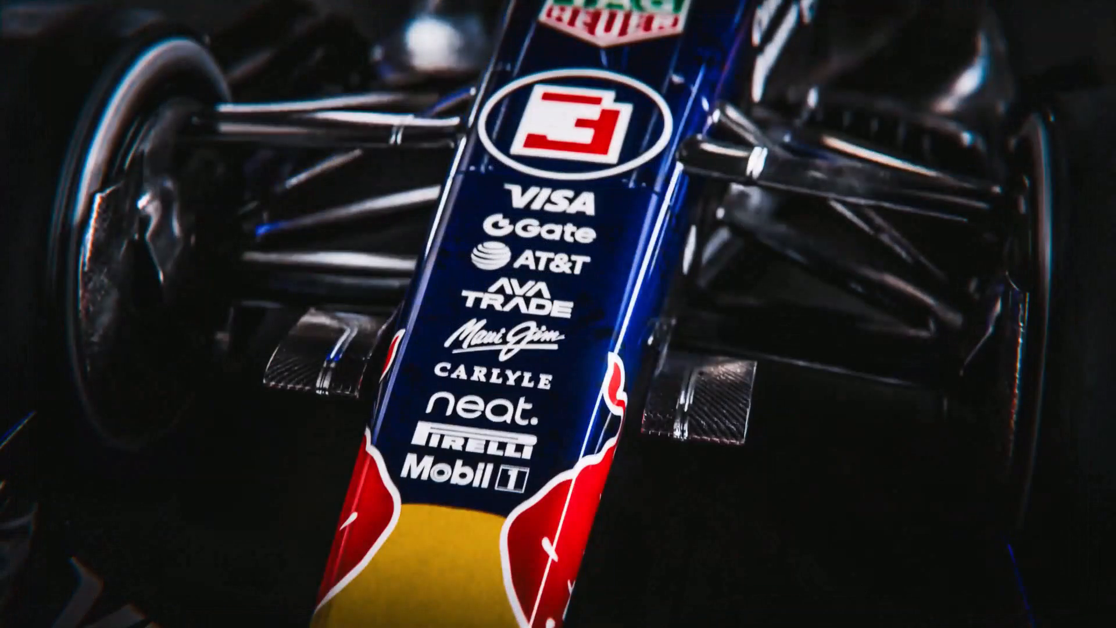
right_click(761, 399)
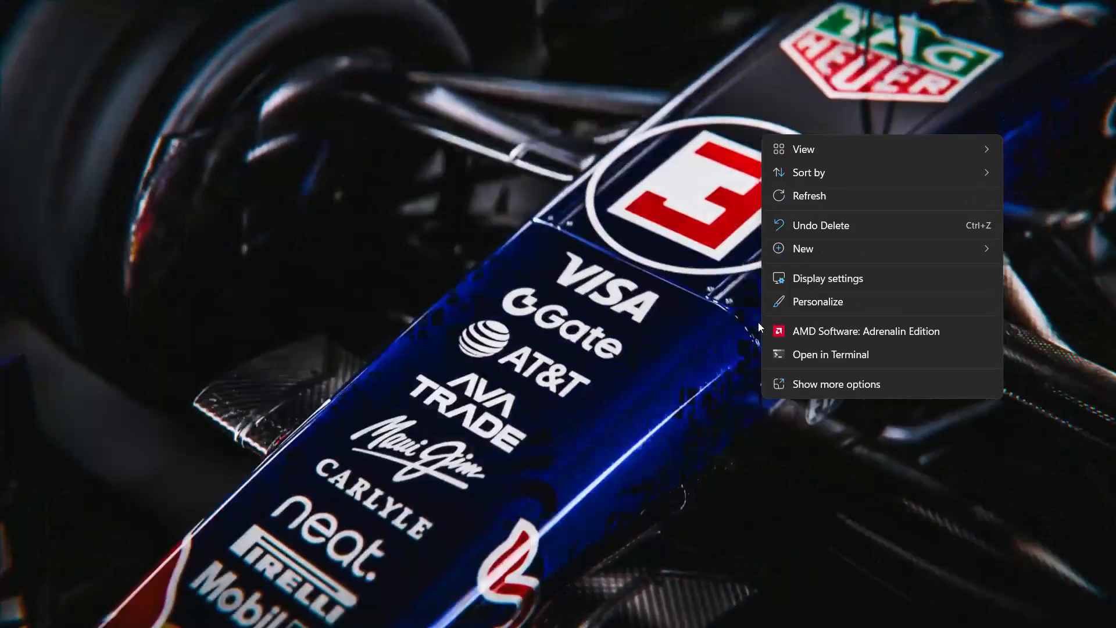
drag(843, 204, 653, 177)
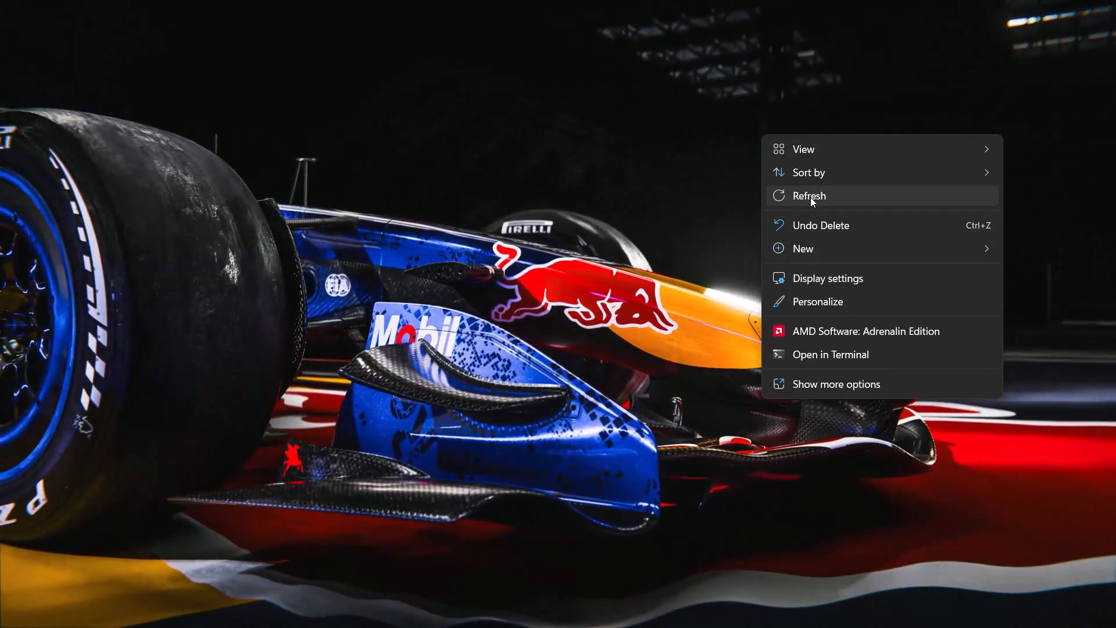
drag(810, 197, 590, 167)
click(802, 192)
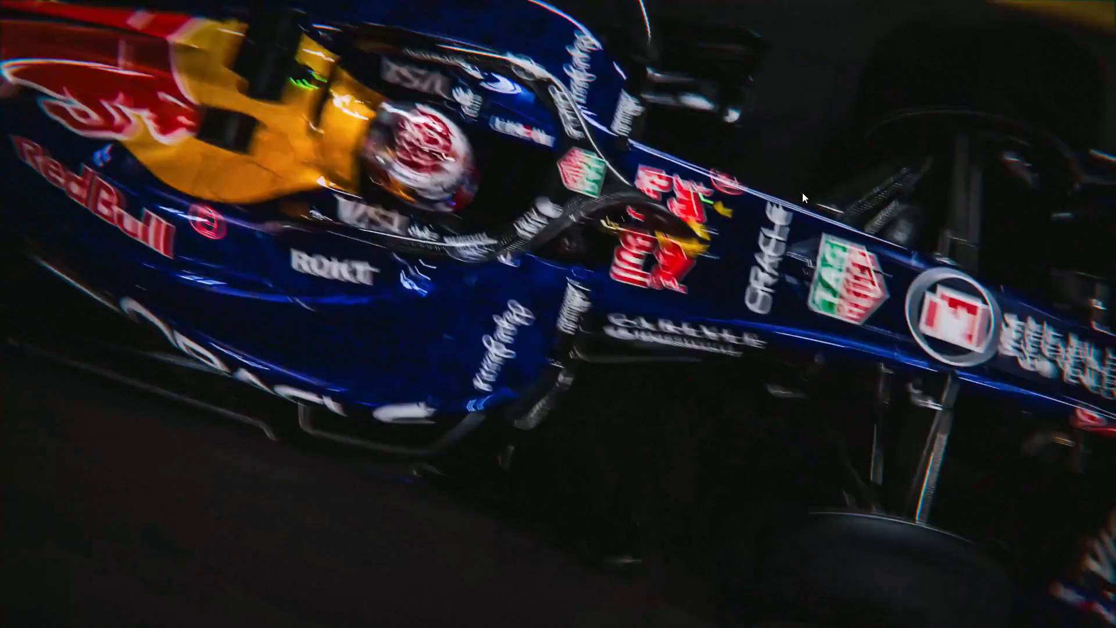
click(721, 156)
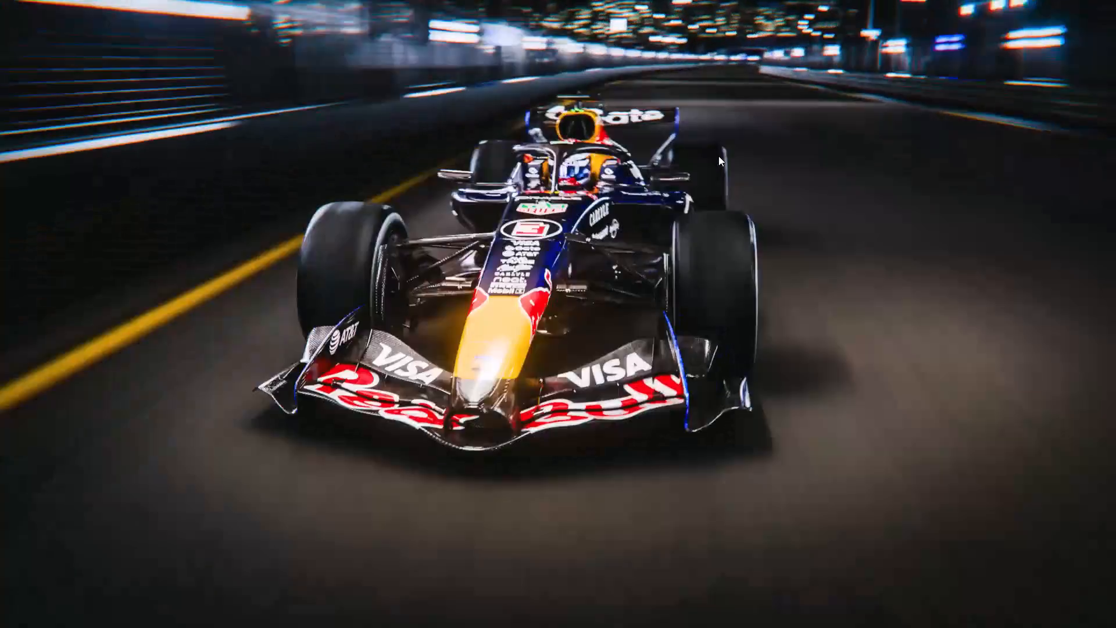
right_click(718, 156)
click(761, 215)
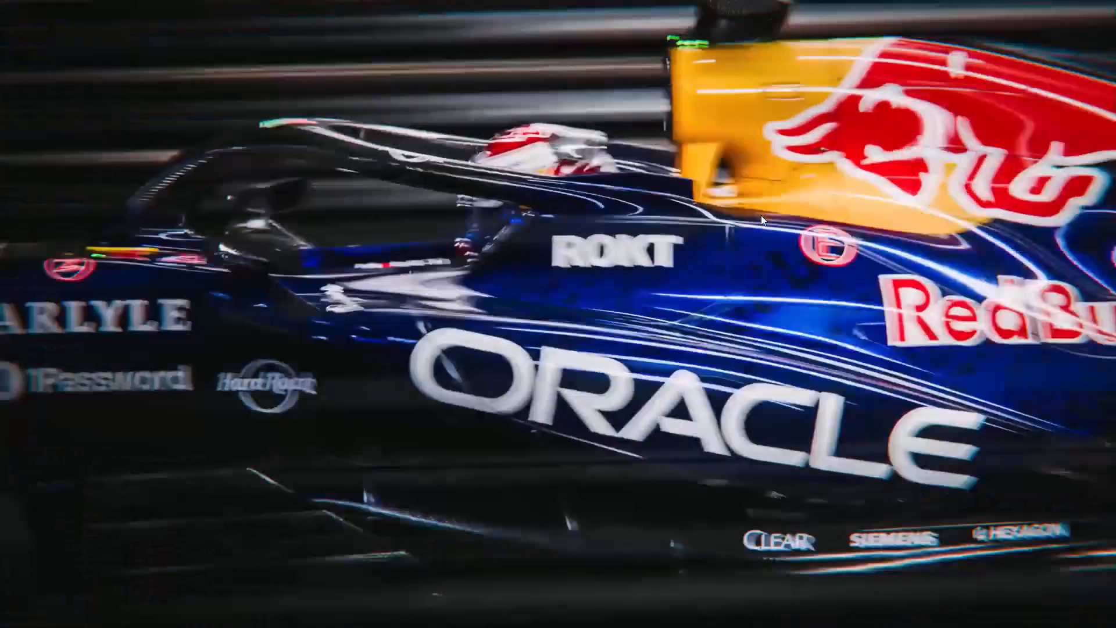
Open the Windows Update page in the system Settings, start a check for updates, and close Settings.
click(995, 627)
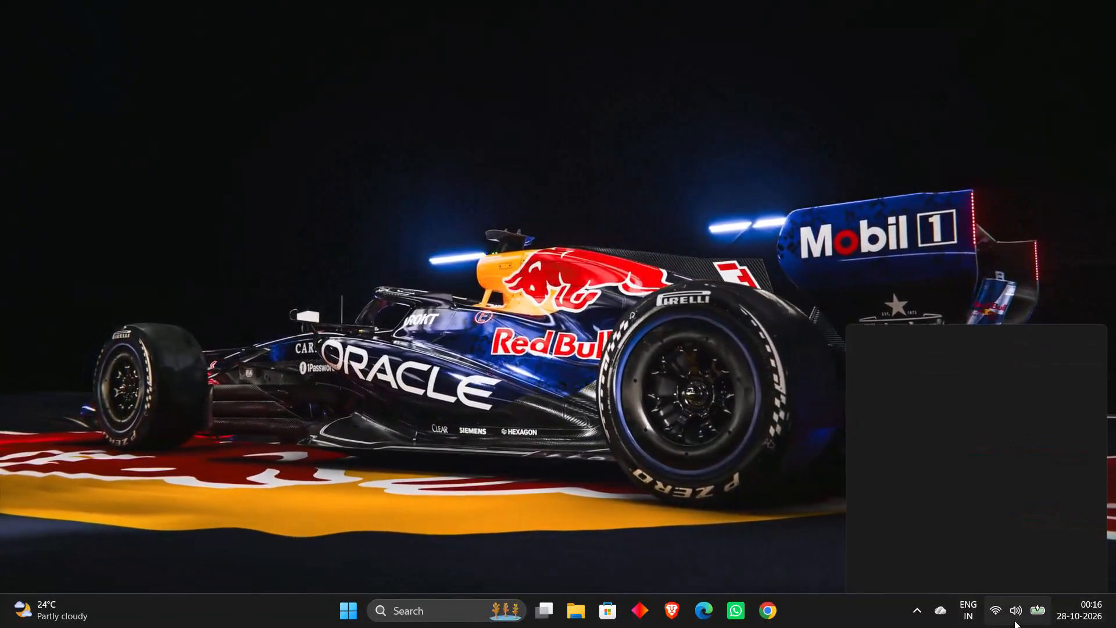
click(1075, 567)
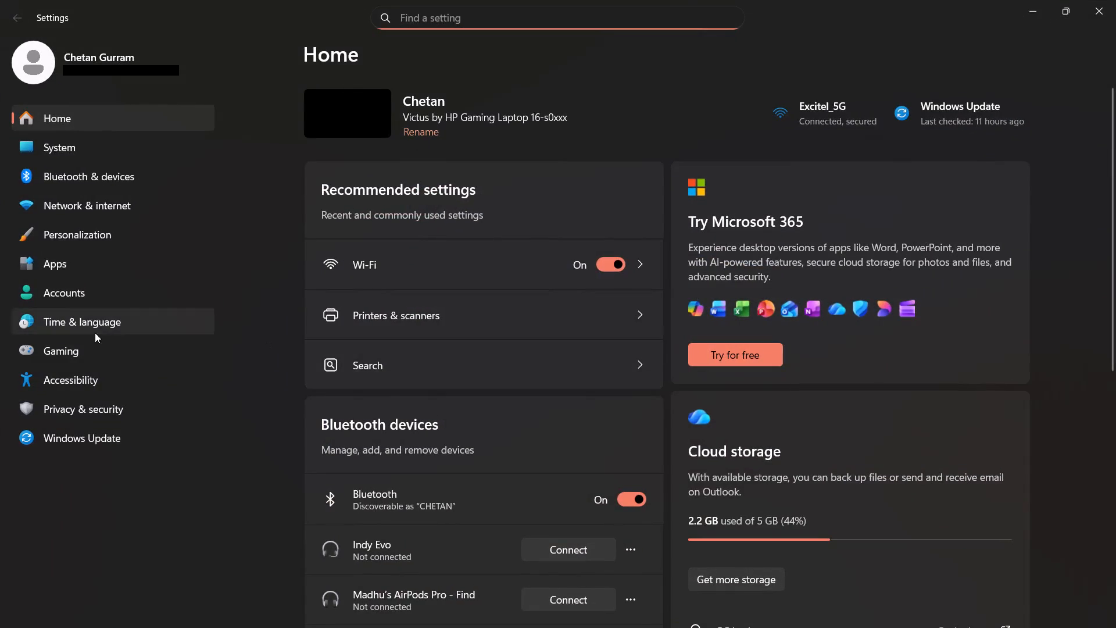
click(95, 428)
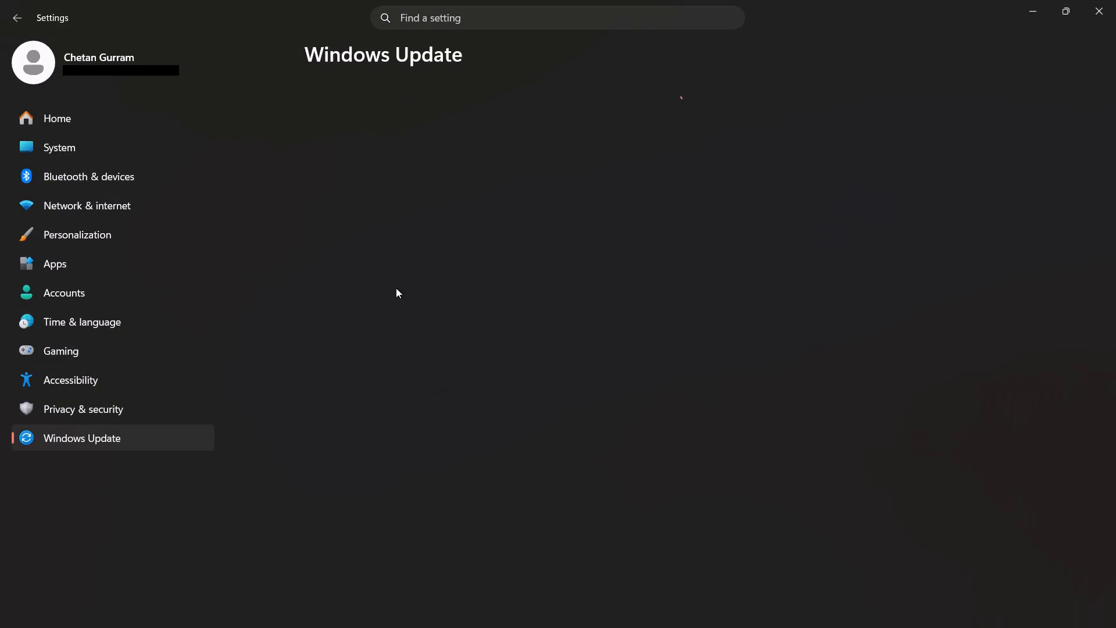
click(981, 126)
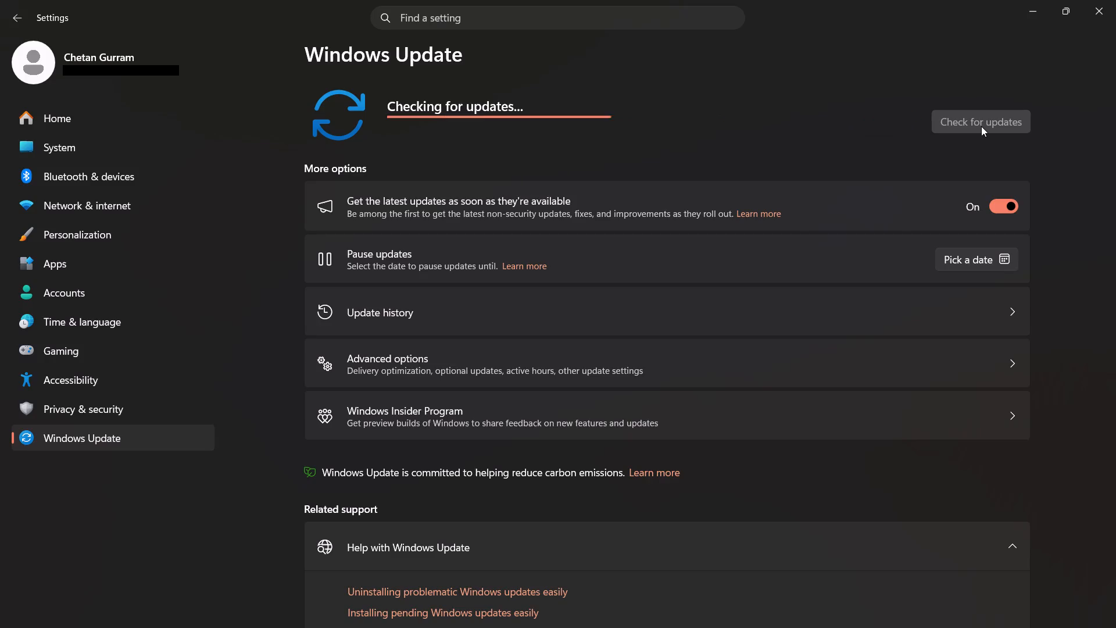
click(1115, 0)
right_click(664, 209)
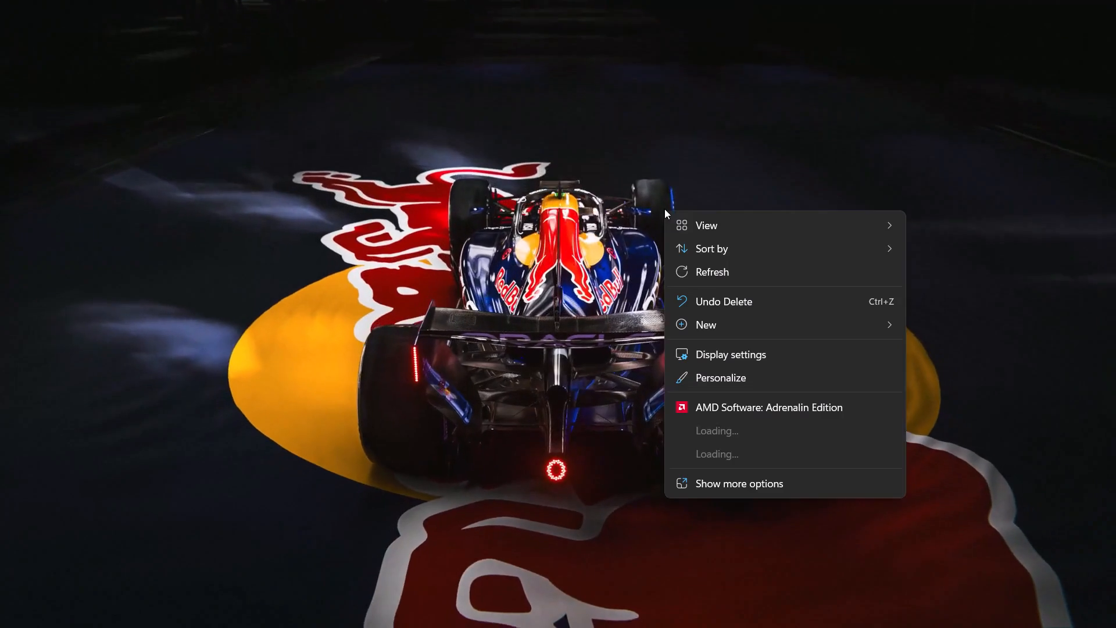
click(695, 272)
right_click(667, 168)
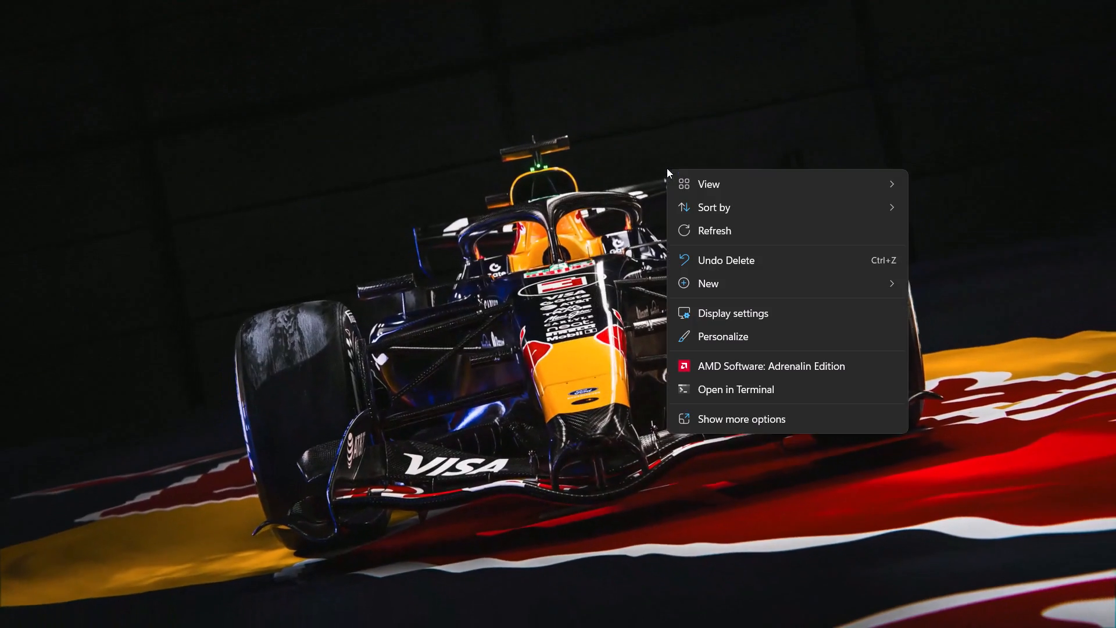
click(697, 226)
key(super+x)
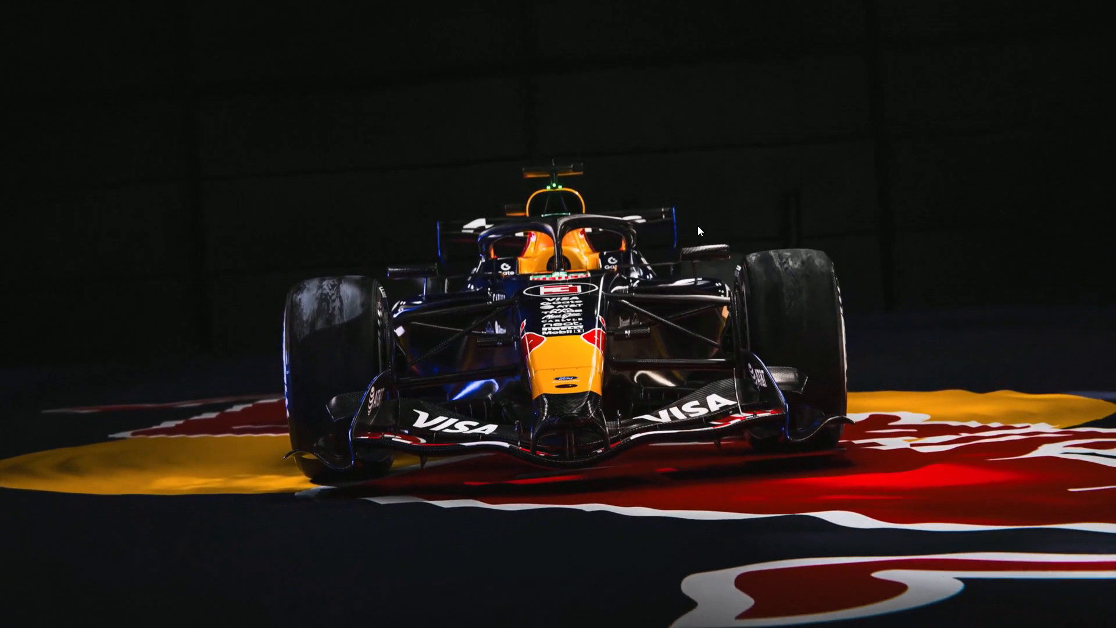